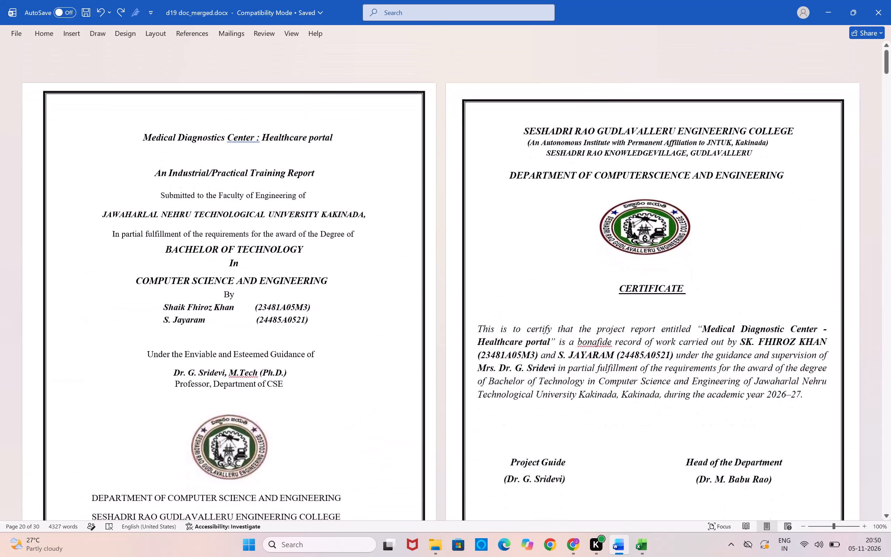
scroll(298, 149, "up", 2)
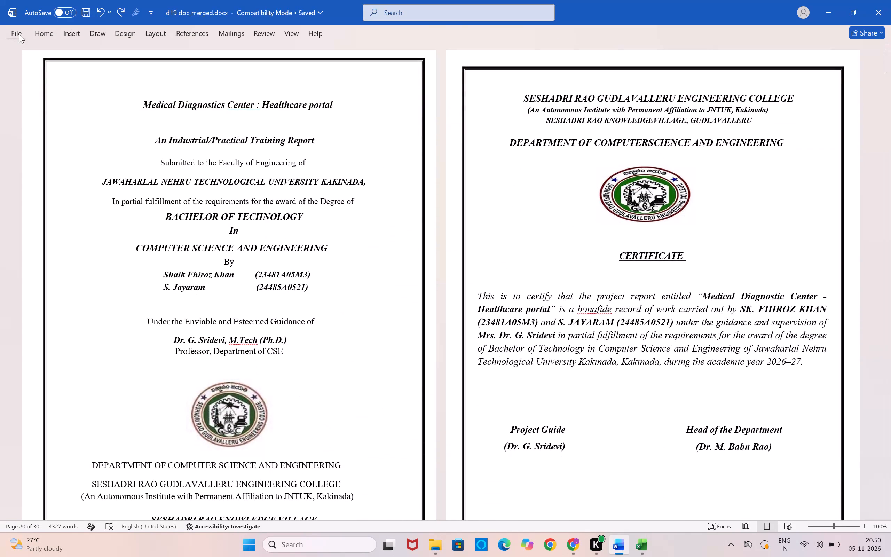
scroll(209, 212, "down", 3)
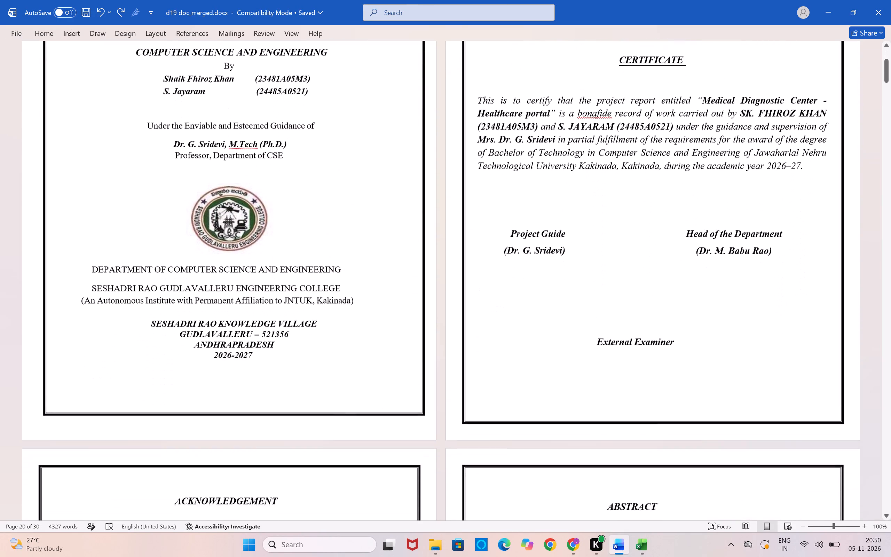
scroll(209, 212, "down", 1)
scroll(209, 212, "up", 3)
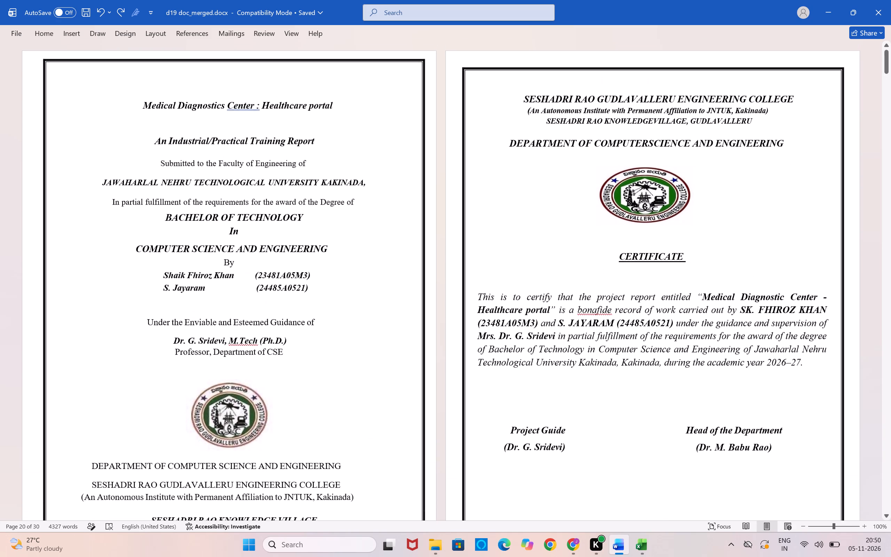
scroll(525, 364, "down", 1)
scroll(610, 365, "down", 2)
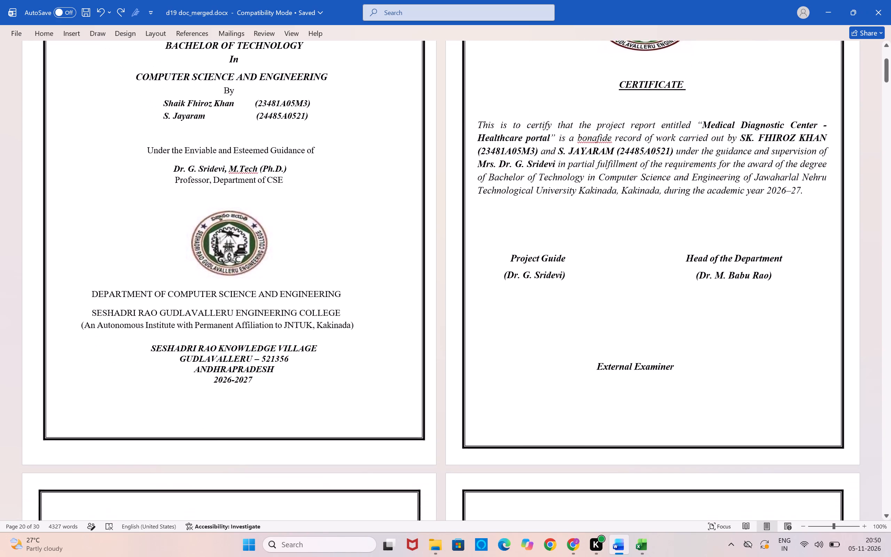
scroll(610, 366, "up", 1)
scroll(590, 242, "up", 2)
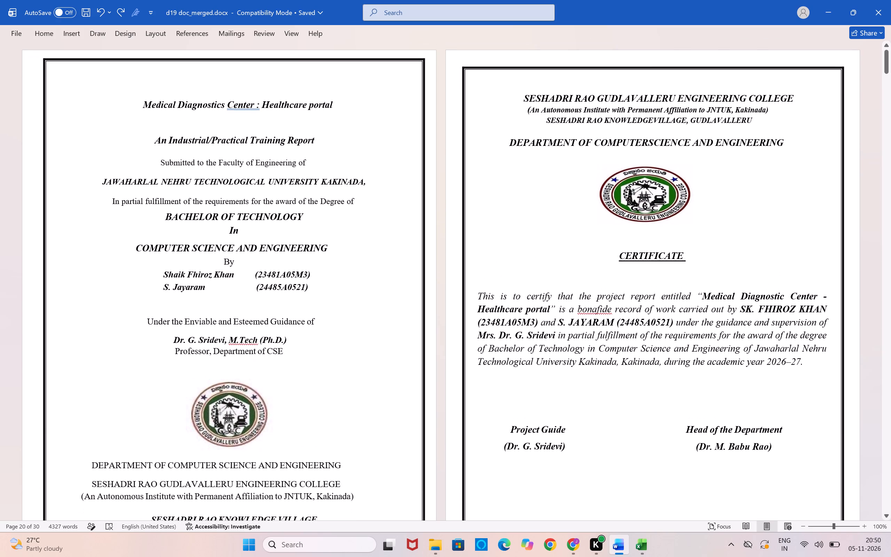
scroll(569, 269, "down", 5)
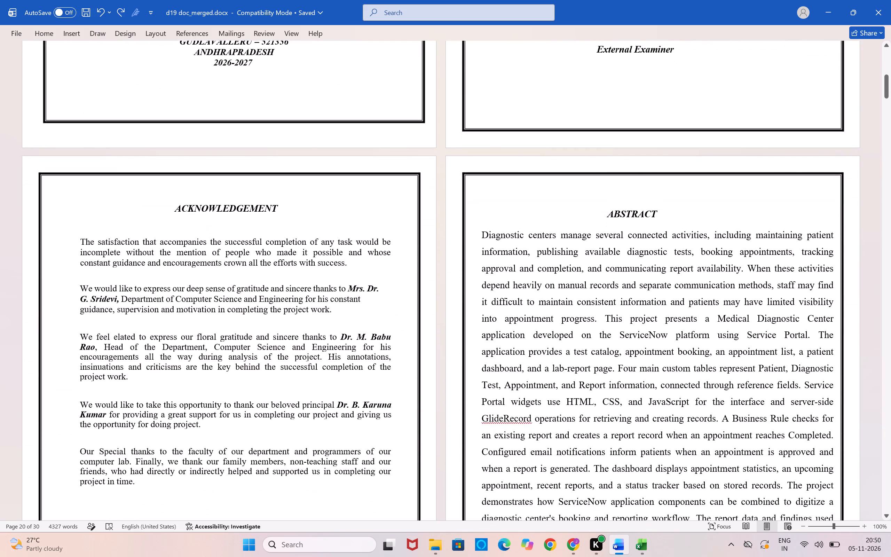
scroll(306, 263, "down", 6)
scroll(333, 308, "down", 3)
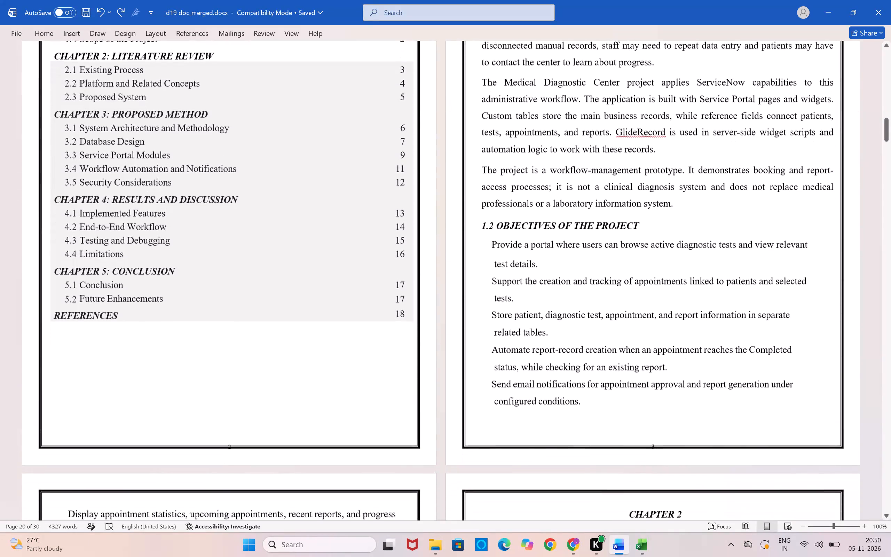
scroll(333, 308, "down", 8)
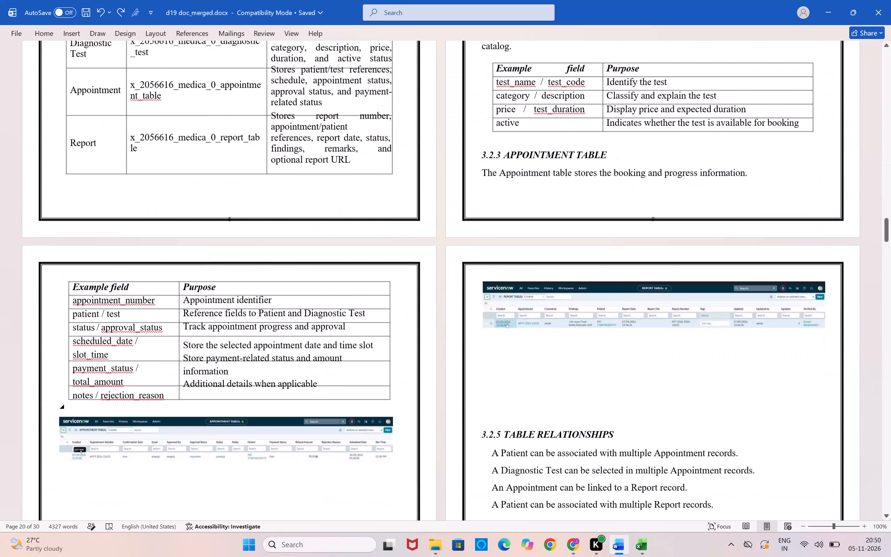
scroll(385, 237, "up", 5)
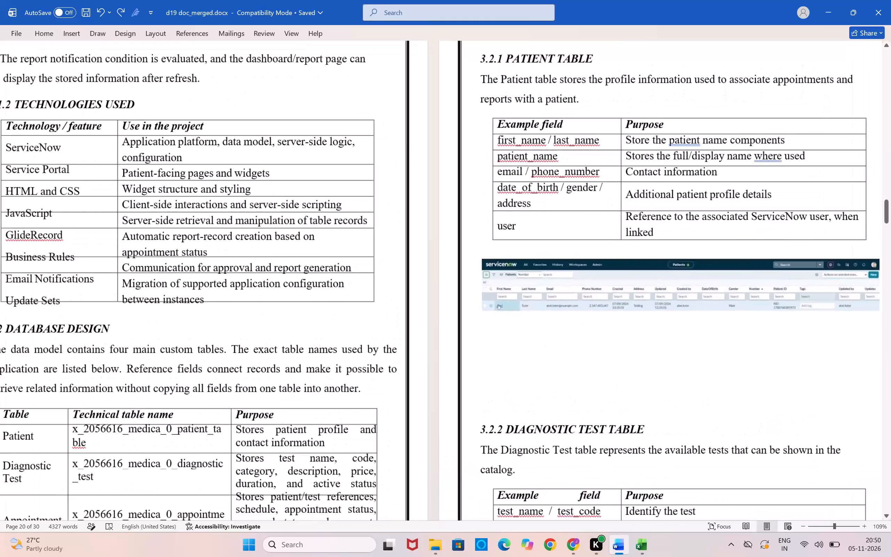
scroll(557, 292, "left", 2)
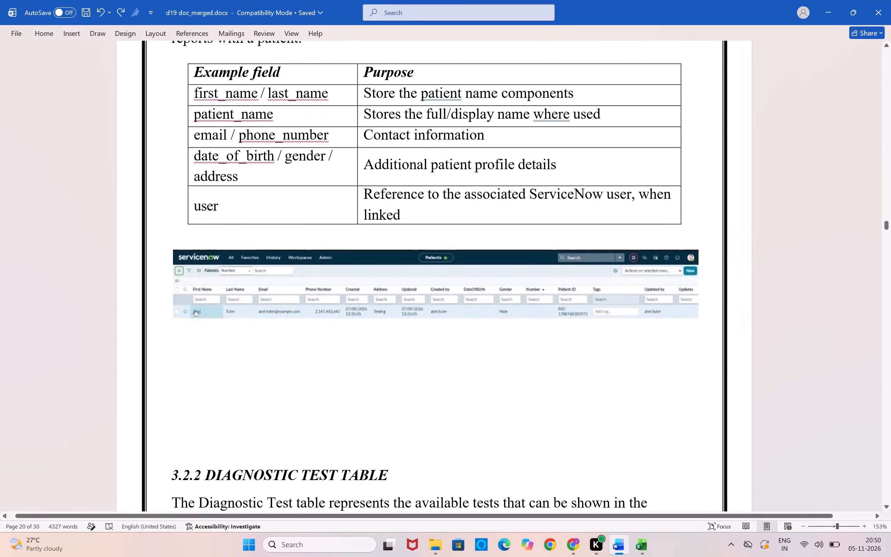
scroll(557, 292, "left", 1)
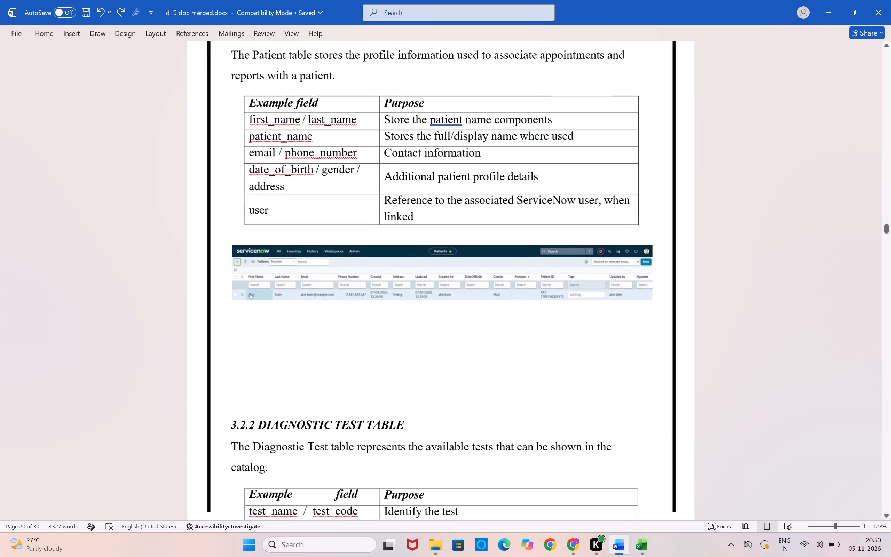
scroll(407, 203, "up", 20)
scroll(407, 203, "up", 20)
scroll(407, 203, "up", 10)
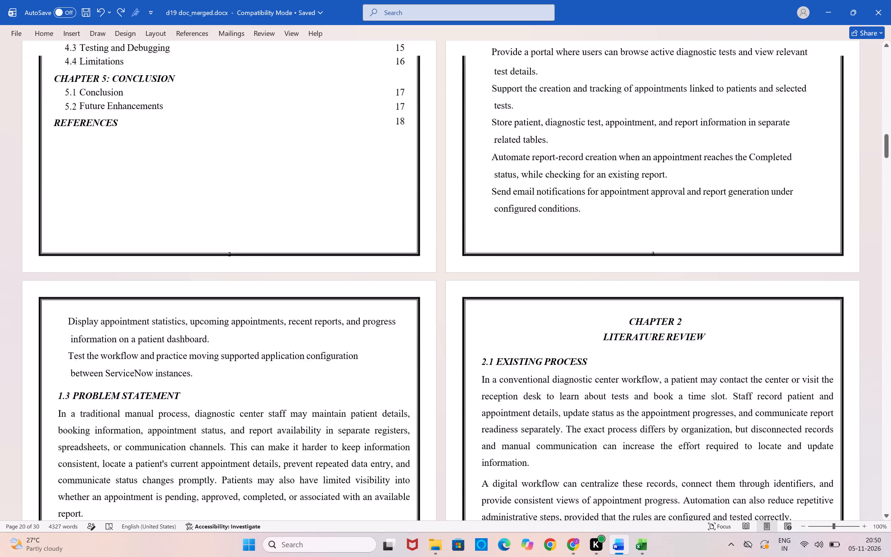
scroll(407, 203, "up", 4)
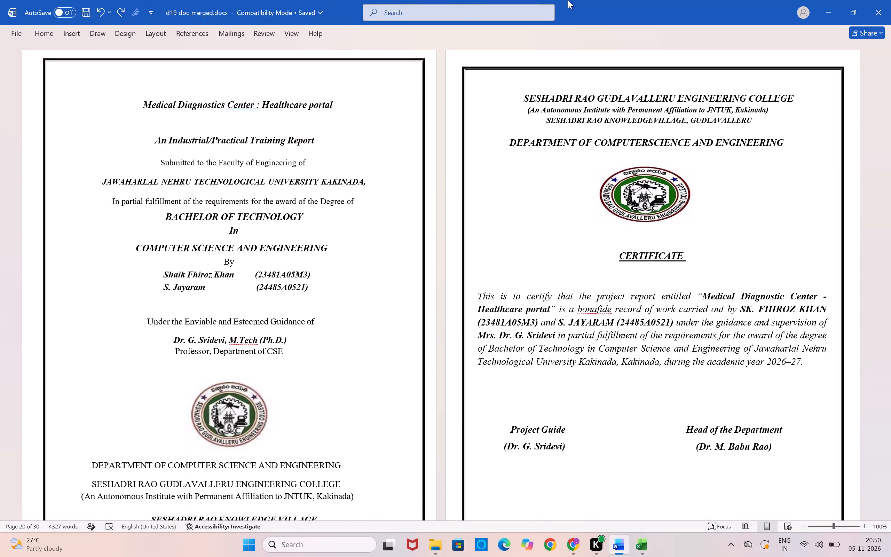
Create a new blank document.
left_click(14, 30)
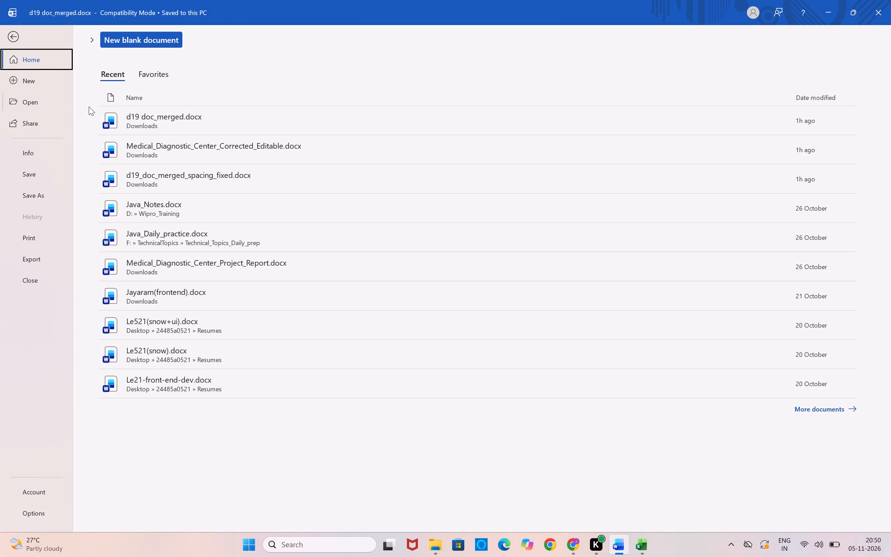
left_click(31, 80)
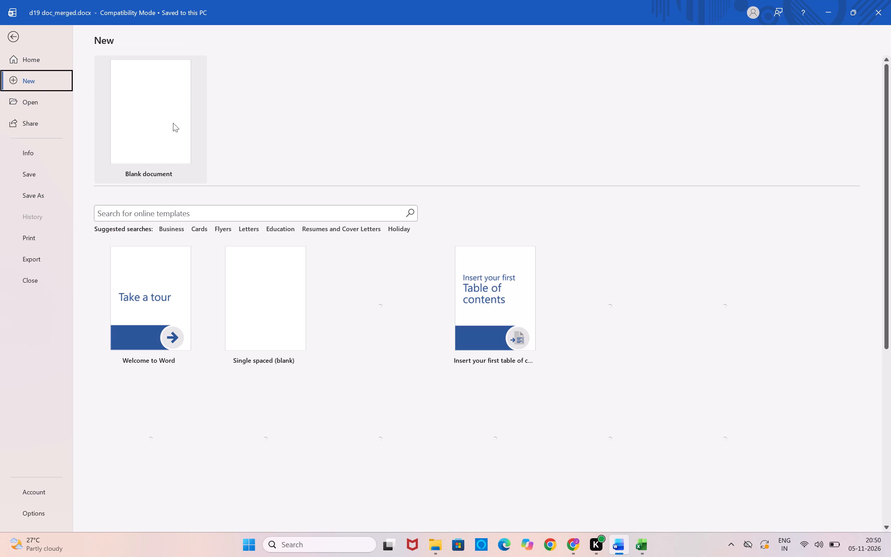
left_click(150, 127)
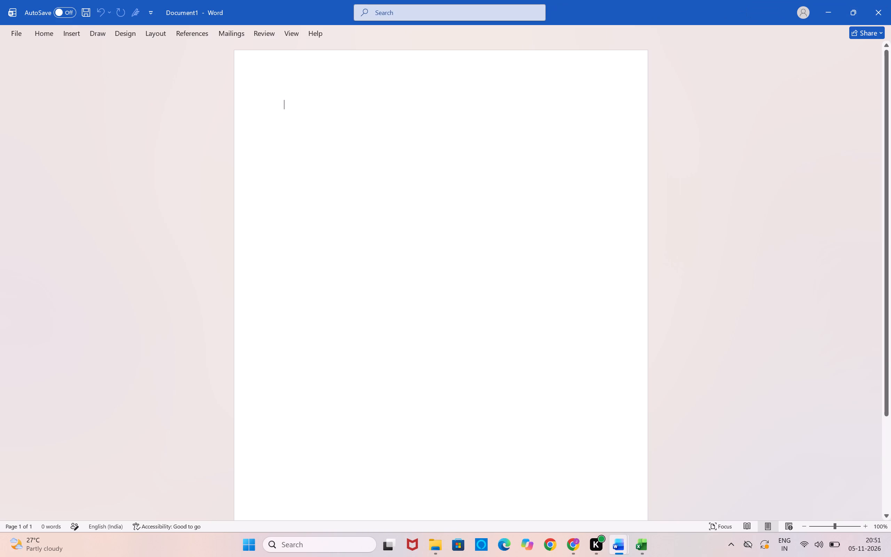
Arrange the blank document side by side with d19 doc_merged.docx.
key("super+Right")
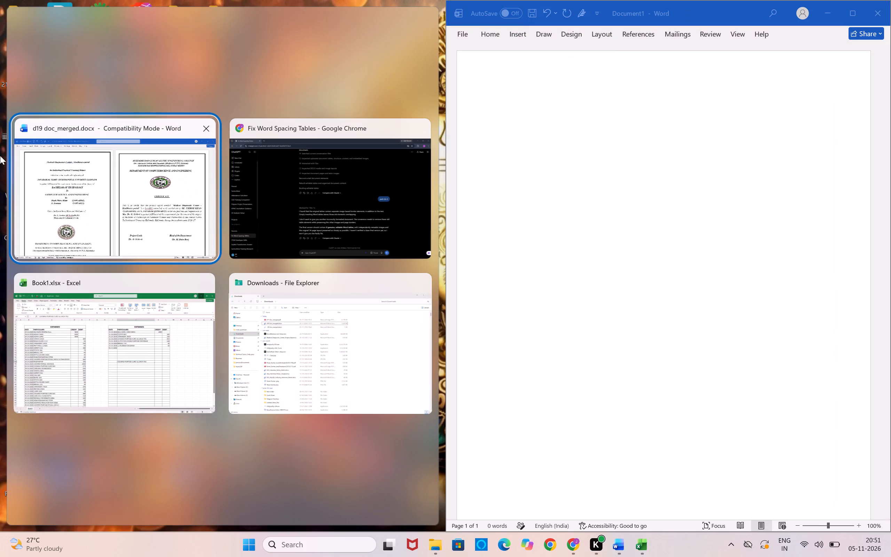
left_click(98, 203)
left_click(208, 235)
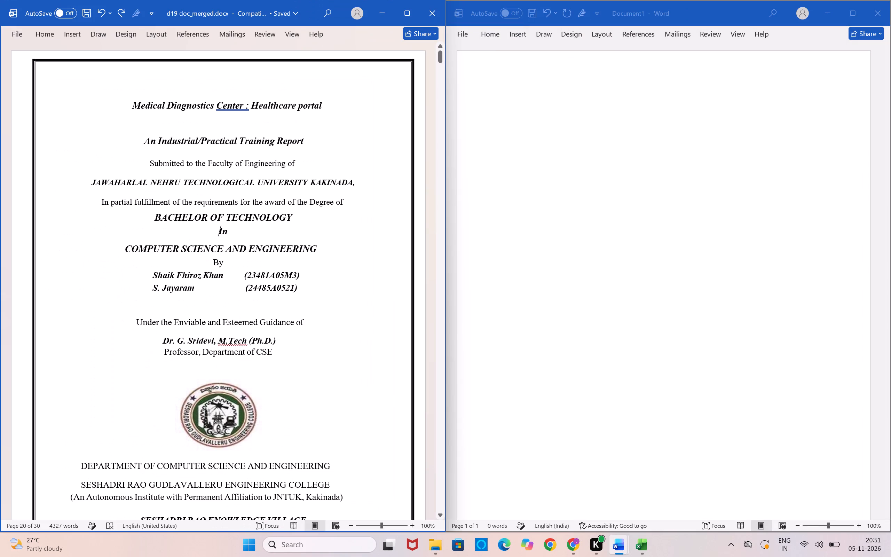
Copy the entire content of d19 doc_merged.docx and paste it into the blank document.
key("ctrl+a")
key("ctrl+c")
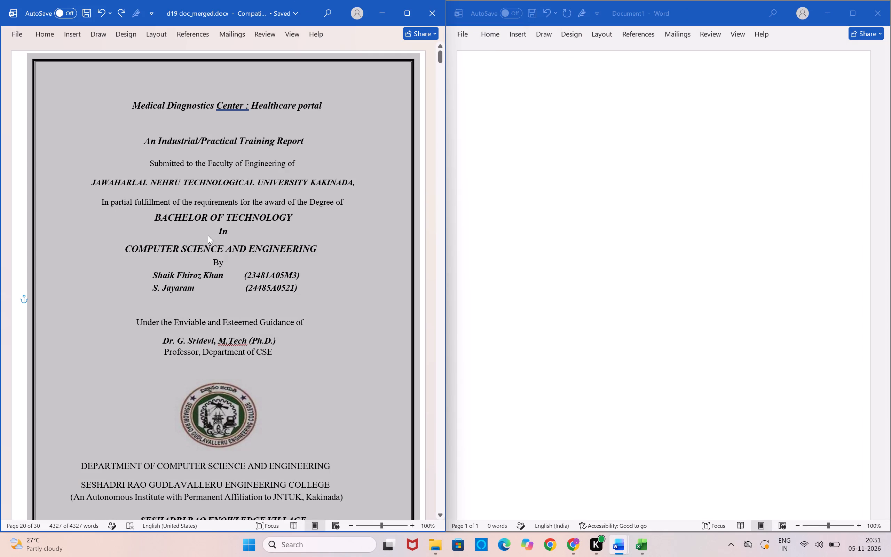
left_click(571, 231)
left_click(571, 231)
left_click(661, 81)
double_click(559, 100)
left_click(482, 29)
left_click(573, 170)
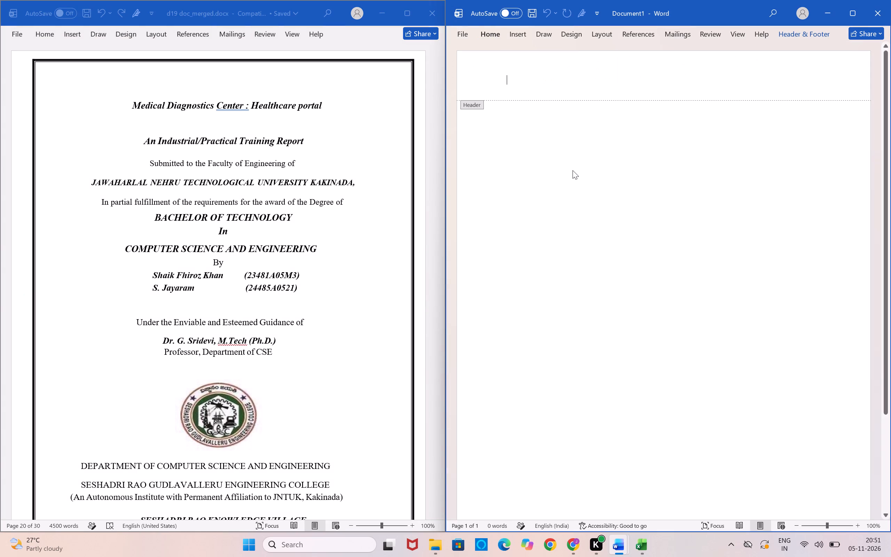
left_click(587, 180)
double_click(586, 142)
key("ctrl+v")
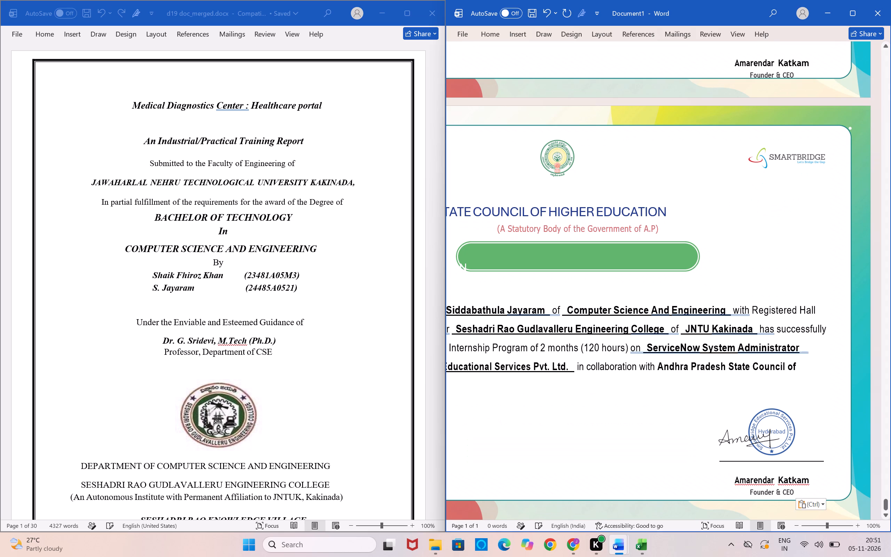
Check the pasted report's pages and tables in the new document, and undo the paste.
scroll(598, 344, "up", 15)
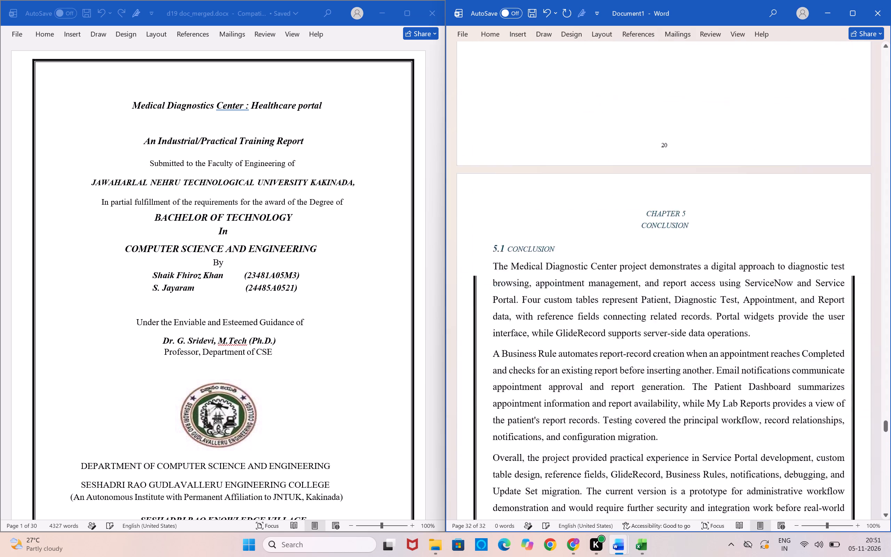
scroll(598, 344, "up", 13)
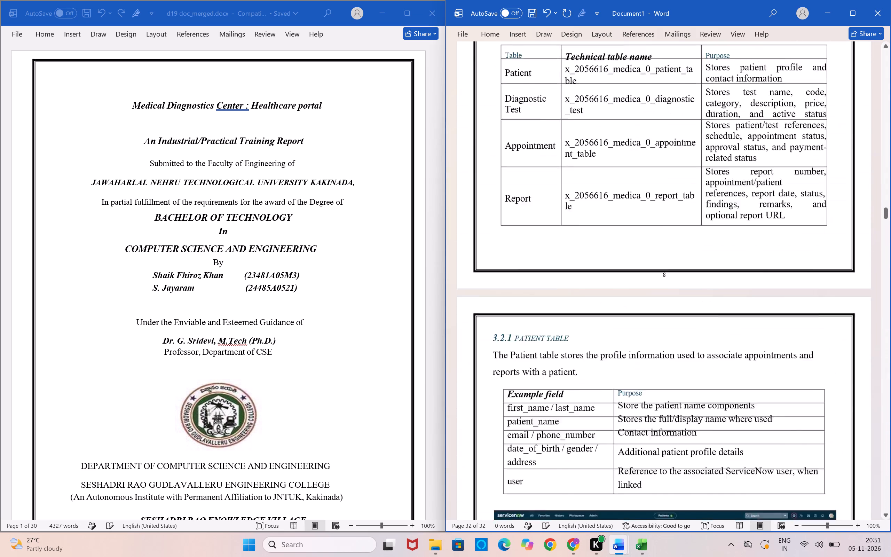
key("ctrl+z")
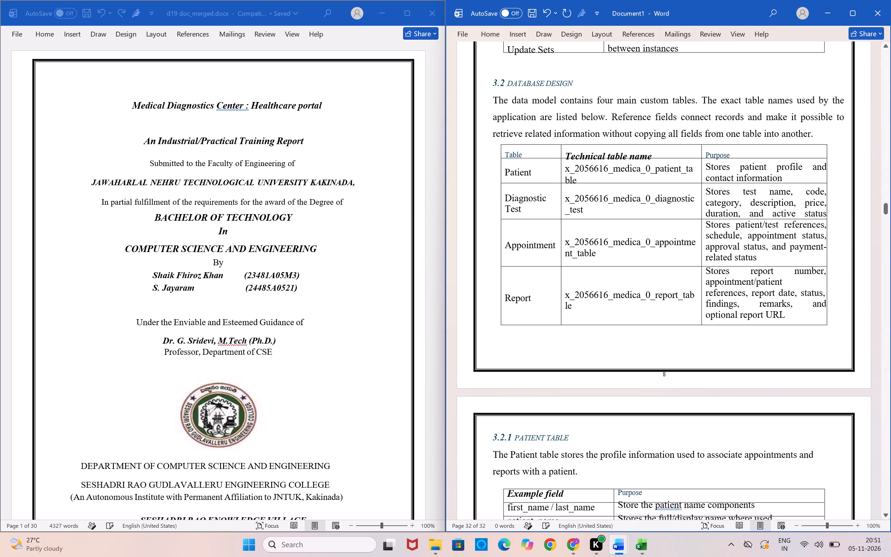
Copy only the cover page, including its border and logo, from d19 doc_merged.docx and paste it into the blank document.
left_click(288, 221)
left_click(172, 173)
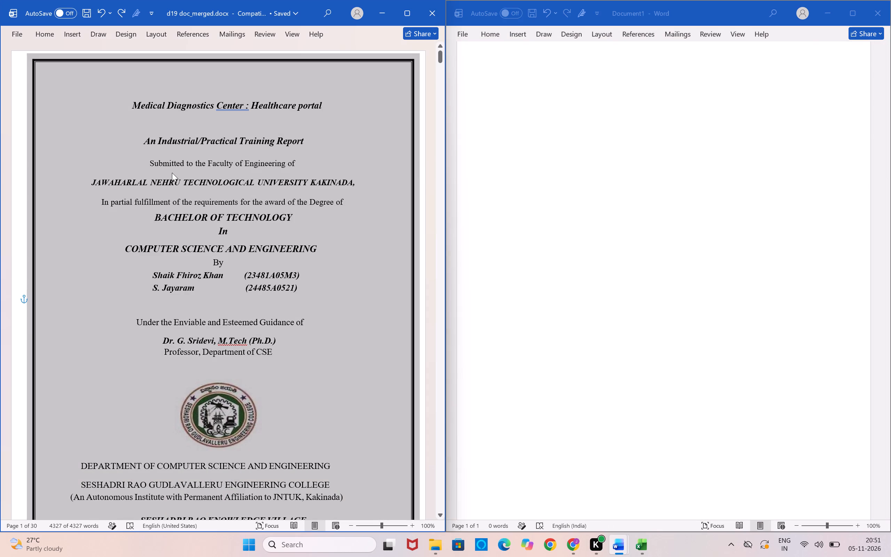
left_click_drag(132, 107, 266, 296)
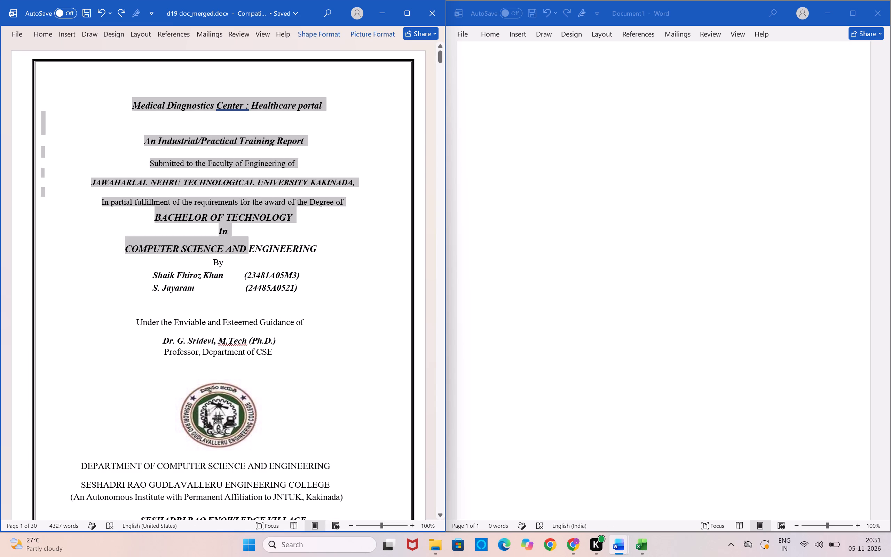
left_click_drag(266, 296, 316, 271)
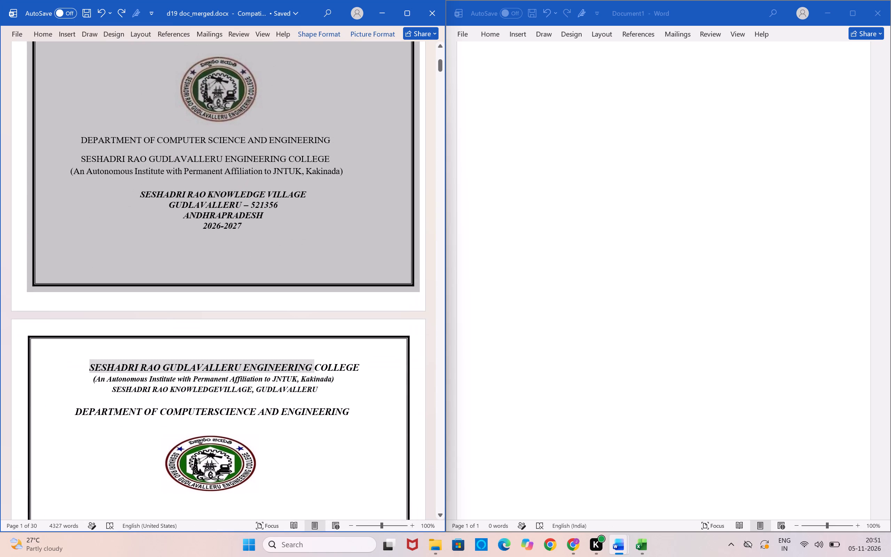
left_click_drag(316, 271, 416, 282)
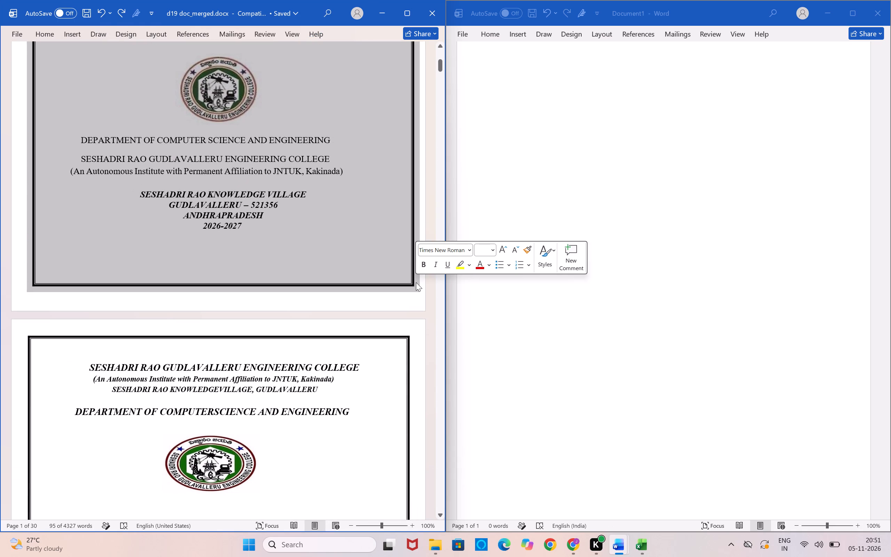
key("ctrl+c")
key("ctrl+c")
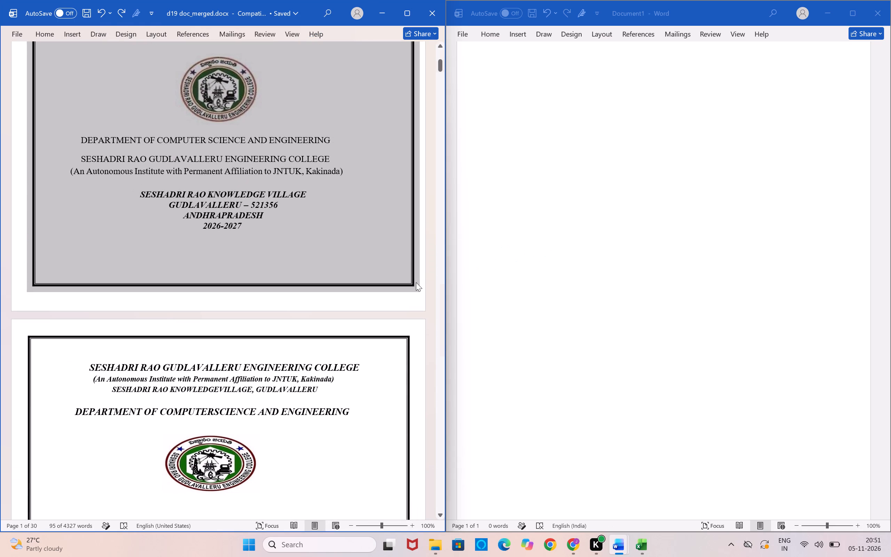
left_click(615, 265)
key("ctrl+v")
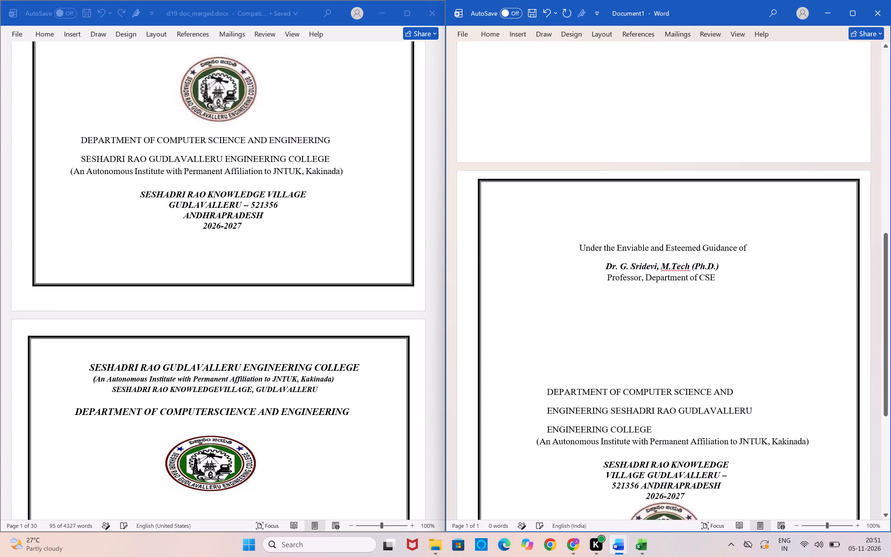
Check the pasted cover page's text formatting, border and logo placement across the new document's pages.
scroll(583, 219, "up", 7)
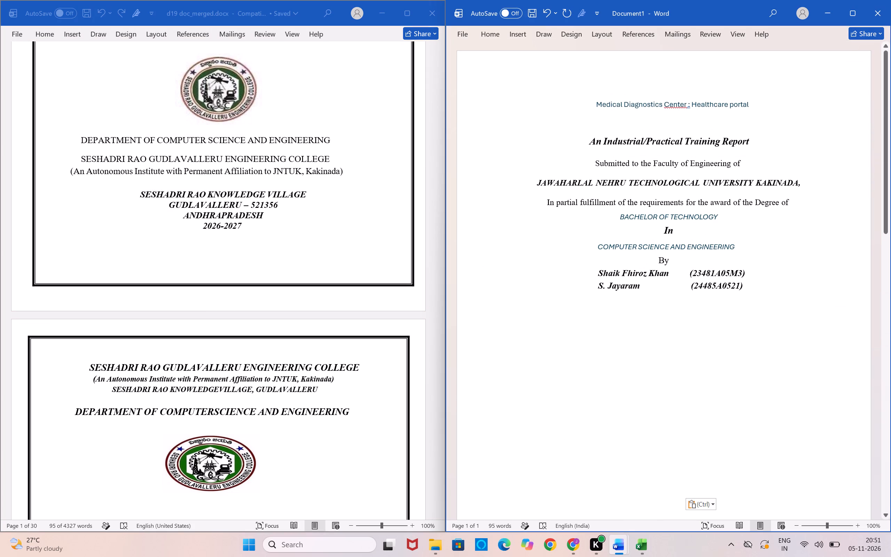
scroll(583, 219, "down", 6)
scroll(585, 361, "down", 18)
scroll(586, 222, "up", 3)
scroll(586, 222, "down", 5)
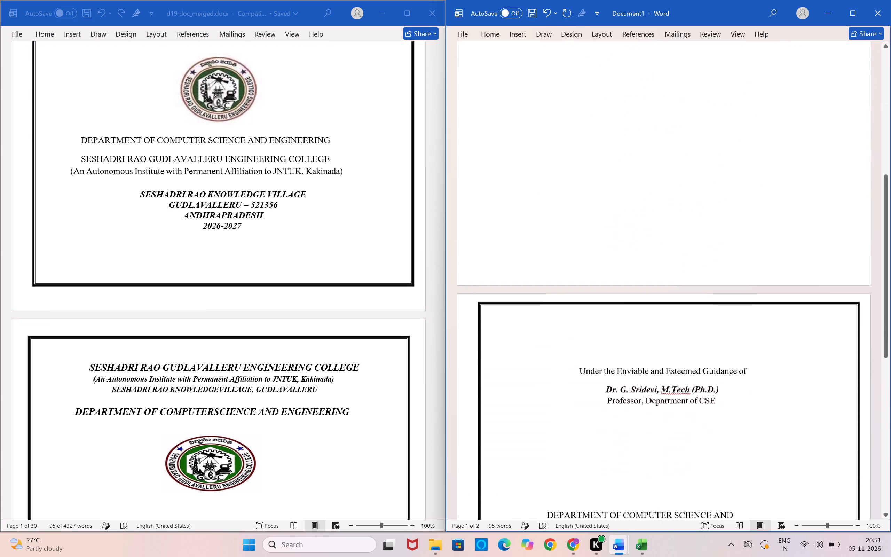
scroll(586, 222, "down", 4)
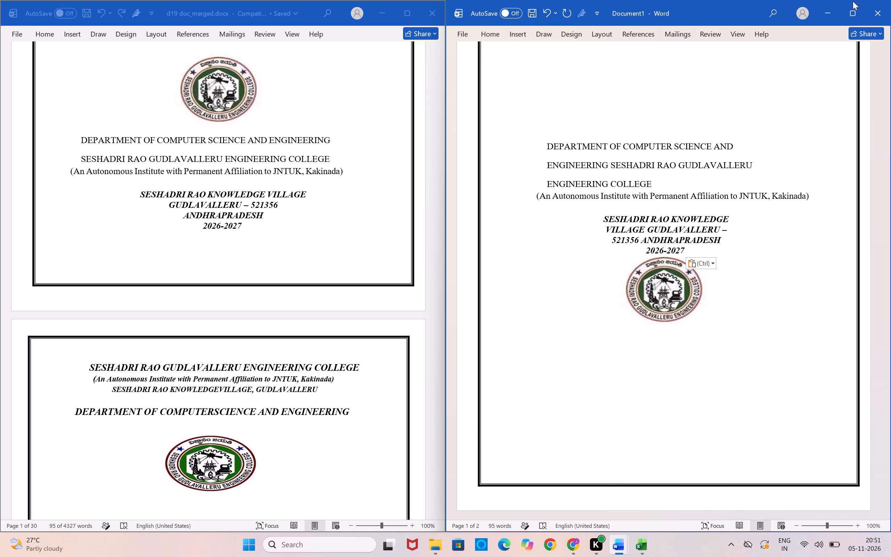
Close the new document without saving it, and close d19 doc_merged.docx as well.
left_click(873, 7)
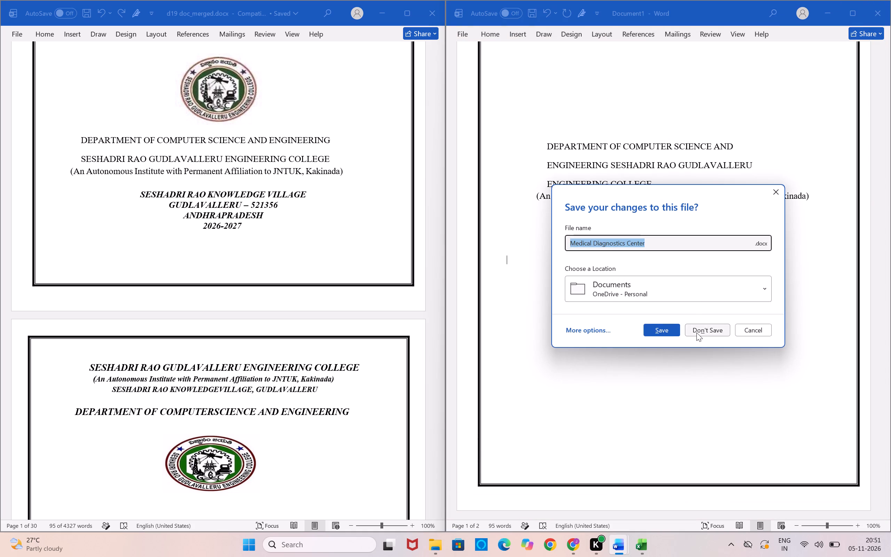
left_click(696, 332)
left_click(405, 256)
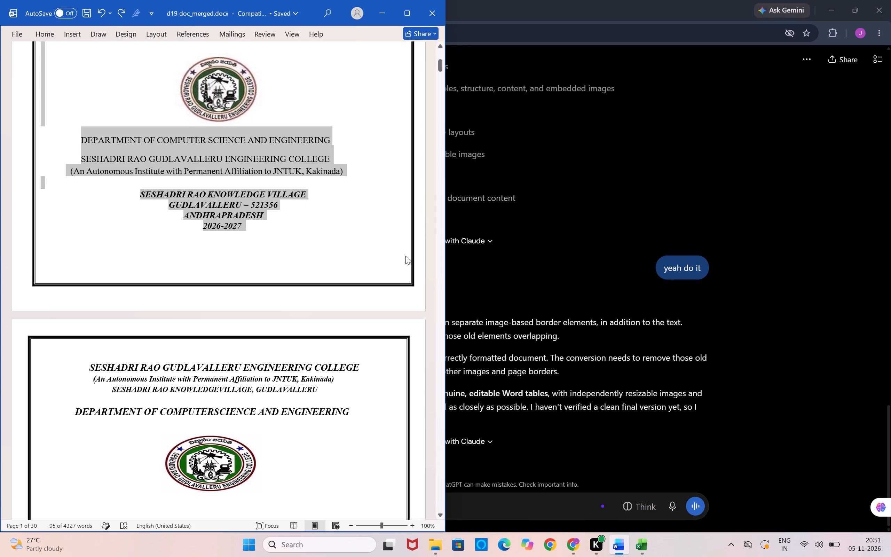
left_click(435, 10)
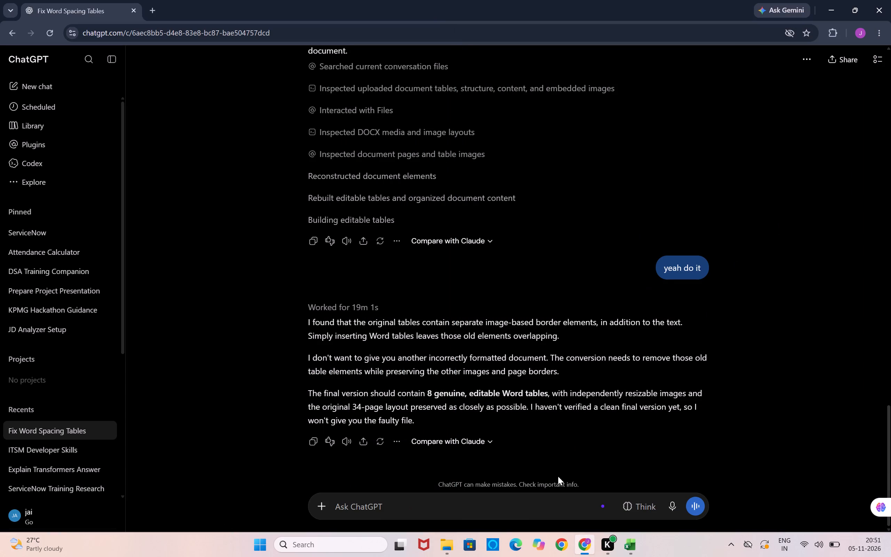
Open d19 doc_merged.pdf from the Downloads folder.
left_click(450, 542)
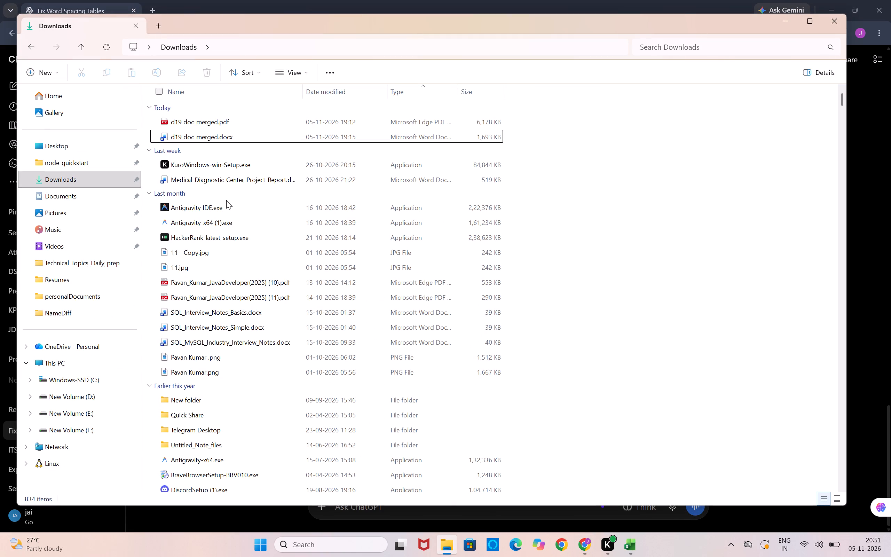
double_click(200, 123)
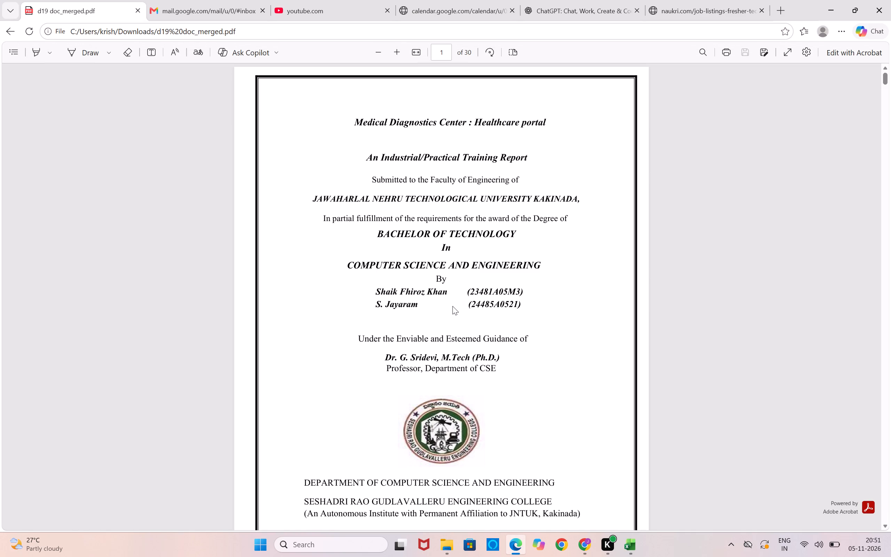
Review the report PDF's page layout and tables from the cover page through section 3.2.3 Appointment Table, and minimize its window.
scroll(452, 306, "down", 3)
scroll(453, 392, "down", 1)
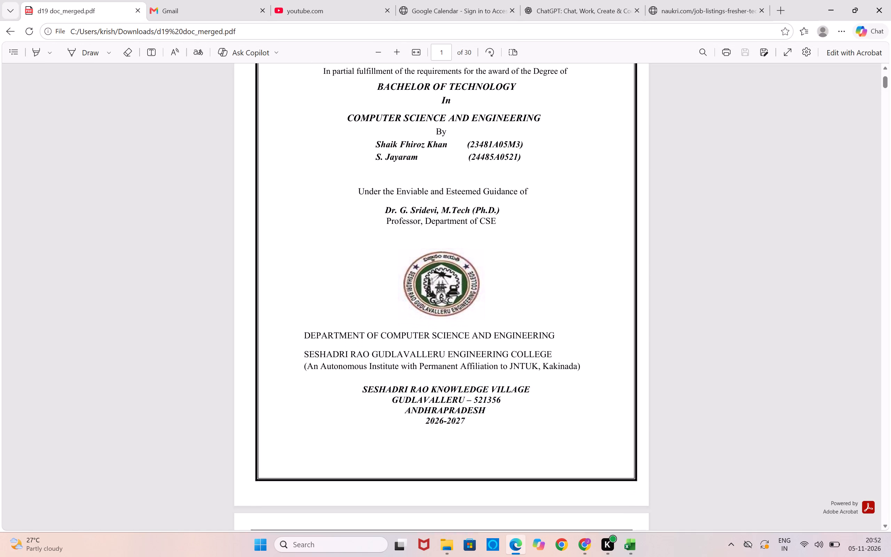
scroll(453, 392, "down", 1)
scroll(383, 365, "down", 1)
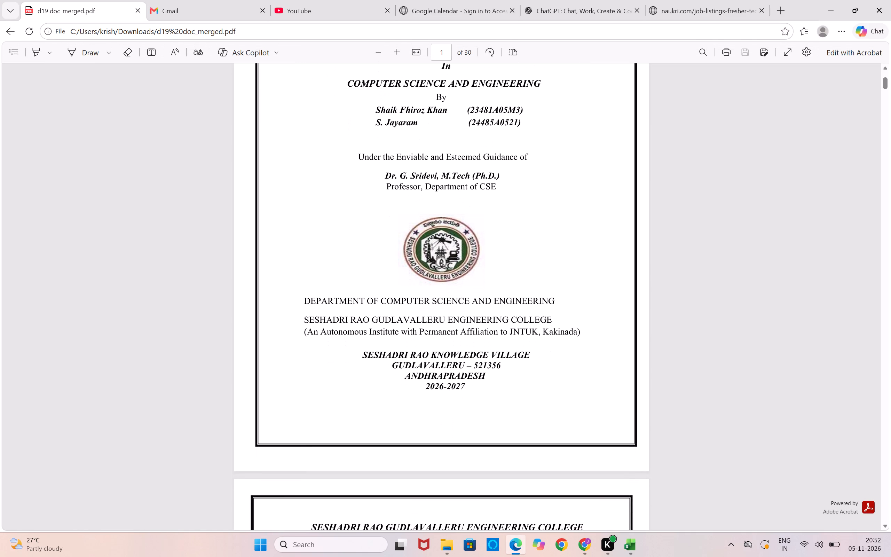
scroll(431, 389, "down", 7)
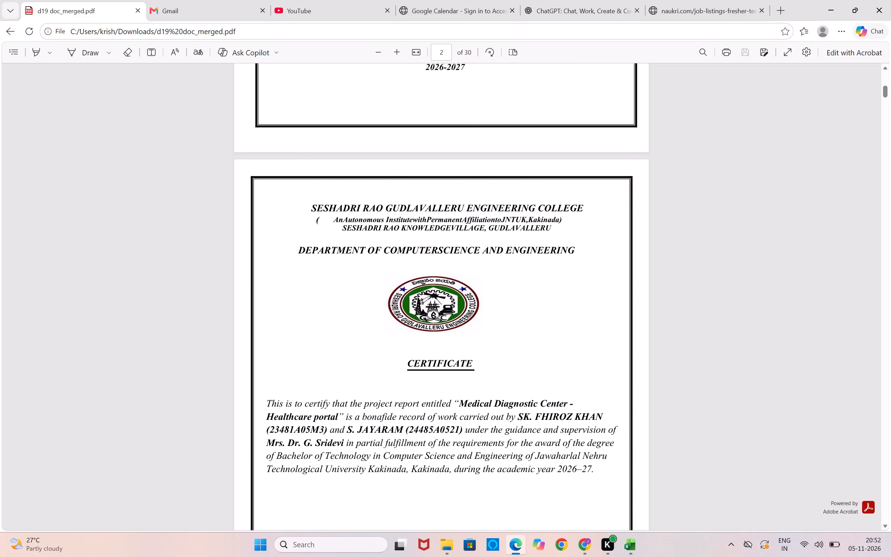
scroll(431, 287, "down", 2)
scroll(379, 338, "down", 1)
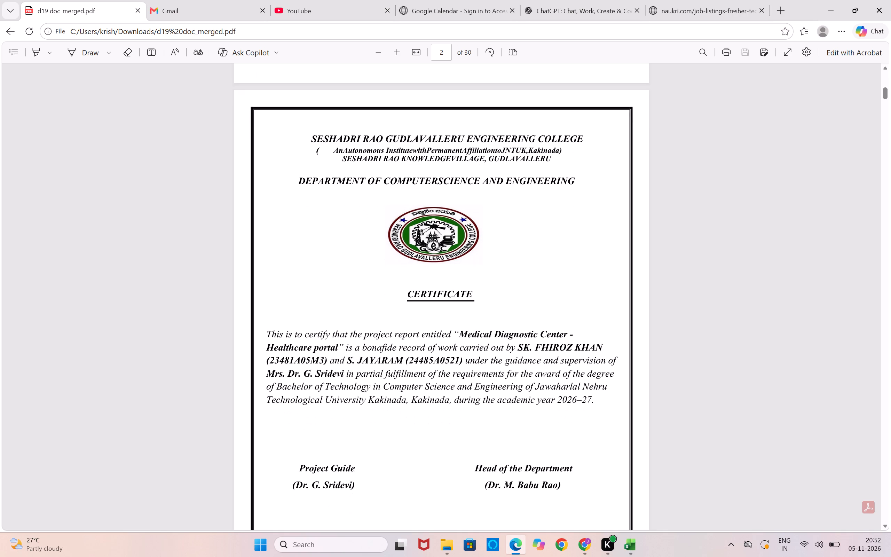
scroll(379, 338, "down", 1)
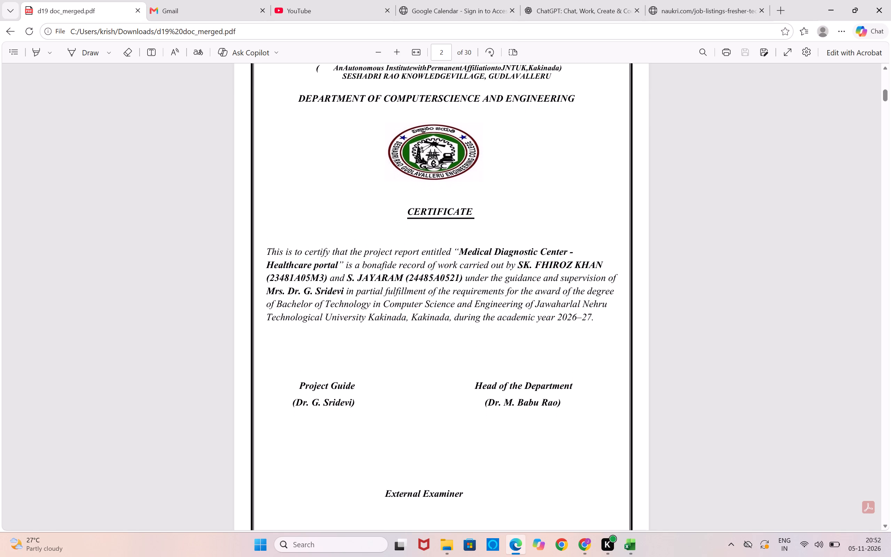
scroll(379, 338, "down", 18)
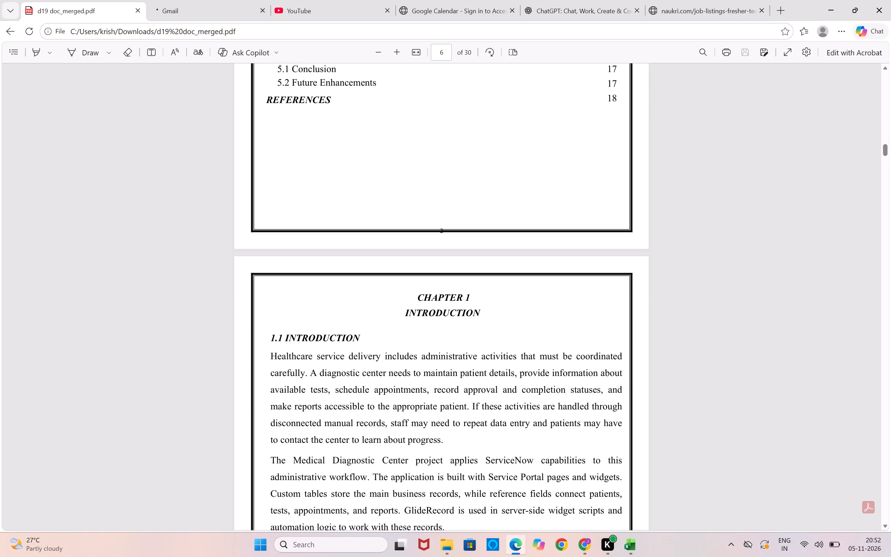
scroll(379, 338, "down", 12)
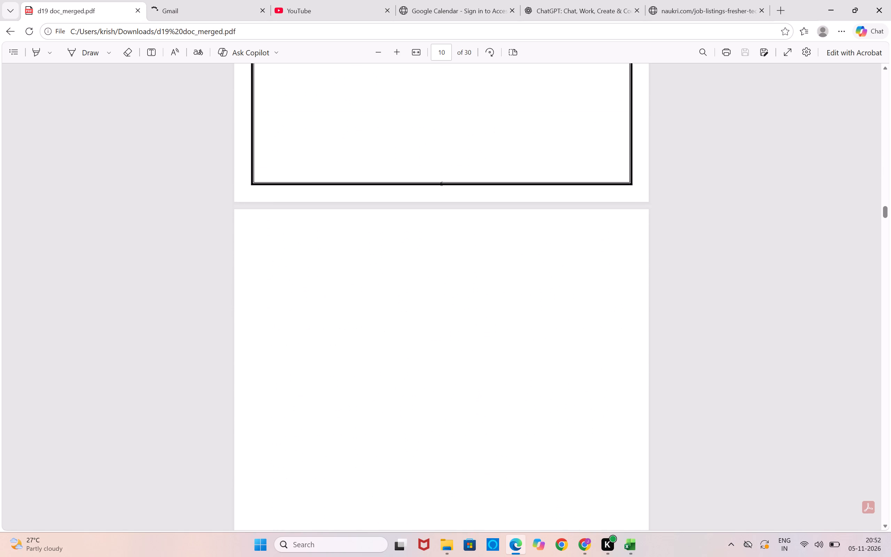
scroll(379, 338, "down", 5)
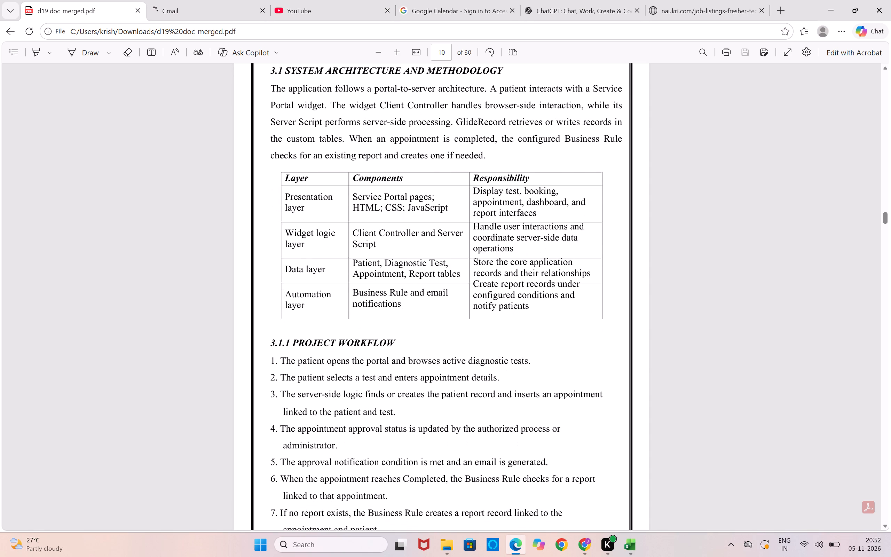
scroll(379, 338, "down", 6)
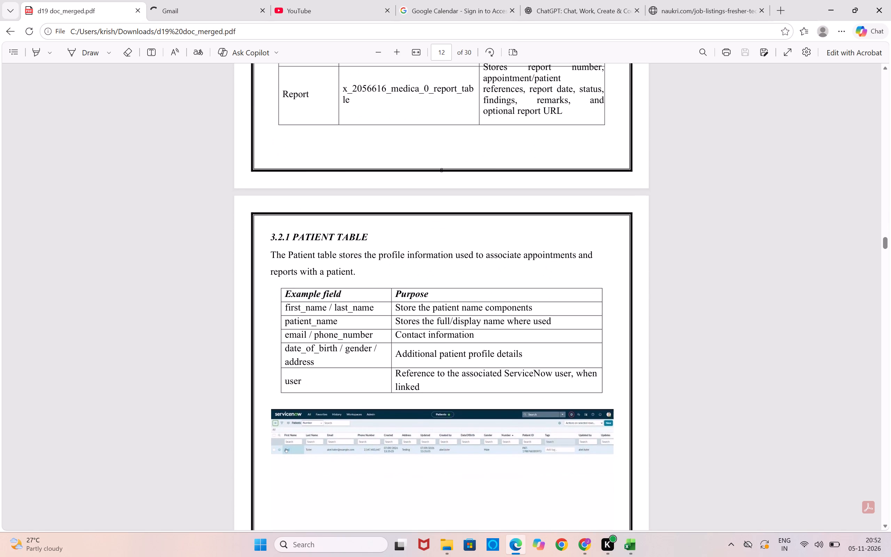
scroll(379, 338, "down", 1)
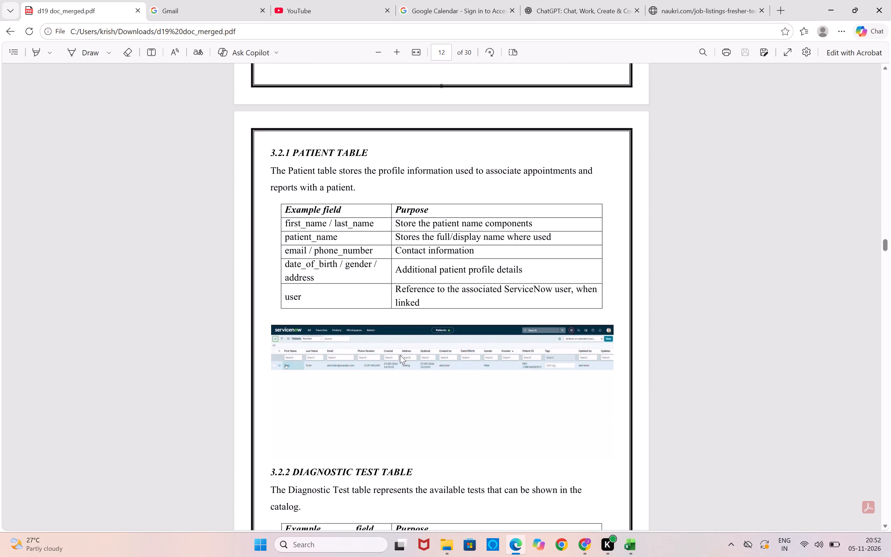
scroll(400, 355, "down", 4)
left_click(823, 5)
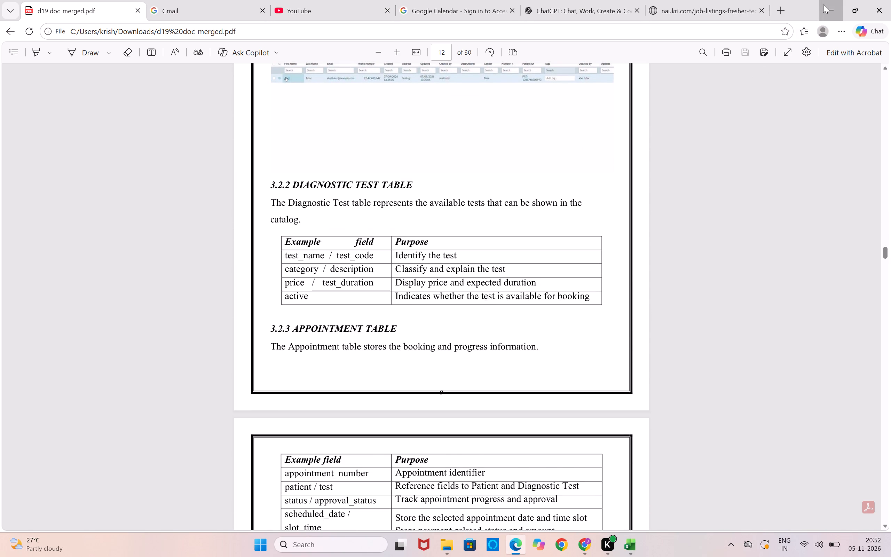
Switch to Google Chrome and search the web for "PDF EDITOR" in a new tab.
left_click(580, 543)
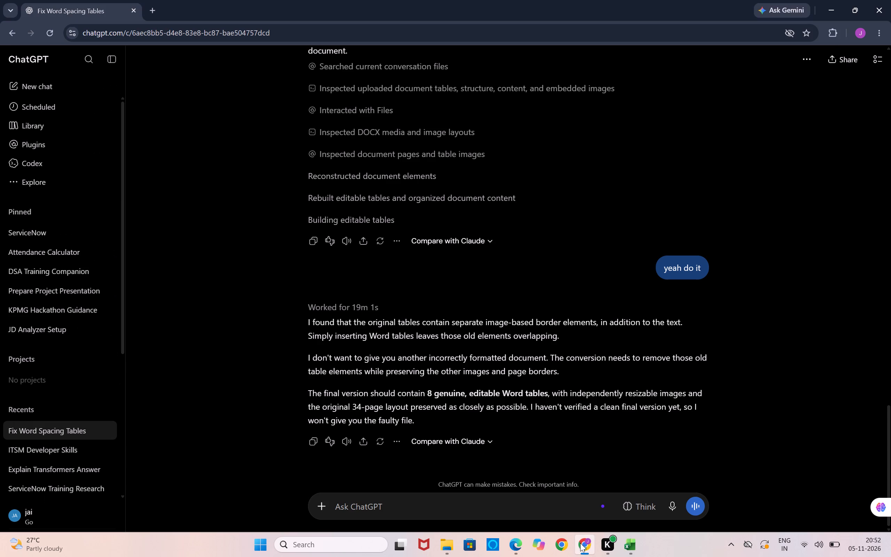
left_click(152, 17)
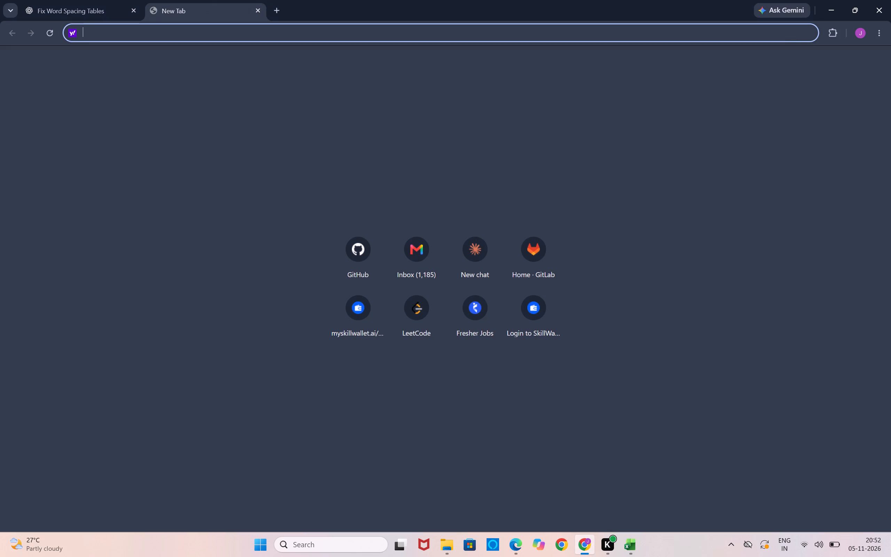
left_click(148, 36)
type("PDF EDITOR")
key("Return")
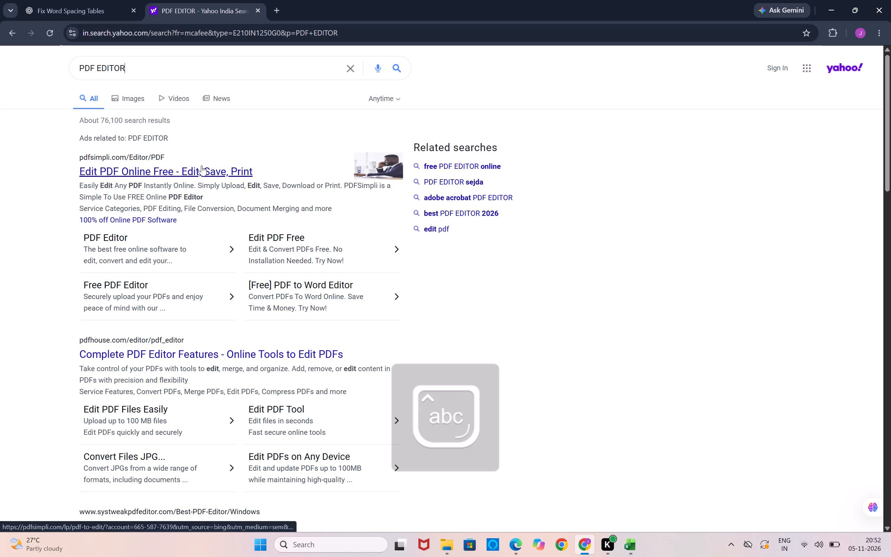
Open the PDFSimpli online editor from the search results and upload d19 doc_merged.pdf for editing.
left_click(116, 160)
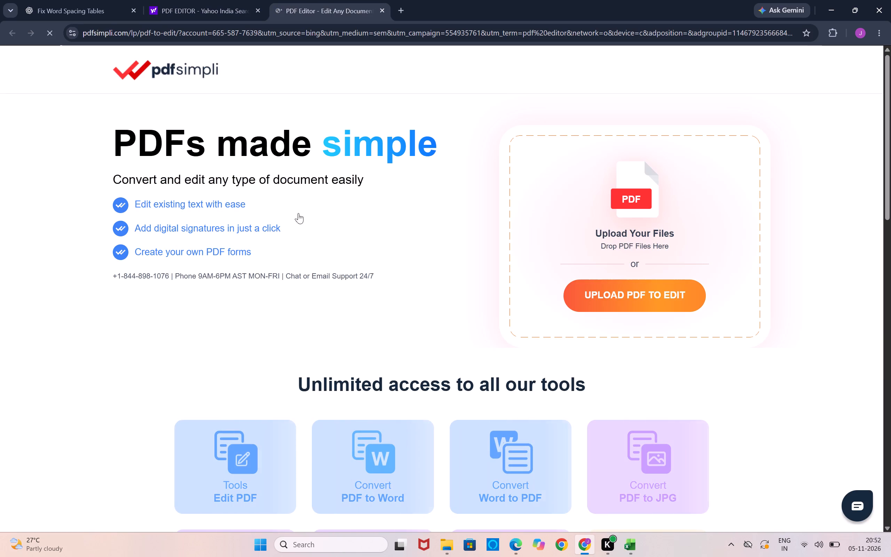
scroll(342, 279, "down", 1)
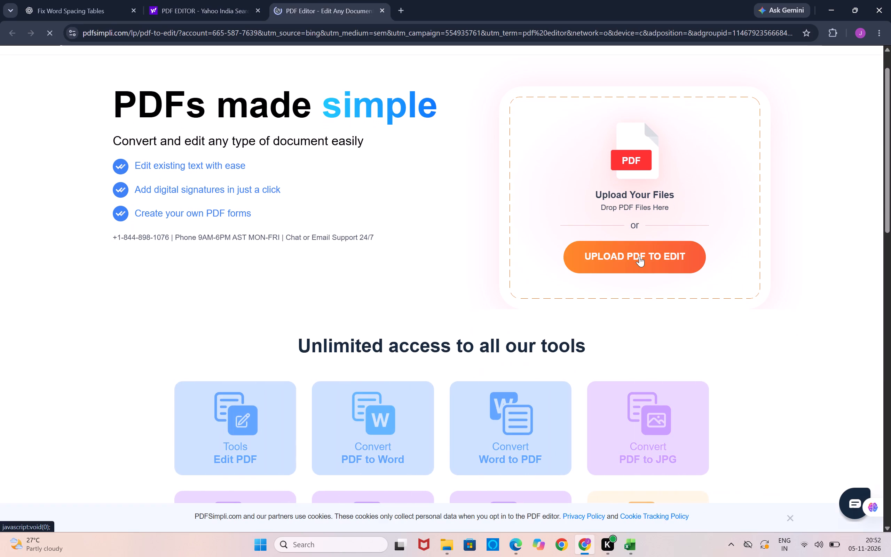
left_click(639, 256)
left_click(152, 133)
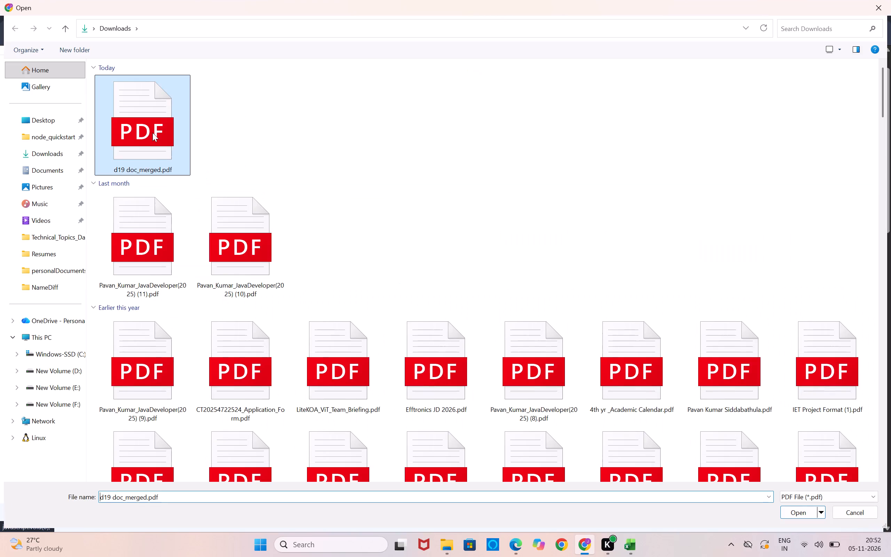
left_click(792, 511)
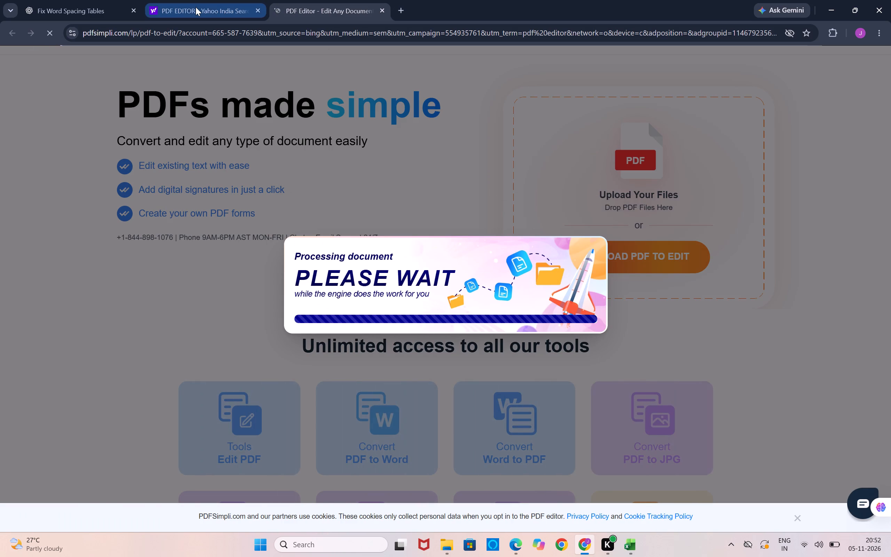
Return to the web search results and refine the search to "PDF EDITOR free".
left_click(196, 7)
scroll(188, 213, "down", 2)
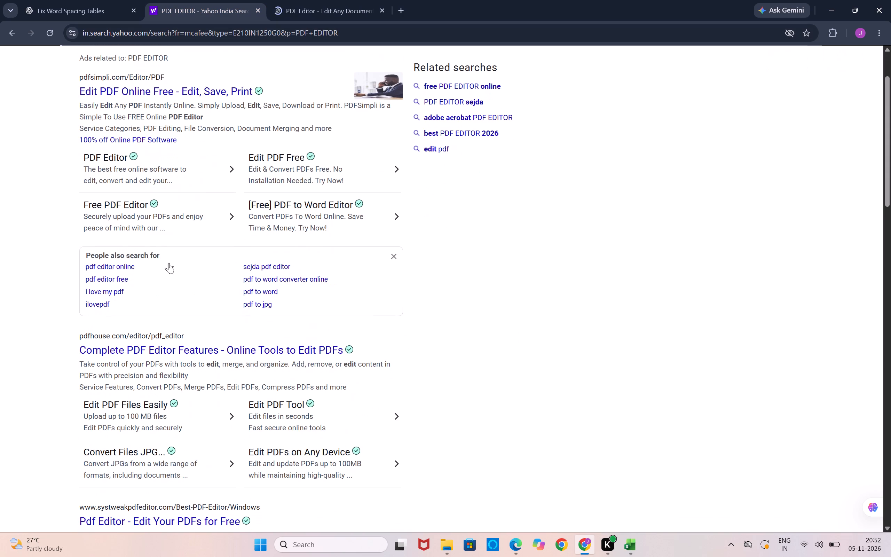
scroll(220, 298, "up", 4)
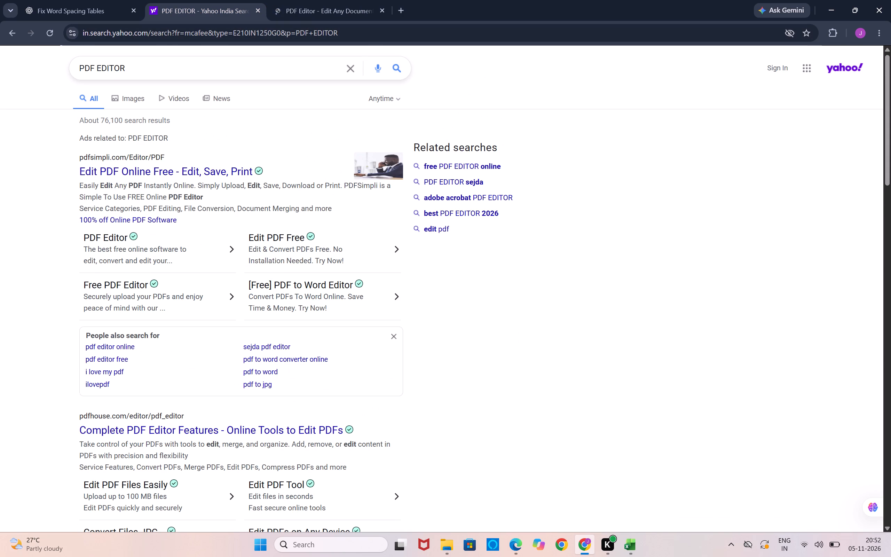
left_click(157, 62)
key("space")
type("free")
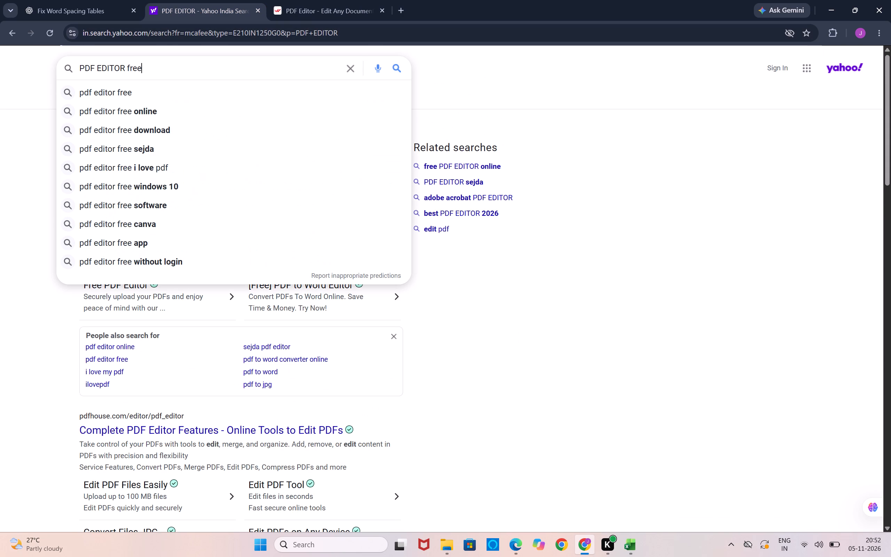
key("Return")
Open the PDF House online PDF editor from the search results and upload d19 doc_merged.pdf from Downloads.
left_click(300, 10)
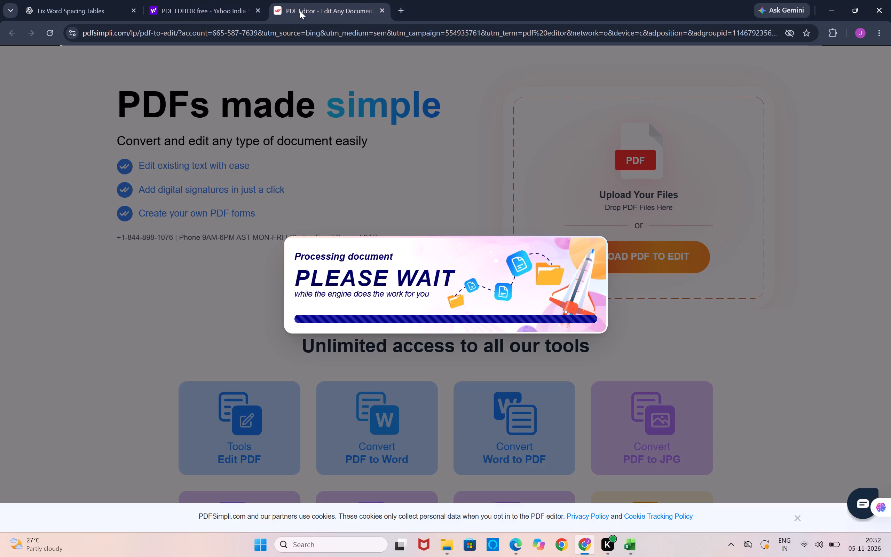
scroll(513, 300, "up", 1)
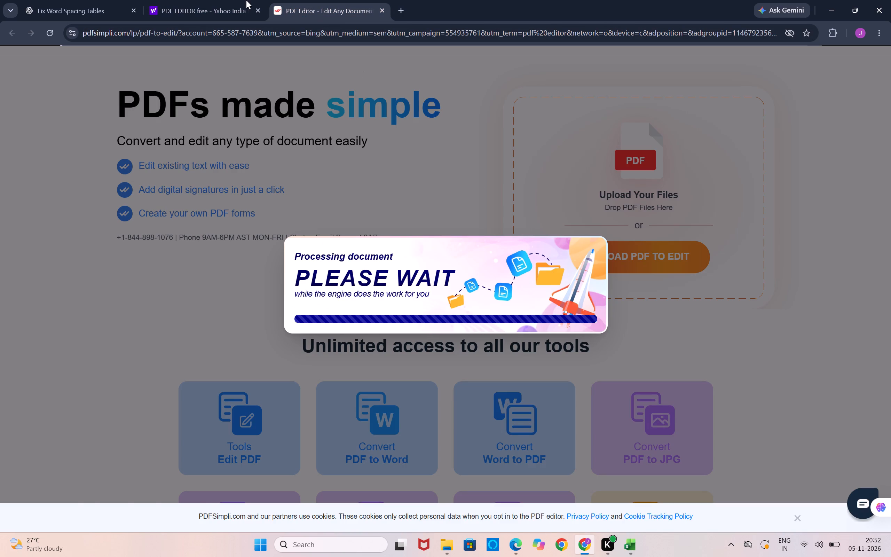
left_click(200, 0)
left_click(117, 171)
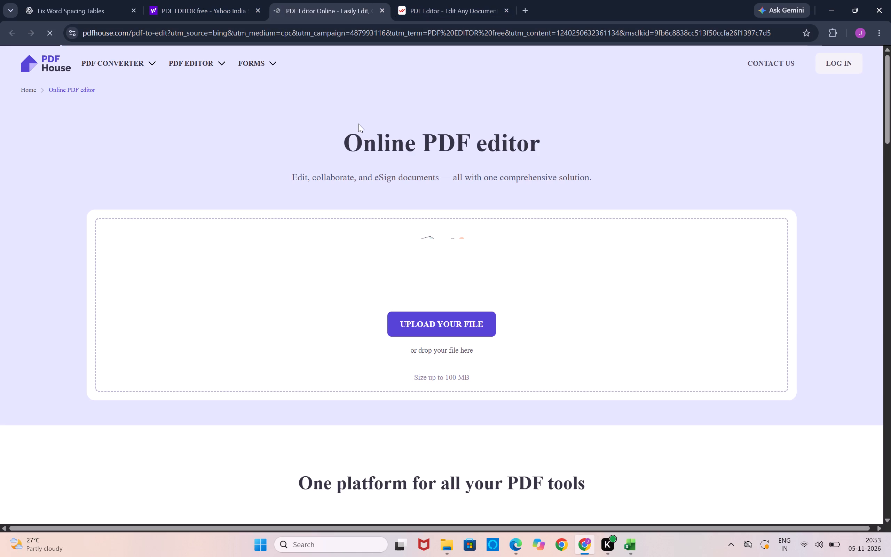
left_click(438, 316)
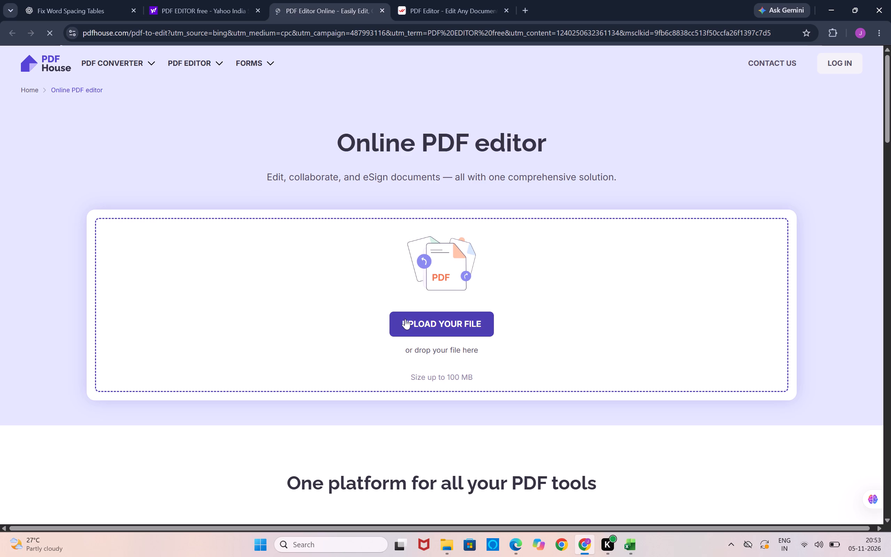
left_click(433, 322)
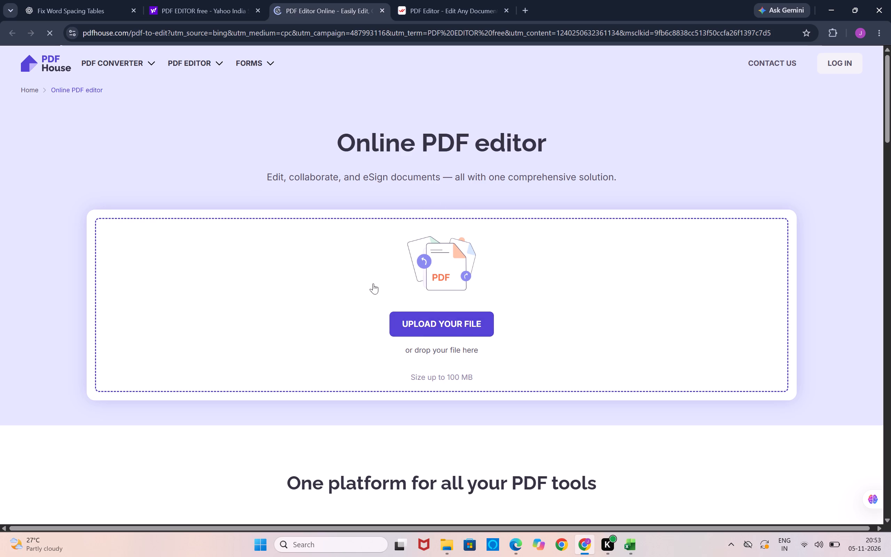
left_click(433, 0)
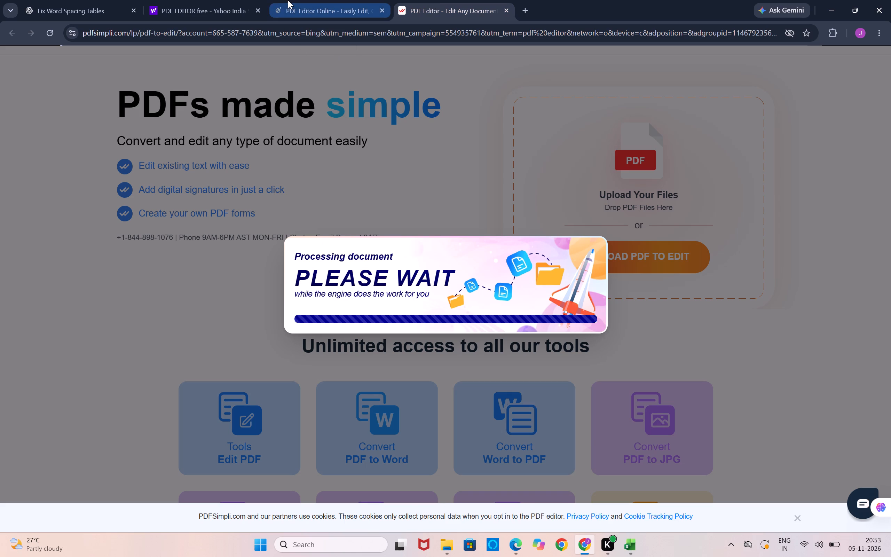
left_click(288, 0)
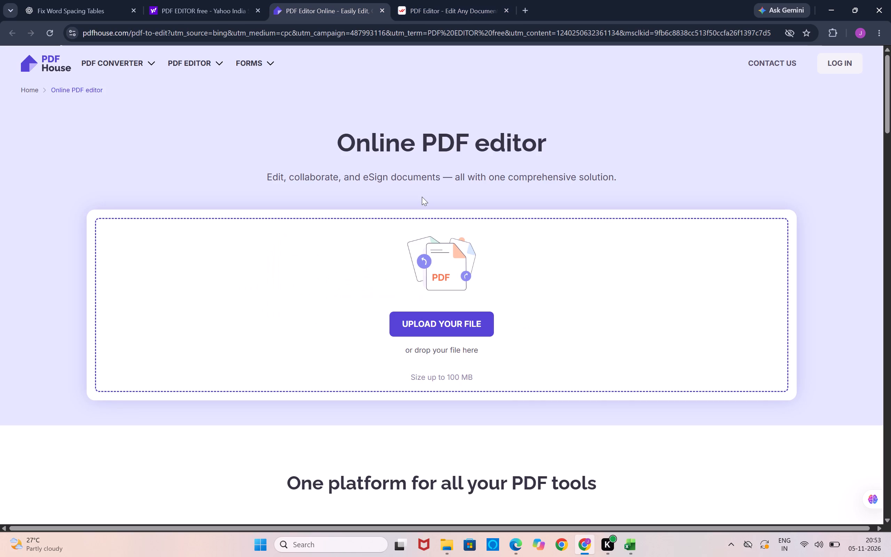
left_click(436, 321)
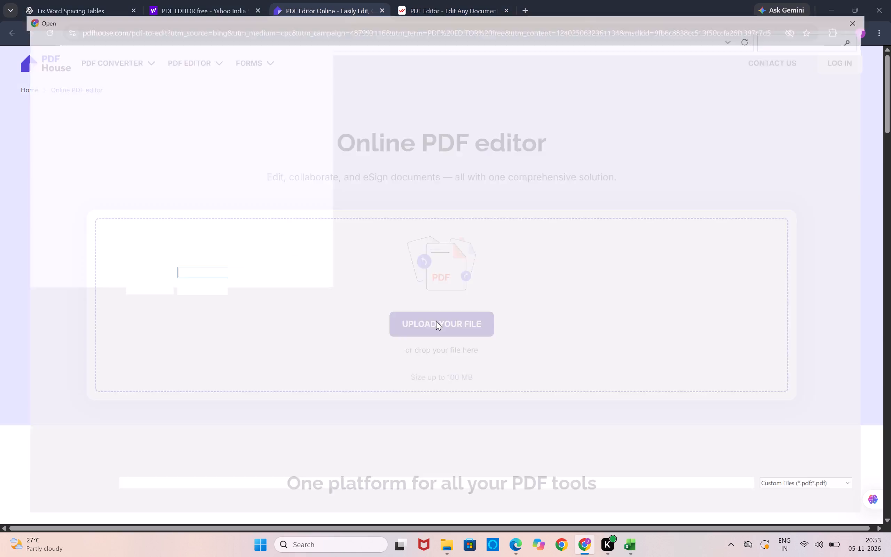
left_click(163, 137)
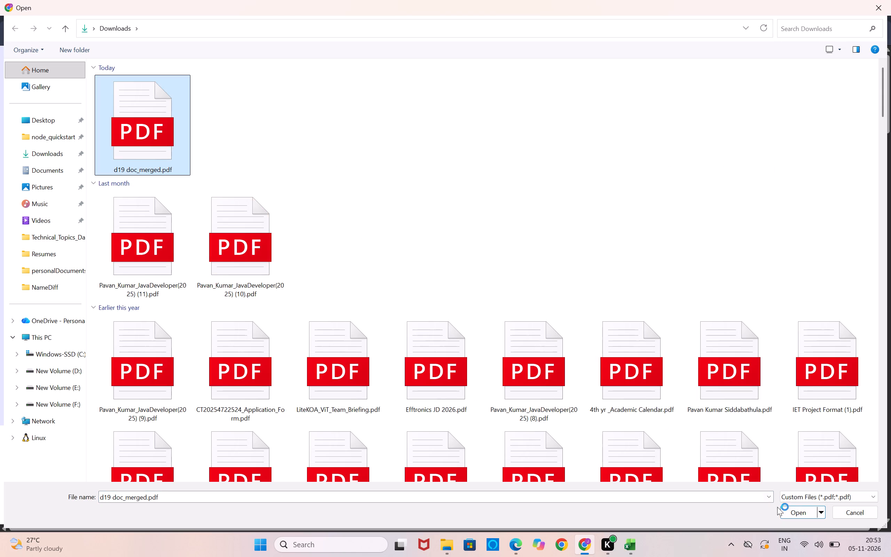
left_click(791, 509)
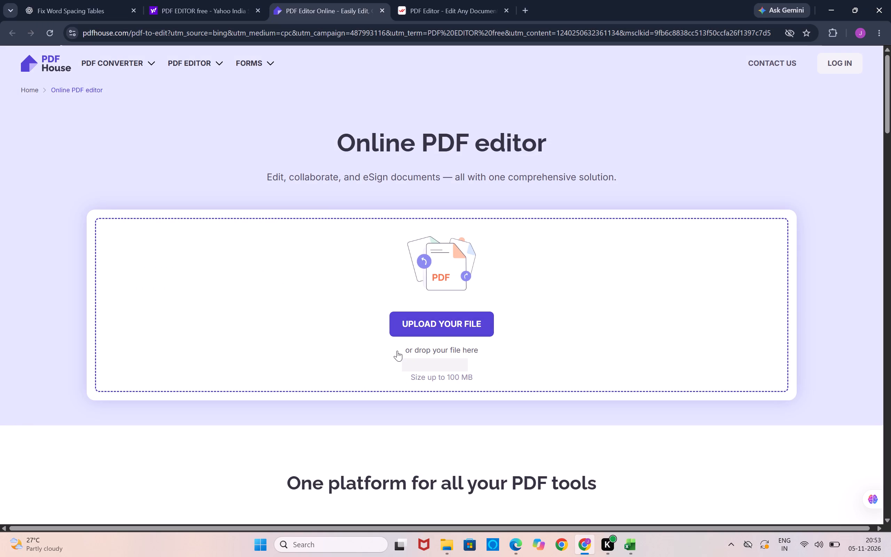
scroll(480, 433, "down", 5)
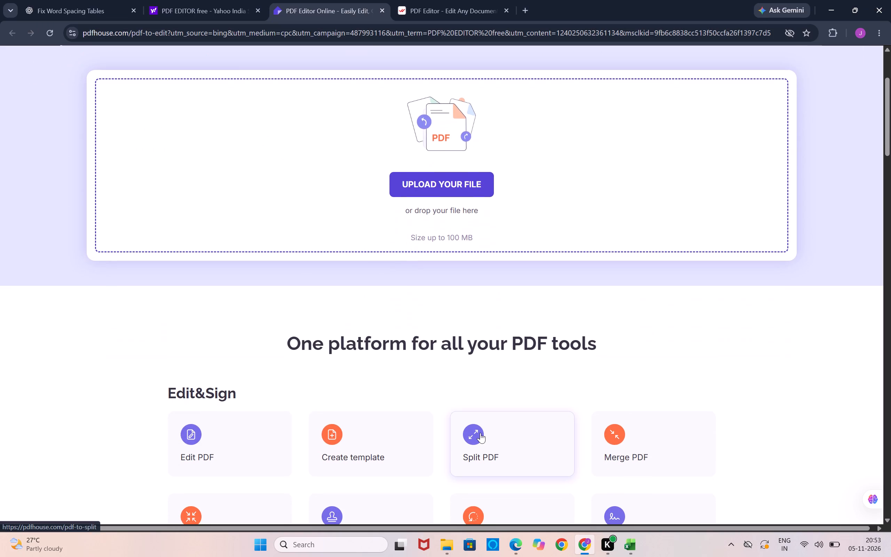
scroll(480, 433, "down", 1)
scroll(403, 243, "up", 6)
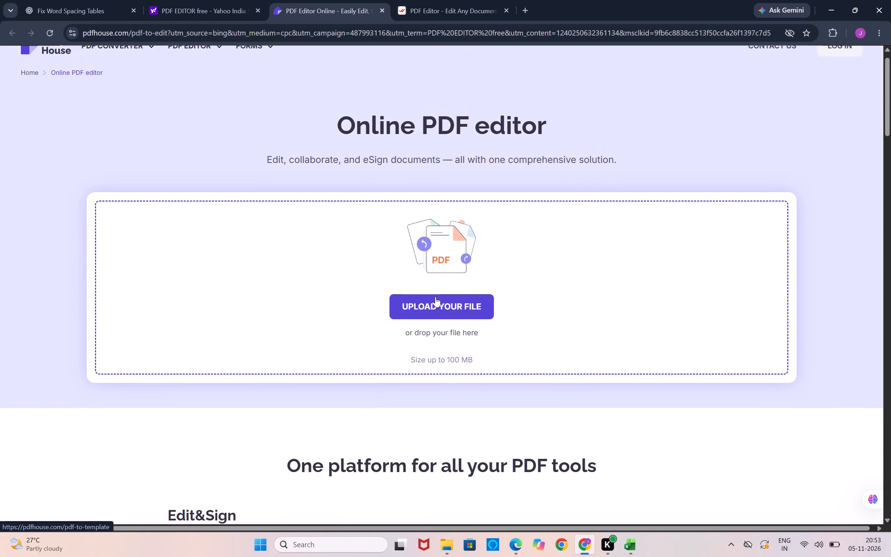
left_click(436, 302)
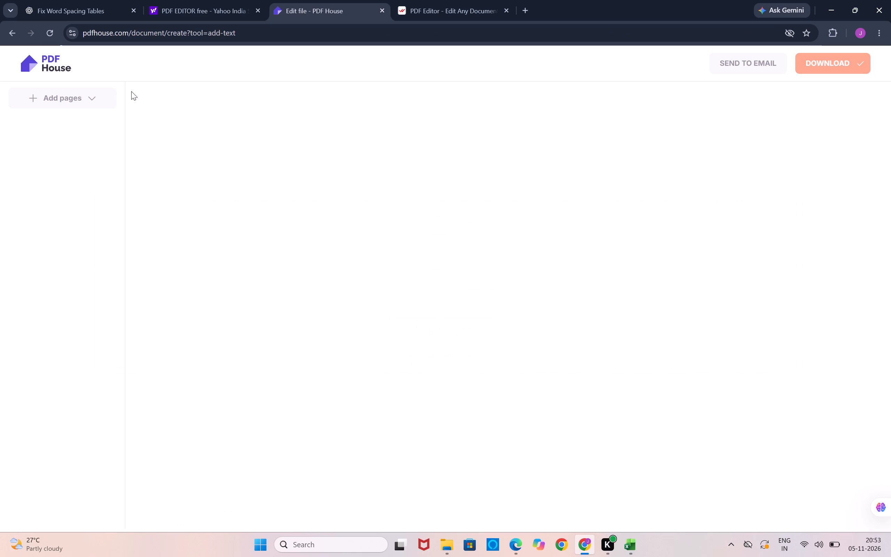
Reload the stalled PDFSimpli page and upload d19 doc_merged.pdf to it again.
left_click(433, 2)
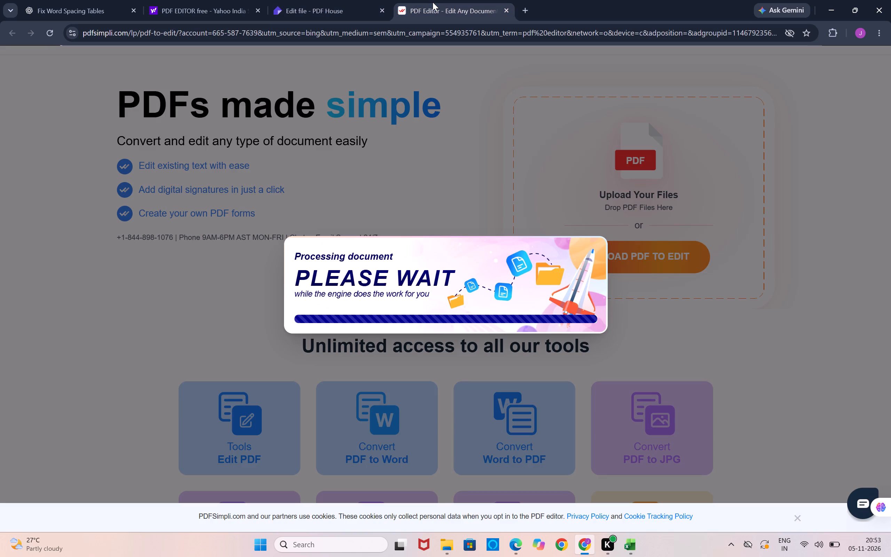
left_click(419, 260)
left_click(51, 36)
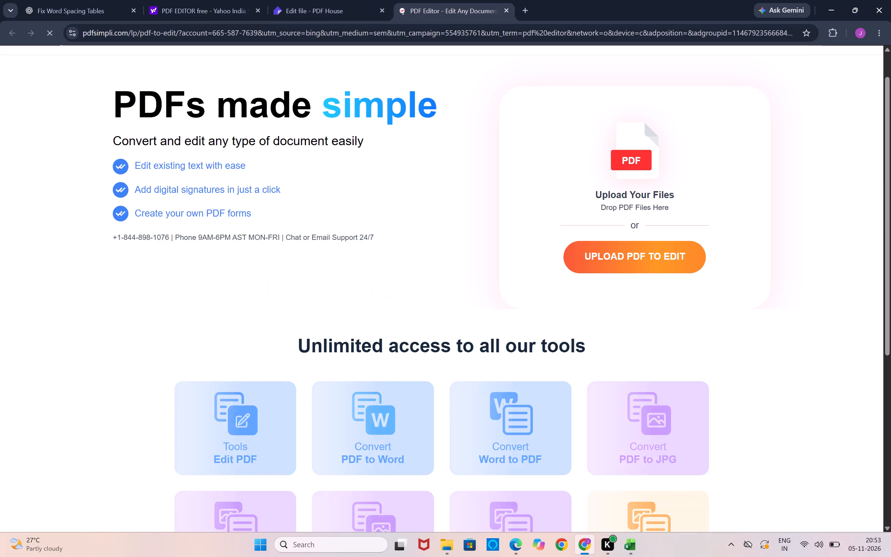
left_click(603, 248)
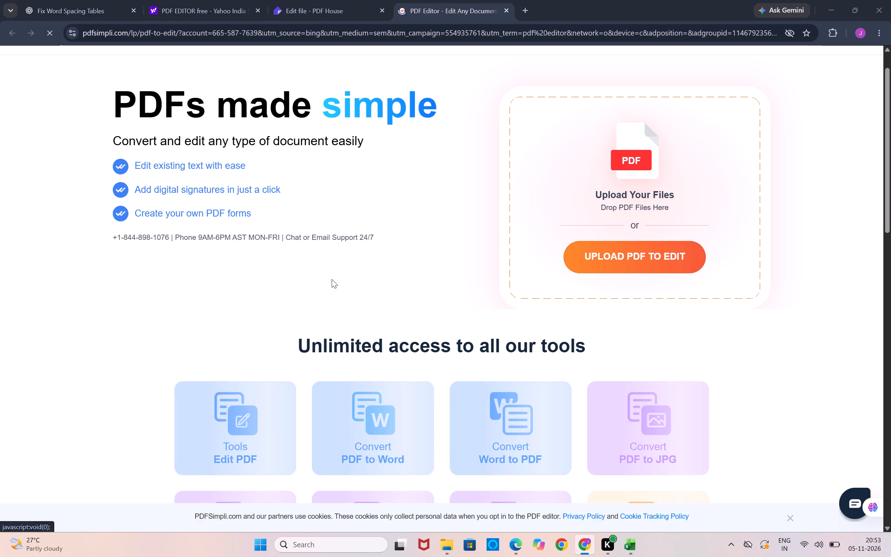
left_click(147, 122)
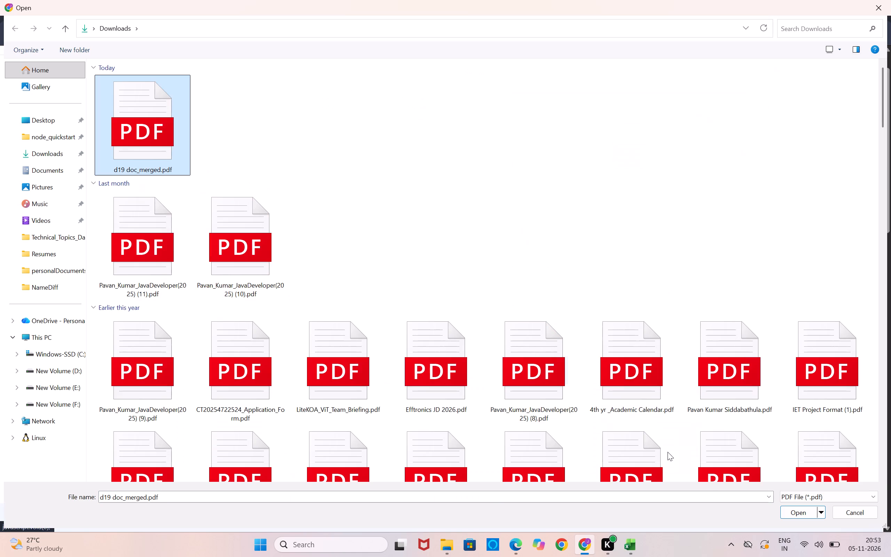
left_click(789, 514)
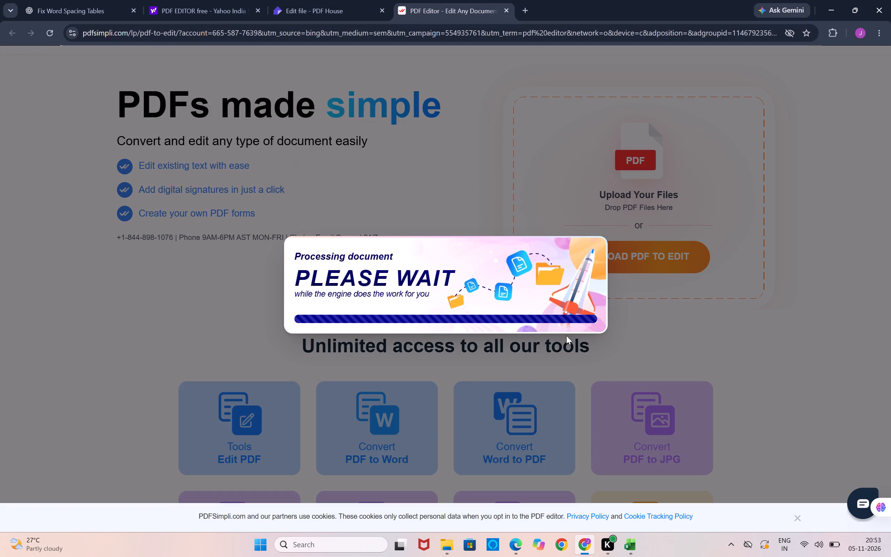
Return to the report in the PDF House editor, keep it open without reloading, and review its cover page.
left_click(318, 0)
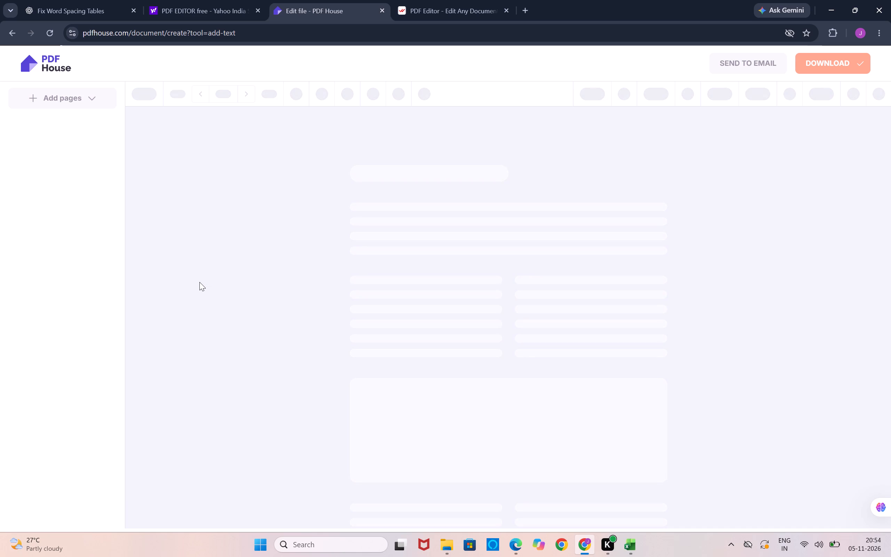
left_click(49, 28)
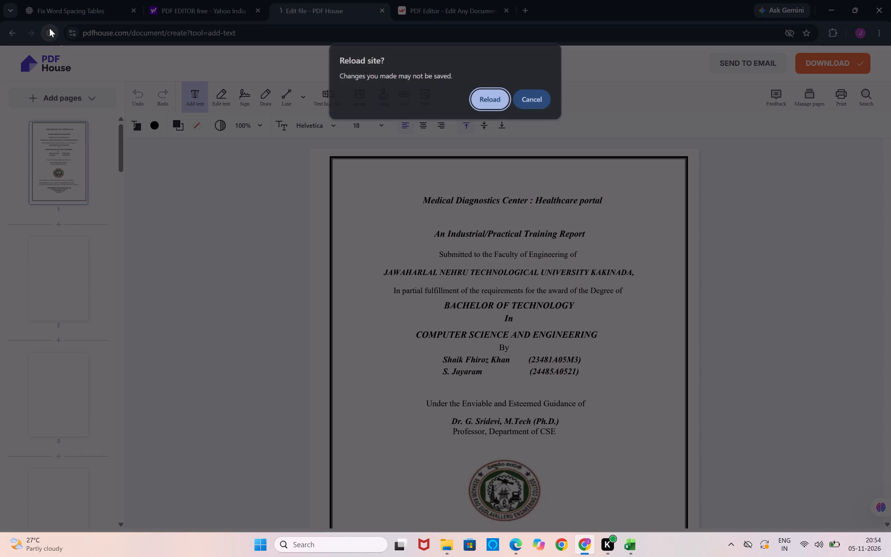
left_click(540, 107)
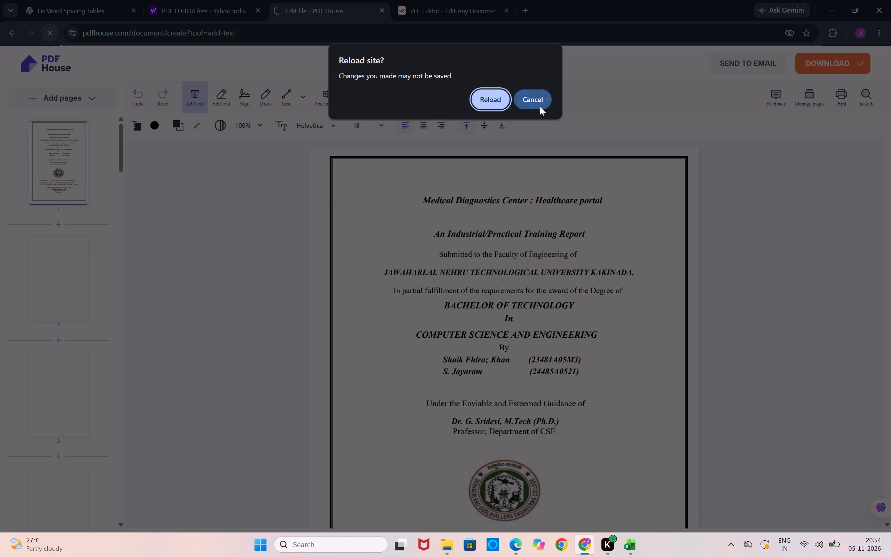
scroll(459, 324, "down", 6)
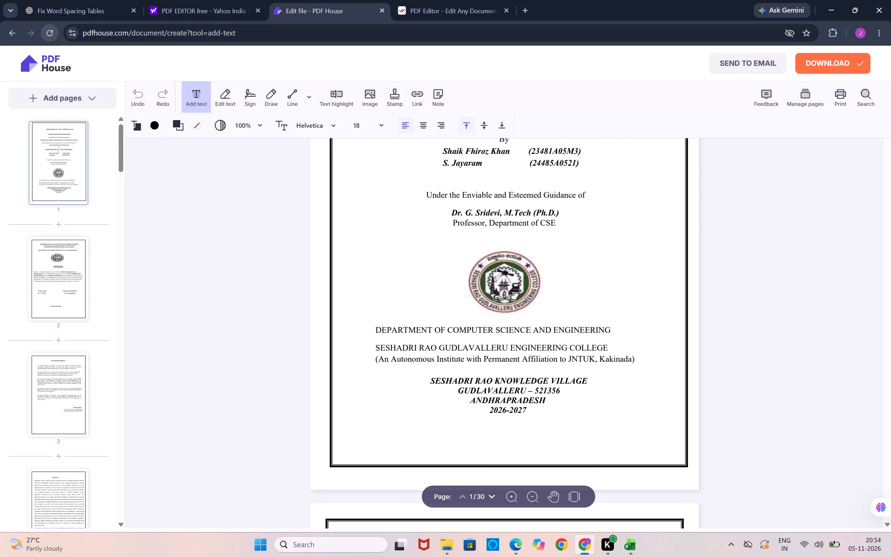
scroll(440, 294, "up", 3)
scroll(440, 294, "down", 1)
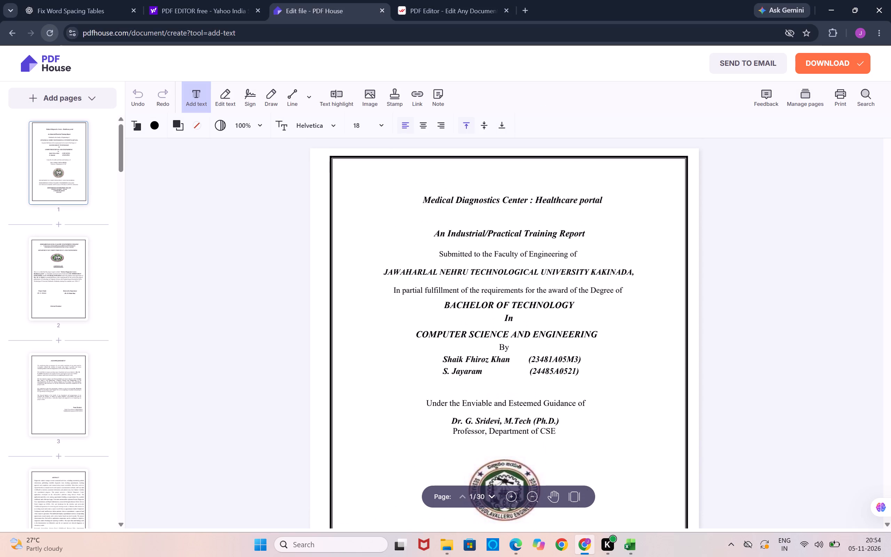
scroll(440, 294, "down", 2)
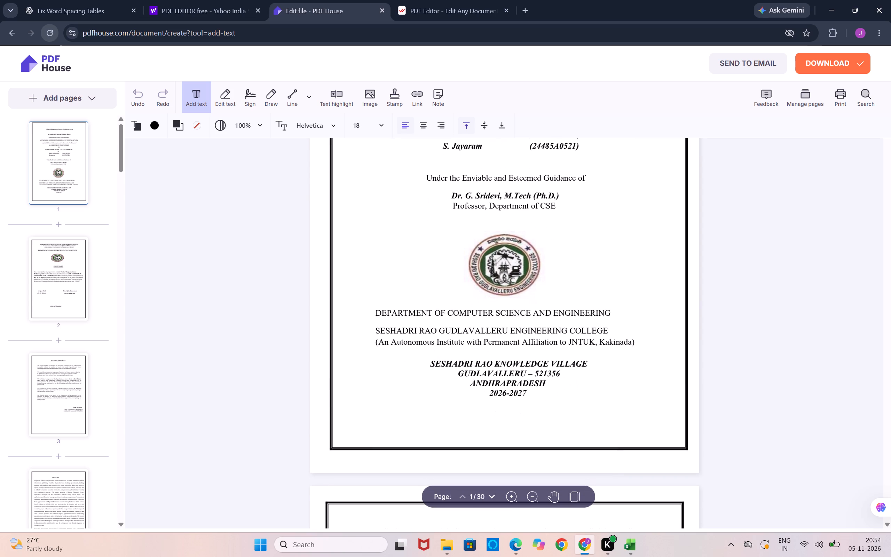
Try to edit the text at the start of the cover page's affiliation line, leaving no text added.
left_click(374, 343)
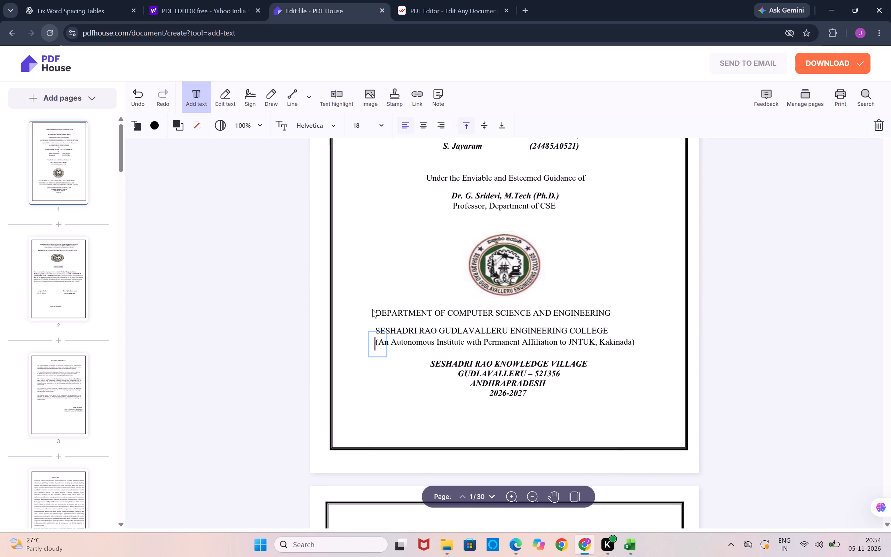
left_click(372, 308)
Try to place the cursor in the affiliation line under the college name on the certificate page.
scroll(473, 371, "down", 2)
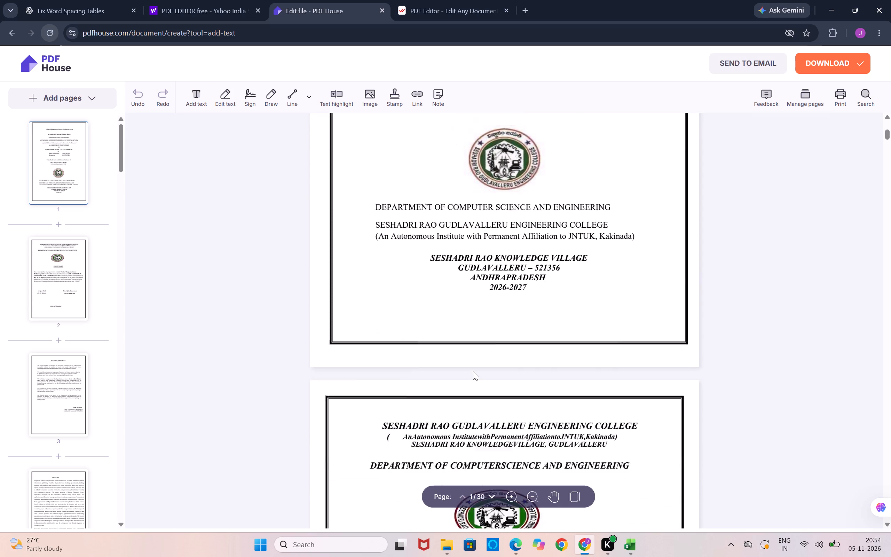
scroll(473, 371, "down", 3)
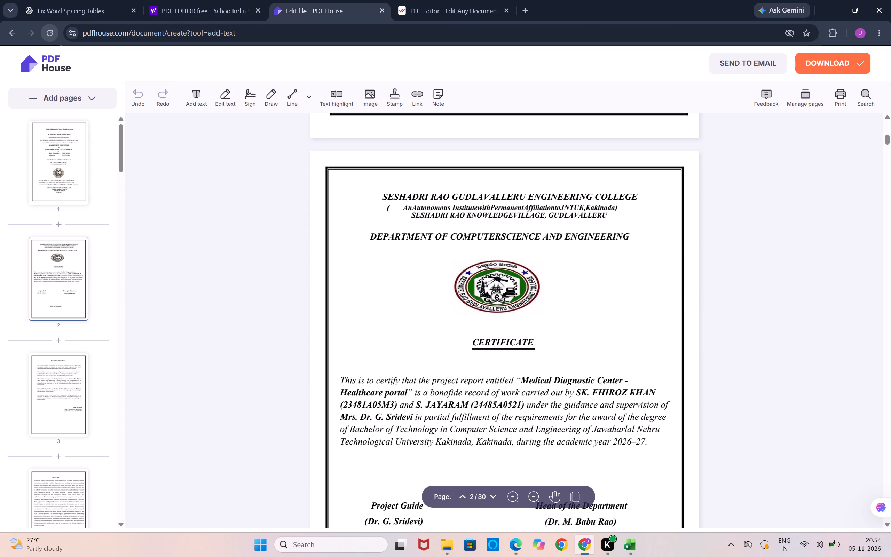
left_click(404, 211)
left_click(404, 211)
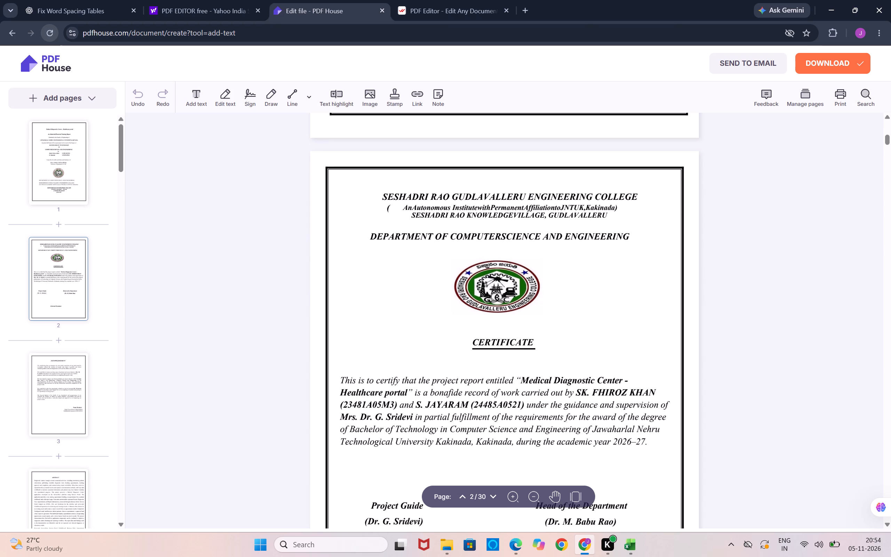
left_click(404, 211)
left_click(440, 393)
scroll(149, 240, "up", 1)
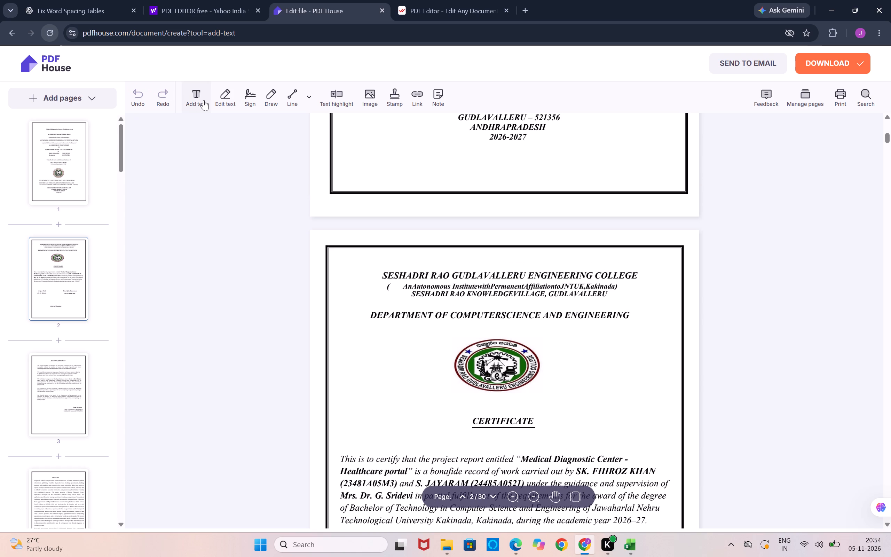
Turn on Edit text and try to select the opening of the certificate page's affiliation line.
left_click(224, 101)
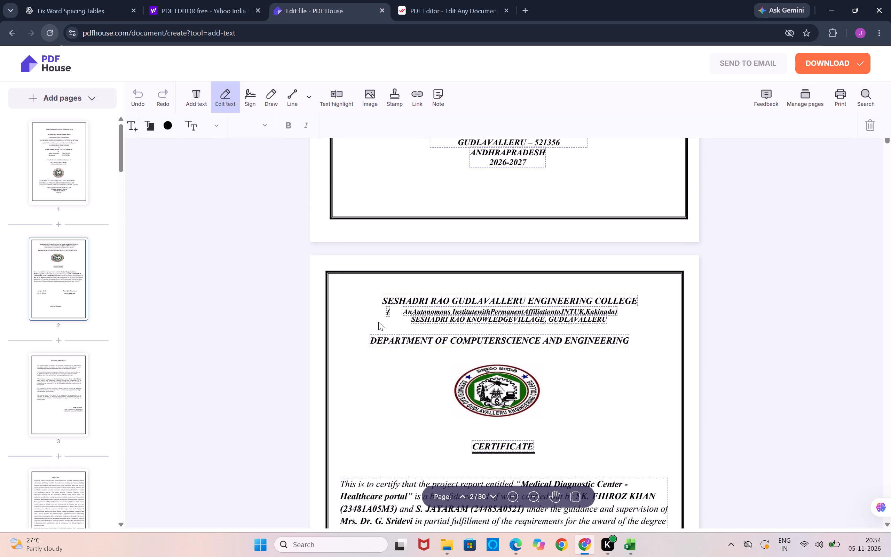
left_click(401, 312)
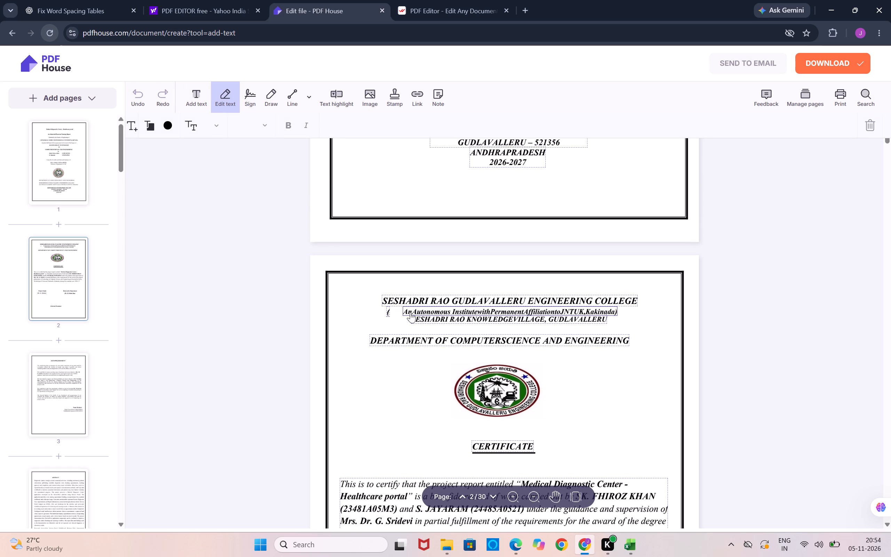
left_click(410, 312)
left_click(372, 404)
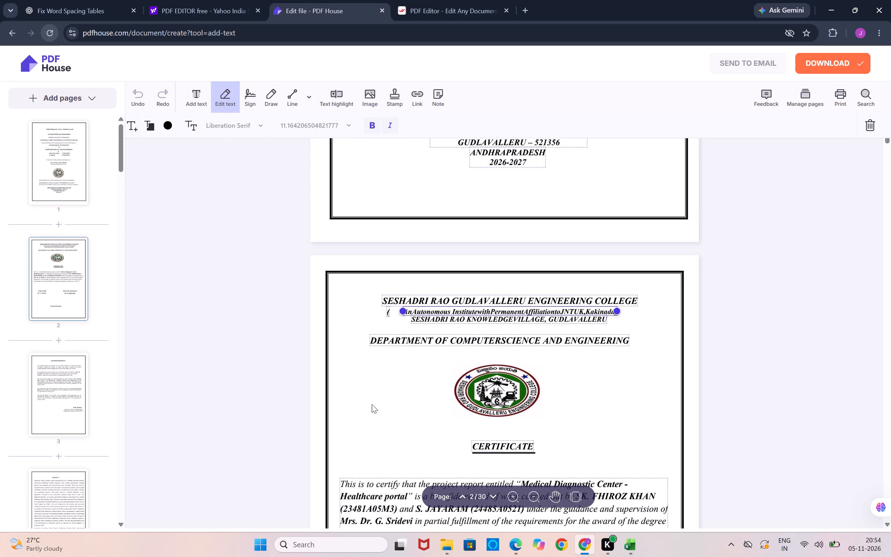
left_click(395, 314)
left_click(400, 312)
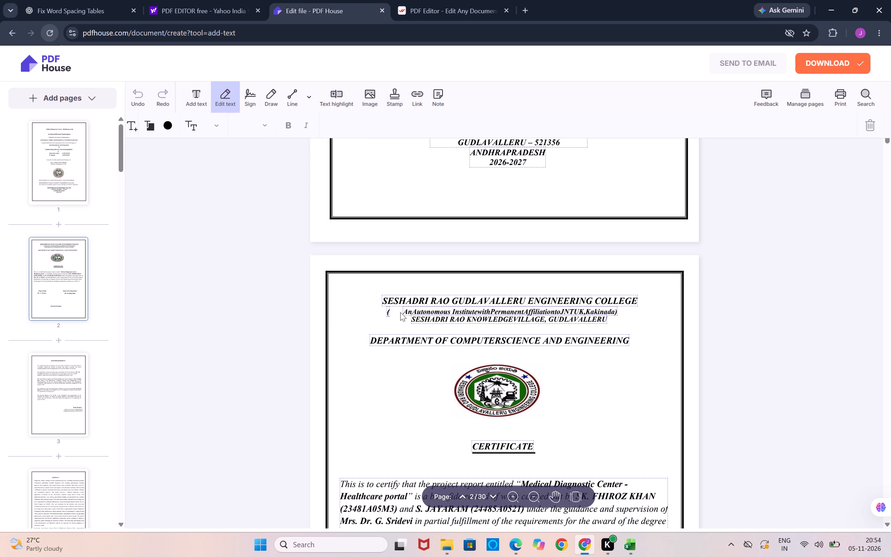
left_click(409, 351)
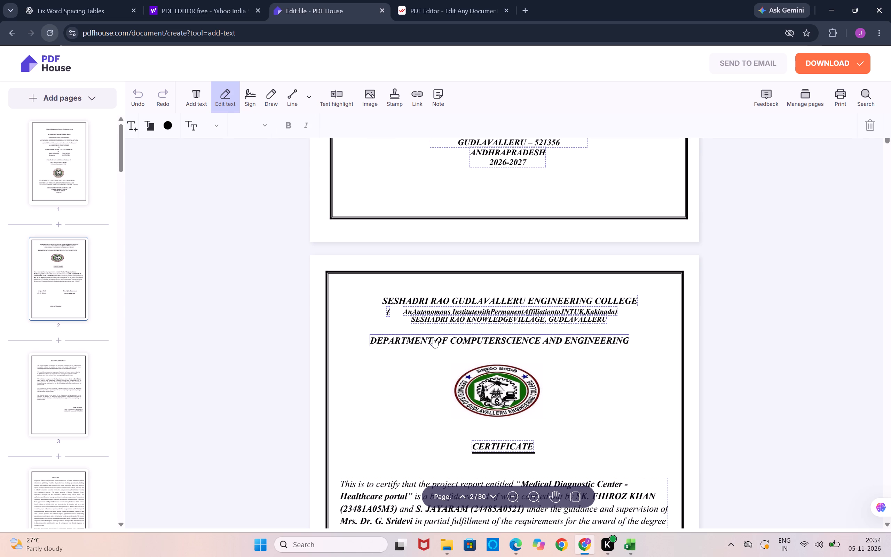
Shift the department heading on the certificate page slightly right, aligning its start with the college name.
left_click(434, 337)
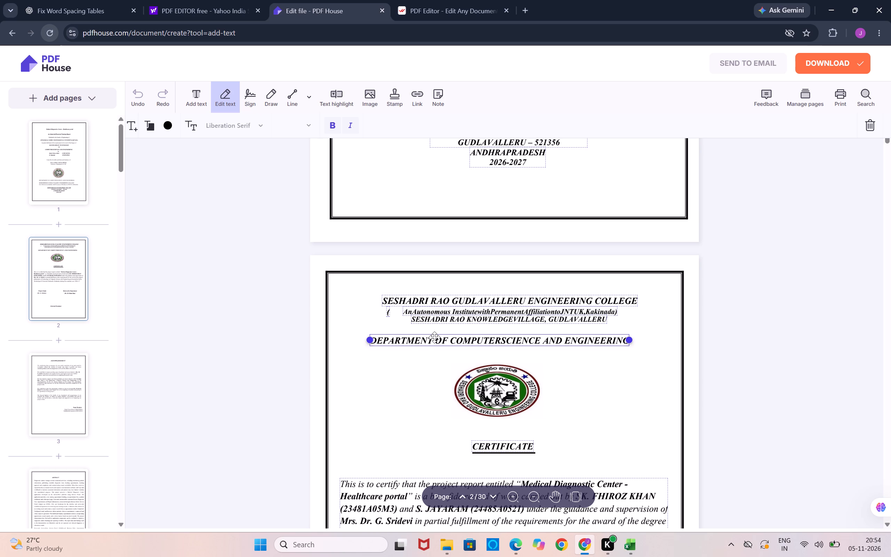
left_click_drag(442, 341, 455, 340)
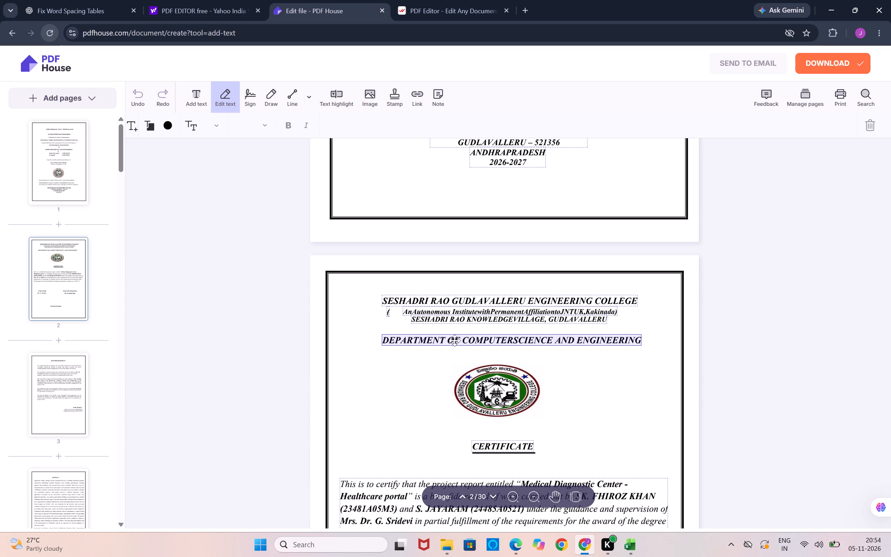
left_click_drag(455, 340, 455, 340)
Reposition the department, college and affiliation lines below the cover page's logo so they are roughly centred.
scroll(471, 368, "up", 1)
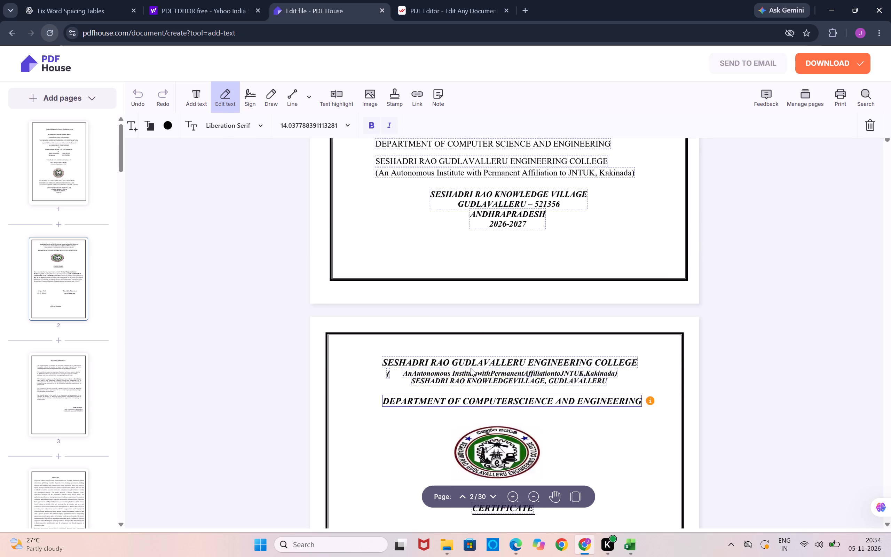
scroll(471, 368, "up", 1)
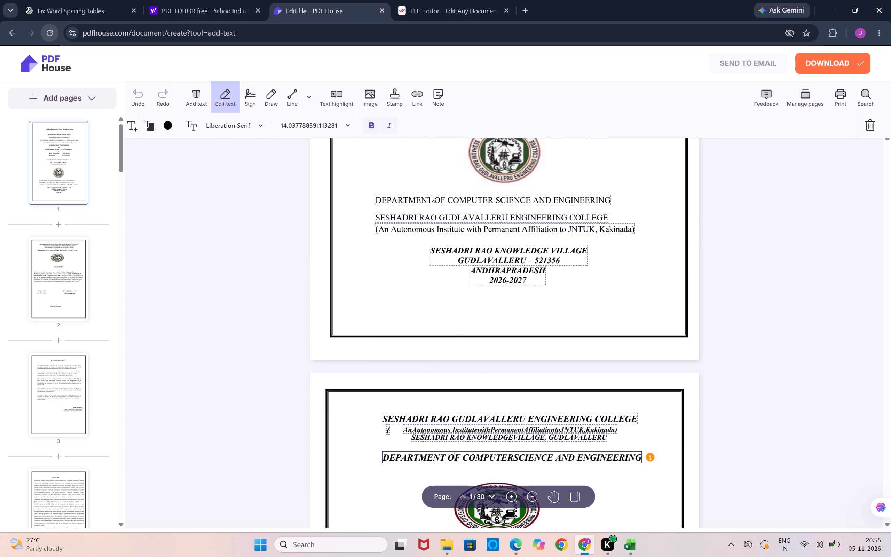
left_click_drag(444, 198, 454, 198)
left_click_drag(451, 215, 457, 213)
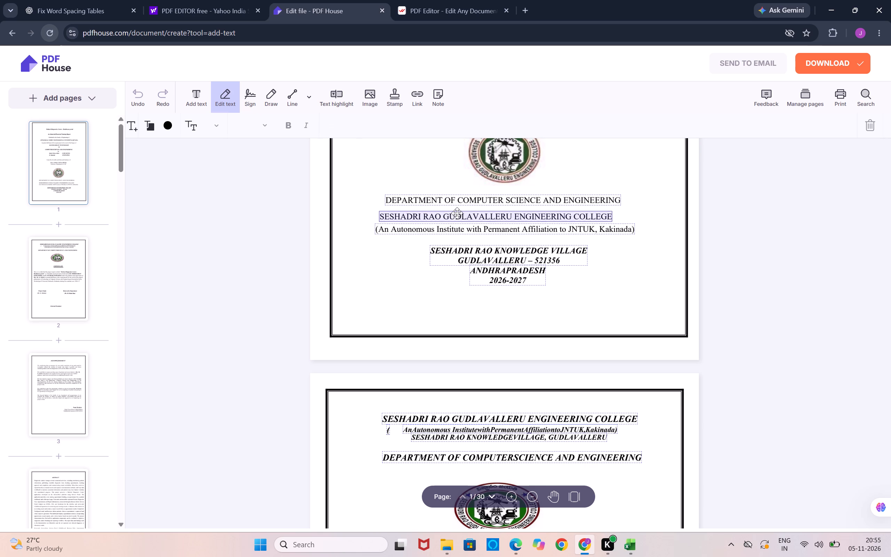
left_click_drag(457, 213, 465, 212)
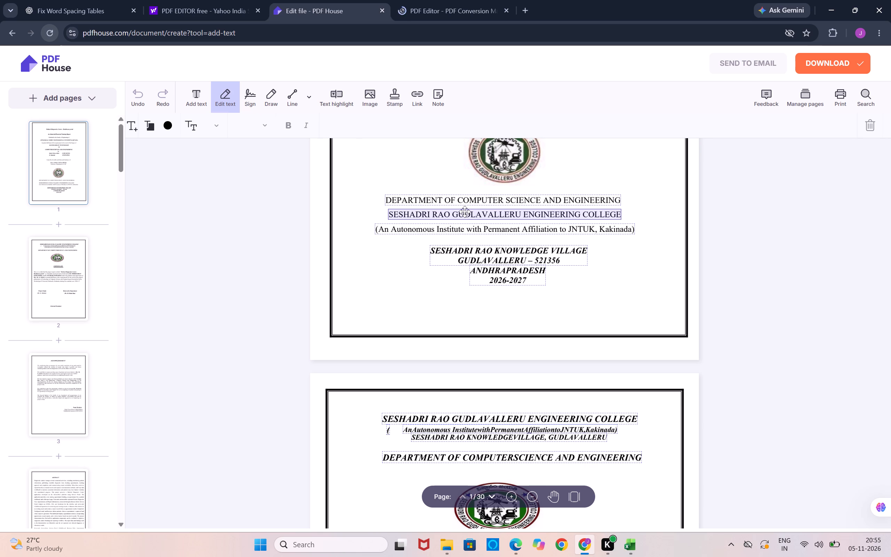
left_click_drag(465, 212, 464, 211)
left_click(476, 228)
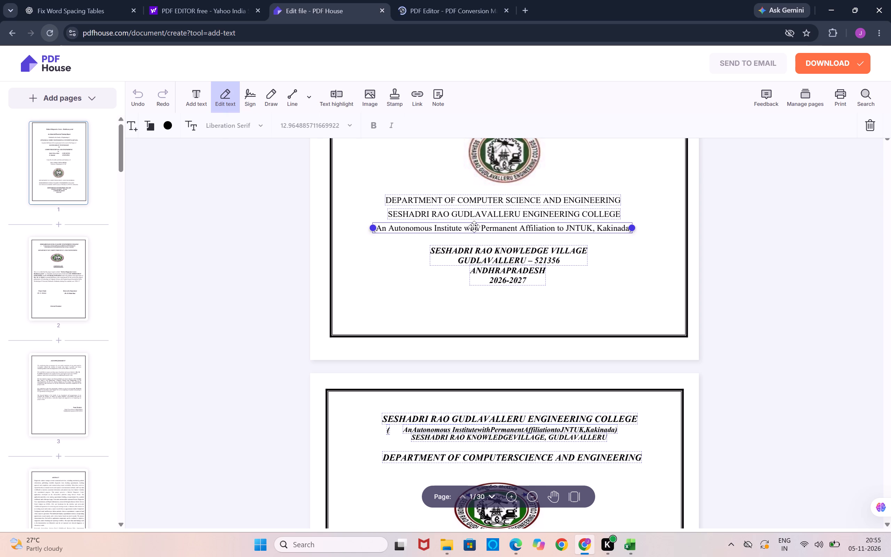
left_click(463, 298)
left_click(254, 284)
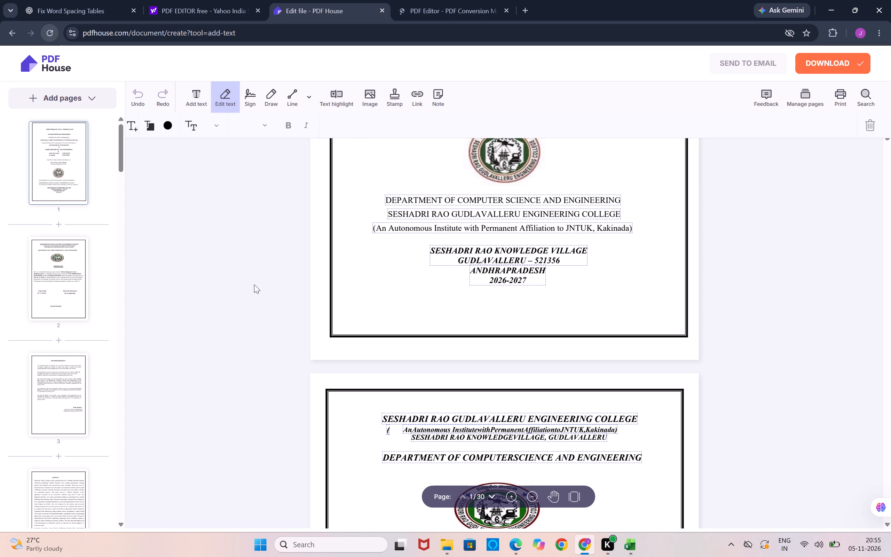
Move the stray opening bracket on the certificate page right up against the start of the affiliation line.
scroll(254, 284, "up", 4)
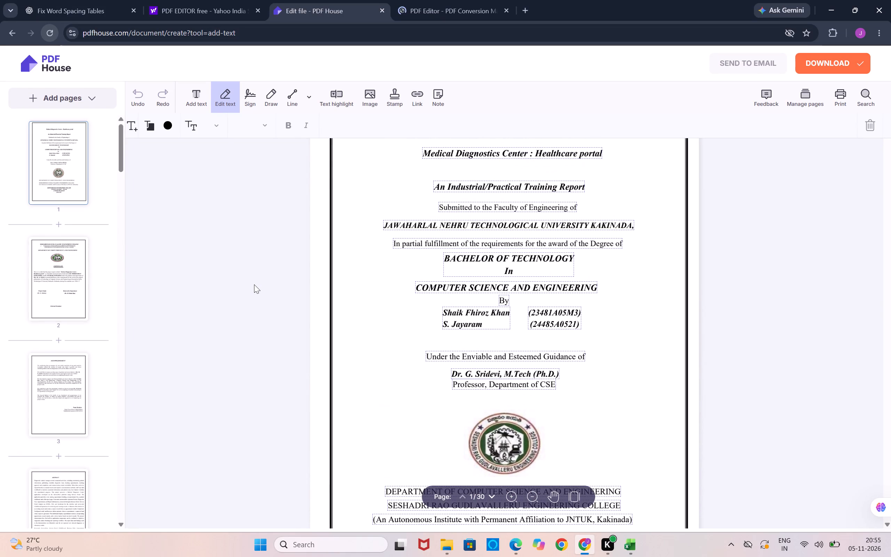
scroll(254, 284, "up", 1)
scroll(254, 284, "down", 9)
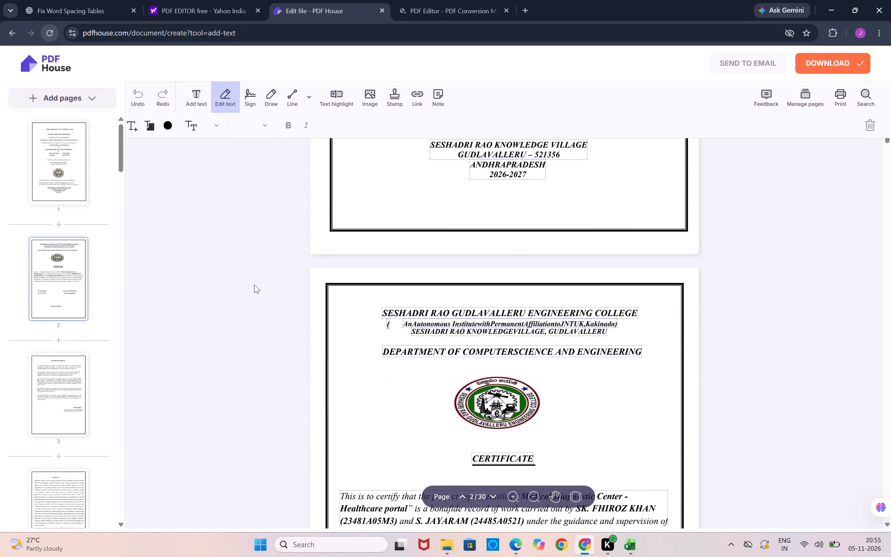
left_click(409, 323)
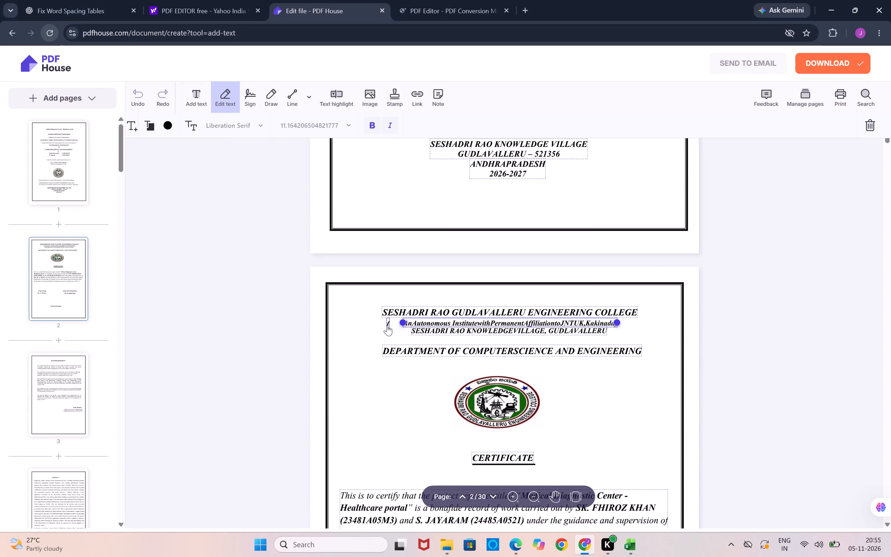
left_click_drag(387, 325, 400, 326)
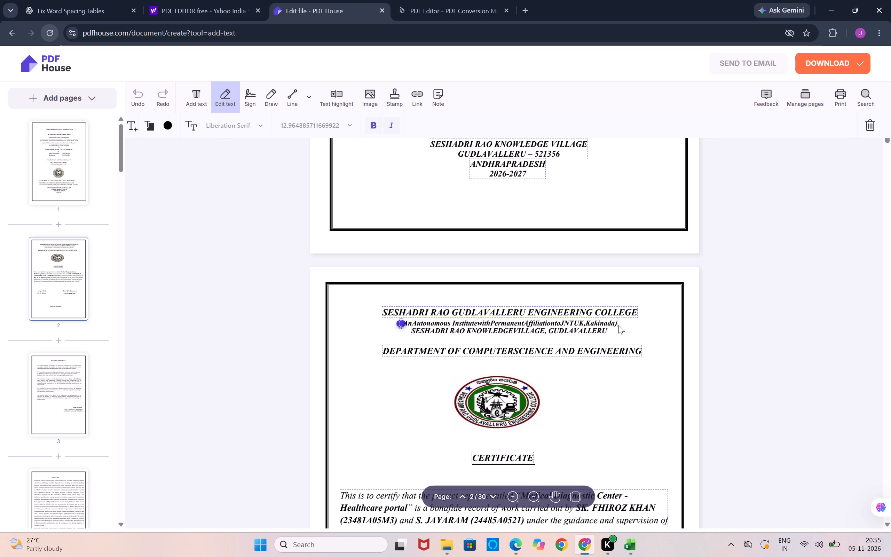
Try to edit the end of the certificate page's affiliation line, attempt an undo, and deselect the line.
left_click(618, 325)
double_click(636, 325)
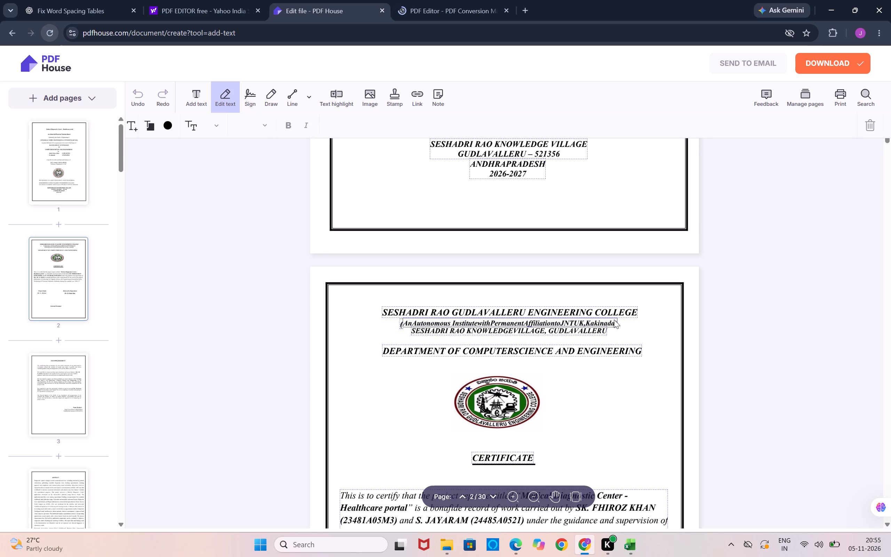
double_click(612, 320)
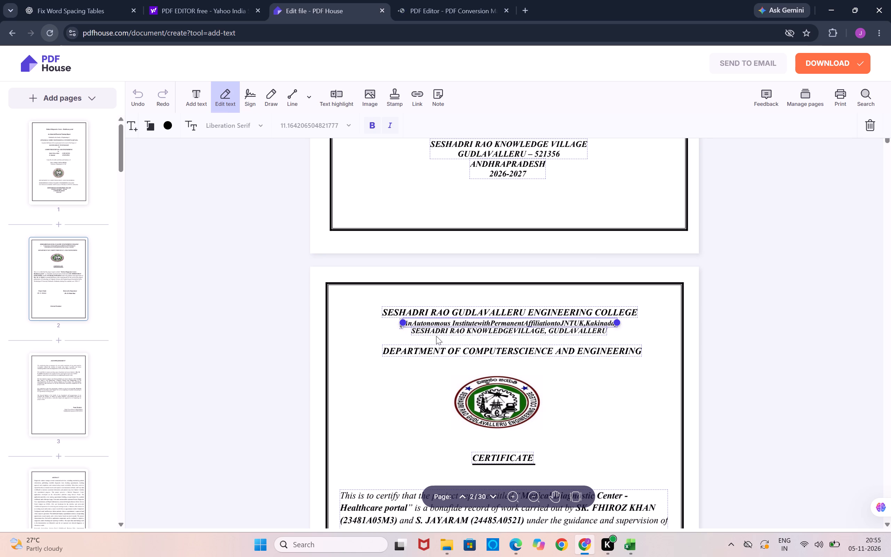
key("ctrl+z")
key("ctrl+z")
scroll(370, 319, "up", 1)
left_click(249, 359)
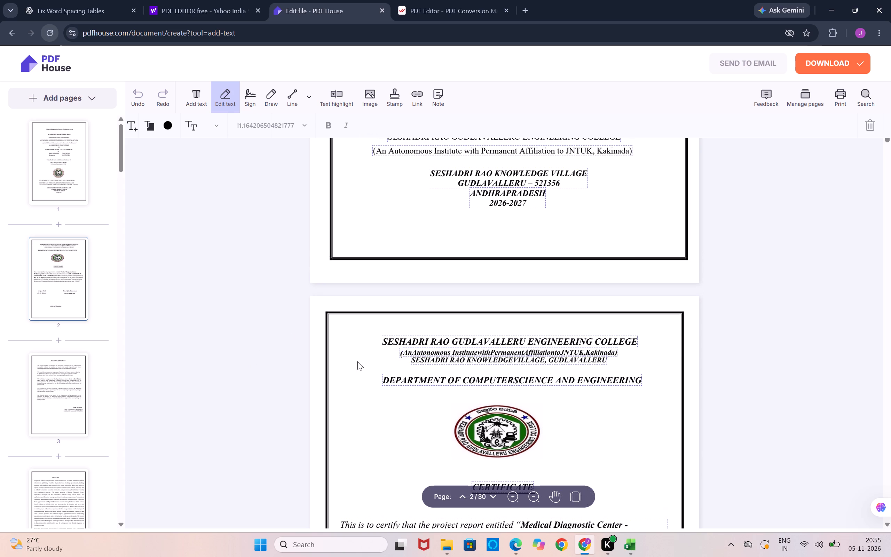
Delete the opening bracket and the run-together affiliation line, both text boxes beneath the college name on the certificate page.
left_click(401, 351)
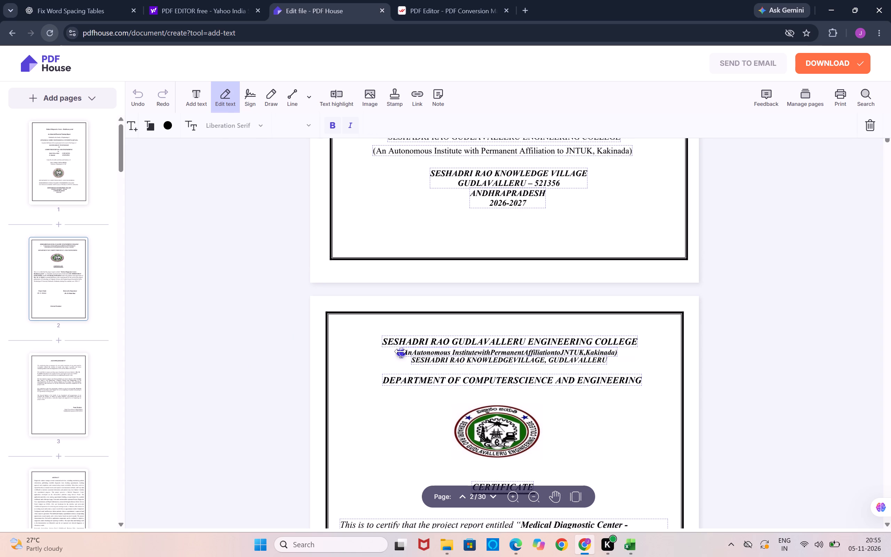
key("BackSpace")
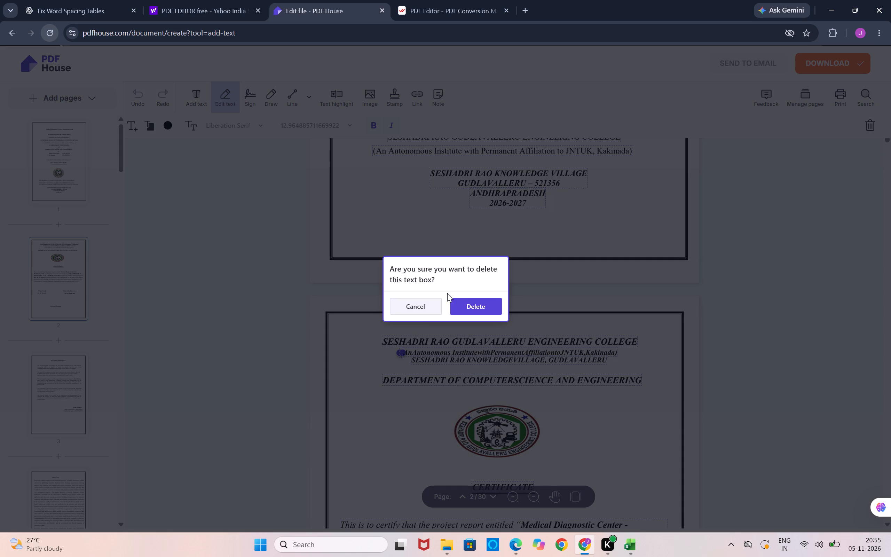
left_click(461, 301)
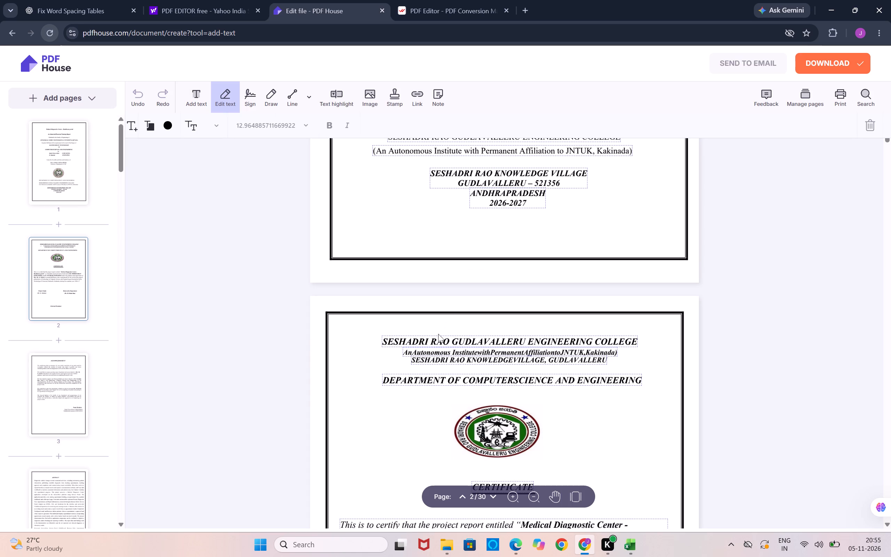
left_click(454, 350)
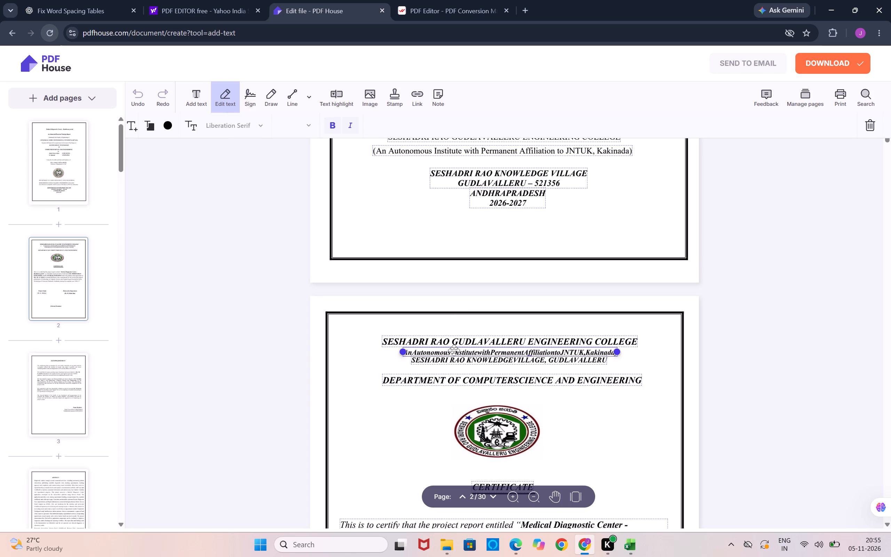
key("BackSpace")
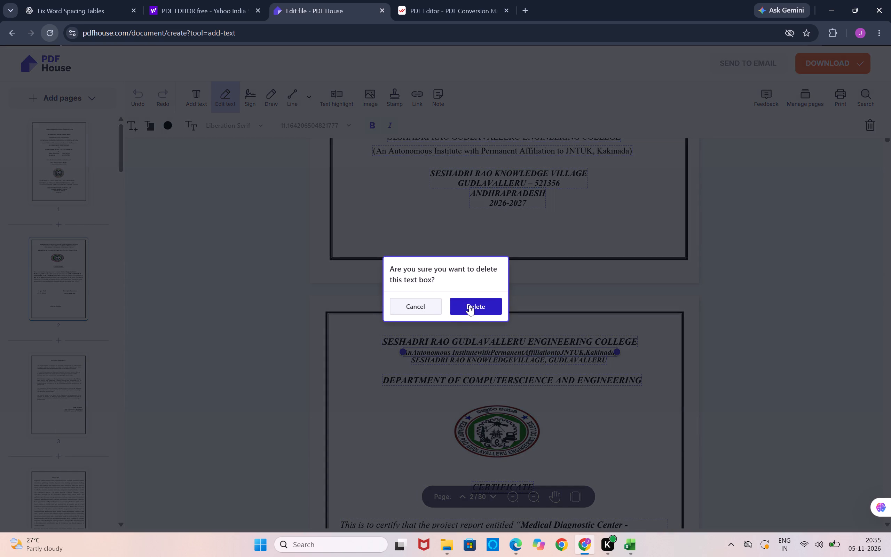
left_click(469, 305)
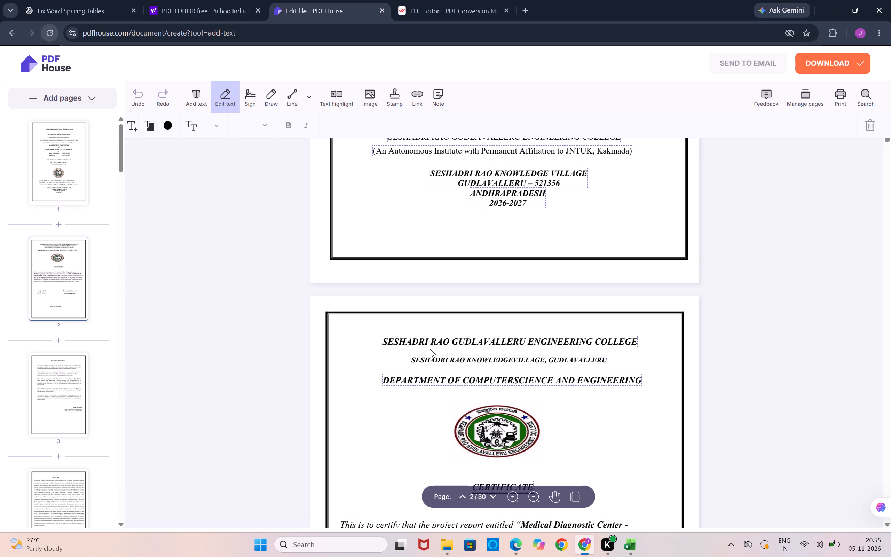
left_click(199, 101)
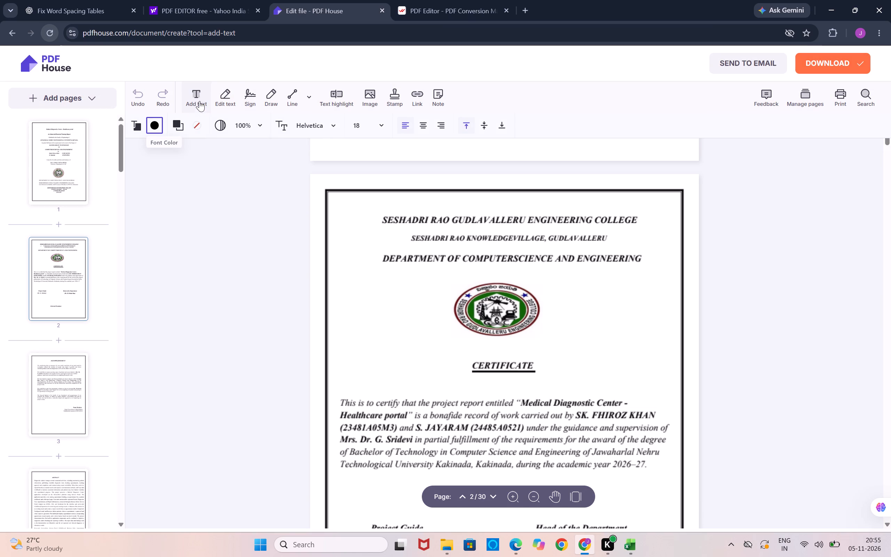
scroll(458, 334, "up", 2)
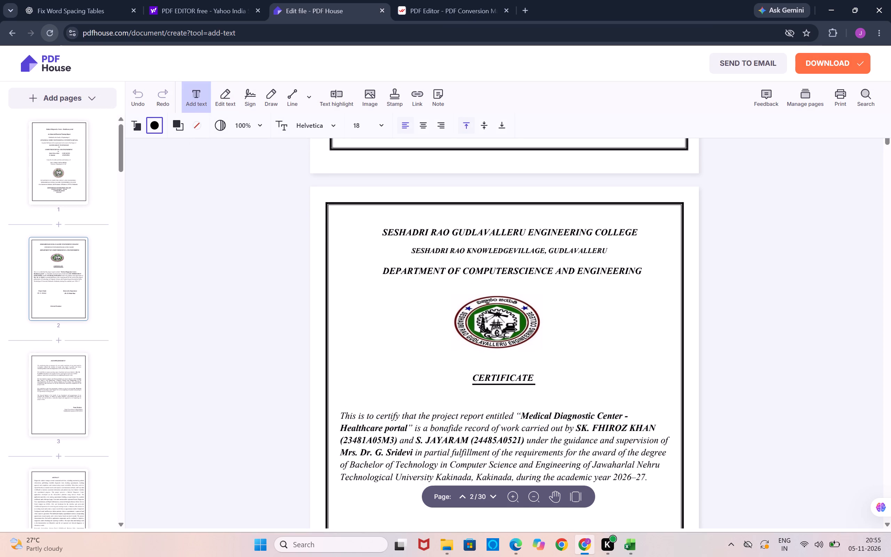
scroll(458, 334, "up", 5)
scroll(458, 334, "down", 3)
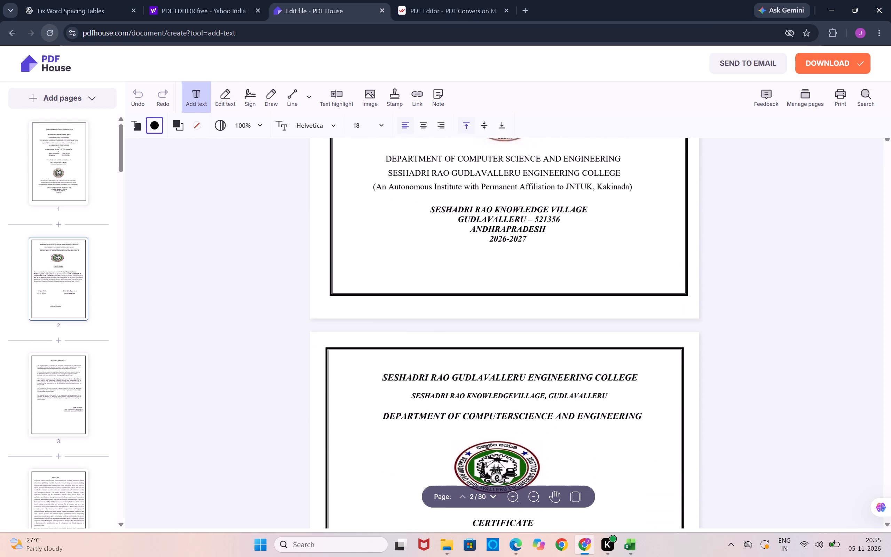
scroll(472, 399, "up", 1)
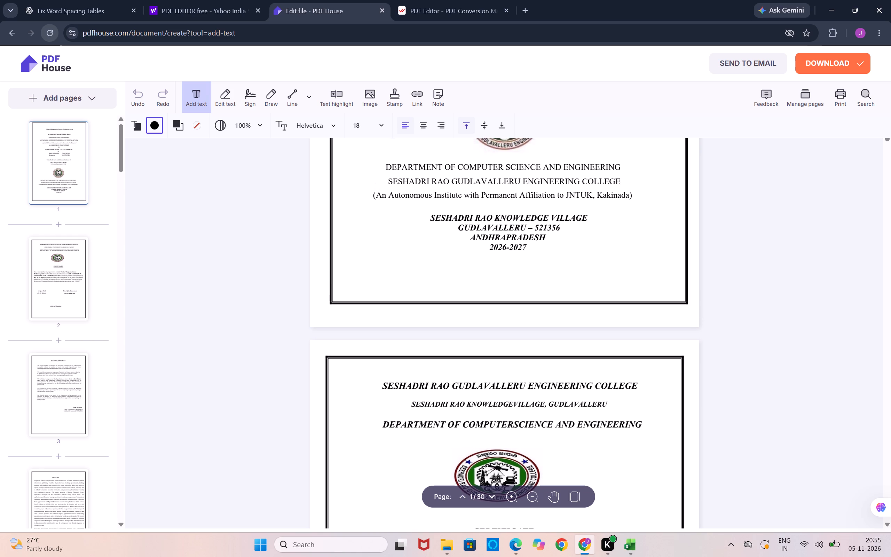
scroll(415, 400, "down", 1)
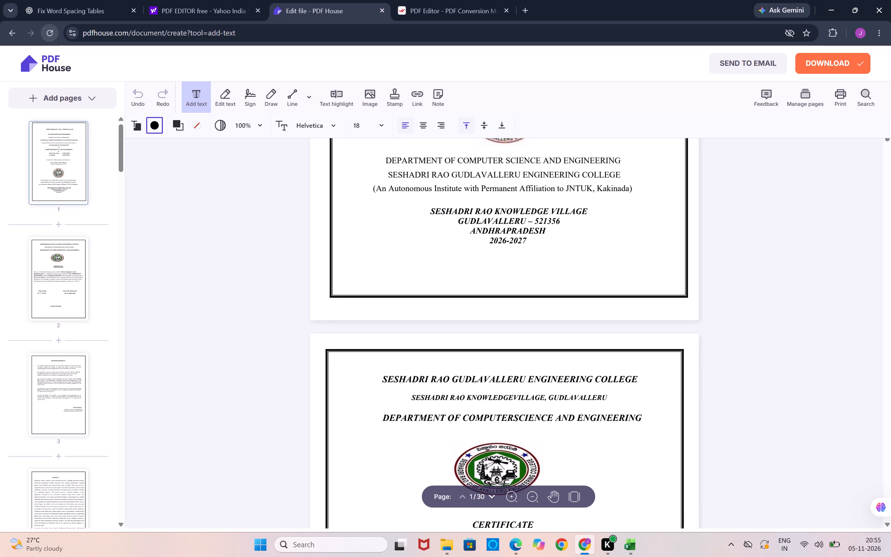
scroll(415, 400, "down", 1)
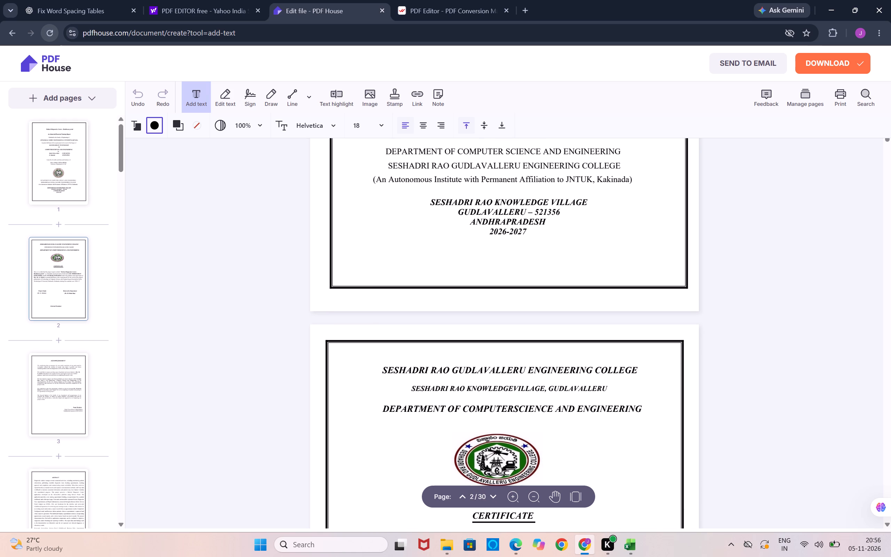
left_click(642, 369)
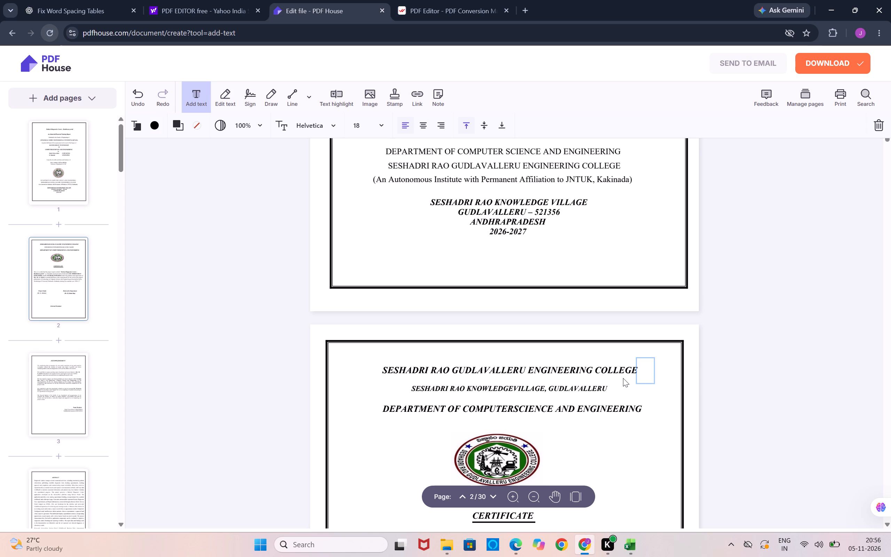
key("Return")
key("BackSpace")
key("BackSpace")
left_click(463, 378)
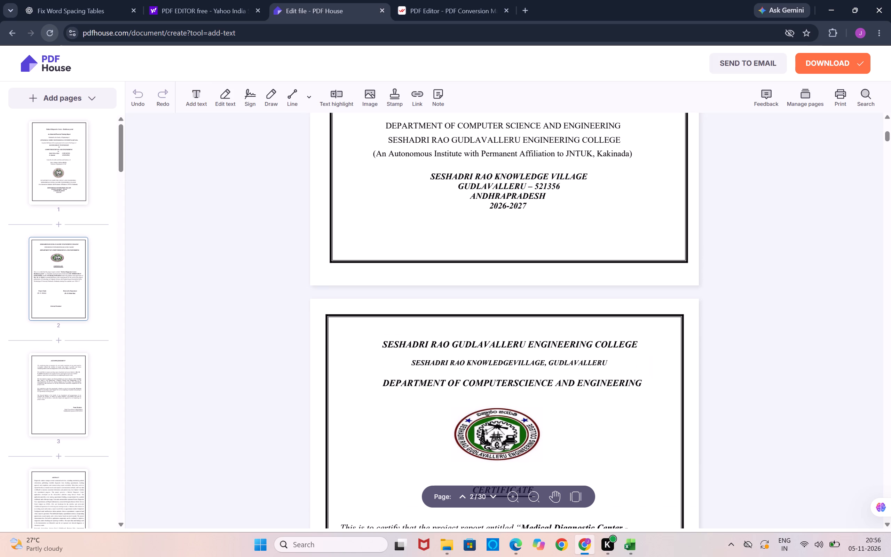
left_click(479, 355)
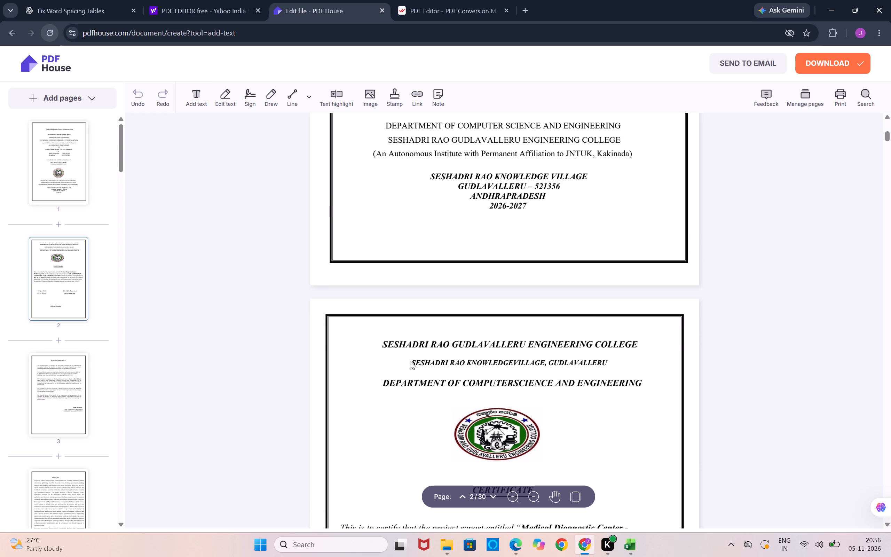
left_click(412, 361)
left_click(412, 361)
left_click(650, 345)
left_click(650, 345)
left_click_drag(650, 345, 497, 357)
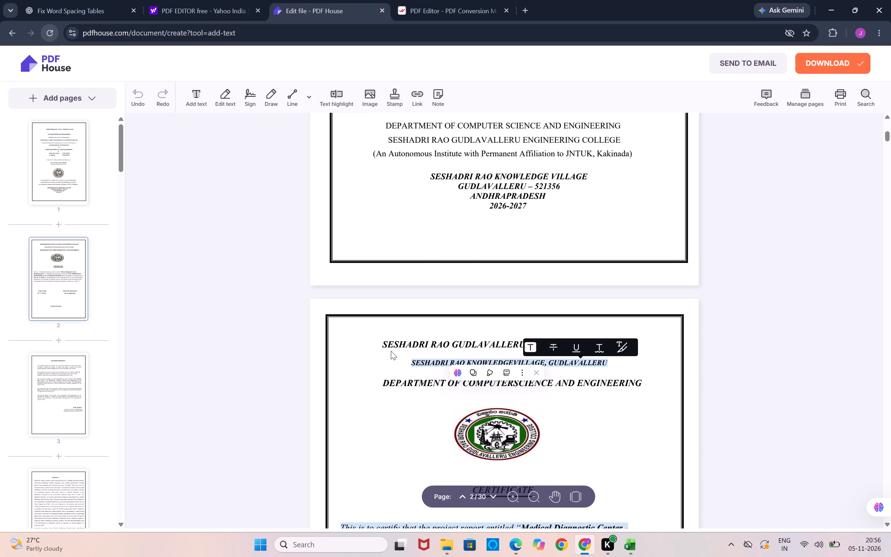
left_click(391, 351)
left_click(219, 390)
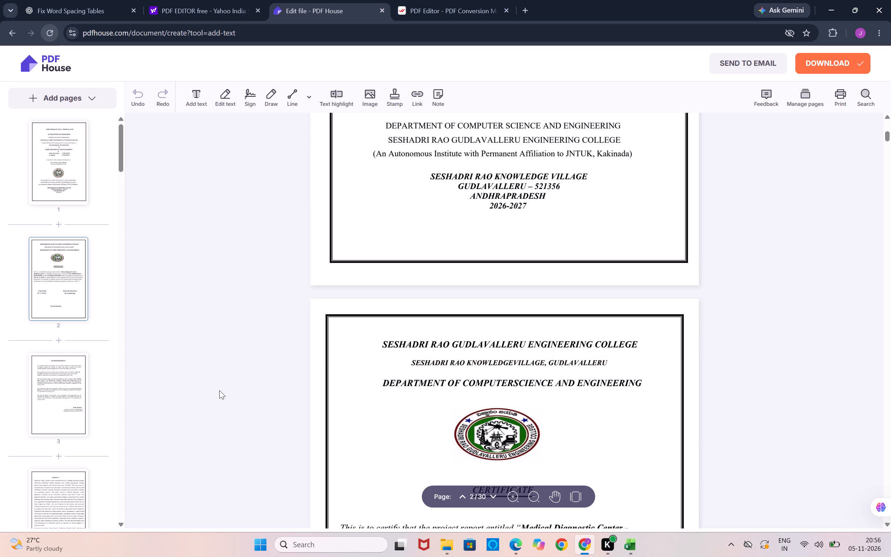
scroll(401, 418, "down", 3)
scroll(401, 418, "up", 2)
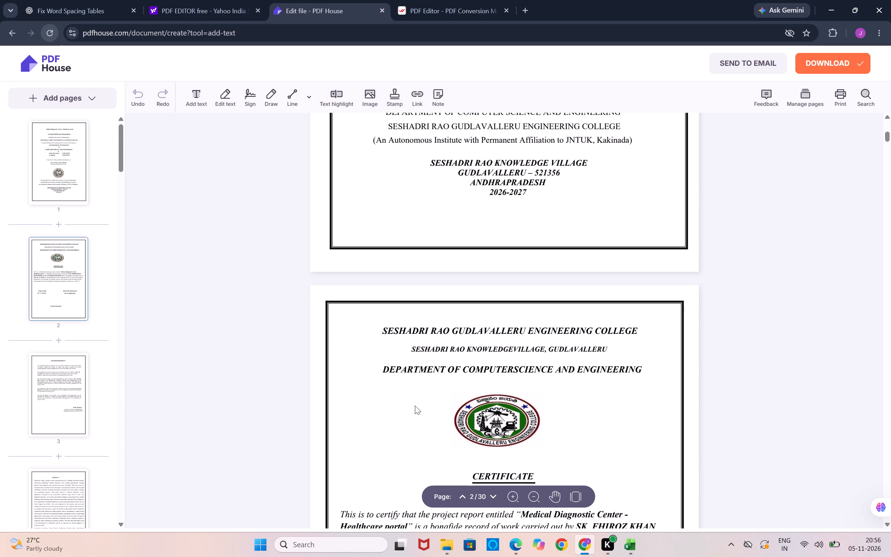
Open d19 doc_merged.docx from Downloads in Word and copy the cover page's "(An Autonomous Institute with Permanent Affiliation to JNTUK, Kakinada)" line.
left_click(443, 543)
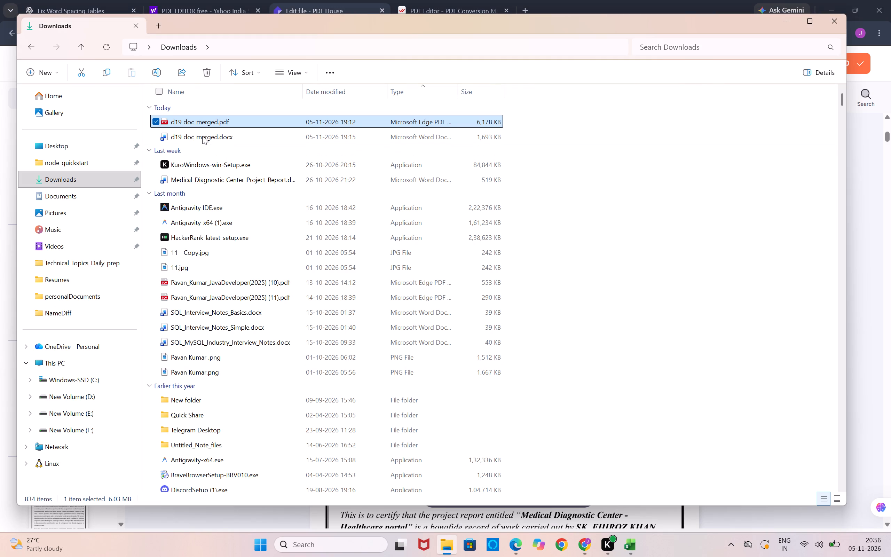
double_click(202, 136)
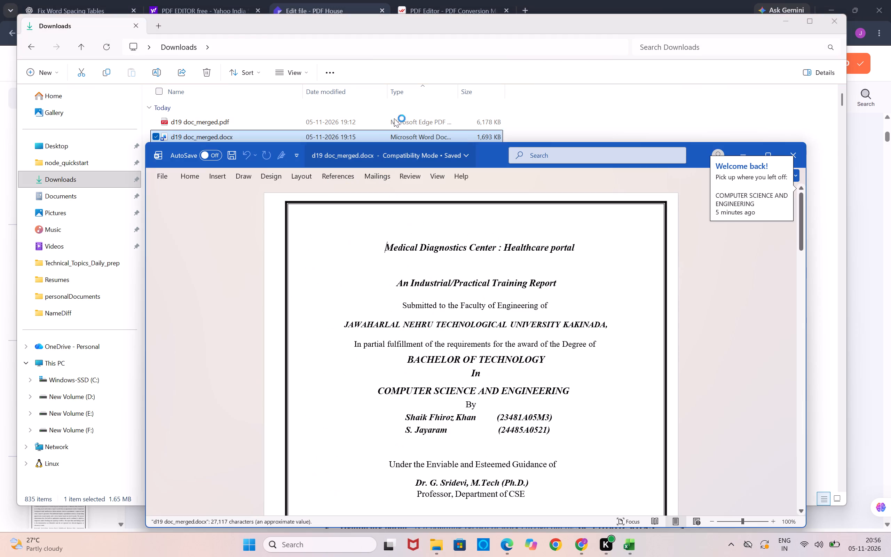
scroll(411, 336, "down", 6)
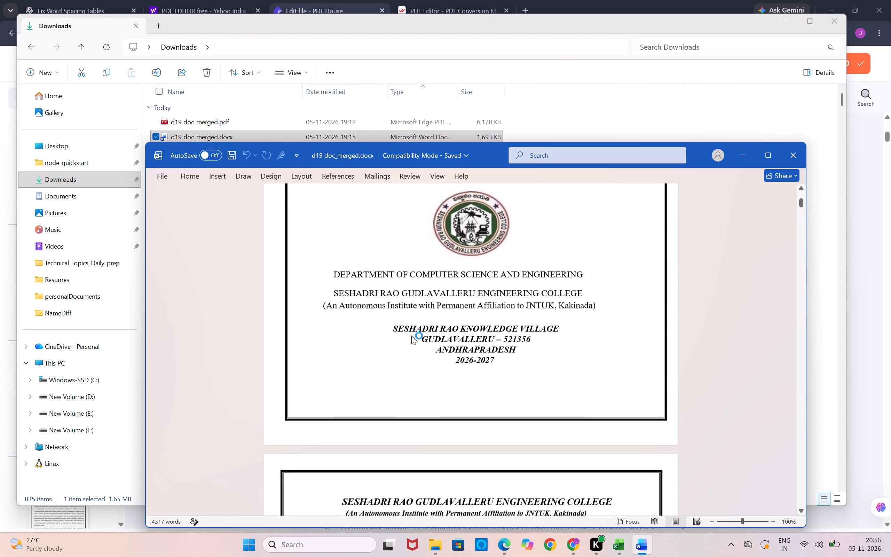
left_click(337, 333)
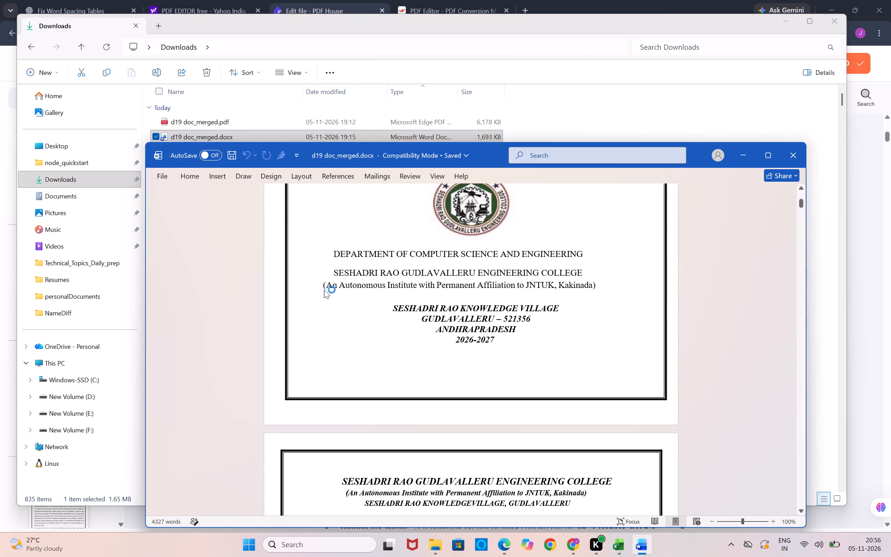
left_click_drag(322, 285, 599, 284)
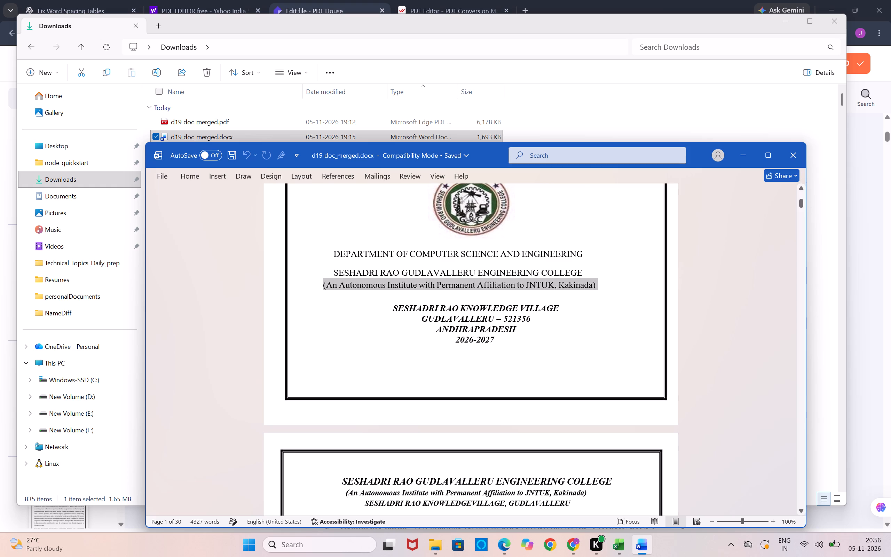
left_click_drag(599, 284, 600, 284)
key("ctrl+c")
key("ctrl+c")
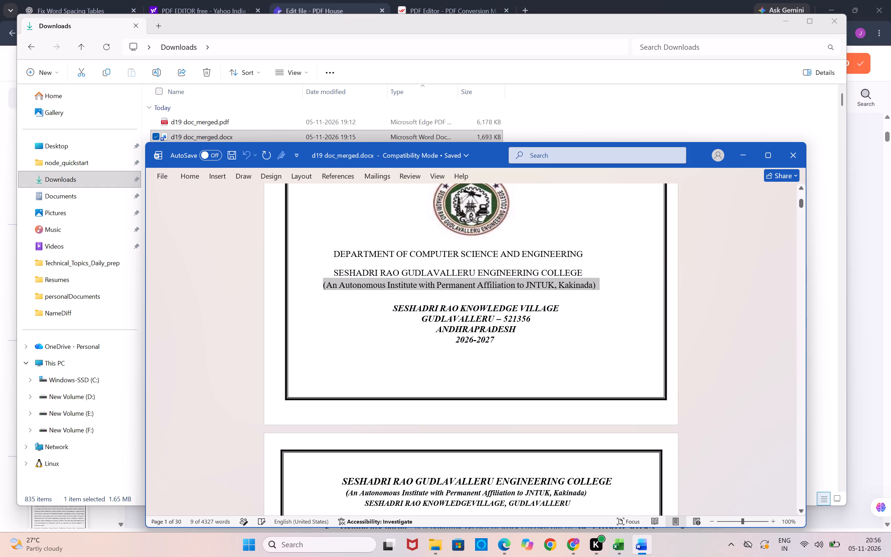
Back in PDF House, paste the copied affiliation line into a new text box at the end of the certificate page's Knowledge Village line.
left_click(571, 547)
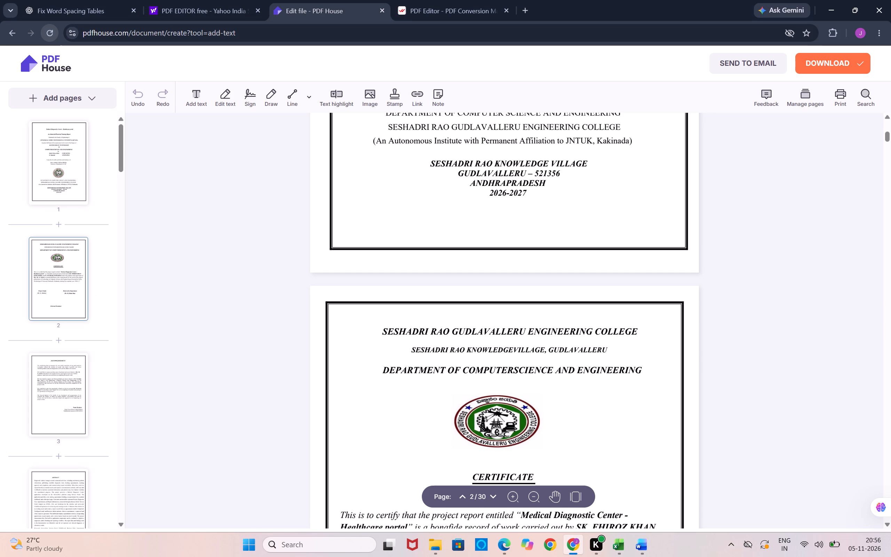
left_click(614, 351)
left_click(614, 351)
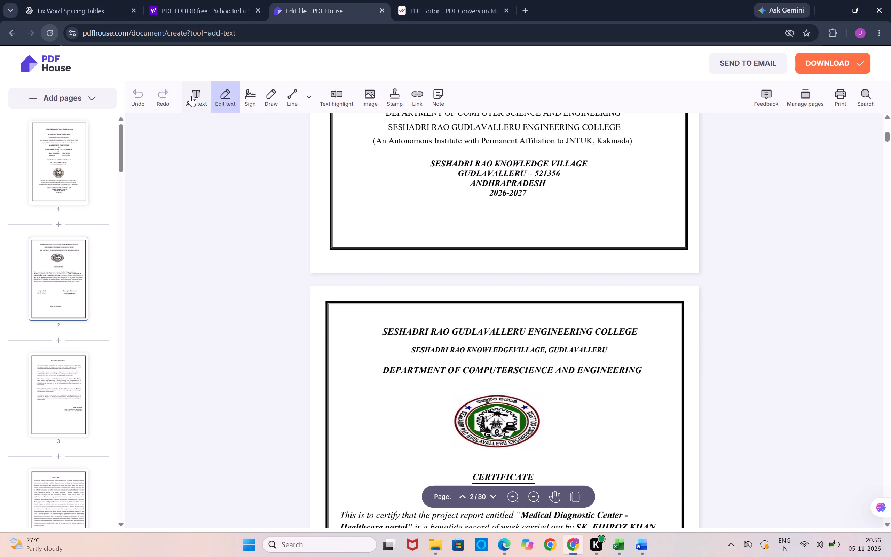
left_click(191, 95)
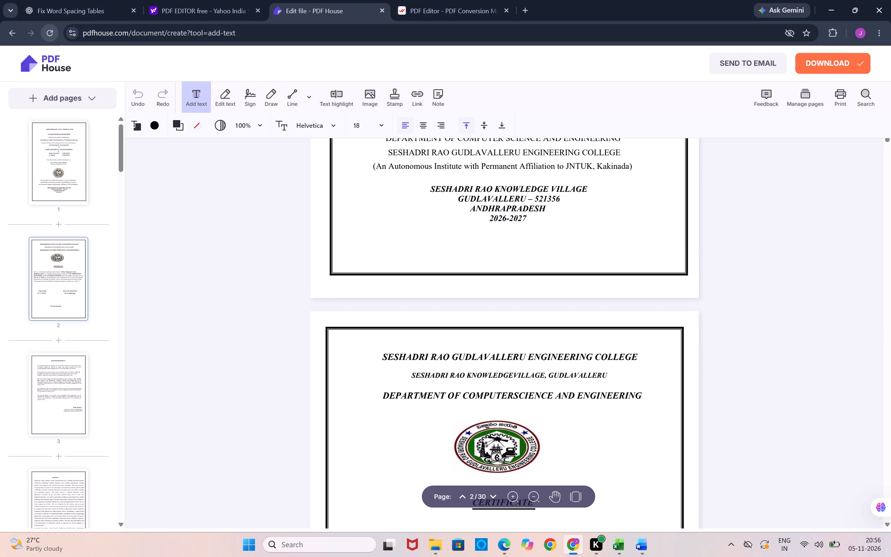
left_click(608, 374)
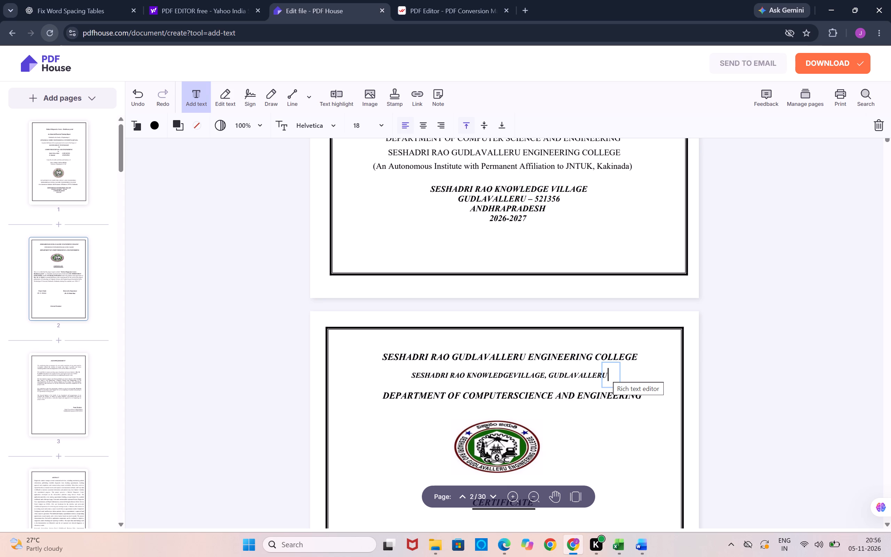
key("ctrl+v")
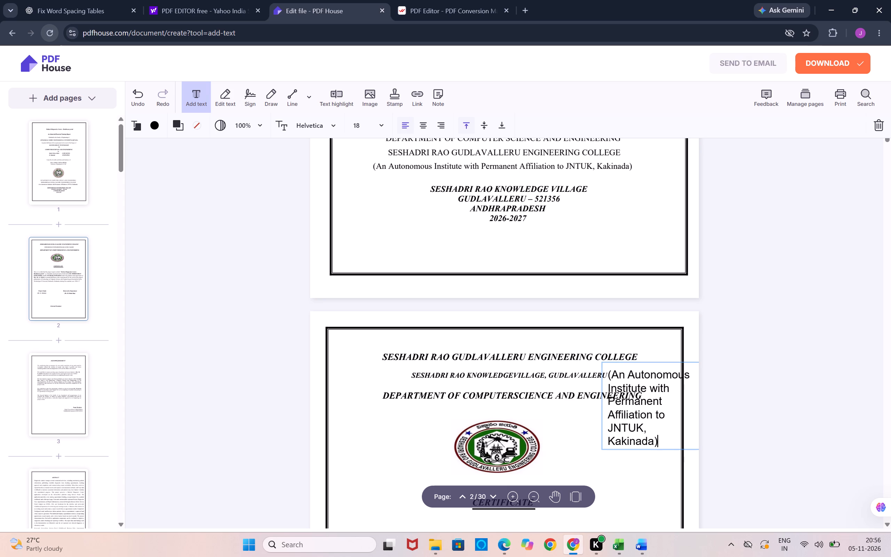
key("Return")
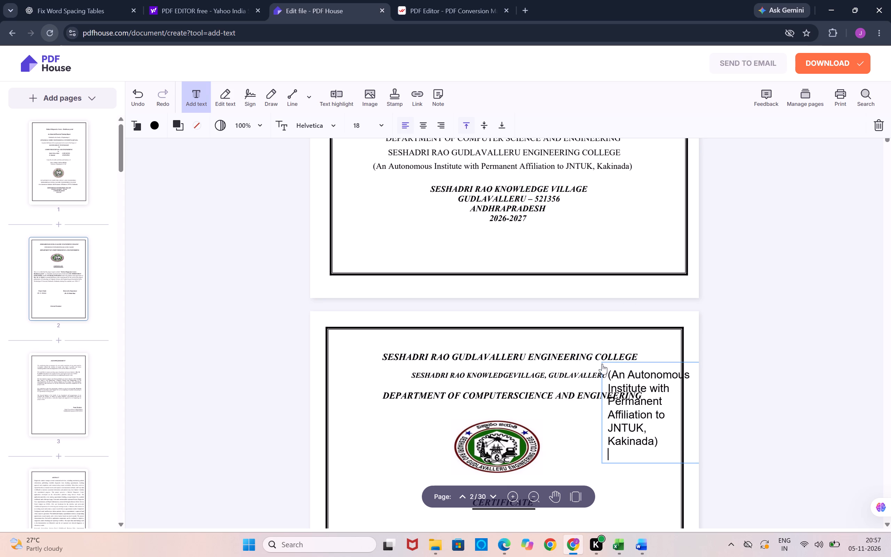
Move the pasted affiliation text box above the certificate page's college name and resize it so the text fits on one line at size 10.
left_click_drag(625, 367, 501, 363)
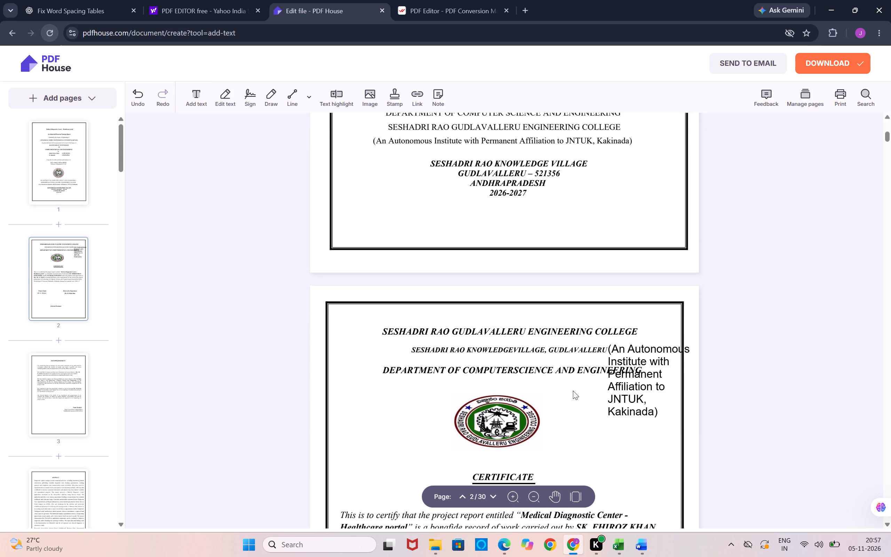
left_click_drag(660, 372, 473, 338)
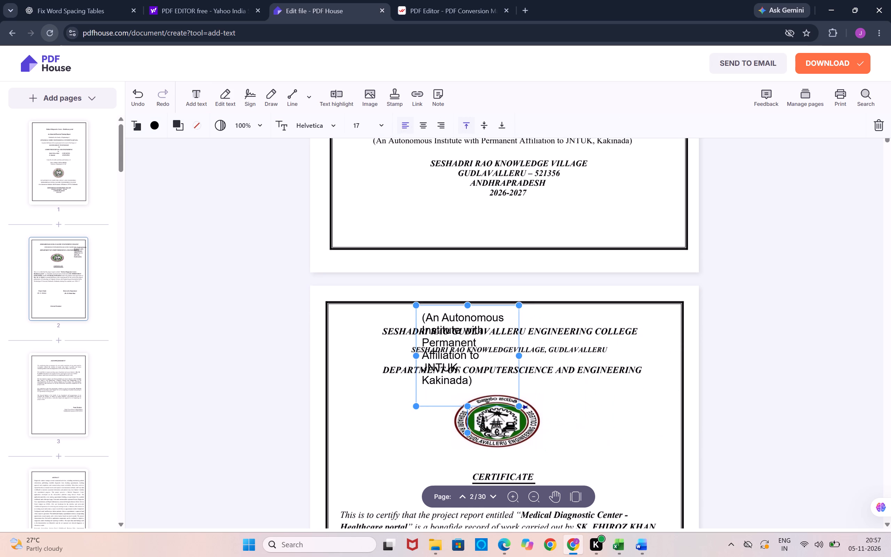
left_click_drag(473, 338, 472, 337)
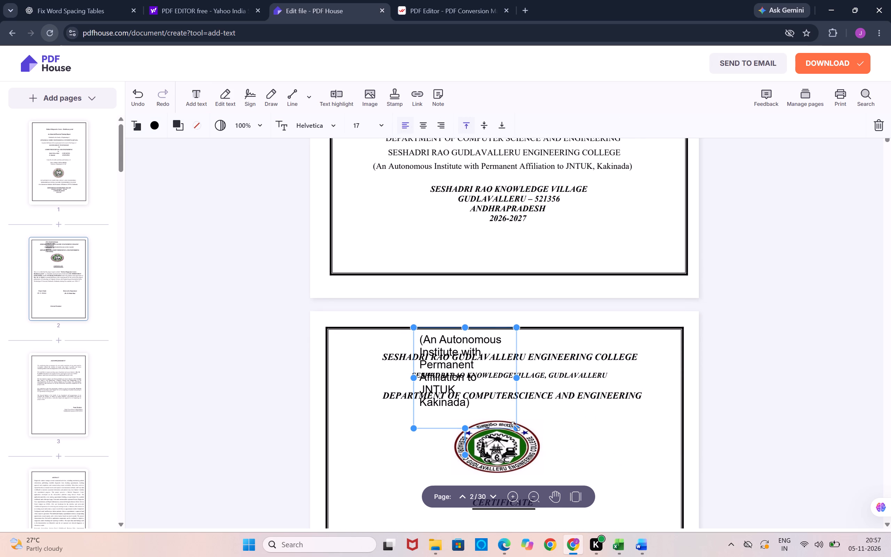
left_click_drag(515, 426, 675, 348)
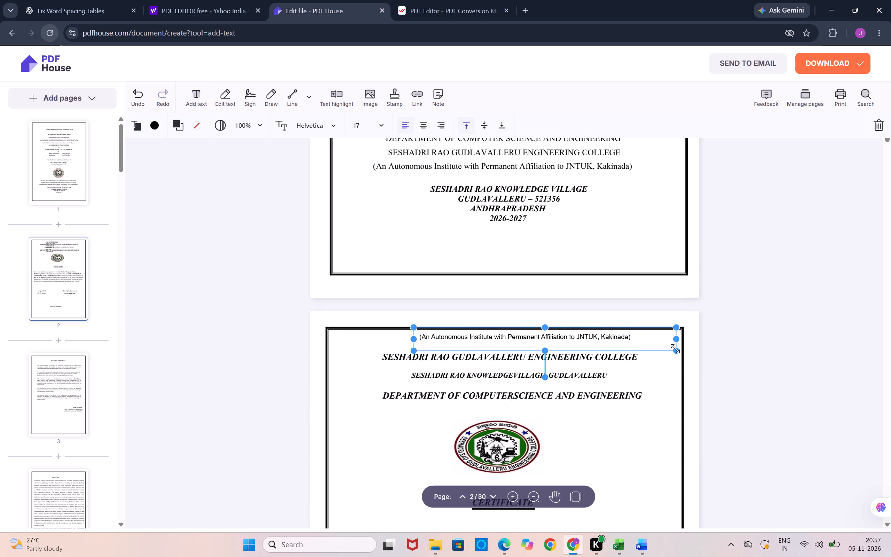
left_click_drag(675, 348, 671, 348)
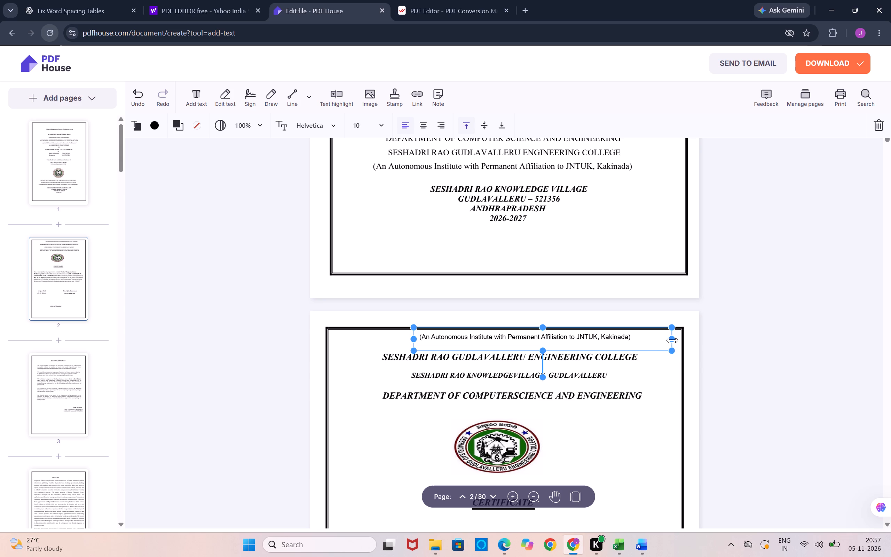
left_click_drag(673, 338, 657, 337)
Narrow the certificate page's affiliation text box to fit its single line and centre it between the Knowledge Village and Department lines.
left_click_drag(657, 337, 637, 336)
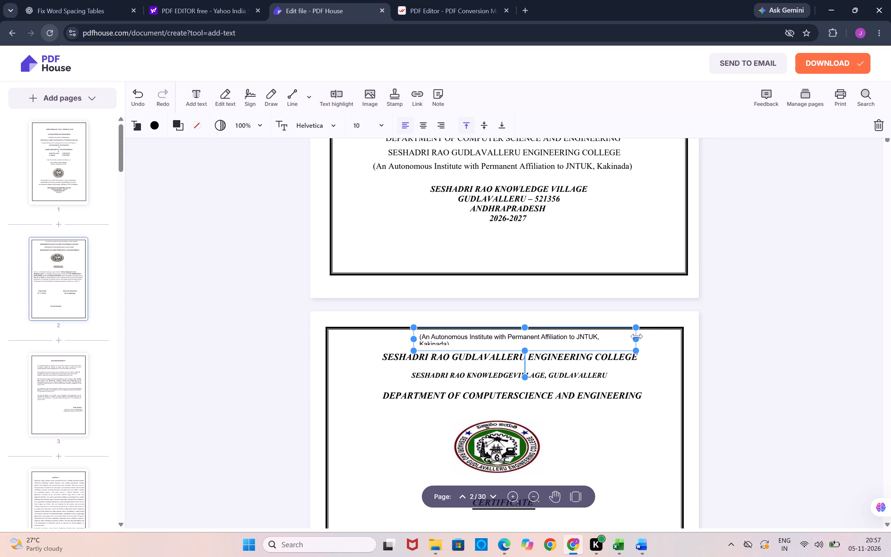
left_click_drag(637, 336, 648, 338)
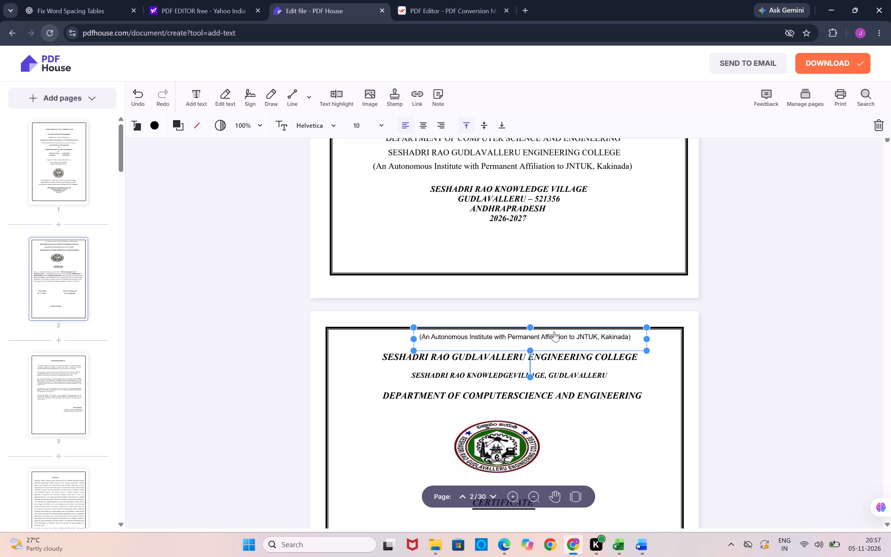
left_click_drag(538, 335, 535, 378)
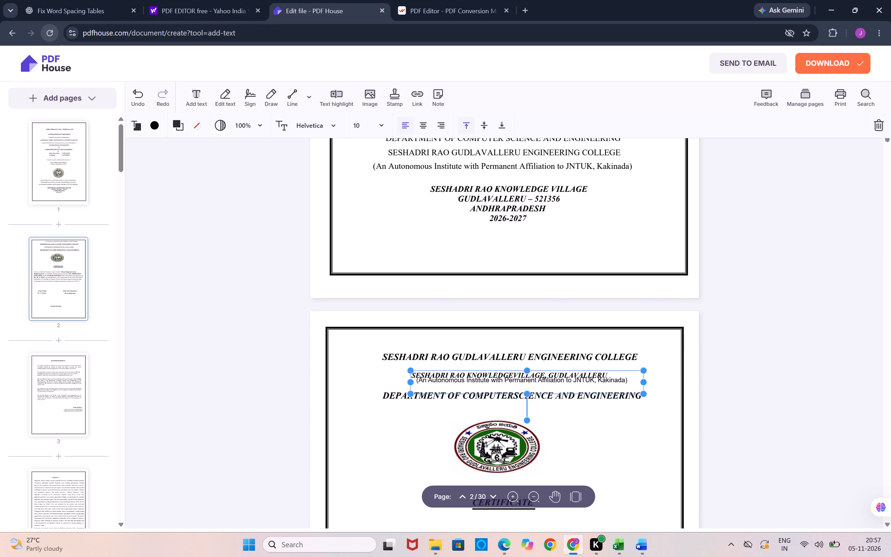
left_click_drag(535, 378, 518, 382)
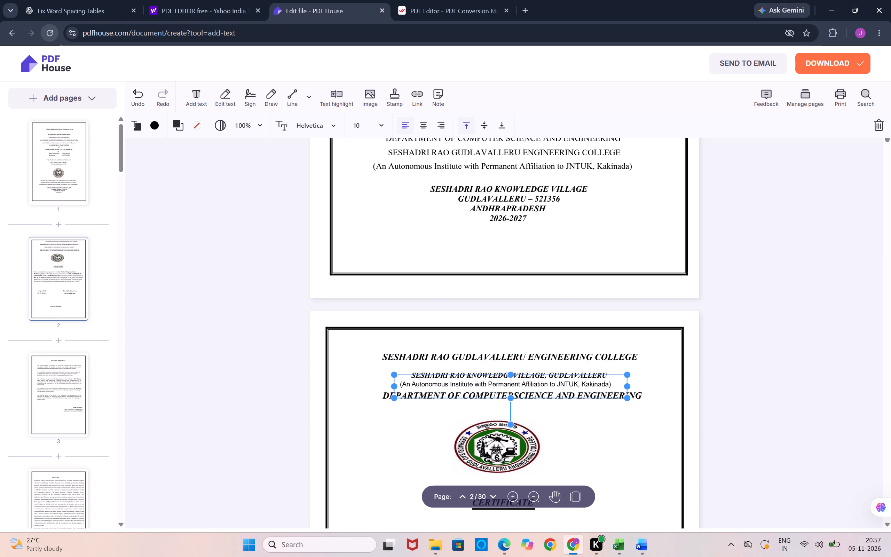
left_click_drag(518, 382, 522, 382)
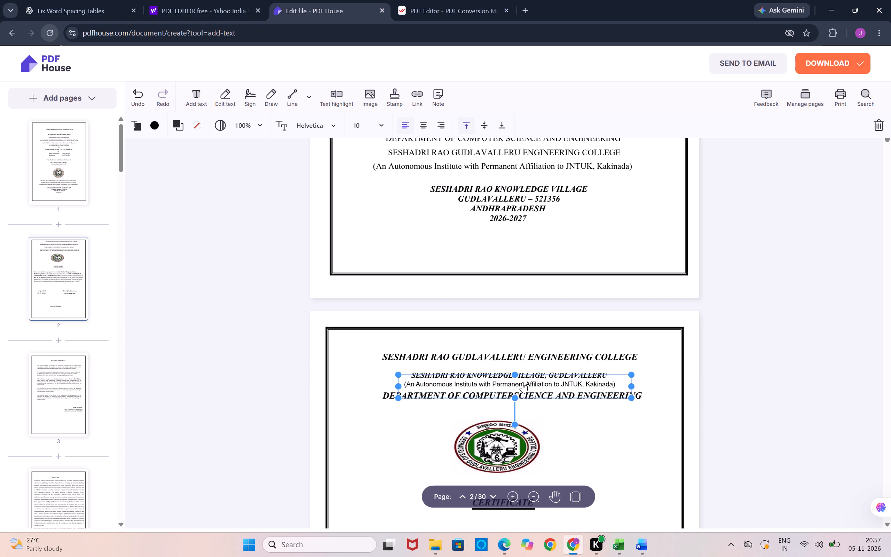
left_click(775, 367)
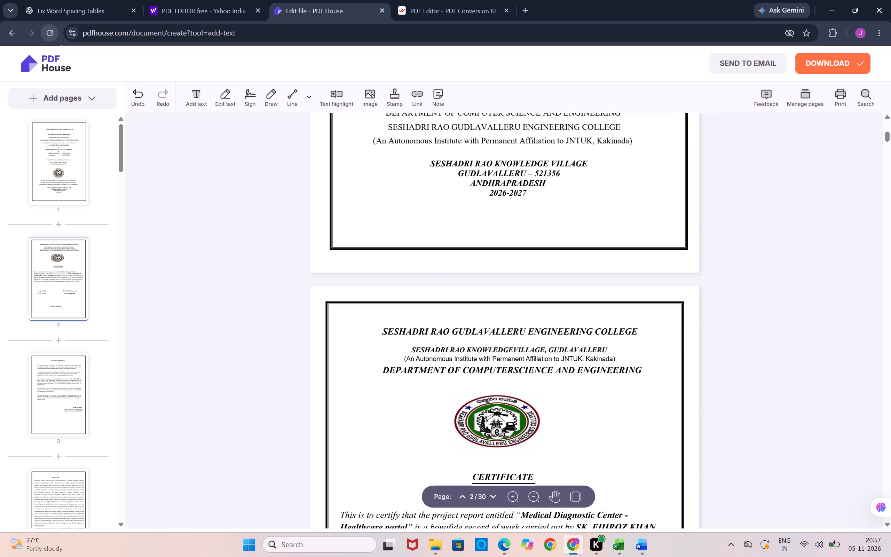
Nudge the certificate page's Knowledge Village line slightly up and the Department line slightly down to give the affiliation line even spacing.
left_click(230, 104)
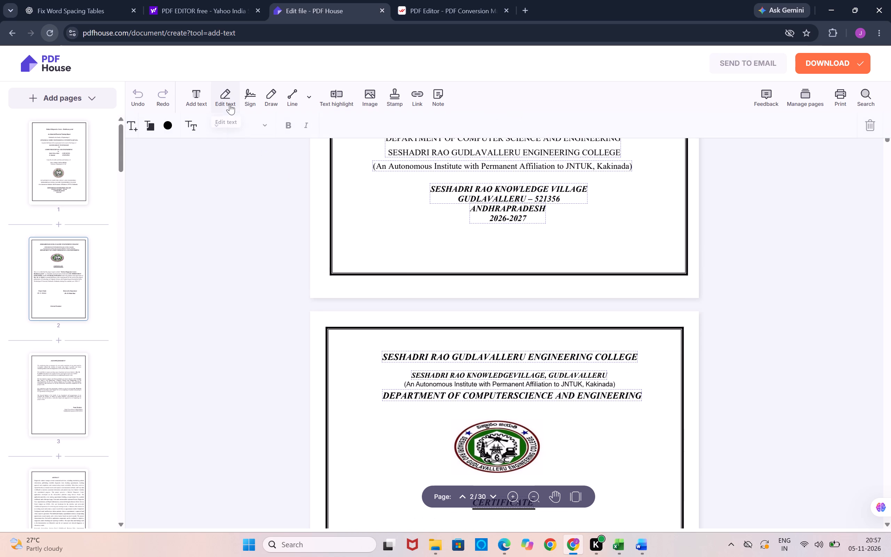
left_click(493, 372)
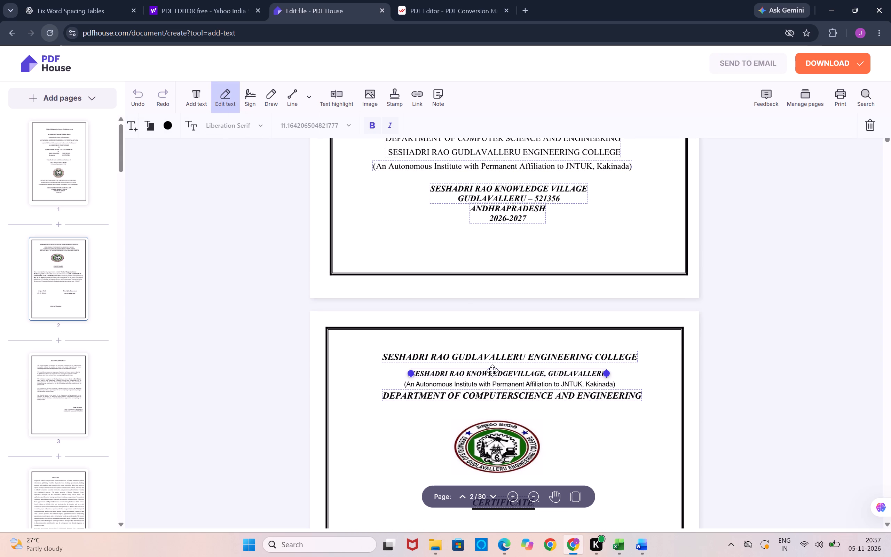
left_click(492, 370)
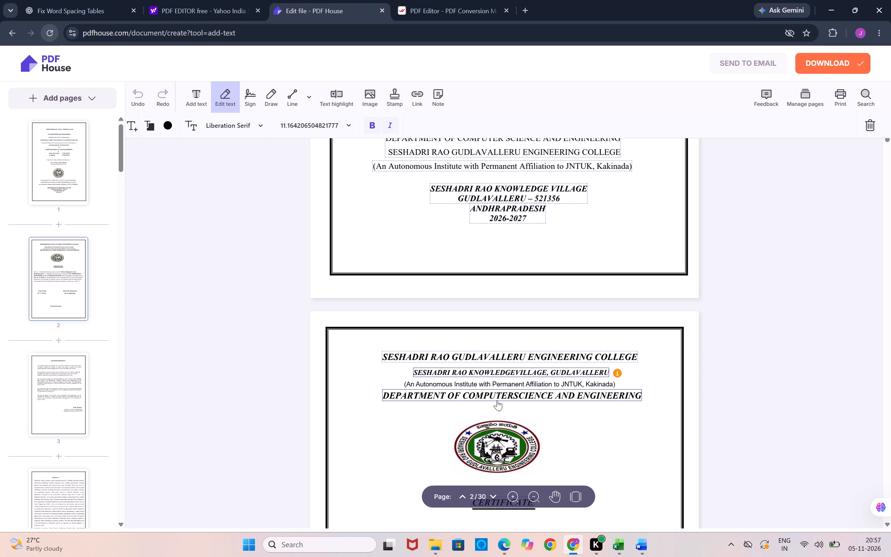
left_click_drag(498, 396, 498, 399)
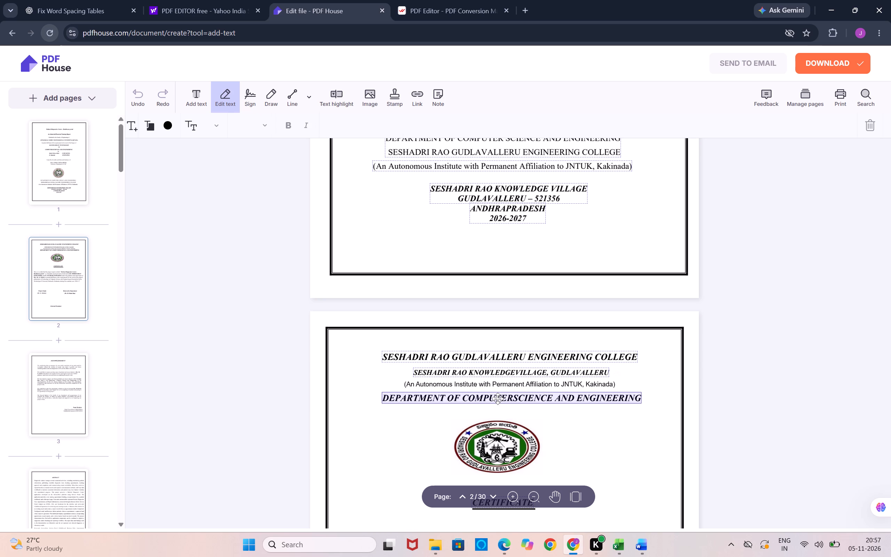
left_click_drag(498, 399, 496, 399)
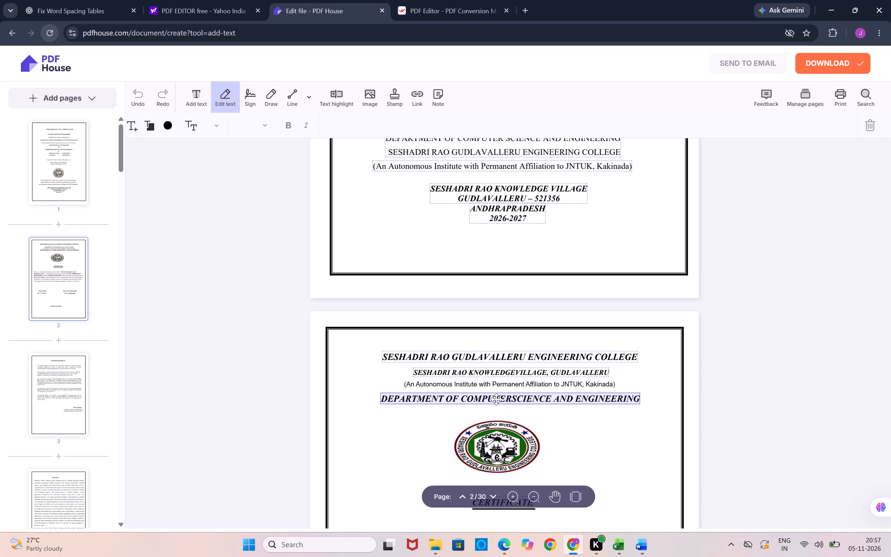
left_click_drag(496, 399, 496, 400)
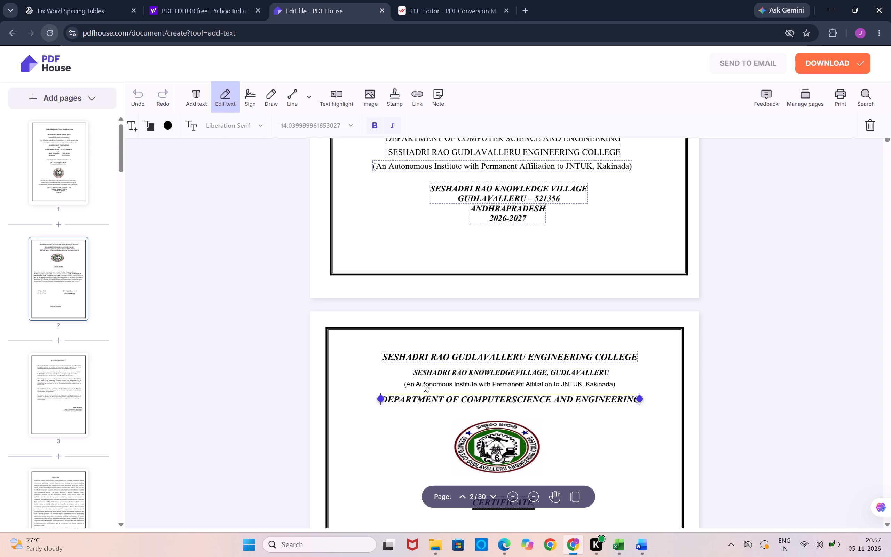
left_click(424, 383)
left_click(212, 268)
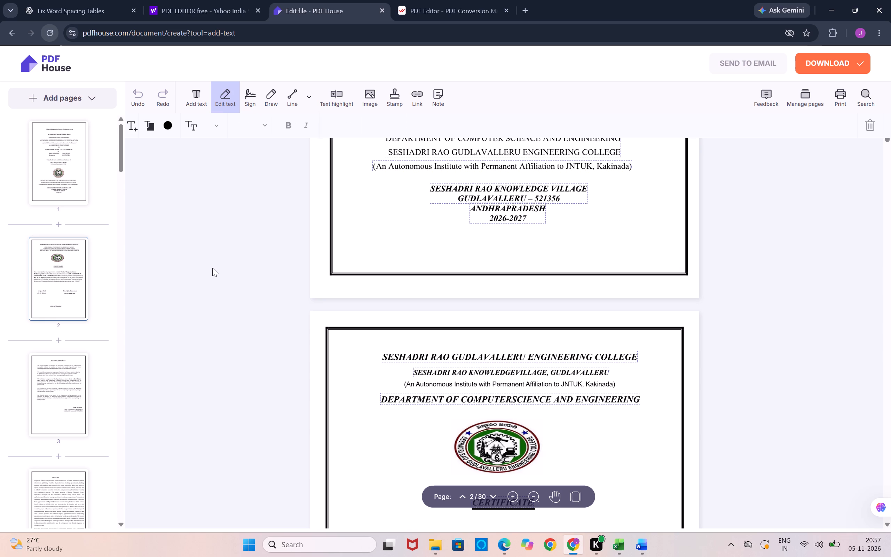
Select all text in the certificate page's affiliation text box and apply black as its text colour.
left_click(195, 99)
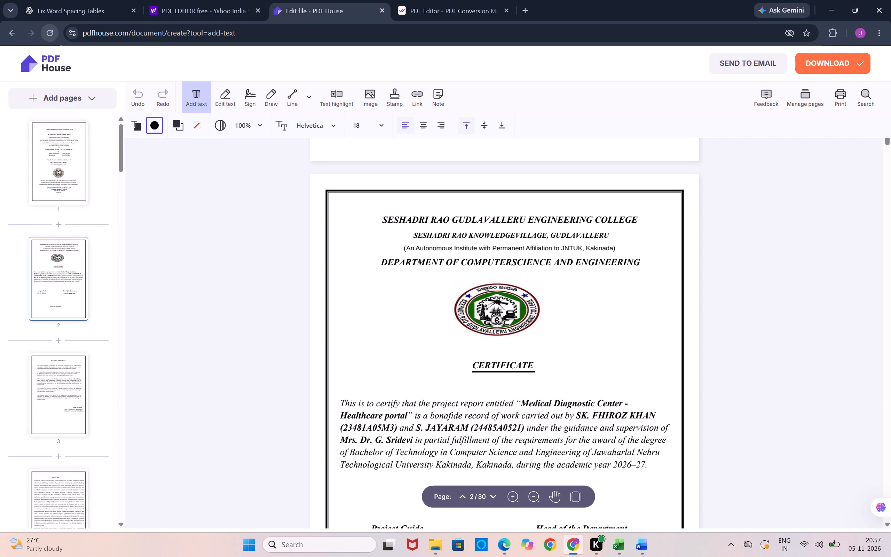
left_click_drag(401, 250, 449, 248)
left_click_drag(449, 248, 404, 246)
left_click_drag(404, 246, 423, 246)
left_click(423, 246)
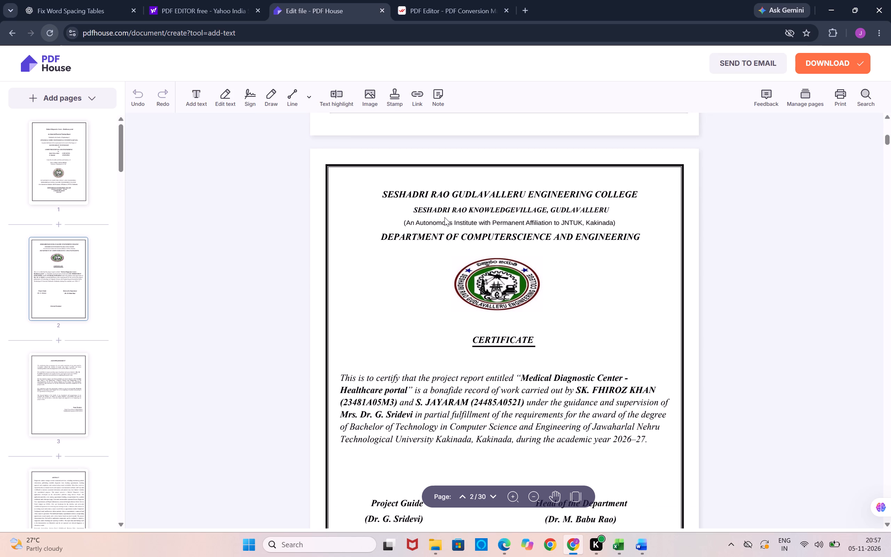
left_click(445, 221)
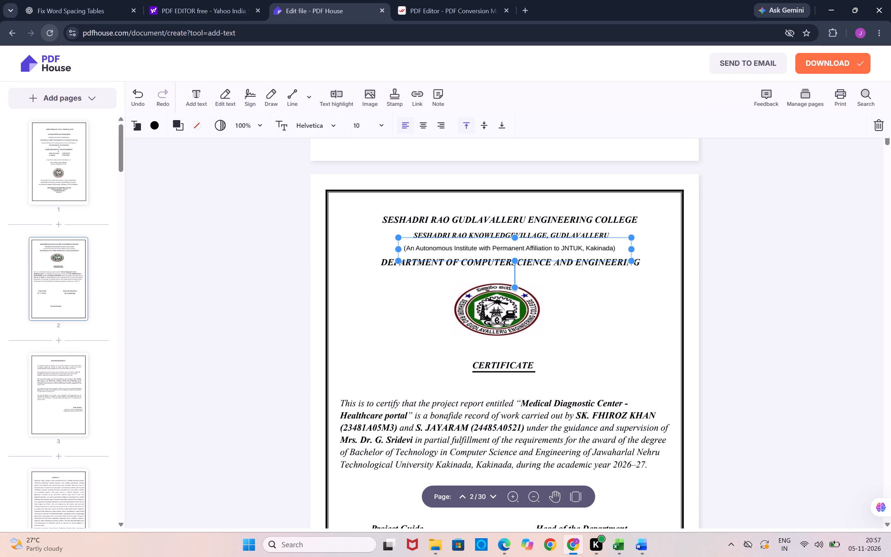
left_click(158, 127)
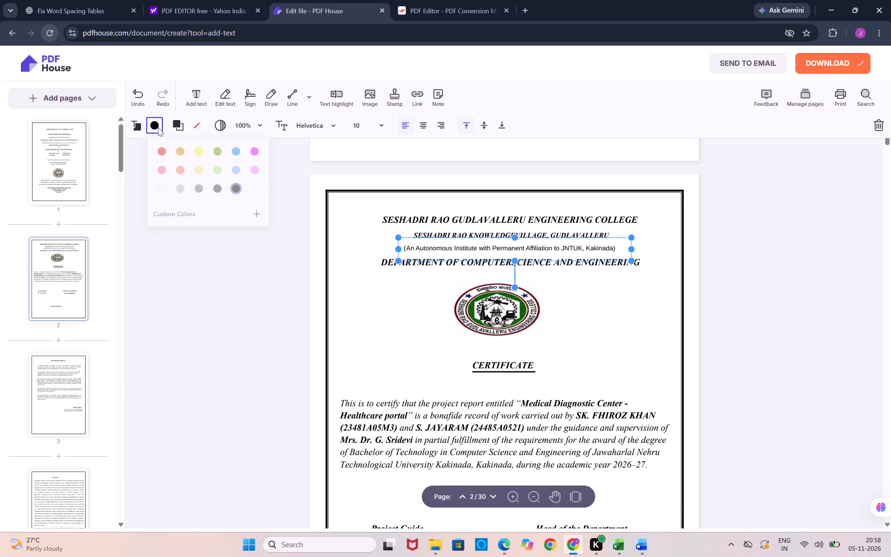
left_click(291, 316)
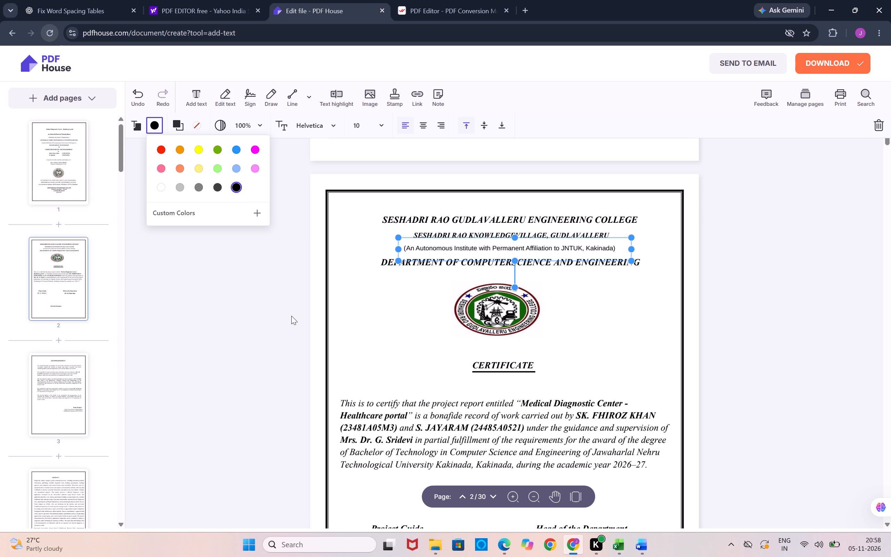
left_click(490, 249)
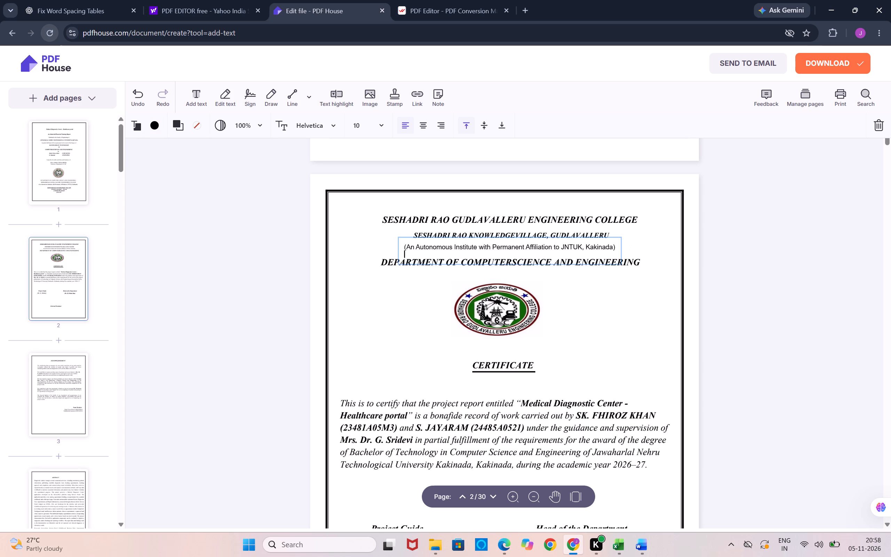
key("ctrl+a")
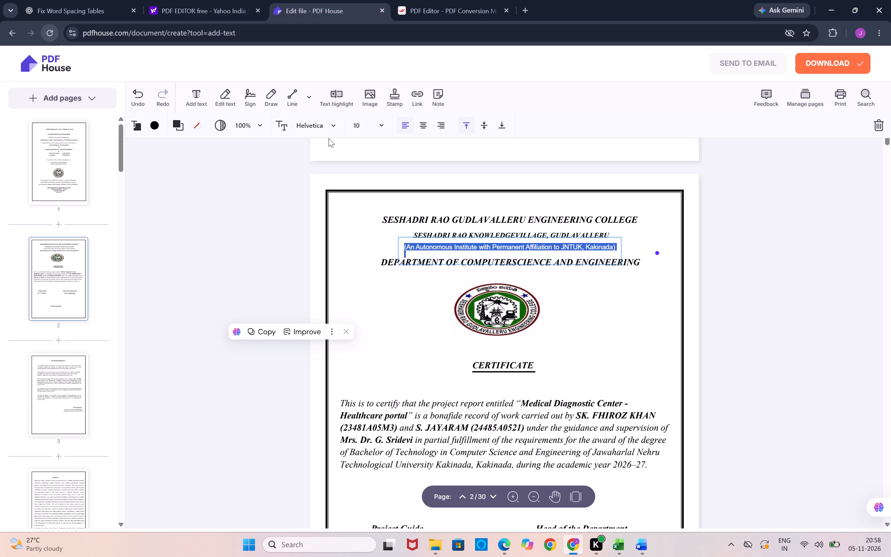
left_click(157, 125)
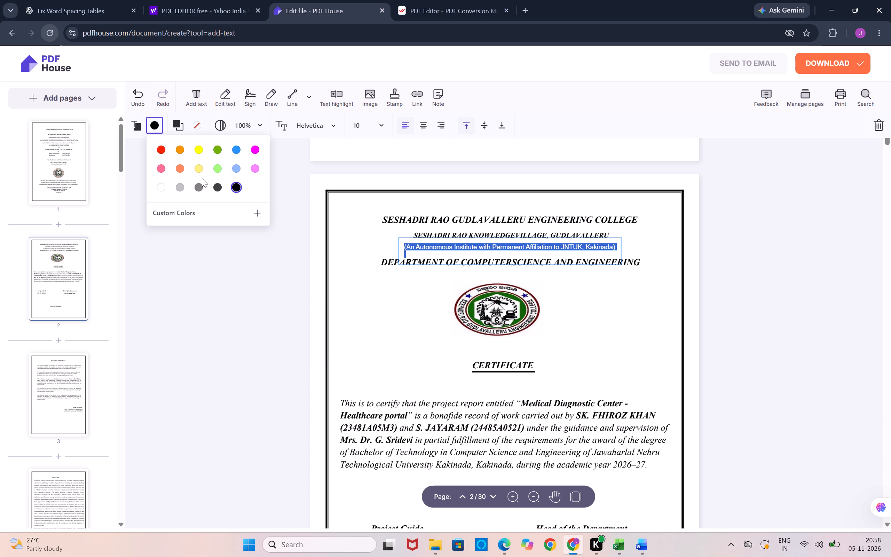
left_click(235, 188)
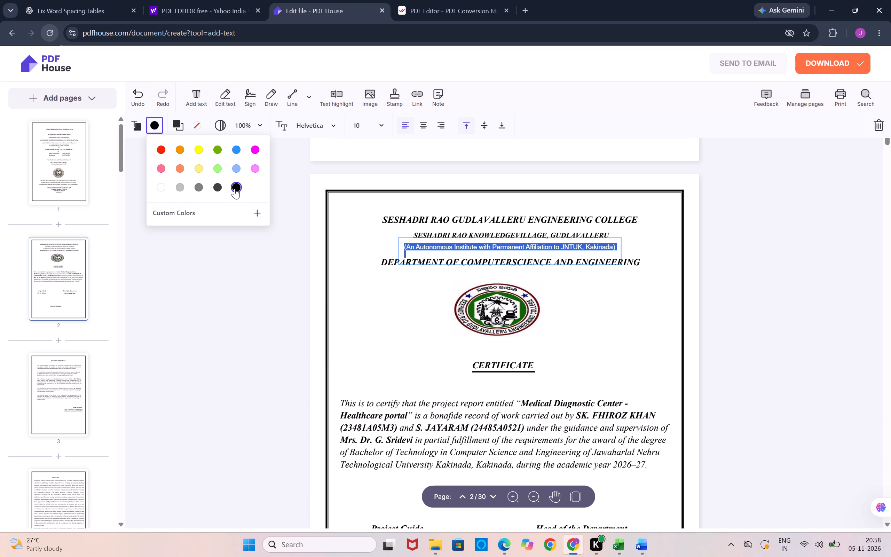
left_click(235, 188)
left_click(263, 315)
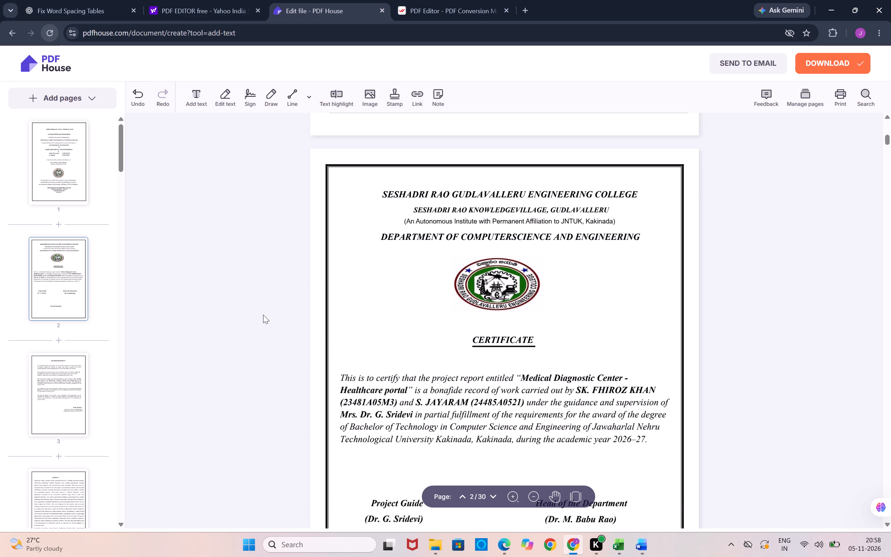
Check the certificate paragraph and the following pages for faulty text, down to the comparison table under 2.3 PROPOSED SYSTEM on page 9.
scroll(429, 300, "down", 1)
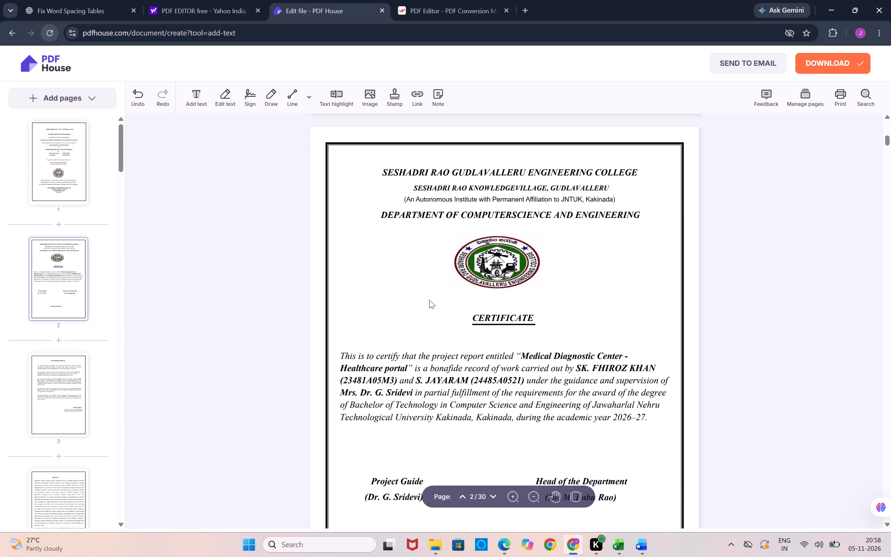
scroll(429, 300, "down", 1)
scroll(552, 344, "down", 2)
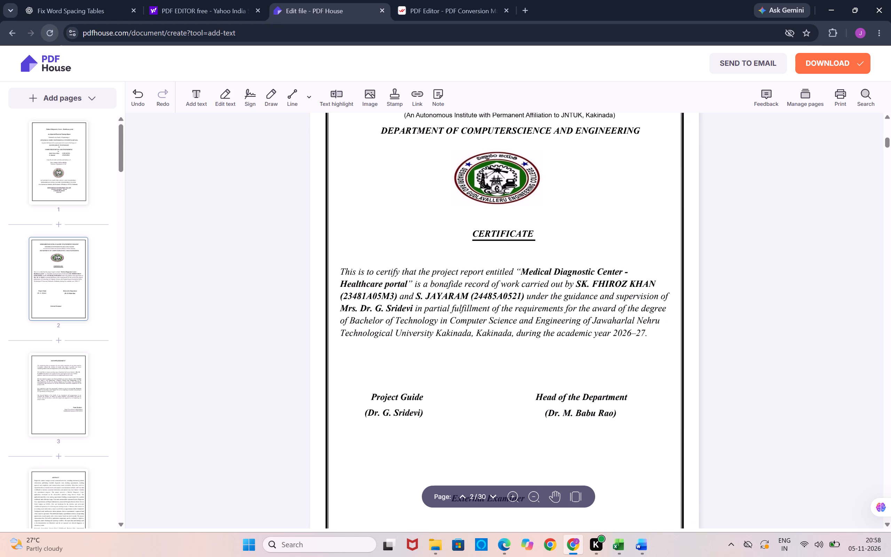
left_click_drag(342, 273, 655, 335)
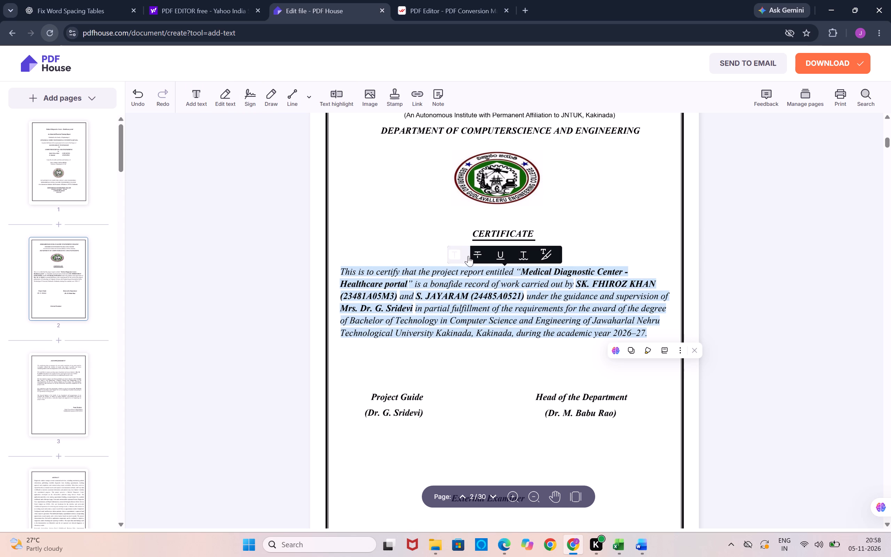
left_click(307, 403)
scroll(307, 403, "down", 5)
scroll(410, 418, "down", 7)
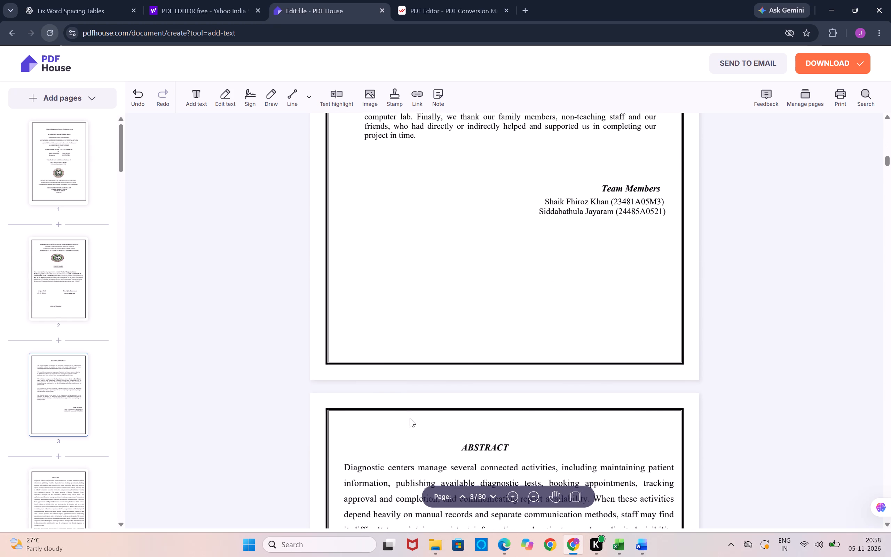
scroll(410, 418, "down", 11)
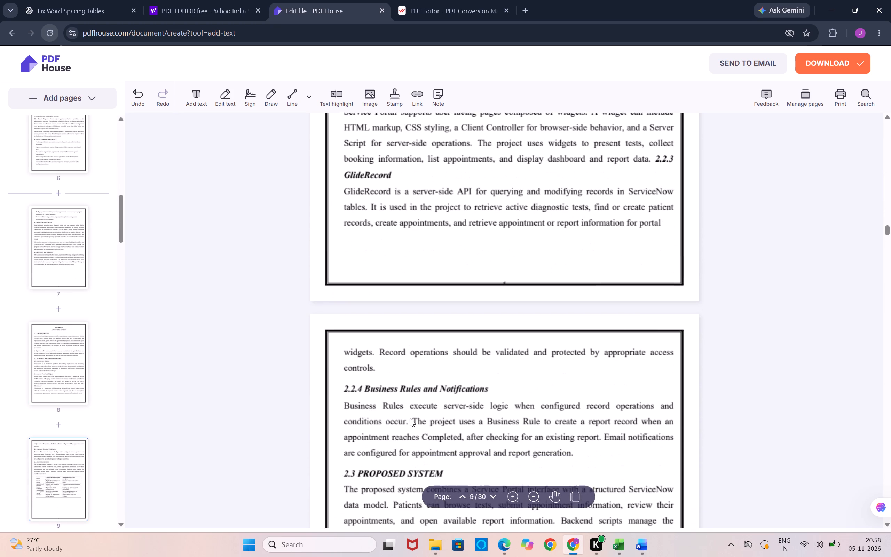
scroll(421, 293, "down", 5)
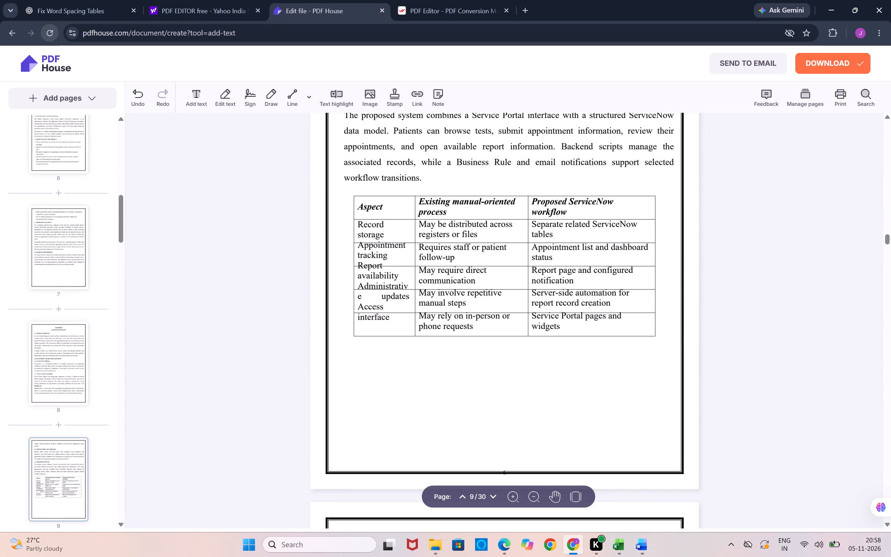
Enable text editing on page 9 and slightly widen the comparison table's Aspect column text box.
left_click(503, 269)
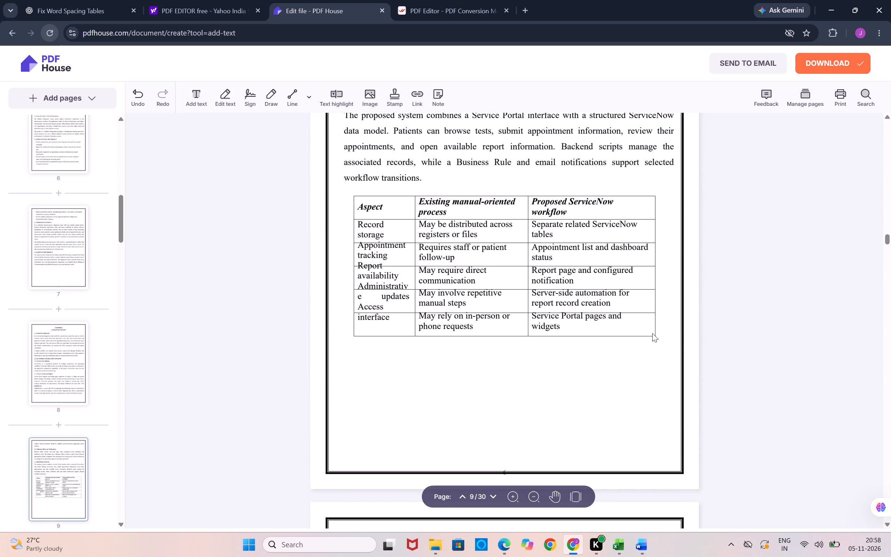
left_click(652, 333)
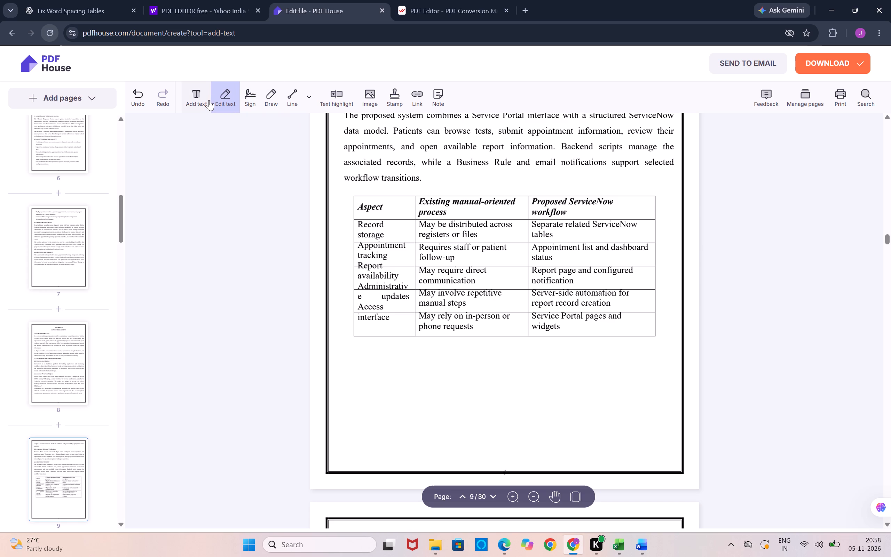
left_click(223, 102)
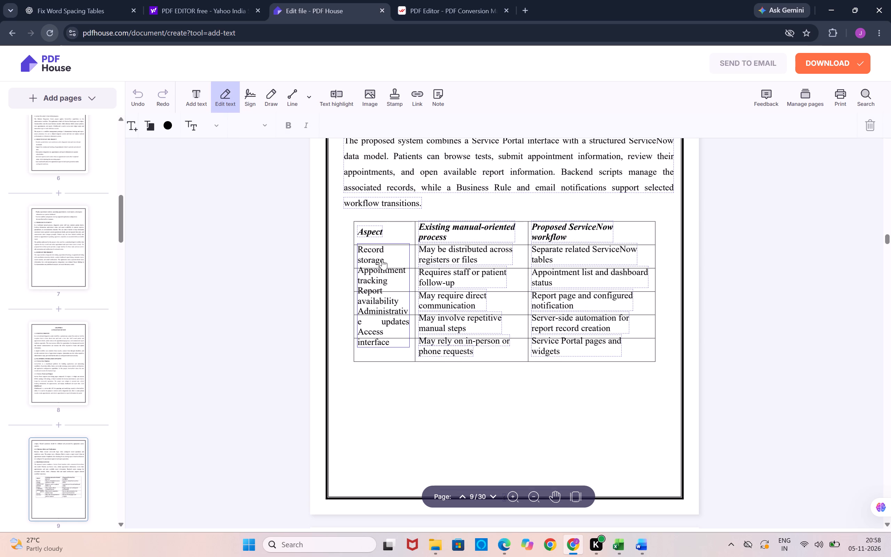
left_click(394, 345)
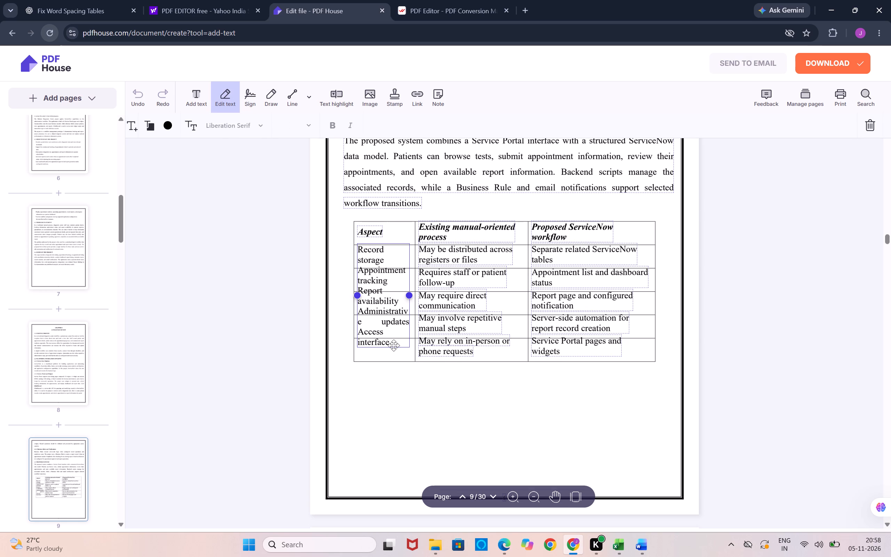
left_click(408, 346)
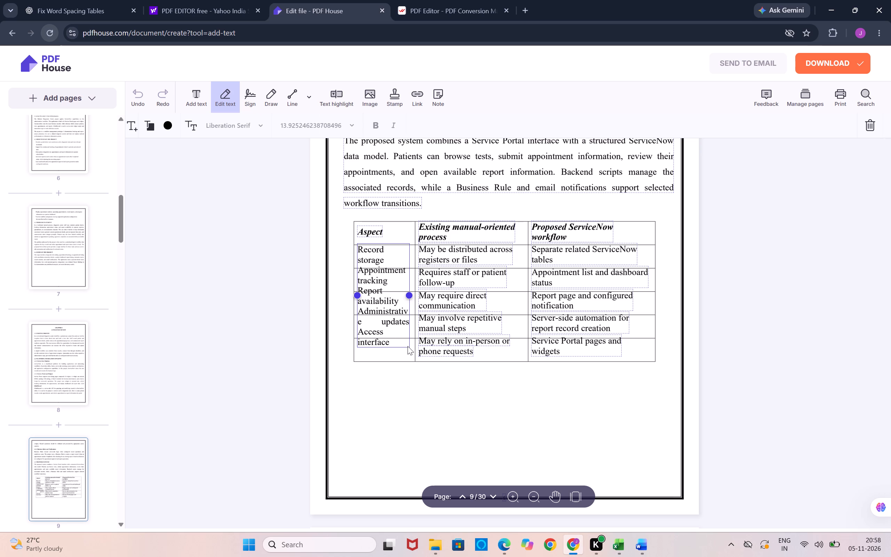
left_click(408, 346)
left_click(383, 253)
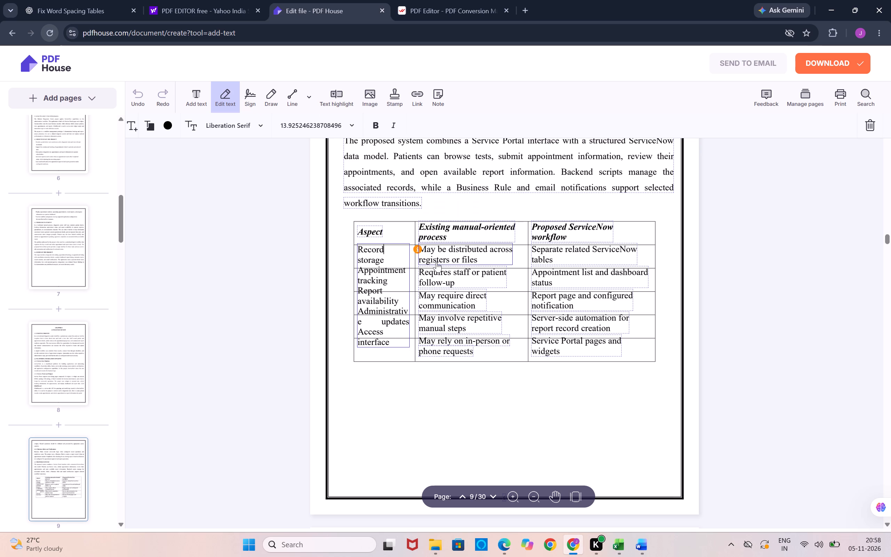
left_click(657, 358)
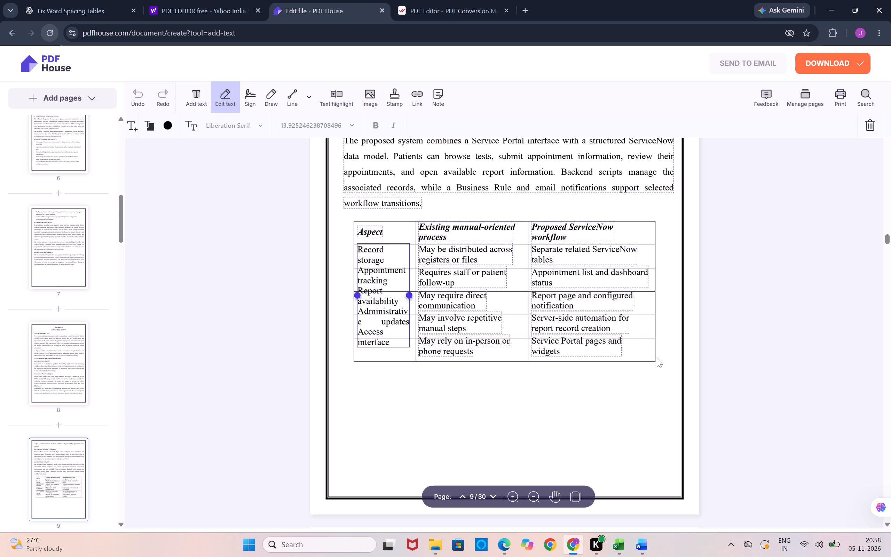
left_click_drag(408, 295, 410, 301)
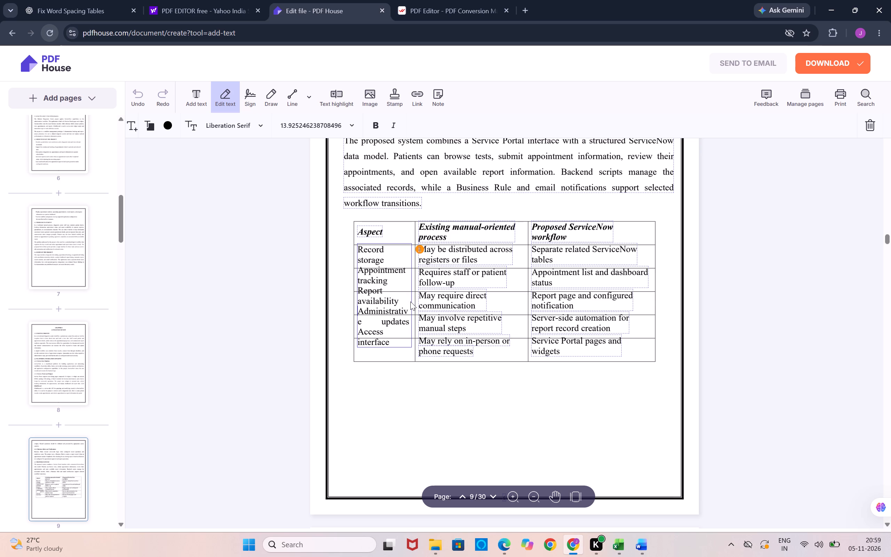
Delete the stray "e" and the space before "updates" in the table's Aspect column text.
left_click(410, 261)
left_click(374, 285)
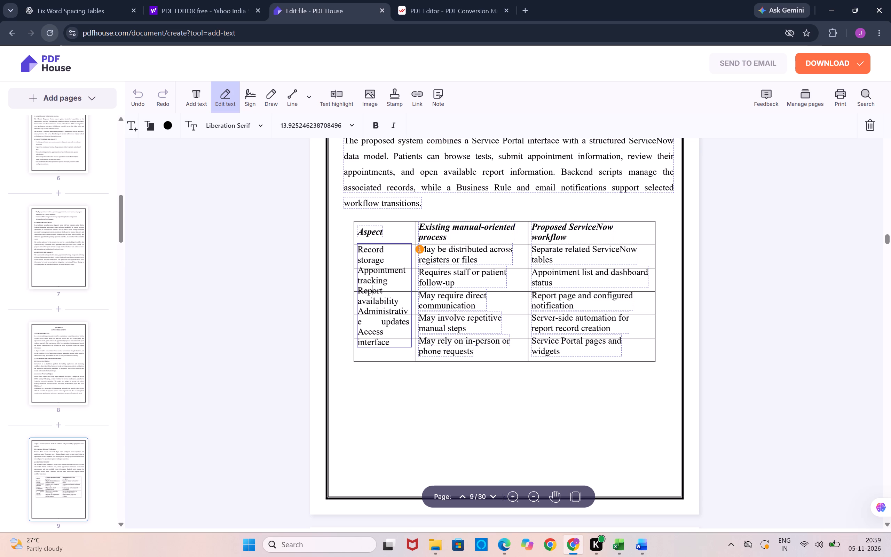
left_click(385, 289)
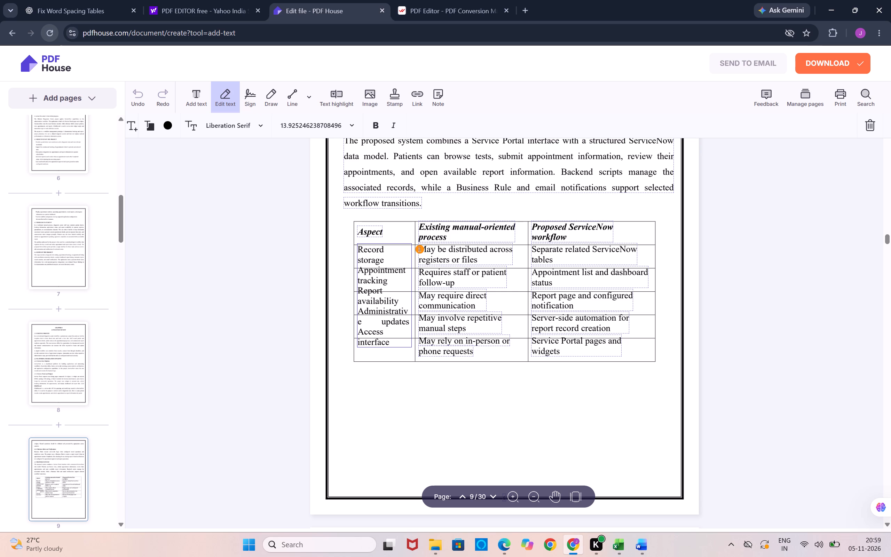
left_click(382, 322)
key("BackSpace")
key("BackSpace")
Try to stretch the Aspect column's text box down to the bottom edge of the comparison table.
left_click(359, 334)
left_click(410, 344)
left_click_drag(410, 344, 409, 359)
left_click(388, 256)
key("shift+super+s")
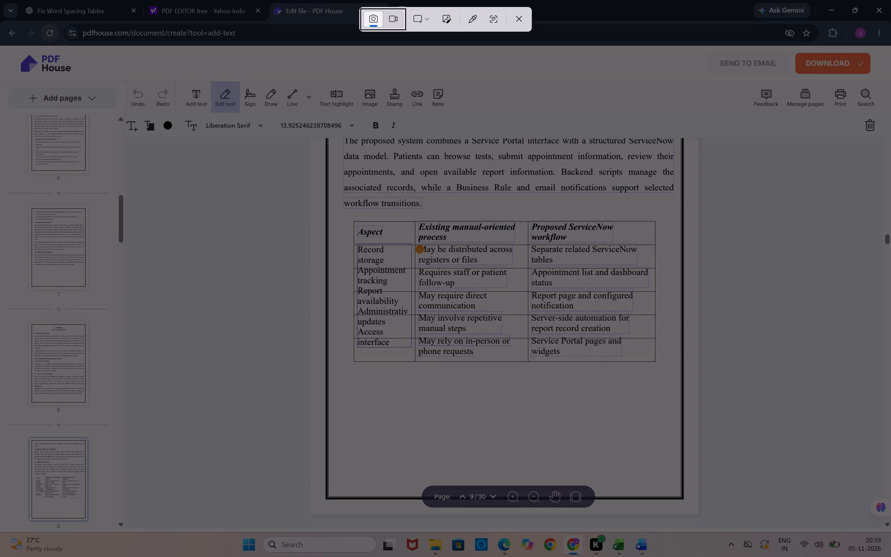
left_click_drag(332, 209, 685, 397)
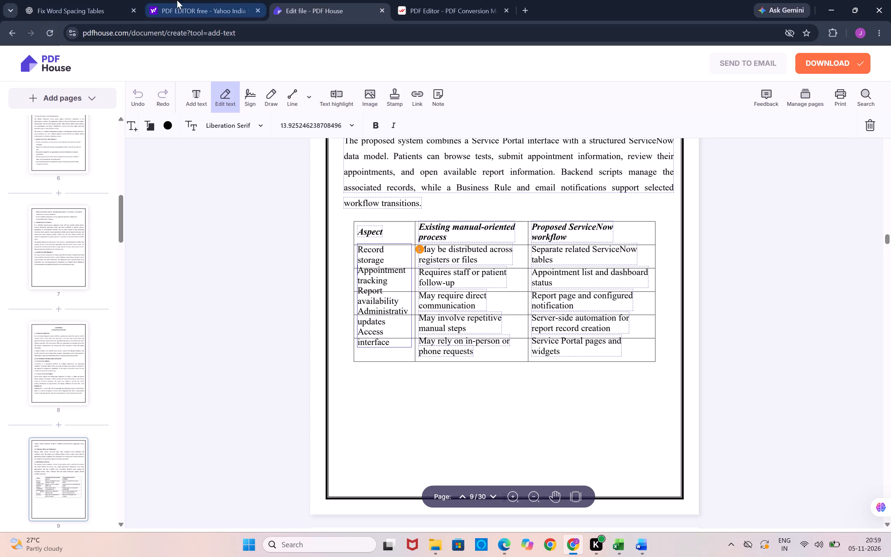
left_click(55, 0)
left_click(367, 516)
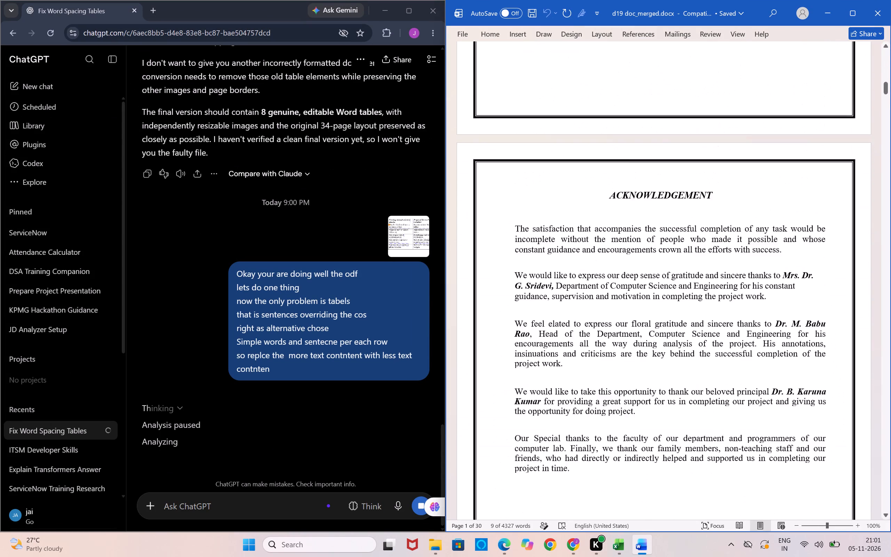
scroll(537, 395, "up", 6)
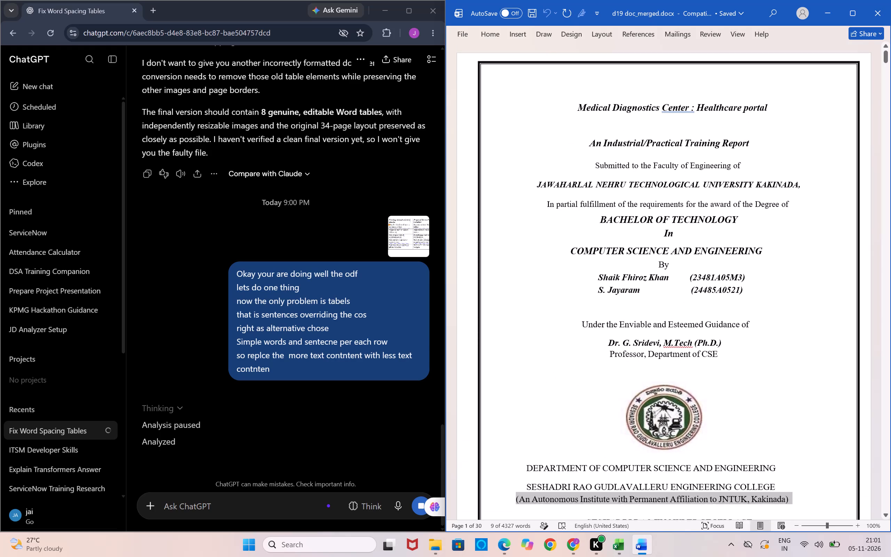
scroll(537, 395, "down", 1)
scroll(571, 445, "down", 1)
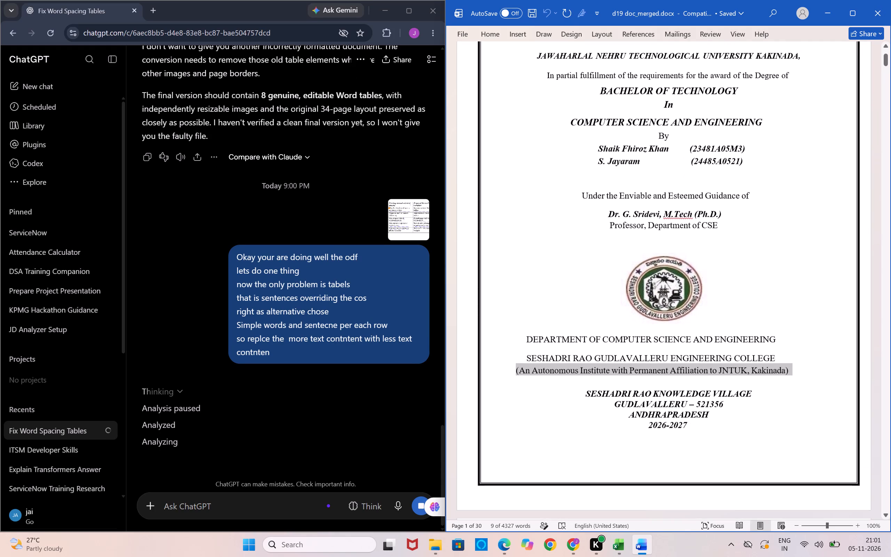
scroll(293, 375, "down", 4)
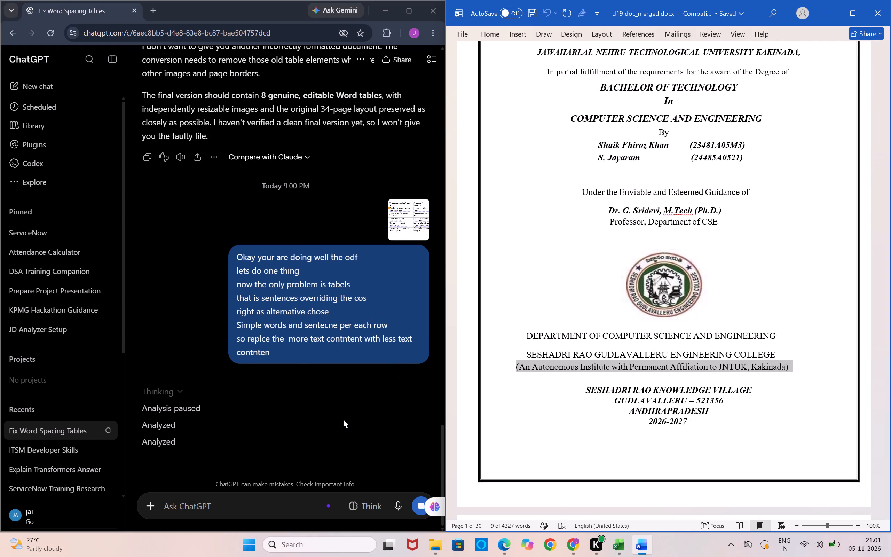
scroll(523, 465, "down", 10)
scroll(523, 465, "up", 2)
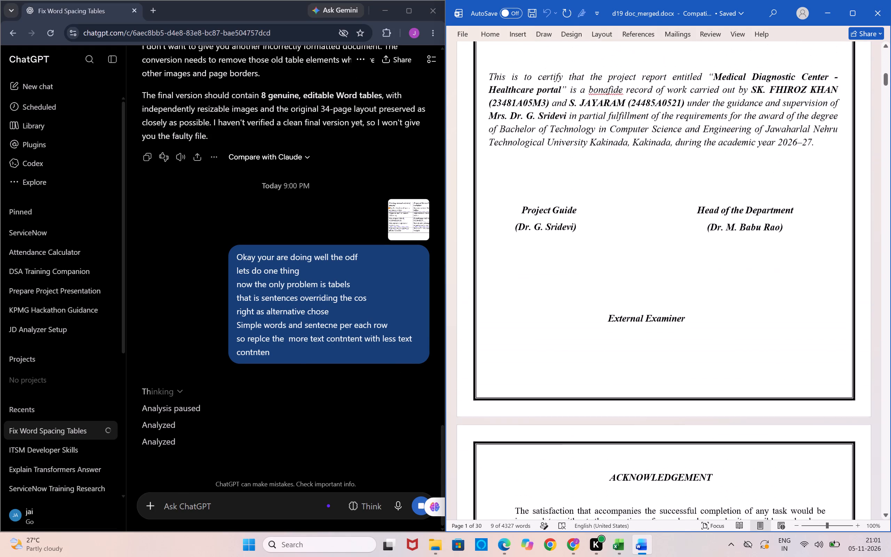
scroll(523, 465, "up", 2)
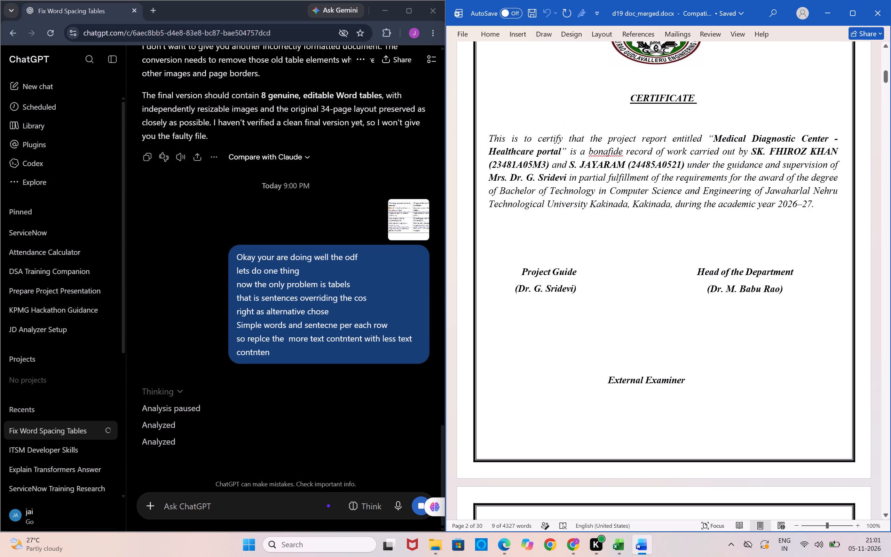
Examine the comparison table under 2.3 PROPOSED SYSTEM and check whether the word "storage" in its Aspect column can be selected.
scroll(587, 376, "down", 7)
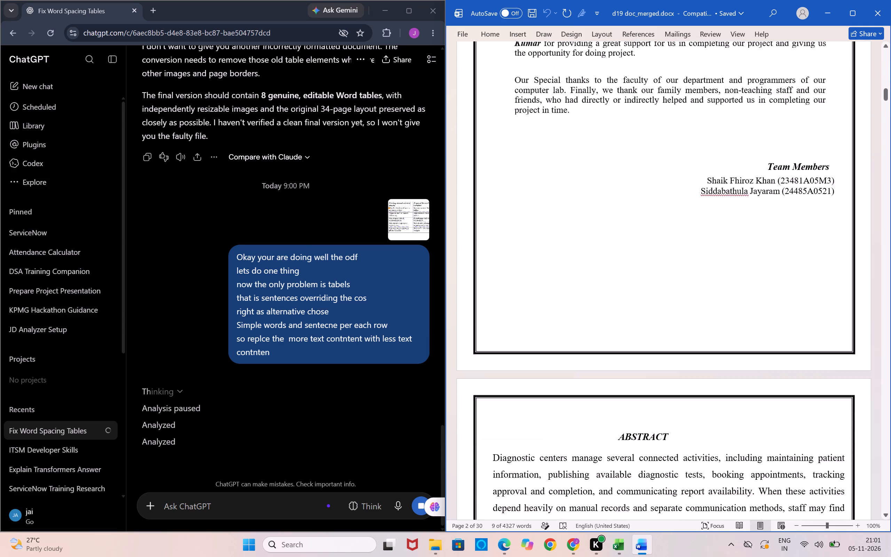
scroll(587, 376, "down", 6)
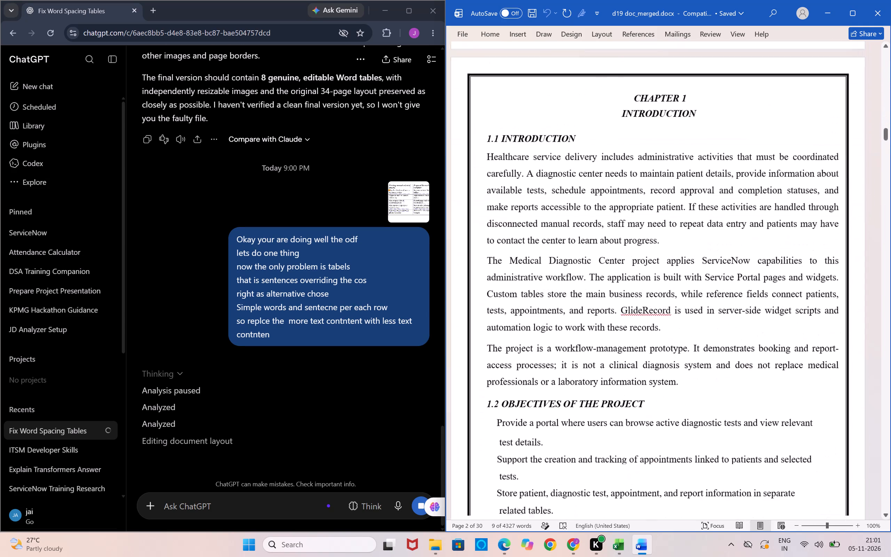
scroll(587, 376, "down", 8)
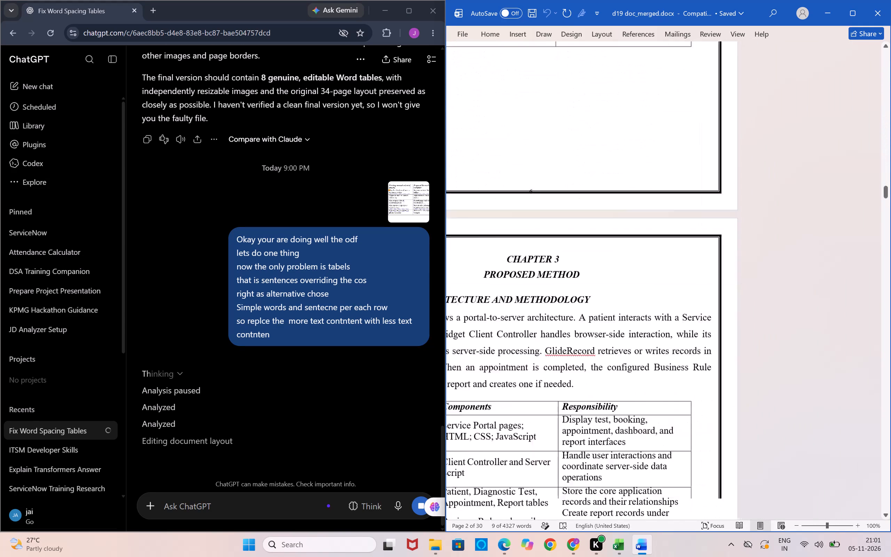
scroll(587, 376, "right", 3)
scroll(587, 376, "up", 4)
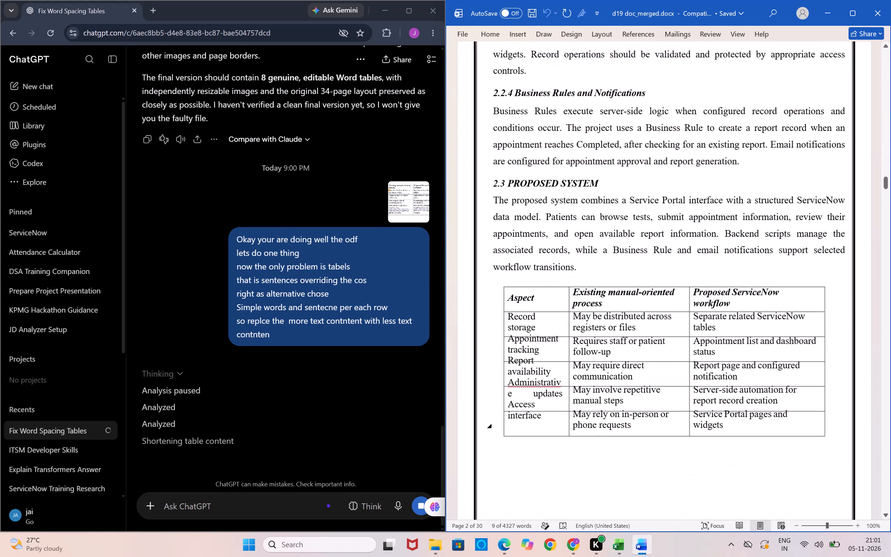
left_click(542, 329)
left_click(542, 329)
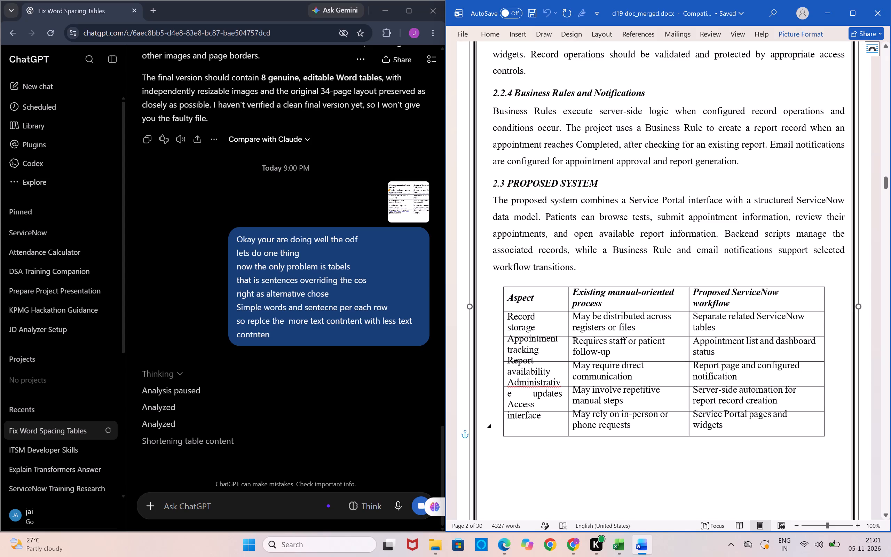
double_click(535, 329)
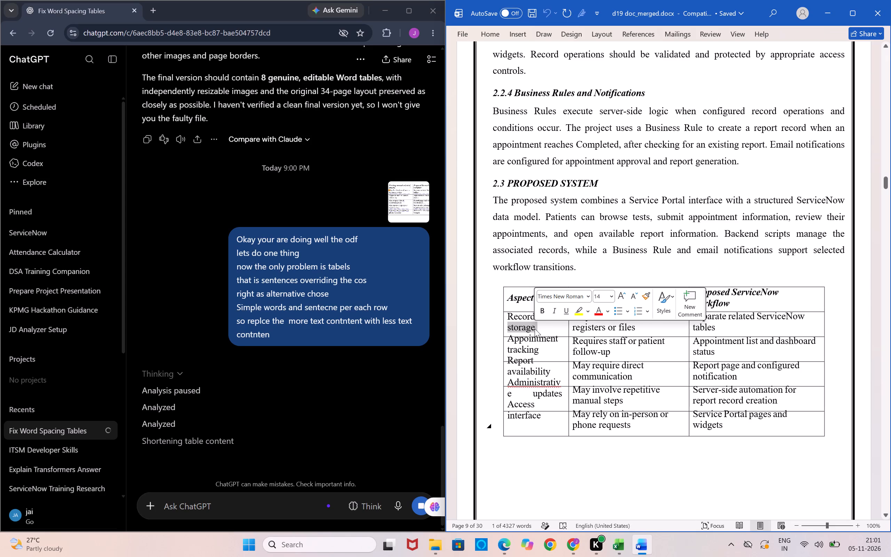
left_click(559, 390)
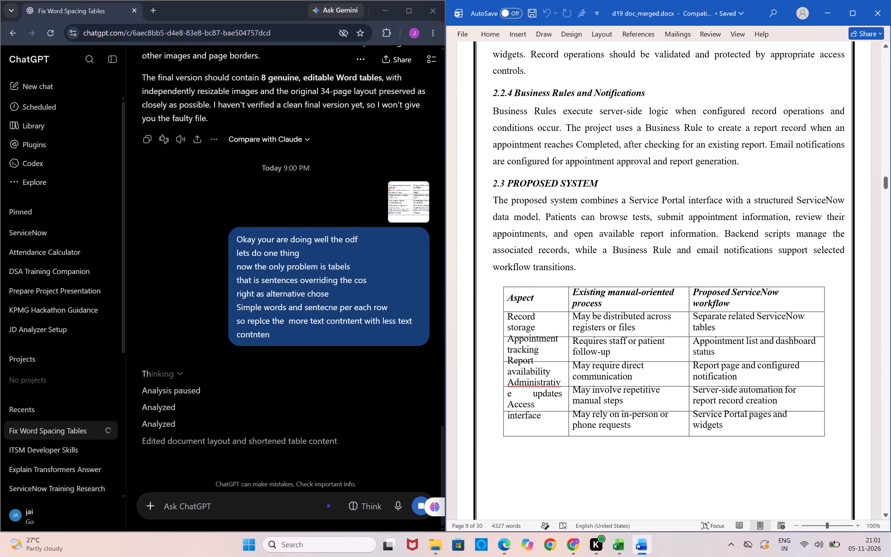
Go back to the start of the report and review the layout of the cover, certificate and acknowledgement pages.
scroll(577, 222, "up", 13)
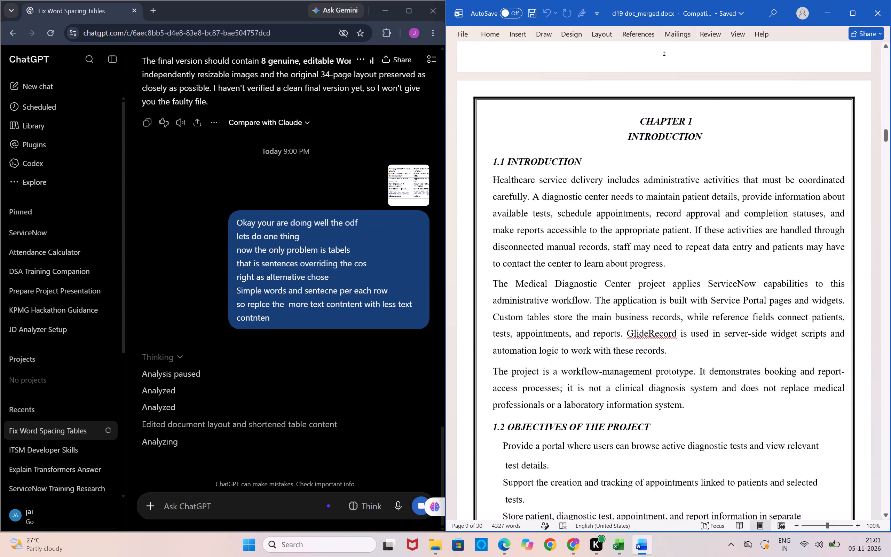
scroll(577, 222, "up", 8)
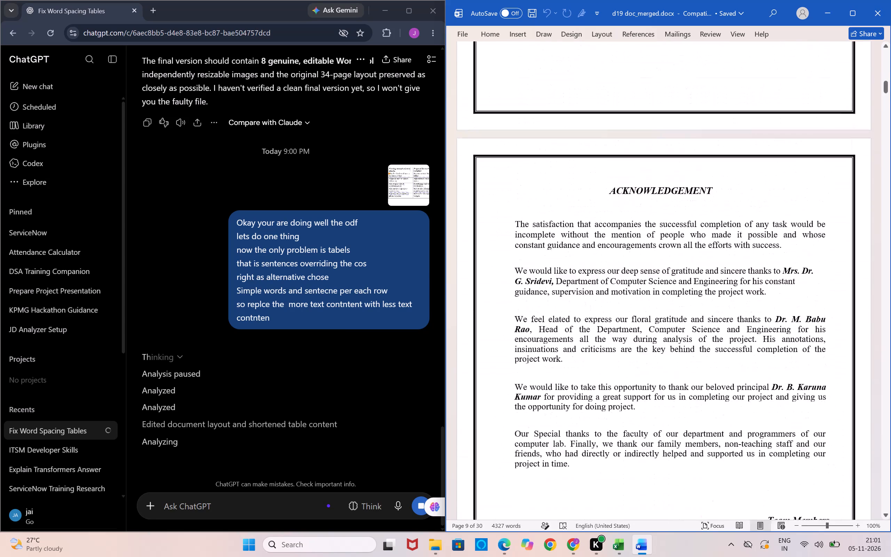
scroll(577, 222, "up", 7)
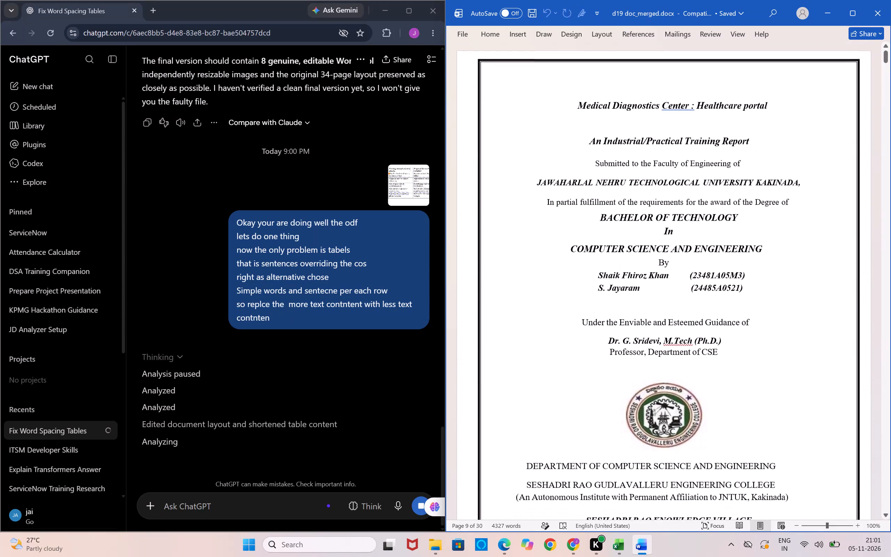
scroll(624, 319, "down", 2)
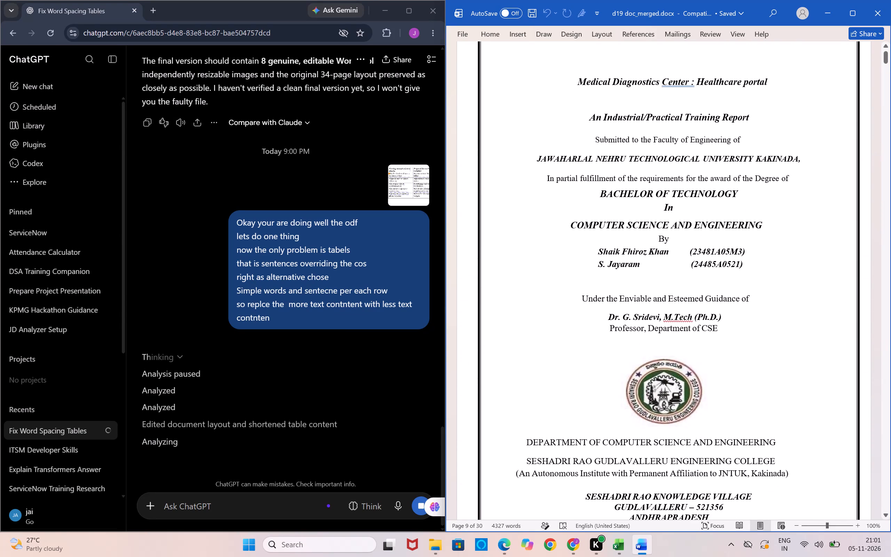
scroll(624, 319, "down", 5)
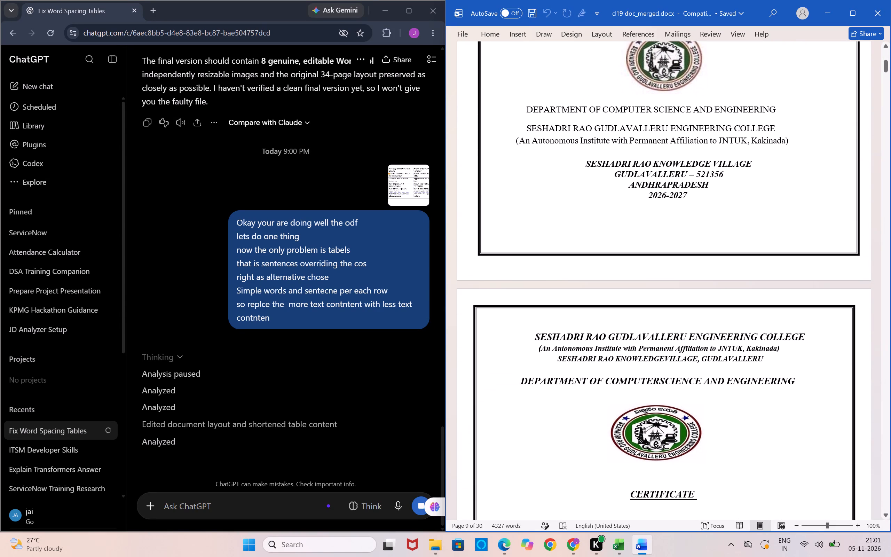
scroll(624, 319, "down", 2)
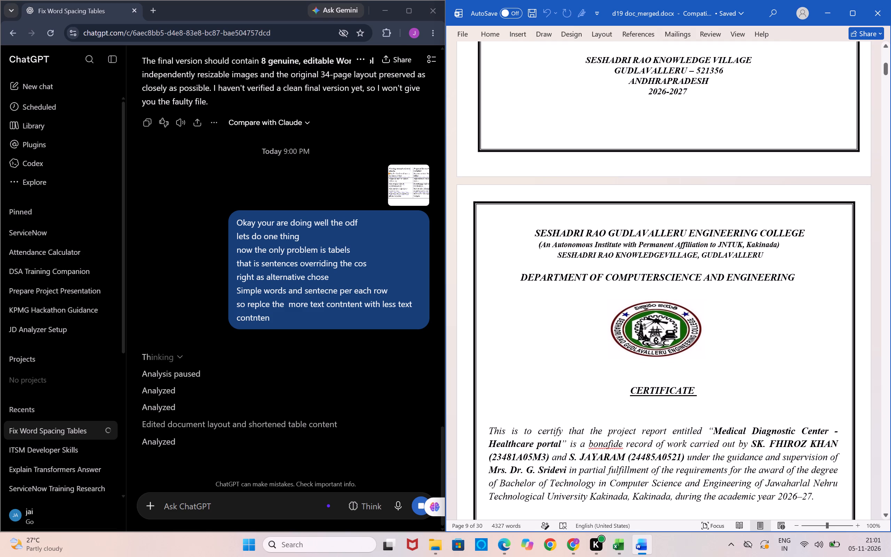
scroll(579, 347, "down", 3)
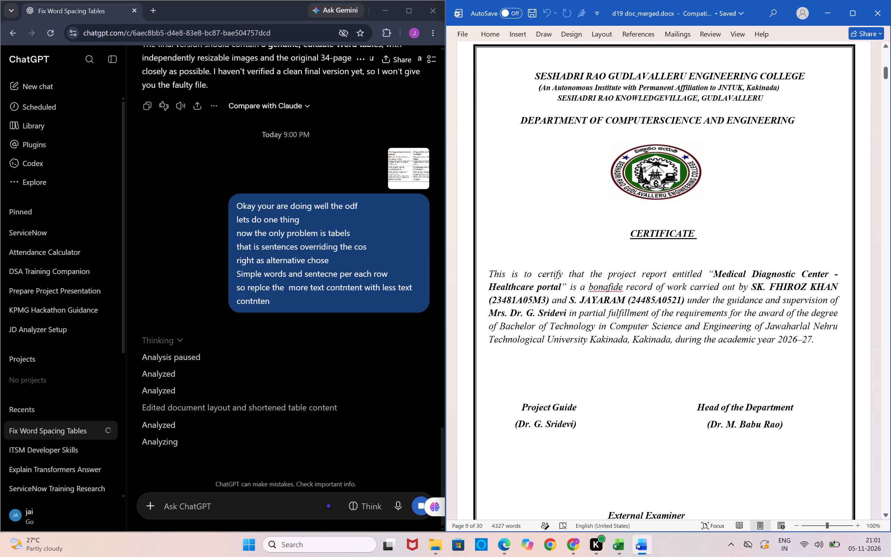
scroll(655, 340, "down", 1)
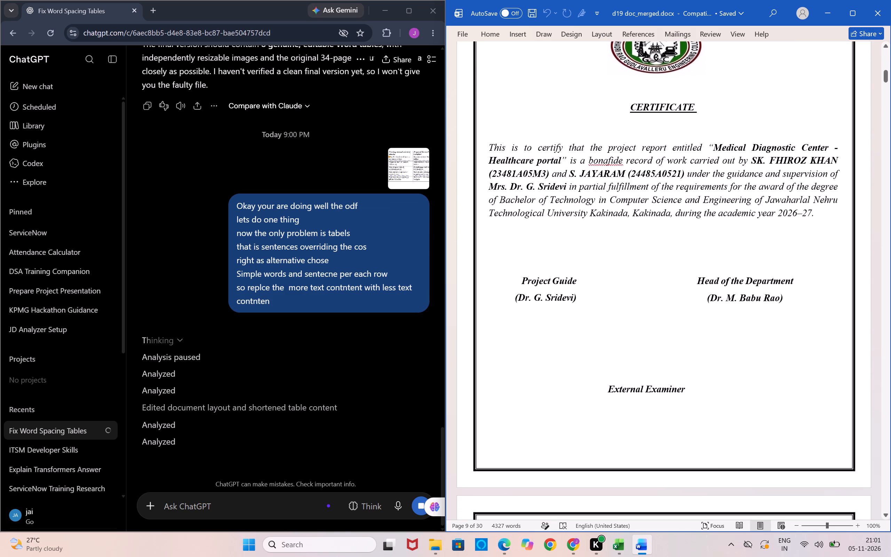
scroll(597, 226, "down", 1)
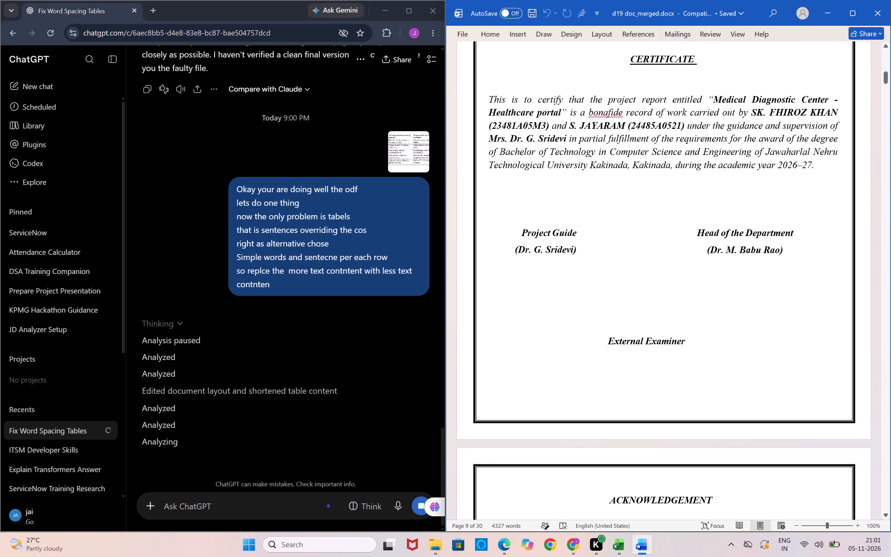
scroll(565, 213, "down", 6)
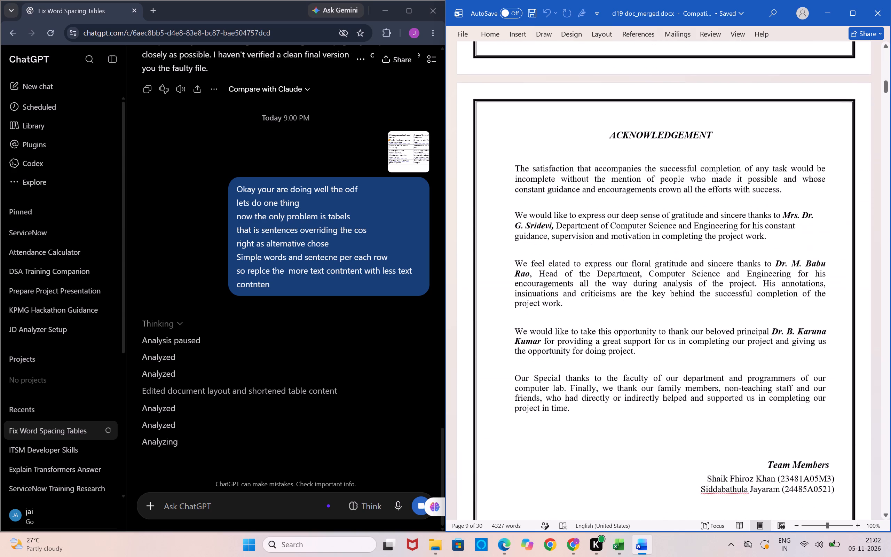
Review the report from the index page through Chapter 2 and examine the comparison table under 2.3 PROPOSED SYSTEM.
scroll(565, 213, "down", 6)
scroll(565, 213, "up", 4)
scroll(565, 213, "down", 4)
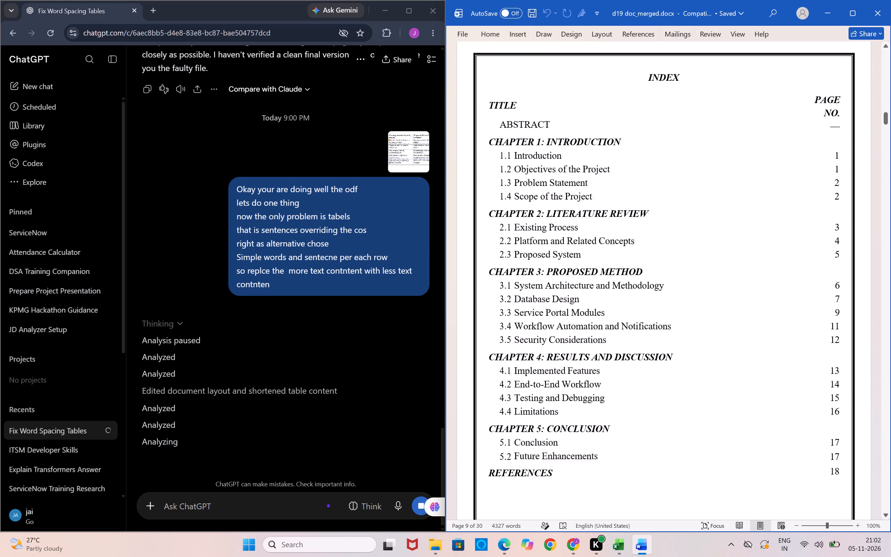
scroll(565, 213, "down", 2)
scroll(555, 343, "down", 14)
scroll(592, 468, "down", 4)
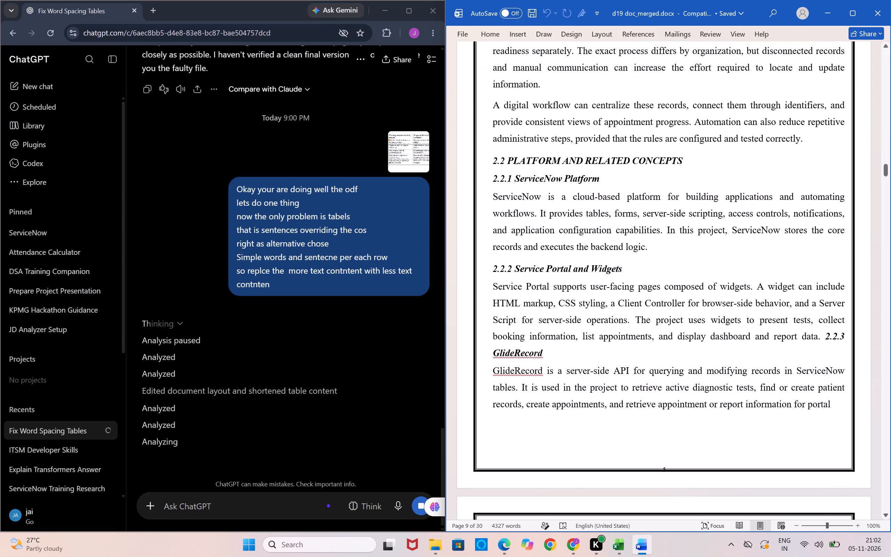
scroll(570, 393, "down", 13)
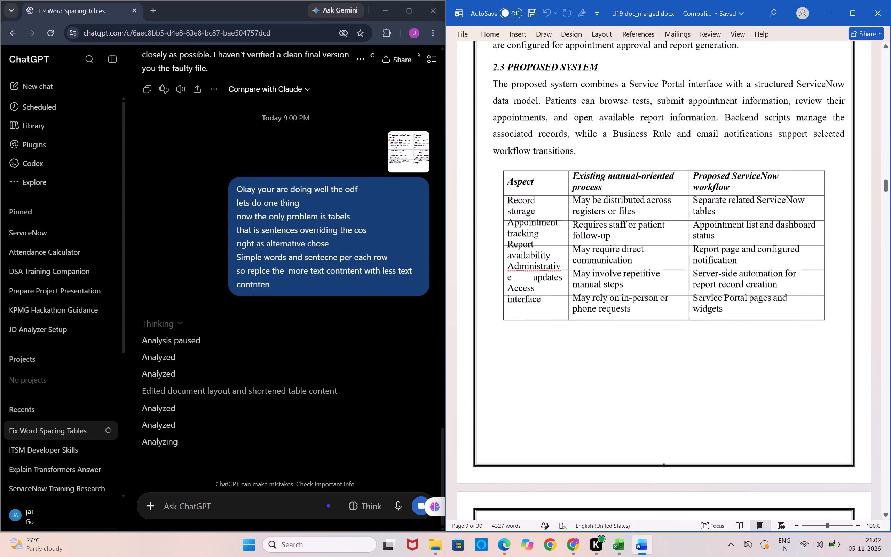
scroll(330, 328, "down", 6)
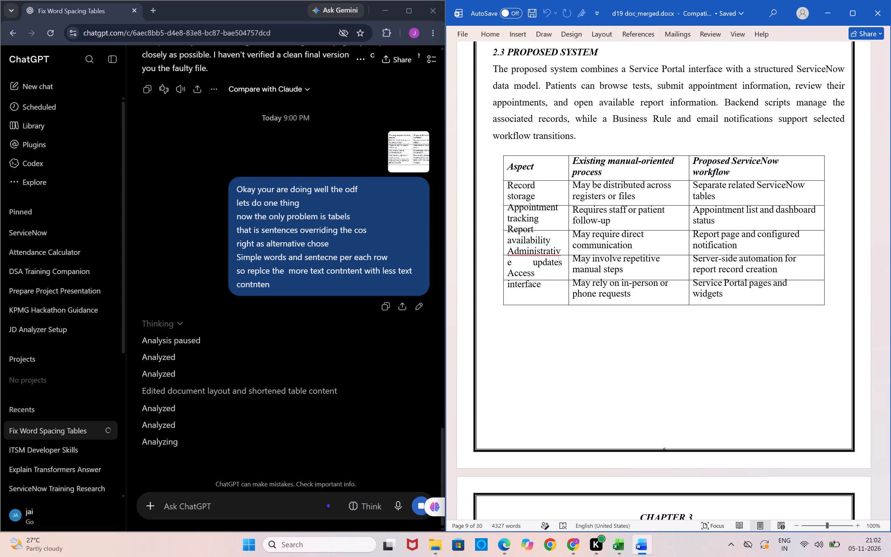
scroll(276, 398, "down", 1)
Check how far ChatGPT has progressed on the request and look at the table under 3.1 SYSTEM ARCHITECTURE AND METHODOLOGY in the report.
left_click(213, 392)
scroll(213, 392, "down", 2)
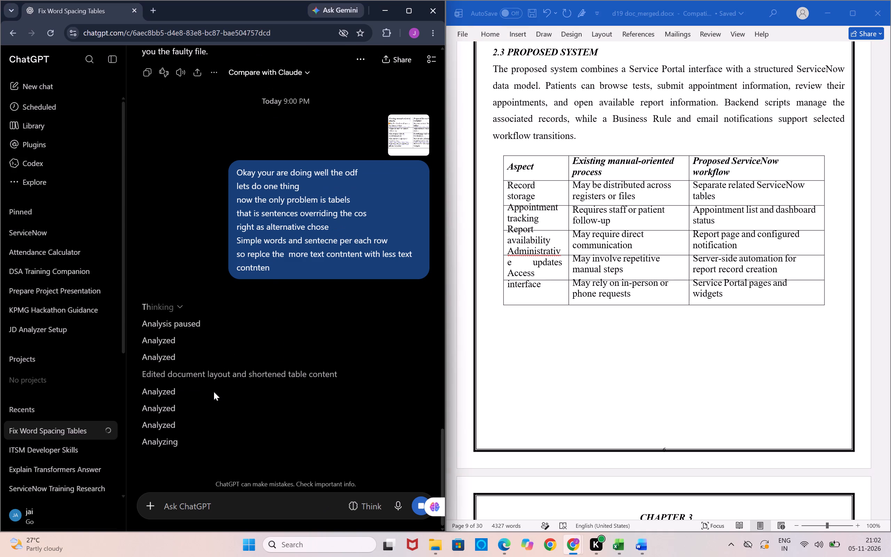
scroll(253, 414, "down", 1)
left_click(234, 511)
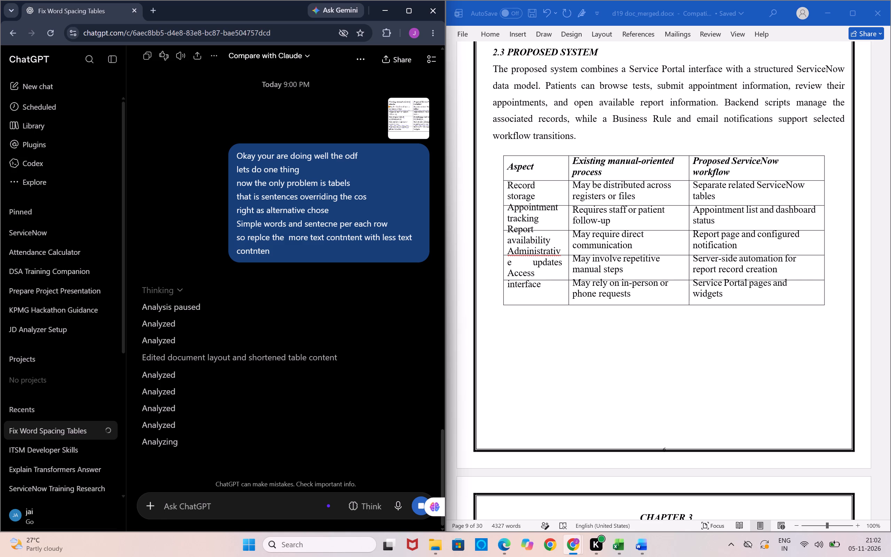
scroll(218, 367, "down", 1)
scroll(623, 314, "down", 4)
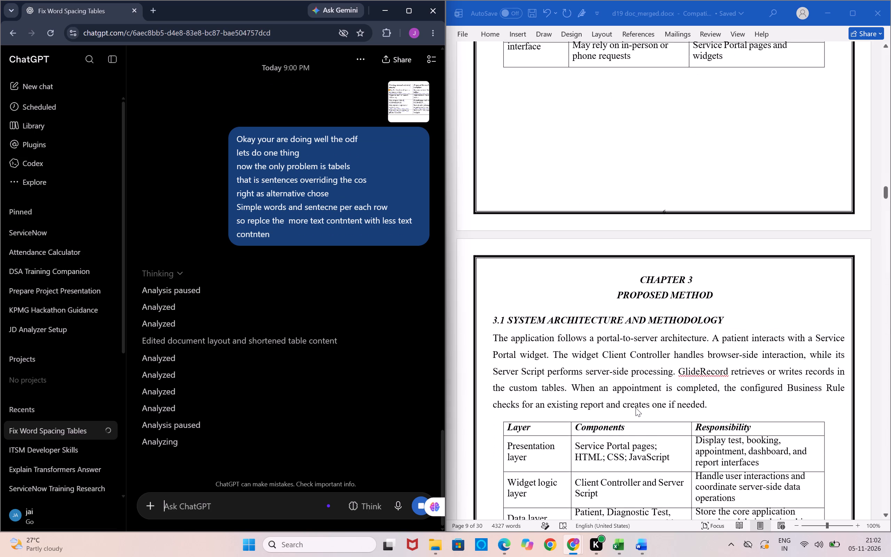
scroll(636, 408, "down", 1)
scroll(341, 283, "left", 1)
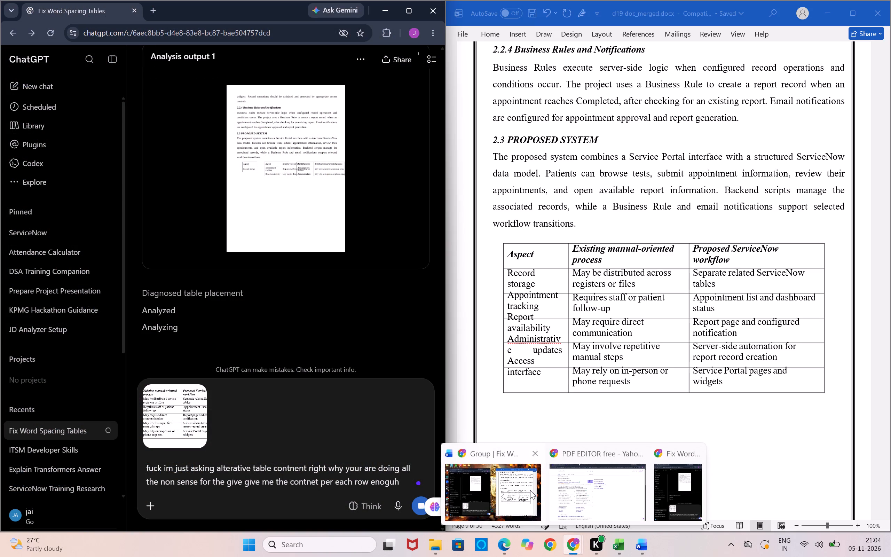
left_click(530, 490)
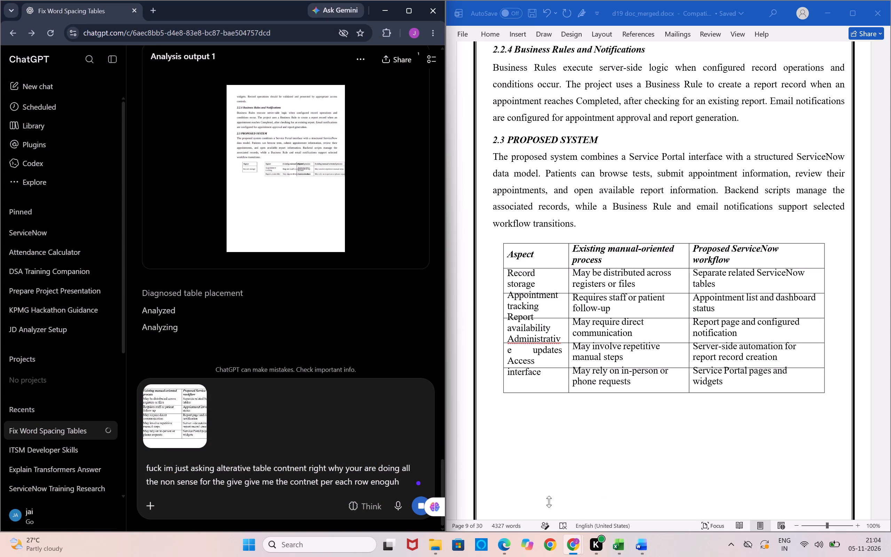
left_click(832, 10)
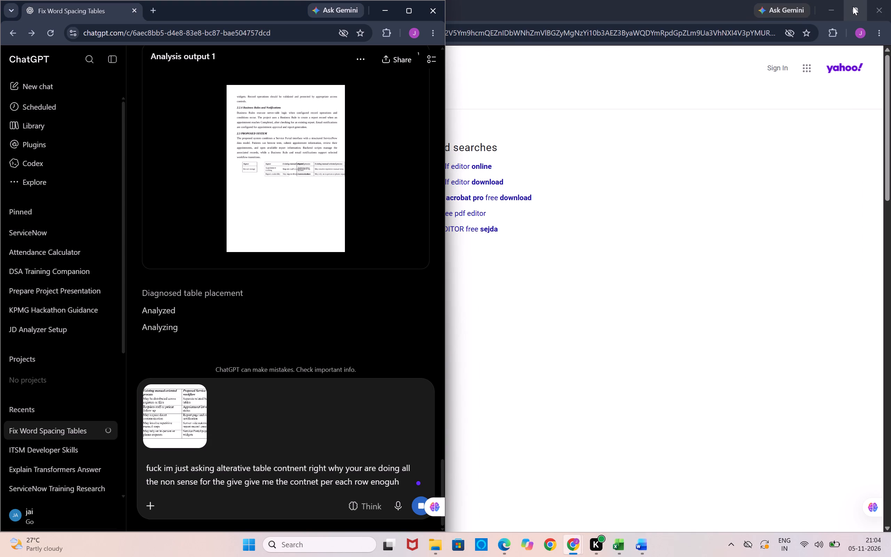
left_click(387, 13)
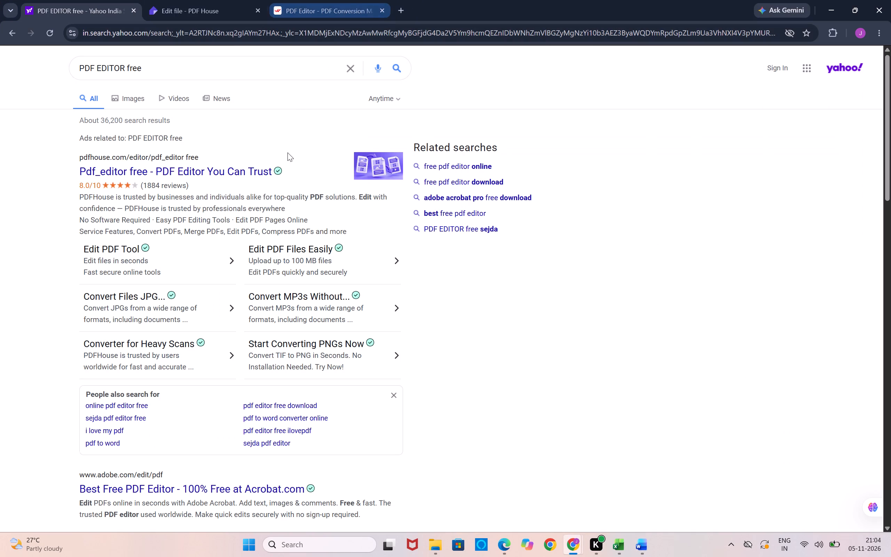
left_click(191, 9)
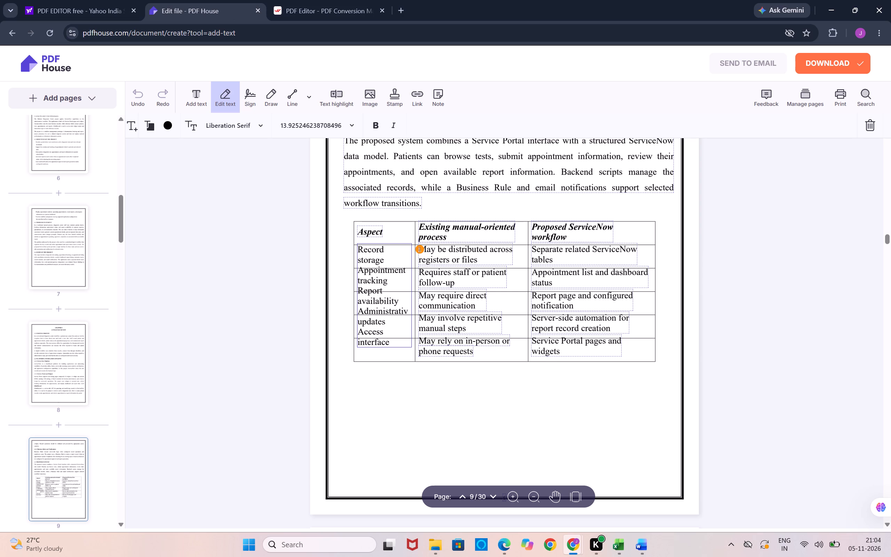
Shift the combined Data layer and Automation layer responsibility text slightly down within its rows in the section 3.1 table.
scroll(422, 299, "up", 1)
scroll(422, 299, "down", 7)
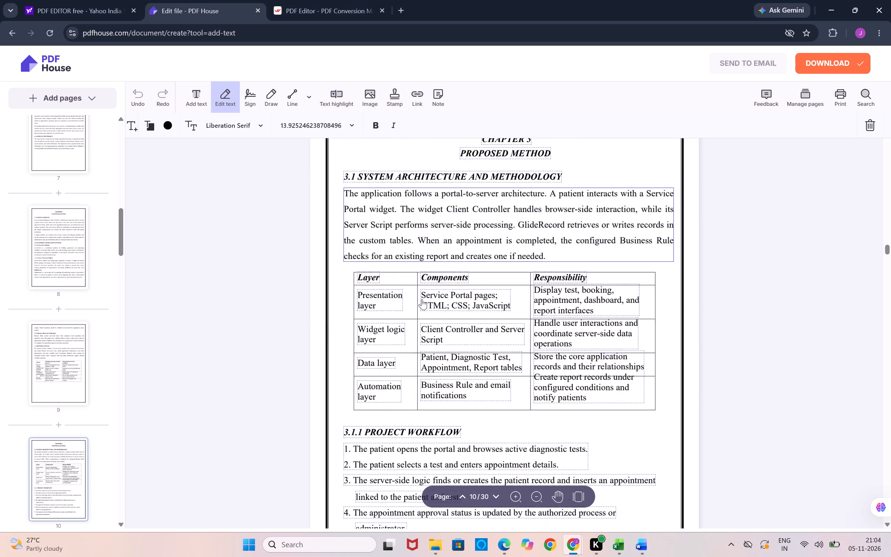
scroll(422, 299, "down", 2)
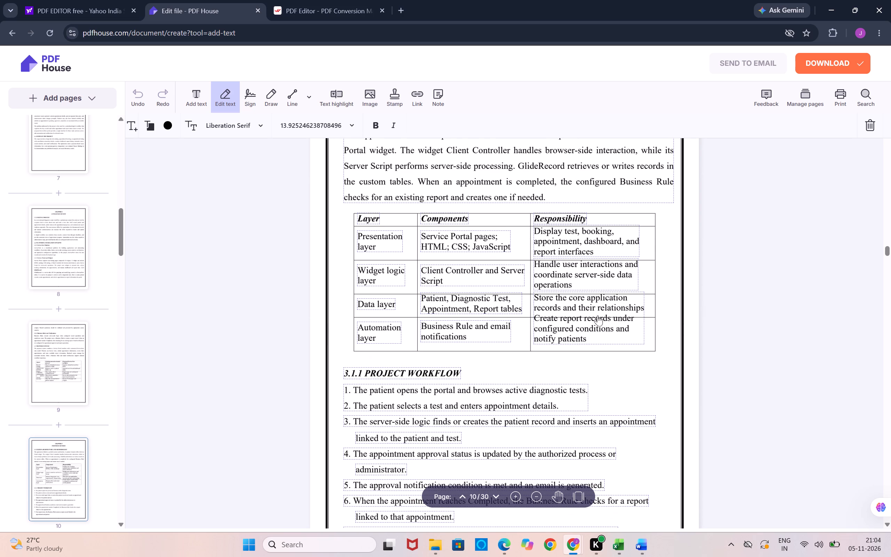
left_click_drag(582, 326, 583, 331)
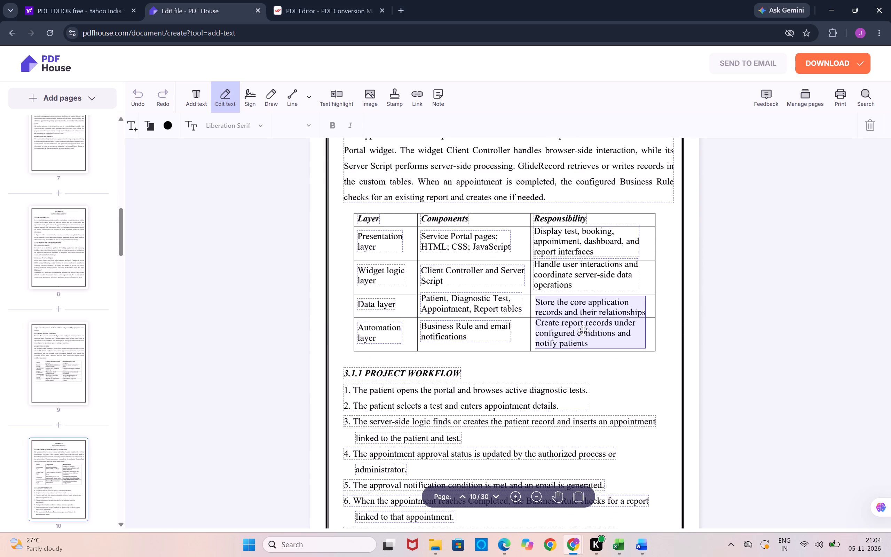
left_click_drag(583, 331, 585, 330)
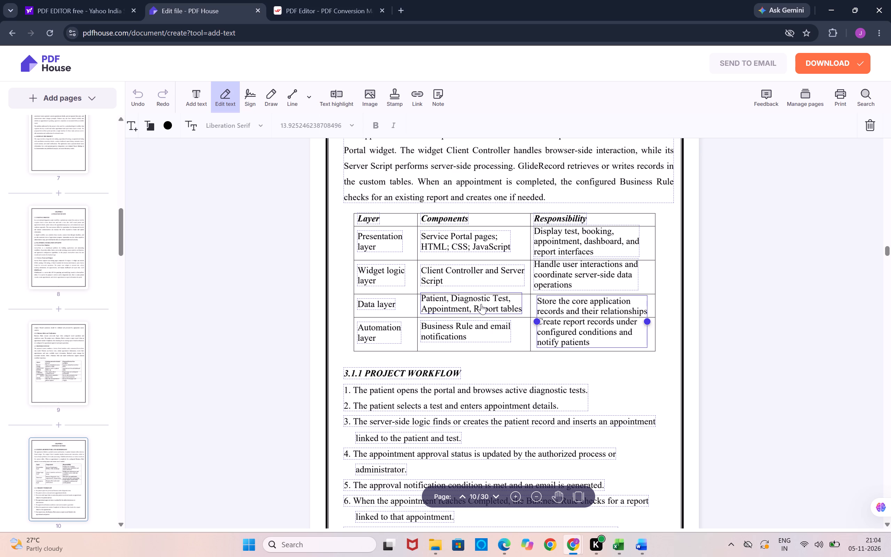
Nudge the Data layer components text, the Widget logic and Presentation layer responsibility texts, and the Responsibility heading clear of the section 3.1 table's borders.
left_click(481, 303)
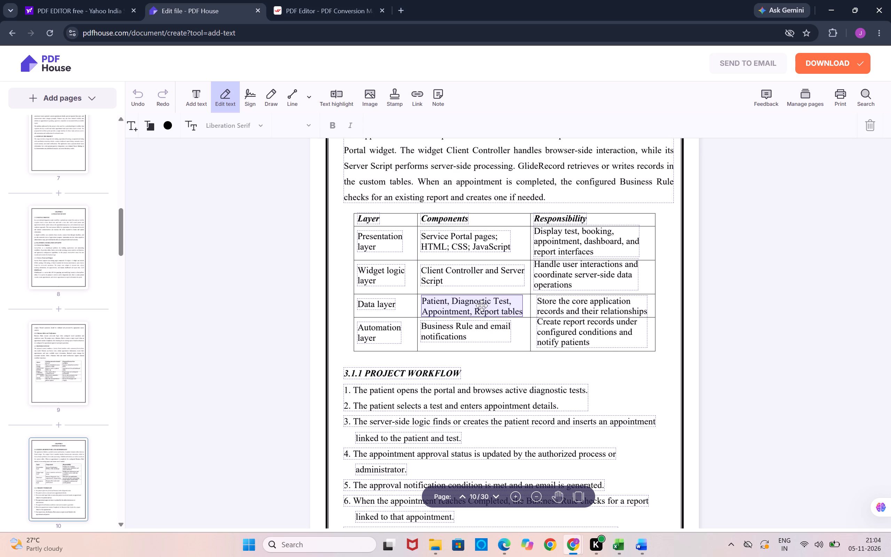
left_click(549, 263)
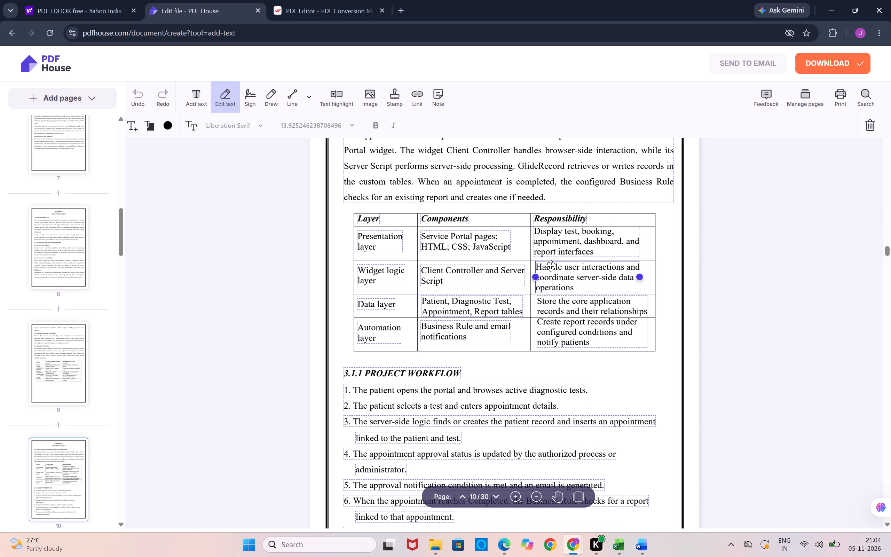
left_click(553, 237)
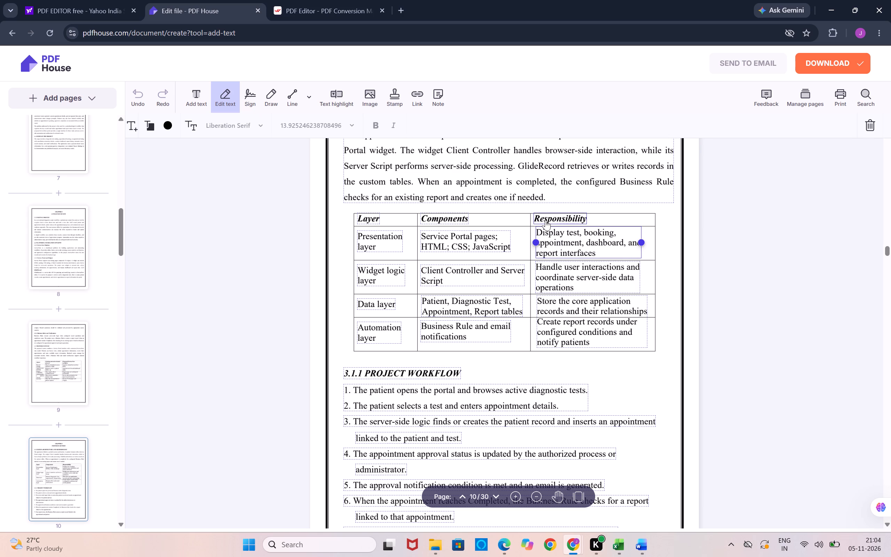
left_click_drag(545, 220, 549, 220)
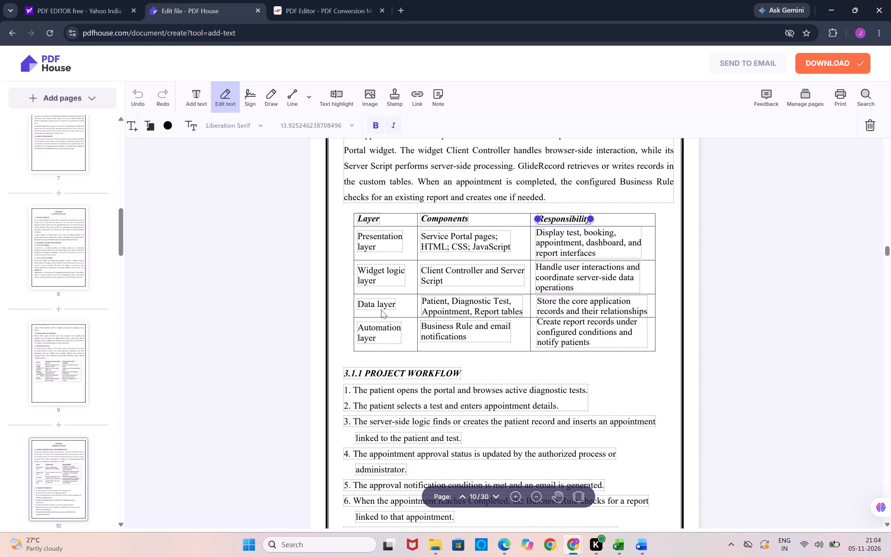
left_click(808, 283)
Move the Email Notifications and Update Sets use text slightly up in the 3.1.2 TECHNOLOGIES USED table.
scroll(663, 380, "down", 1)
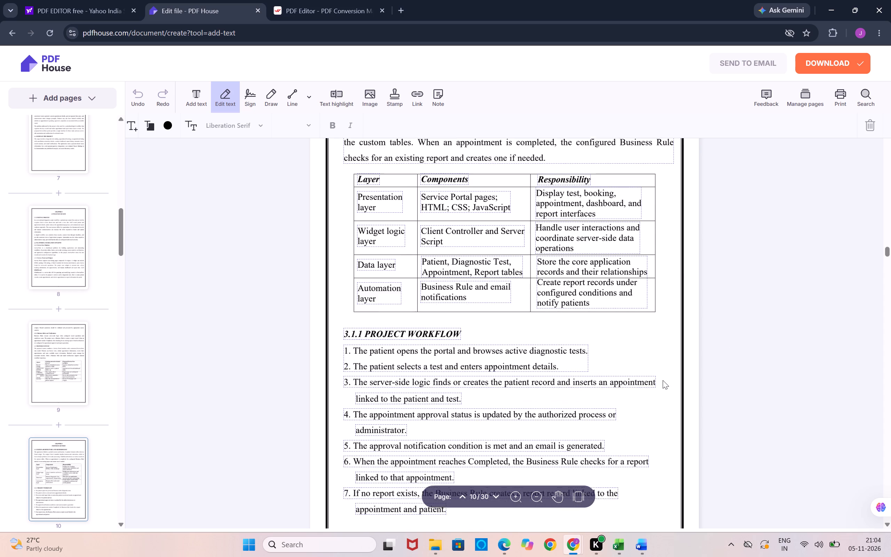
scroll(663, 380, "down", 1)
scroll(477, 390, "down", 5)
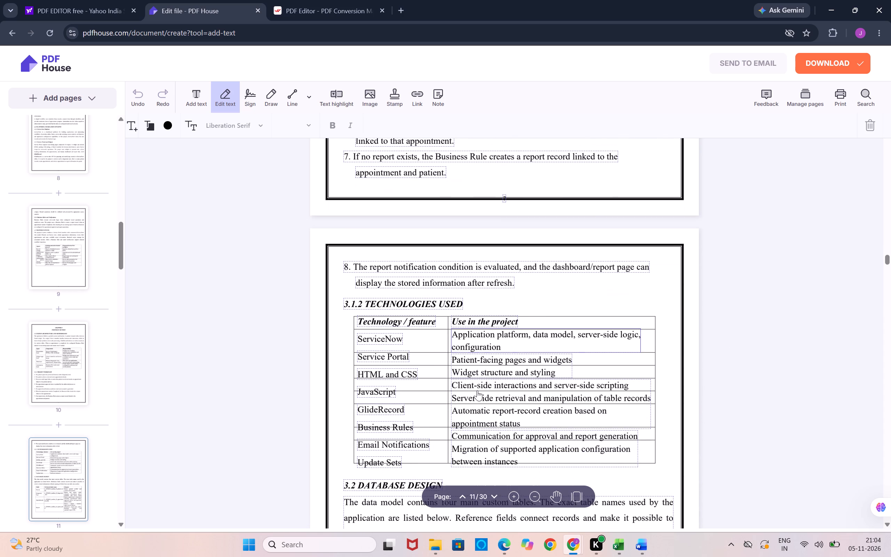
scroll(477, 390, "down", 1)
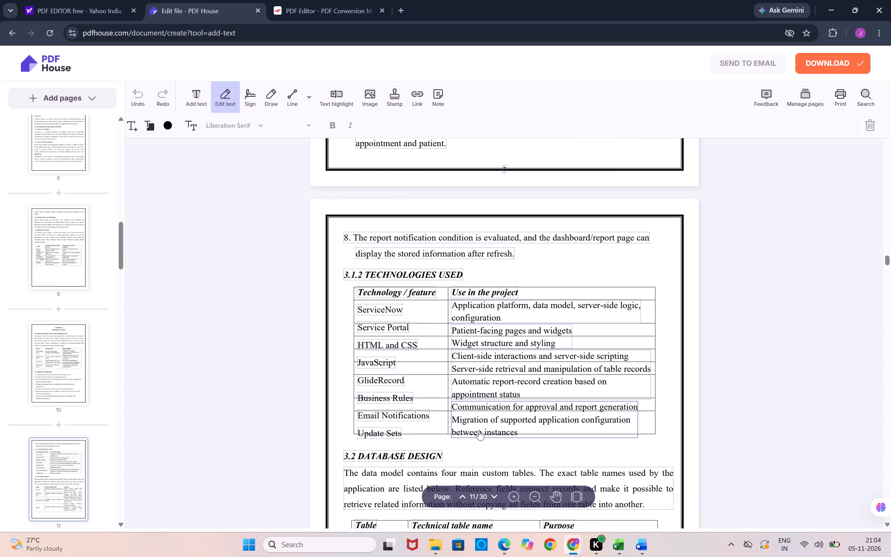
left_click(498, 416)
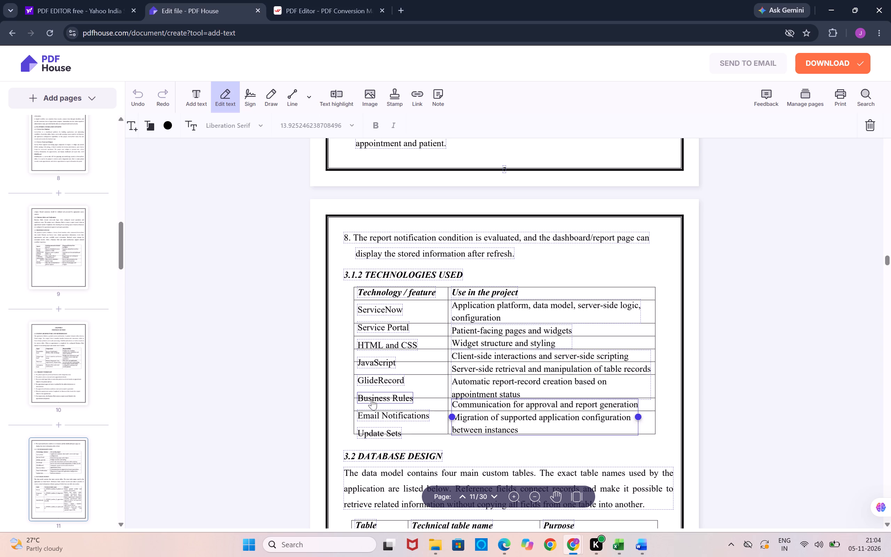
Align the Service Portal, HTML and CSS, JavaScript, GlideRecord and Business Rules labels with their rows in the 3.1.2 table.
left_click_drag(372, 399, 372, 395)
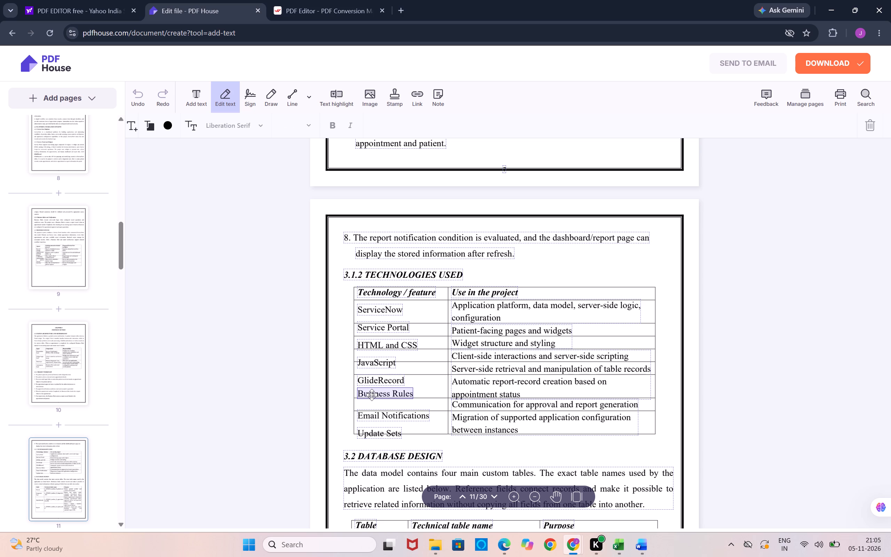
left_click_drag(372, 395, 372, 395)
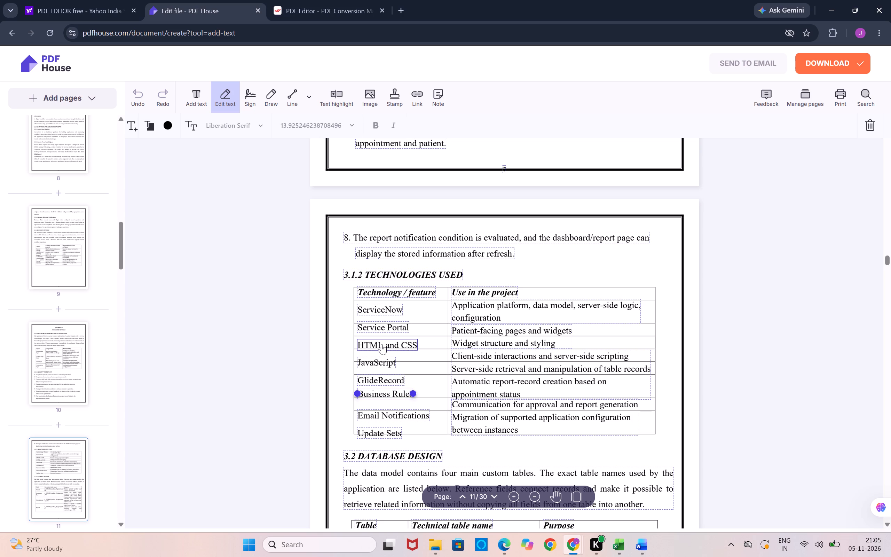
left_click(381, 344)
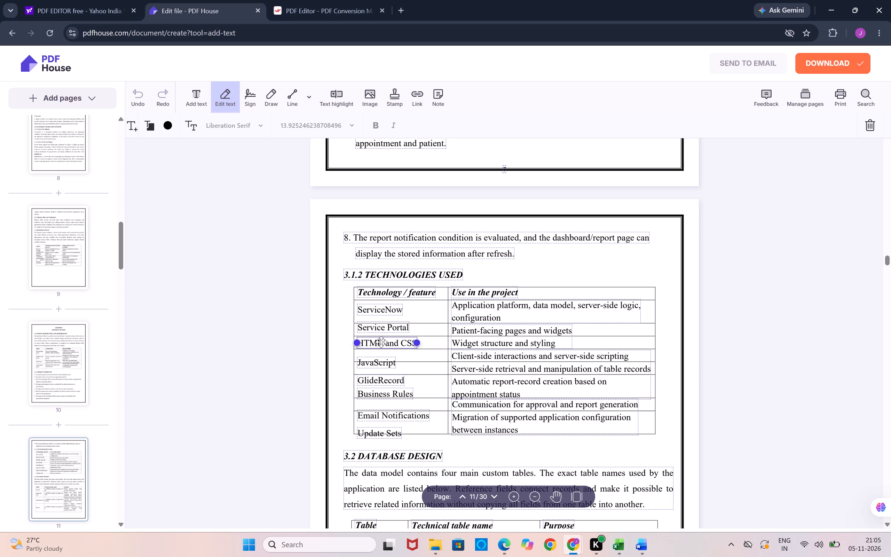
left_click(374, 327)
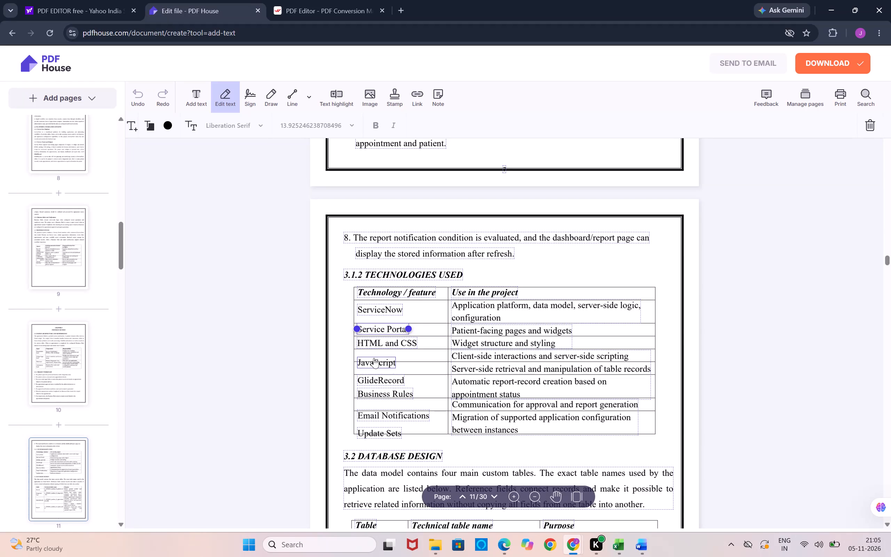
left_click_drag(373, 363, 373, 356)
left_click_drag(374, 384, 375, 373)
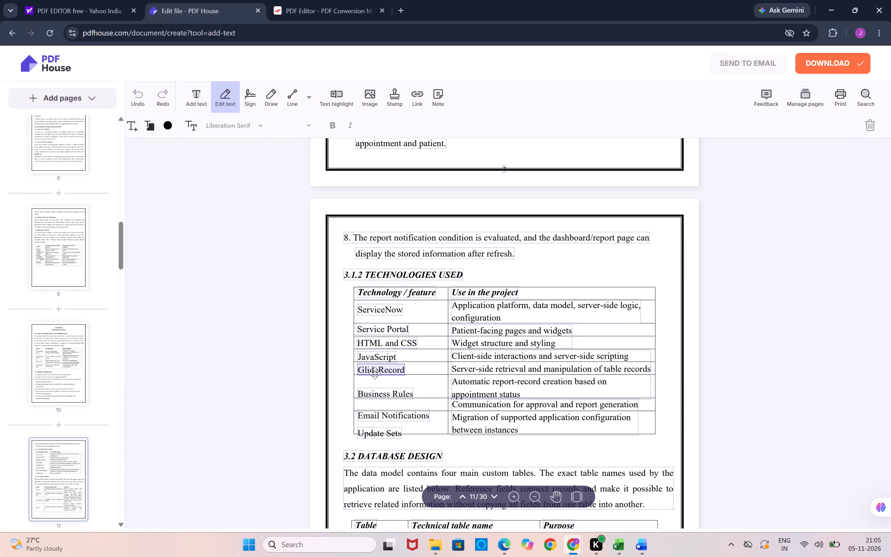
left_click_drag(375, 373, 375, 372)
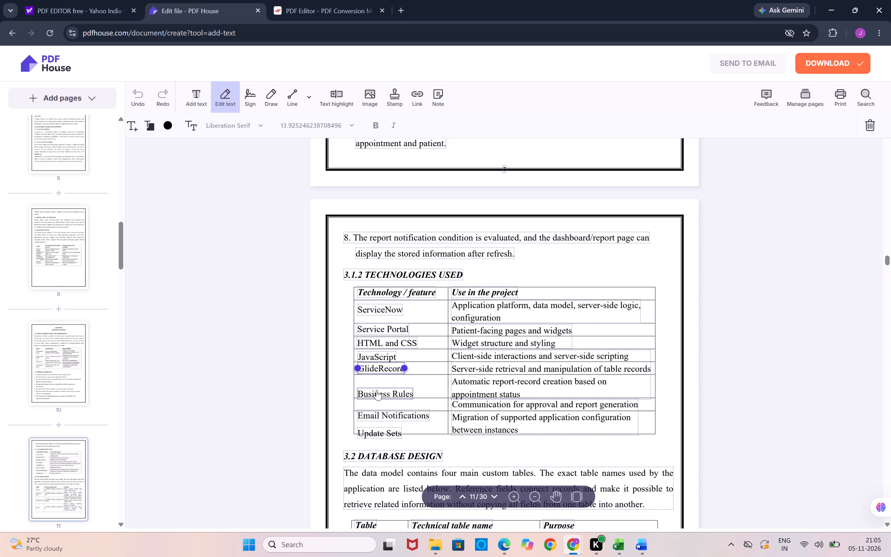
left_click_drag(377, 391, 377, 383)
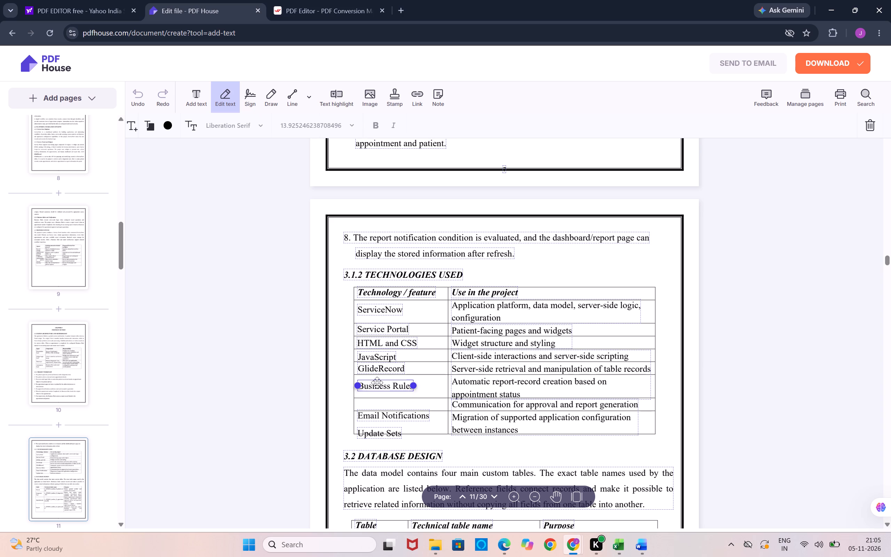
Move the Email Notifications and Update Sets labels up into their own rows in the 3.1.2 table.
left_click_drag(379, 416, 380, 408)
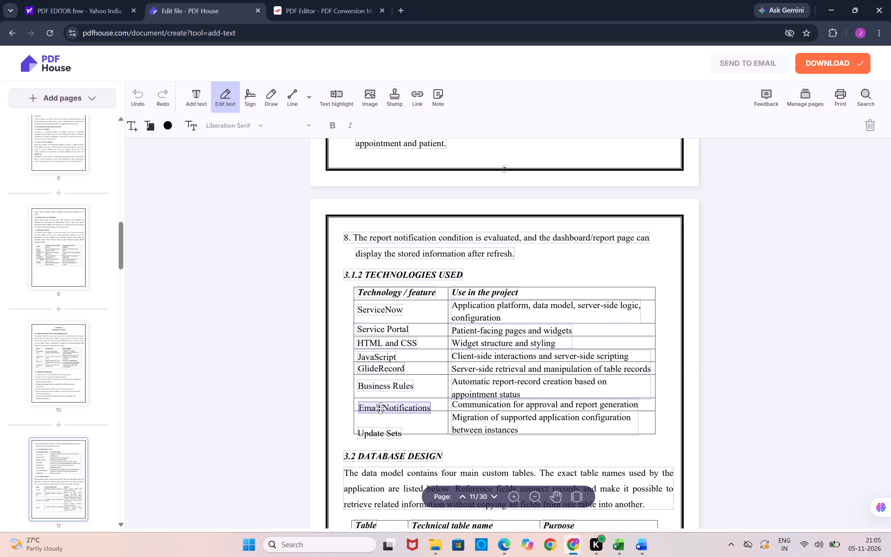
left_click_drag(380, 408, 380, 405)
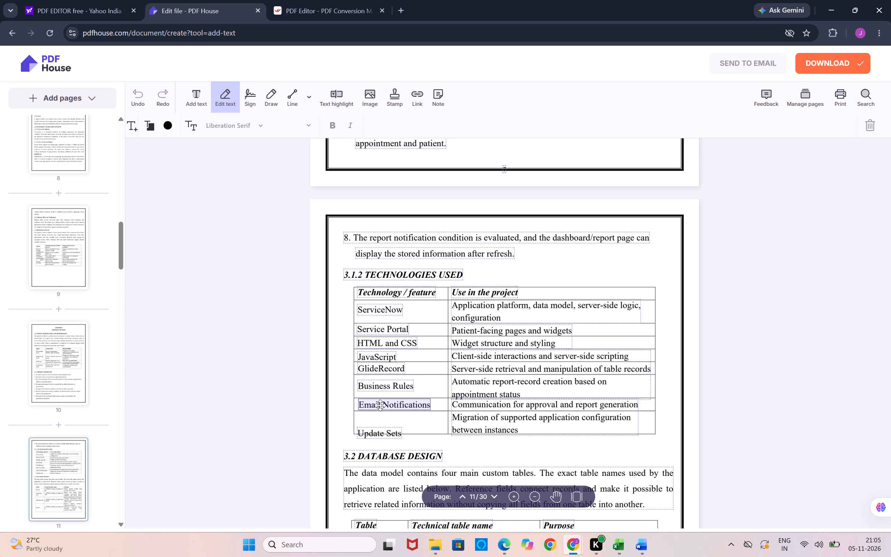
left_click_drag(380, 405, 379, 406)
left_click_drag(381, 434, 382, 422)
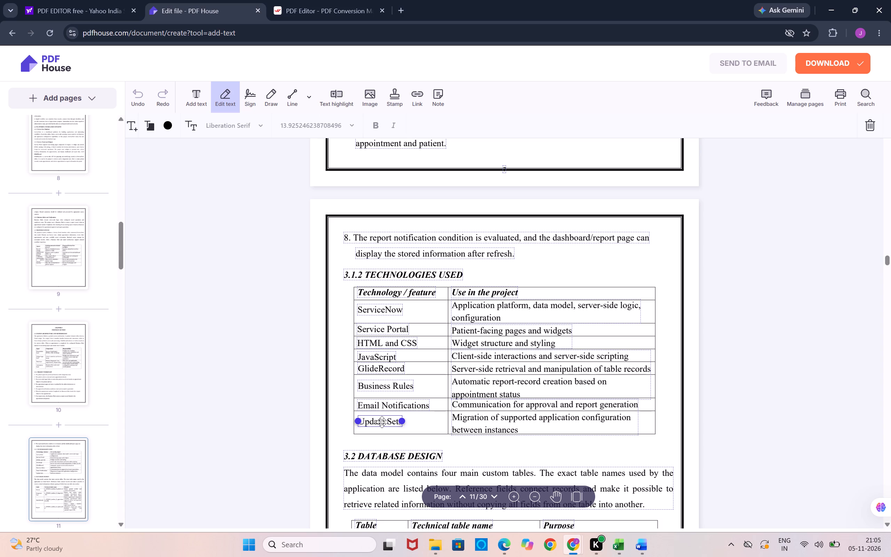
left_click(236, 378)
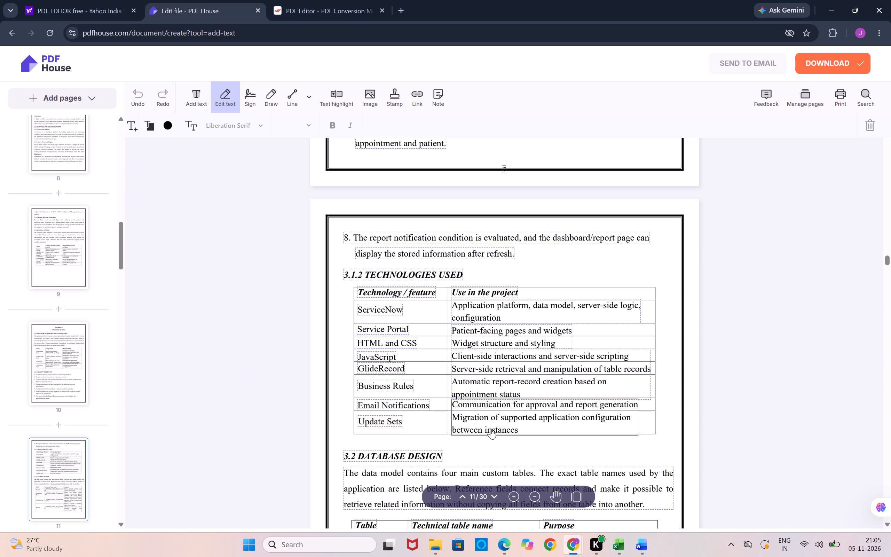
Nudge the combined JavaScript, GlideRecord and Business Rules use text slightly up in the 3.1.2 table.
left_click(480, 383)
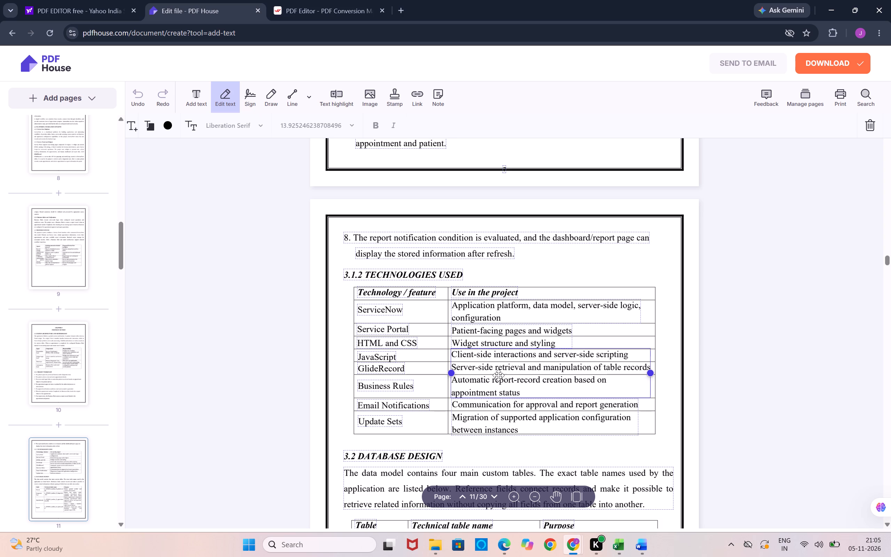
Nudge the combined Diagnostic Test and Appointment purpose text slightly down and left in the 3.2 DATABASE DESIGN table.
scroll(497, 393, "down", 3)
scroll(412, 362, "down", 1)
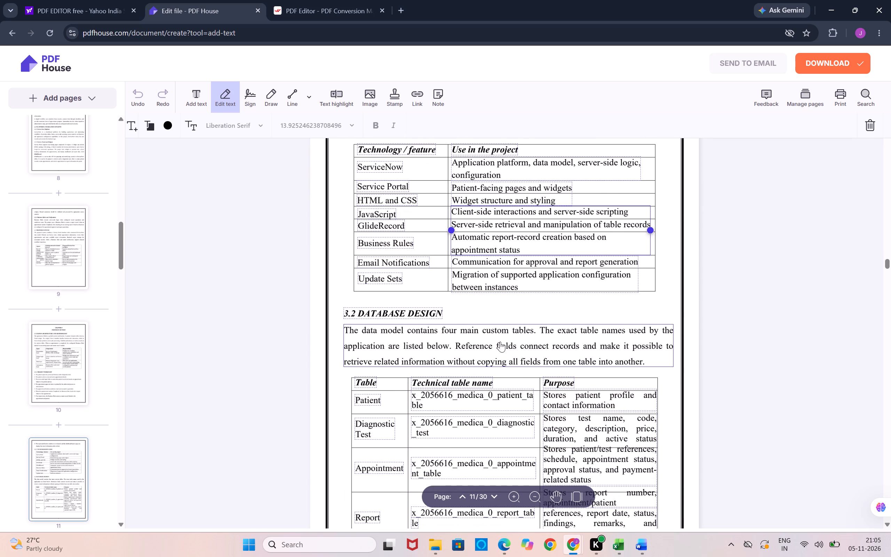
scroll(500, 342, "down", 1)
scroll(435, 424, "down", 1)
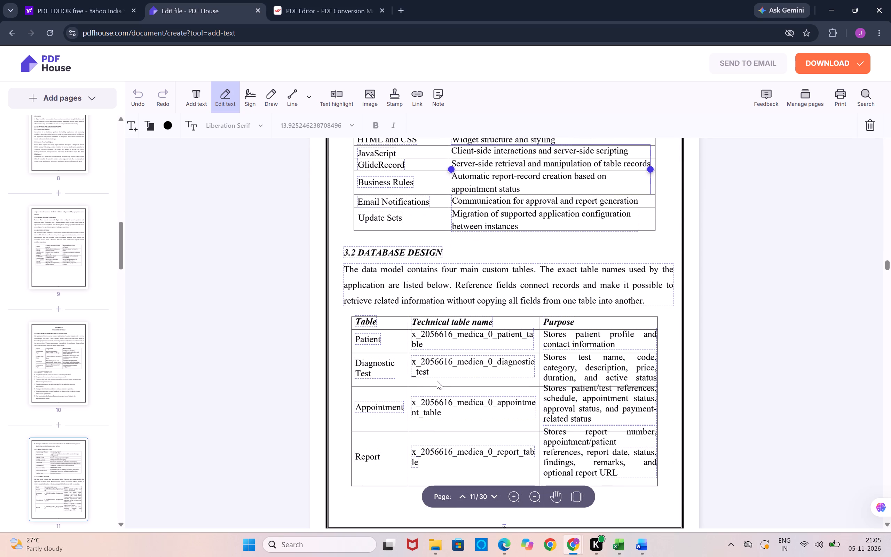
scroll(549, 357, "down", 1)
left_click_drag(595, 415, 594, 416)
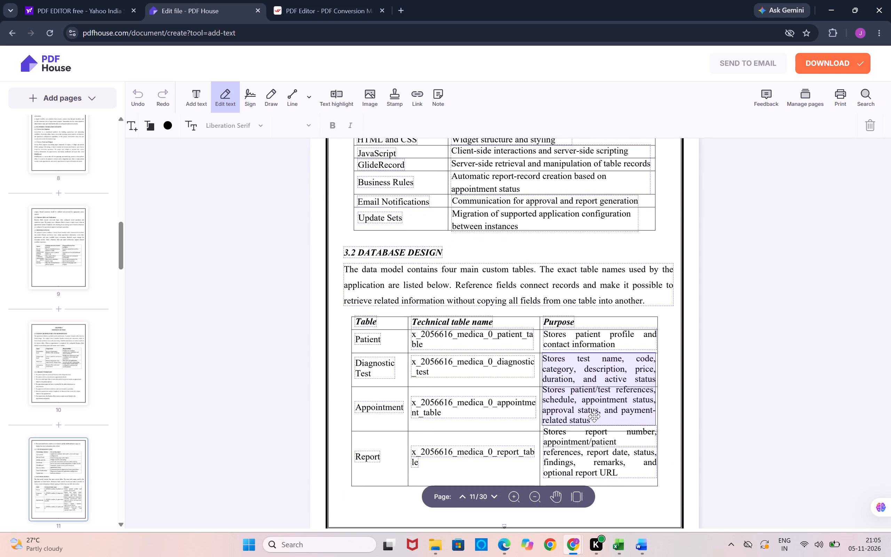
left_click_drag(594, 416, 593, 418)
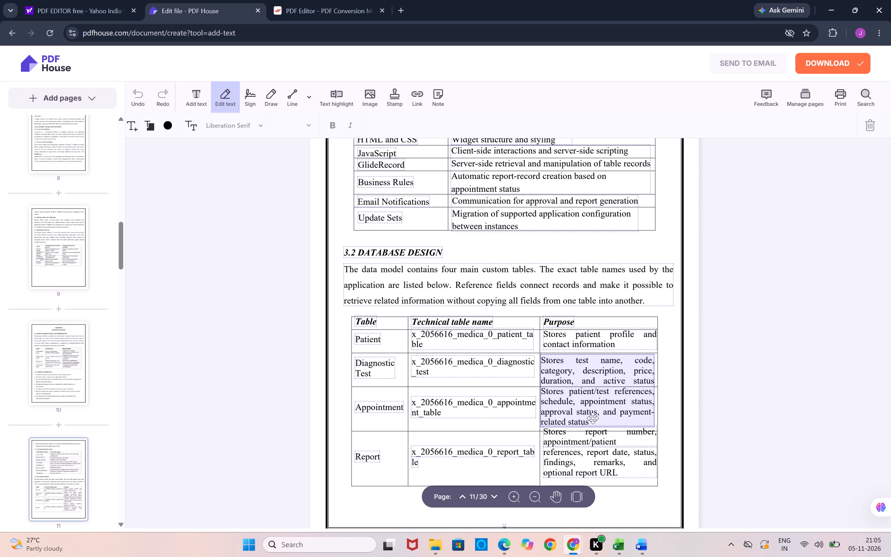
left_click_drag(593, 418, 593, 418)
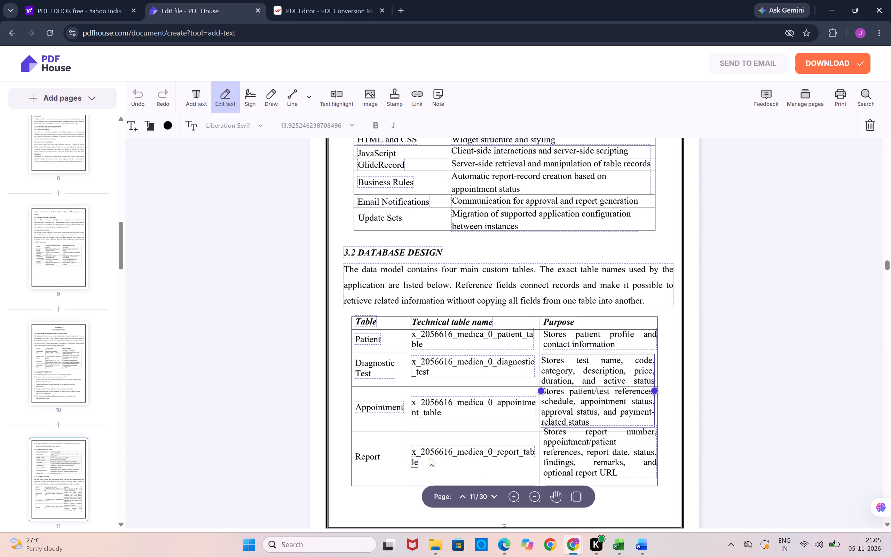
Move the first line of the Report row's technical table name slightly up in the 3.2 table.
left_click_drag(439, 452, 439, 447)
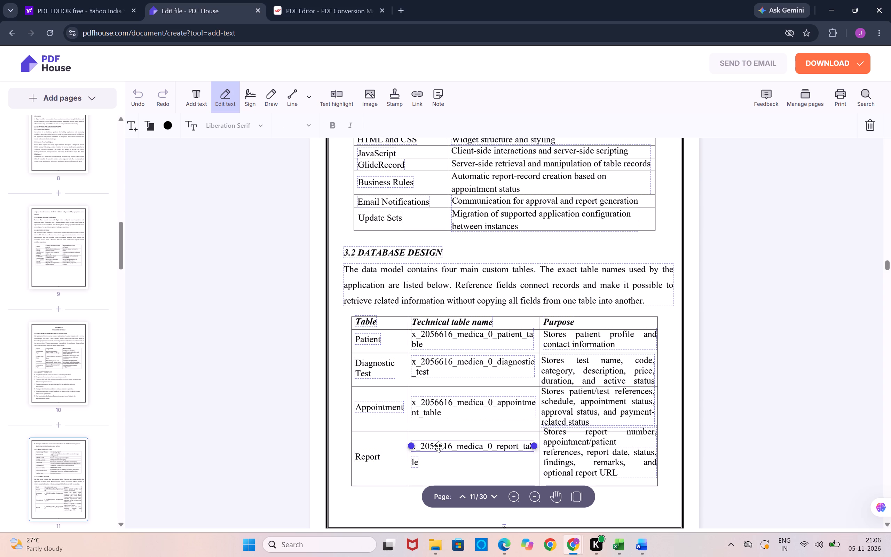
Widen the leftover "le" text box under the Report row's technical table name and delete its text.
left_click(415, 464)
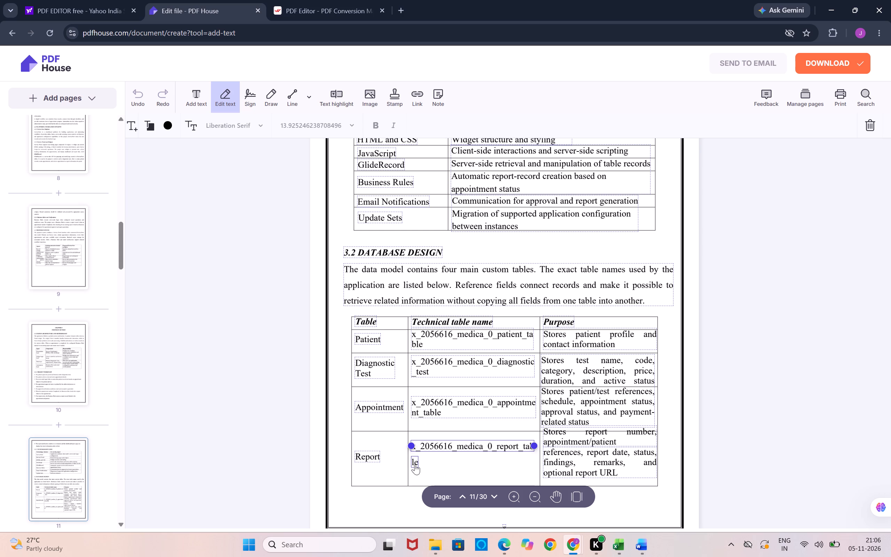
left_click(415, 463)
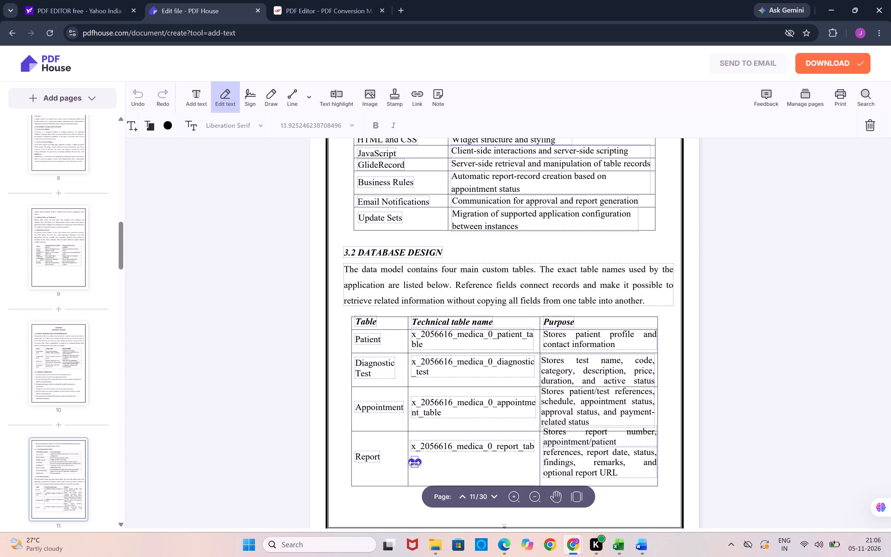
left_click(417, 458)
left_click(417, 467)
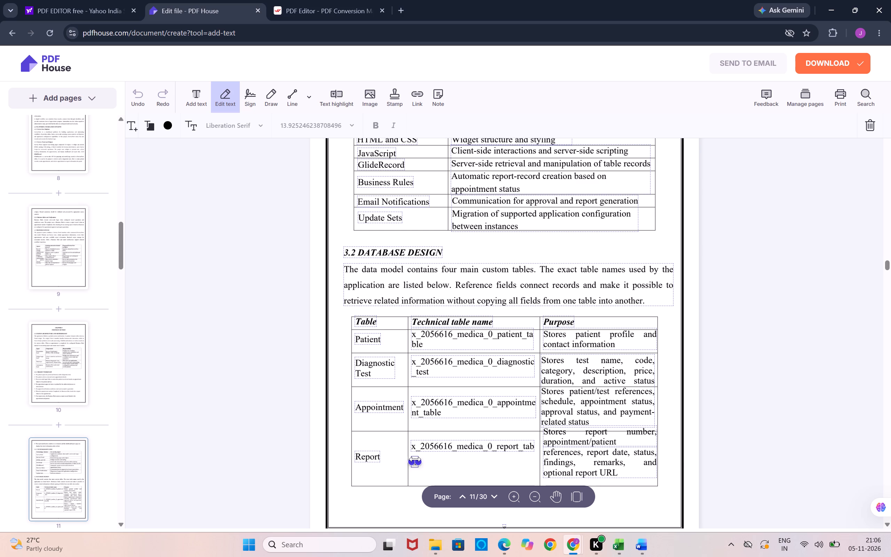
left_click(418, 457)
left_click_drag(418, 457, 429, 460)
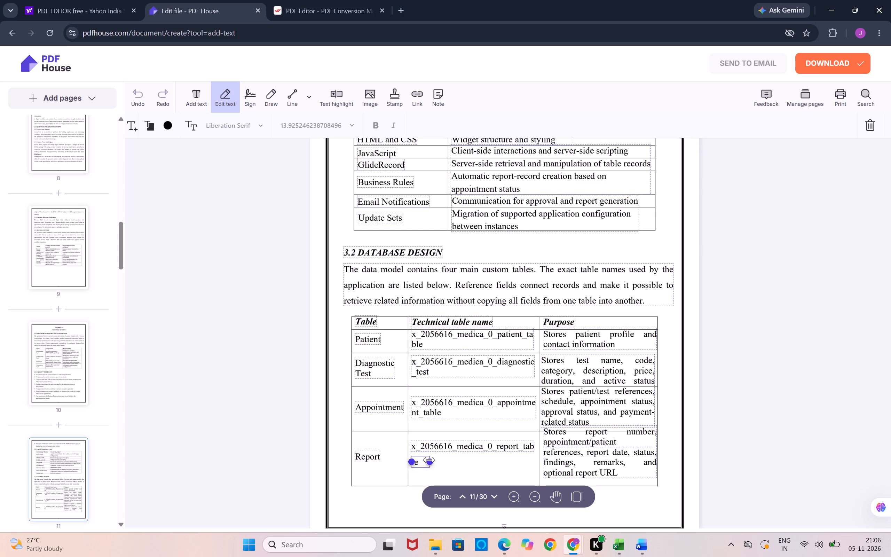
left_click_drag(429, 460, 445, 462)
triple_click(426, 463)
key("BackSpace")
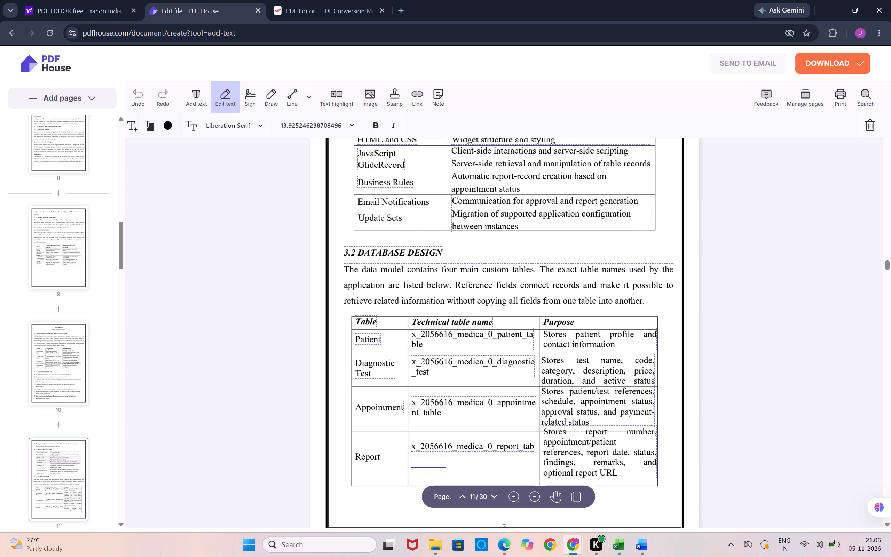
left_click(458, 470)
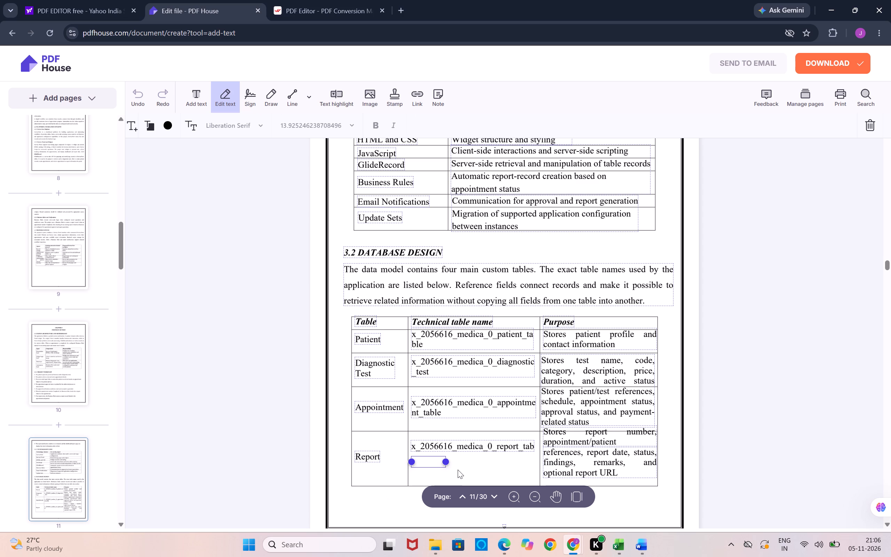
left_click(768, 363)
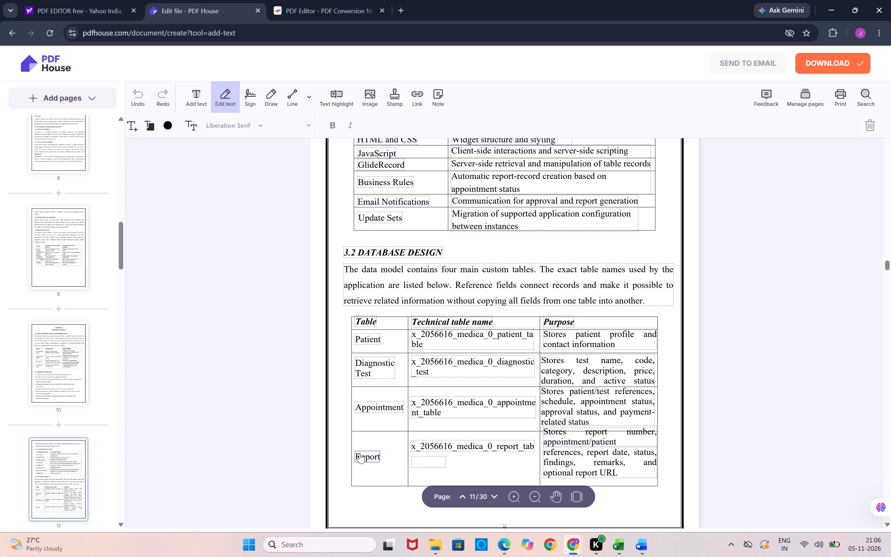
Move the Report label up in line with its technical table name in the 3.2 table.
left_click_drag(360, 453, 362, 444)
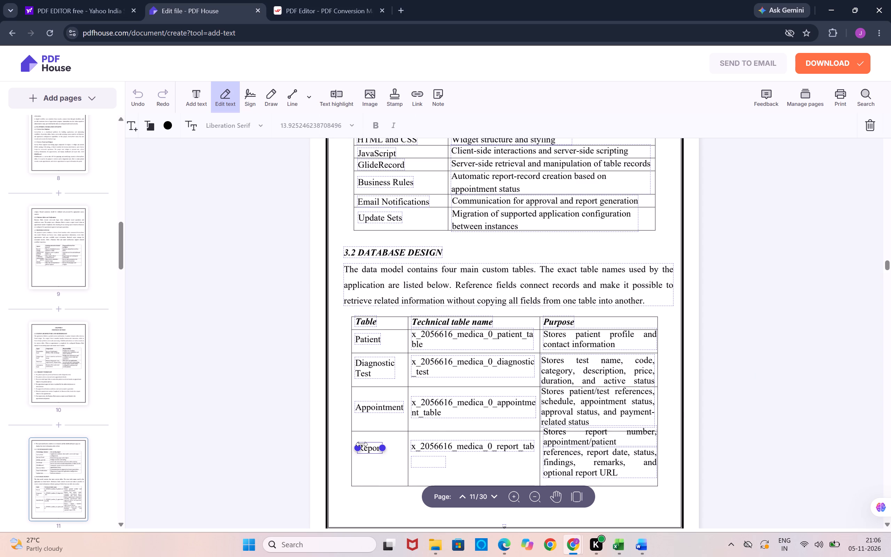
left_click(362, 365)
Nudge the Patient purpose text slightly down and left, and the combined Diagnostic Test and Appointment purpose text slightly left.
left_click(590, 336)
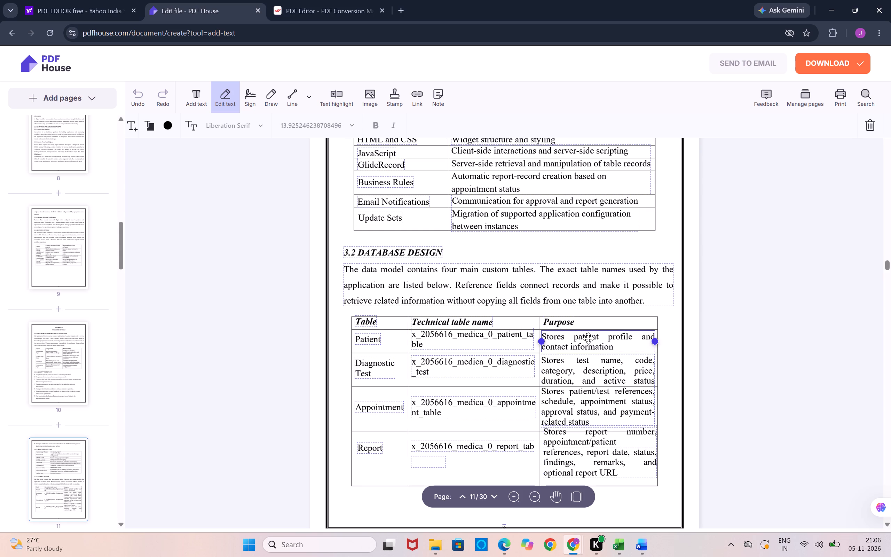
left_click(611, 374)
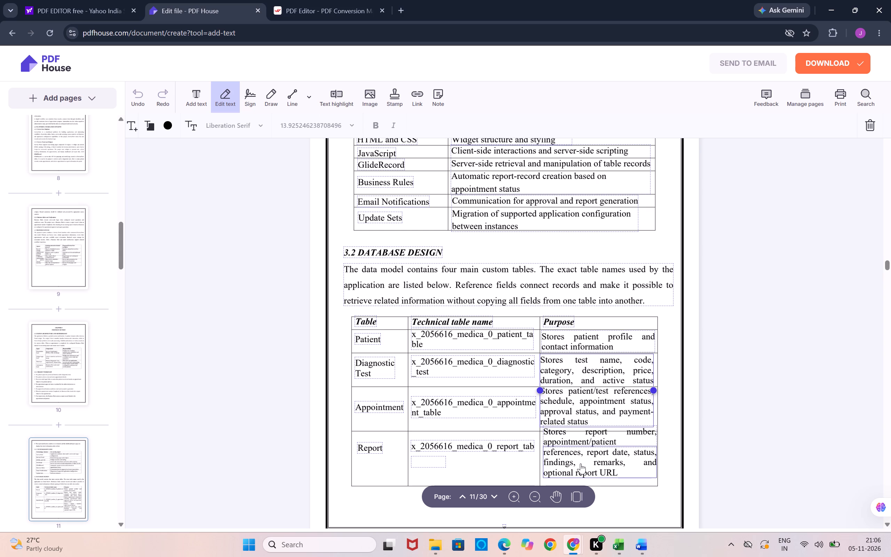
Move both blocks of the Report row's purpose text down so they fit inside the cell without a gap.
left_click_drag(581, 463, 579, 469)
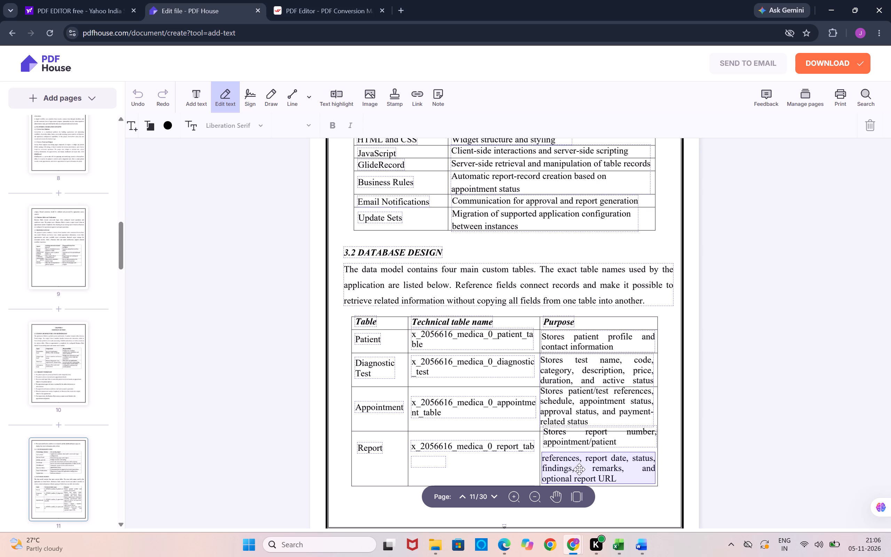
left_click_drag(579, 469, 580, 469)
left_click_drag(583, 445, 582, 452)
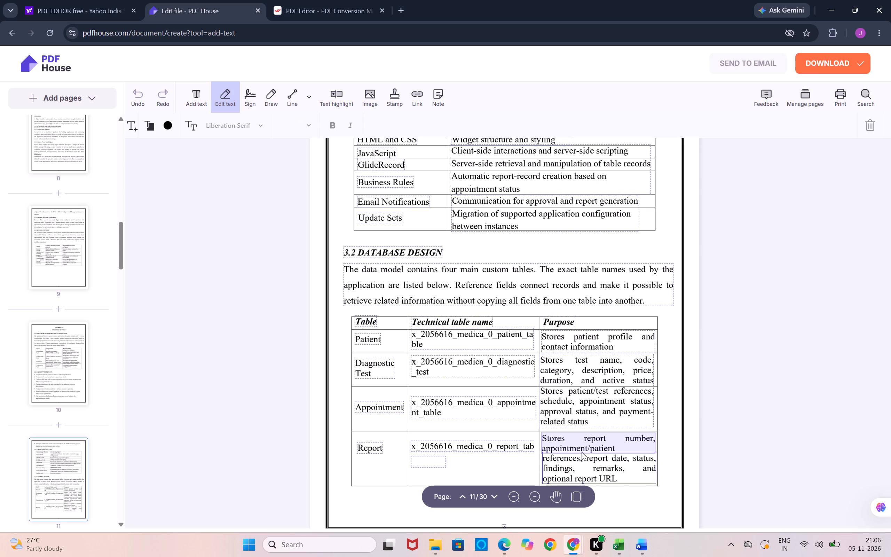
left_click_drag(582, 452, 582, 449)
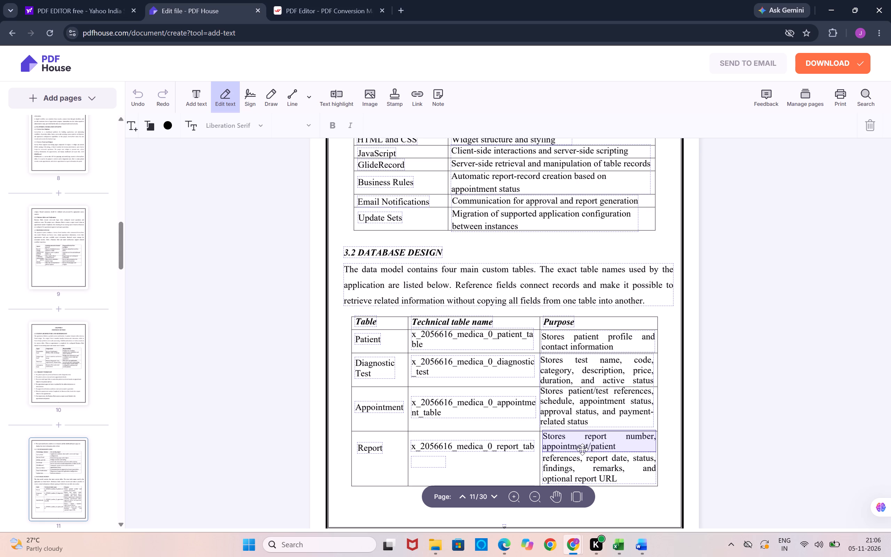
left_click_drag(582, 449, 582, 451)
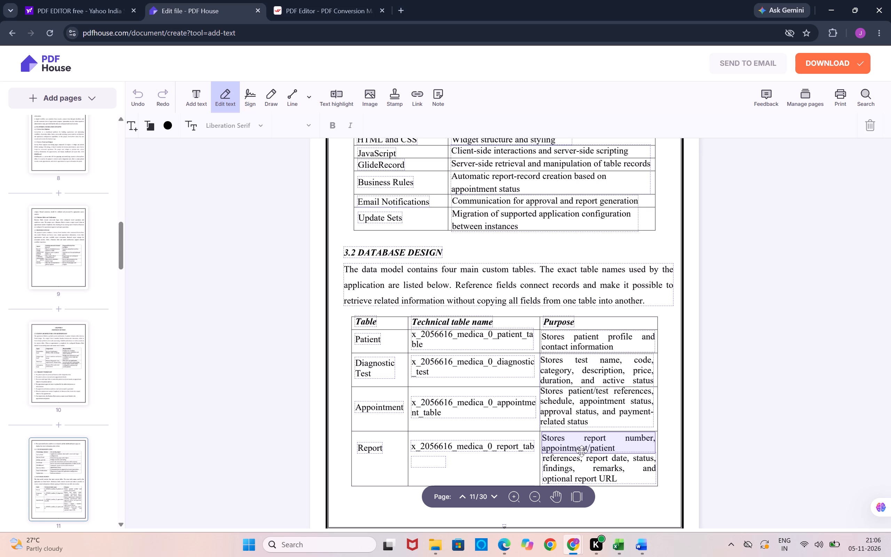
Add the word "and" after "appointment/patient" in the Report row's purpose text.
left_click(618, 448)
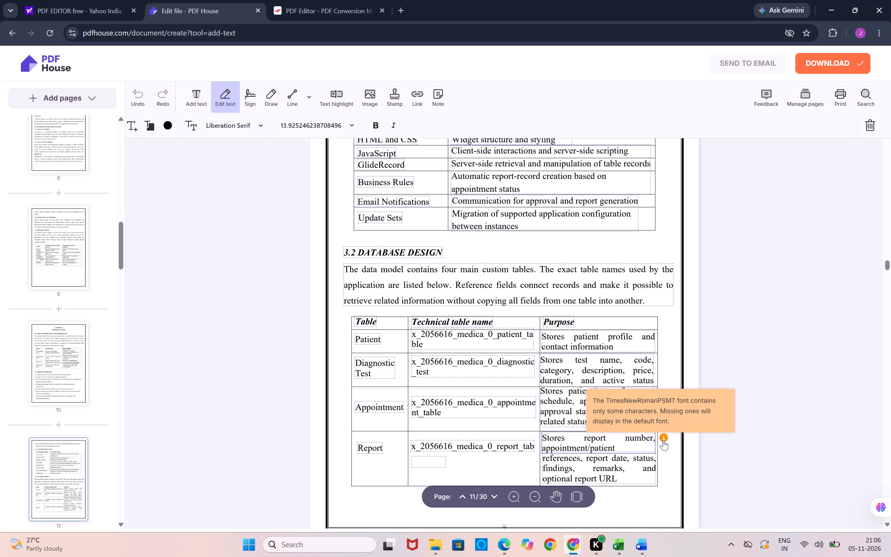
left_click(607, 439)
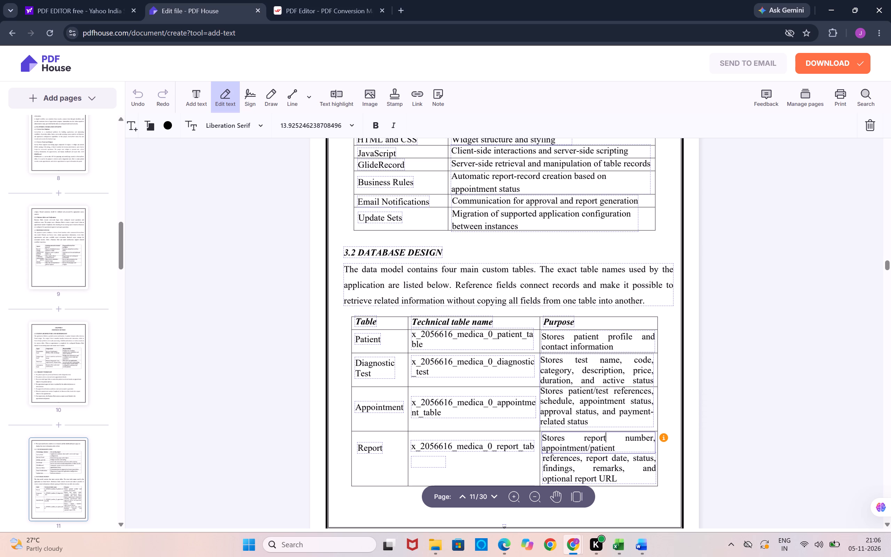
left_click(568, 445)
right_click(568, 445)
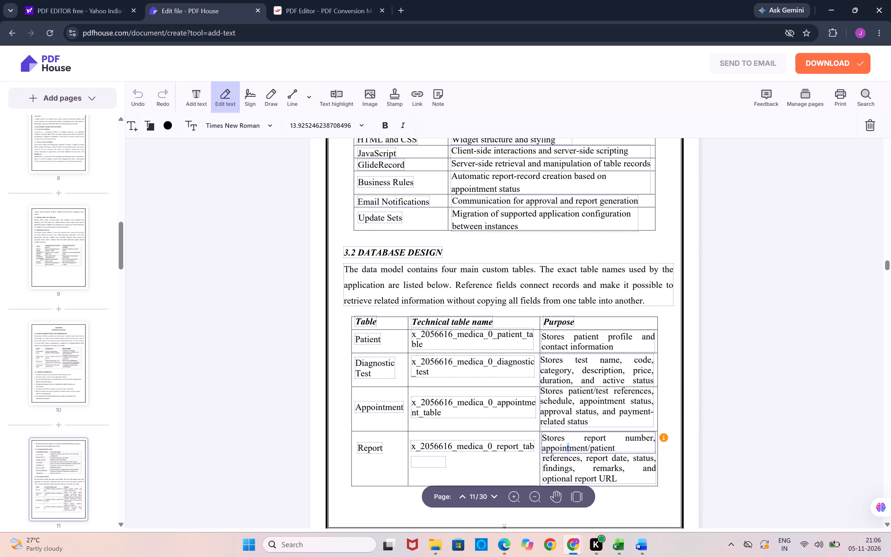
left_click(625, 446)
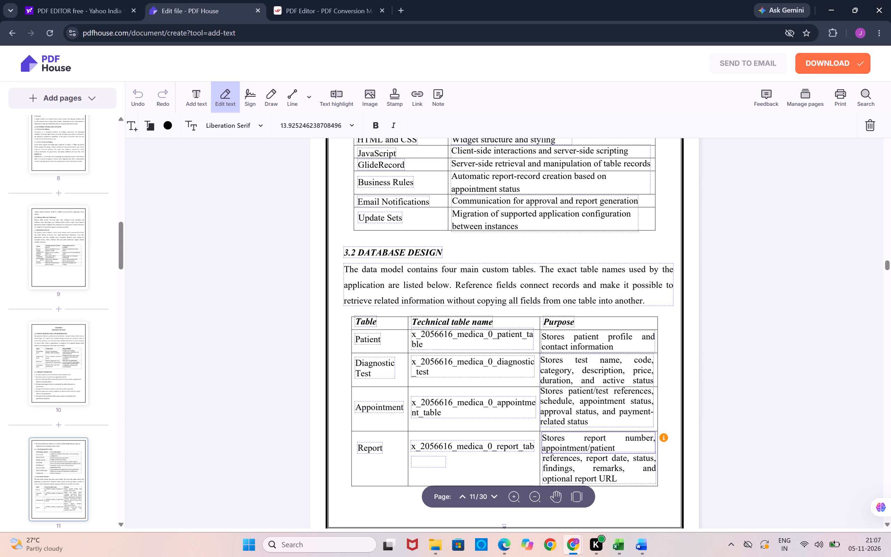
key("space")
type("and")
key("space")
type("ta")
key("BackSpace")
key("BackSpace")
type("record")
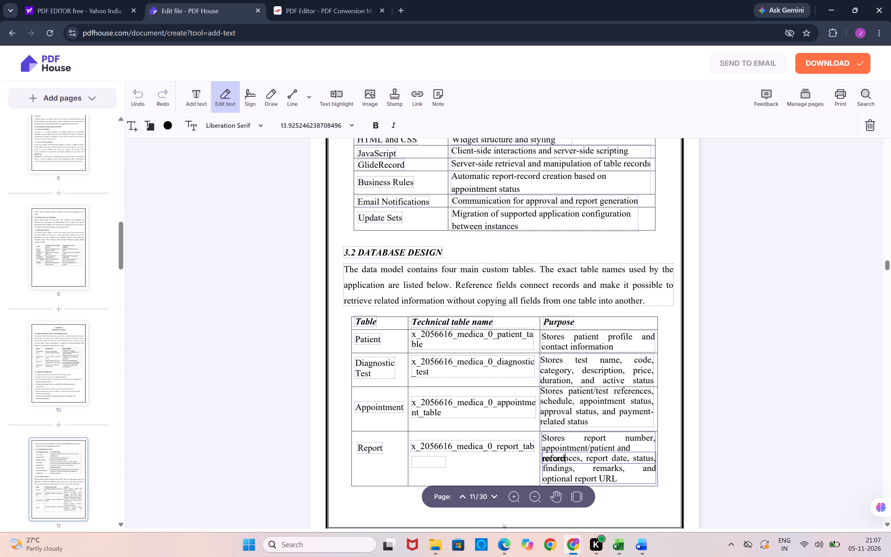
key("BackSpace")
key("BackSpace")
key("BackSpace")
key("BackSpace")
key("BackSpace")
key("BackSpace")
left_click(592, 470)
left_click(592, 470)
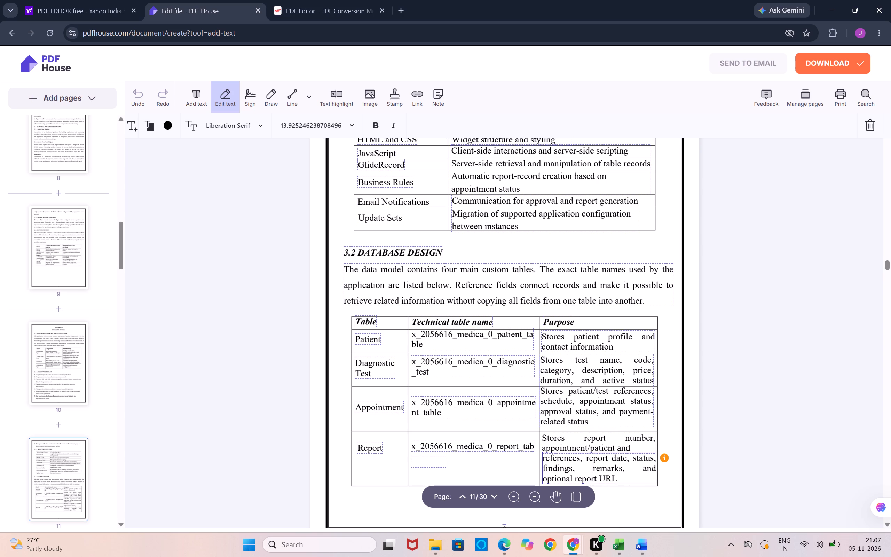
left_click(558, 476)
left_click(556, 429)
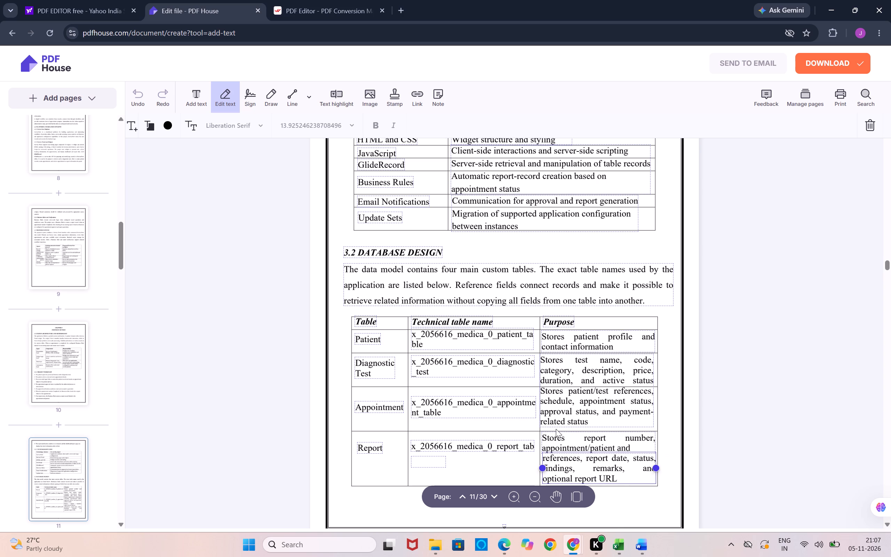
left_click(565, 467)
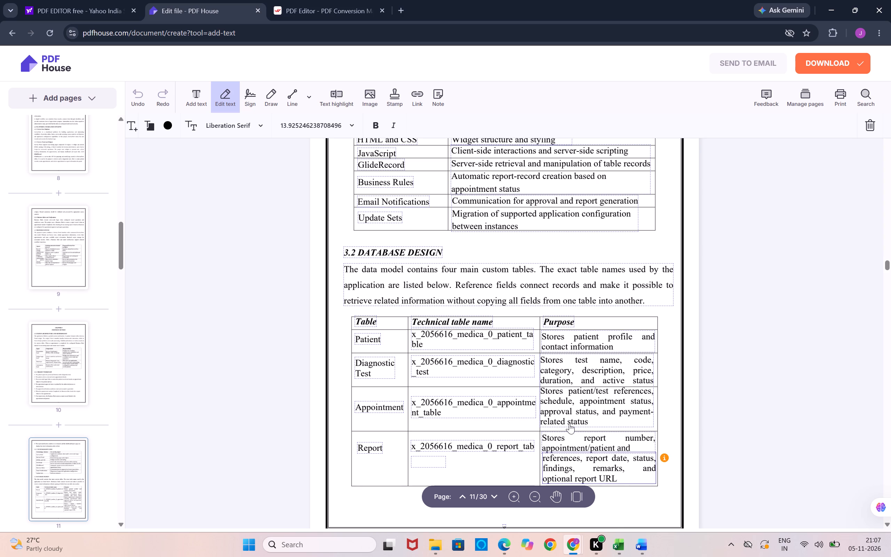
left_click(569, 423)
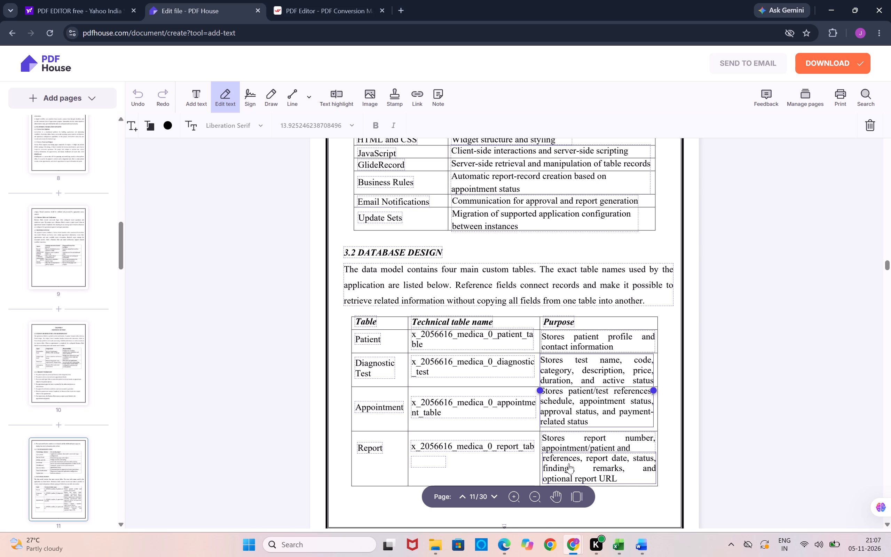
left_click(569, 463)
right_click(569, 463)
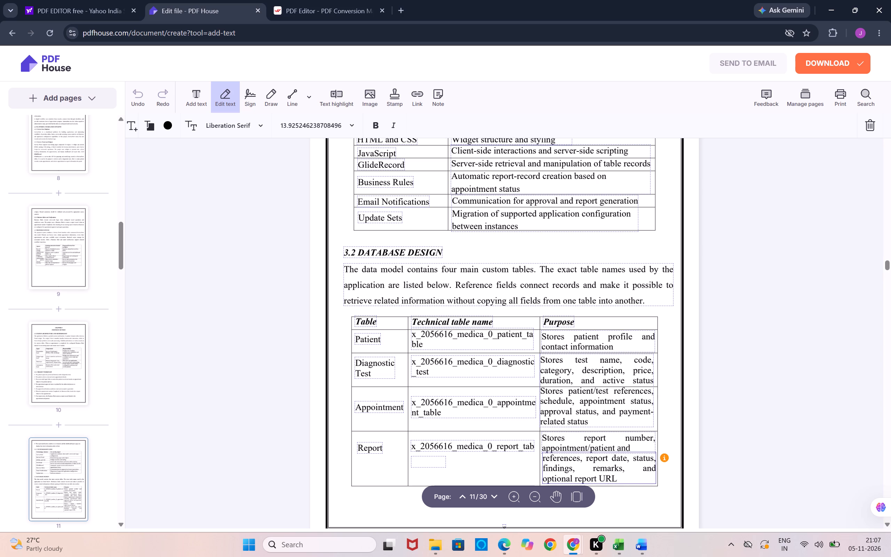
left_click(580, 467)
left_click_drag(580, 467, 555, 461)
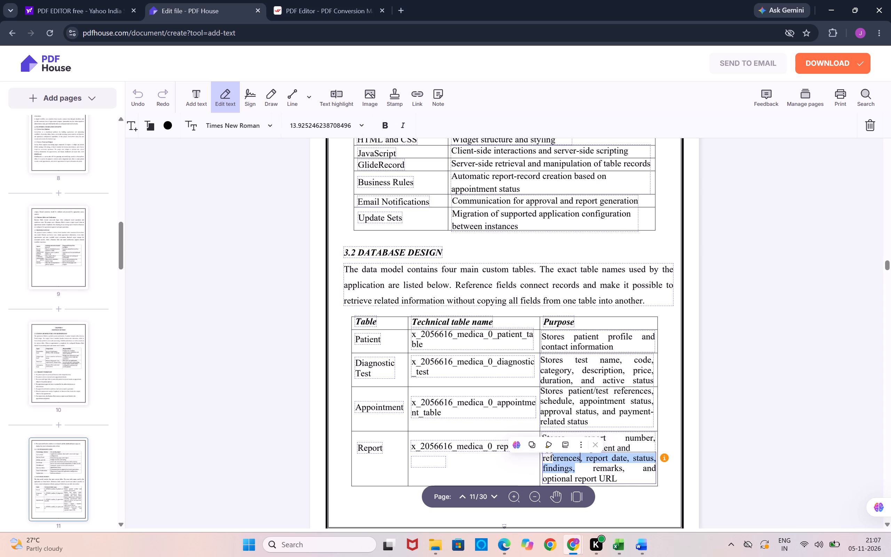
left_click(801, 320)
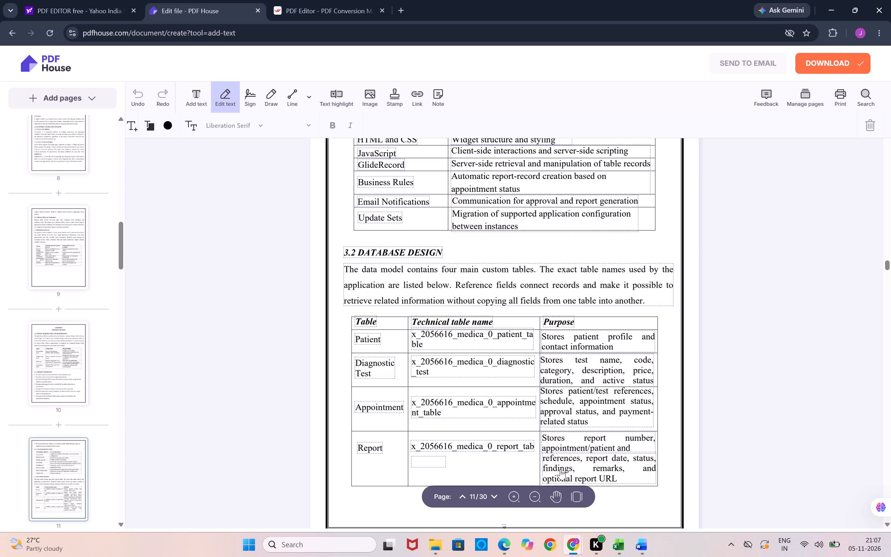
Move the Report row's lower purpose block, starting with "references, report date", out of its cell to just below the table.
left_click(560, 469)
left_click_drag(560, 469, 734, 354)
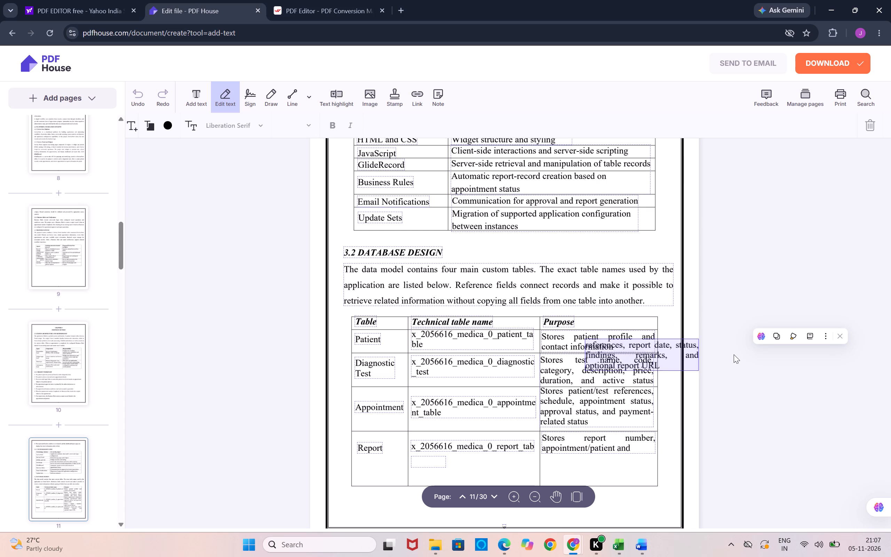
left_click_drag(734, 354, 561, 517)
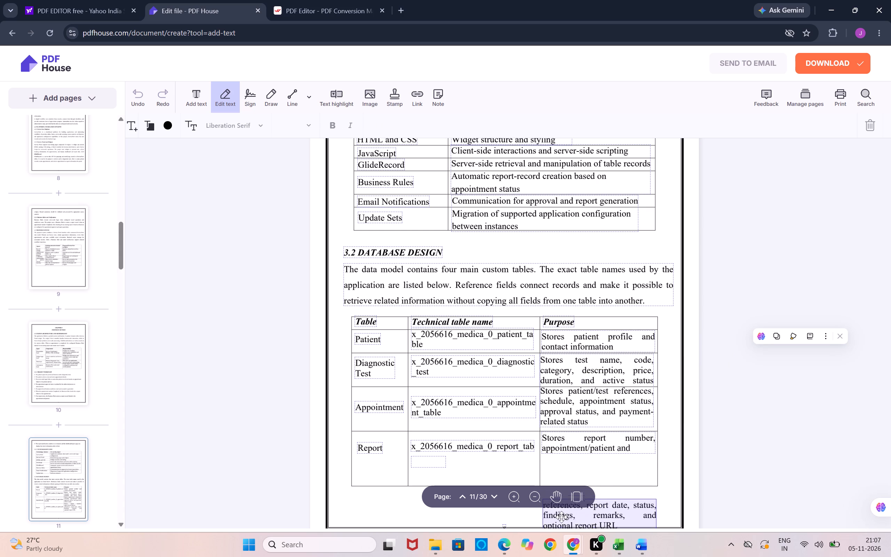
left_click_drag(561, 517, 564, 519)
Shift the Report row's first purpose block slightly down and replace the wide gaps in "Stores report number," with single normal spaces.
scroll(549, 439, "down", 2)
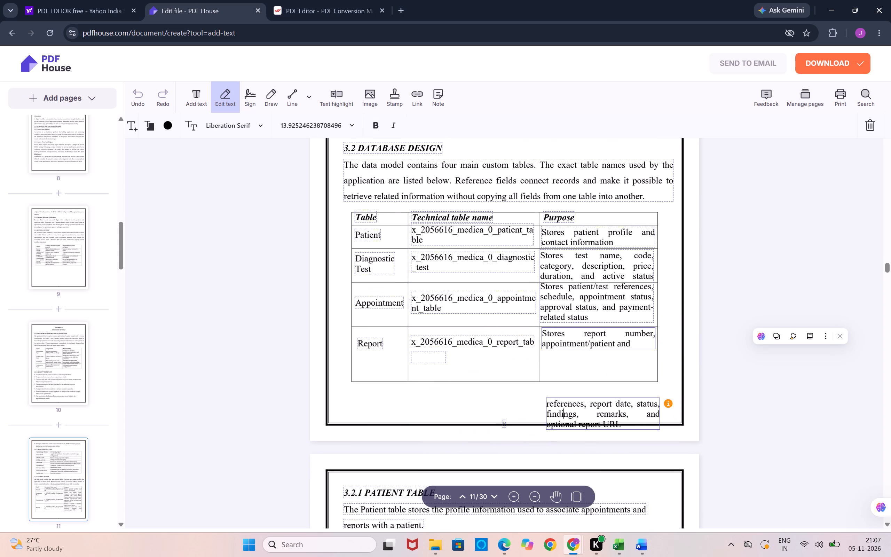
left_click_drag(593, 337, 593, 347)
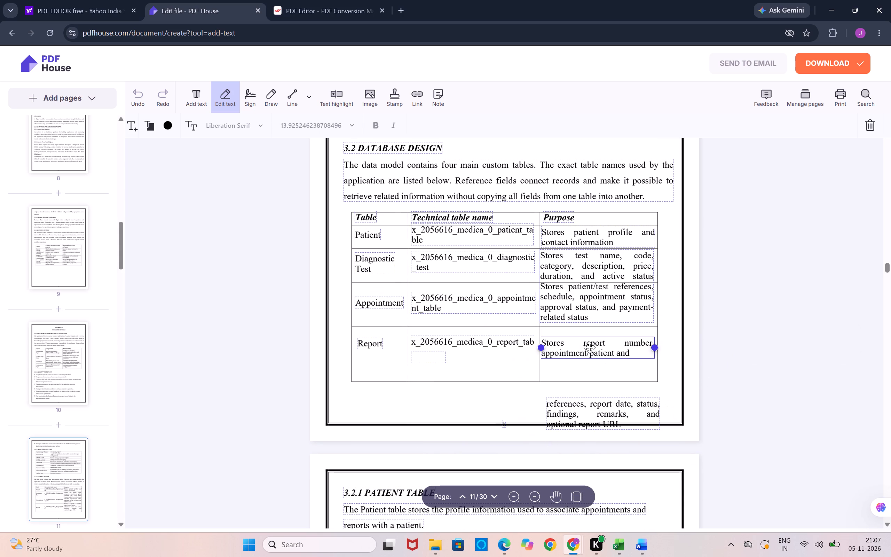
left_click(587, 347)
key("Left")
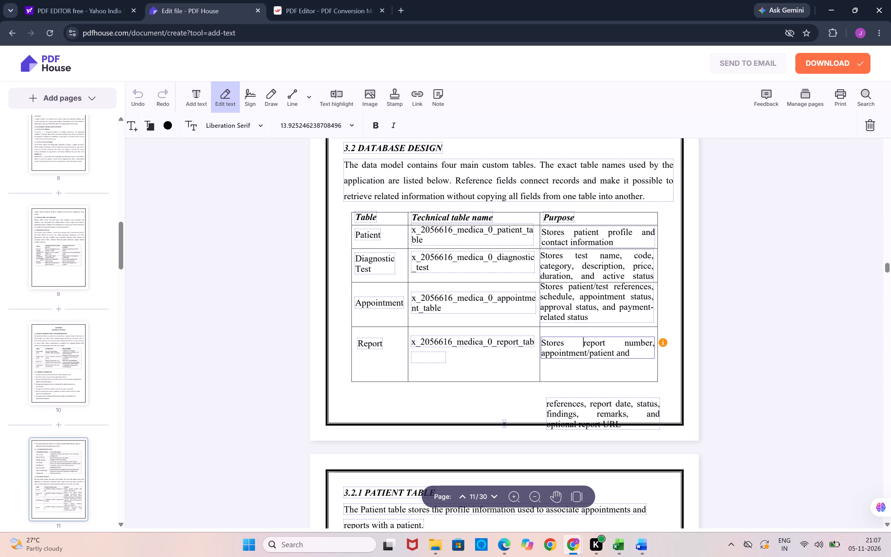
key("BackSpace")
key("space")
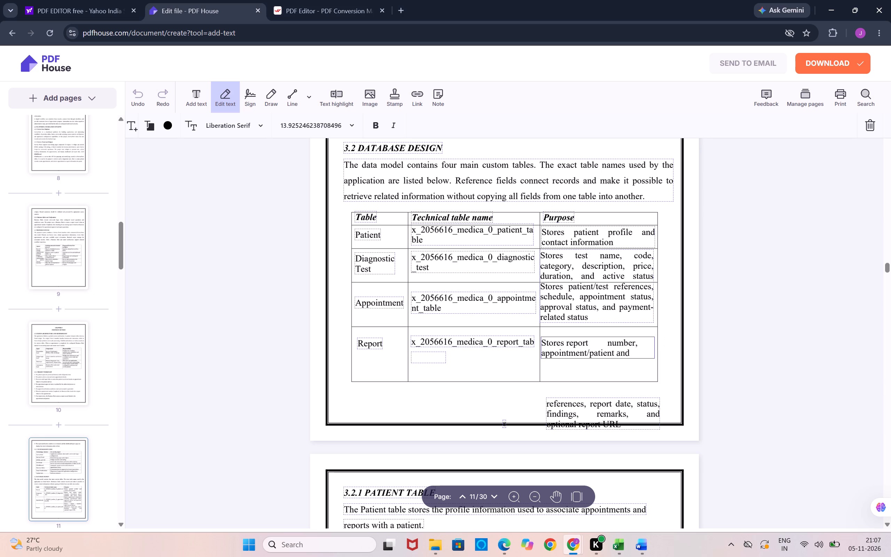
left_click(607, 342)
key("BackSpace")
key("space")
Cut all text from the block below the table and paste it after "appointment/patient and" in the Report row's purpose text.
left_click(582, 409)
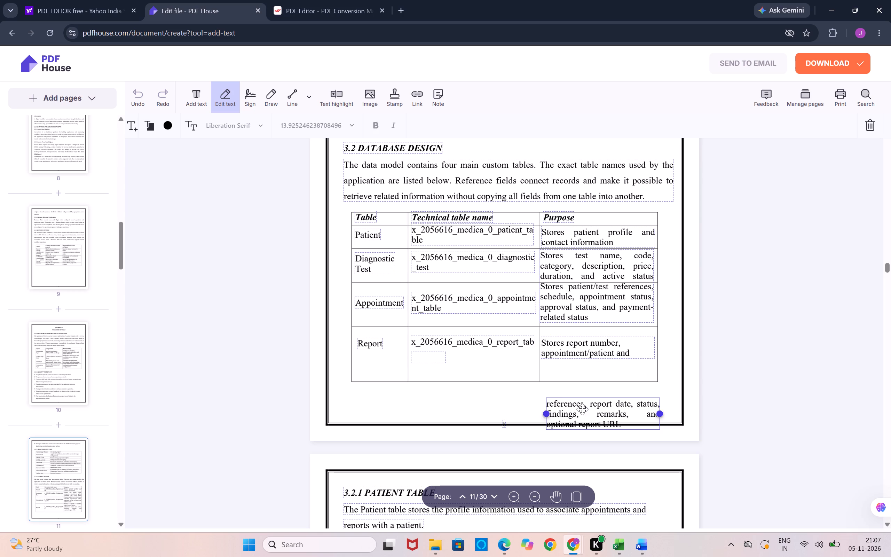
left_click(598, 407)
key("ctrl+a")
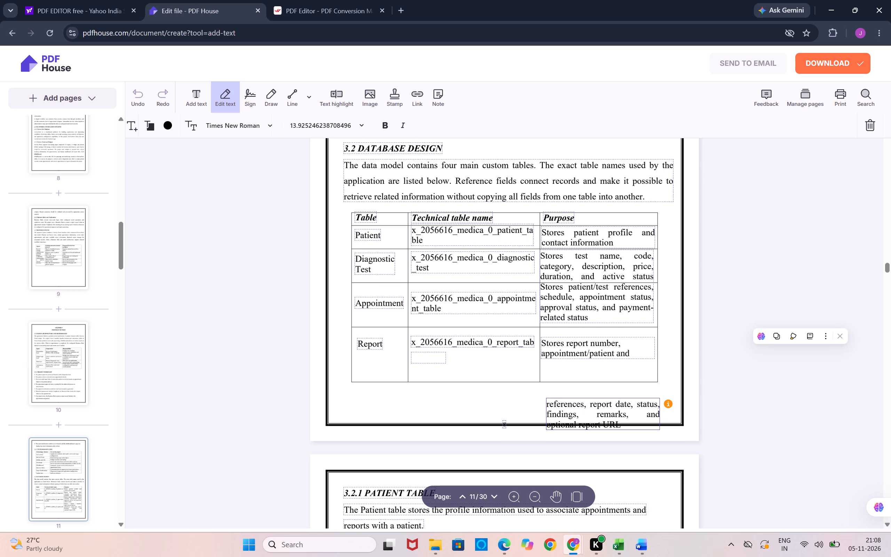
key("ctrl+x")
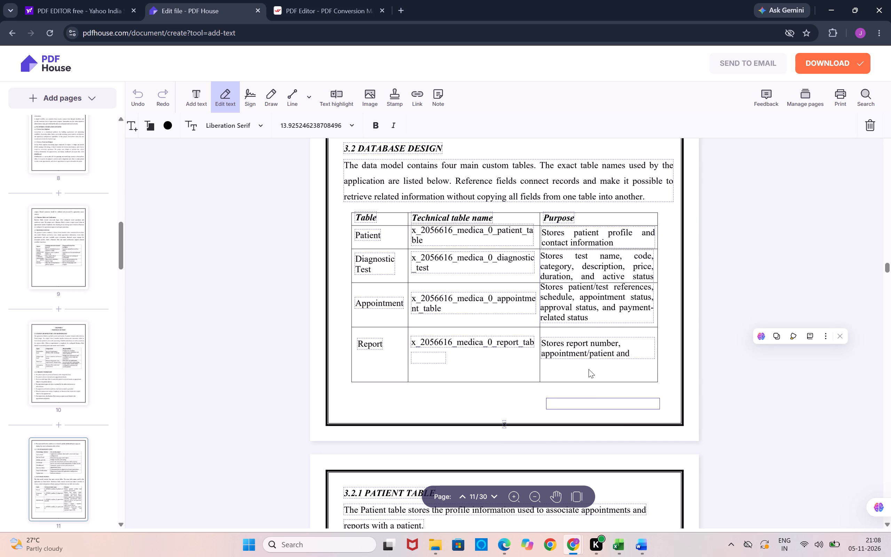
left_click(633, 346)
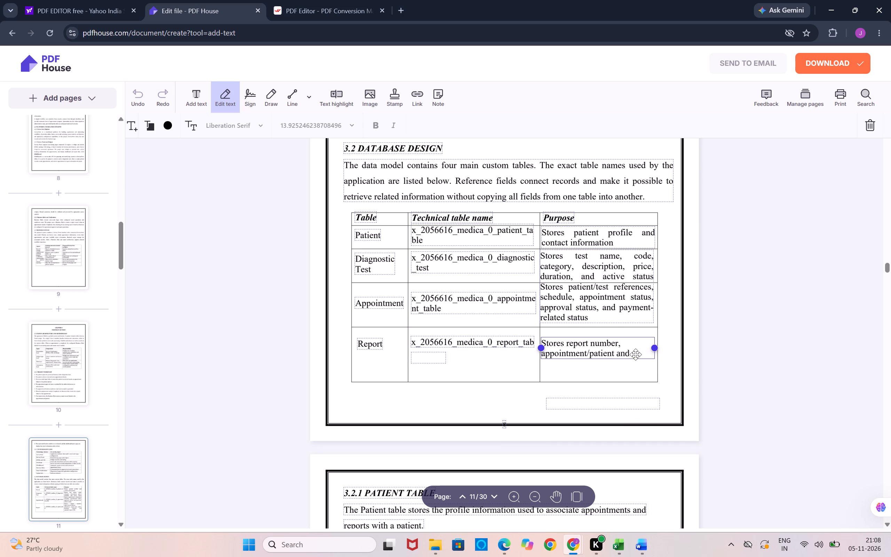
left_click(636, 353)
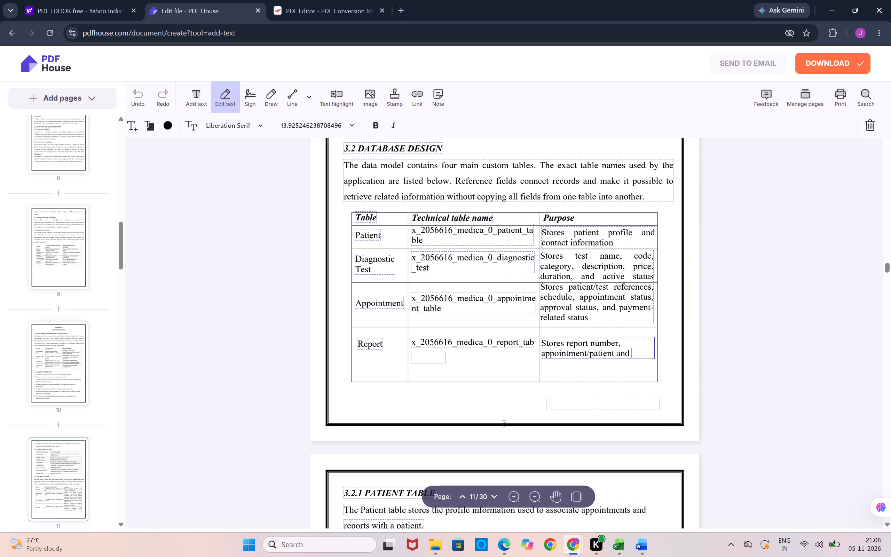
key("ctrl+v")
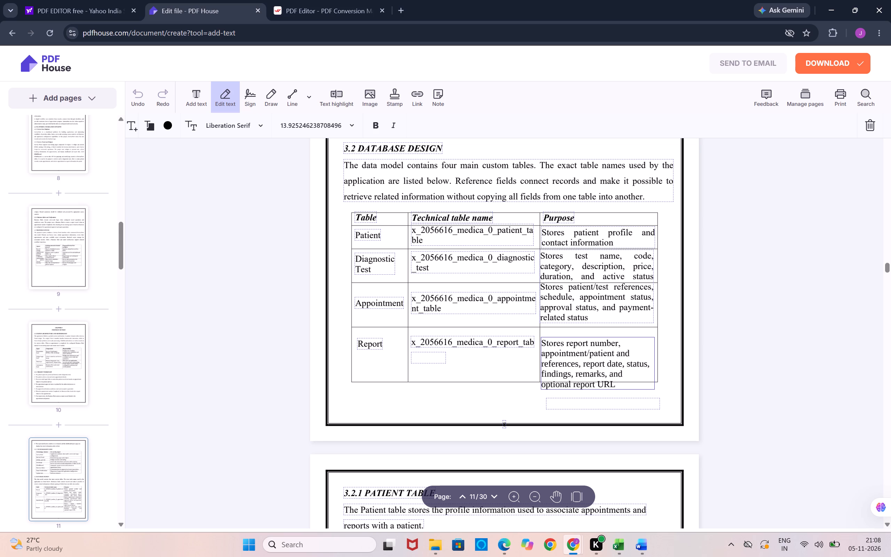
Remove "and optional report URL" from the Report row's purpose text and end it with a period after "remarks".
key("BackSpace")
key("BackSpace")
key("BackSpace")
key("BackSpace")
key("BackSpace")
key("BackSpace")
key("BackSpace")
key("BackSpace")
key("BackSpace")
key("BackSpace")
key("BackSpace")
key("BackSpace")
key("BackSpace")
key("BackSpace")
key("BackSpace")
key("BackSpace")
key("BackSpace")
key("BackSpace")
key("BackSpace")
key("BackSpace")
key("BackSpace")
key("BackSpace")
key("BackSpace")
key("BackSpace")
key("BackSpace")
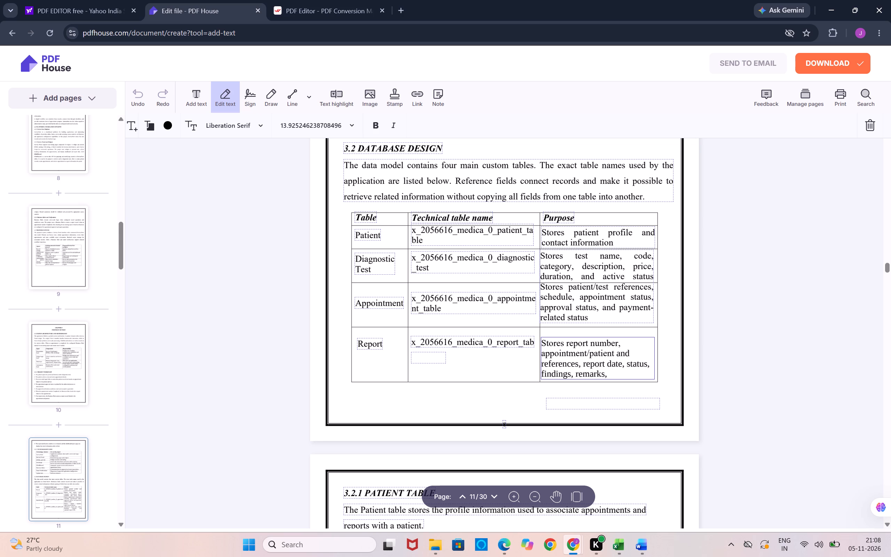
key("BackSpace")
key("period")
Move the merged Report purpose text slightly up and right so it sits inside its cell.
scroll(577, 340, "down", 1)
scroll(581, 307, "up", 1)
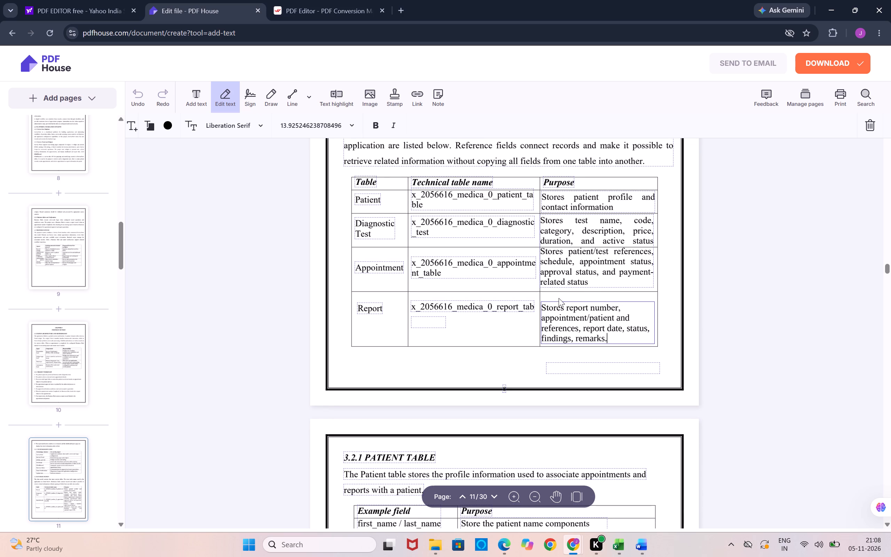
left_click_drag(561, 310, 561, 303)
left_click(638, 295)
left_click_drag(652, 305, 653, 301)
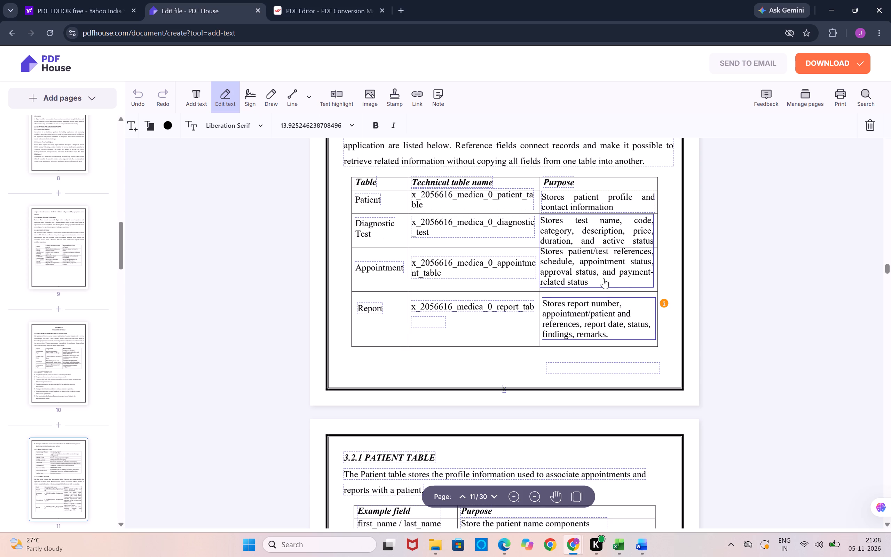
Replace the trailing space after "payment-related status" in the Appointment row's purpose text with a period.
left_click(604, 278)
left_click(591, 281)
key("BackSpace")
key("period")
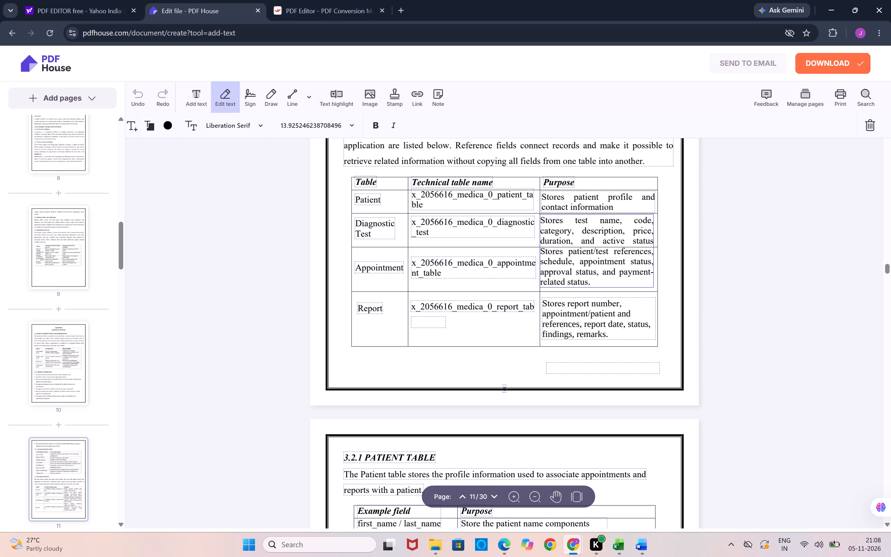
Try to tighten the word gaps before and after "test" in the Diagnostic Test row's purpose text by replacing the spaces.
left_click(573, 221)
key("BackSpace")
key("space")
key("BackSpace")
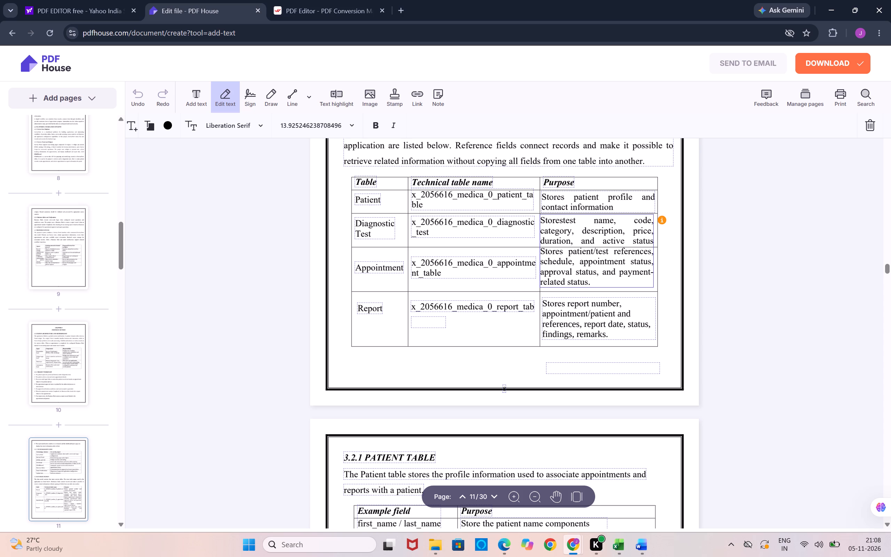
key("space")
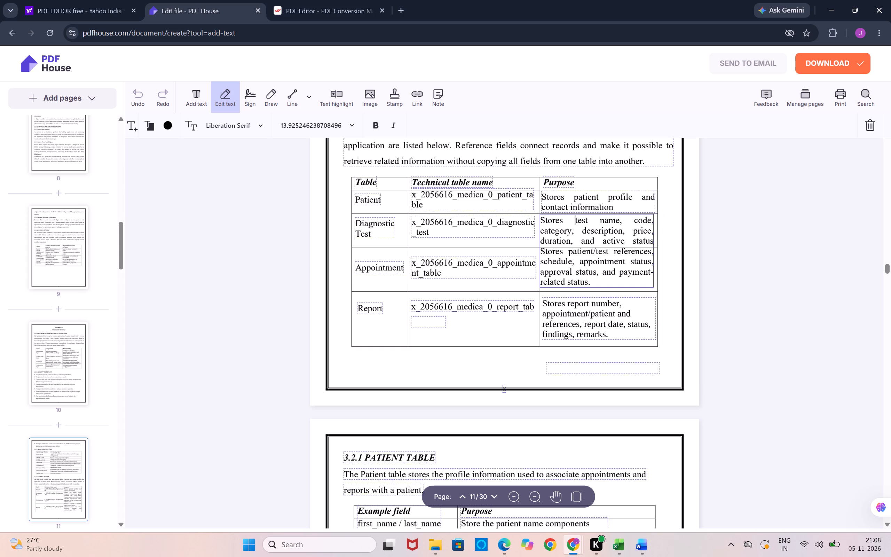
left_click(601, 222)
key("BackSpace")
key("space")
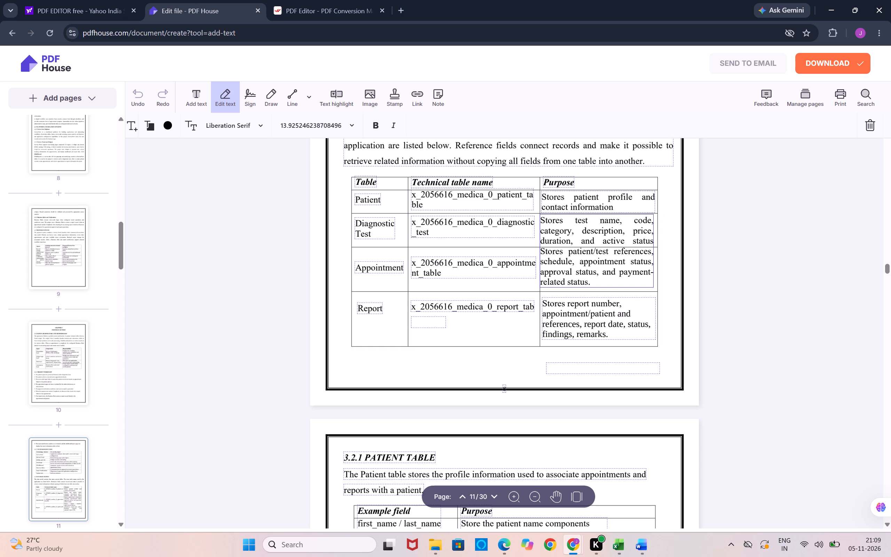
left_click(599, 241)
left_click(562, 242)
Replace the wide gap after "Stores" in the Patient row's purpose text with a normal space.
left_click(576, 197)
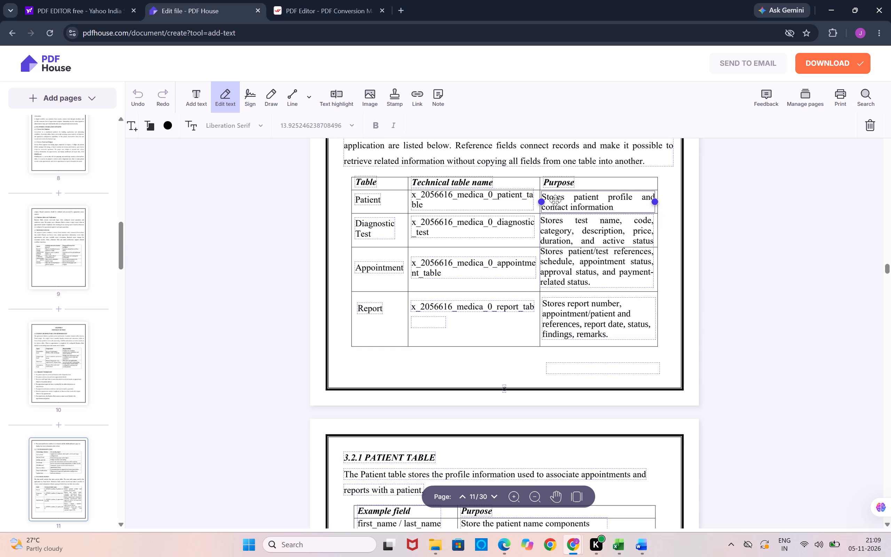
left_click(565, 200)
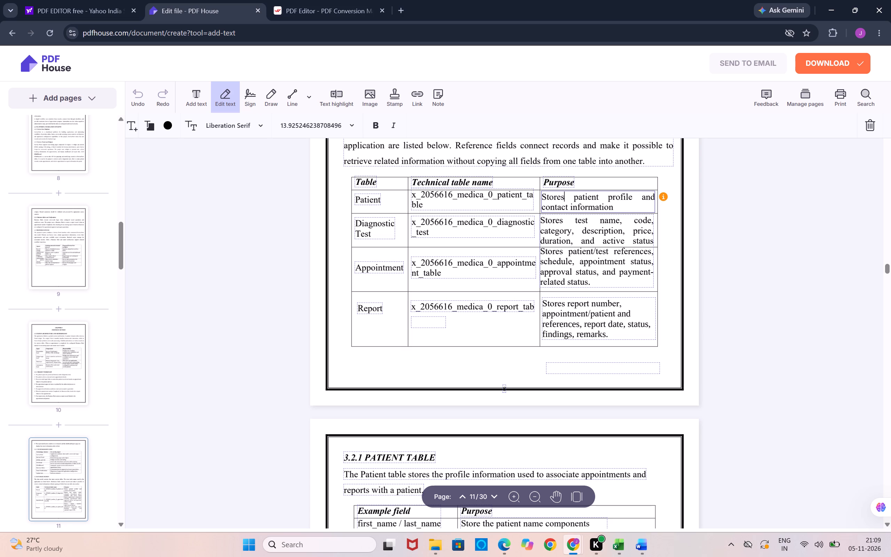
key("Right")
key("BackSpace")
key("space")
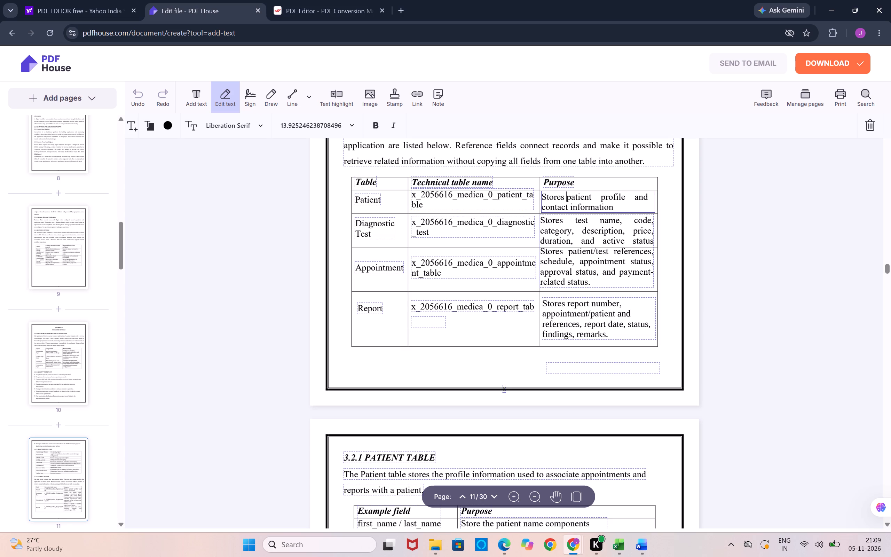
Replace the wide gap between "patient" and "profile" in the Patient row's purpose text with a normal space.
key("Right")
key("Right")
key("Right")
key("Right")
key("Right")
key("Right")
key("Right")
key("Right")
key("Right")
key("Right")
key("Left")
key("Left")
key("BackSpace")
key("space")
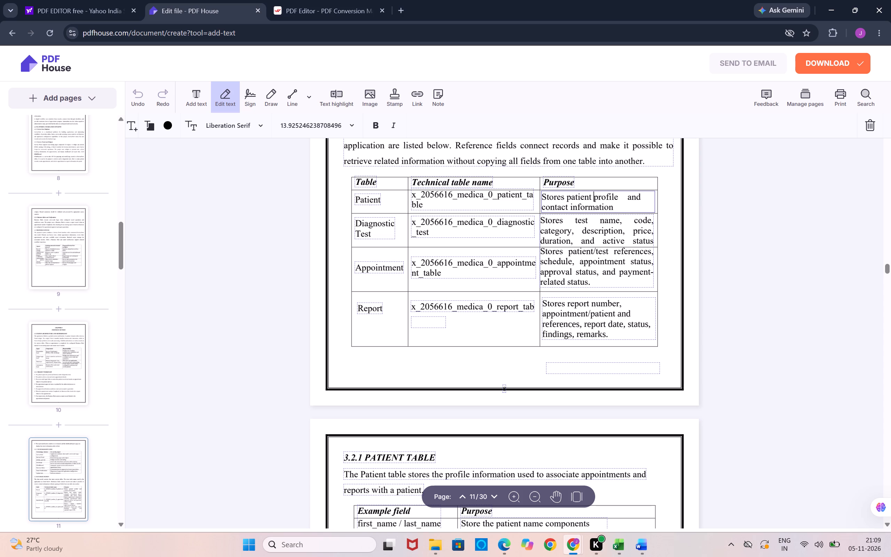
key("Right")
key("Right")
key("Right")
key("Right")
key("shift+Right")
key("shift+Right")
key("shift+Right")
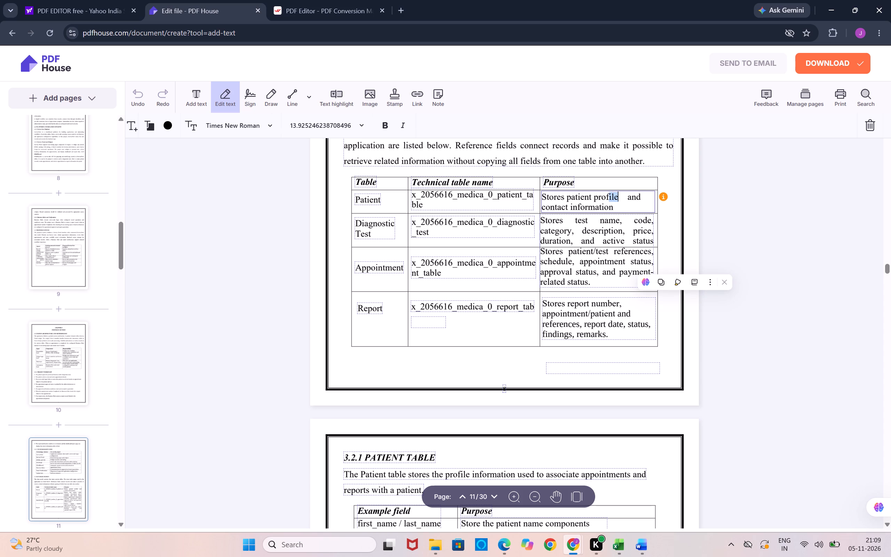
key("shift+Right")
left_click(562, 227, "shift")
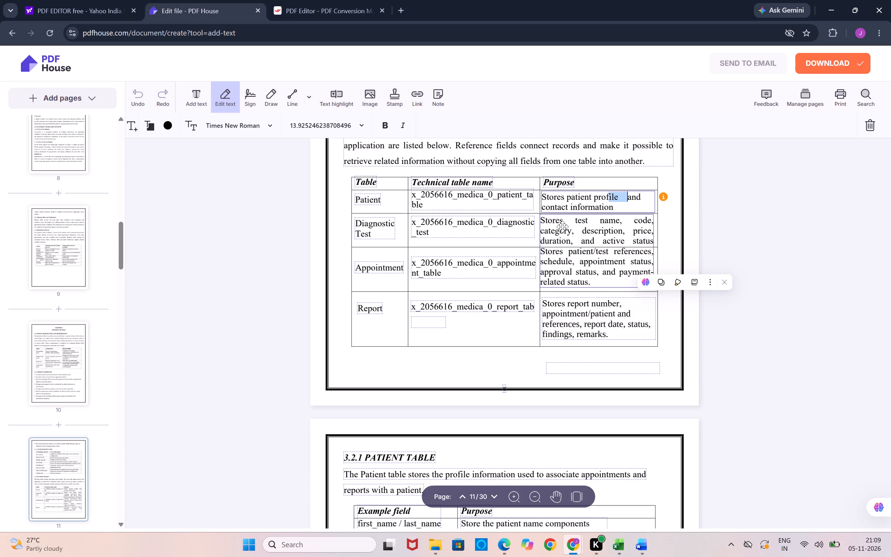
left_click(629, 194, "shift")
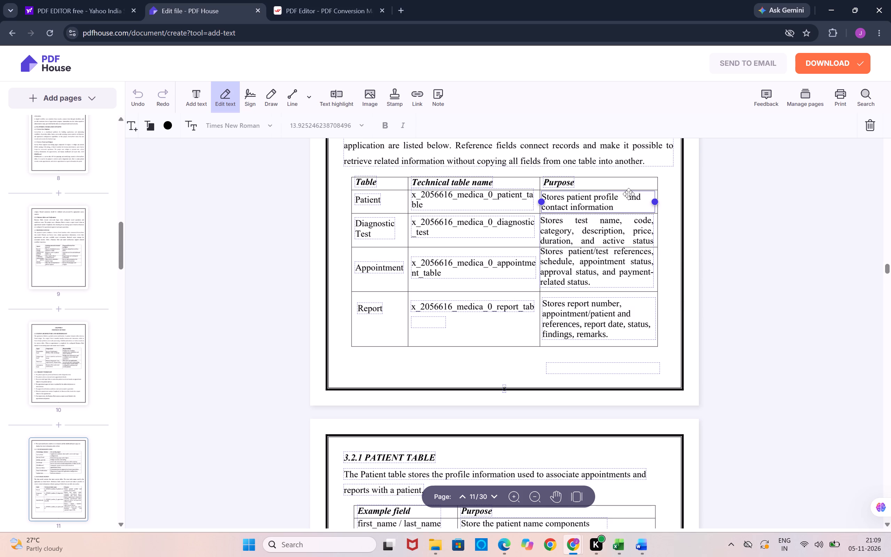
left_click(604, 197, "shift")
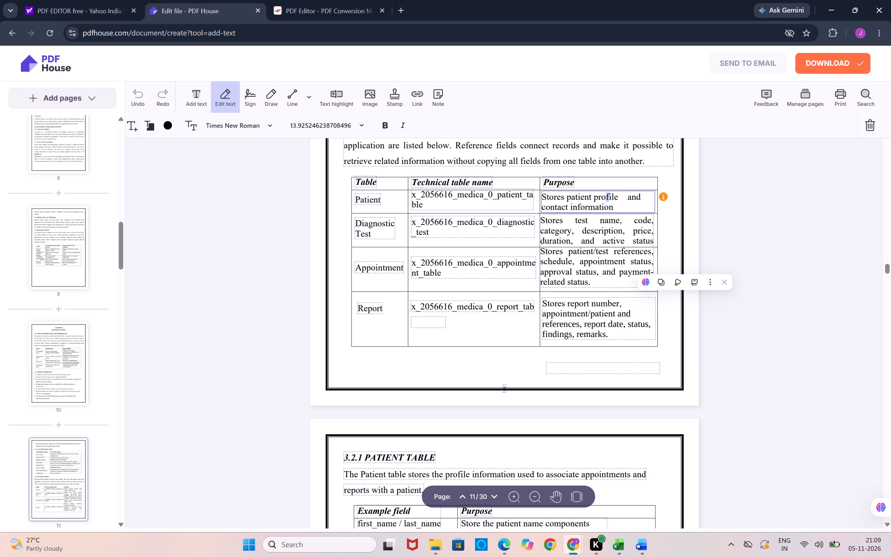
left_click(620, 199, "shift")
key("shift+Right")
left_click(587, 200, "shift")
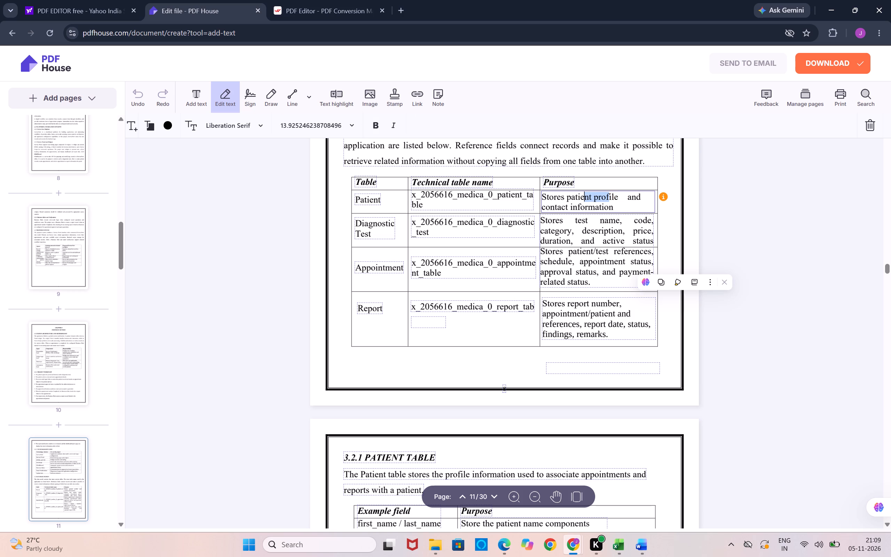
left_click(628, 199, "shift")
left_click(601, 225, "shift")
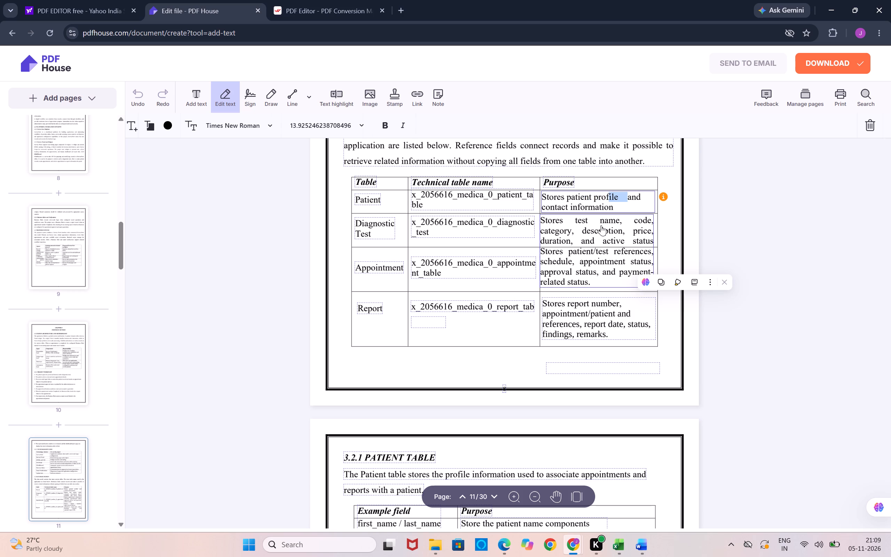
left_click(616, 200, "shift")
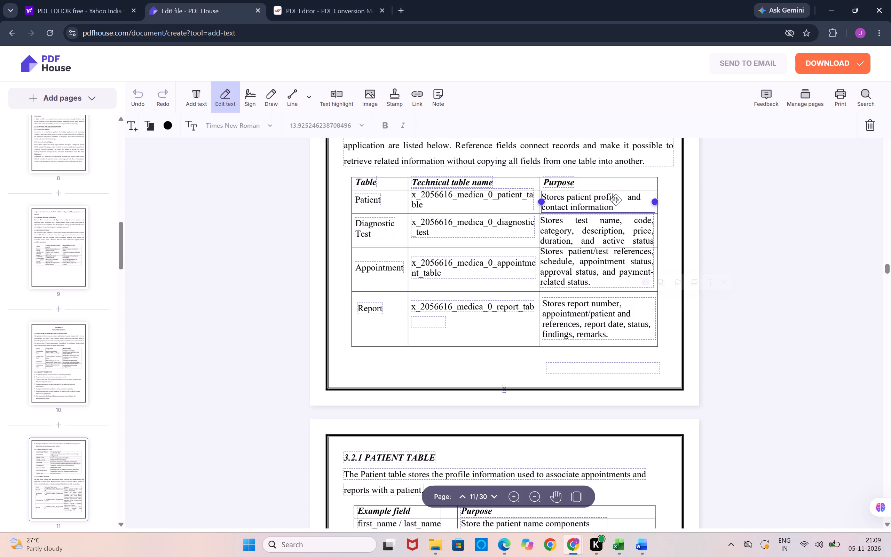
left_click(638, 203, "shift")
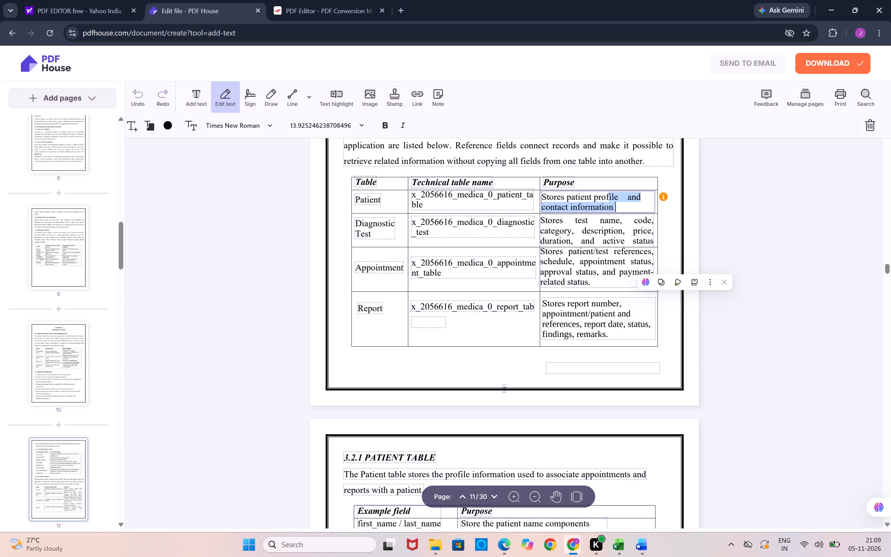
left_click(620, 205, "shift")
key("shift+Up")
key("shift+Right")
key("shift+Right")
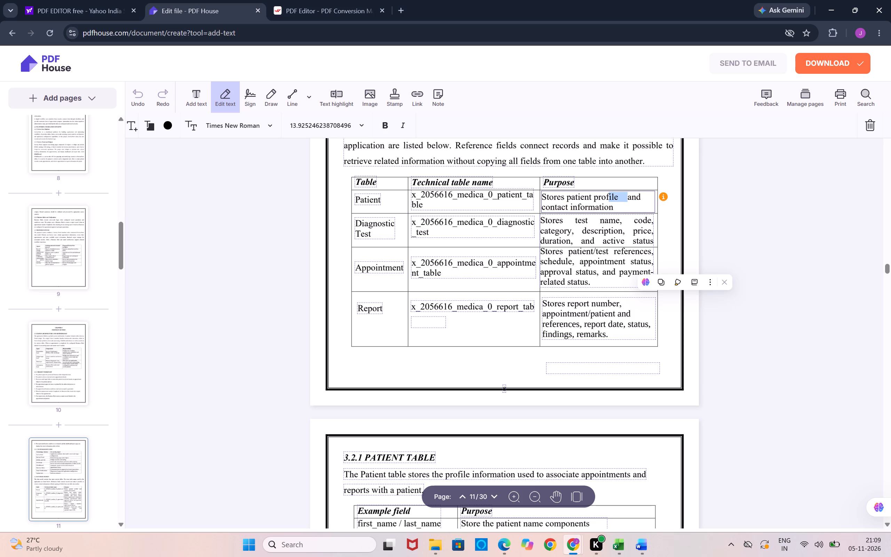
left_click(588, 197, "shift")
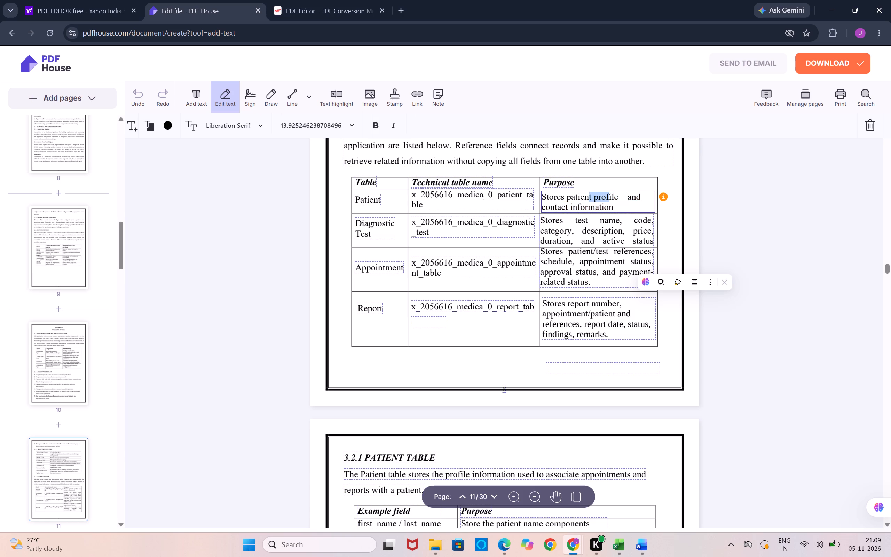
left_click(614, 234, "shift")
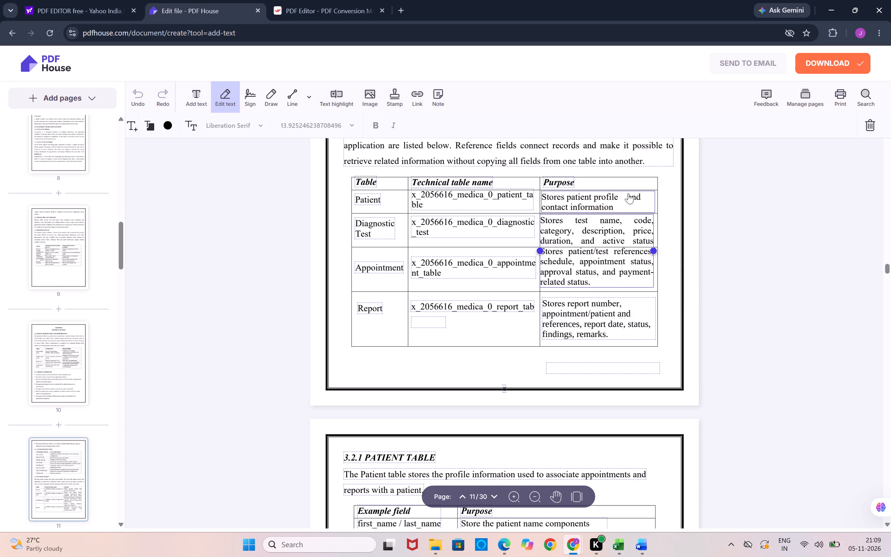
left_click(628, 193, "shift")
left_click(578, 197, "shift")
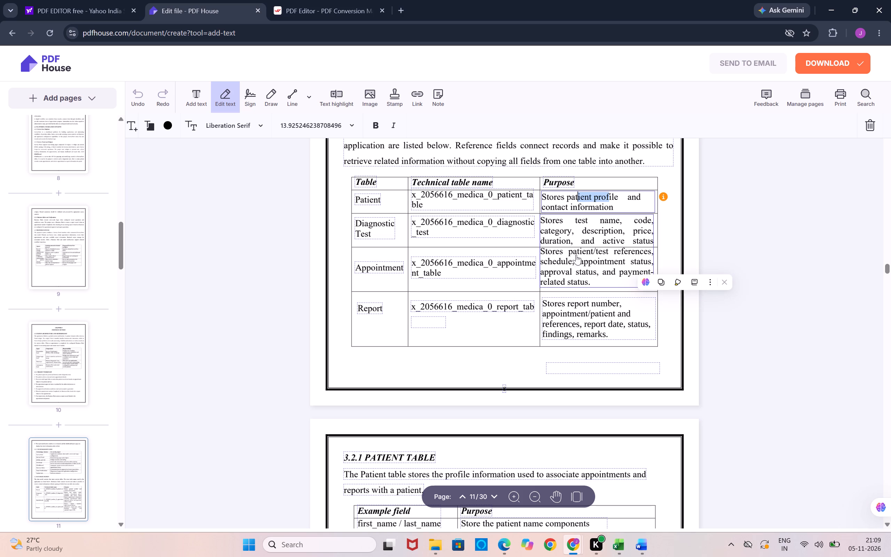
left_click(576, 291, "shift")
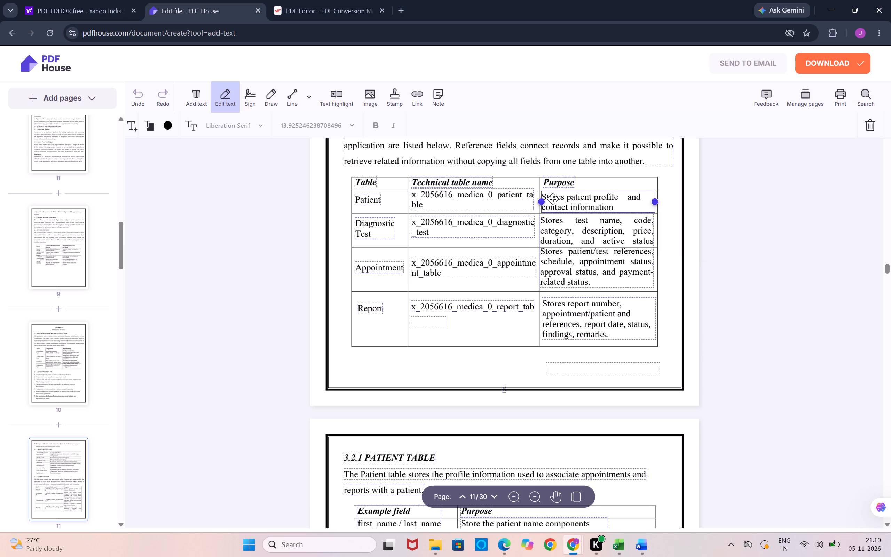
Delete the text from "ile" in "profile" through "con" in "contact", including "and", in the Patient row's purpose text.
left_click(560, 193, "shift")
left_click(567, 201, "shift")
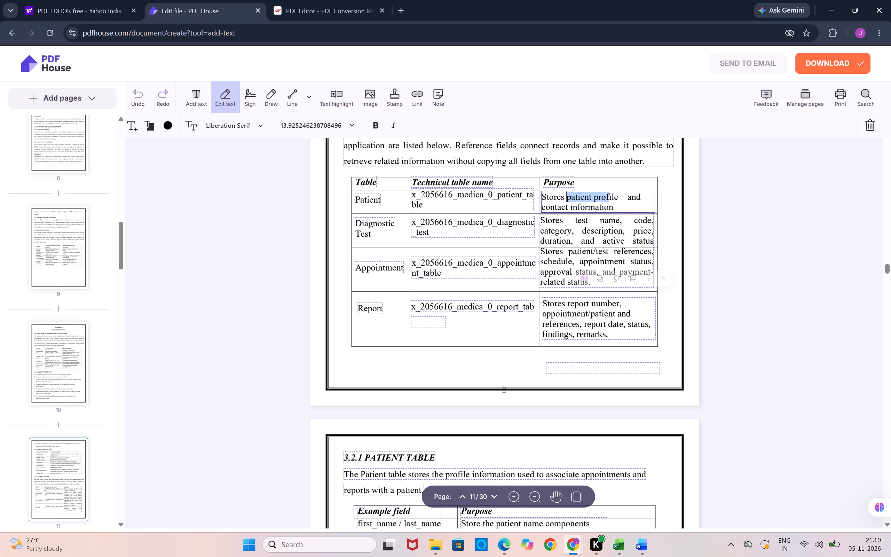
key("shift+Right")
key("shift+Right")
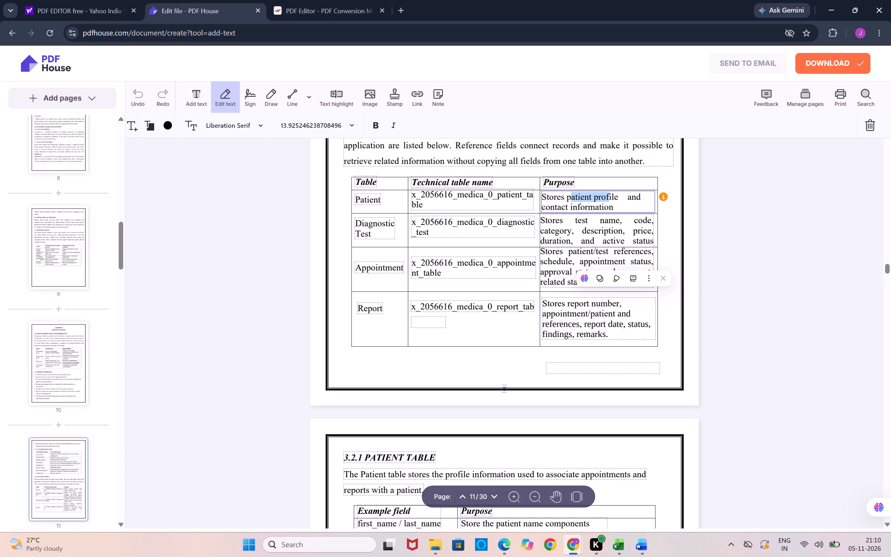
key("shift+Right")
key("shift+Right")
key("shift+Right")
key("shift+Right")
key("shift+Right")
key("shift+Right")
key("shift+Right")
key("shift+Right")
key("shift+Right")
key("shift+Right")
key("shift+Right")
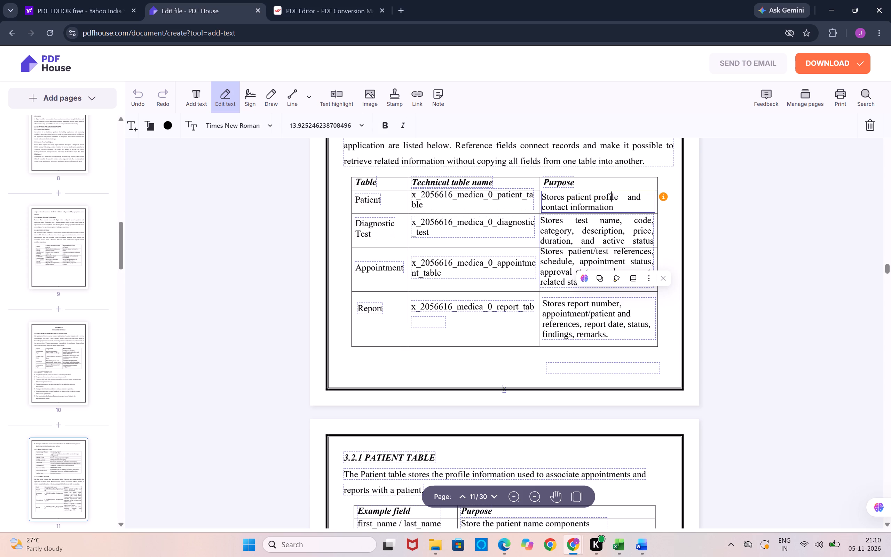
key("shift+Right")
key("shift+Right")
key("shift+Right")
key("shift+Right")
key("shift+Right")
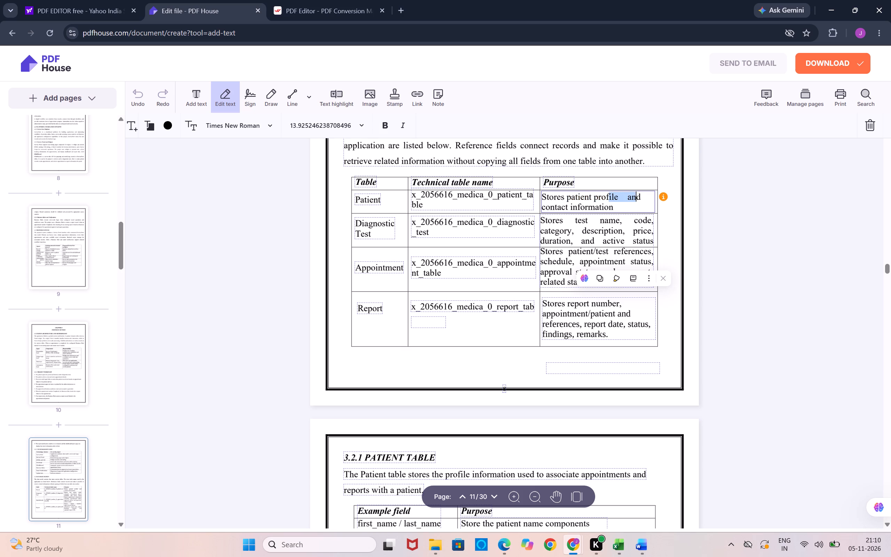
key("shift+Right")
key("shift+Right")
key("shift+Right")
key("shift+Right")
key("shift+Right")
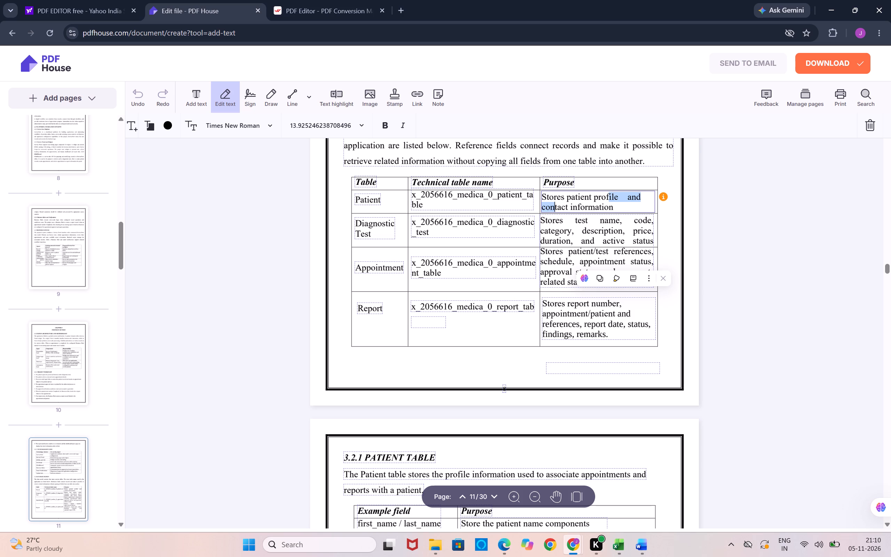
key("shift+BackSpace")
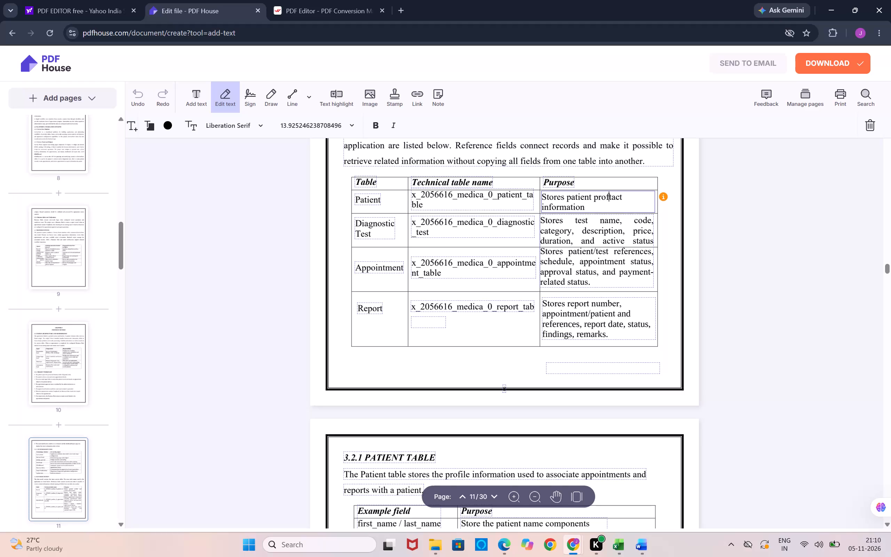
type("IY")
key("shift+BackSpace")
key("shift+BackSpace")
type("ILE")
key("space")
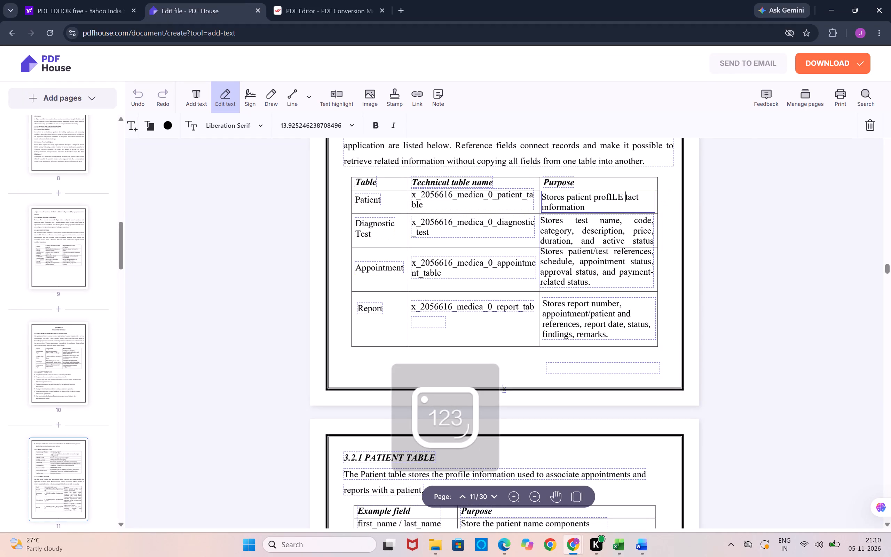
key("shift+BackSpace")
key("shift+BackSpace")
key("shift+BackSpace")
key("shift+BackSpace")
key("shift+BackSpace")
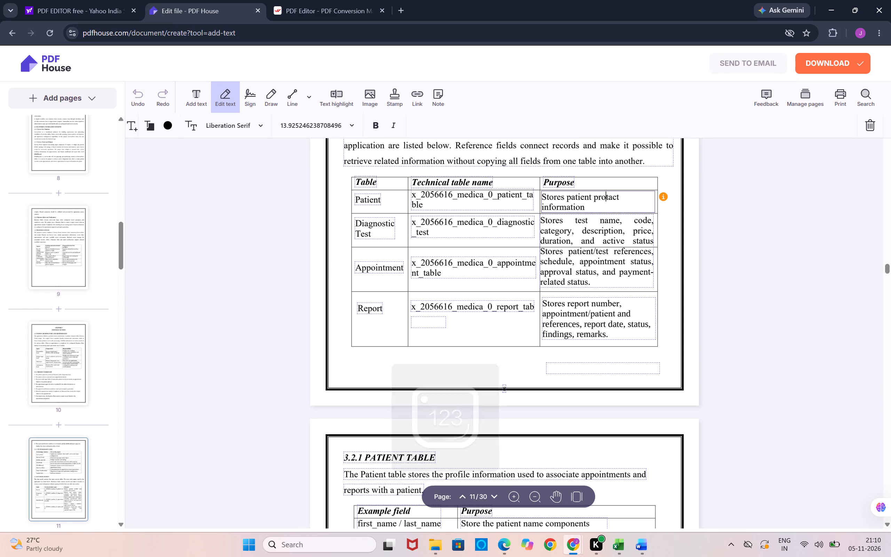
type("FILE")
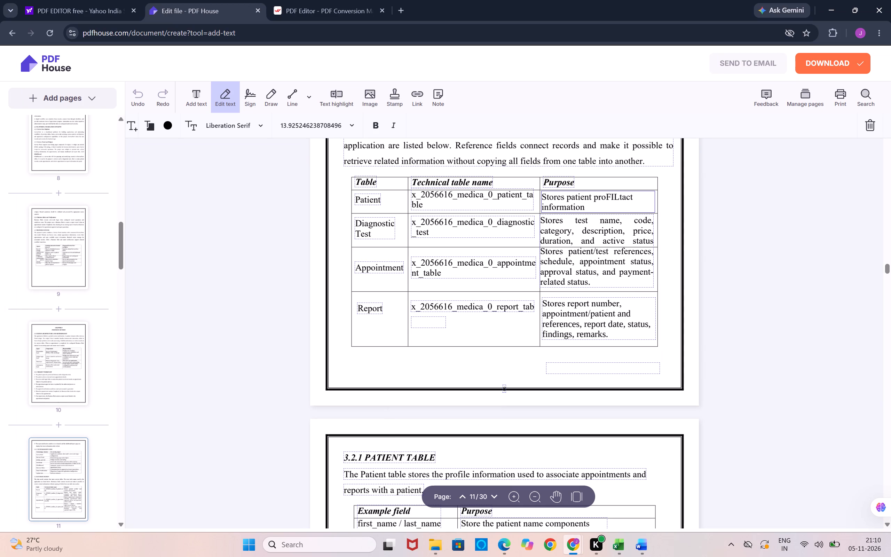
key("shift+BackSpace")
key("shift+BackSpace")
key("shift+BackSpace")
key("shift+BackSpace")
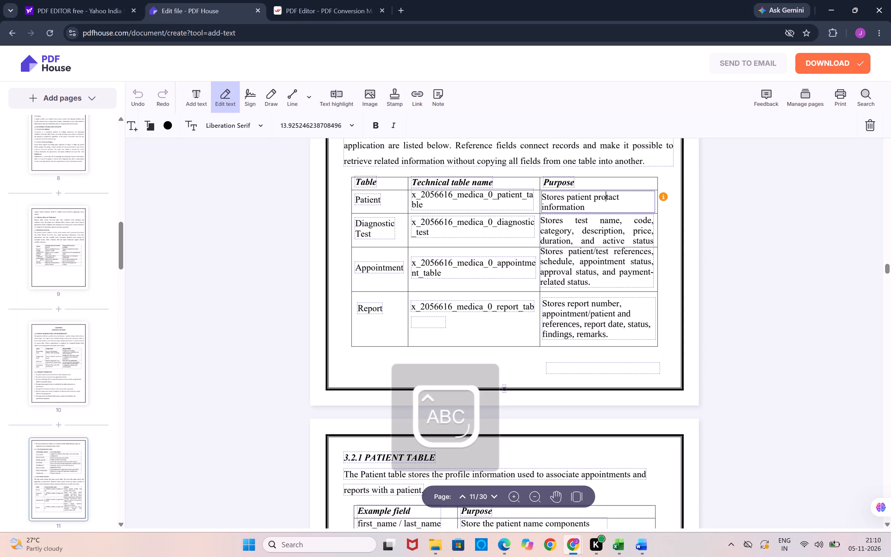
Complete the Patient row's purpose text so it reads "Stores patient profile contact information" with normal word spacing.
type("file")
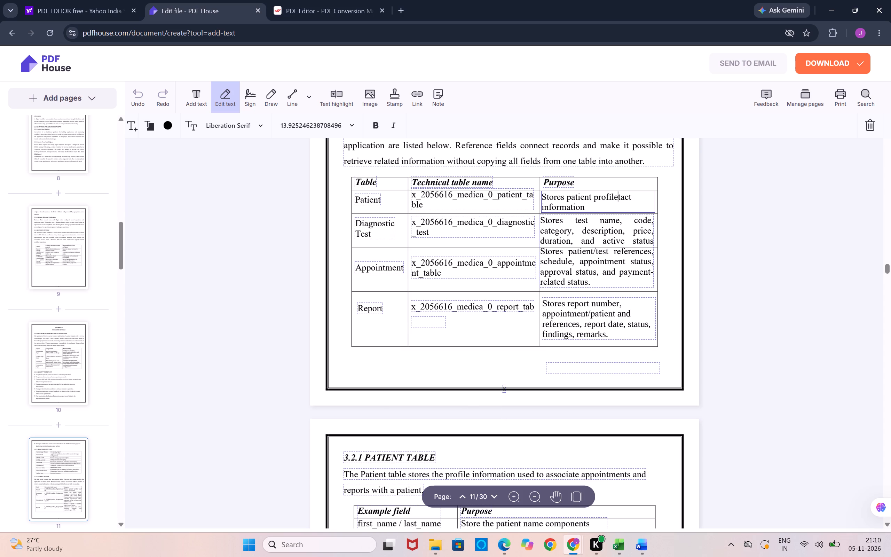
key("space")
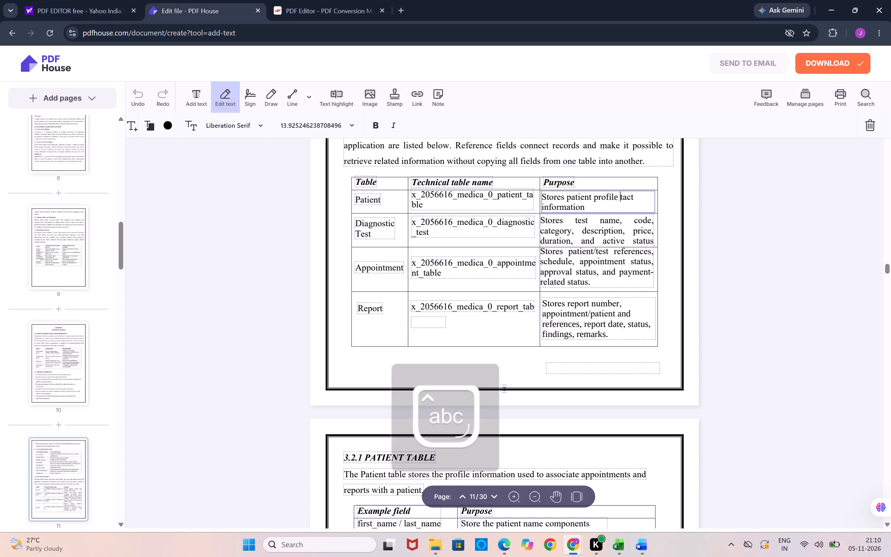
type("cont")
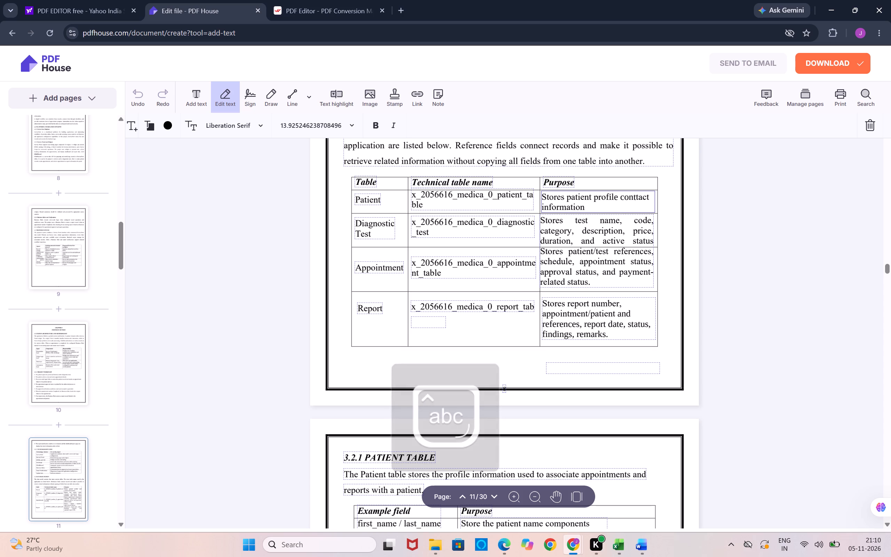
key("BackSpace")
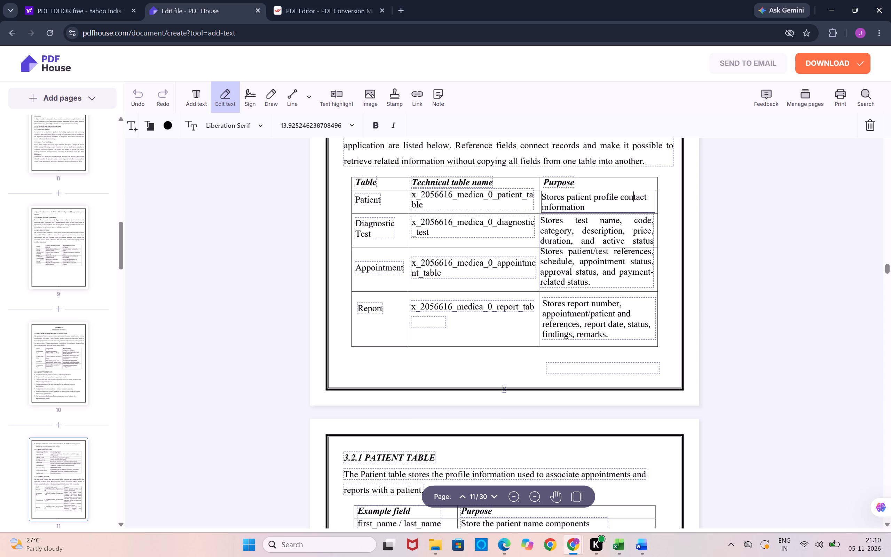
left_click(594, 208)
Nudge the Patient row's technical table name slightly lower within its cell.
left_click(476, 205)
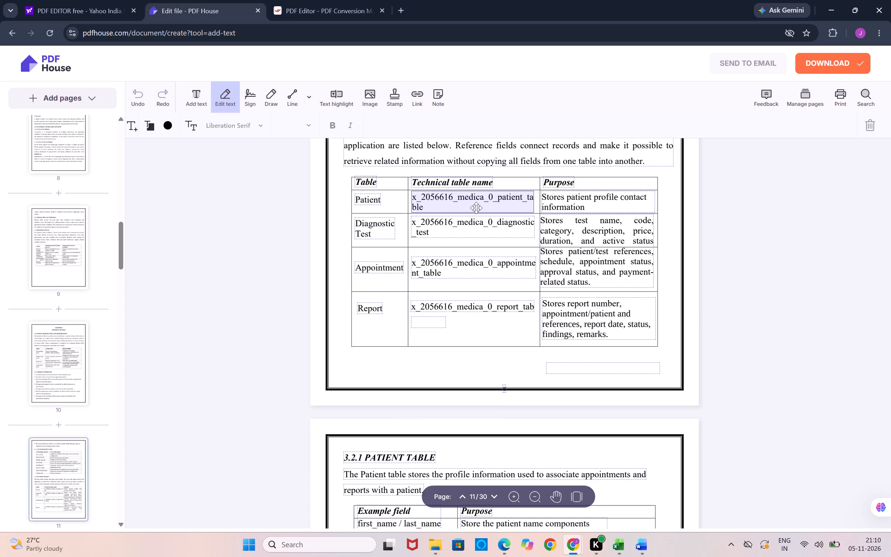
Delete "test" and the wide gap between "Stores" and "name" in the Diagnostic Test row's purpose text.
left_click(575, 219)
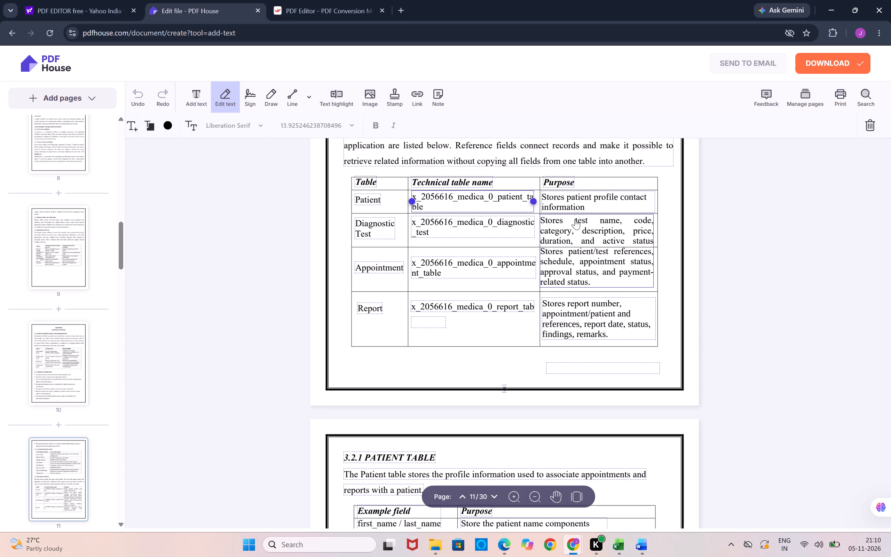
double_click(575, 219)
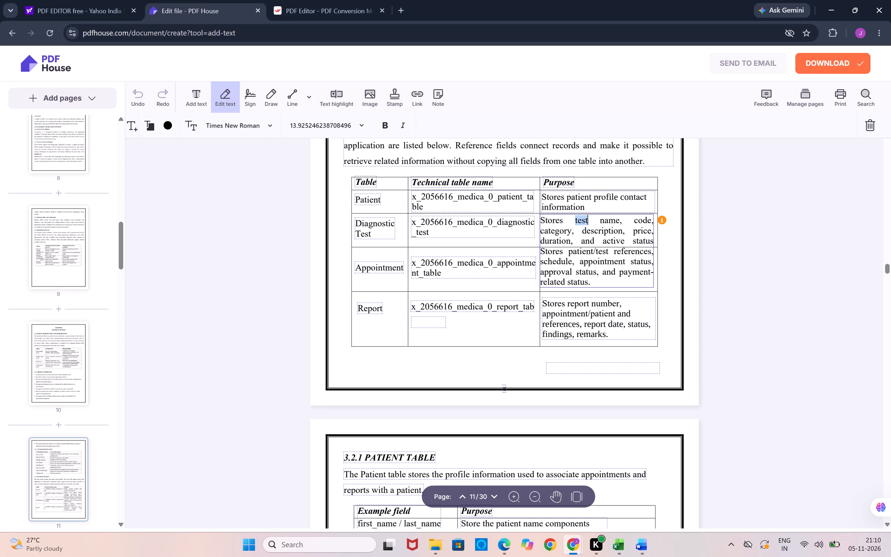
key("BackSpace")
key("BackSpace")
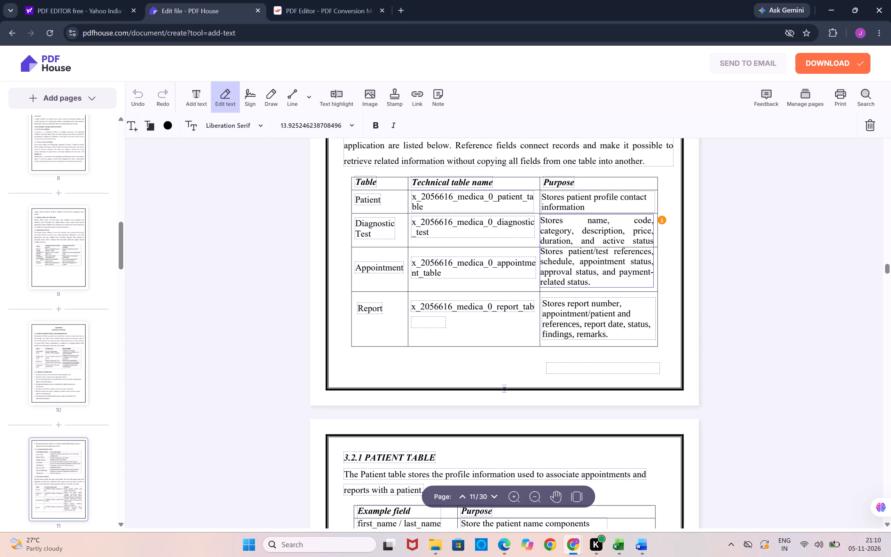
key("Right")
key("Right")
key("Right")
key("Right")
key("Left")
key("Left")
key("Left")
key("BackSpace")
key("space")
key("BackSpace")
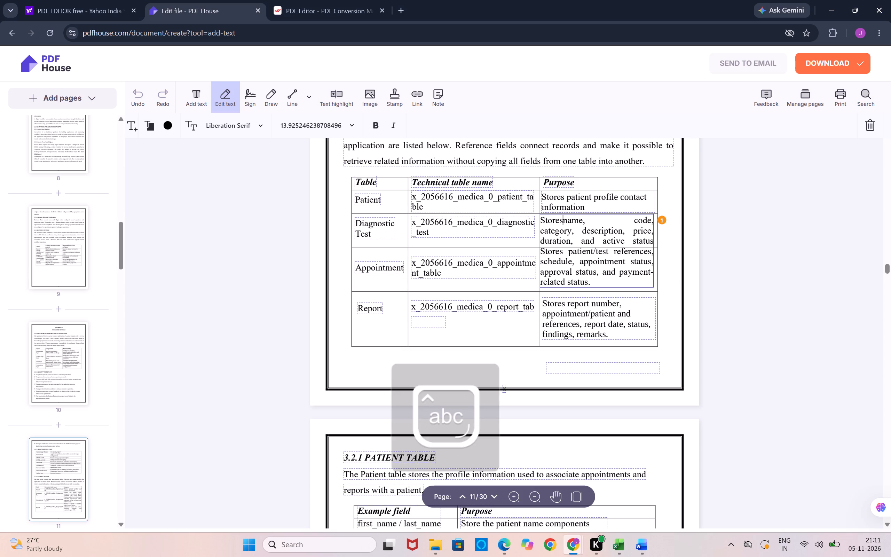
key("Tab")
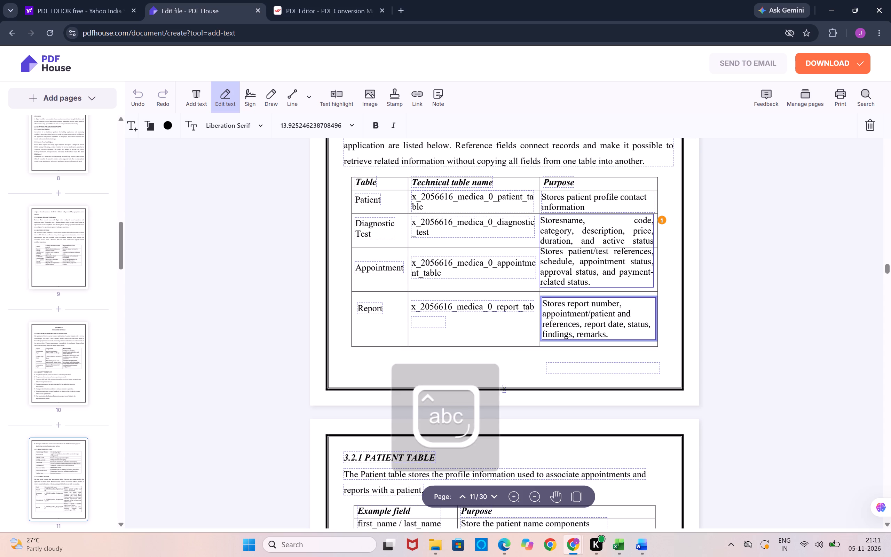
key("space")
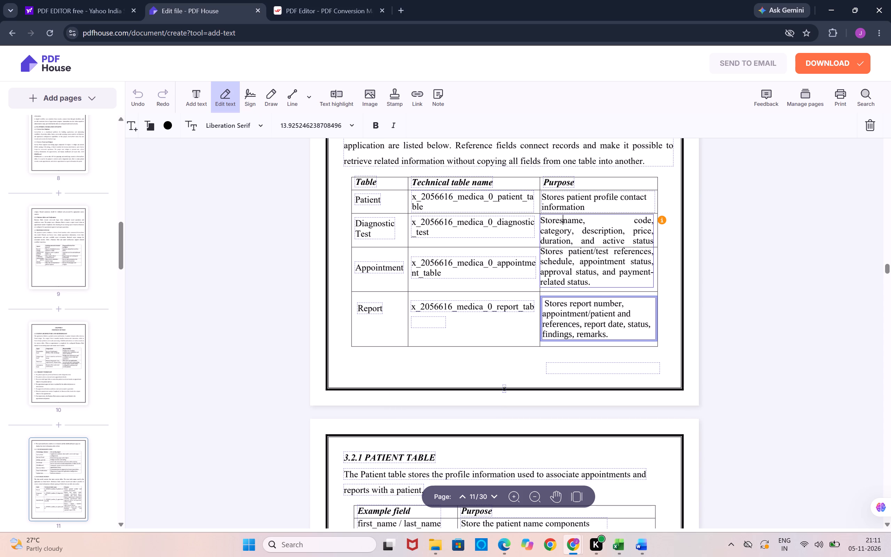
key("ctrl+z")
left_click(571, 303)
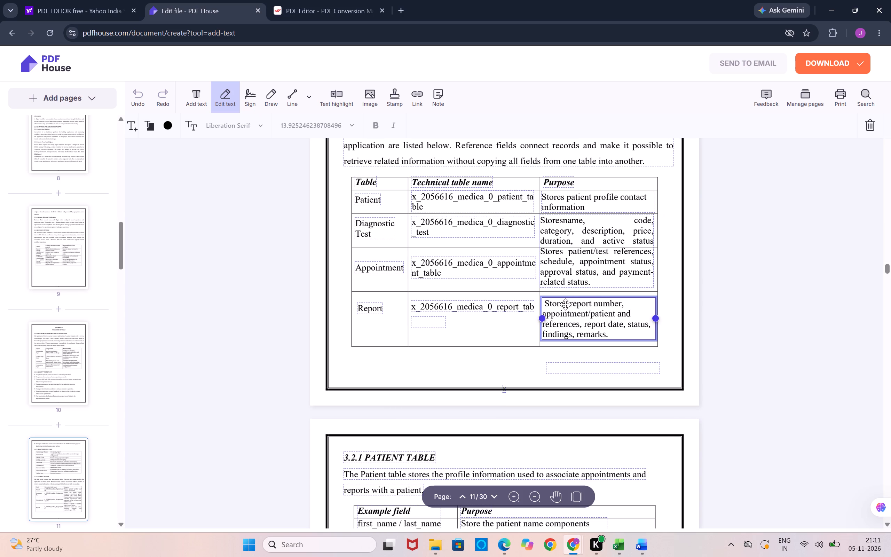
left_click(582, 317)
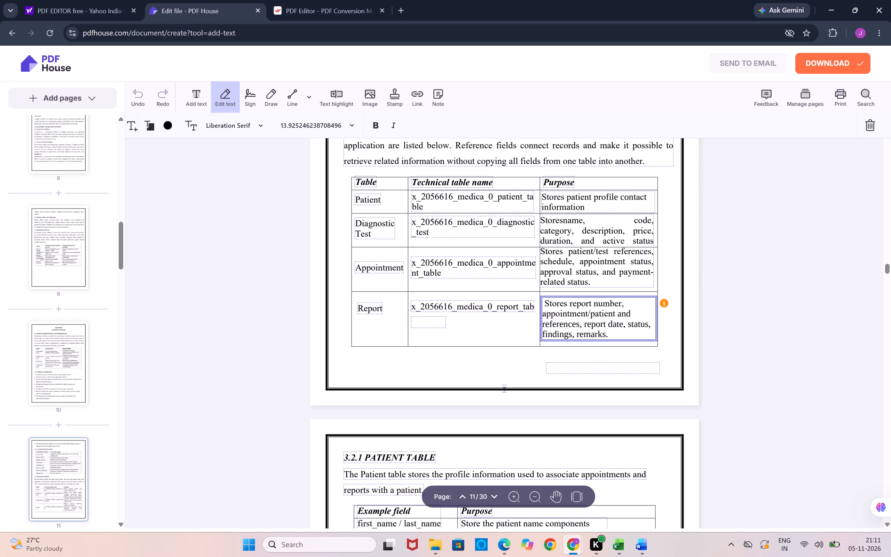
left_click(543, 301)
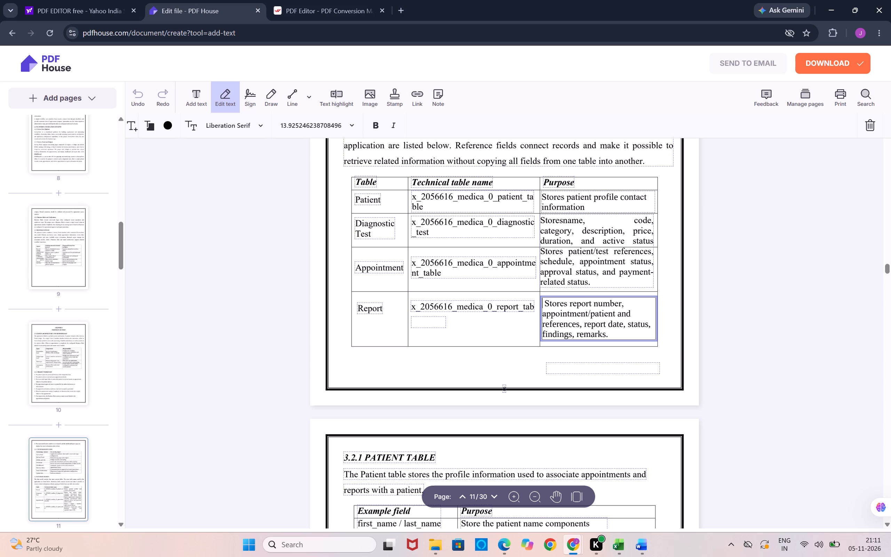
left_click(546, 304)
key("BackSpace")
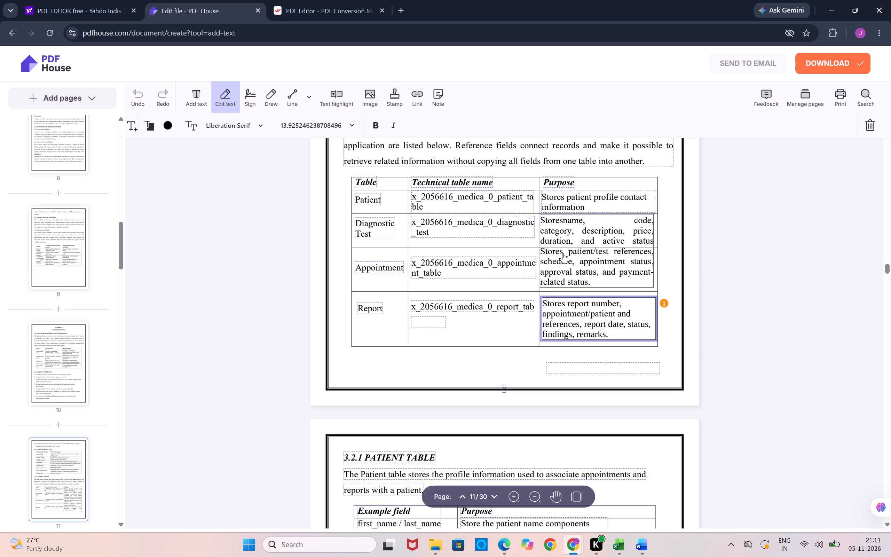
Remove the wide gaps before "code" and before "description" in the Diagnostic Test row's purpose text.
left_click(637, 215)
left_click(634, 223)
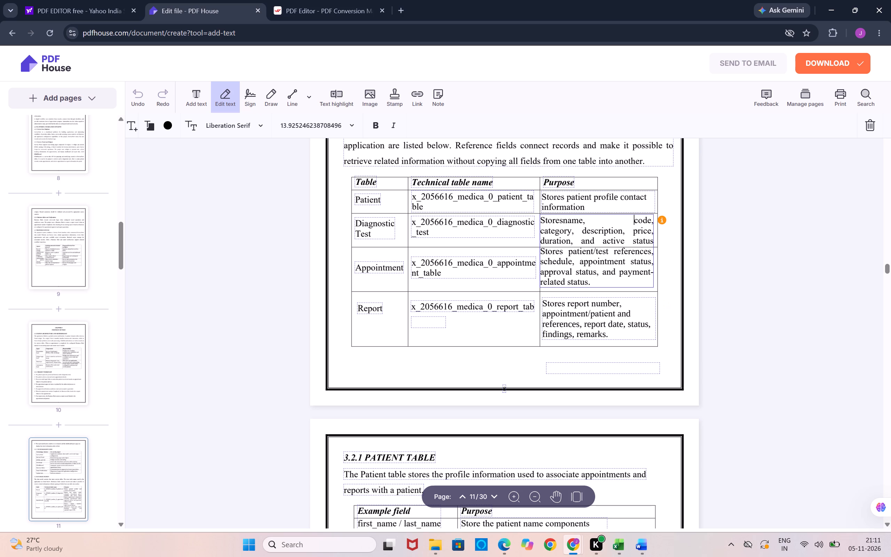
key("BackSpace")
left_click(581, 231)
key("BackSpace")
Remove the gaps before "category", "price" and "duration" in the Diagnostic Test row's purpose text.
right_click(541, 232)
key("BackSpace")
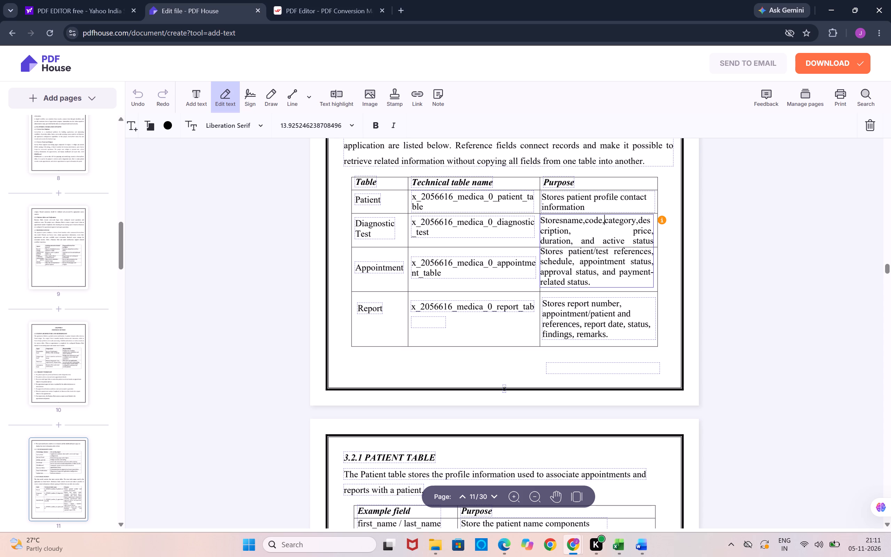
left_click(632, 233)
key("BackSpace")
left_click(543, 243)
key("Left")
key("BackSpace")
Delete "active" and the wide gap before "status" in the Diagnostic Test row's purpose text.
right_click(632, 242)
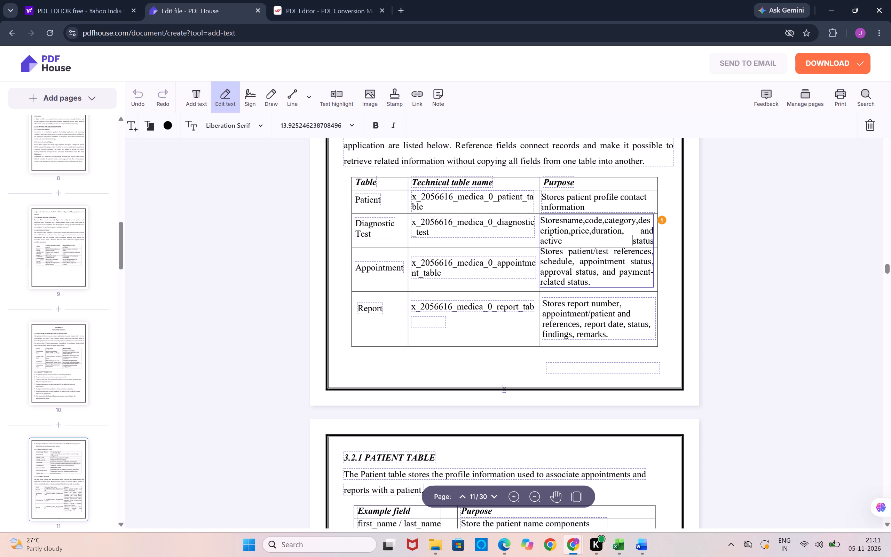
key("BackSpace")
key("space")
key("BackSpace")
key("BackSpace")
key("BackSpace")
key("BackSpace")
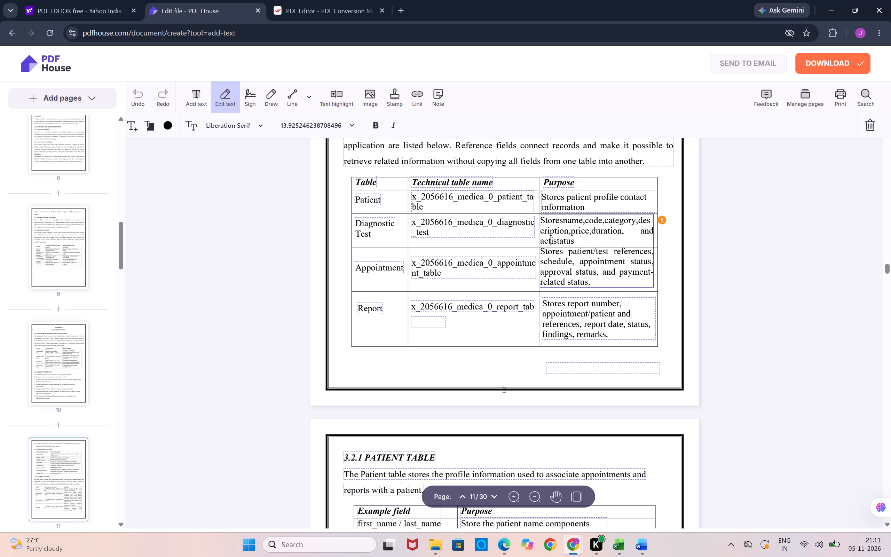
key("BackSpace")
key("BackSpace")
key("BackSpace")
Remove the wide gap between "duration," and "and" in the Diagnostic Test row's purpose text, and finish editing it.
left_click(641, 231)
key("BackSpace")
left_click(564, 237)
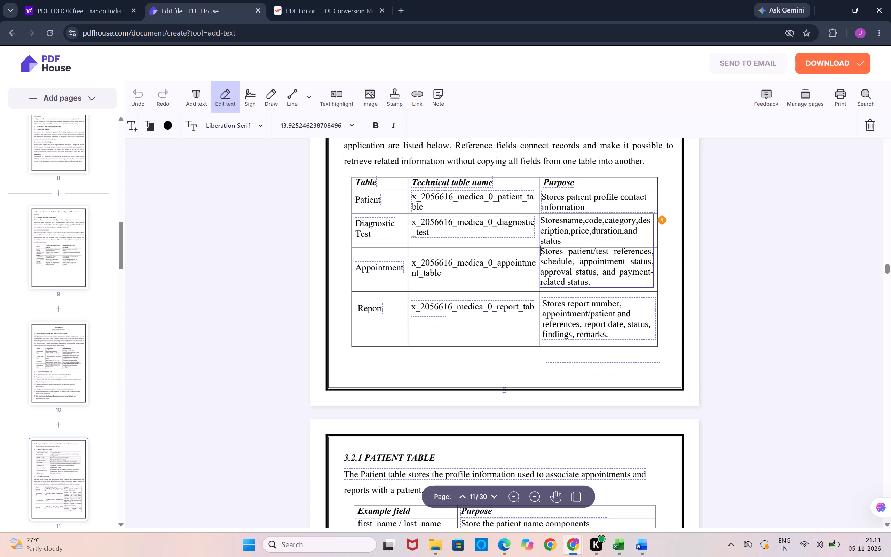
left_click(562, 239)
scroll(558, 246, "down", 1)
left_click(268, 293)
Look over the tables on pages 8 to 13 for remaining text alignment and spacing problems.
scroll(446, 329, "up", 3)
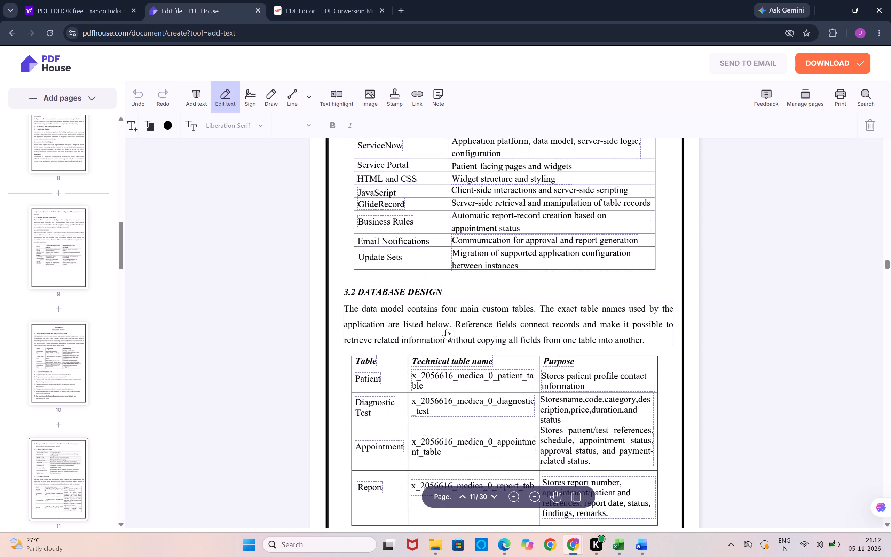
scroll(446, 329, "up", 1)
scroll(446, 329, "down", 1)
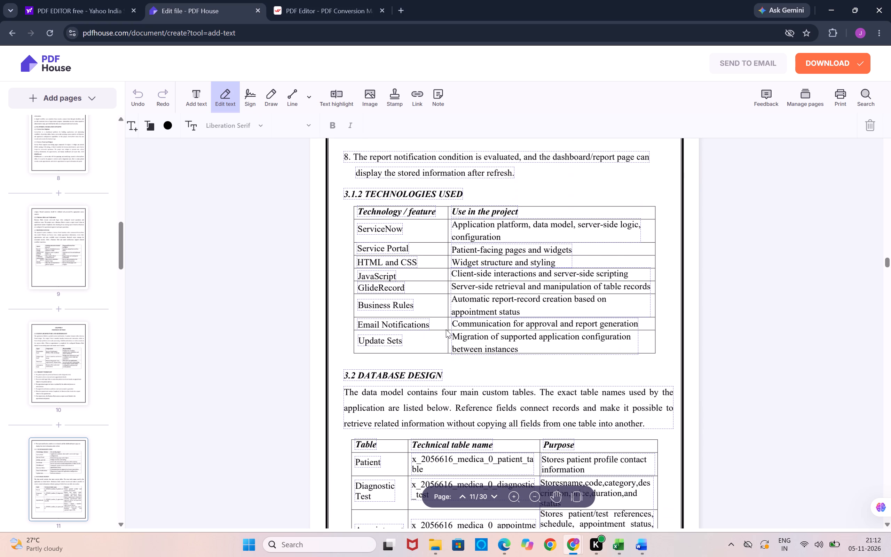
scroll(446, 329, "down", 1)
scroll(521, 273, "down", 1)
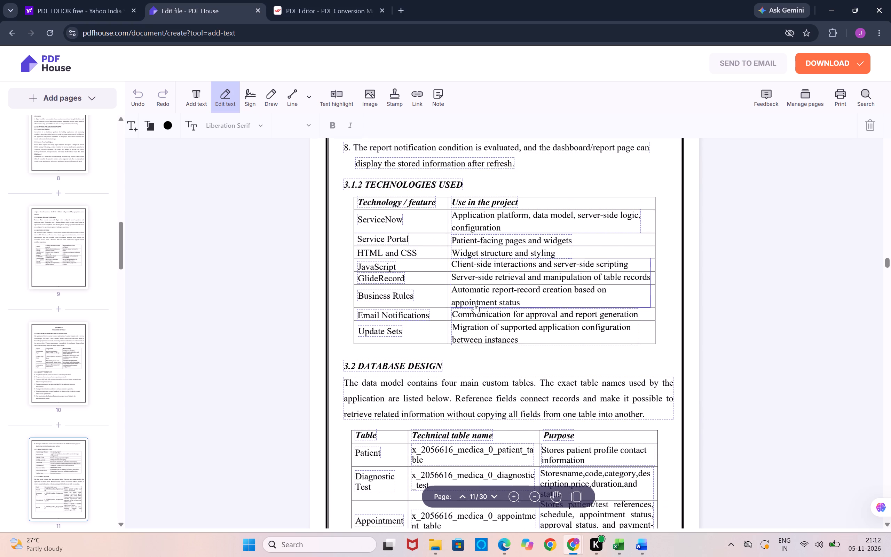
scroll(500, 313, "down", 1)
scroll(358, 266, "up", 4)
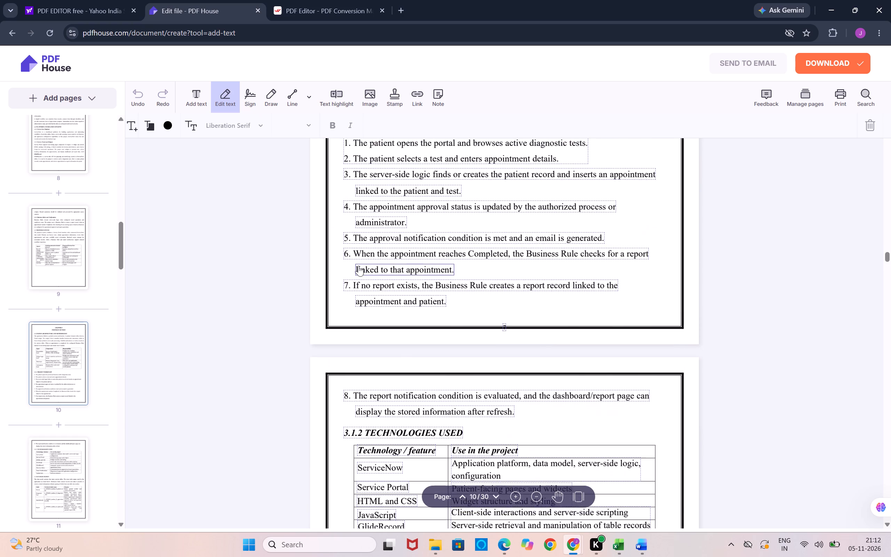
scroll(358, 266, "up", 7)
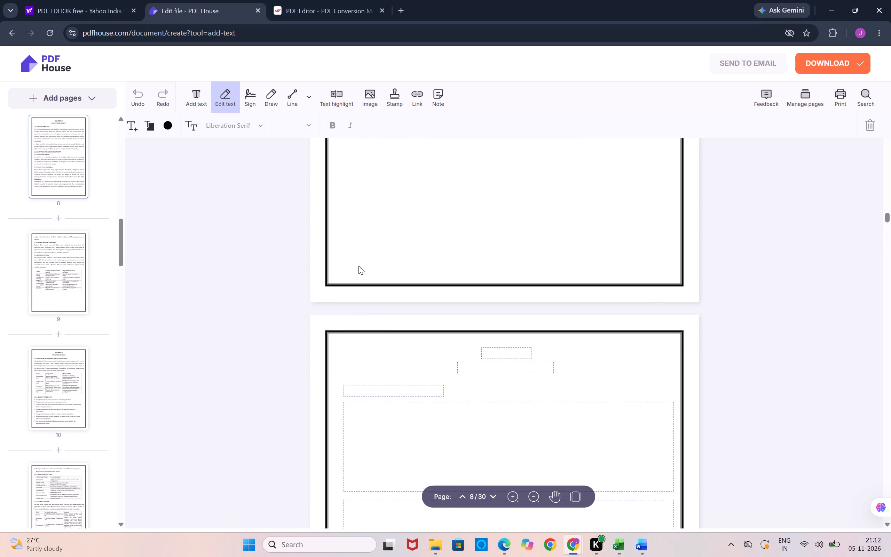
scroll(358, 266, "down", 12)
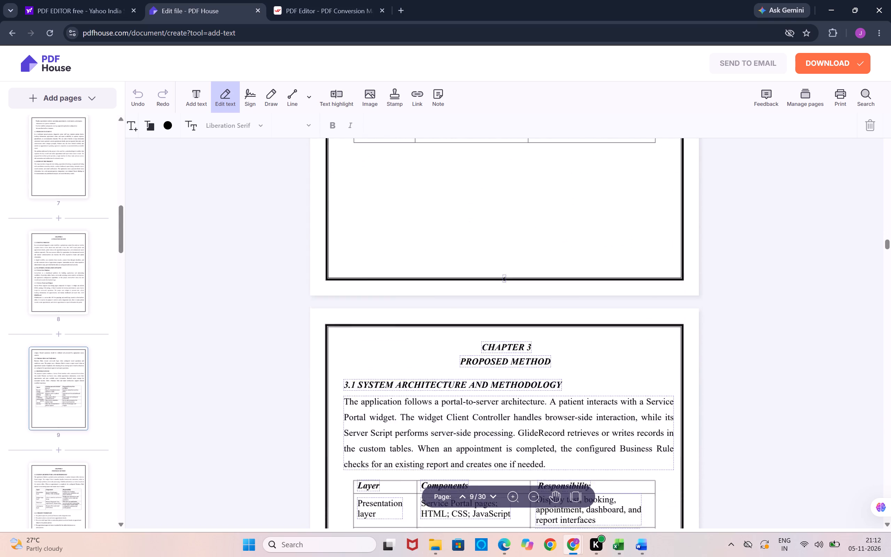
scroll(358, 266, "down", 6)
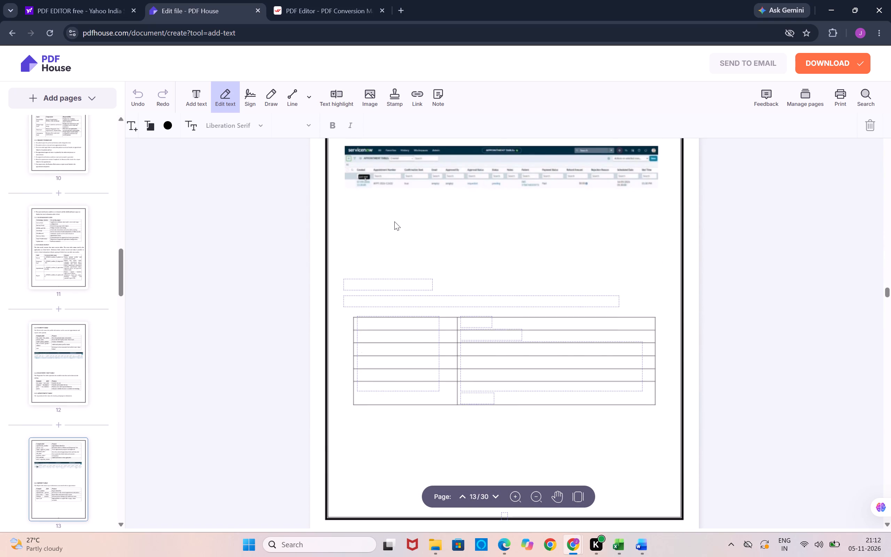
scroll(394, 221, "up", 1)
left_click(420, 240)
left_click(450, 240)
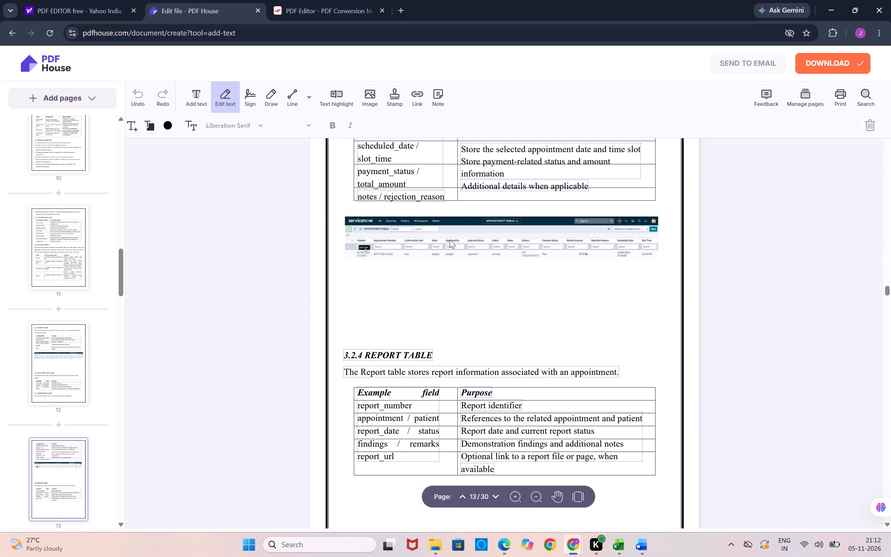
scroll(450, 240, "up", 3)
scroll(449, 345, "up", 3)
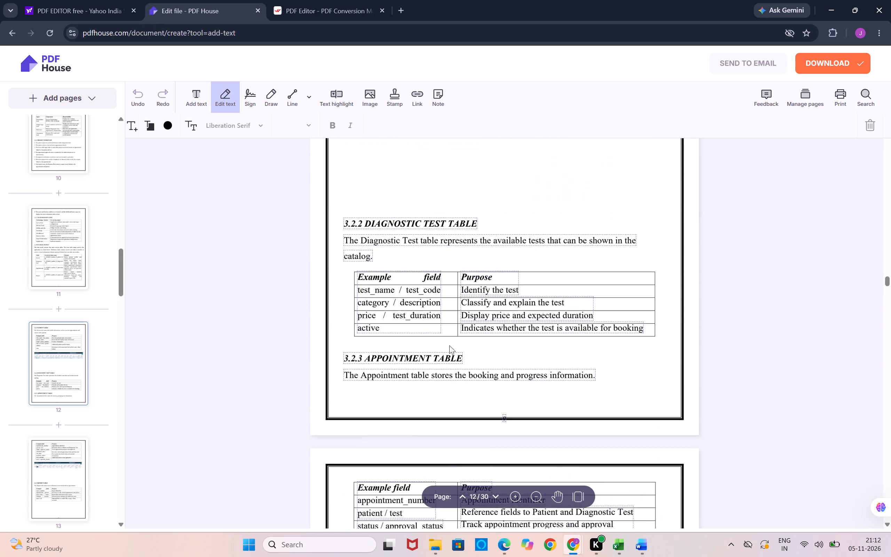
scroll(449, 345, "down", 2)
scroll(474, 386, "down", 1)
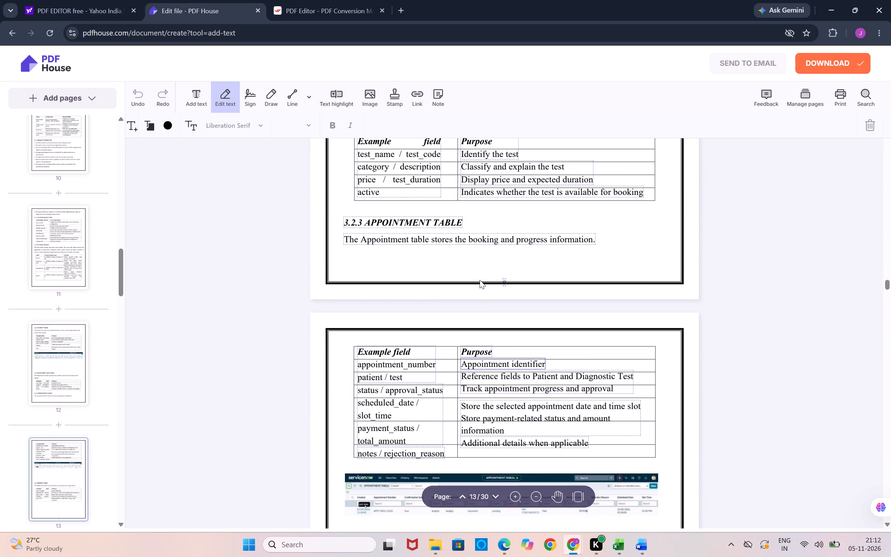
scroll(480, 280, "up", 3)
scroll(480, 280, "down", 1)
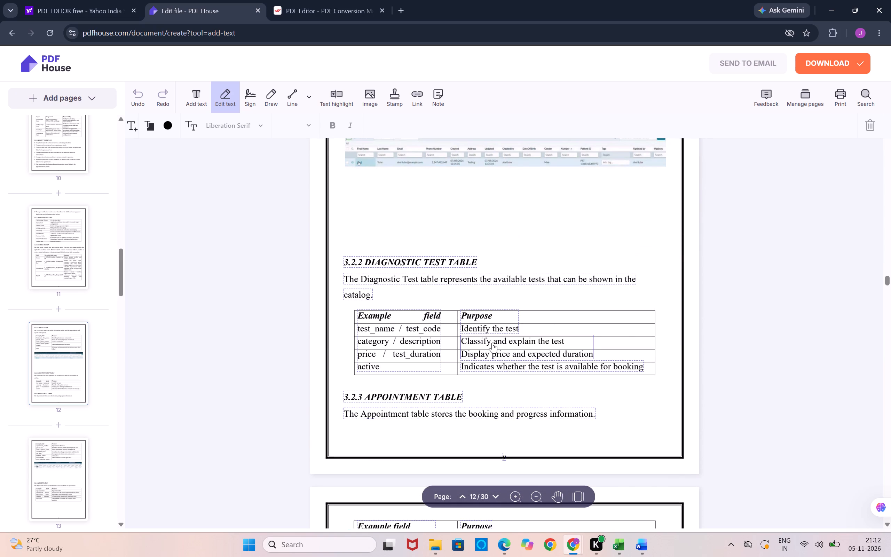
scroll(492, 343, "down", 6)
scroll(399, 274, "down", 4)
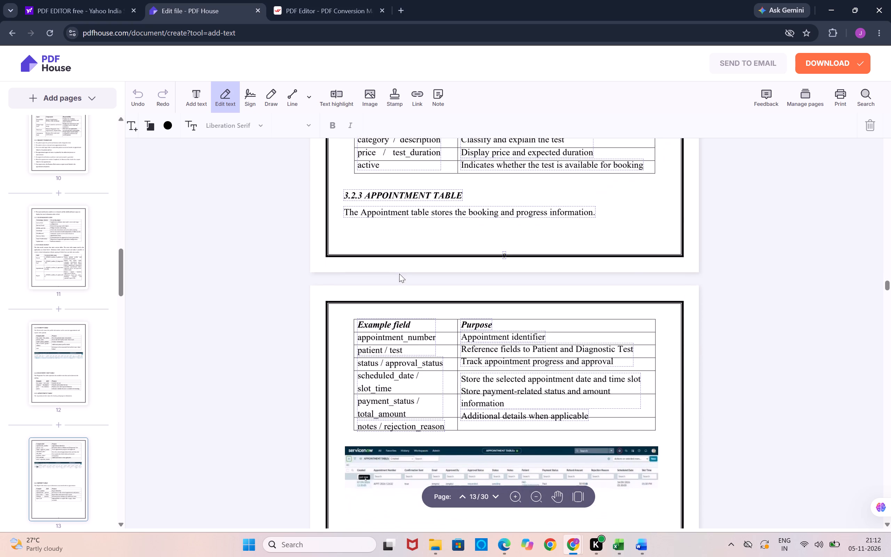
Nudge the example-field text block of the 3.2.4 Report table slightly lower and open it for editing.
scroll(399, 274, "down", 3)
scroll(422, 296, "down", 2)
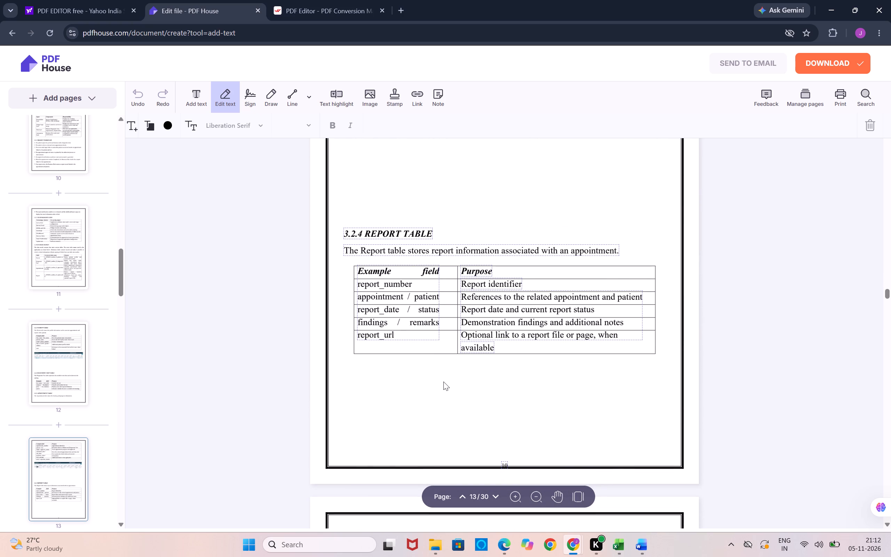
scroll(443, 382, "down", 1)
left_click(419, 307)
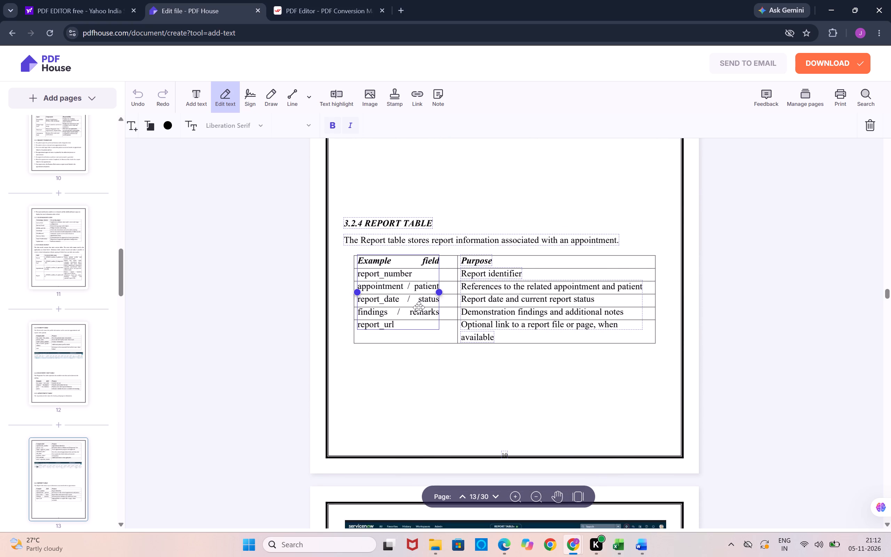
left_click(414, 291)
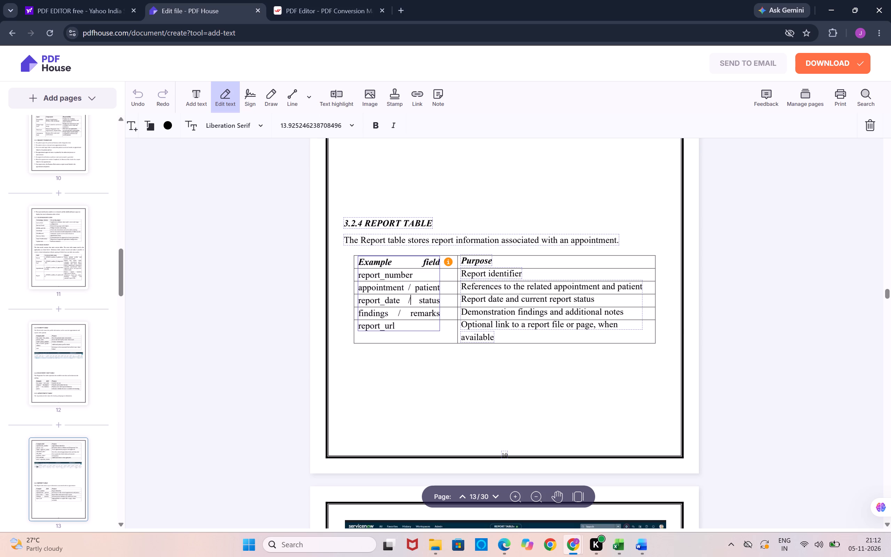
Replace the wide gap in the Report table's "Example field" heading with a single space.
left_click(414, 263)
key("BackSpace")
key("space")
Nudge the Report table's purpose text block, from "References to the related appointment" to "Optional link", slightly lower to align with the field names.
left_click(496, 301)
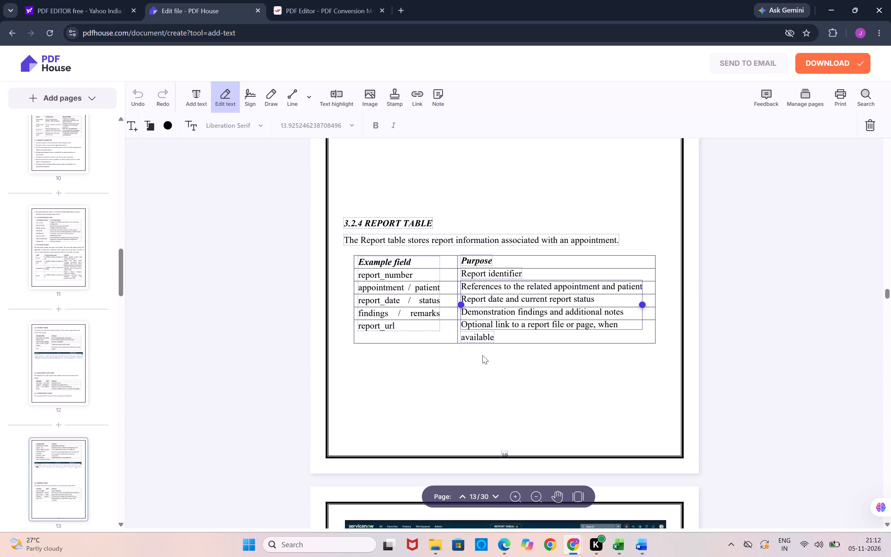
left_click(477, 374)
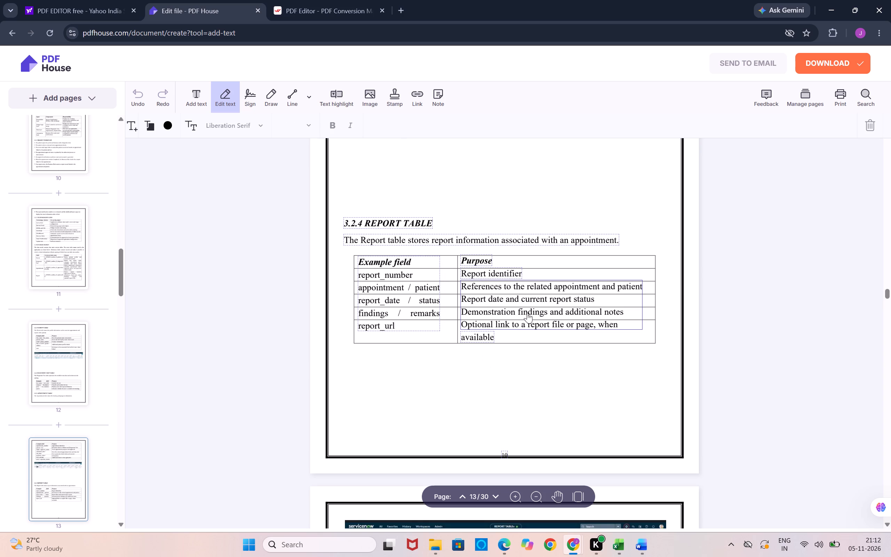
left_click(527, 313)
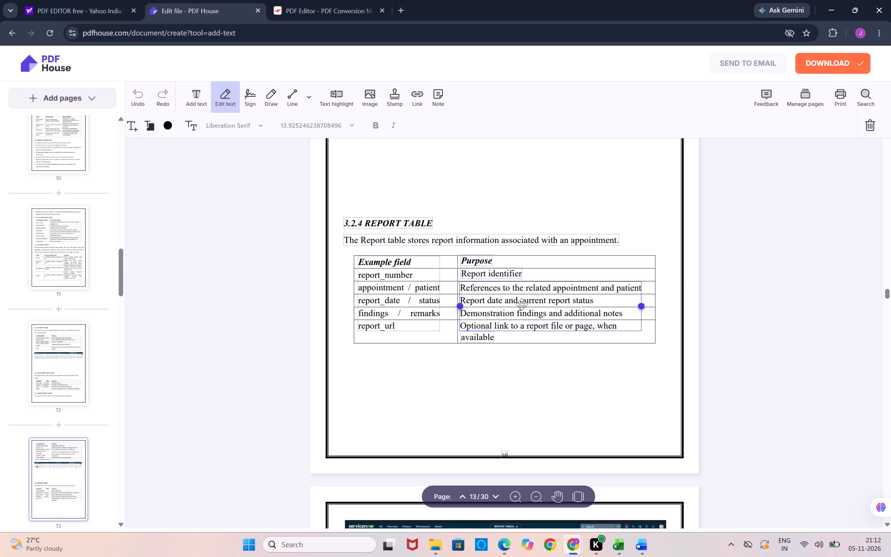
left_click_drag(506, 278, 504, 281)
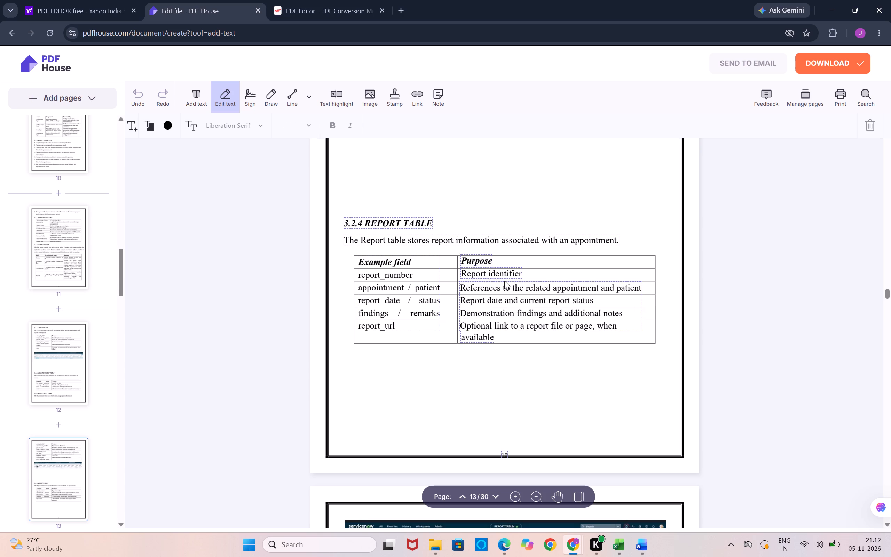
Nudge the Report table's "Report identifier" text and "Purpose" heading slightly lower to align with the field column.
left_click_drag(504, 281, 502, 281)
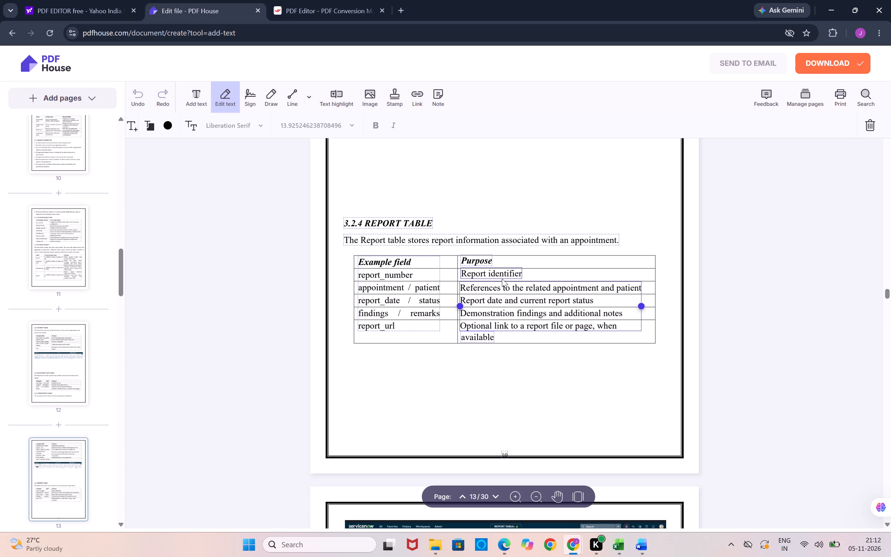
left_click(502, 275)
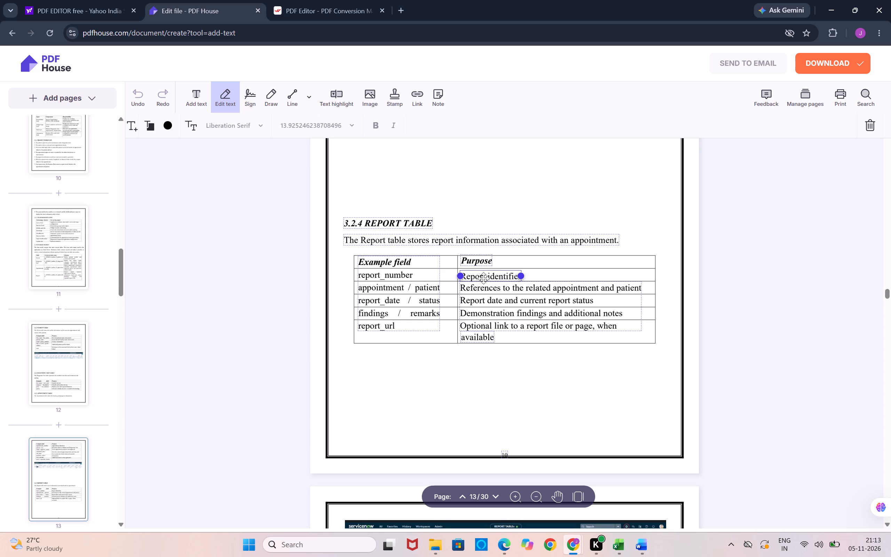
left_click(478, 261)
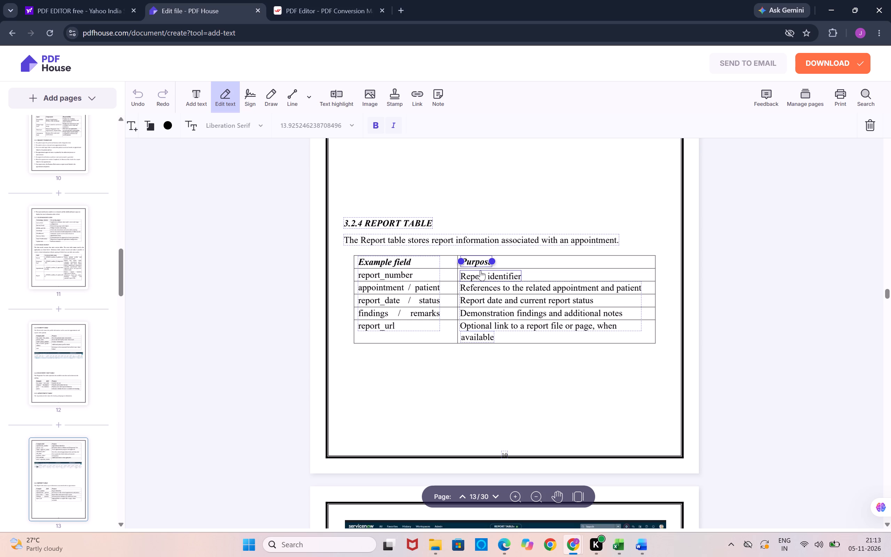
left_click(426, 430)
Look over the tables on pages 11 to 13 for remaining text alignment and spacing problems.
scroll(426, 430, "down", 1)
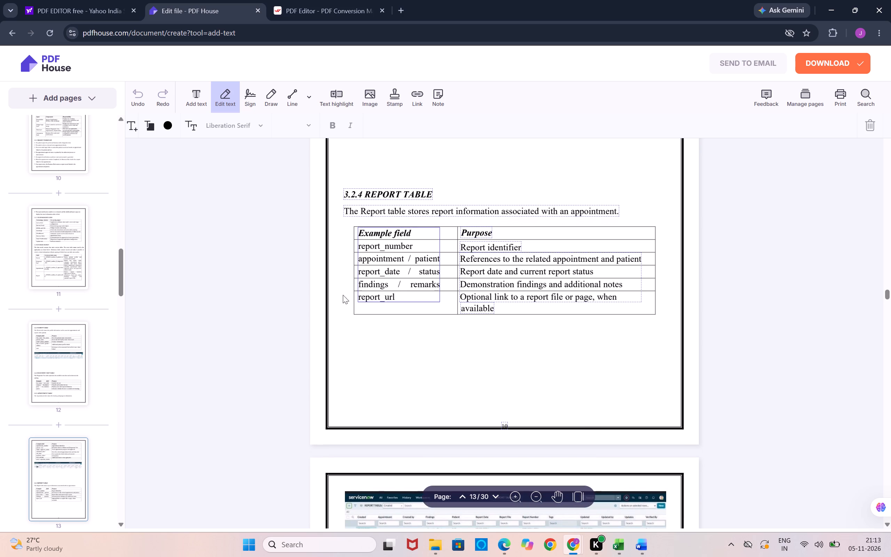
scroll(277, 354, "down", 1)
scroll(425, 332, "down", 1)
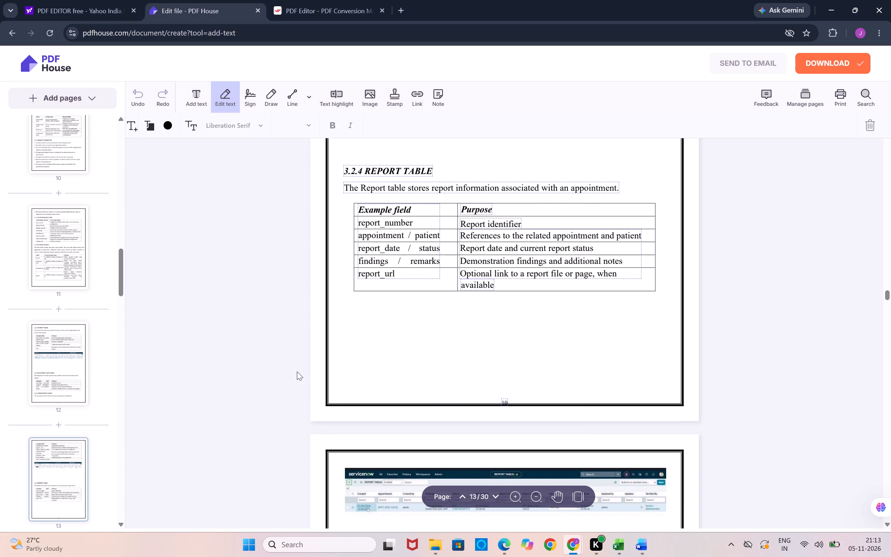
scroll(331, 397, "down", 1)
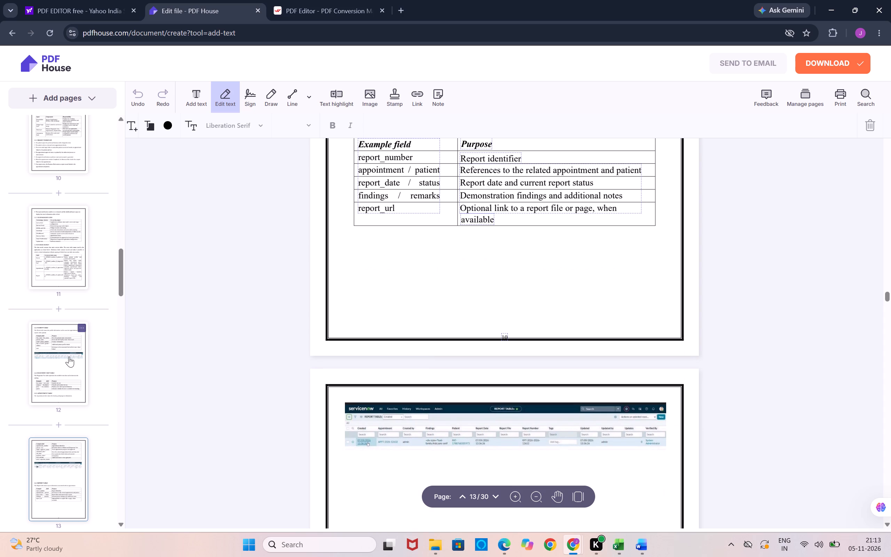
left_click(67, 365)
scroll(292, 323, "down", 1)
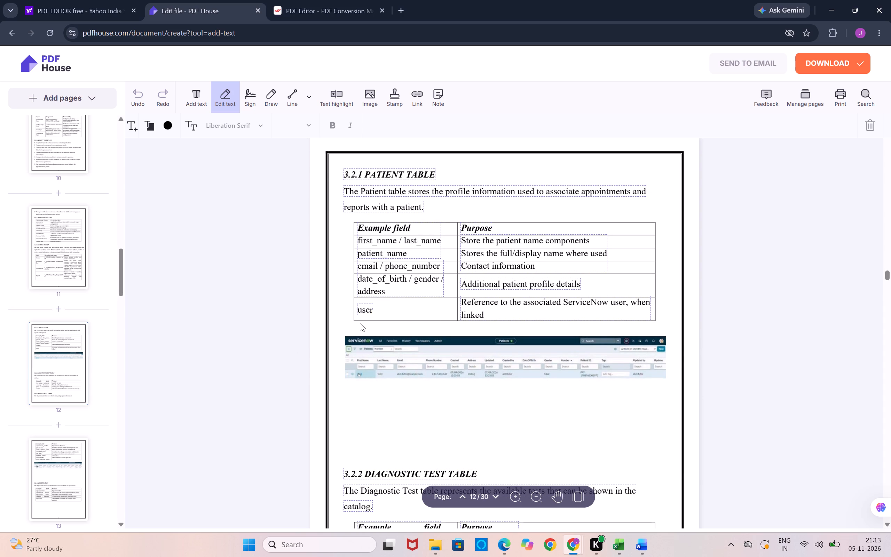
scroll(421, 213, "up", 1)
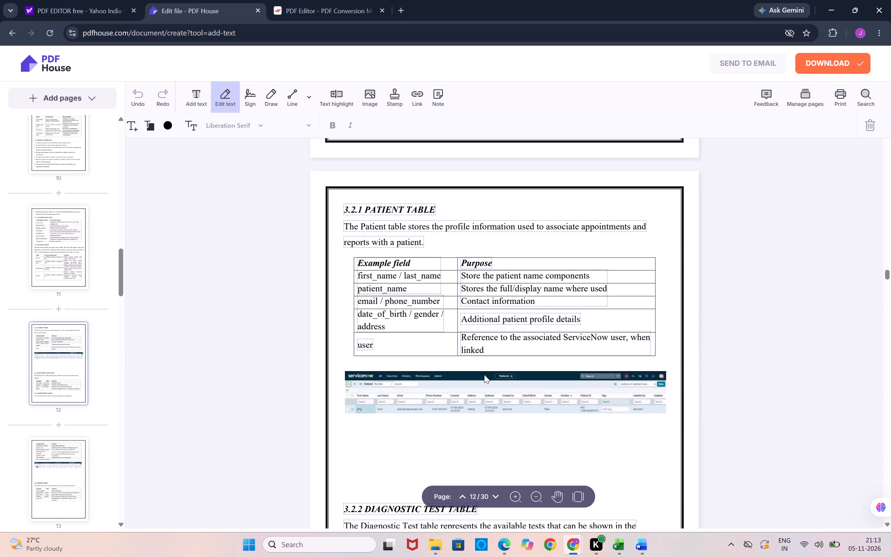
scroll(462, 297, "up", 1)
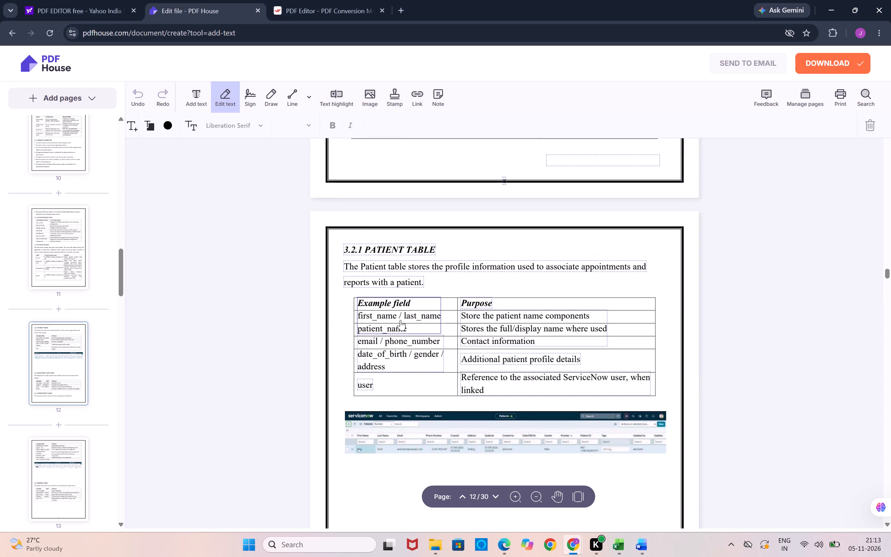
scroll(403, 419, "down", 1)
scroll(507, 420, "down", 1)
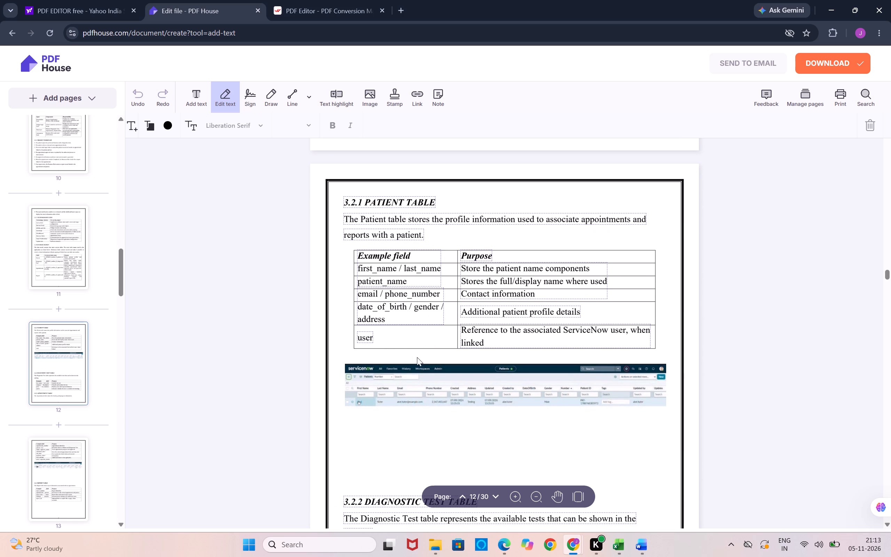
scroll(429, 393, "down", 1)
scroll(499, 384, "up", 1)
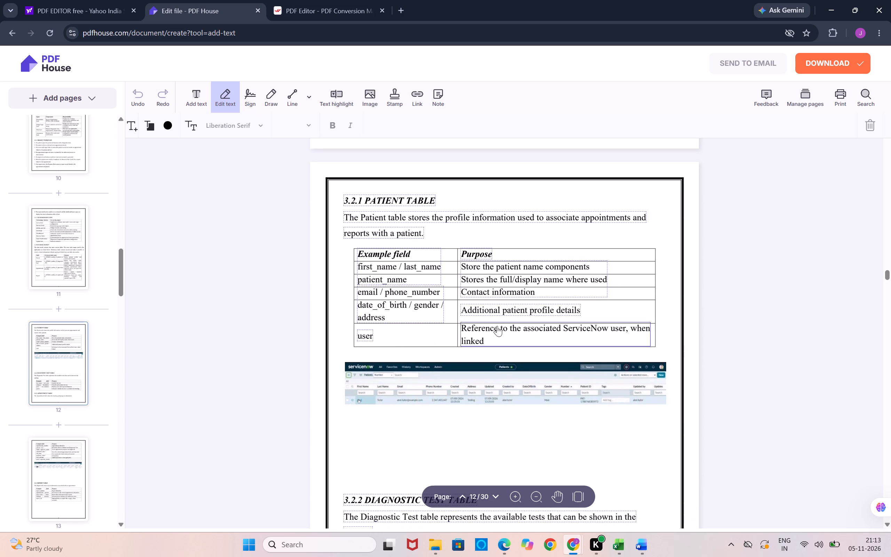
scroll(432, 423, "down", 1)
scroll(492, 375, "up", 2)
scroll(421, 300, "down", 1)
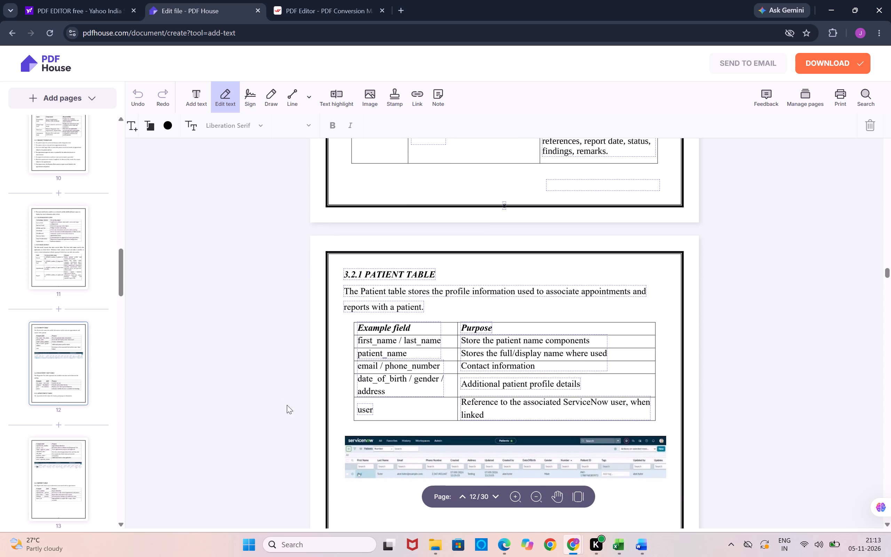
scroll(291, 409, "down", 1)
scroll(224, 454, "down", 1)
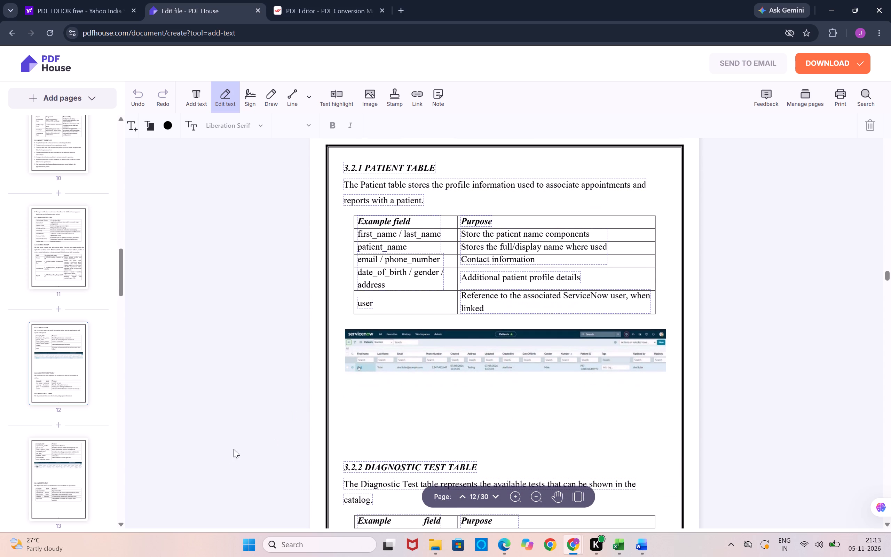
scroll(385, 306, "up", 1)
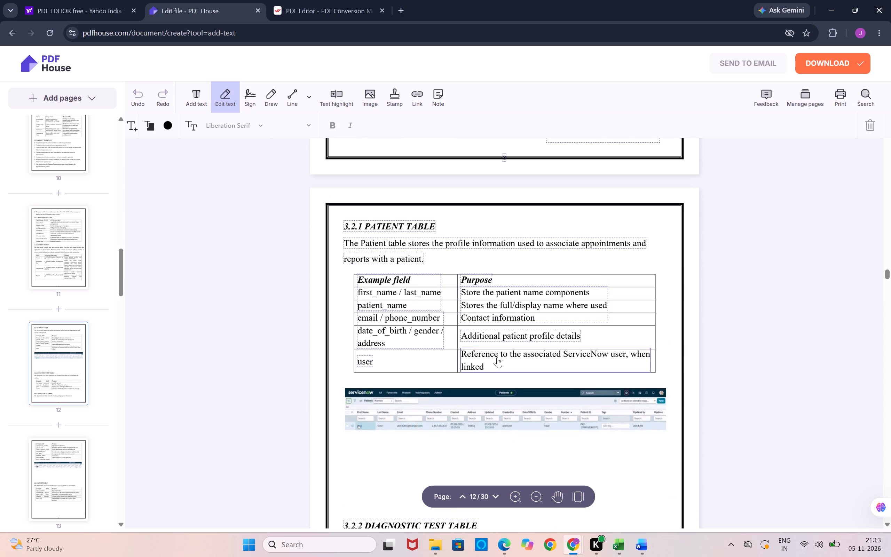
right_click(497, 357)
left_click(487, 361)
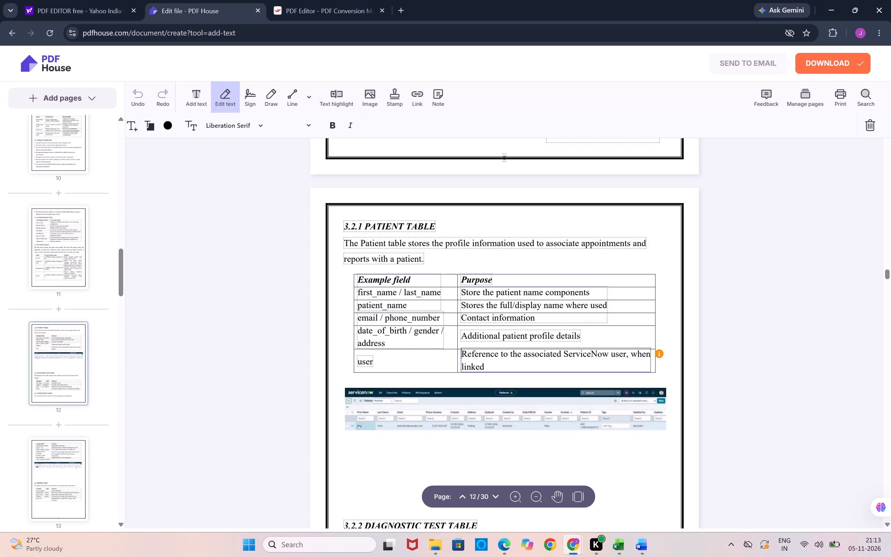
scroll(466, 320, "up", 1)
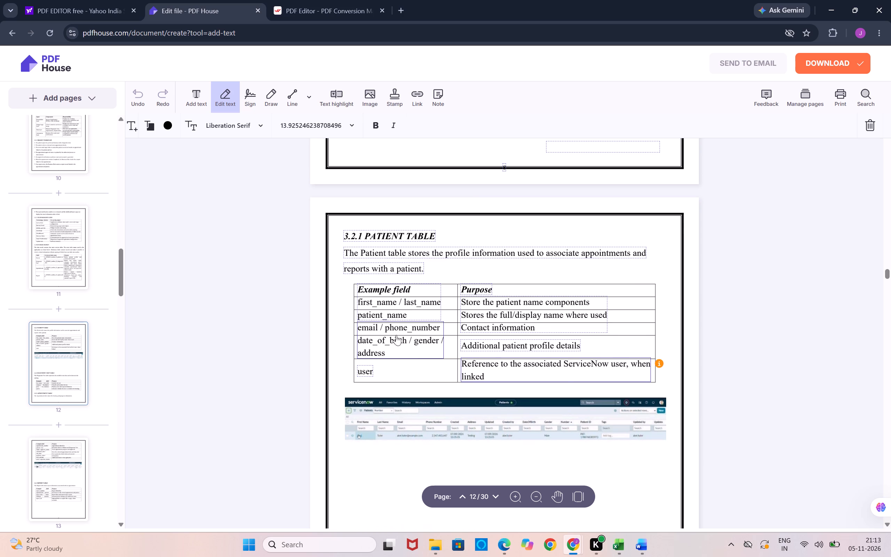
scroll(454, 312, "up", 2)
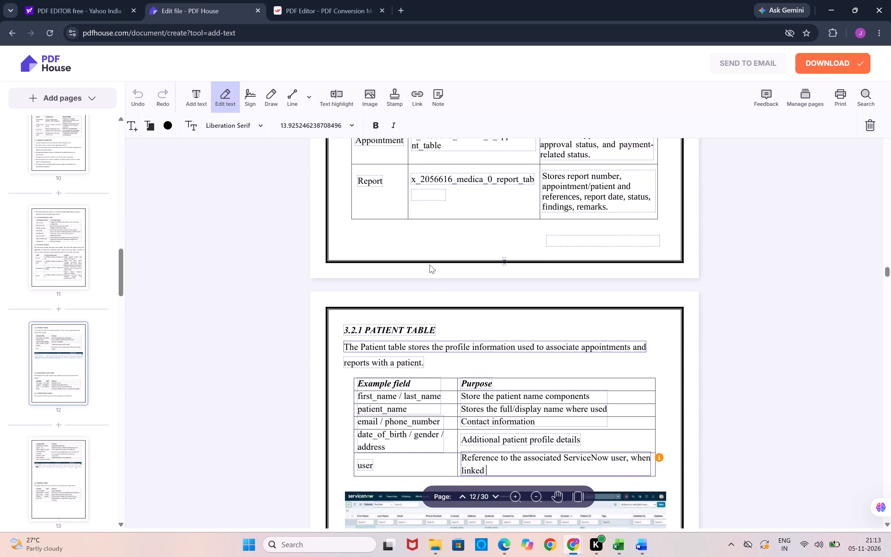
scroll(427, 256, "up", 3)
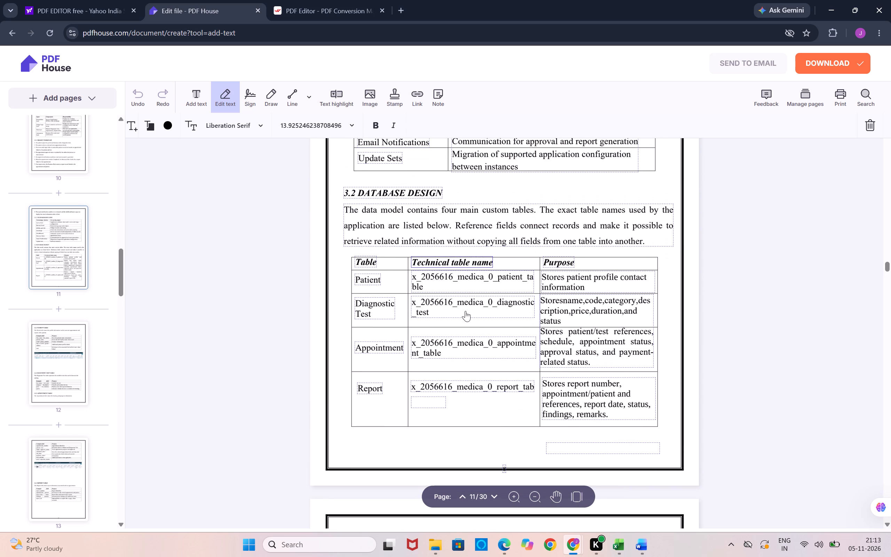
scroll(465, 311, "down", 1)
scroll(467, 380, "up", 1)
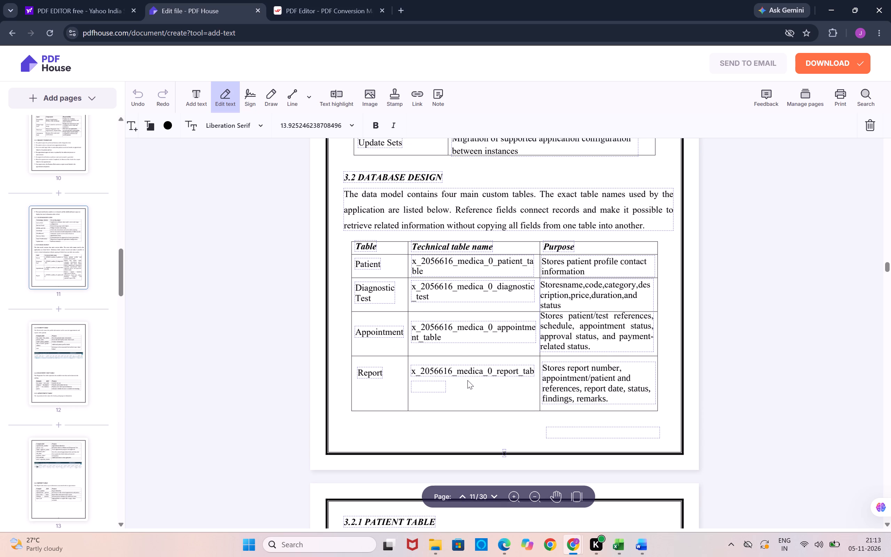
scroll(467, 380, "up", 1)
scroll(467, 380, "down", 5)
scroll(467, 380, "up", 5)
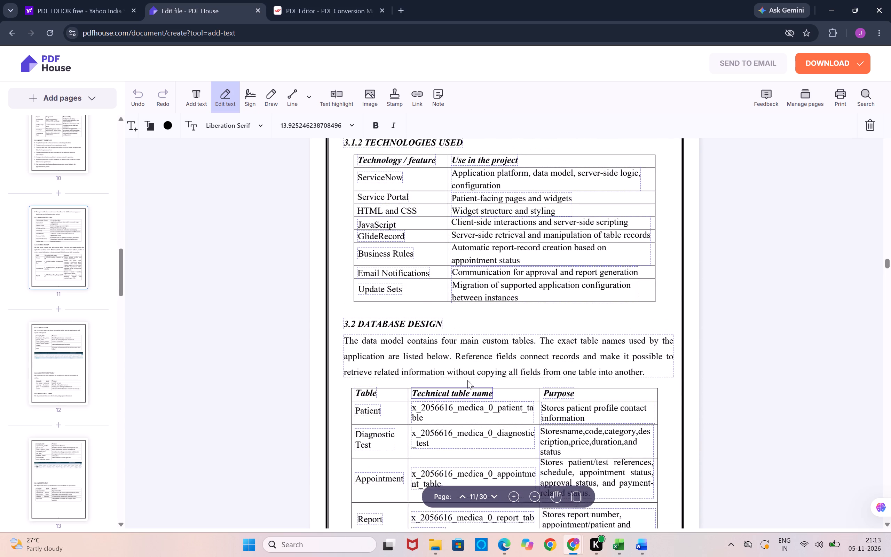
scroll(467, 380, "up", 1)
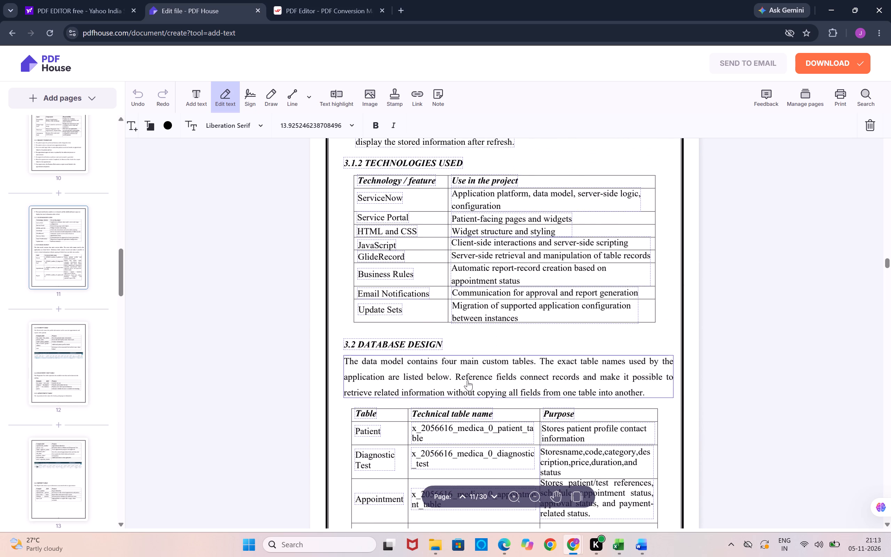
Open the 3.2.2 Diagnostic Test table's example-field text block for editing and delete the word "field" from its heading.
scroll(467, 380, "down", 5)
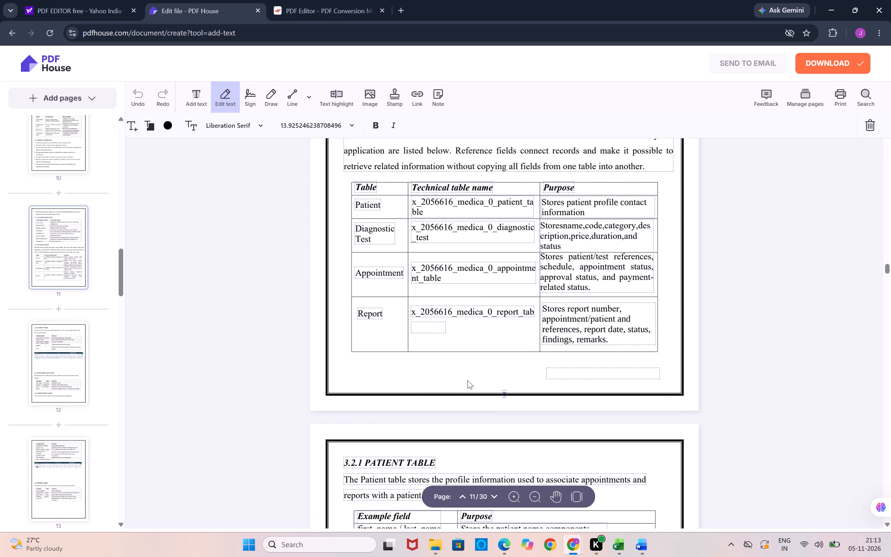
scroll(467, 380, "down", 8)
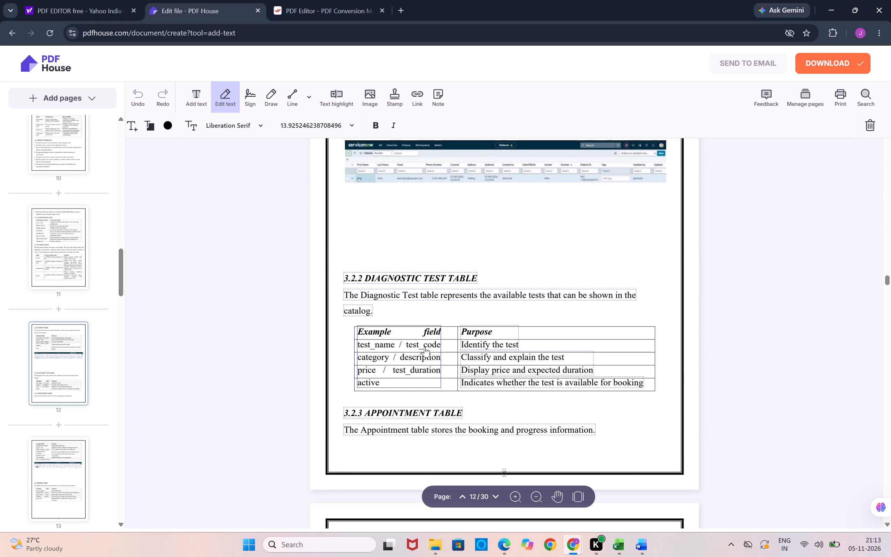
left_click(423, 332)
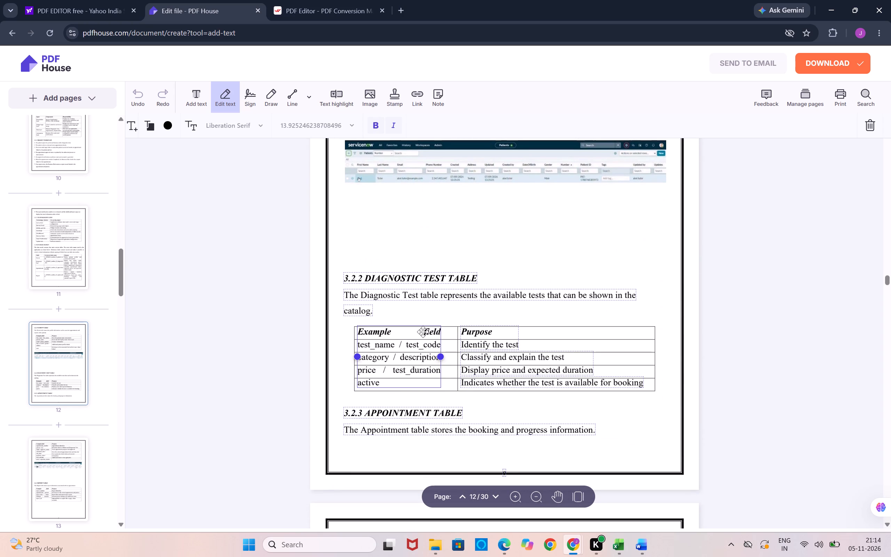
double_click(423, 332)
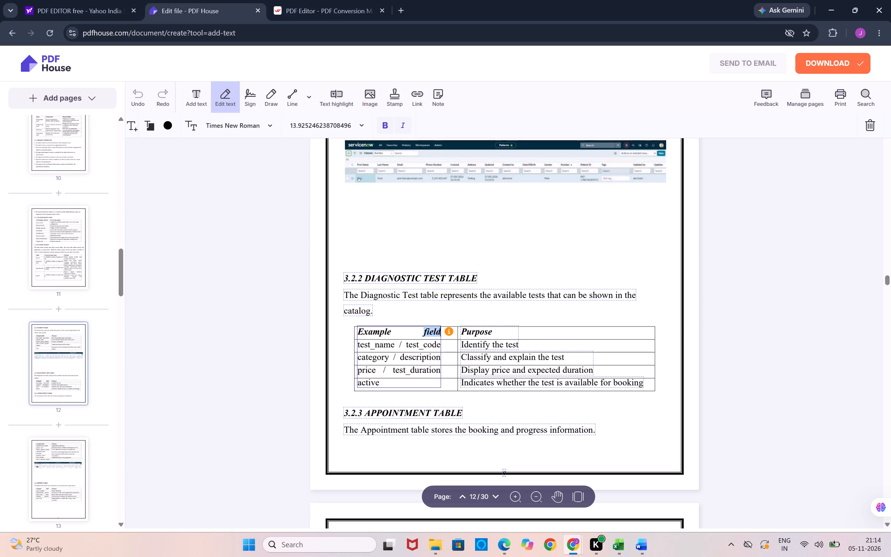
key("BackSpace")
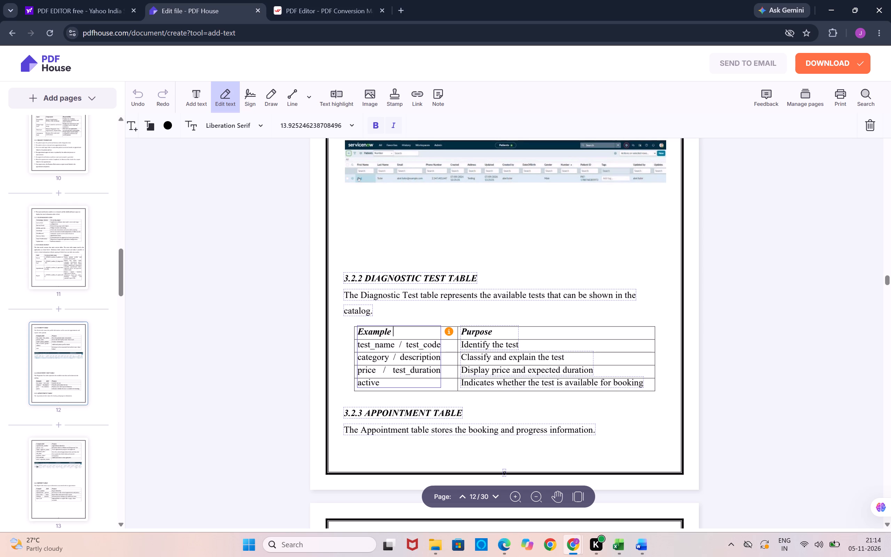
Remove the spaces around the slashes in the Diagnostic Test table, giving "test_name/test_code", "category/description" and "price/test_duration".
scroll(454, 362, "down", 1)
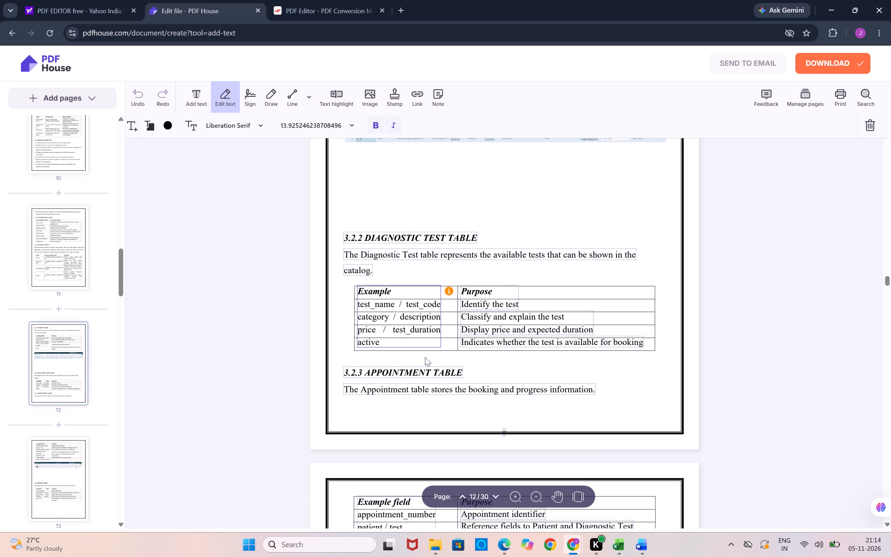
scroll(425, 357, "down", 1)
scroll(490, 369, "down", 1)
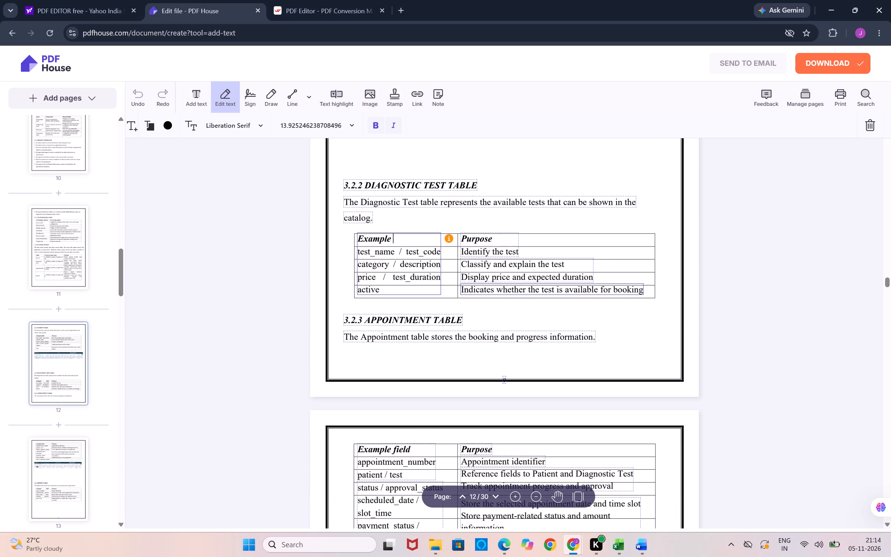
left_click(405, 255)
key("BackSpace")
key("Left")
key("BackSpace")
left_click(400, 265)
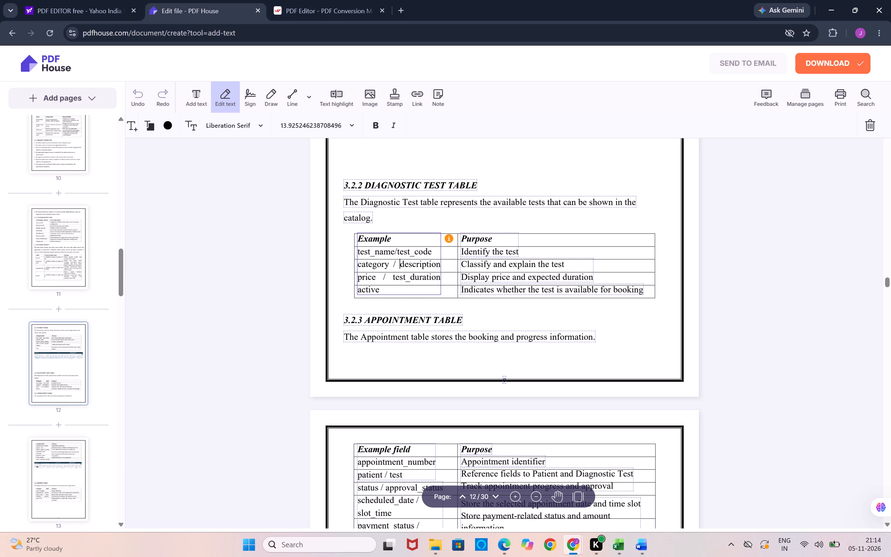
key("BackSpace")
key("Left")
key("BackSpace")
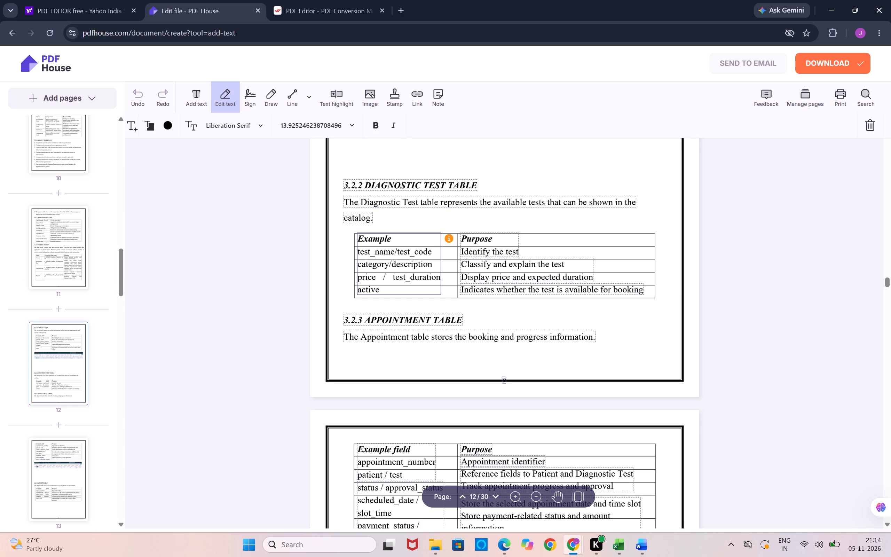
left_click(393, 277)
key("BackSpace")
key("Left")
key("BackSpace")
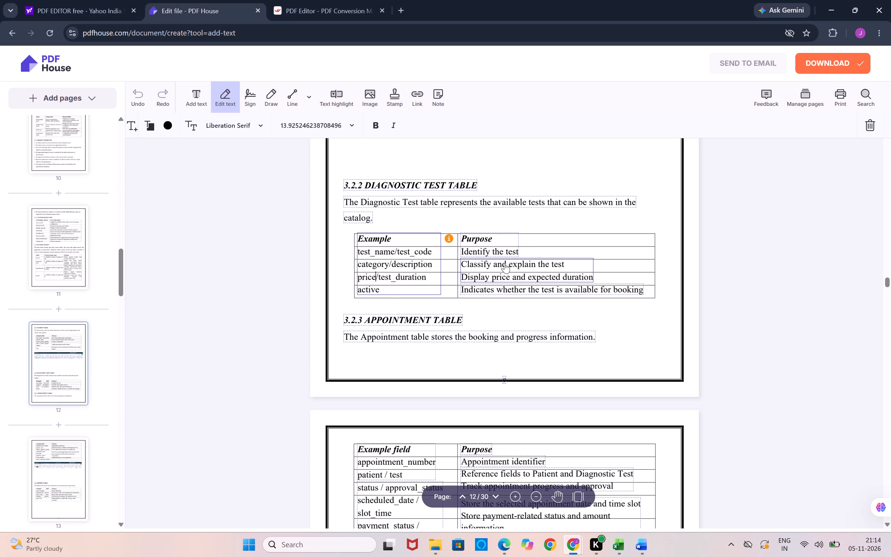
Remove the spaces around the slash in the page 13 Appointment table's patient and test entry, giving "patient/test".
scroll(397, 370, "down", 2)
scroll(474, 344, "down", 1)
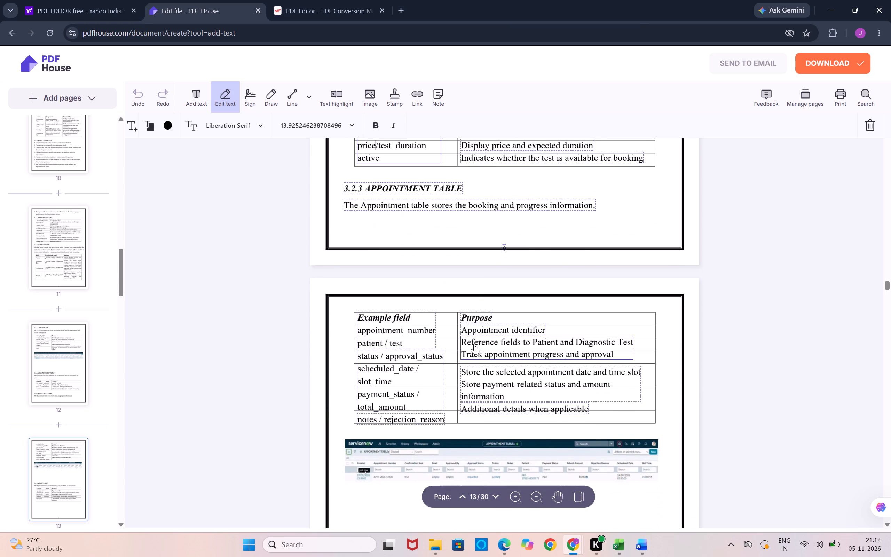
left_click(388, 343)
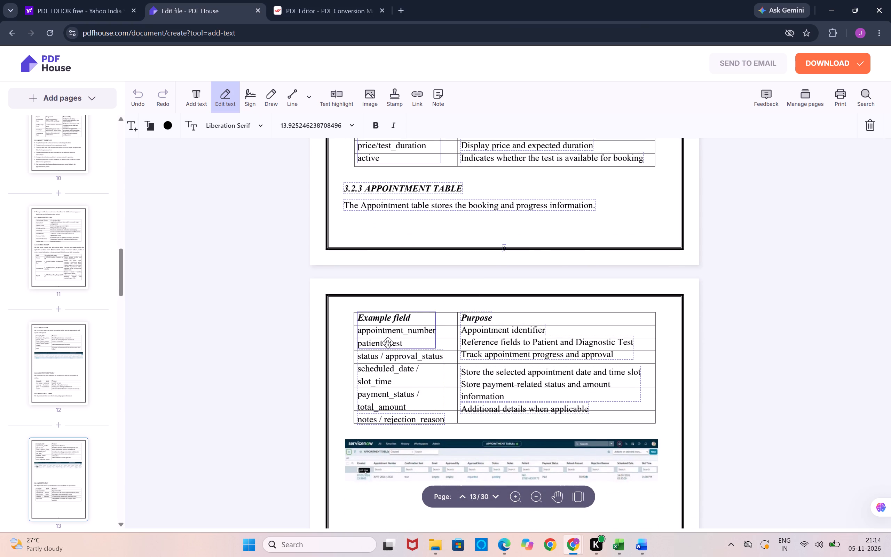
left_click(394, 342)
key("Left")
key("BackSpace")
key("Left")
key("BackSpace")
key("Down")
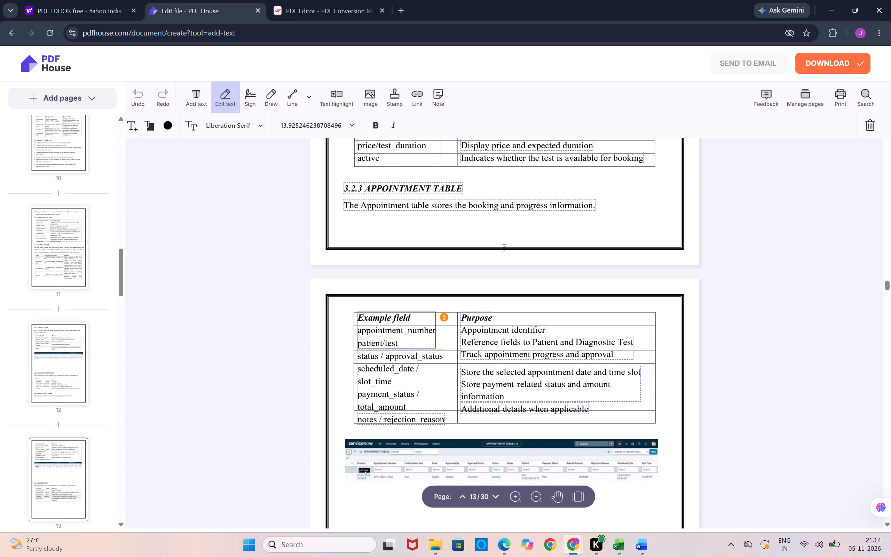
Tighten the slash in the Appointment table's scheduled date entry so it reads "scheduled_date" with "/slot_time" on the second line.
left_click(389, 357)
left_click(392, 382)
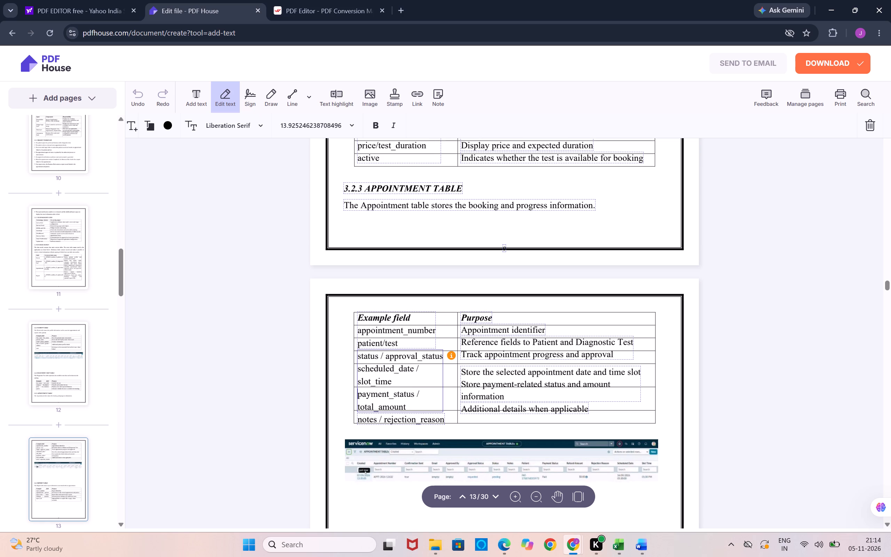
right_click(359, 383)
key("BackSpace")
key("Left")
key("BackSpace")
key("space")
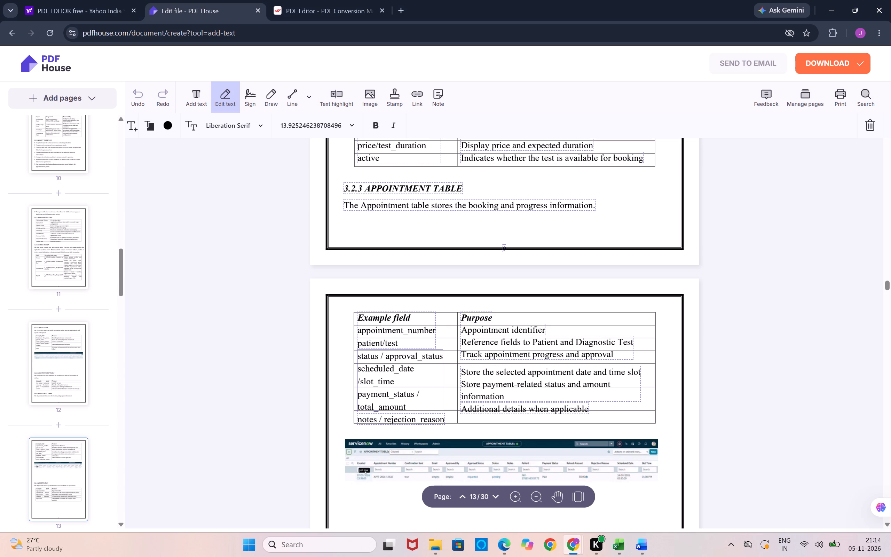
right_click(361, 383)
Look over the tables on pages 10 to 12 for remaining text alignment and spacing problems.
scroll(452, 240, "up", 6)
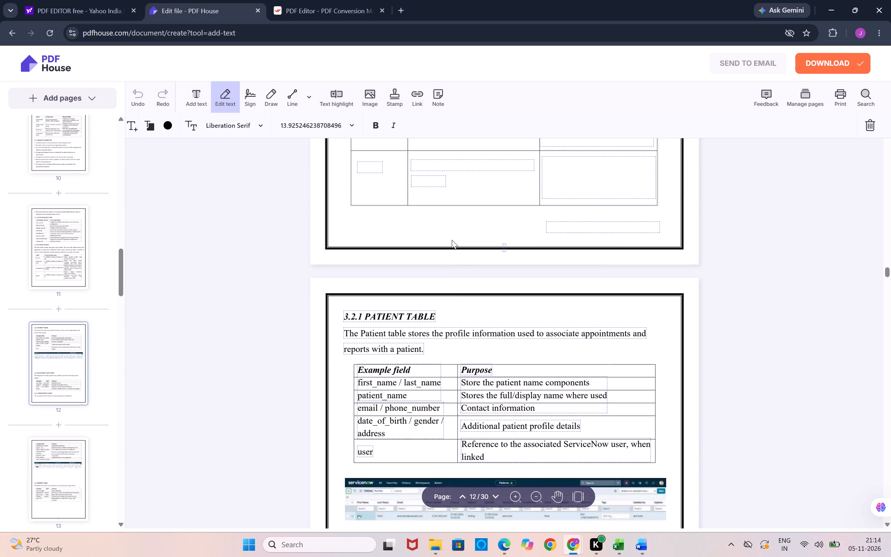
scroll(452, 240, "up", 7)
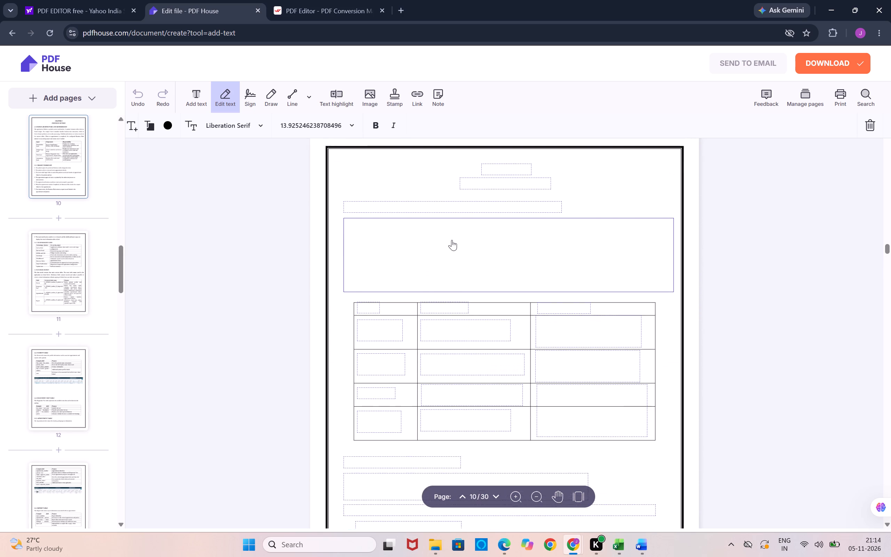
scroll(452, 240, "down", 7)
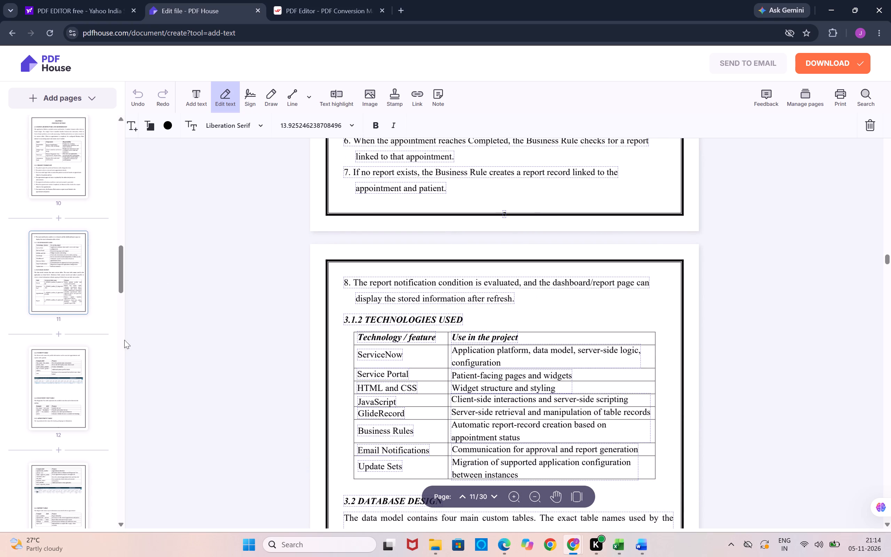
left_click(71, 384)
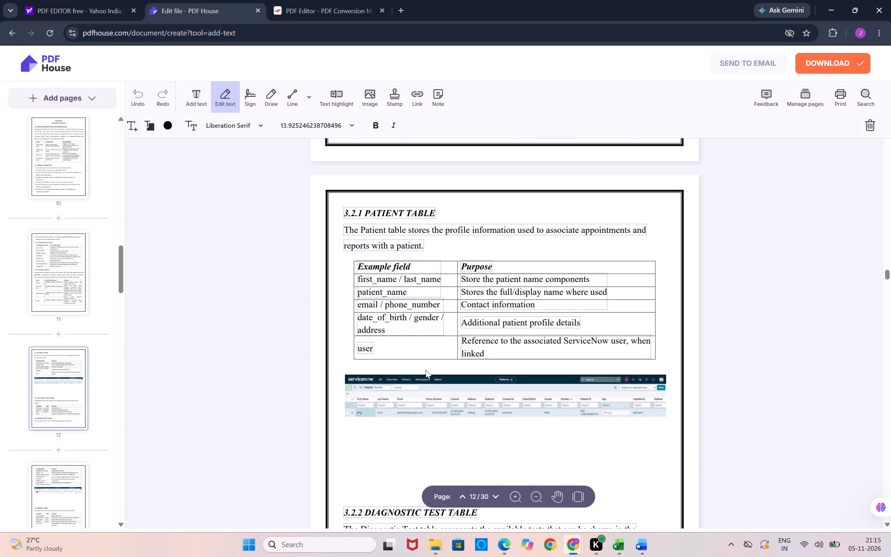
scroll(426, 370, "down", 1)
scroll(483, 402, "down", 4)
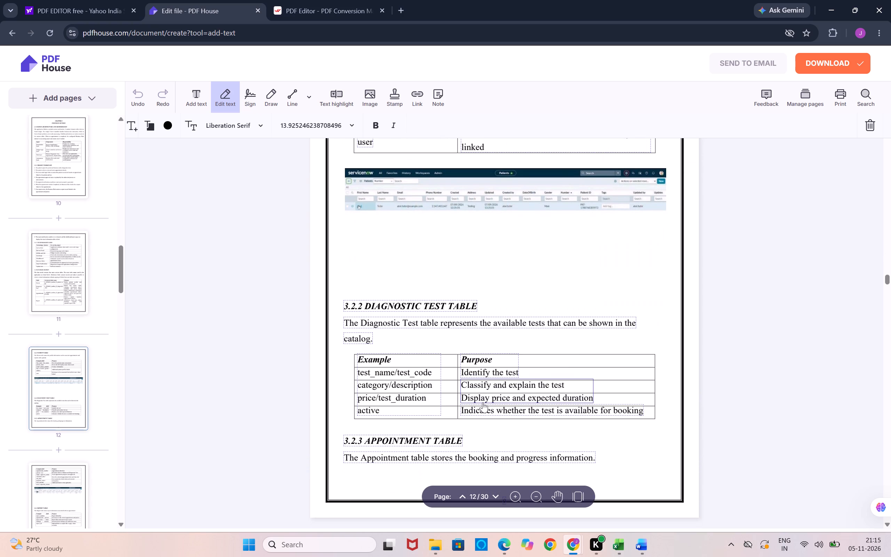
scroll(483, 402, "down", 2)
scroll(521, 319, "up", 3)
scroll(504, 268, "up", 3)
scroll(450, 227, "up", 1)
scroll(440, 302, "up", 1)
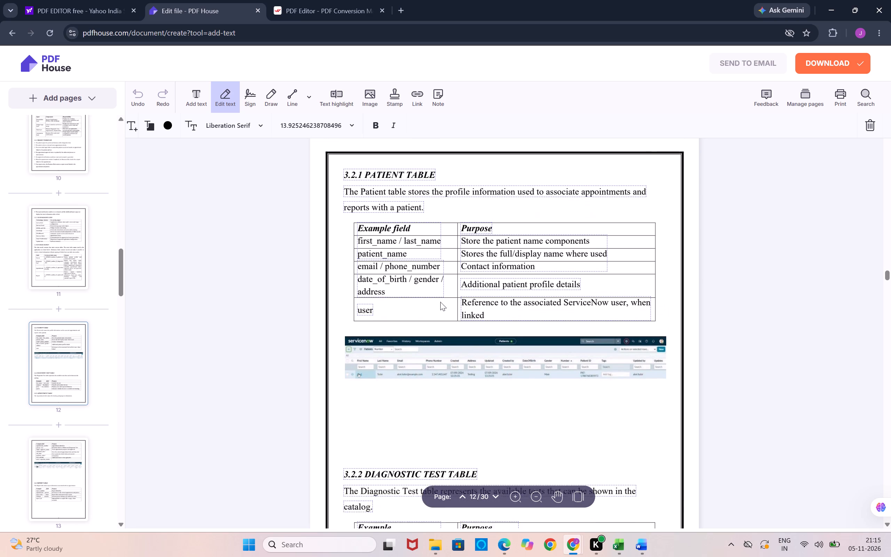
scroll(440, 302, "up", 1)
scroll(440, 302, "down", 1)
scroll(497, 300, "down", 2)
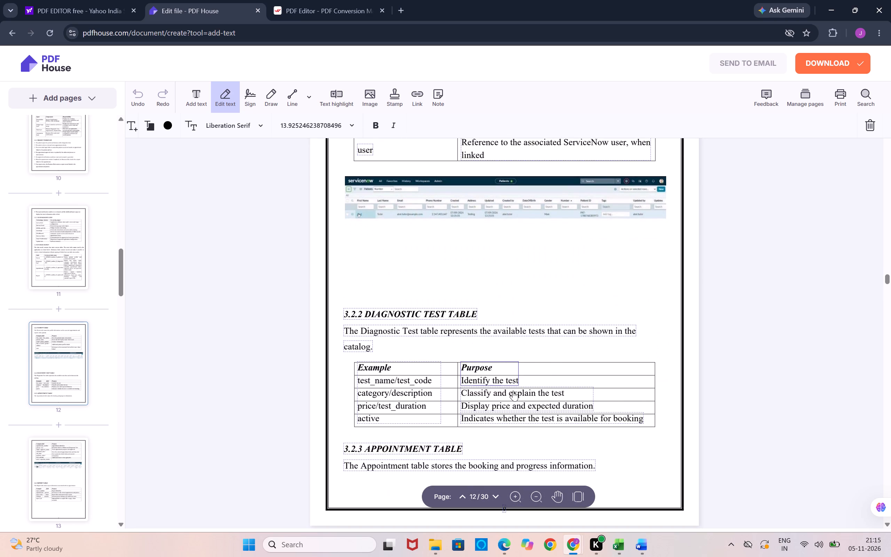
Move the Appointment table's "notes / rejection_reason" text up and "Additional details when applicable" down so both sit in the last row.
scroll(513, 391, "down", 6)
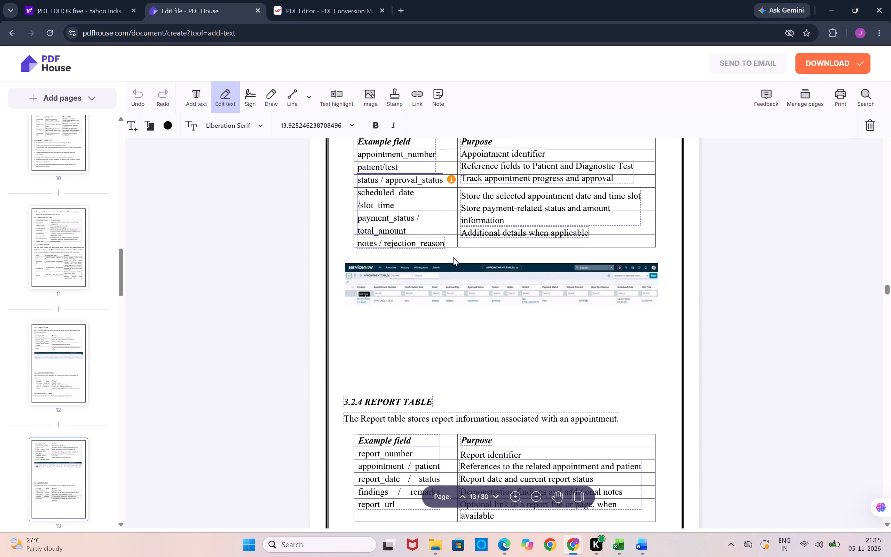
left_click_drag(426, 239, 426, 235)
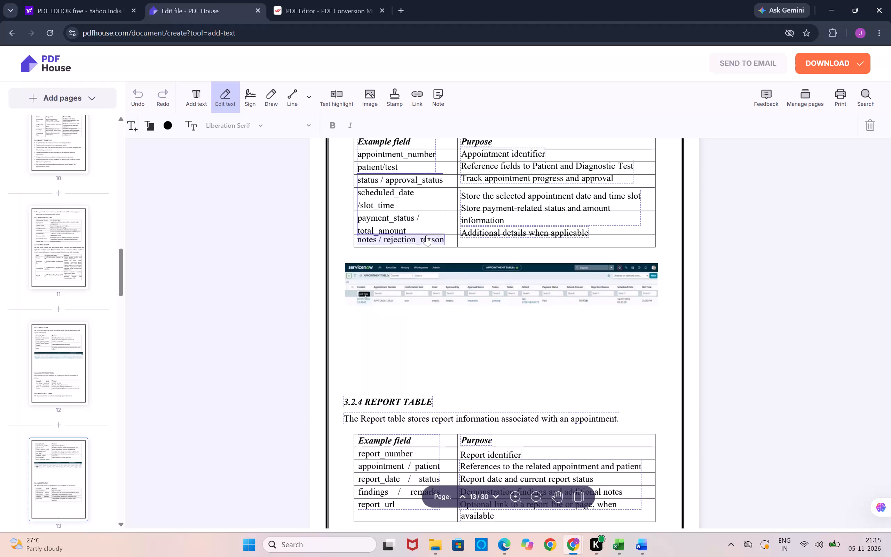
left_click_drag(426, 235, 426, 236)
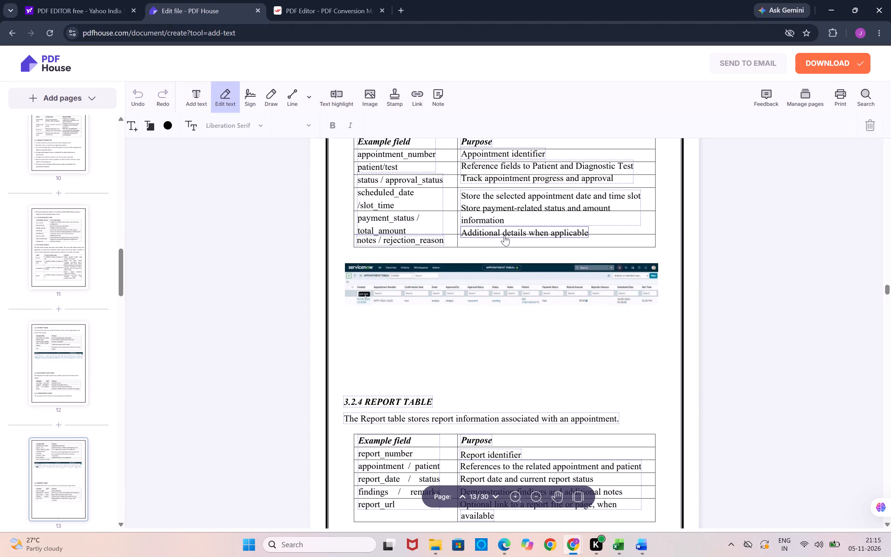
left_click_drag(506, 230, 507, 238)
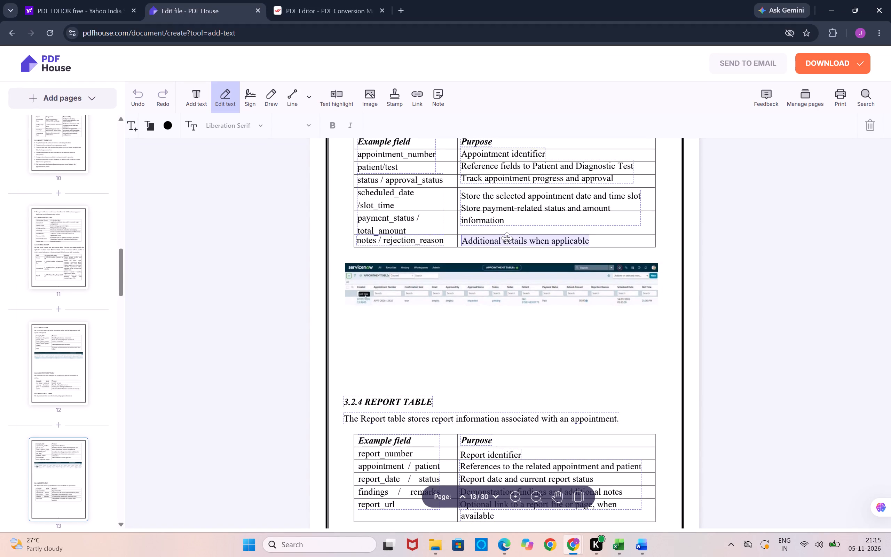
left_click_drag(507, 238, 507, 237)
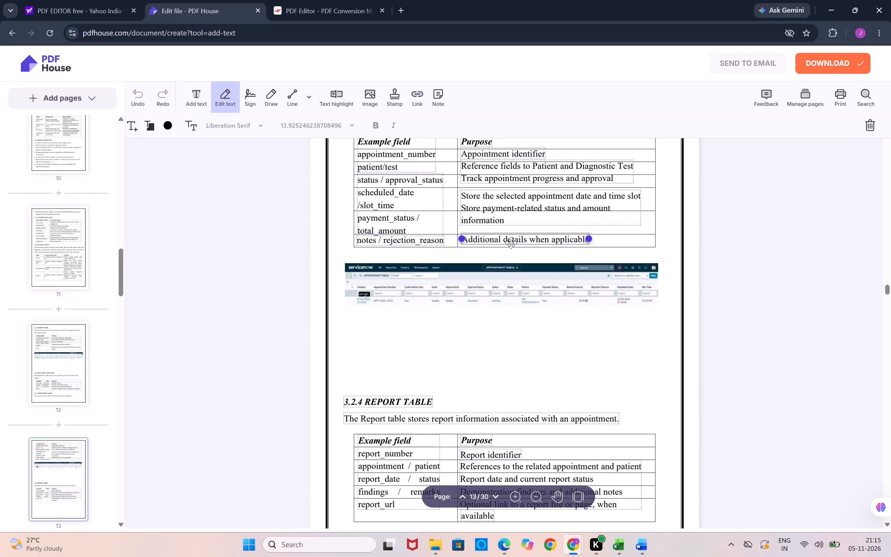
left_click(511, 243)
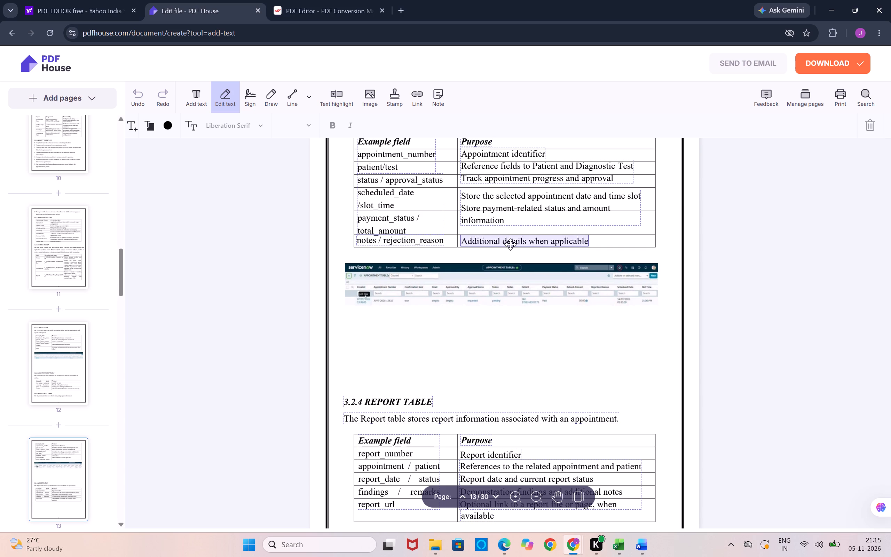
Shift the Appointment table's two multi-line purpose text blocks slightly so their lines match the field rows from "patient/test" to "scheduled_date".
scroll(511, 243, "up", 1)
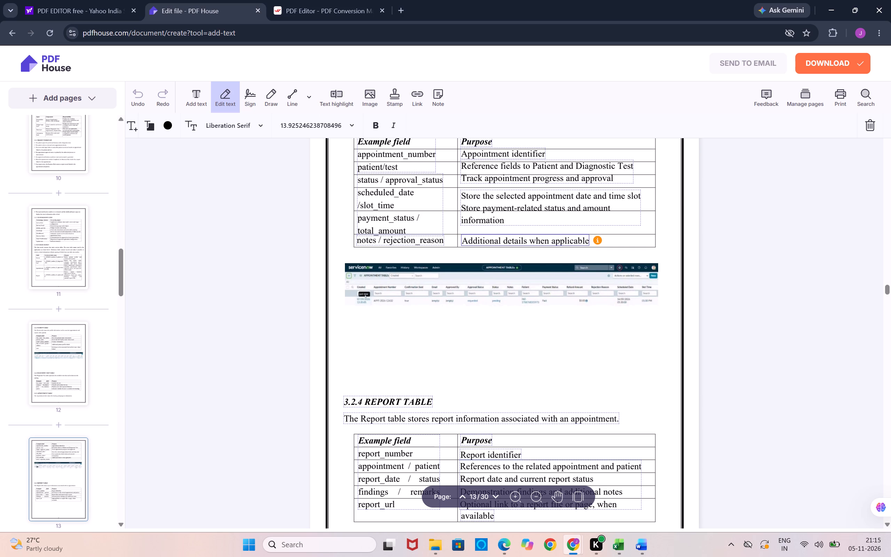
scroll(511, 243, "up", 1)
left_click(487, 287)
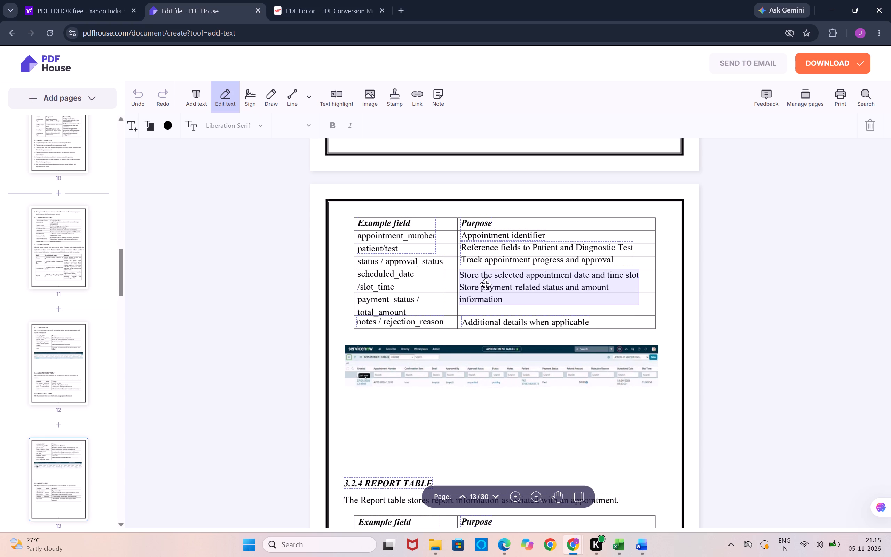
left_click(491, 247)
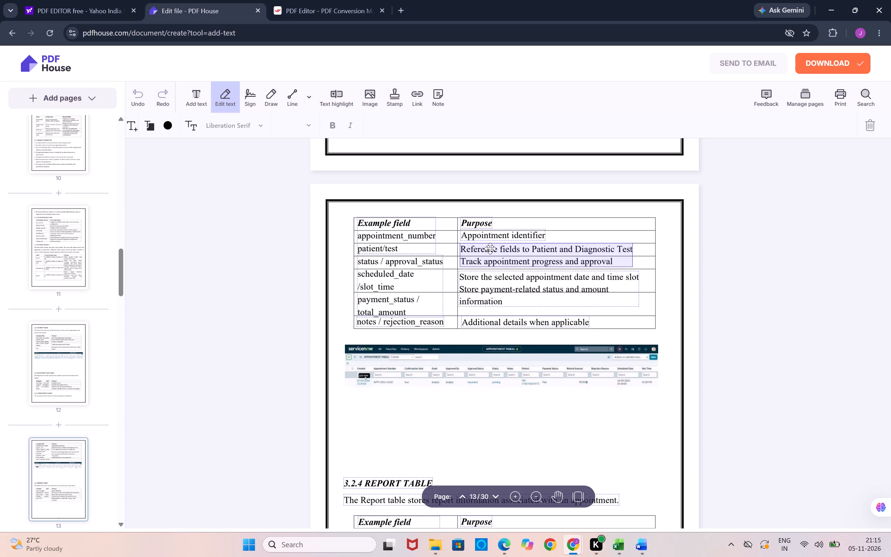
left_click(505, 283)
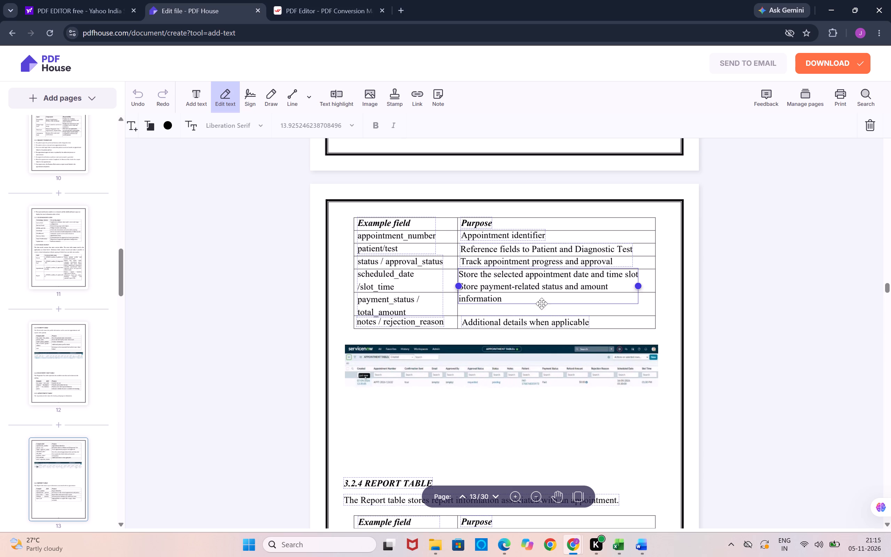
Cut "Store payment-related status and amount information" out of the Appointment table's purpose text block.
left_click(506, 294)
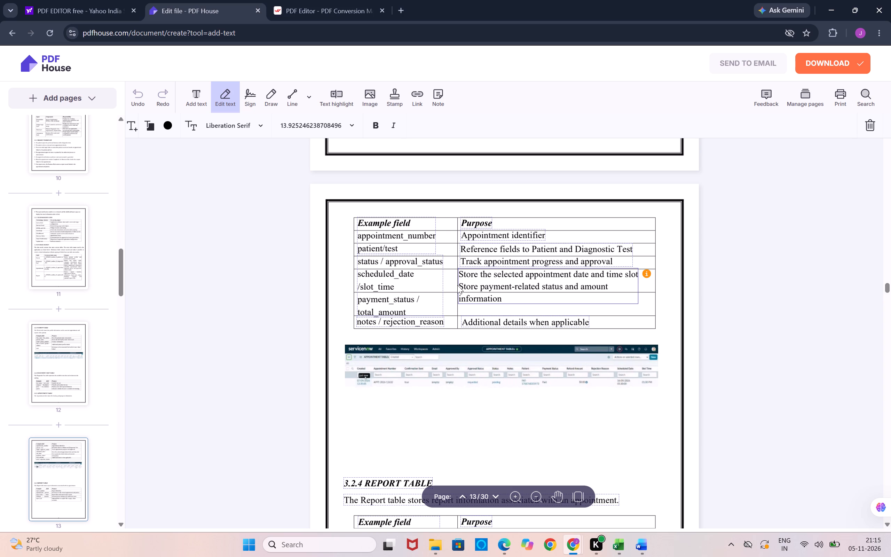
left_click_drag(460, 285, 480, 288)
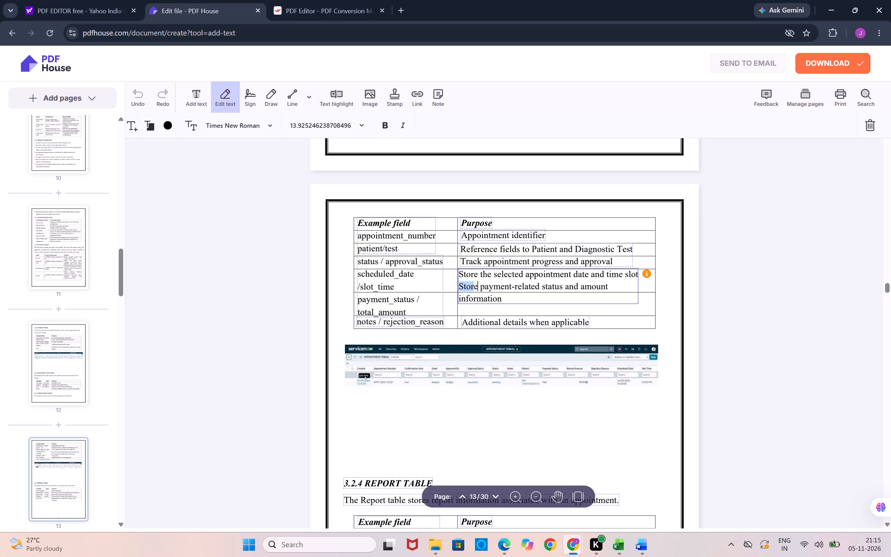
left_click_drag(480, 288, 504, 295)
key("ctrl+x")
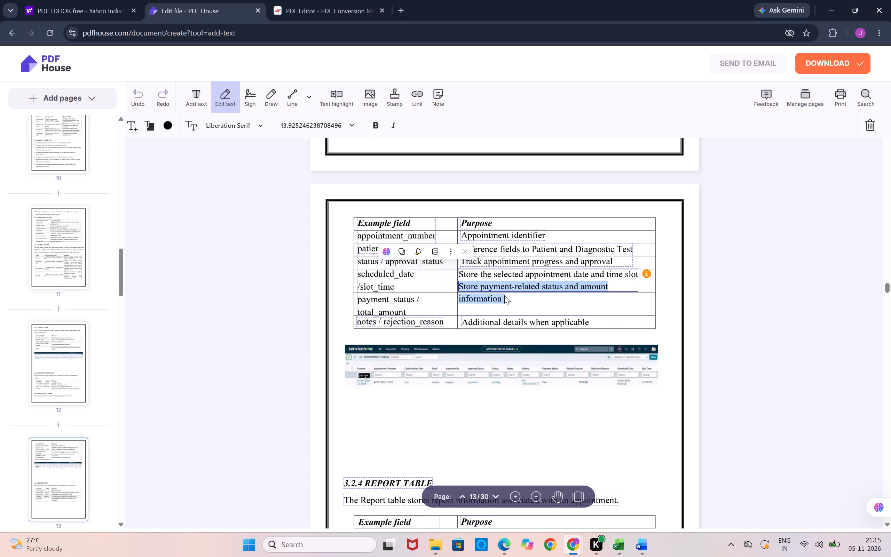
left_click(514, 275)
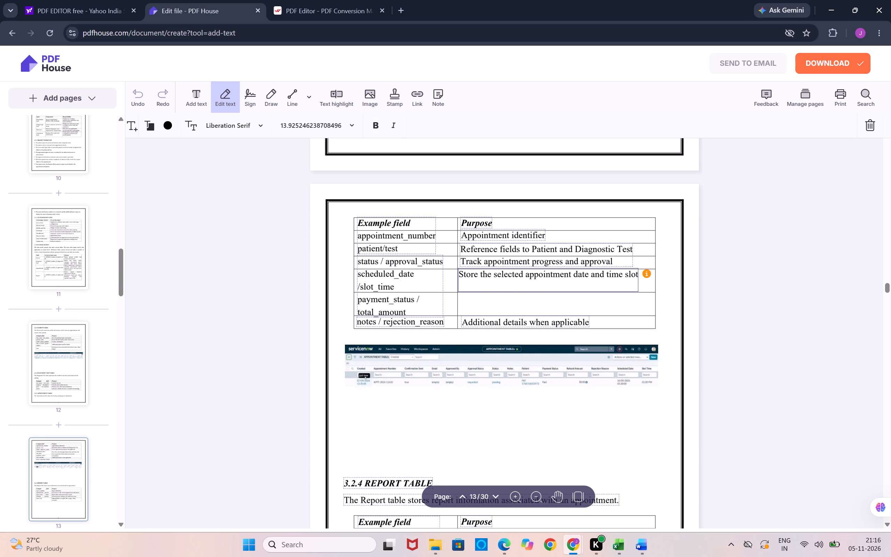
Move "Store the selected appointment date and time slot" slightly down within the scheduled_date / slot_time row of the Appointment table.
left_click(600, 273)
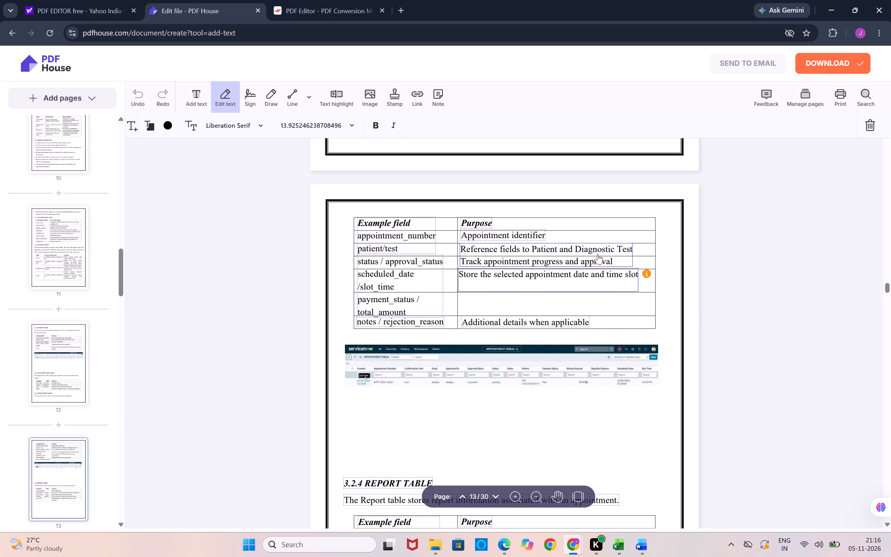
left_click(598, 254)
left_click(600, 276)
left_click_drag(600, 276, 600, 278)
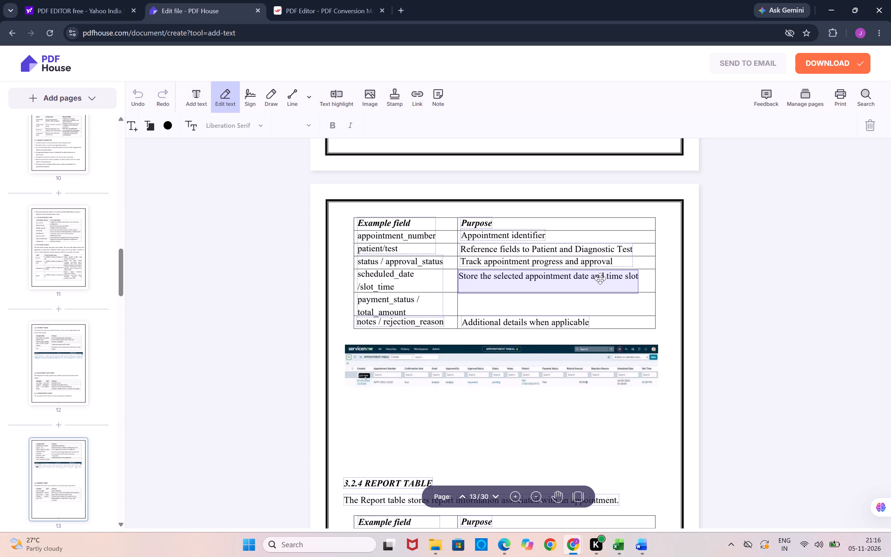
left_click_drag(600, 278, 601, 280)
left_click(638, 296)
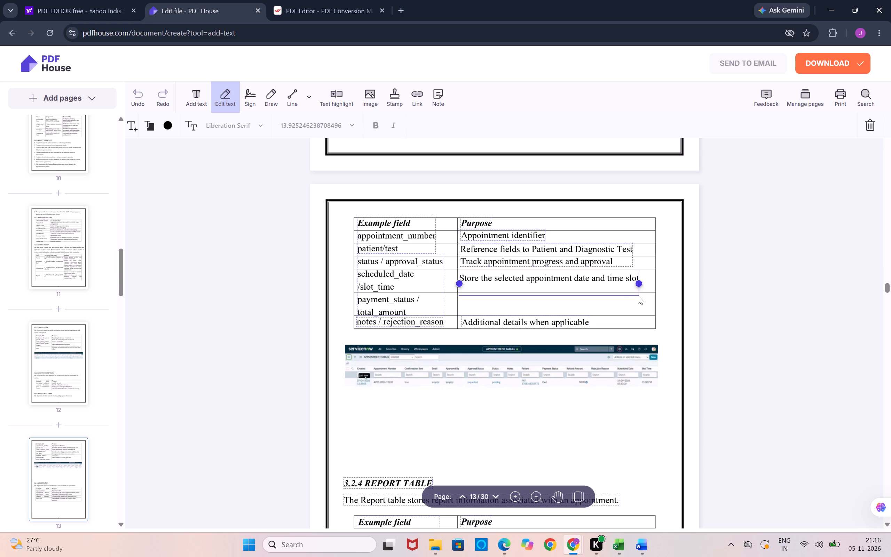
Widen the "Store the selected appointment date and time slot" text box towards the table's right border.
double_click(638, 289)
left_click_drag(638, 286, 650, 279)
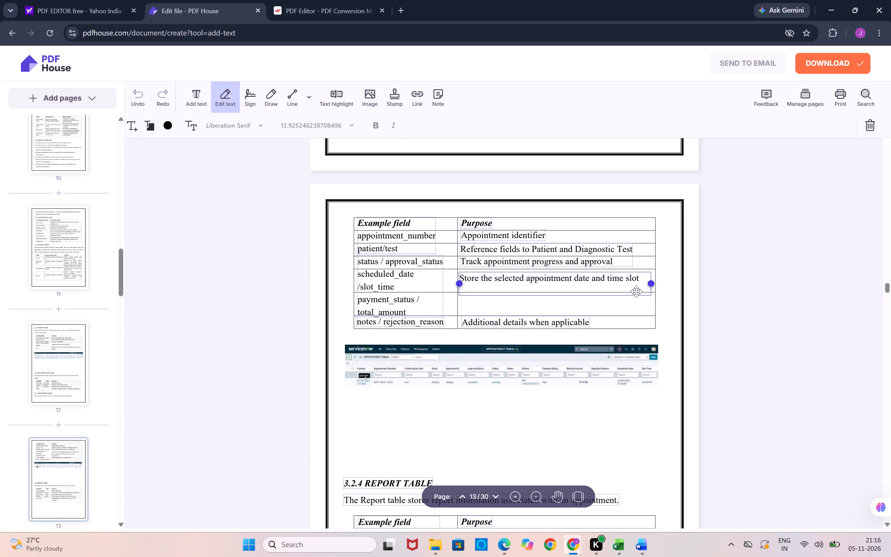
left_click(644, 294)
left_click(545, 306)
left_click(489, 306)
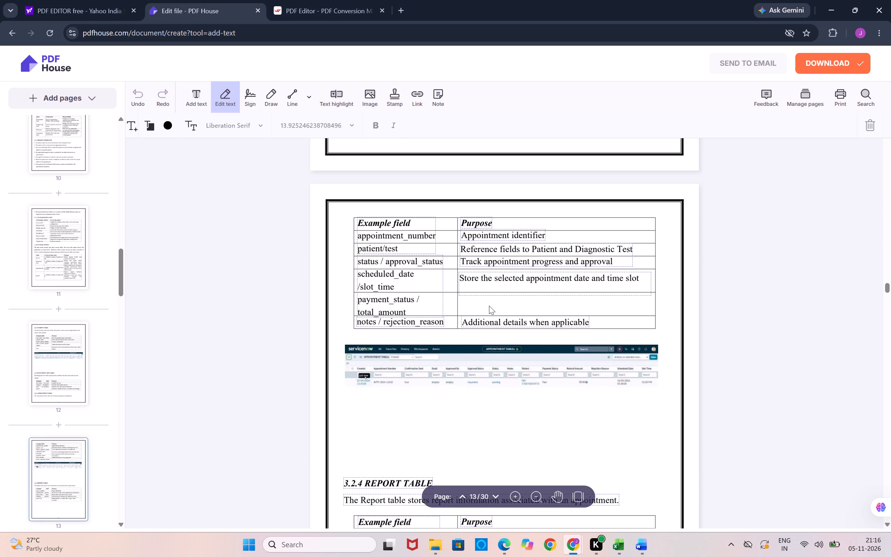
left_click(444, 306)
double_click(483, 302)
Delete "/ total_amount" from the Appointment table's field text block so its last line reads "payment_status".
scroll(608, 314, "down", 1)
left_click(375, 265)
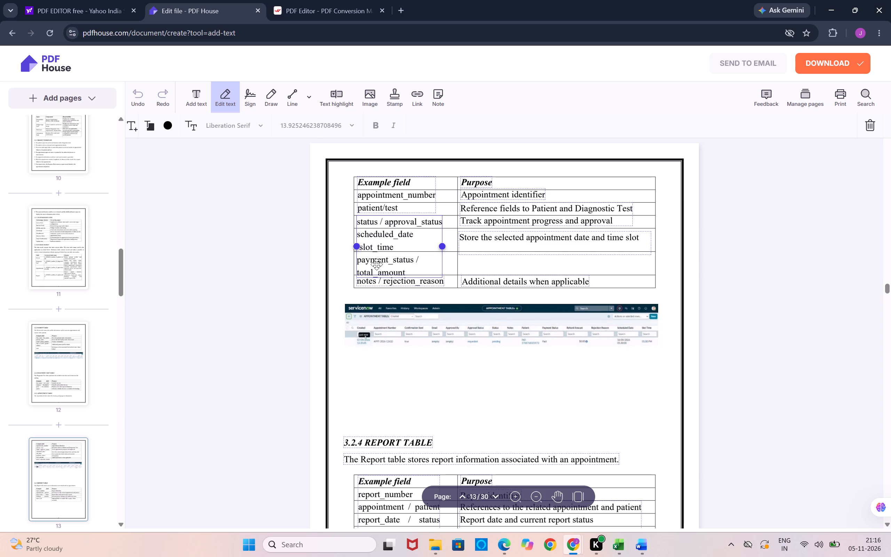
left_click(377, 264)
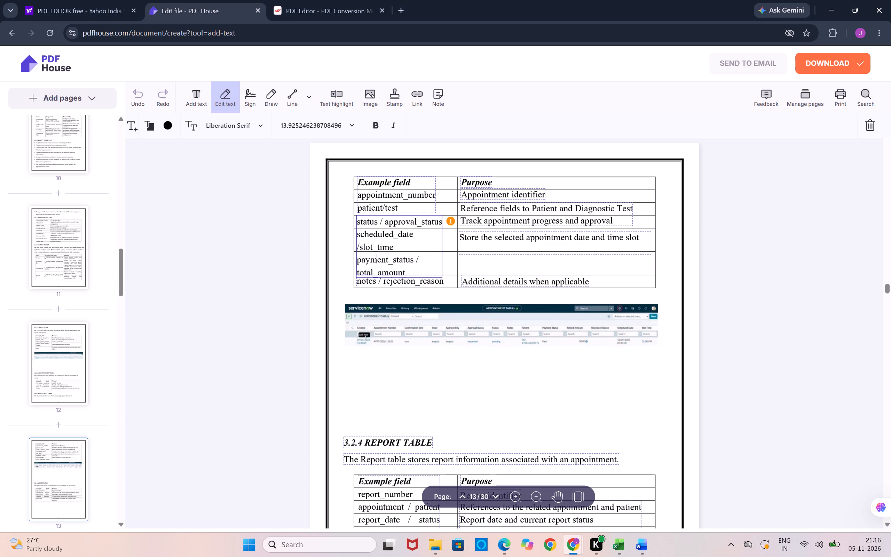
left_click(432, 244)
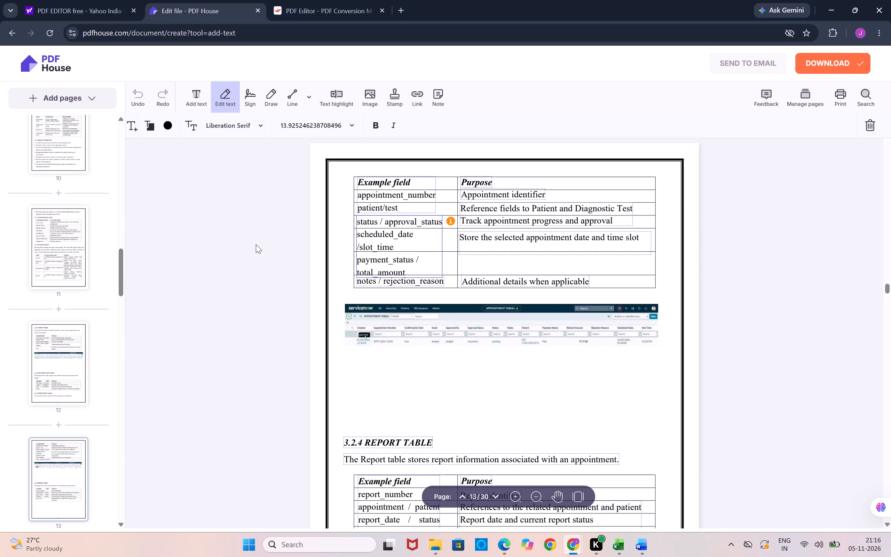
left_click(256, 244)
left_click(369, 238)
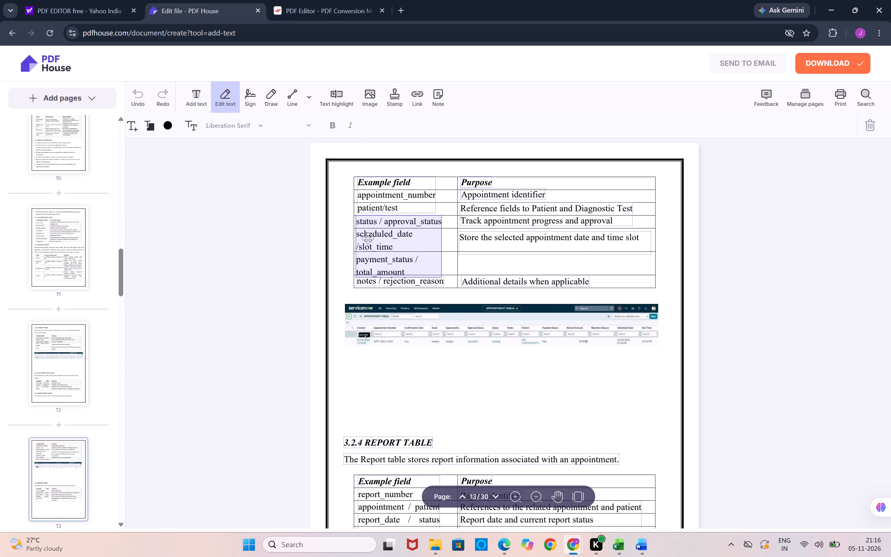
left_click(278, 278)
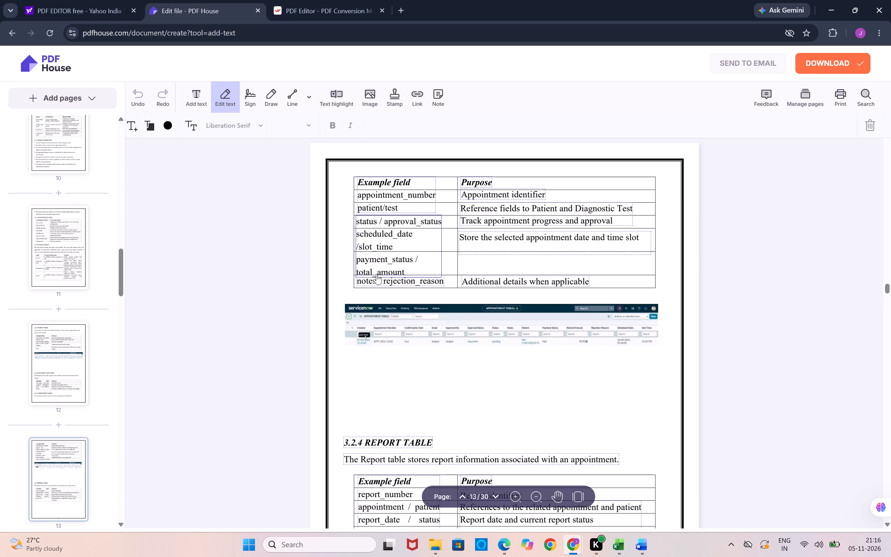
left_click(387, 266)
left_click(410, 261)
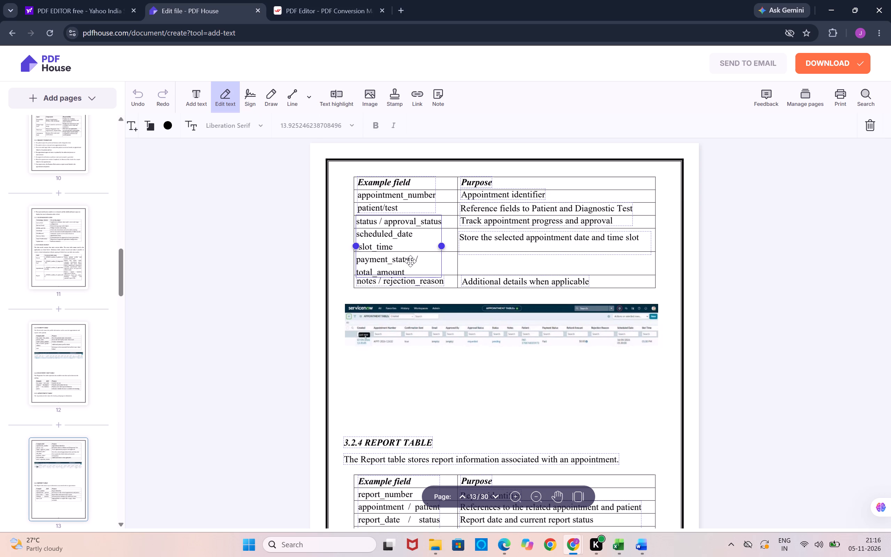
left_click(426, 267)
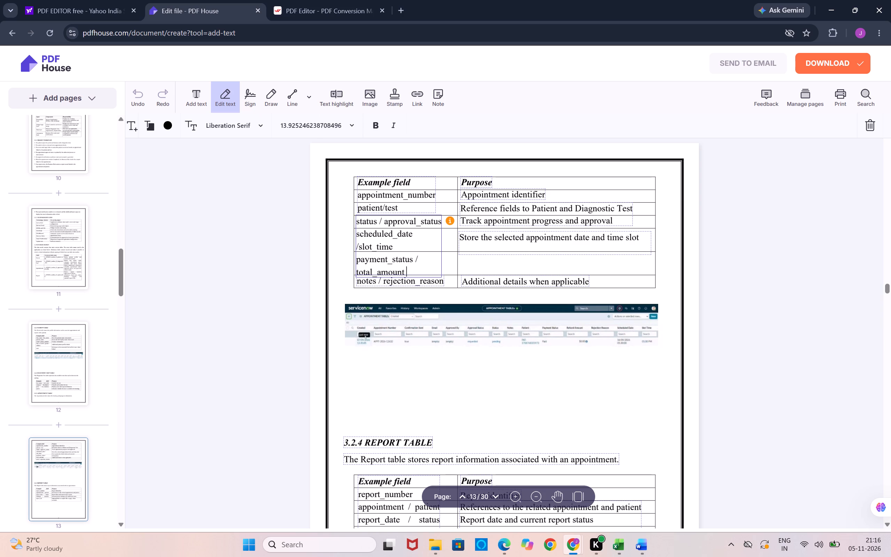
key("BackSpace")
key("BackSpace")
key("BackSpace")
key("BackSpace")
key("BackSpace")
key("BackSpace")
key("BackSpace")
key("BackSpace")
key("BackSpace")
key("BackSpace")
key("BackSpace")
key("BackSpace")
key("BackSpace")
key("BackSpace")
key("BackSpace")
key("BackSpace")
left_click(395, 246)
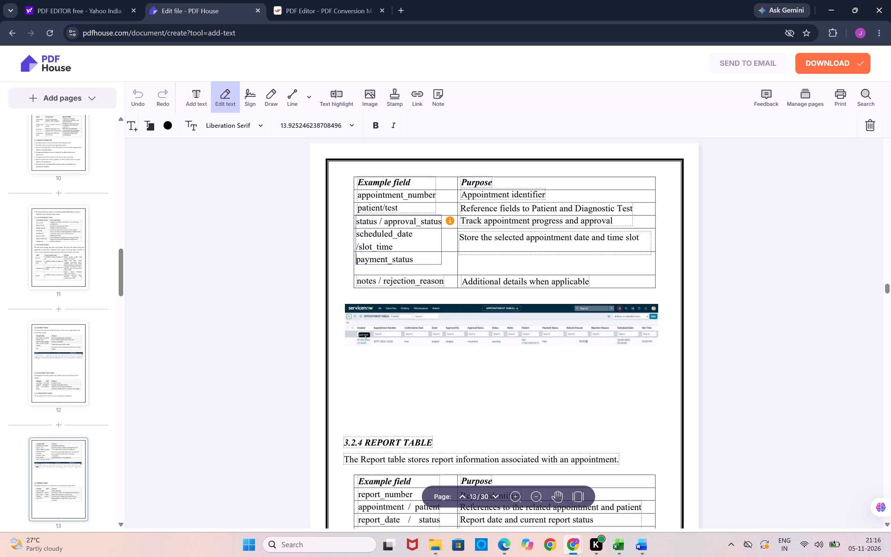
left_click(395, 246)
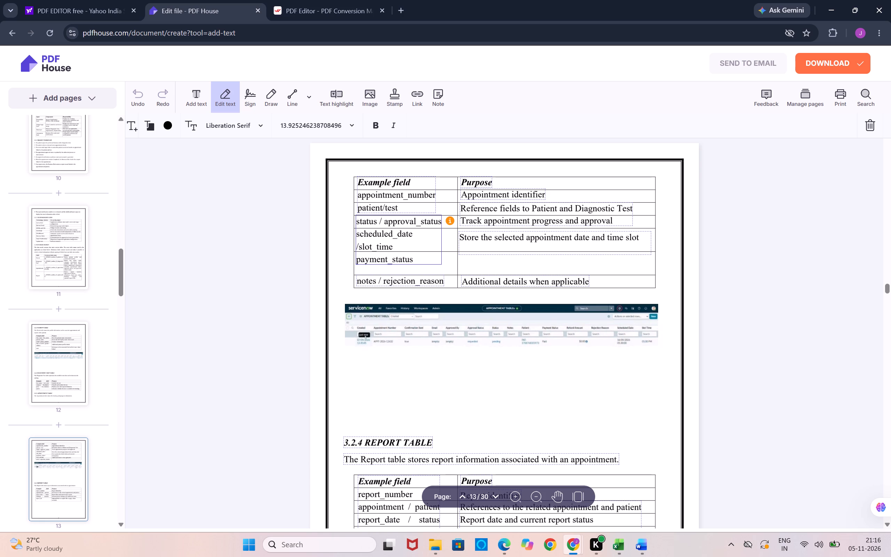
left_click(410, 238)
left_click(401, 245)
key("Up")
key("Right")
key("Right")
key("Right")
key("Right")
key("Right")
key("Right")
Compare the Appointment table's row layout with the test table on the preceding page.
scroll(388, 248, "up", 1)
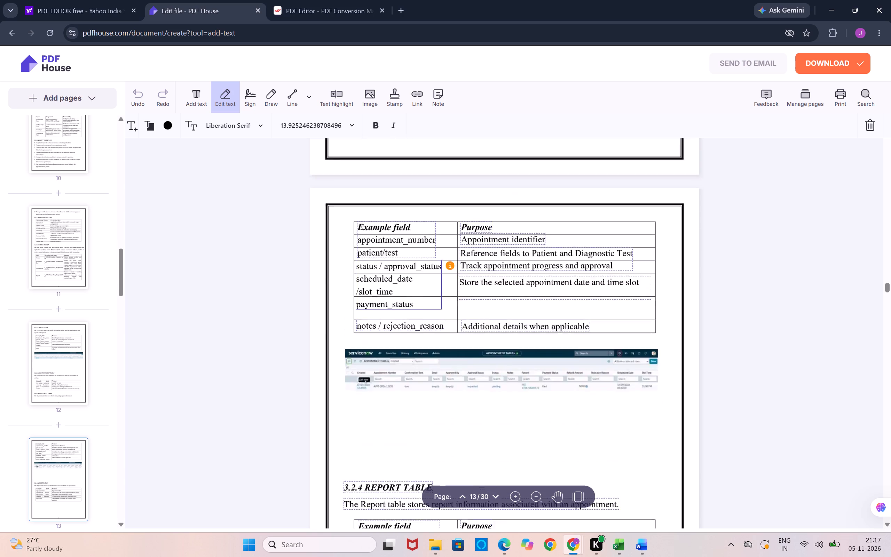
scroll(388, 248, "up", 2)
scroll(388, 248, "down", 1)
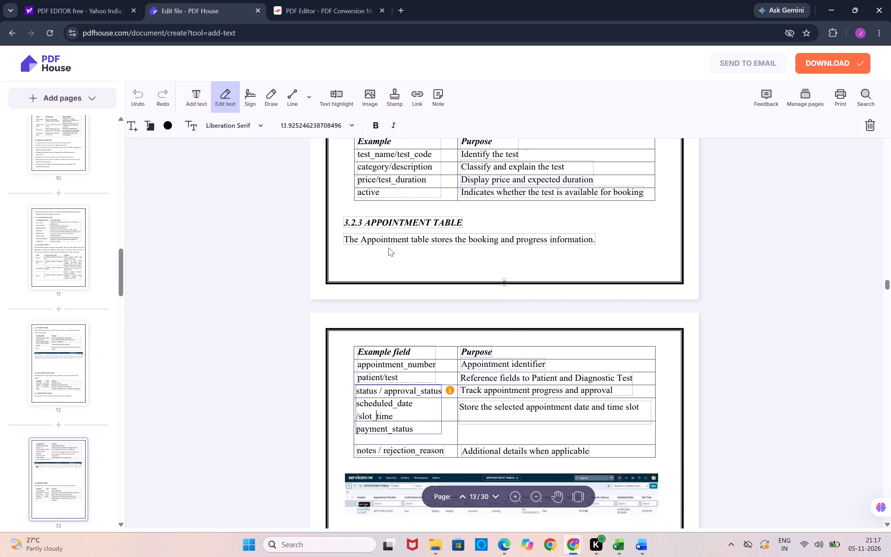
scroll(388, 248, "down", 1)
left_click(411, 415)
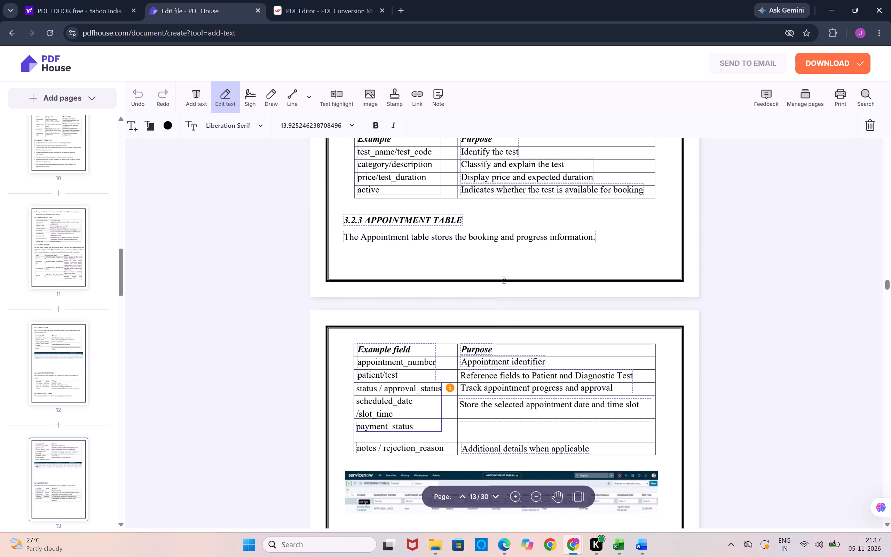
scroll(411, 415, "down", 2)
scroll(475, 354, "up", 1)
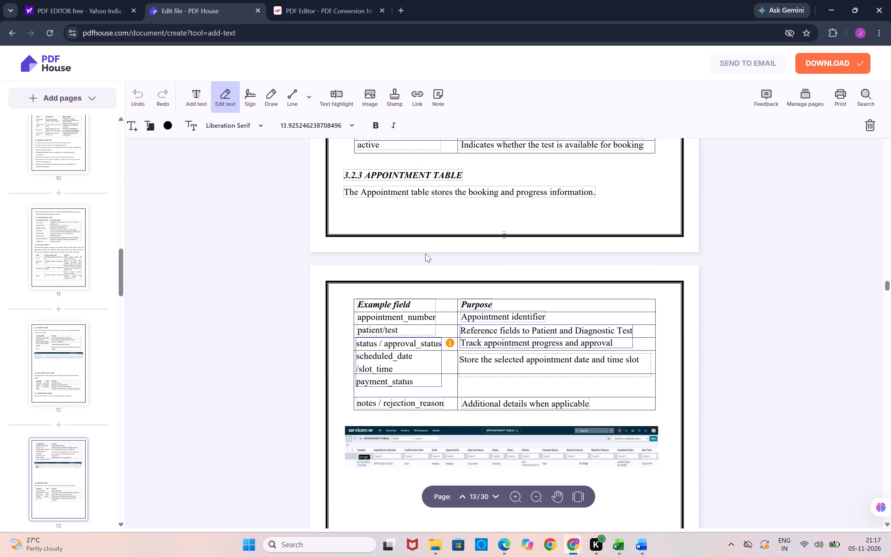
scroll(412, 178, "down", 2)
scroll(416, 321, "down", 1)
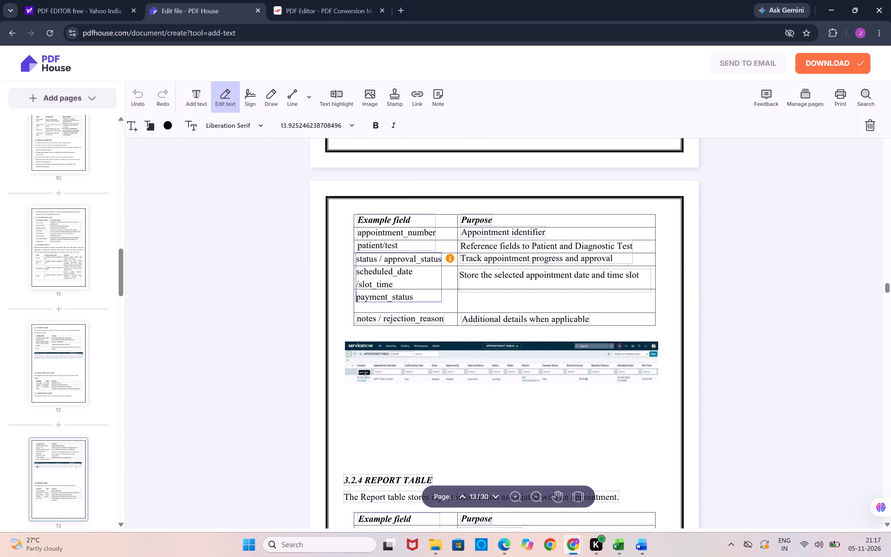
scroll(441, 268, "up", 3)
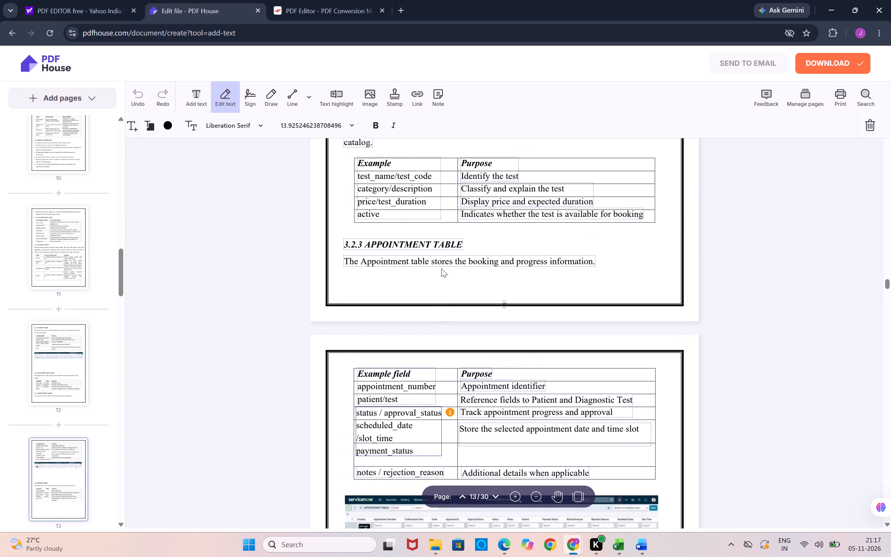
scroll(441, 268, "up", 1)
scroll(418, 418, "down", 2)
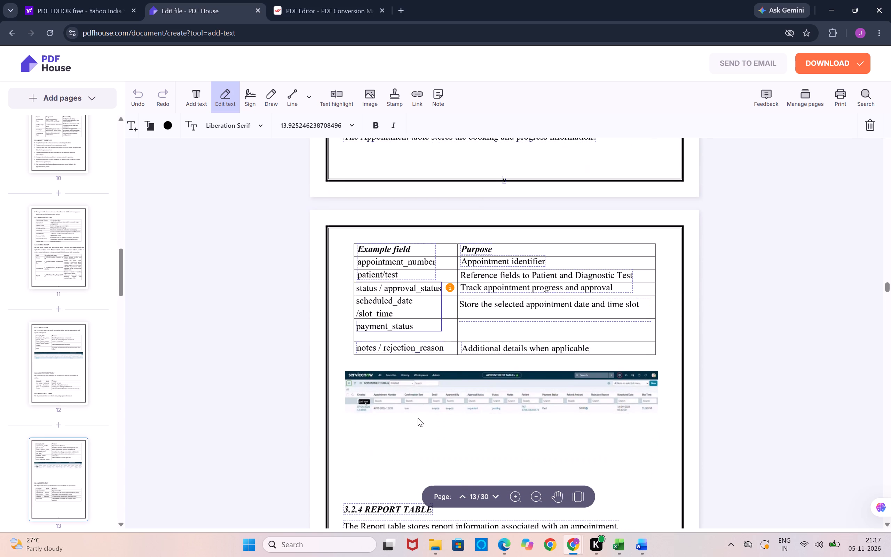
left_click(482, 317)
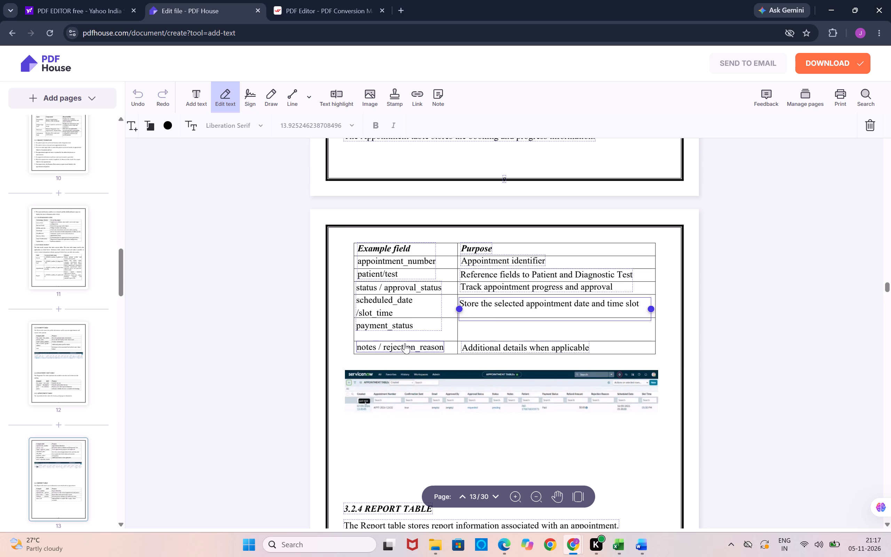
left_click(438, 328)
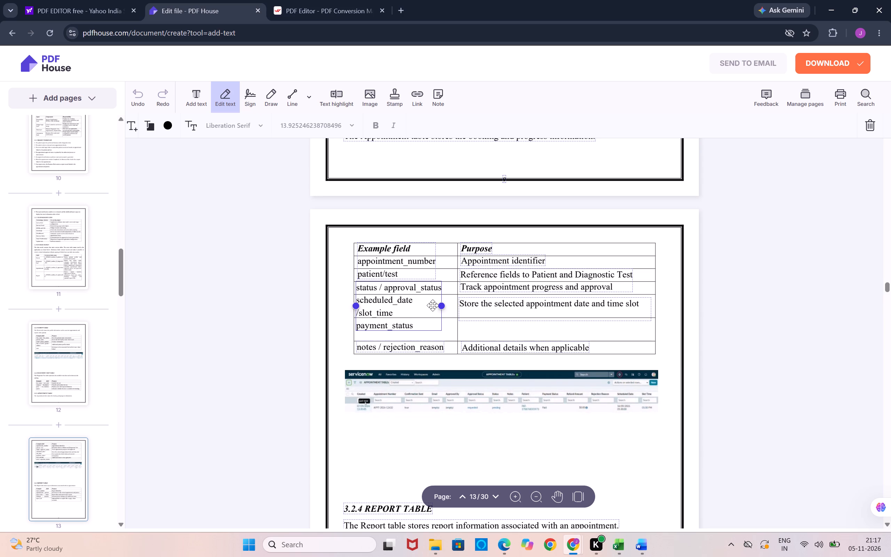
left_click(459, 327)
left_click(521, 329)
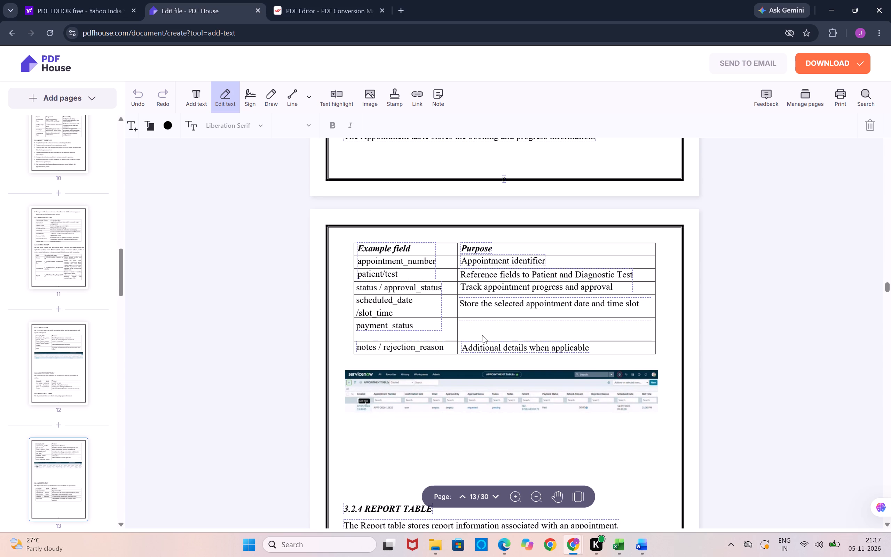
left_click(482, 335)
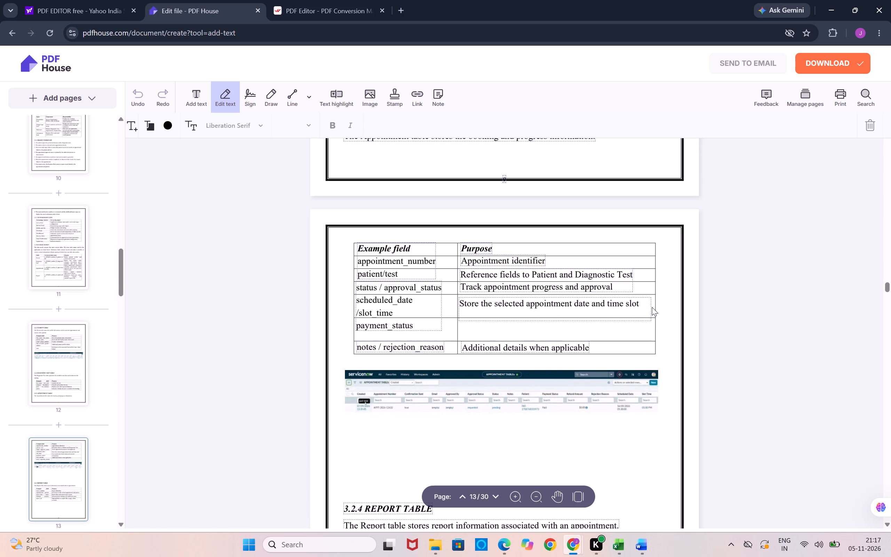
Extend the "Store the selected appointment date and time slot" text box to the Appointment table's right border.
left_click(652, 307)
left_click(651, 307)
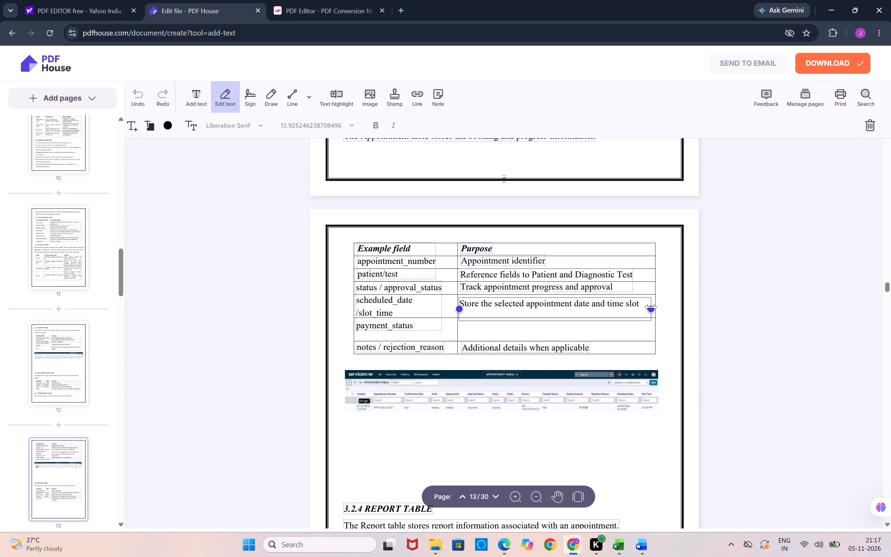
left_click_drag(651, 307, 655, 332)
Narrow the "Store the selected appointment date and time slot" text box so it ends just past its text.
left_click_drag(655, 332, 639, 337)
left_click_drag(639, 337, 645, 313)
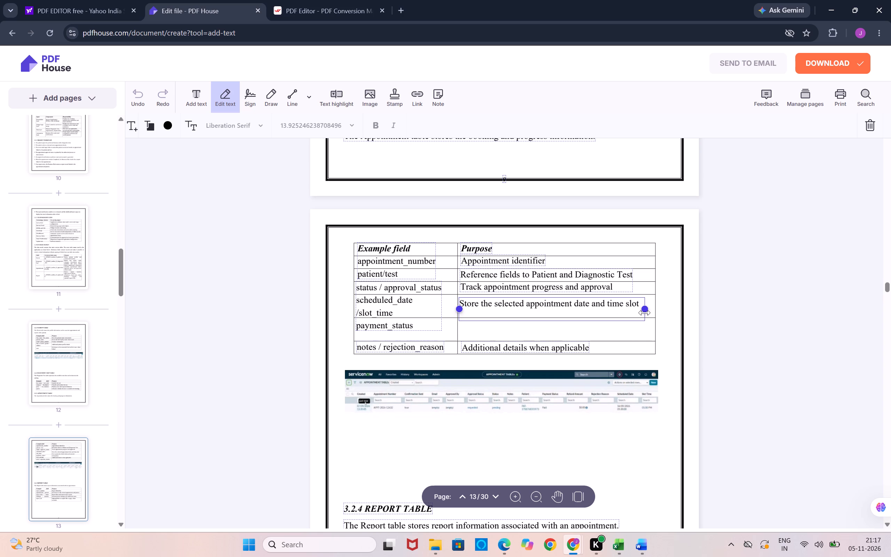
Widen the "Additional details when applicable" text box towards the Appointment table's right border.
left_click(512, 350)
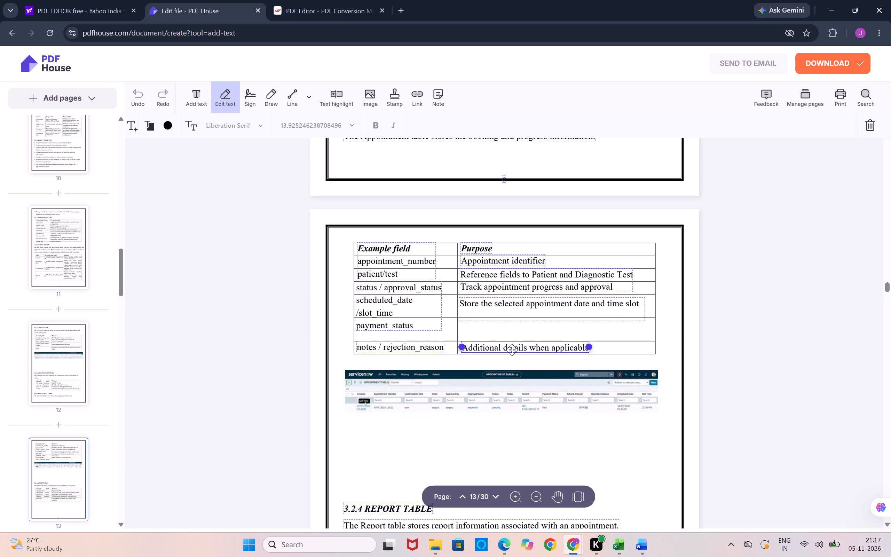
left_click_drag(586, 347, 602, 322)
left_click_drag(602, 322, 636, 336)
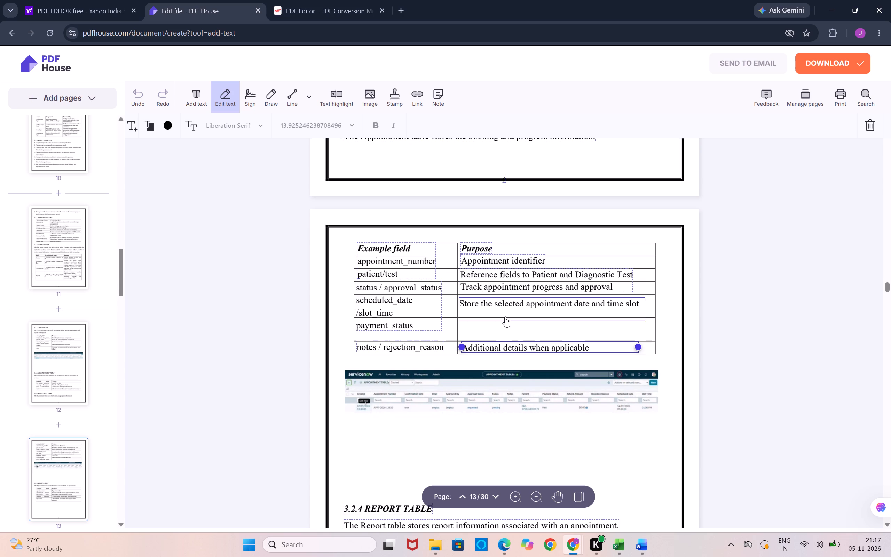
Add the text "Stores Payment details" in the empty Purpose cell of the payment_status row.
left_click(503, 325)
left_click(503, 325)
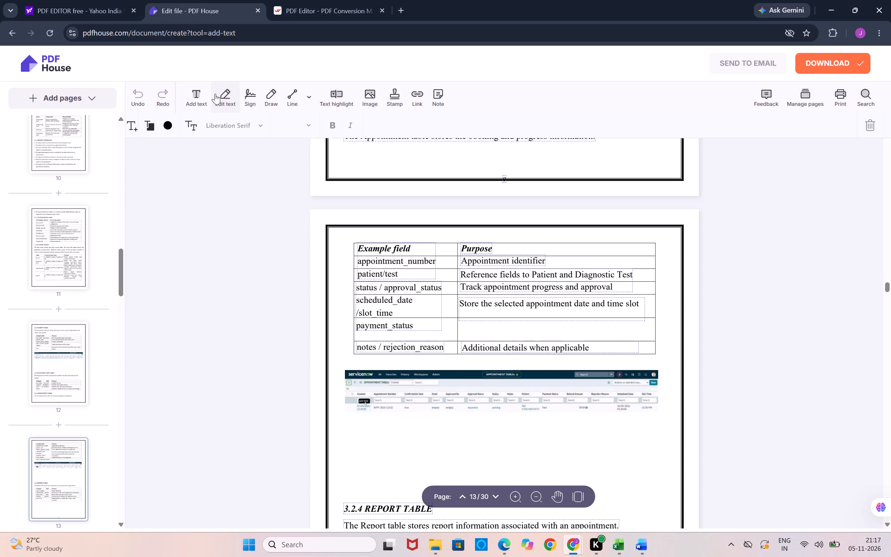
left_click(205, 94)
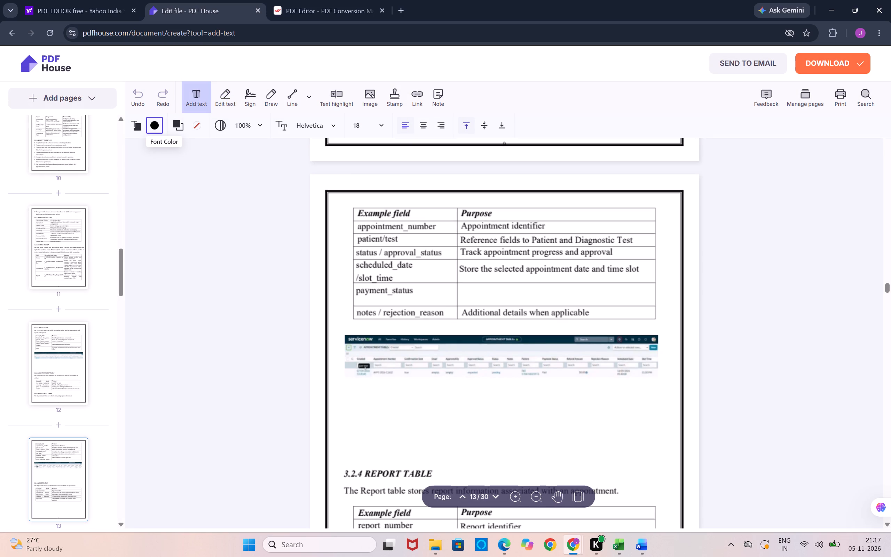
left_click(499, 295)
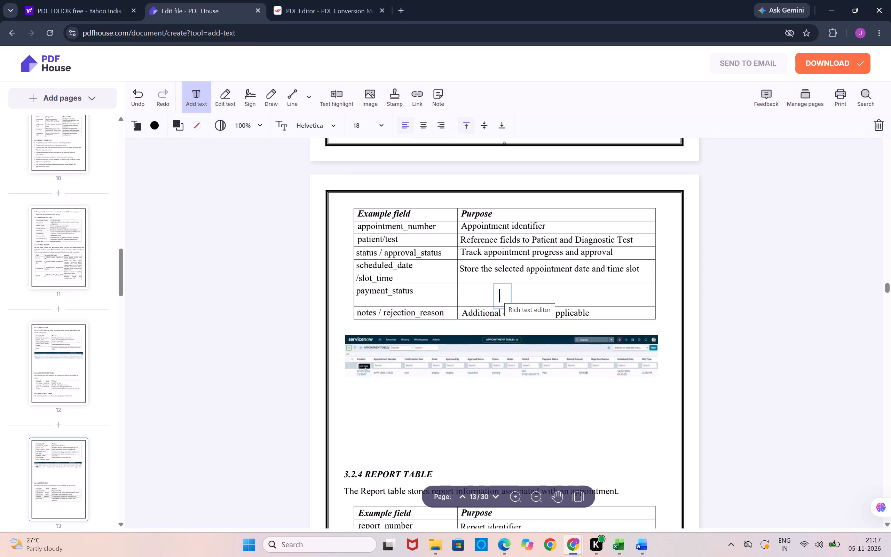
type("Store")
key("space")
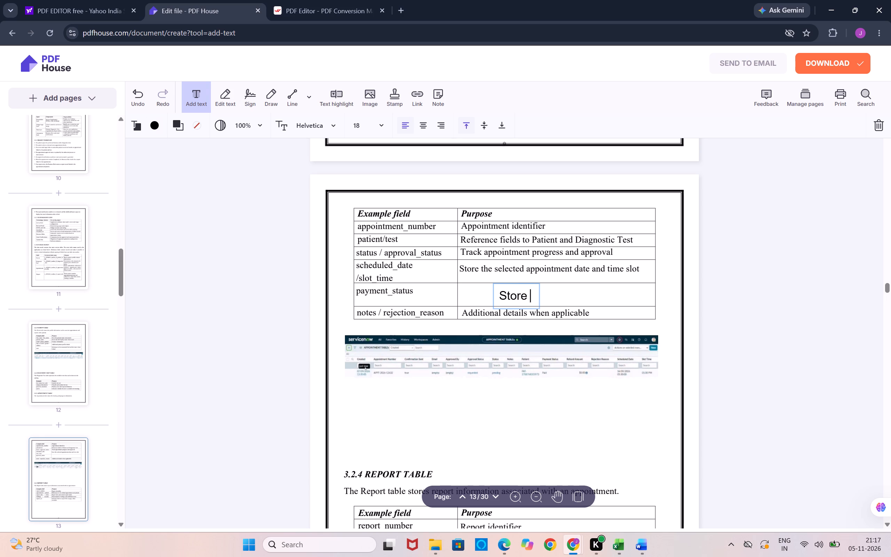
key("BackSpace")
type("s Paye")
key("BackSpace")
key("comma")
key("BackSpace")
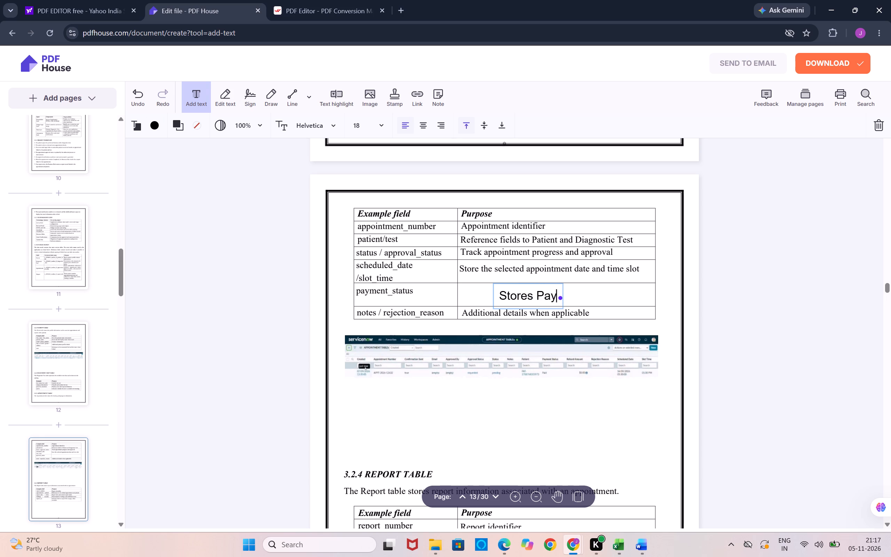
type("ment details")
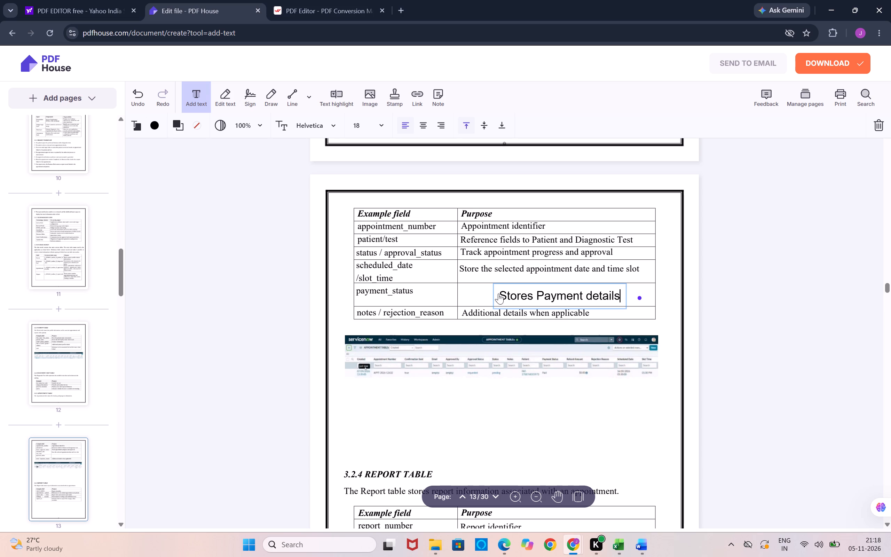
Set the font of the whole "Stores Payment details" text to Times New Roman.
left_click_drag(501, 295, 611, 292)
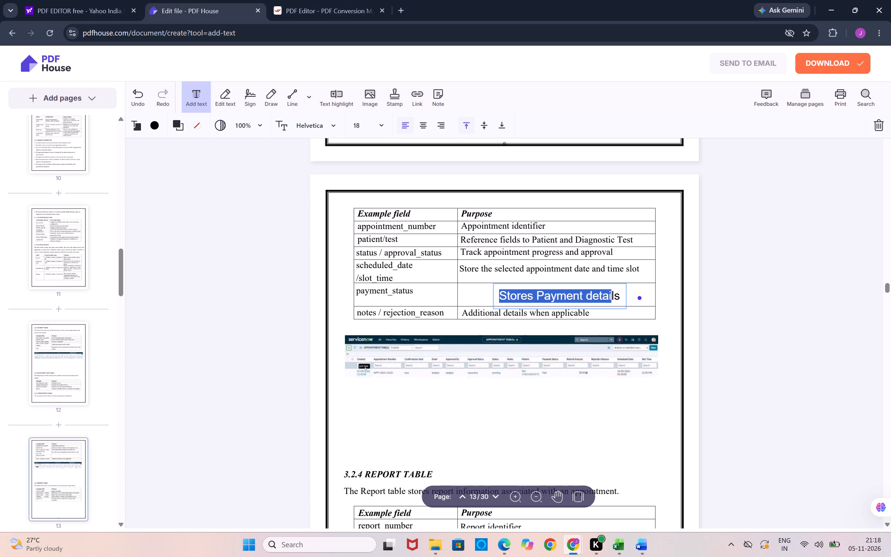
left_click_drag(611, 292, 621, 293)
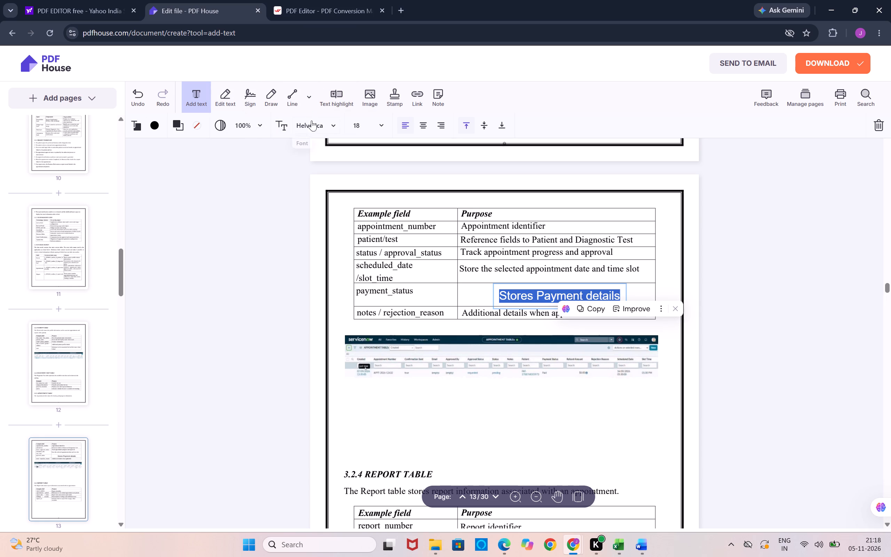
left_click(334, 121)
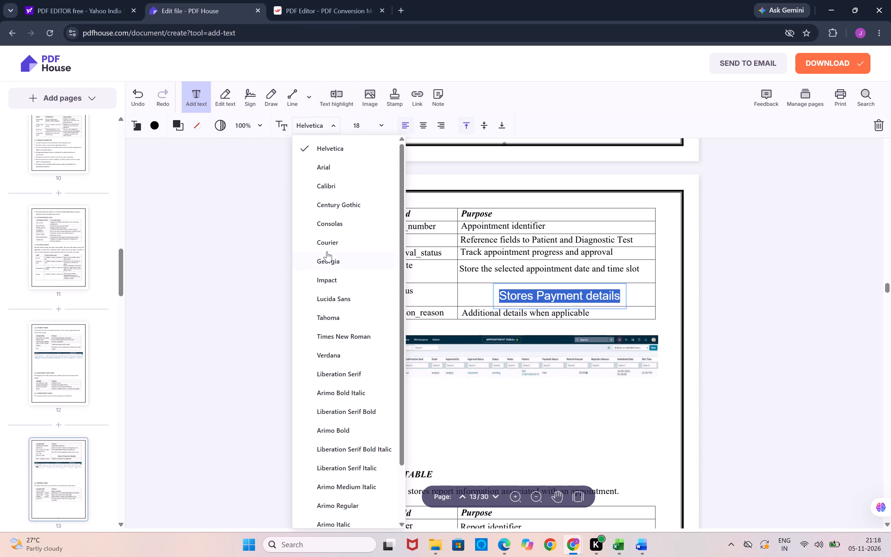
left_click(335, 340)
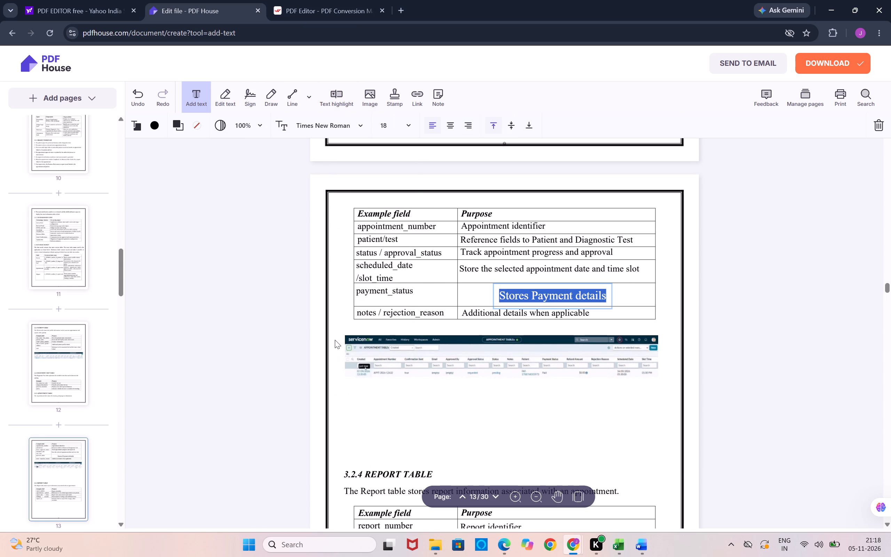
Examine the neighbouring Appointment table text and a table entry in the Word copy as formatting references for the new text.
left_click_drag(460, 269, 545, 264)
left_click_drag(545, 264, 555, 266)
left_click(555, 266)
left_click_drag(460, 269, 510, 266)
left_click(510, 266)
left_click(632, 544)
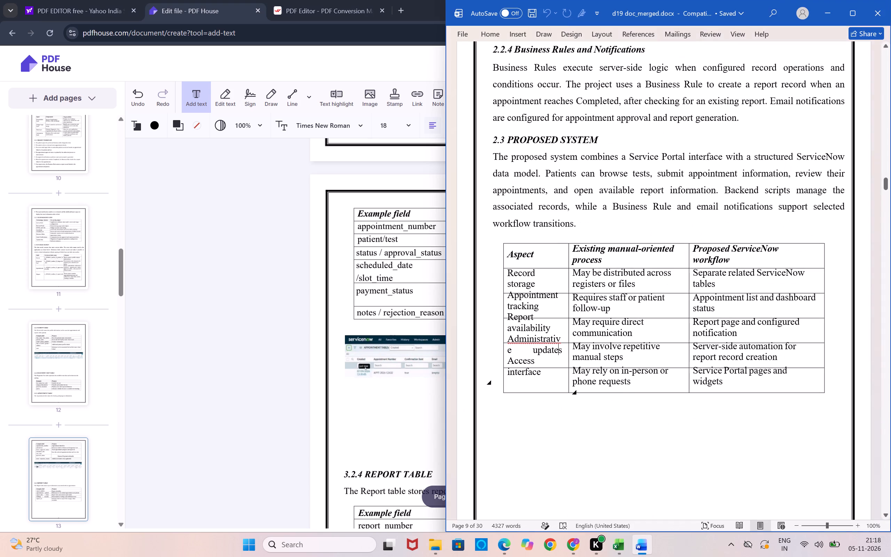
left_click_drag(587, 298, 624, 307)
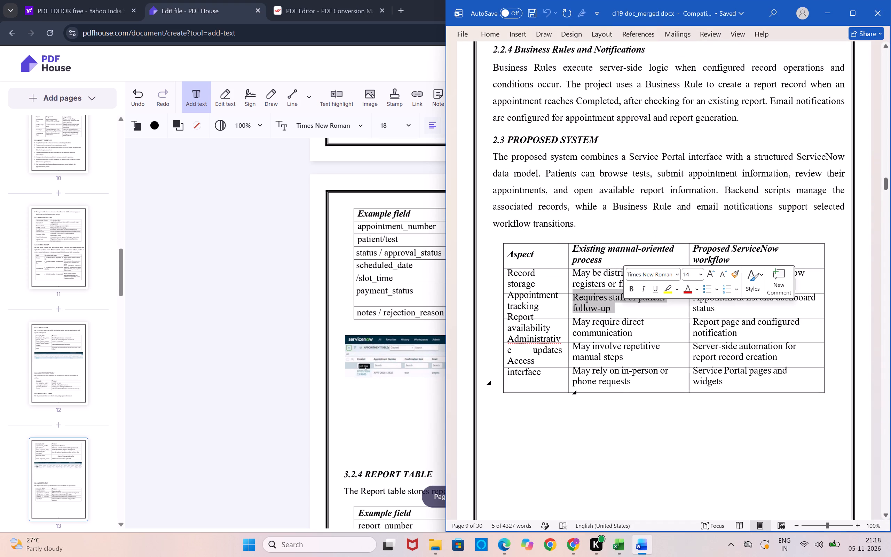
left_click(826, 10)
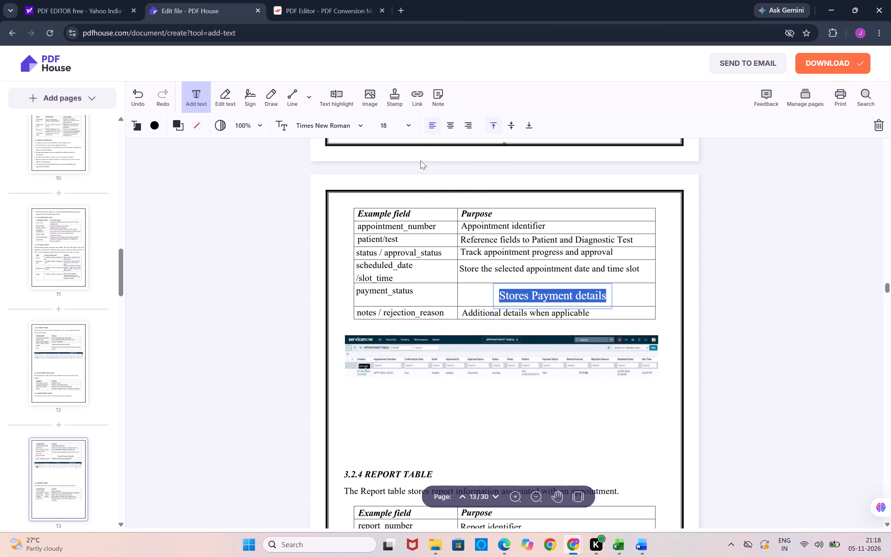
Set the font size of "Stores Payment details" to 14.
left_click(408, 126)
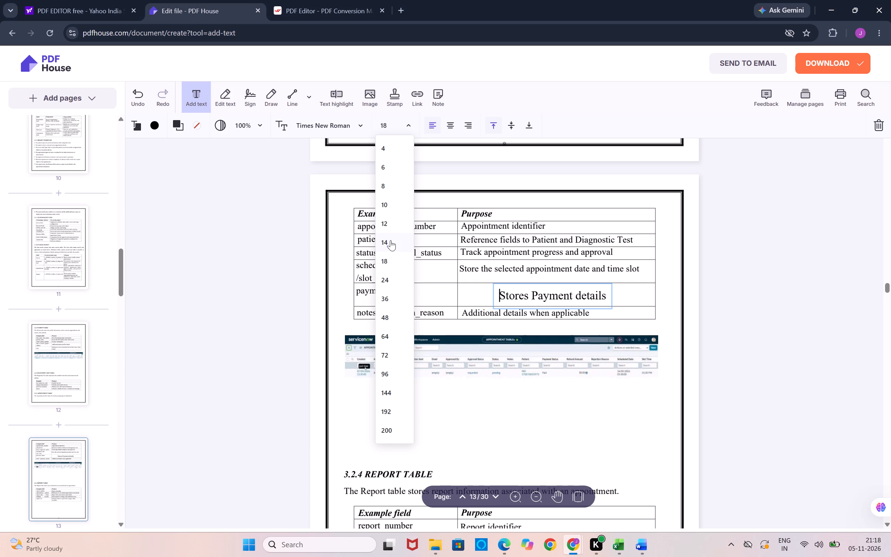
left_click(391, 240)
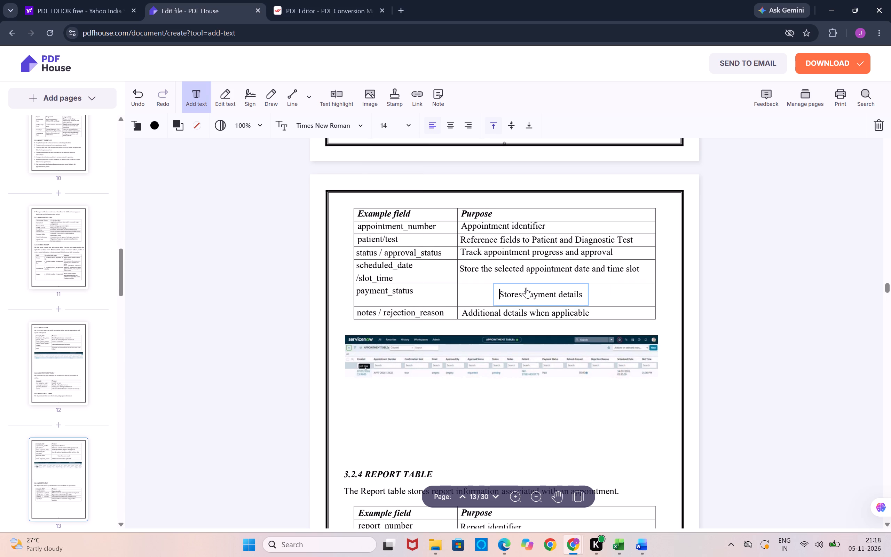
Move "Stores Payment details" to the left side of its Purpose cell, roughly in line with the entries above and below.
left_click(526, 288)
left_click_drag(526, 288, 493, 291)
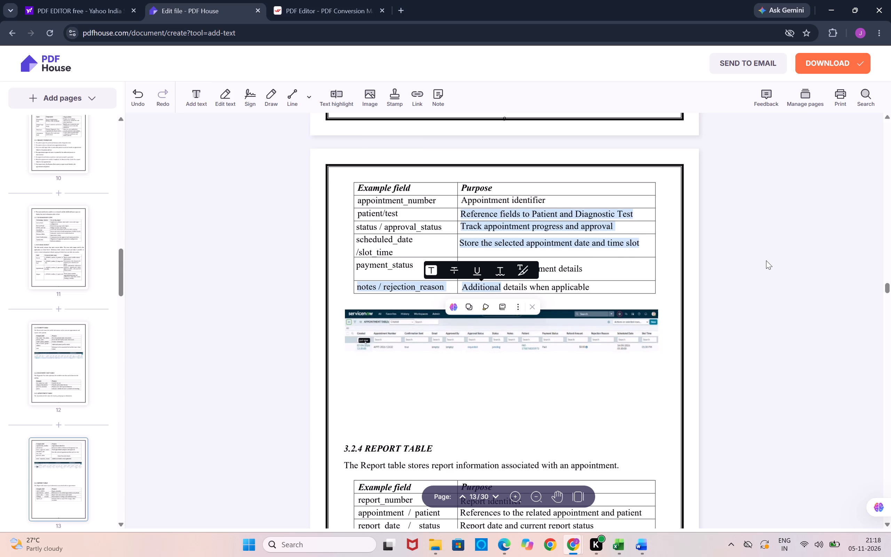
left_click(766, 260)
left_click_drag(547, 272, 539, 272)
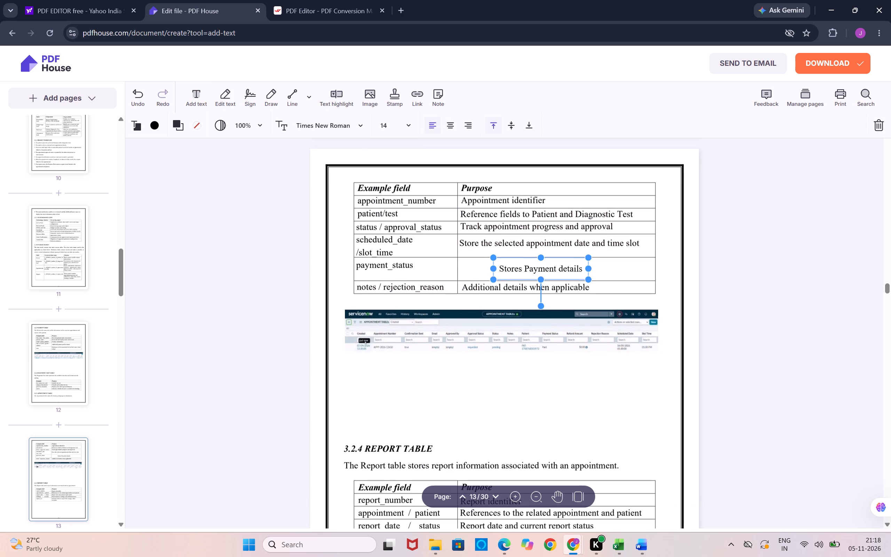
left_click_drag(539, 272, 511, 272)
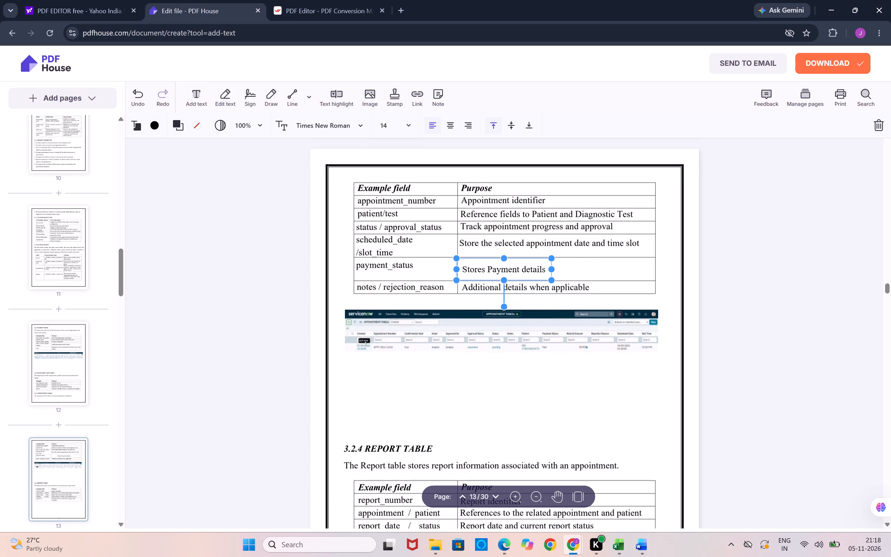
left_click_drag(511, 272, 513, 271)
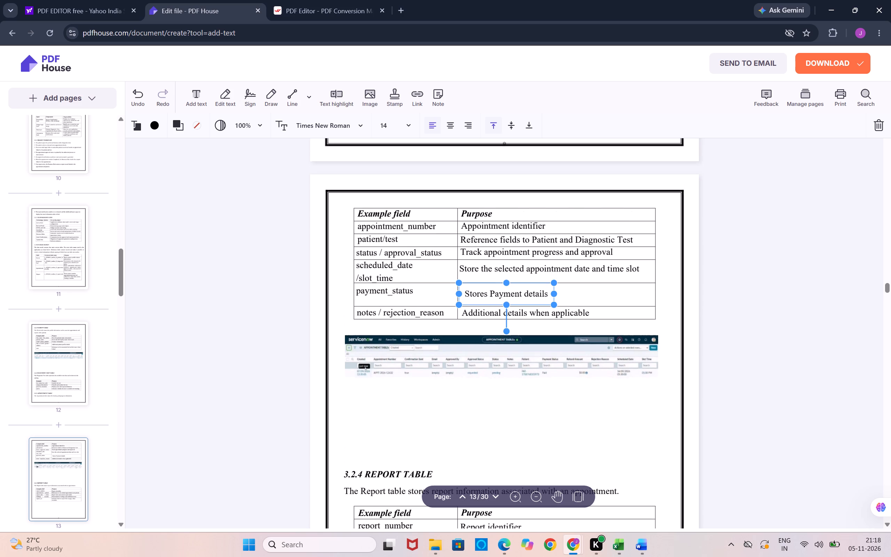
left_click(759, 250)
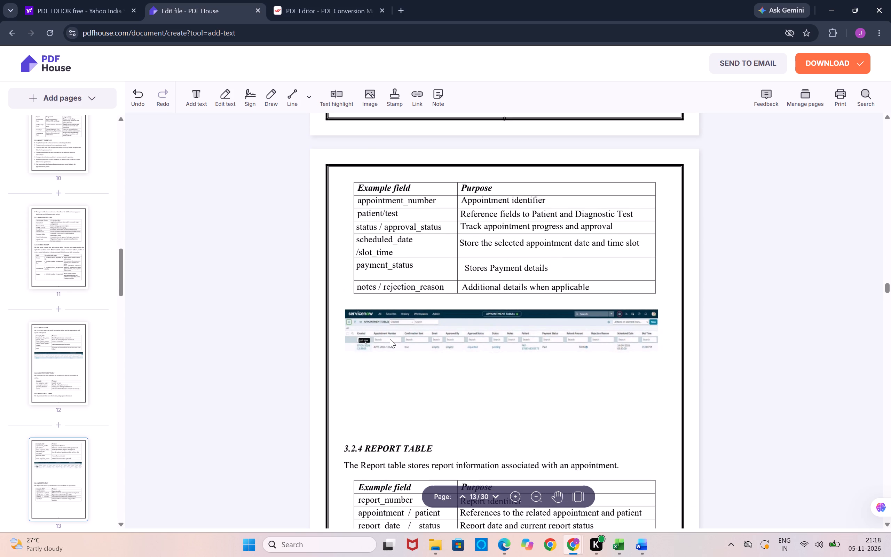
Review the Report table and the following content through page 15 for text layout problems, with text boxes shown for editing.
scroll(447, 309, "down", 3)
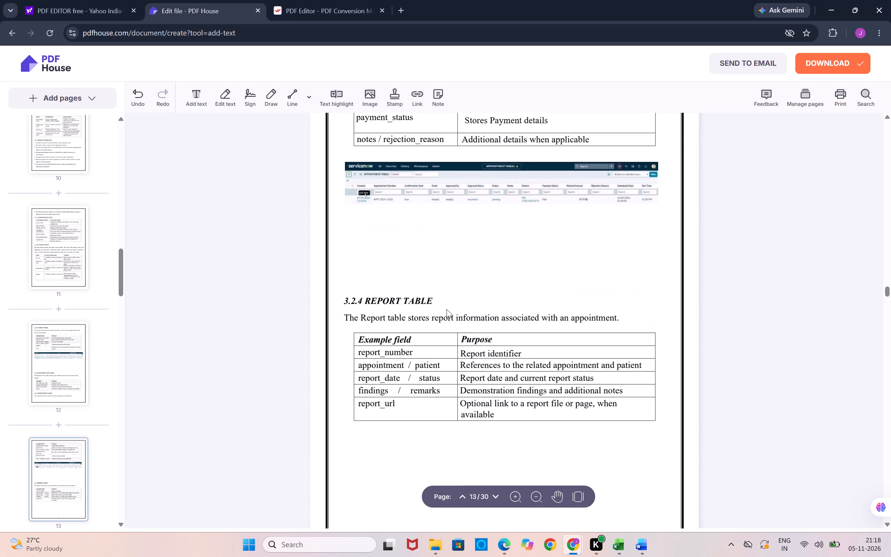
scroll(447, 309, "down", 1)
scroll(487, 345, "down", 6)
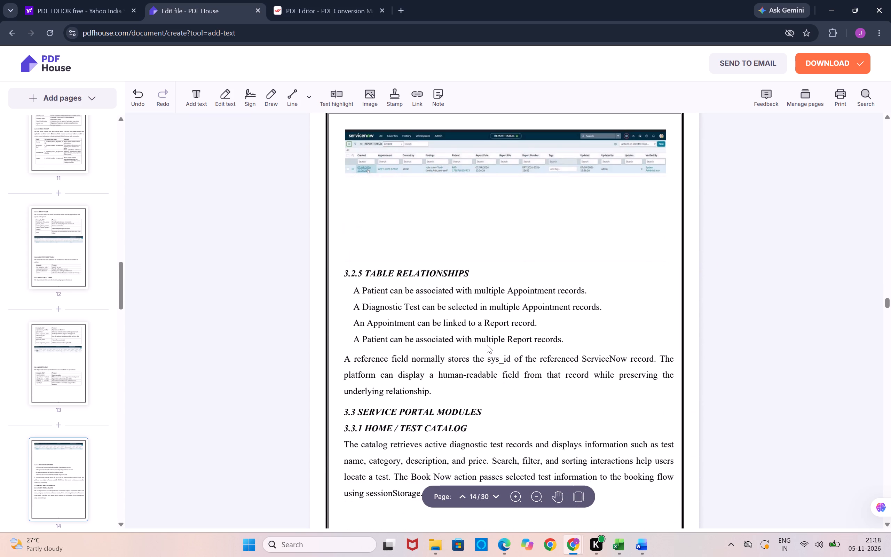
scroll(487, 345, "down", 1)
scroll(461, 205, "up", 3)
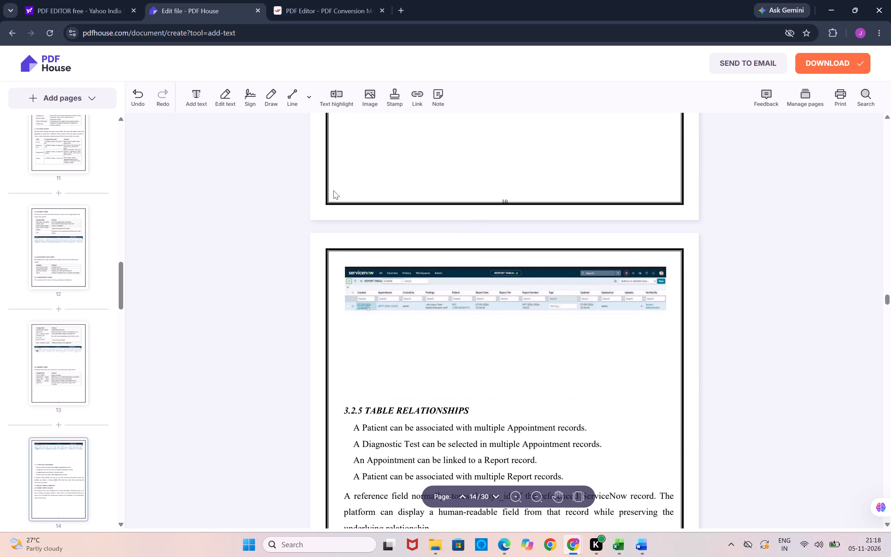
left_click(222, 102)
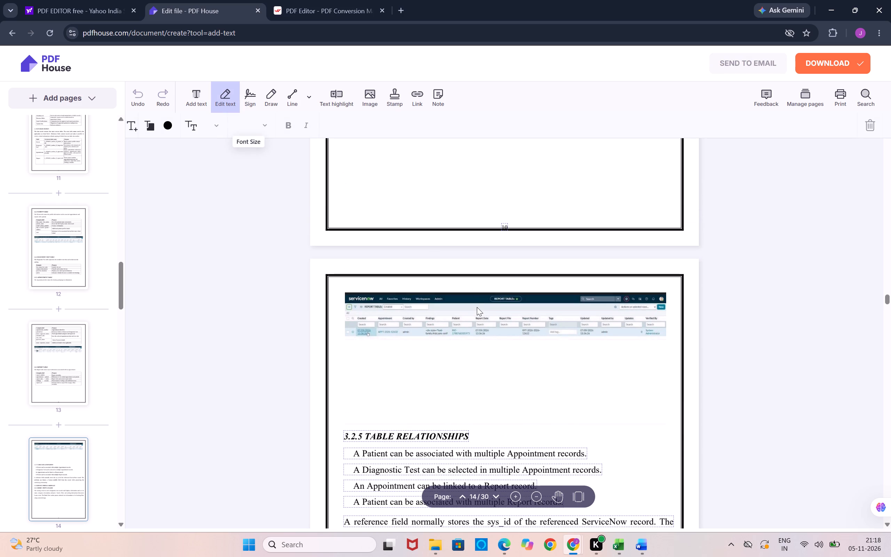
left_click(477, 307)
left_click(477, 307)
scroll(477, 307, "up", 1)
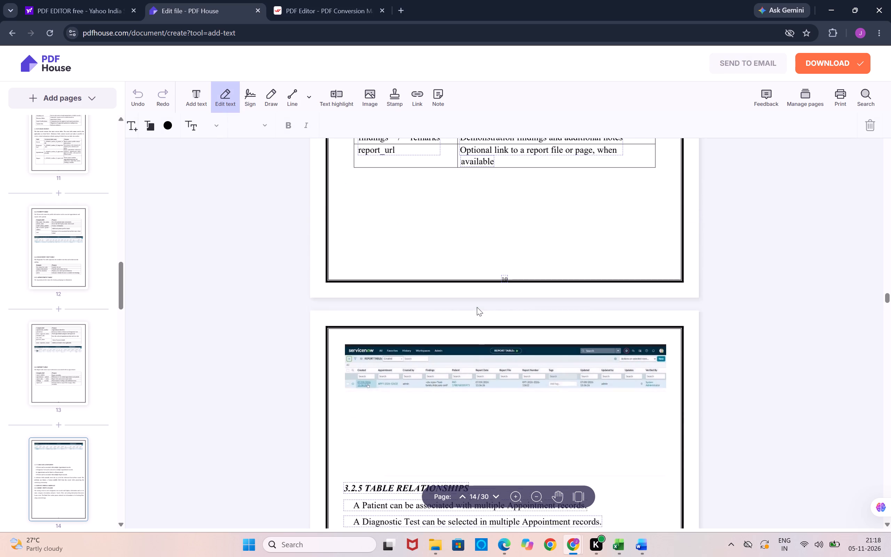
scroll(477, 307, "up", 1)
scroll(477, 307, "down", 5)
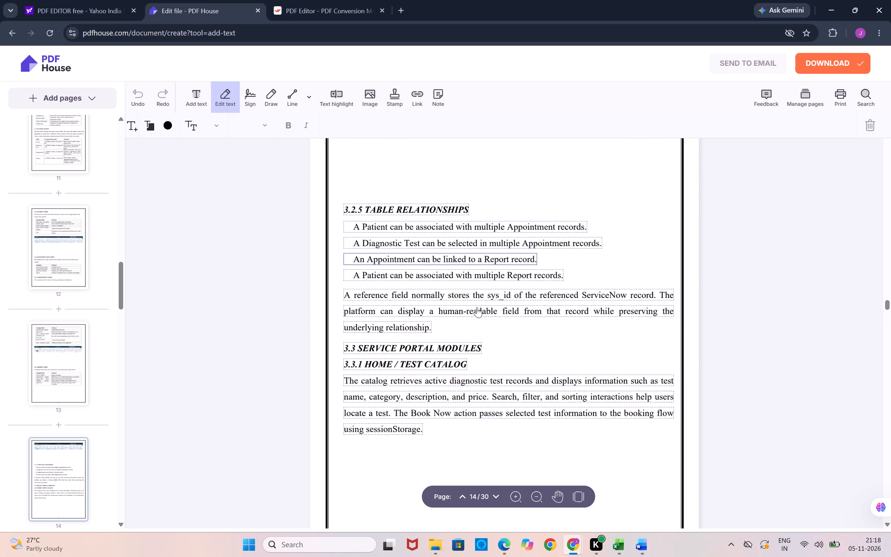
scroll(477, 307, "down", 10)
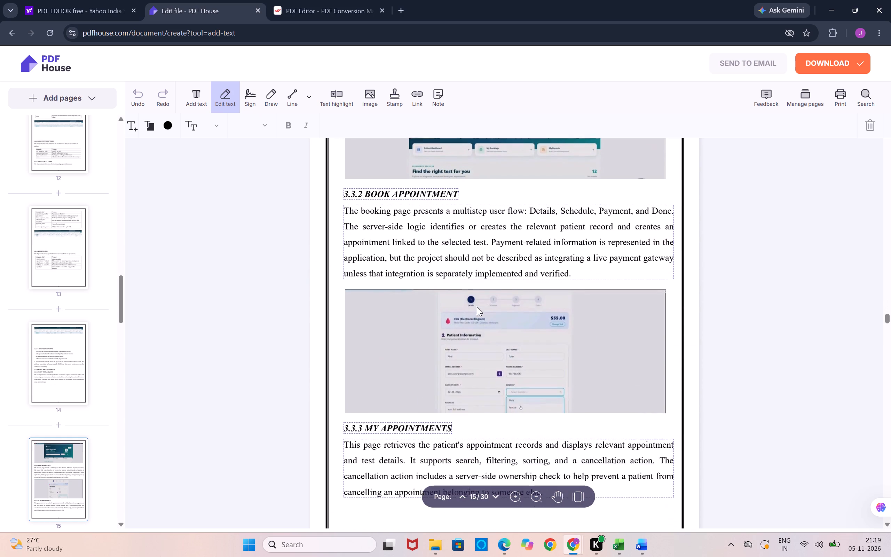
On page 18, nudge the combined description block that starts with "Displays profile details" slightly down into the Patient dashboard row.
scroll(477, 307, "down", 8)
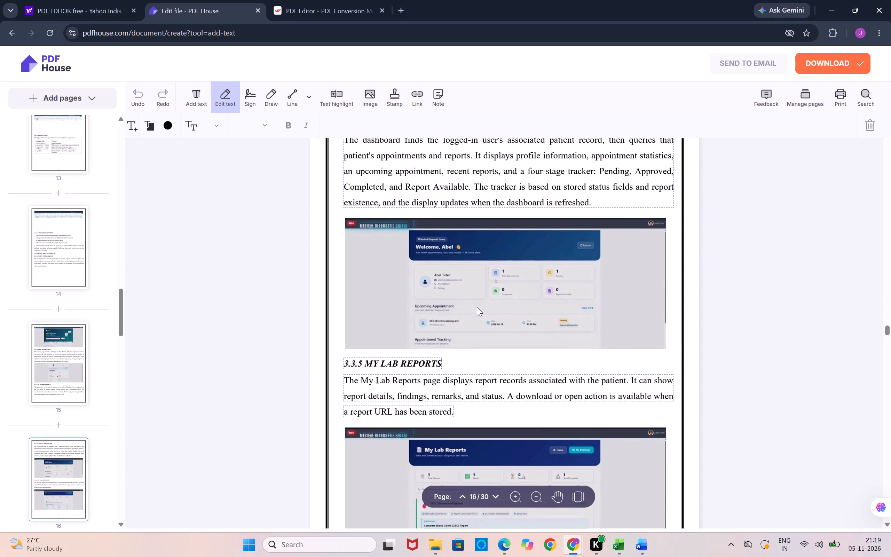
scroll(477, 307, "down", 3)
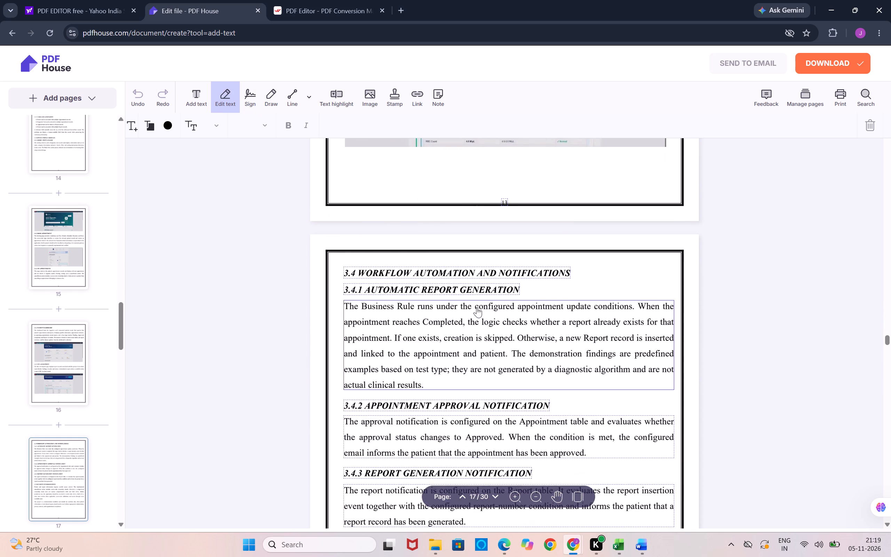
scroll(477, 307, "down", 10)
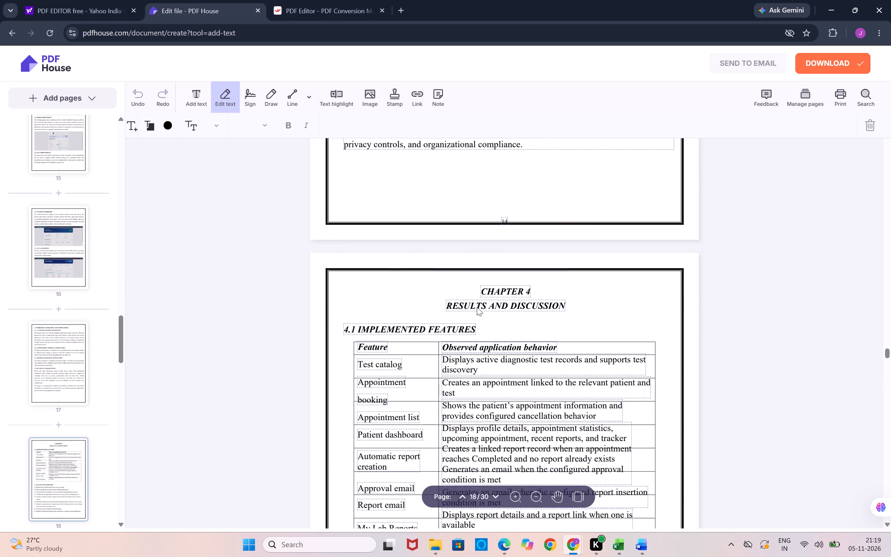
scroll(477, 307, "down", 3)
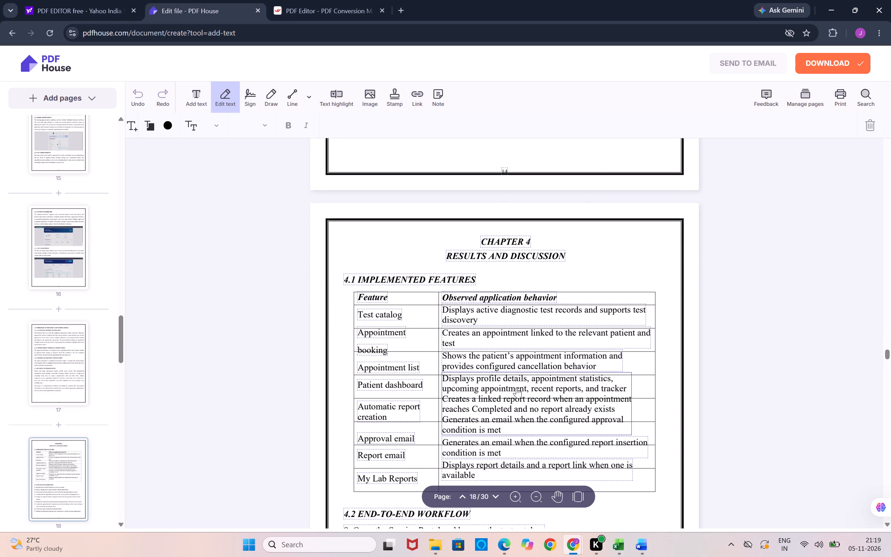
left_click_drag(502, 384, 502, 386)
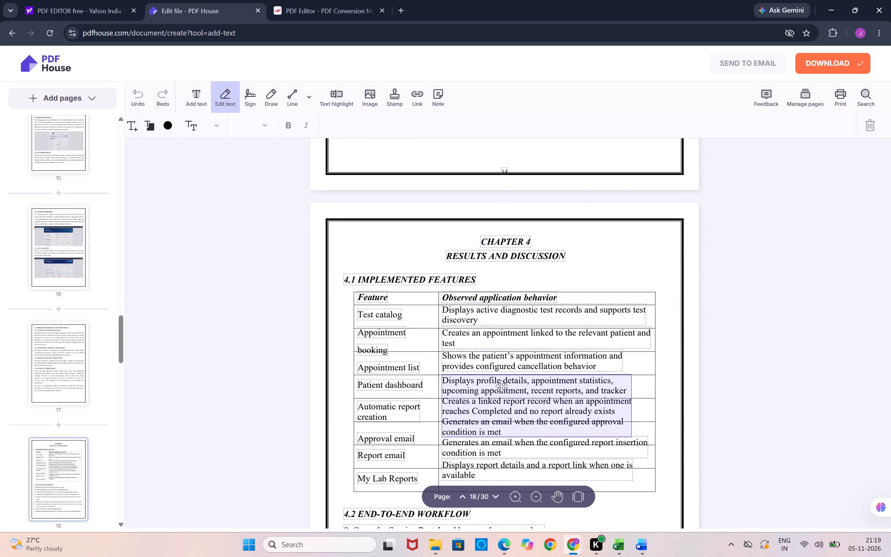
left_click_drag(502, 386, 503, 388)
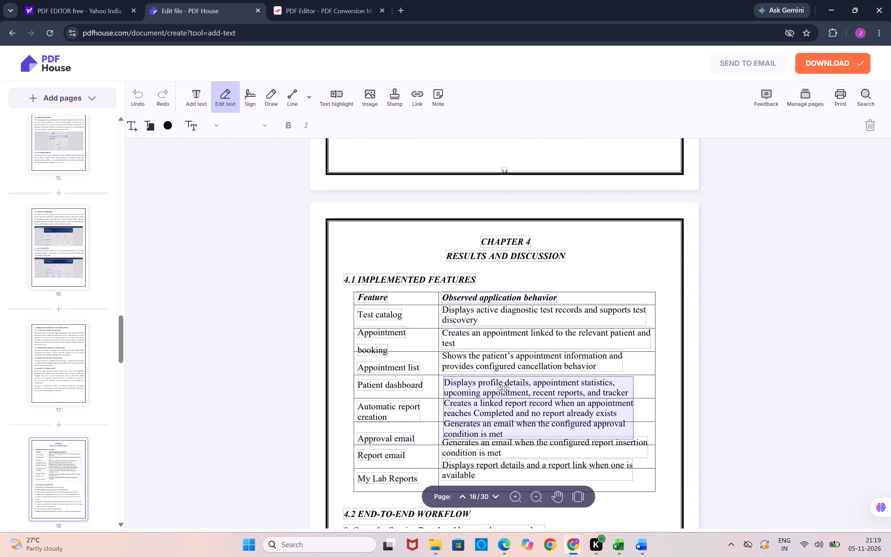
left_click_drag(503, 388, 503, 387)
Move the My Lab Reports and Report email descriptions down so each sits inside its own row of the Implemented Features table.
scroll(431, 404, "down", 1)
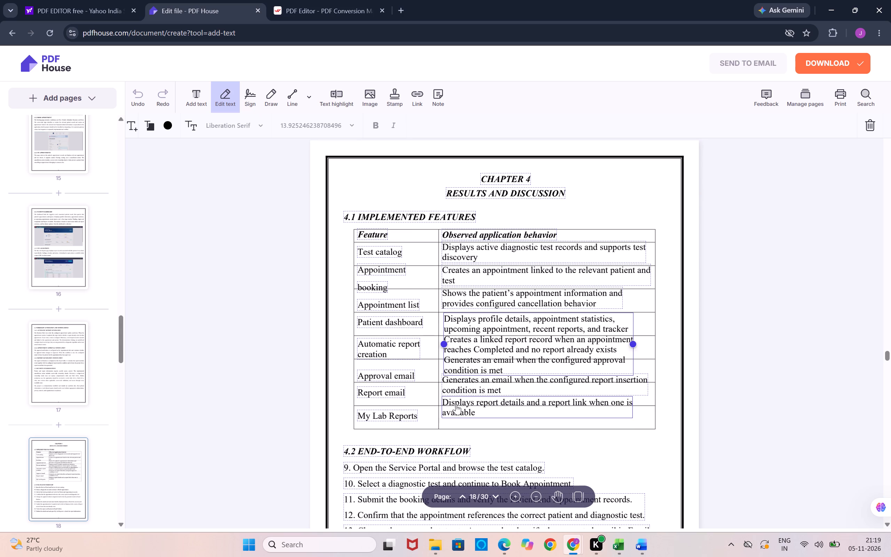
left_click_drag(456, 404, 456, 414)
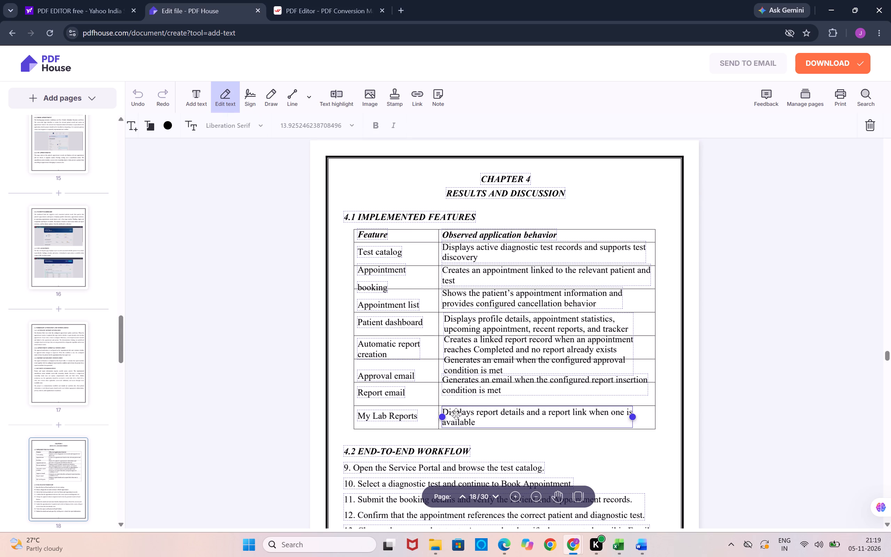
left_click_drag(466, 385, 465, 394)
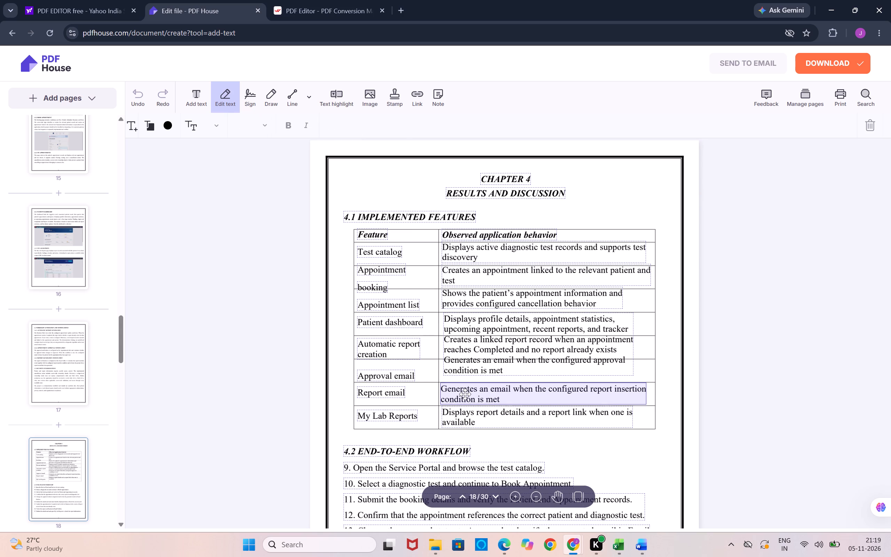
left_click_drag(465, 394, 465, 394)
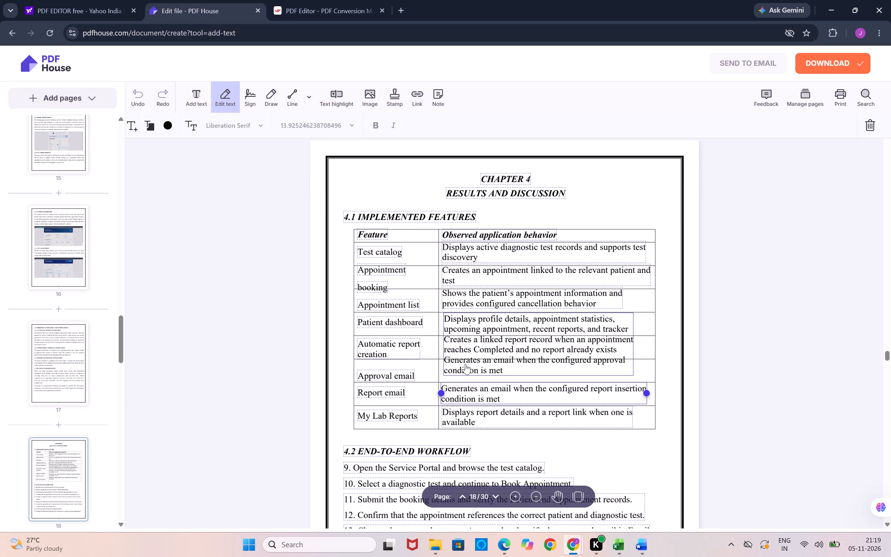
Lower the combined description block slightly and cut "Generates an email when the configured approval condition is met" from it, including the leftover empty line.
left_click(465, 364)
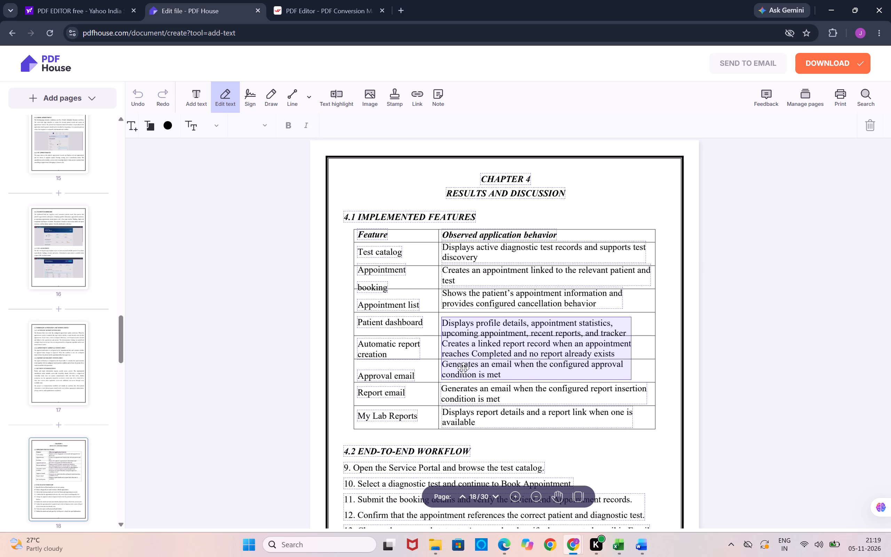
left_click(571, 352)
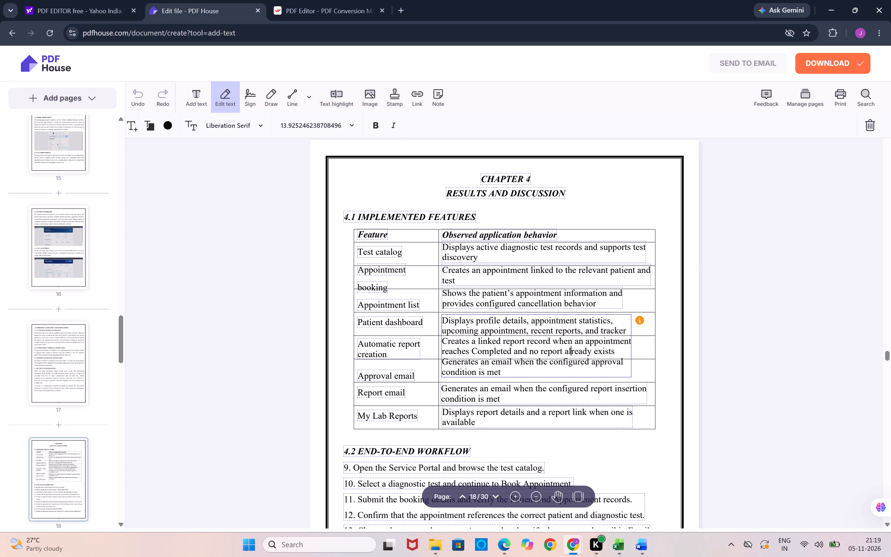
left_click(514, 356)
left_click_drag(443, 362, 447, 362)
left_click_drag(447, 362, 502, 370)
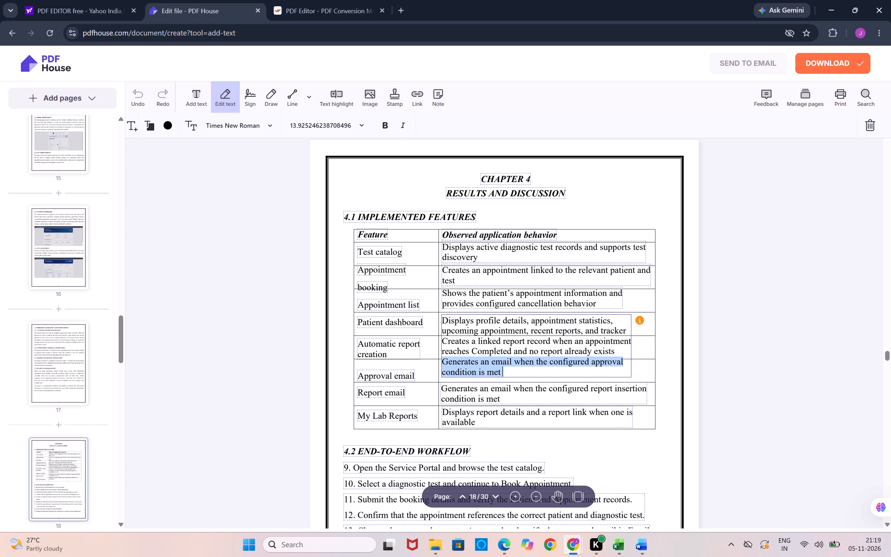
key("ctrl+x")
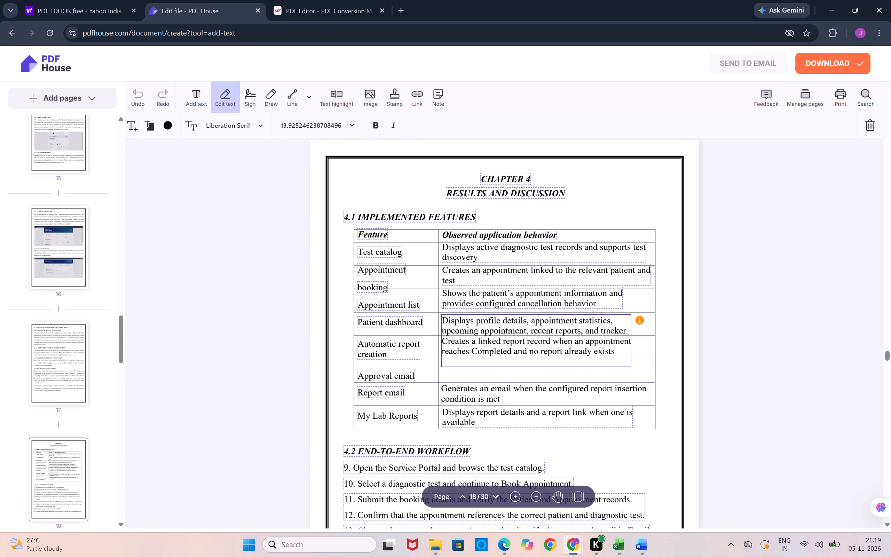
key("BackSpace")
Shift the "Approval email" and "Automatic report creation" labels slightly up so they sit properly within their Feature cells.
left_click_drag(385, 375, 384, 368)
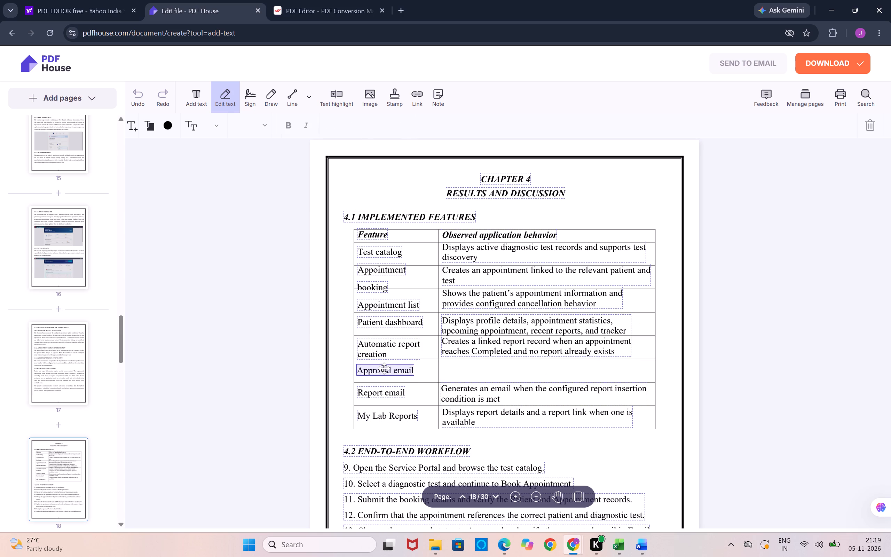
left_click_drag(384, 368, 385, 370)
left_click(379, 351)
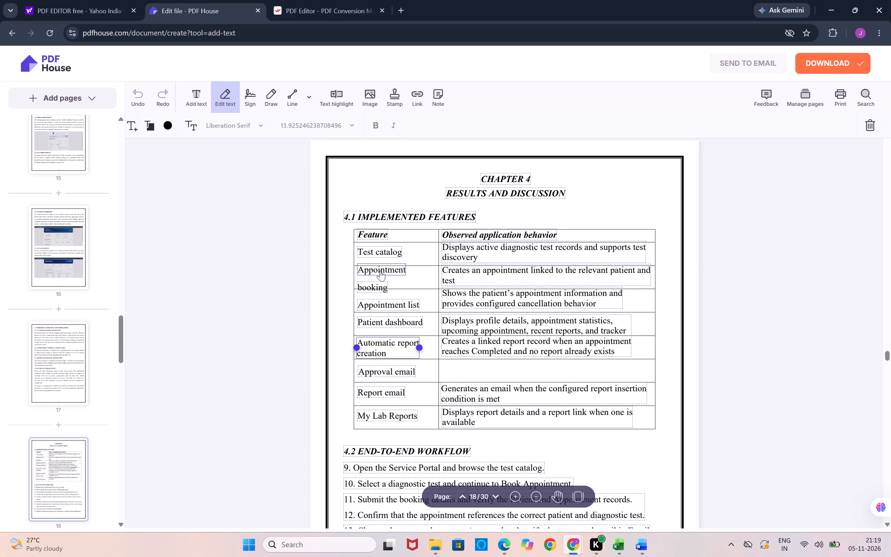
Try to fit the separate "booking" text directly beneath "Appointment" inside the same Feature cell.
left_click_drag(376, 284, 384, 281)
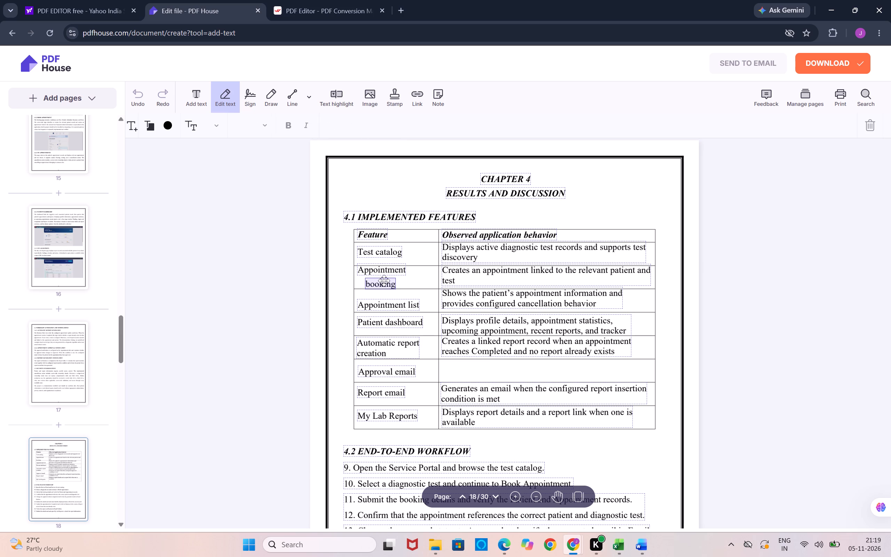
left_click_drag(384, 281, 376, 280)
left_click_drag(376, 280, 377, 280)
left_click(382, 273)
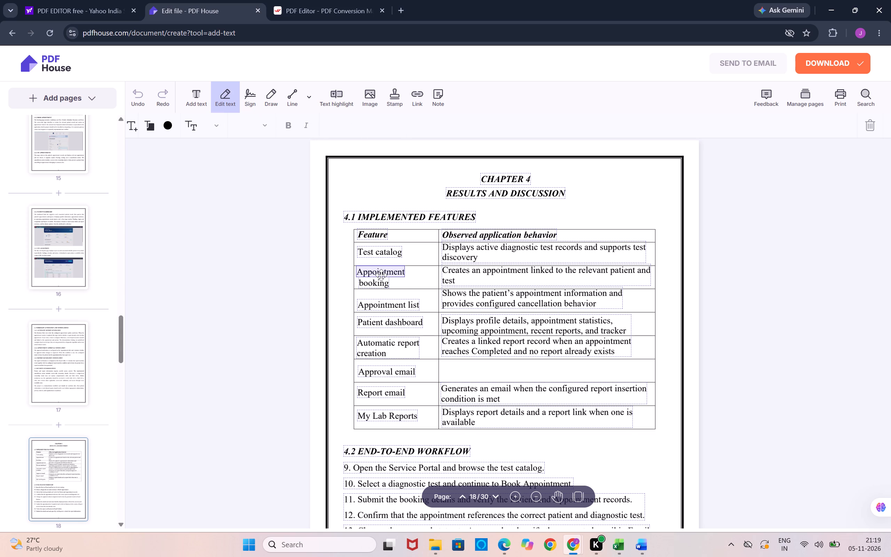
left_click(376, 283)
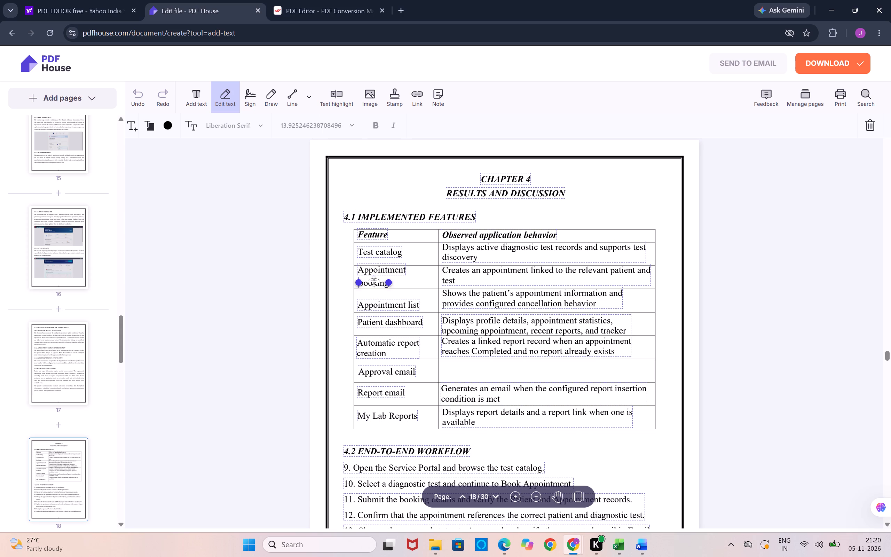
Delete all the characters of the separate "booking" text beneath "Appointment".
left_click(374, 281)
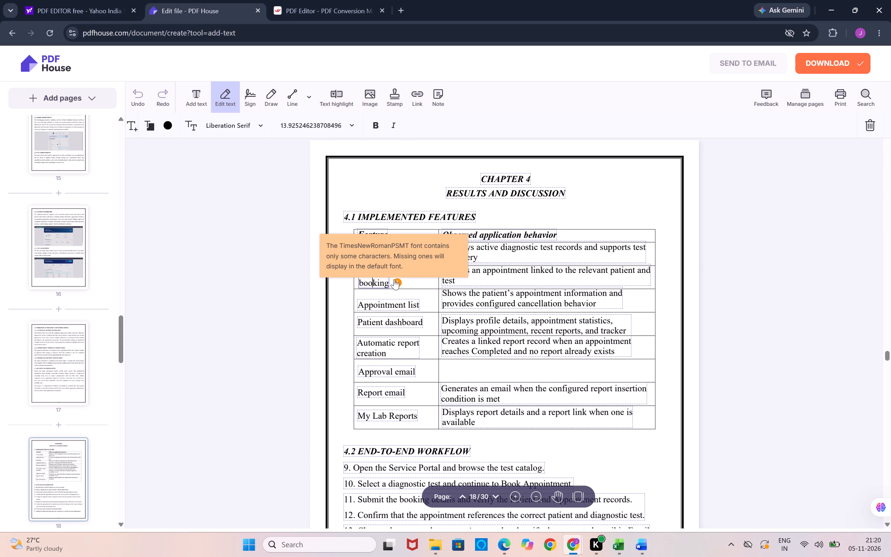
left_click(384, 281)
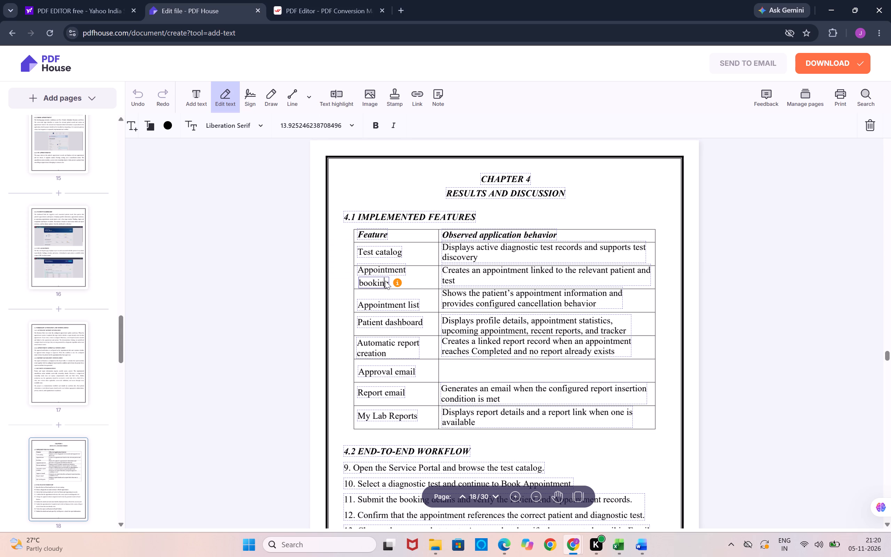
key("Right")
key("Right")
key("BackSpace")
key("BackSpace")
key("BackSpace")
key("BackSpace")
key("BackSpace")
key("BackSpace")
key("BackSpace")
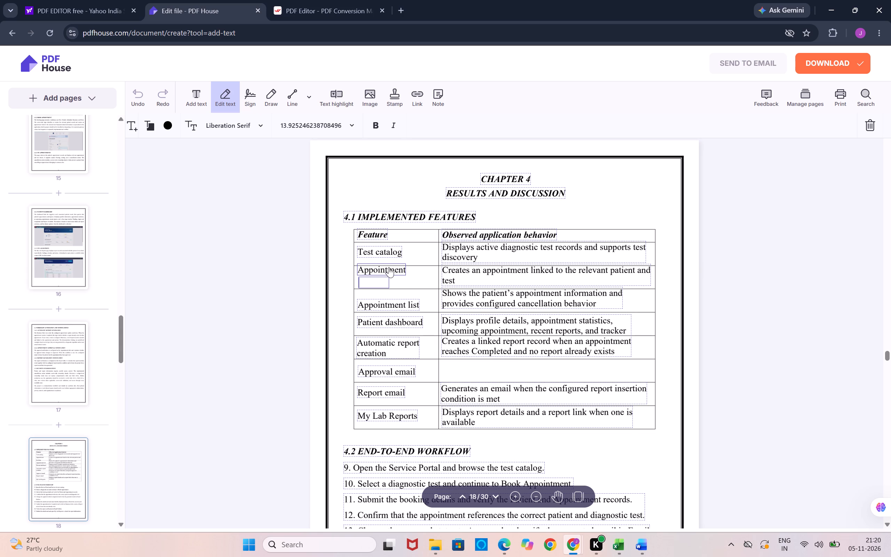
Lower the "Appointment" label slightly in its Feature cell and append the word "bokking" as its second line.
left_click(389, 267)
left_click_drag(389, 267, 388, 272)
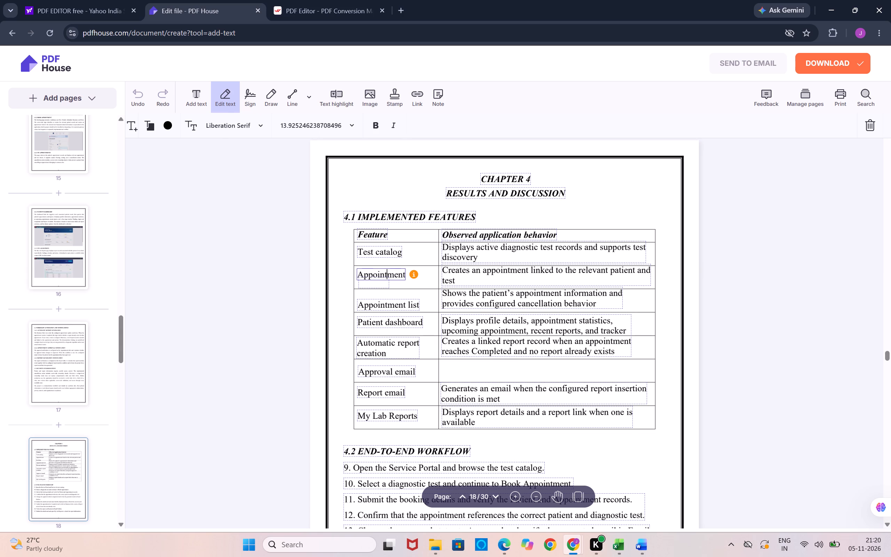
key("Right")
key("Right")
key("Right")
key("Right")
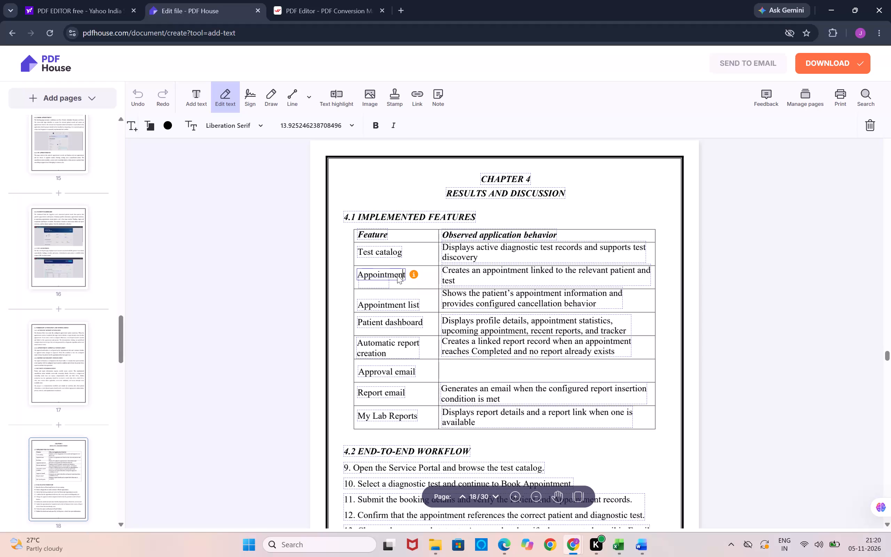
key("space")
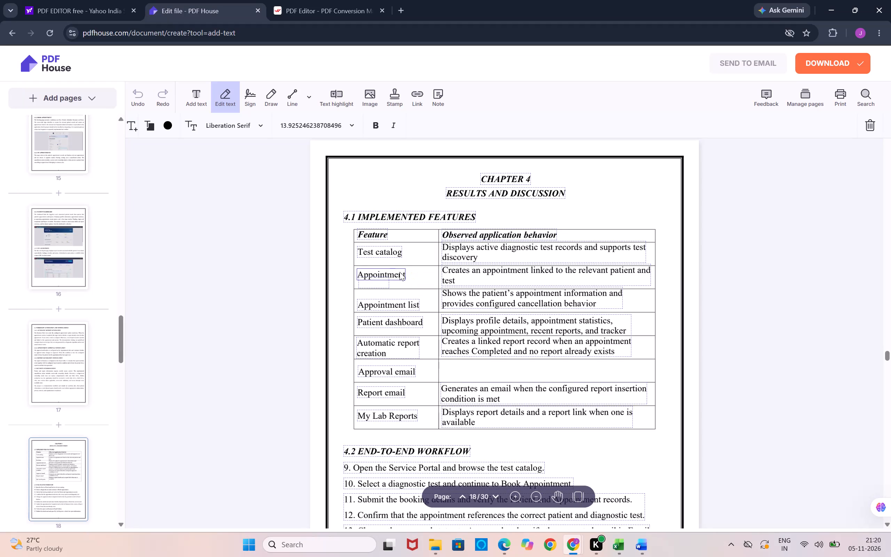
left_click(404, 275)
key("space")
key("BackSpace")
key("BackSpace")
type("t")
key("space")
key("shift+b")
type("okkin")
key("BackSpace")
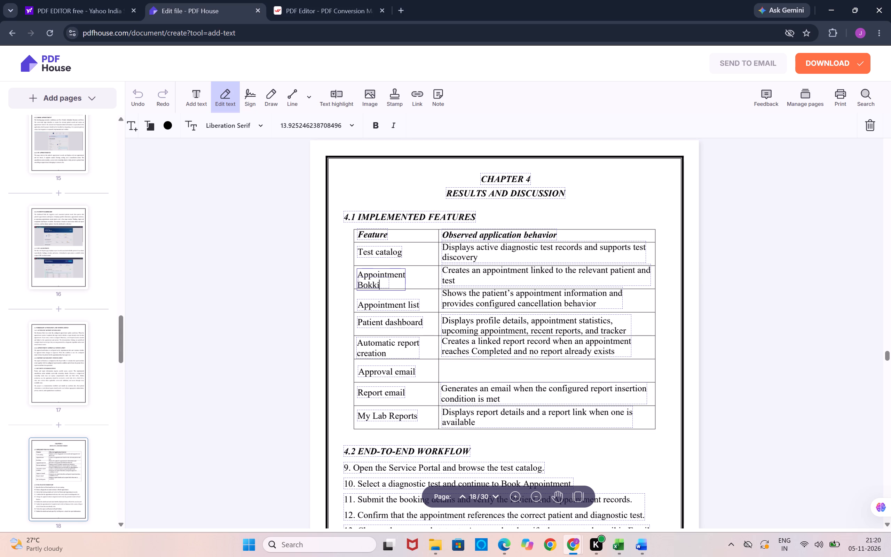
key("BackSpace")
key("BackSpace")
key("BackSpace")
key("BackSpace")
key("BackSpace")
type("bokking")
Shift the two-line Appointment label slightly up so both lines sit within the Feature cell.
left_click(383, 281)
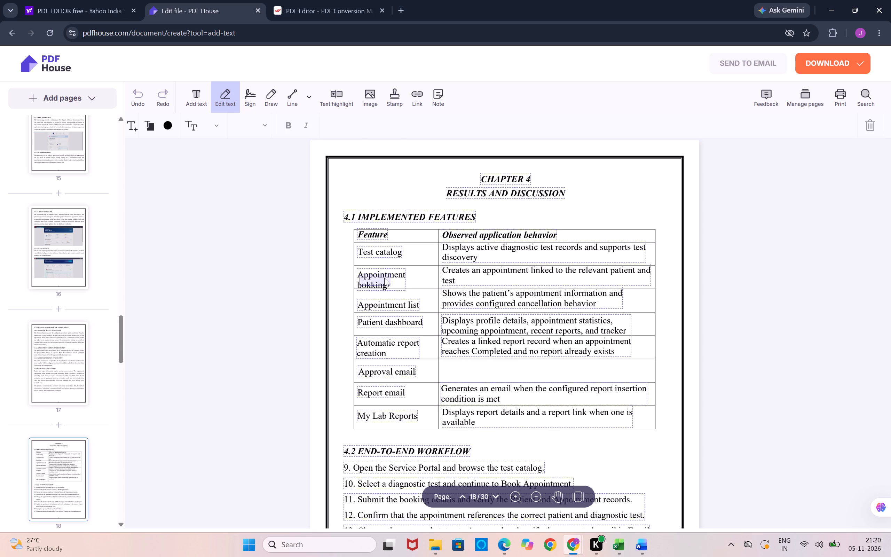
left_click_drag(391, 280, 257, 292)
left_click_drag(404, 280, 413, 276)
left_click(392, 272)
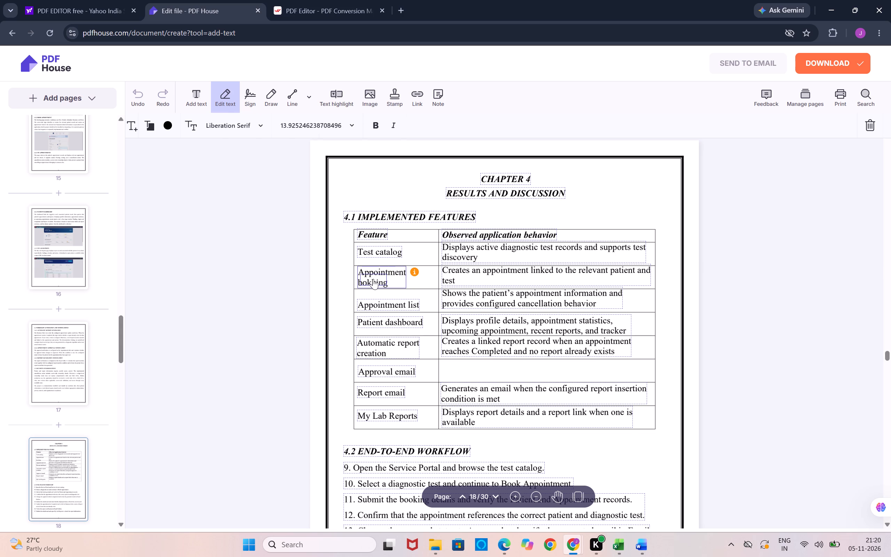
Correct the misspelled second word of the Appointment label so it reads "booking".
left_click(373, 279)
left_click(395, 281)
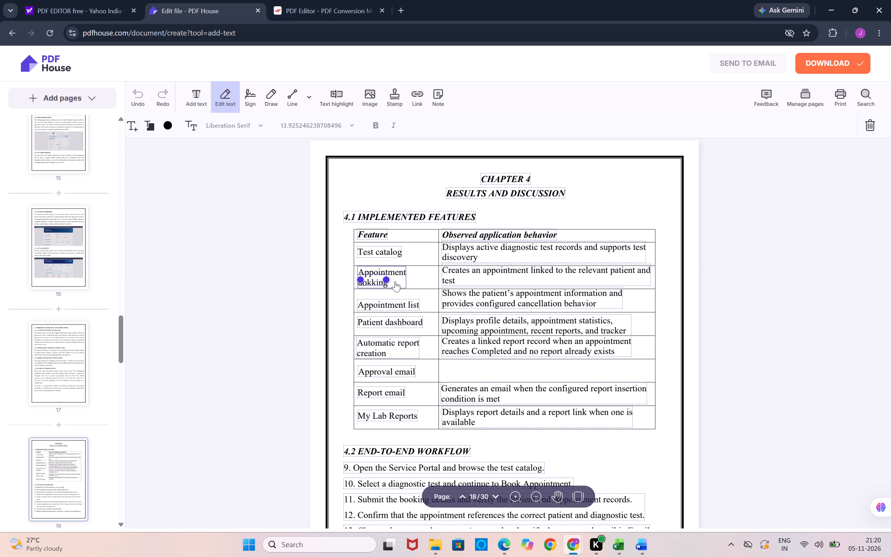
left_click(395, 281)
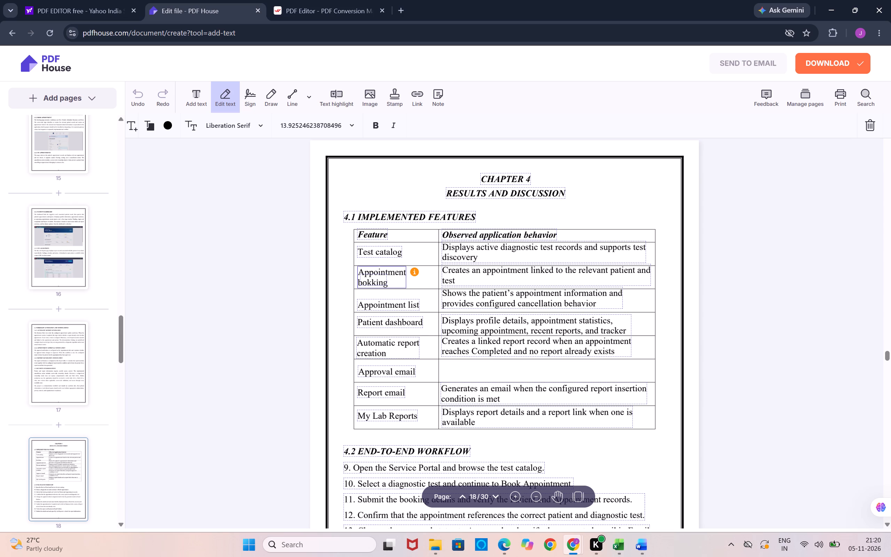
key("BackSpace")
key("BackSpace")
key("BackSpace")
key("BackSpace")
key("BackSpace")
key("BackSpace")
key("BackSpace")
type("oking")
Nudge the Appointment list, Appointment booking and Test catalog descriptions slightly down within their table cells.
scroll(389, 338, "down", 1)
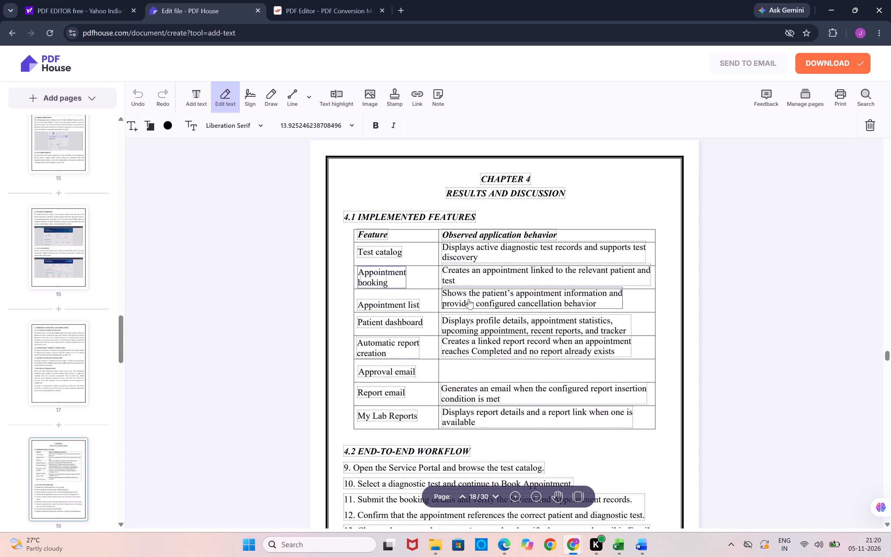
left_click(469, 299)
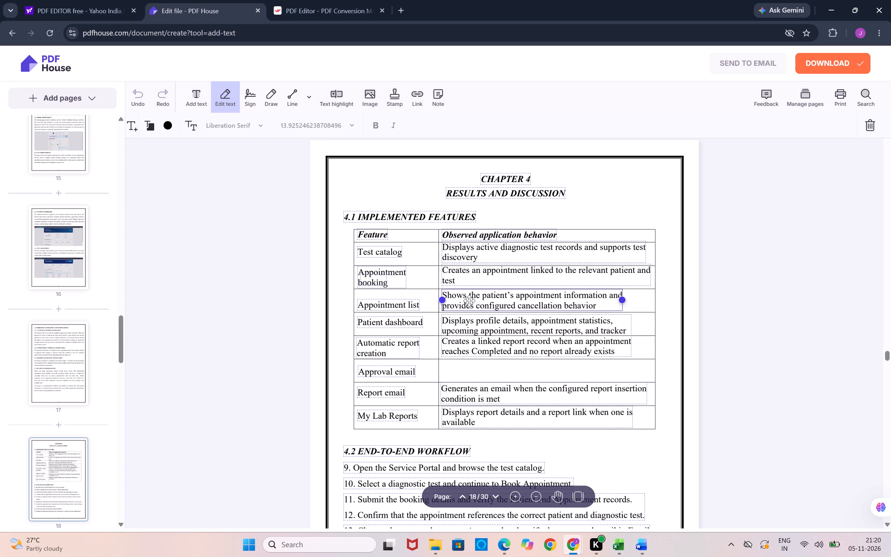
left_click_drag(468, 273, 467, 276)
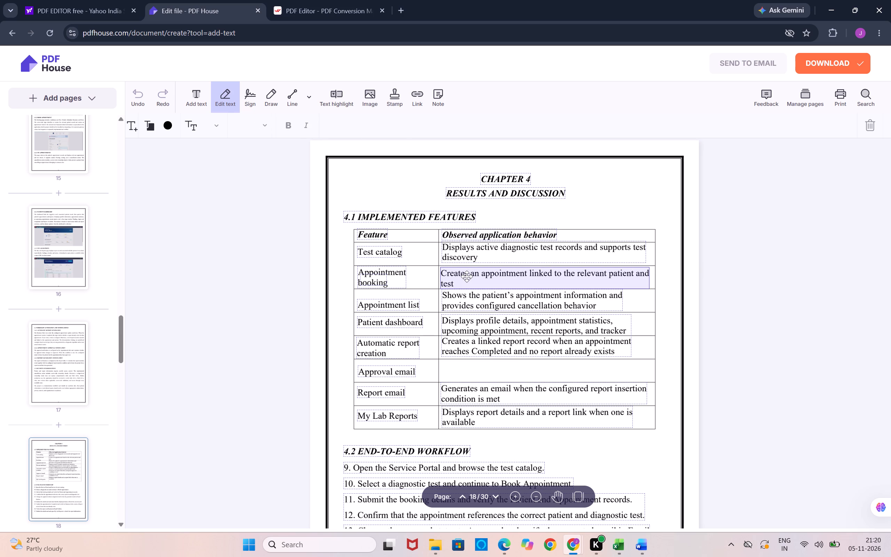
left_click_drag(467, 276, 468, 276)
left_click(465, 252)
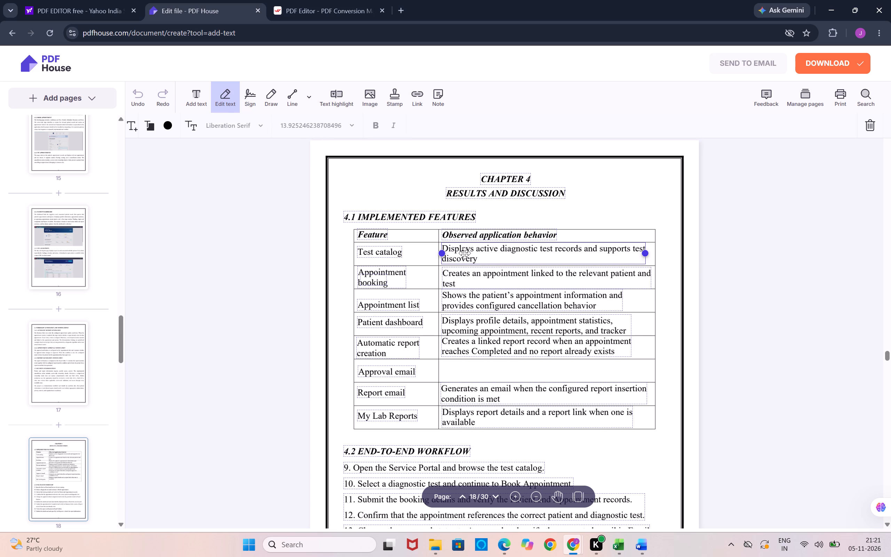
Add the text "Generates an email for Approvals." in the empty description cell of the Approval email row.
scroll(448, 392, "down", 2)
scroll(534, 446, "down", 1)
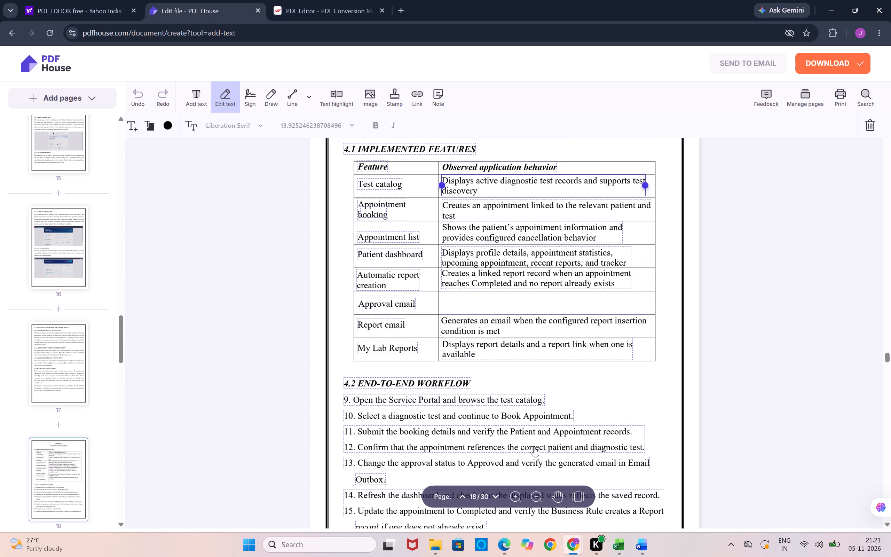
left_click(488, 303)
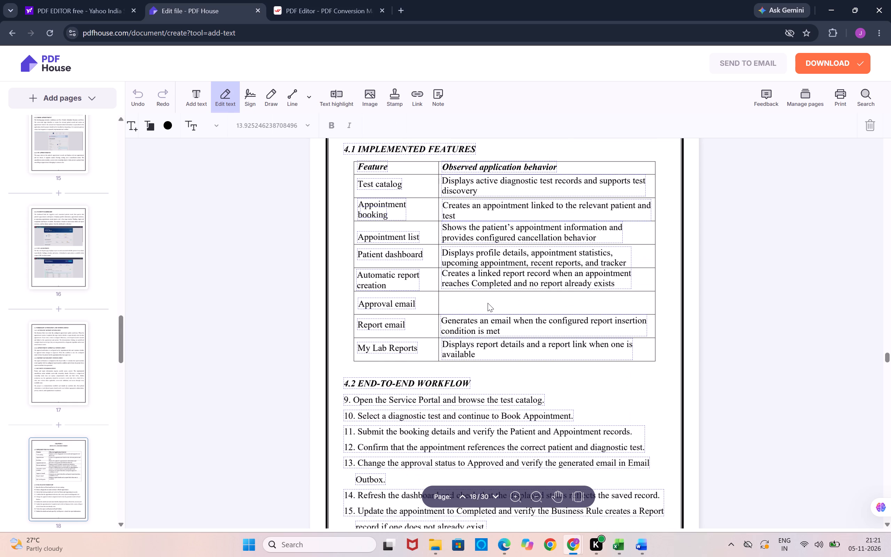
left_click(457, 301)
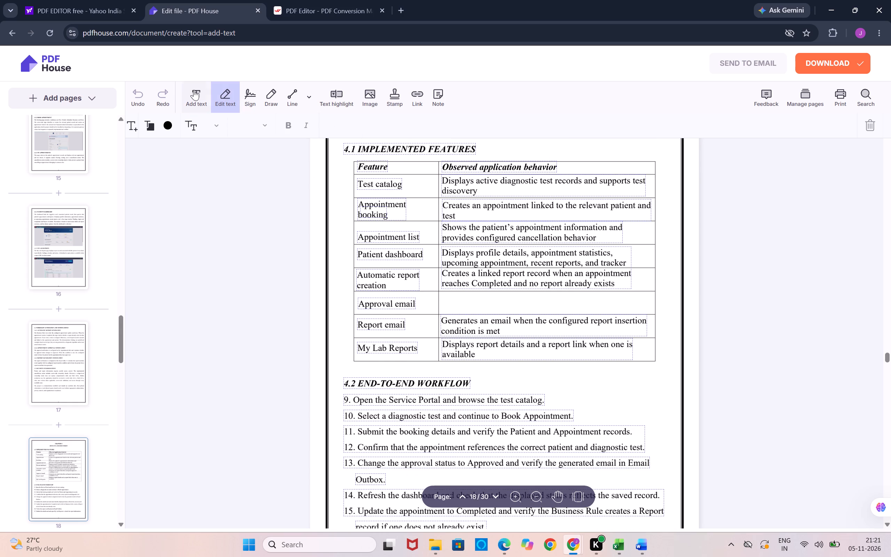
left_click(194, 90)
scroll(496, 353, "down", 1)
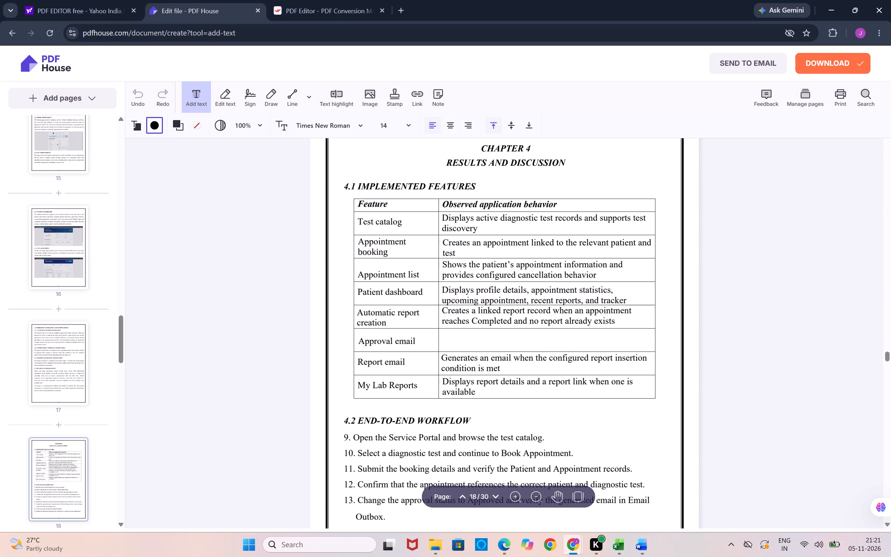
left_click(484, 340)
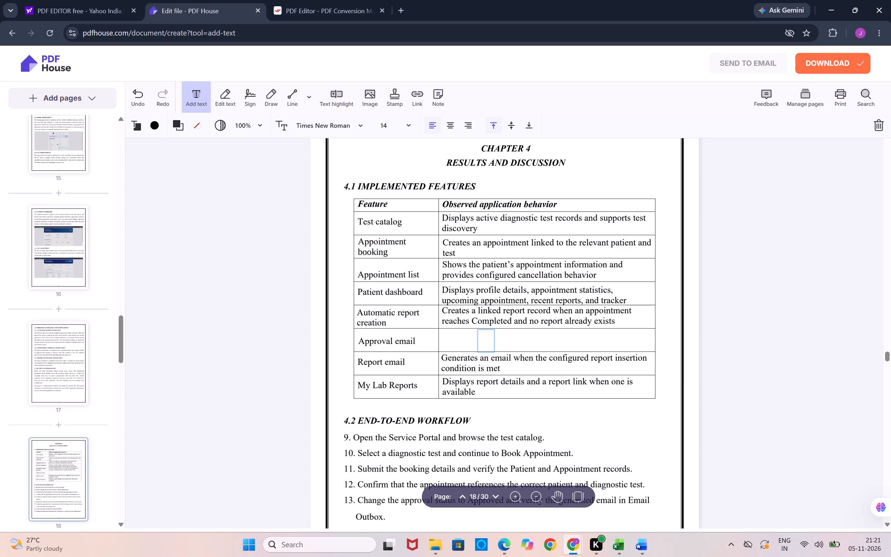
type("Genre")
key("BackSpace")
key("BackSpace")
type("erates")
key("space")
key("a")
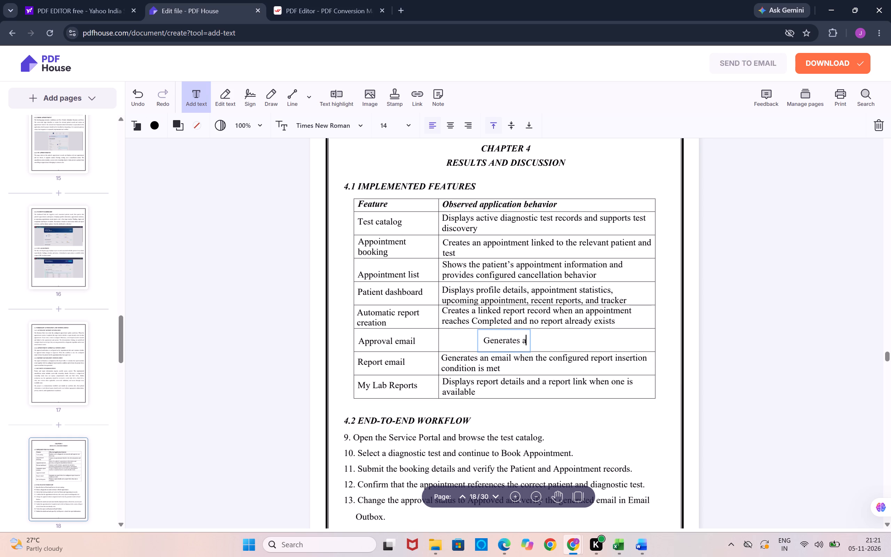
type("n")
key("space")
type("email for Approvals")
key("period")
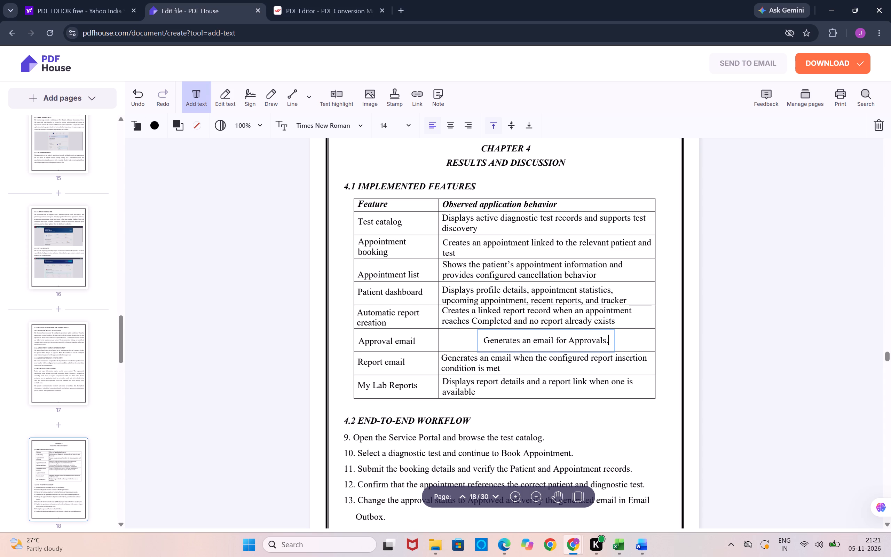
Move the new Approval email description to the cell's left edge, aligned with the other descriptions in the column.
left_click_drag(510, 334, 494, 334)
left_click_drag(494, 334, 477, 336)
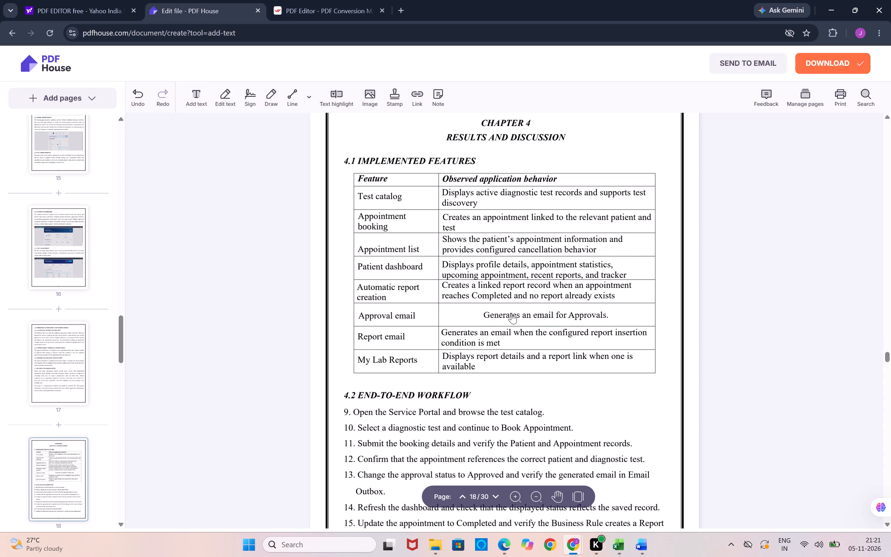
left_click_drag(512, 313, 471, 312)
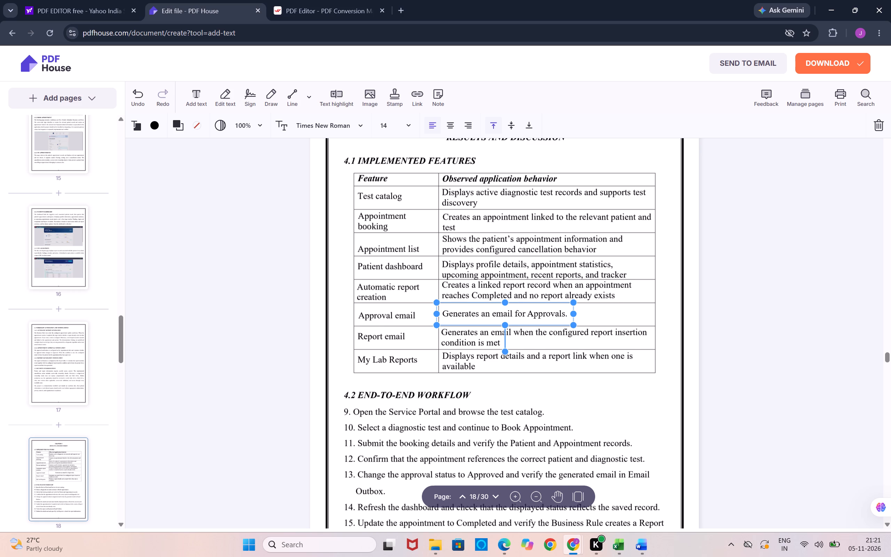
left_click(749, 289)
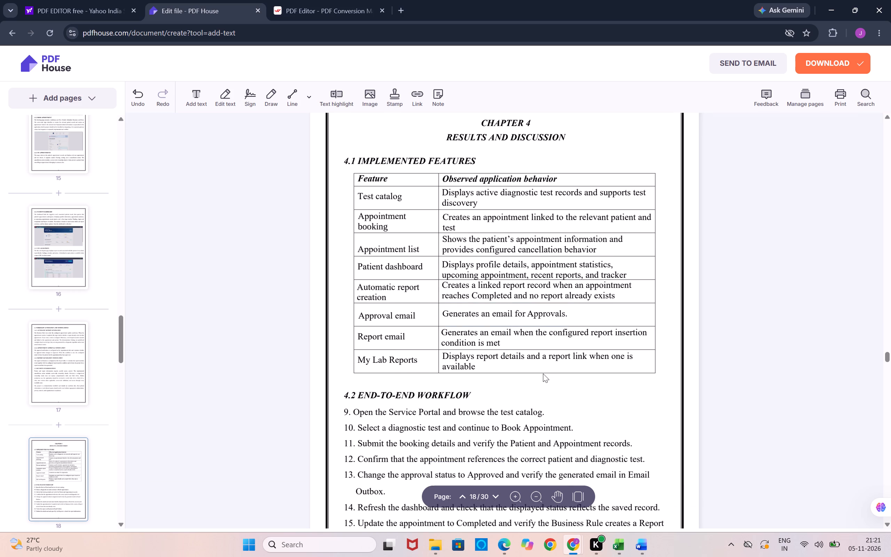
Review the report pages from section 4.2 End-to-End Workflow through the conclusion, references and outcomes pages for remaining text problems.
scroll(485, 320, "down", 3)
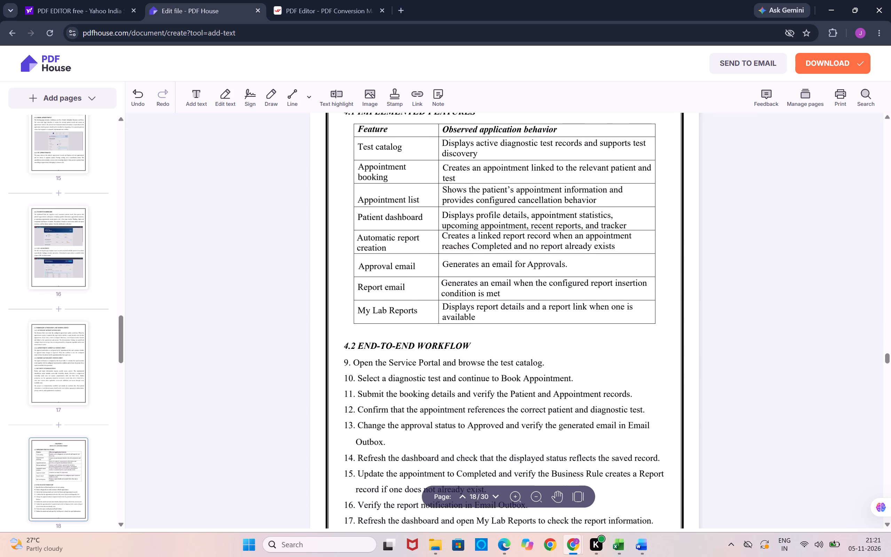
scroll(485, 320, "down", 11)
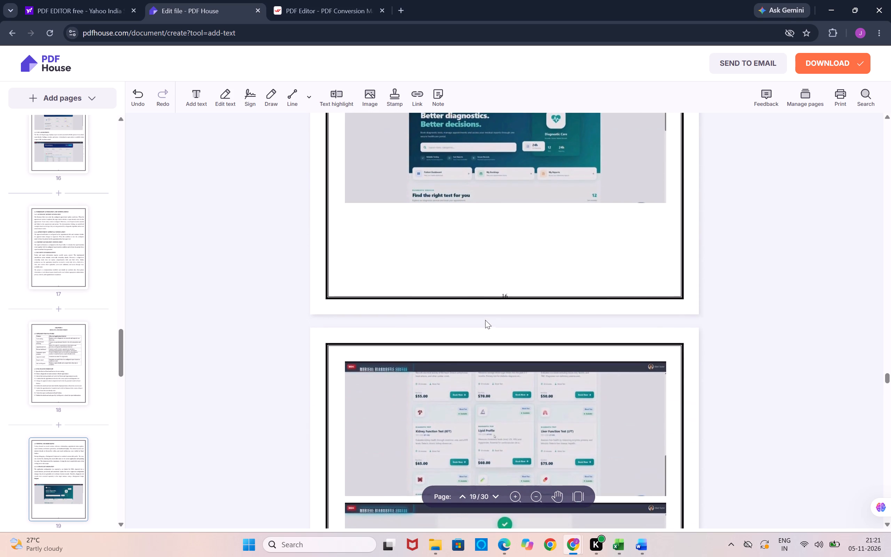
scroll(485, 320, "down", 8)
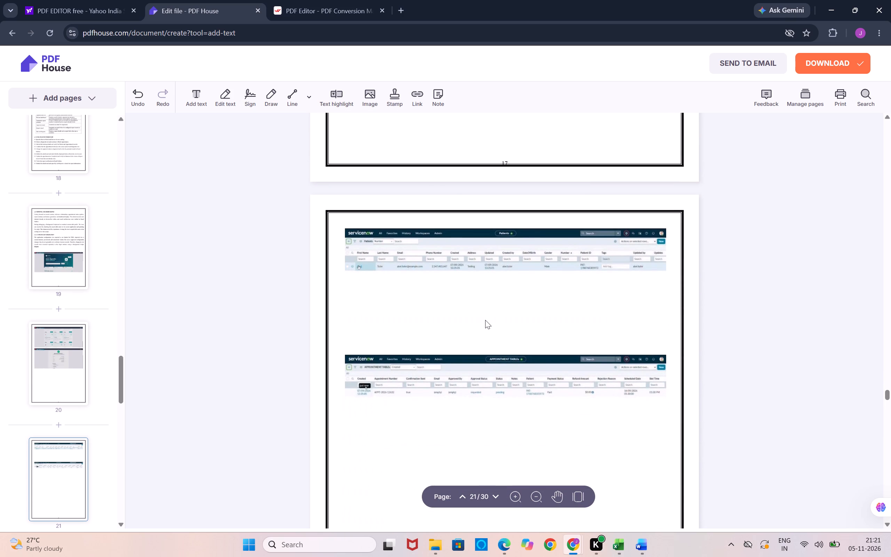
scroll(448, 309, "down", 9)
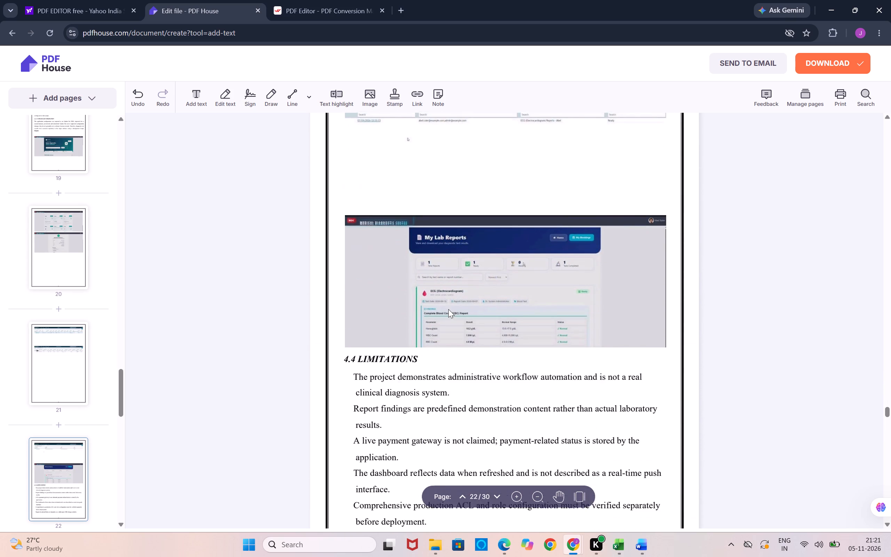
scroll(448, 309, "down", 13)
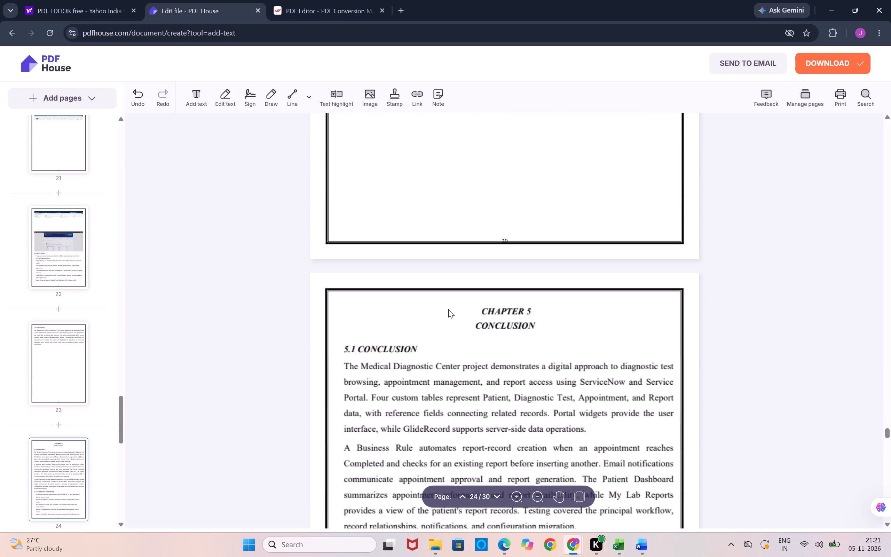
scroll(448, 309, "down", 10)
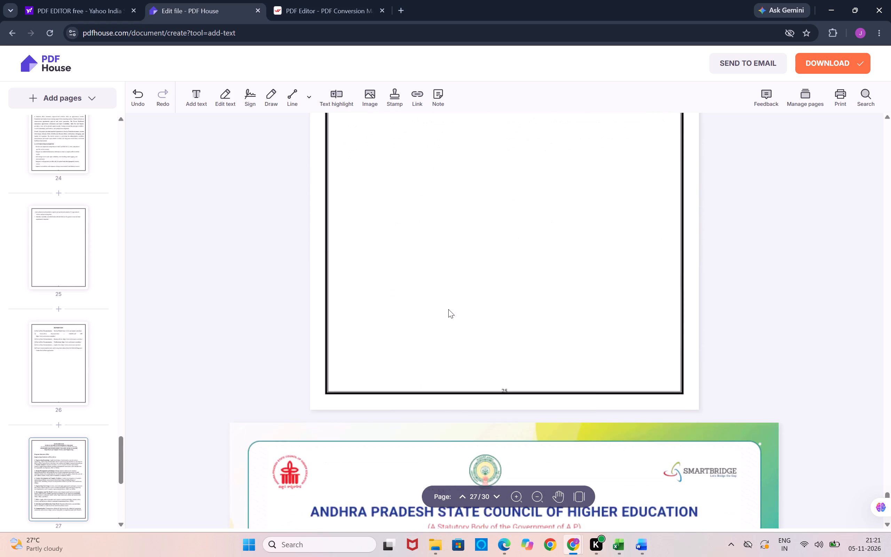
scroll(448, 309, "down", 1)
Go back through the report to the Chapter 3 tables and recheck the pages from there to the document's end.
scroll(448, 309, "up", 7)
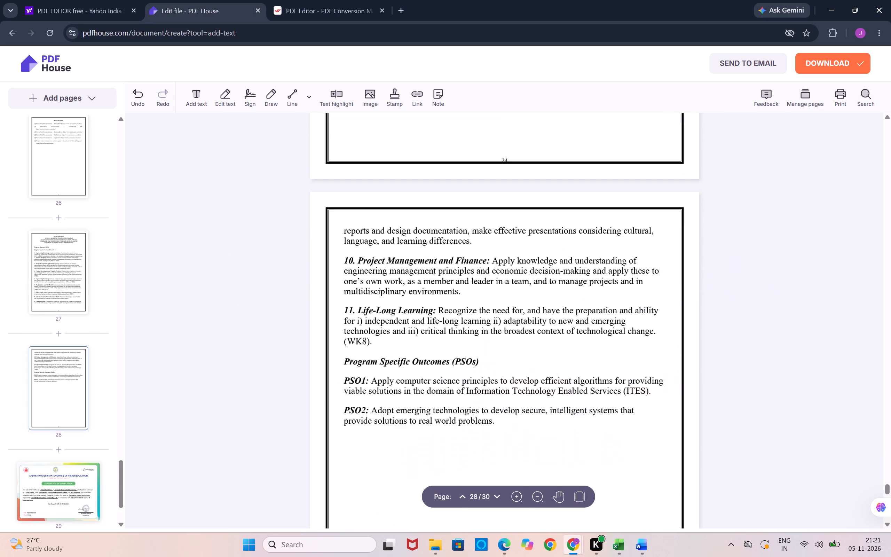
scroll(448, 309, "up", 15)
scroll(448, 309, "up", 6)
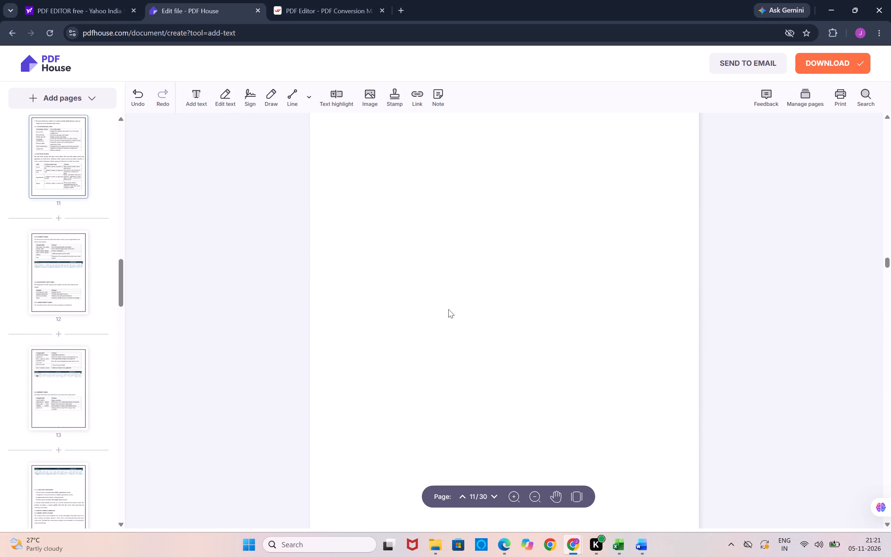
scroll(448, 309, "down", 16)
scroll(448, 309, "down", 16)
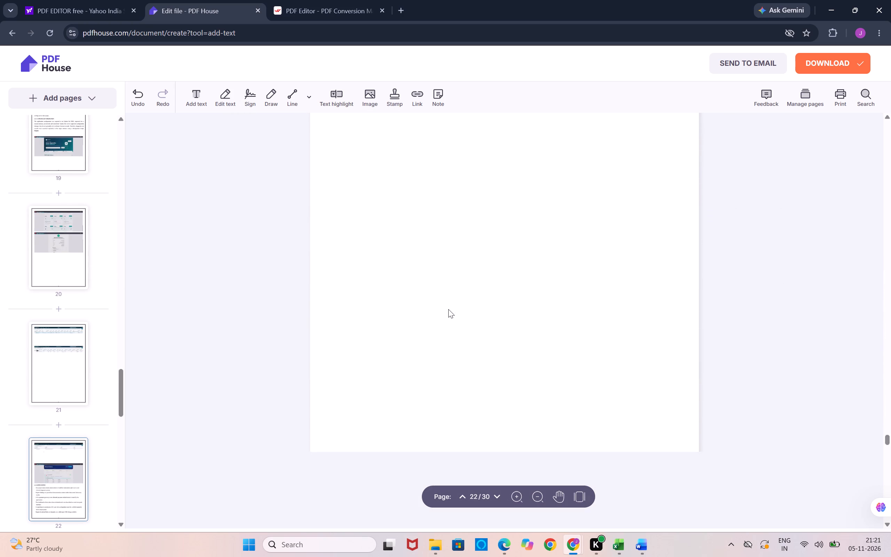
scroll(448, 309, "down", 10)
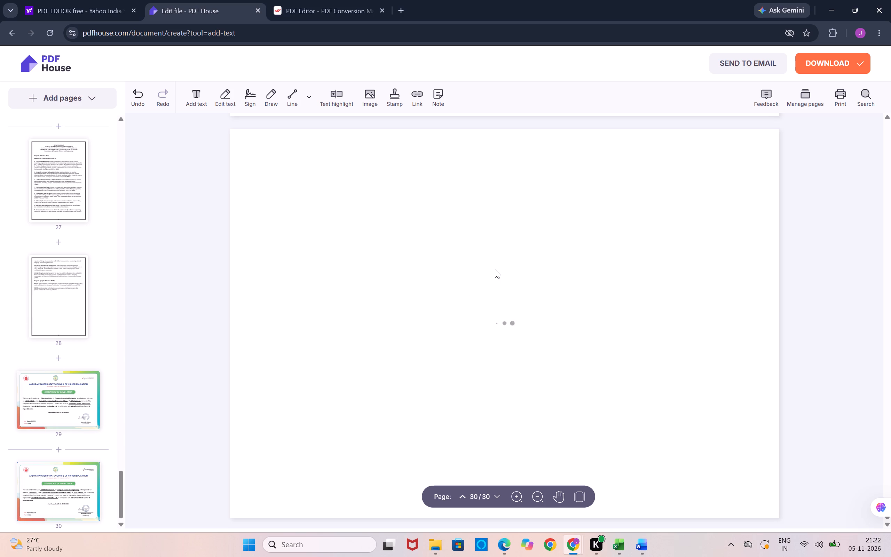
Examine the two certificate of completion pages at the end of the report.
scroll(369, 341, "down", 3)
scroll(369, 341, "up", 4)
scroll(369, 341, "down", 1)
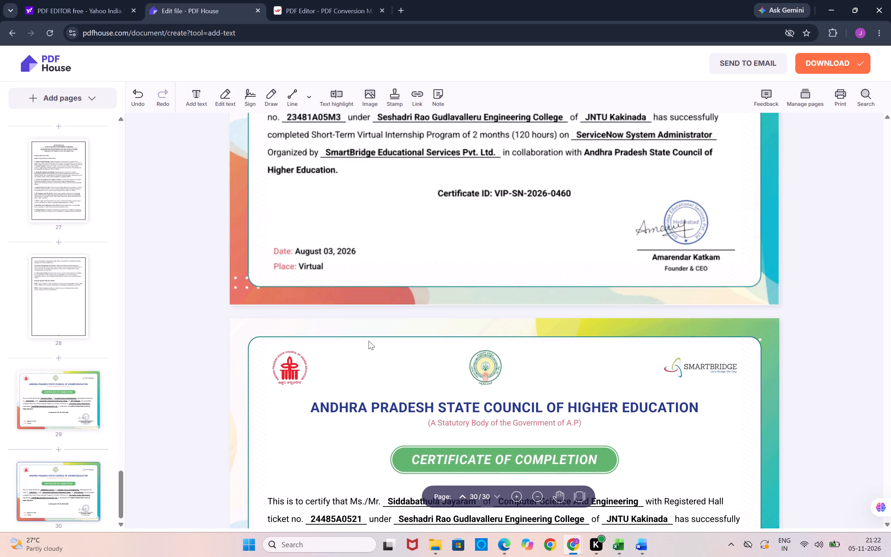
scroll(369, 341, "down", 4)
scroll(386, 447, "down", 3)
scroll(386, 447, "up", 4)
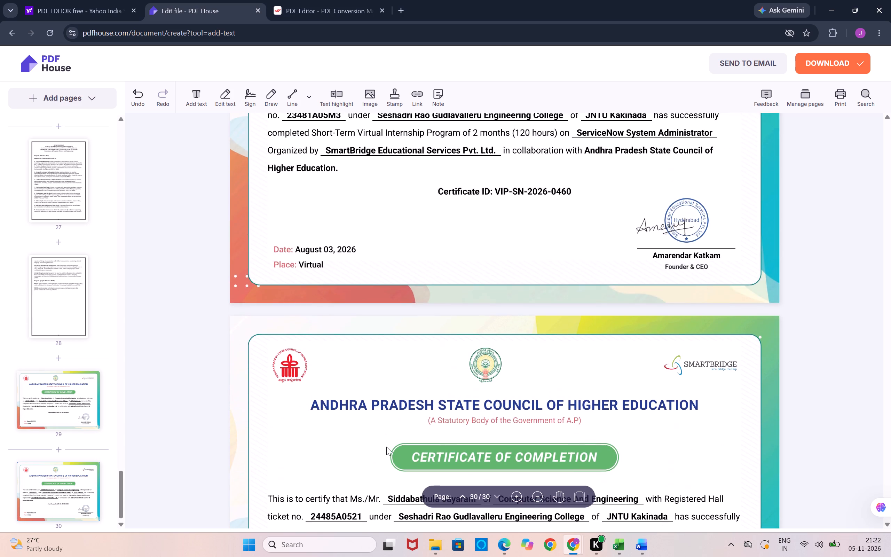
scroll(386, 447, "up", 5)
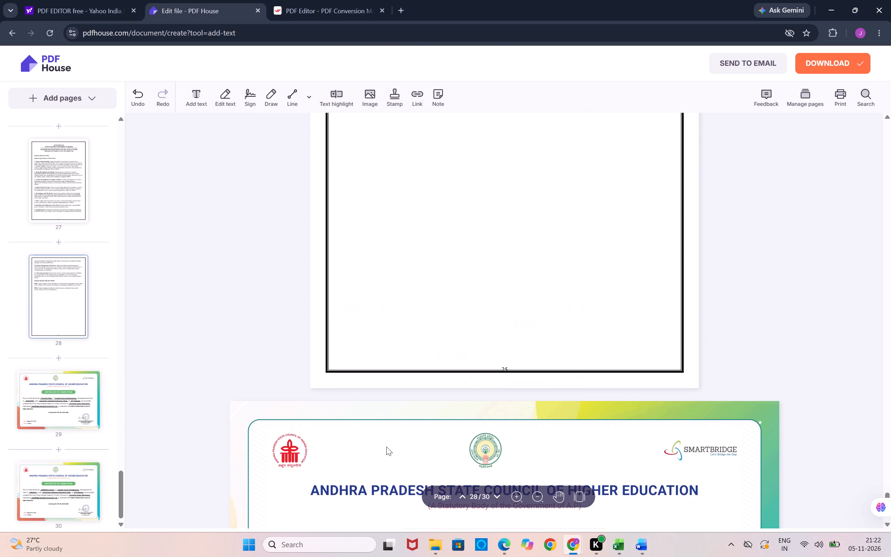
scroll(386, 447, "up", 1)
scroll(386, 447, "down", 9)
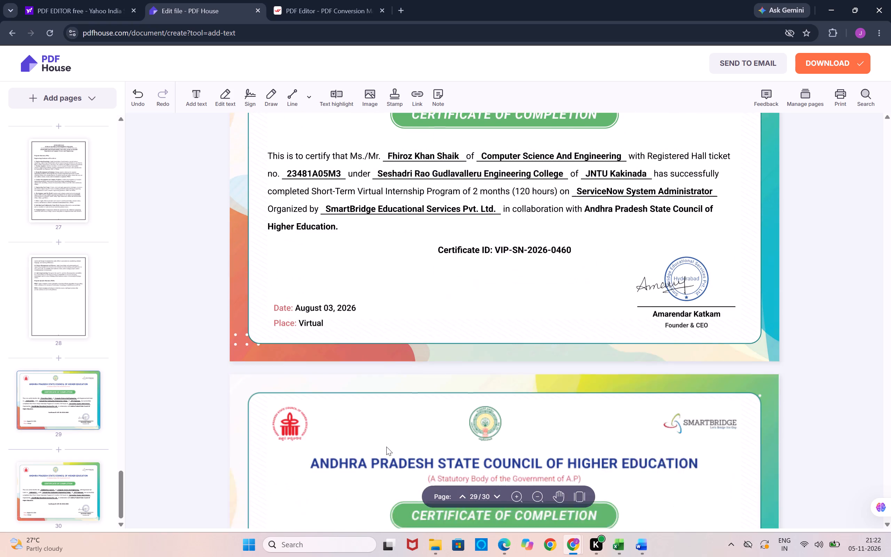
scroll(257, 264, "down", 1)
Add a blank page at the end of the document, after the second certificate.
left_click(37, 96)
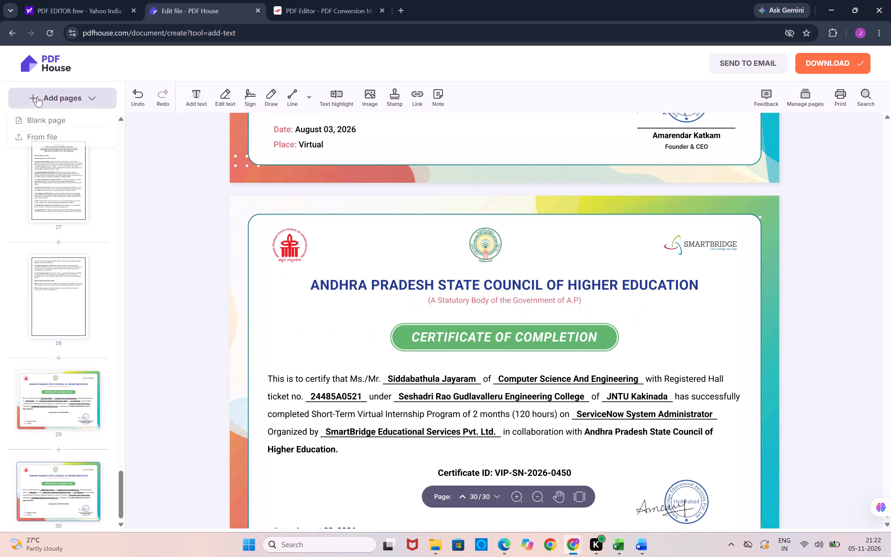
left_click(44, 119)
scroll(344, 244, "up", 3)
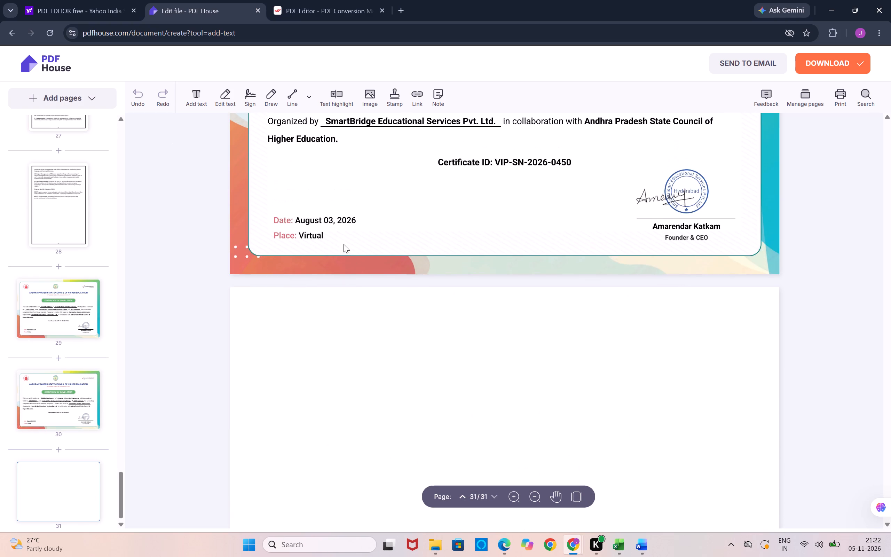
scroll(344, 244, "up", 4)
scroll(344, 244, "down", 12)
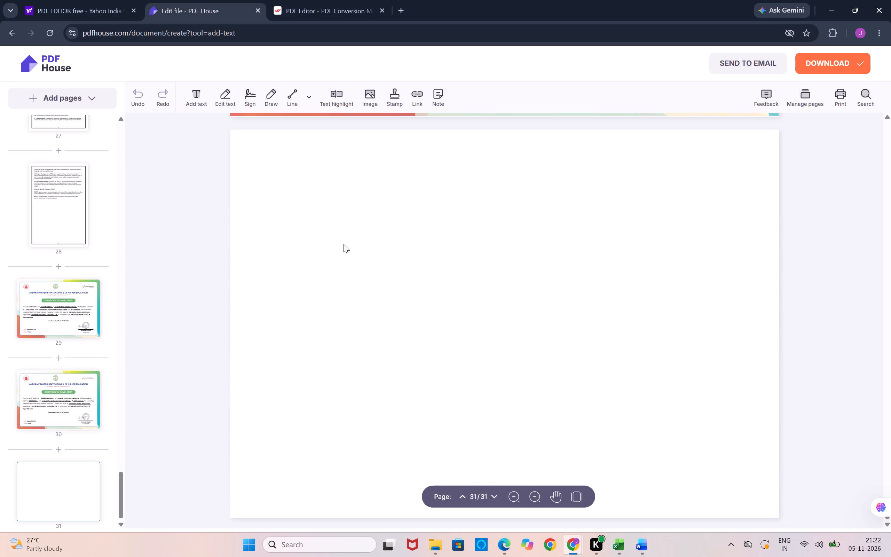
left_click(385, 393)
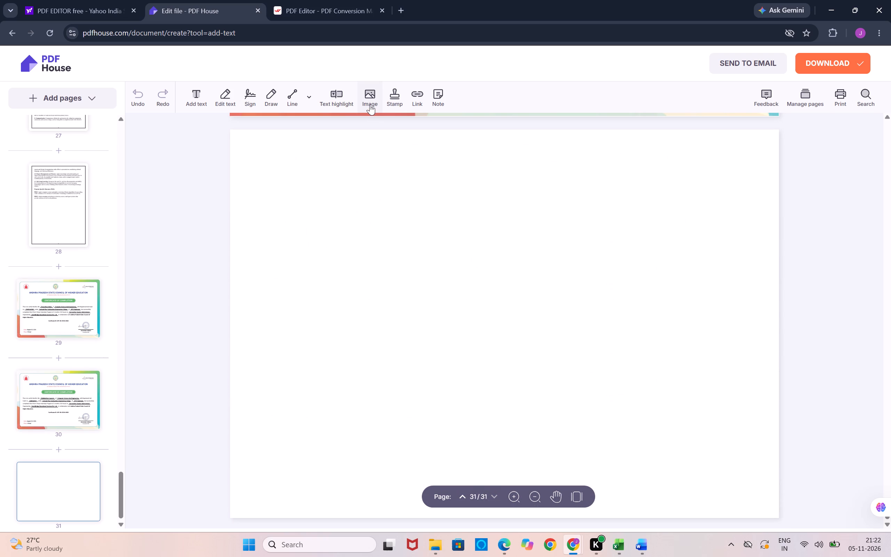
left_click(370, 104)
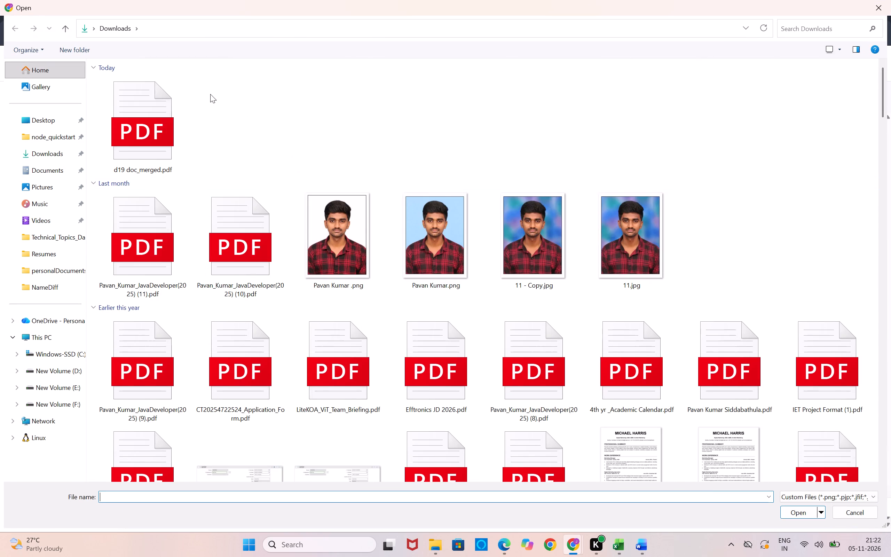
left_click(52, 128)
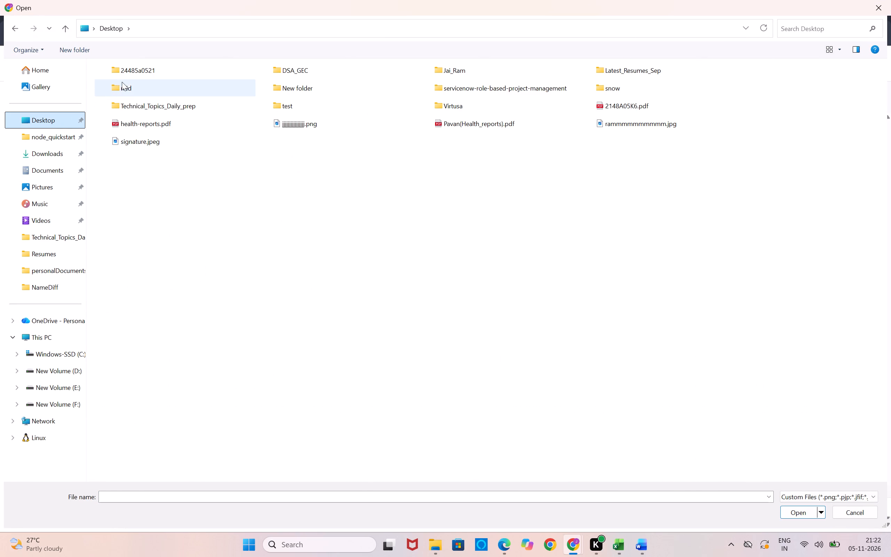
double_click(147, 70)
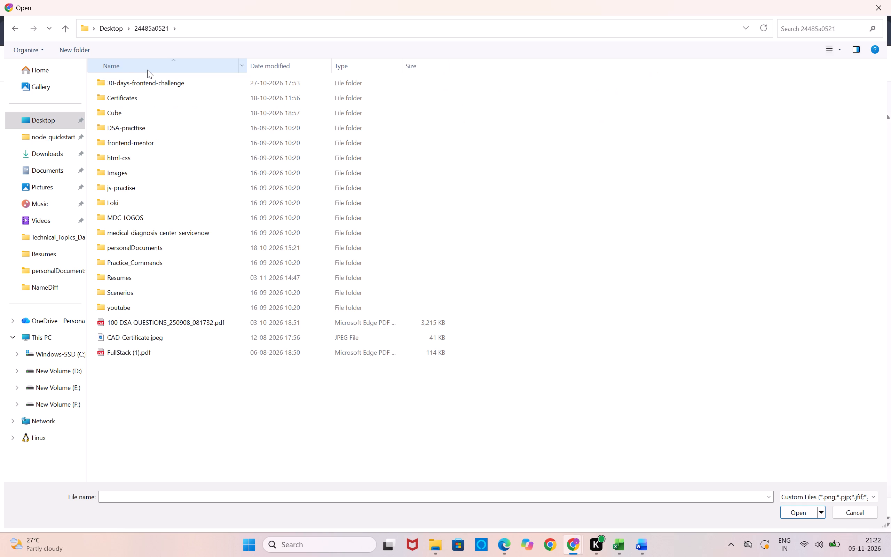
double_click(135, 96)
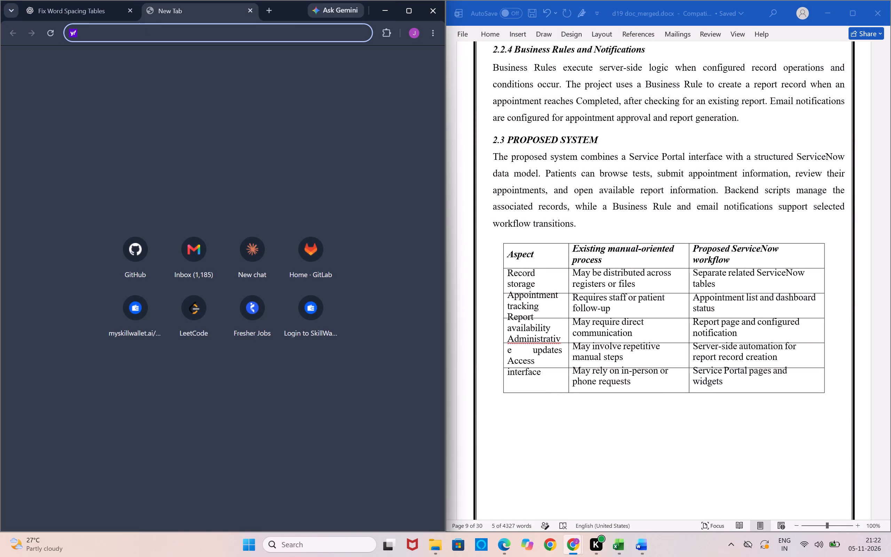
Search the web for "whatspp" in the new browser tab.
left_click(147, 34)
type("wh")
left_click(140, 55)
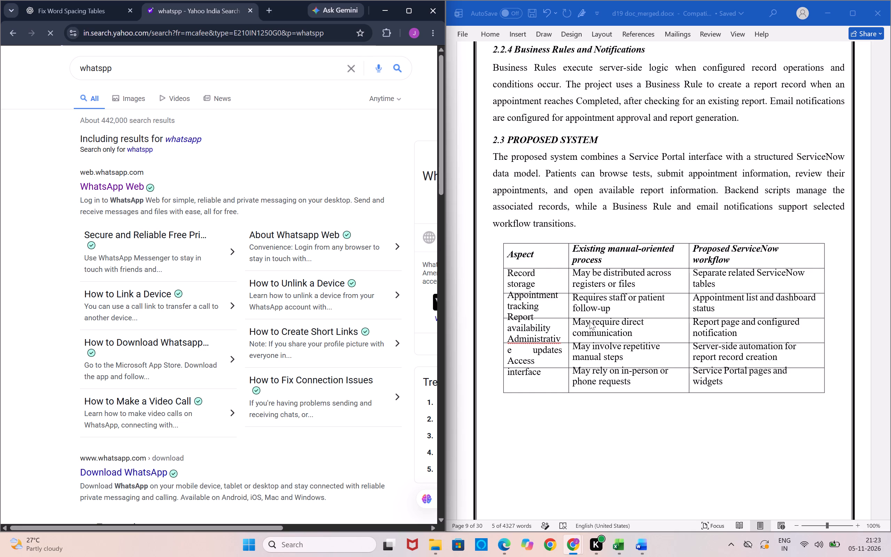
Minimize the d19 doc_merged.docx report window.
left_click(826, 11)
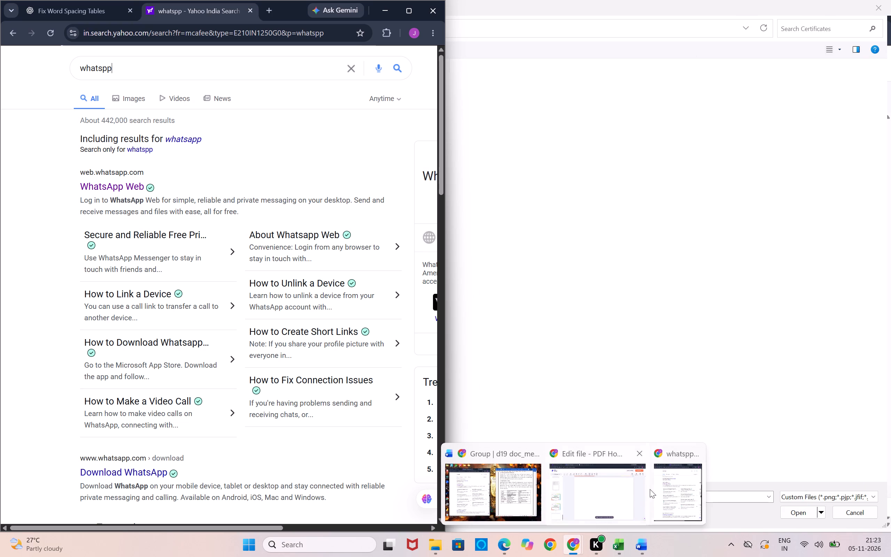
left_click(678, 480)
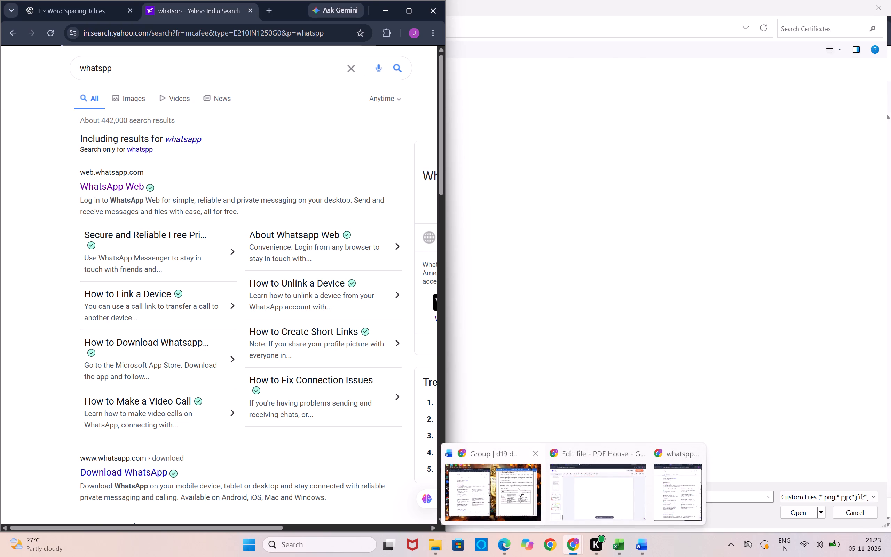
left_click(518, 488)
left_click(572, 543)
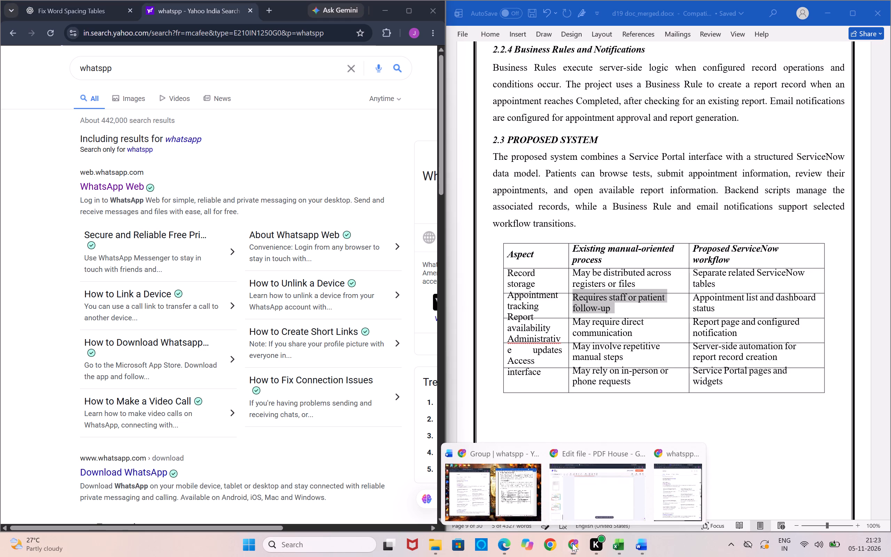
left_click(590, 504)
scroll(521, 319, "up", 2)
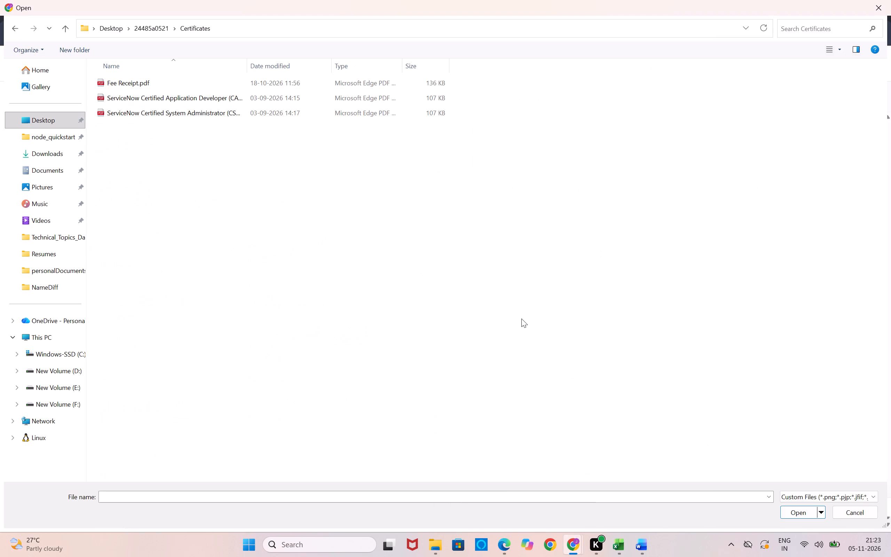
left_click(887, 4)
Compare the two certificate pages and the new blank page at the end of the document.
scroll(459, 203, "up", 2)
scroll(462, 259, "up", 3)
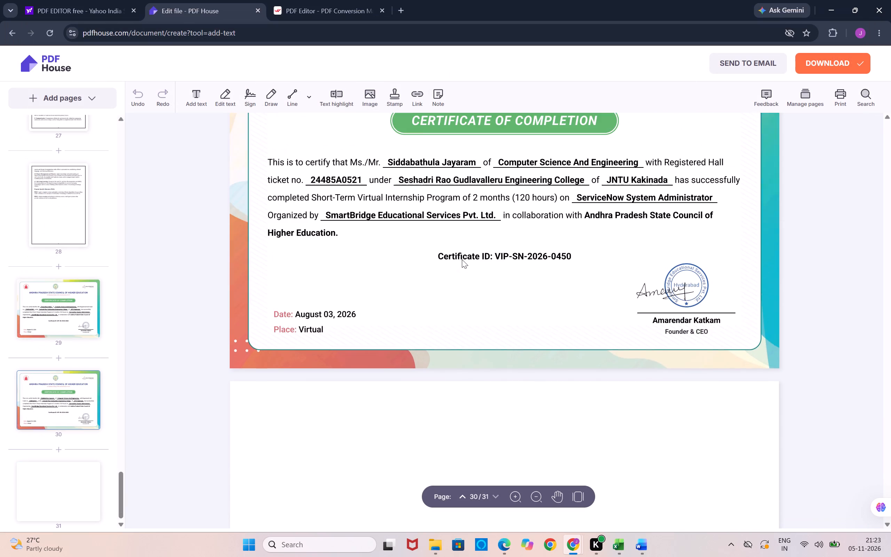
scroll(462, 259, "up", 4)
scroll(462, 259, "down", 4)
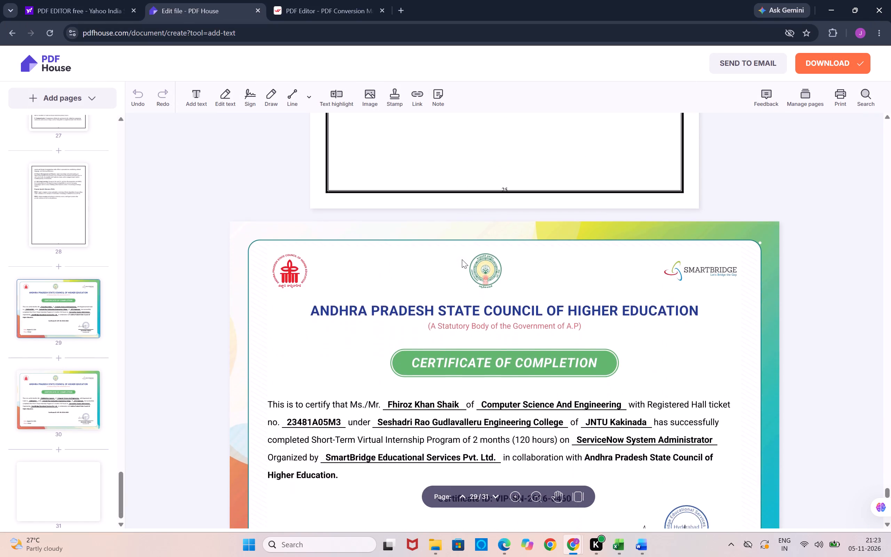
scroll(462, 259, "down", 7)
scroll(462, 259, "up", 2)
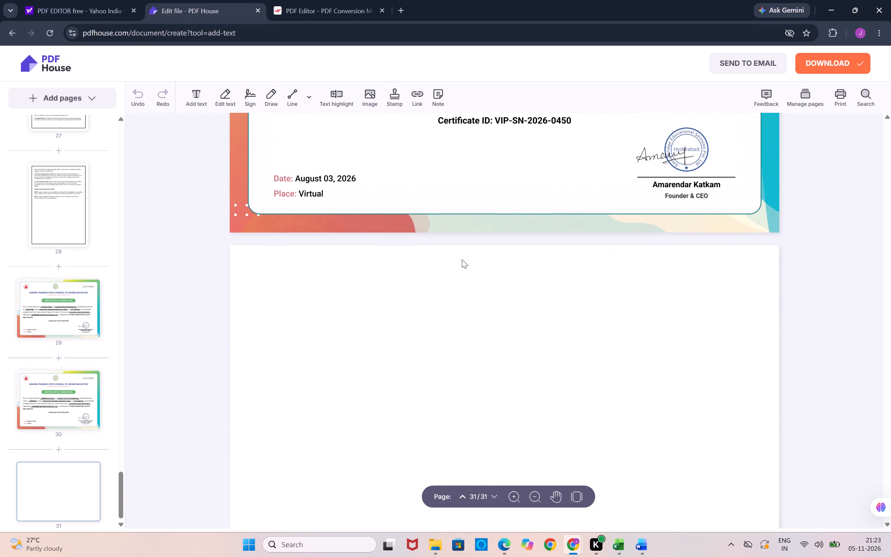
scroll(462, 259, "down", 1)
scroll(443, 292, "up", 6)
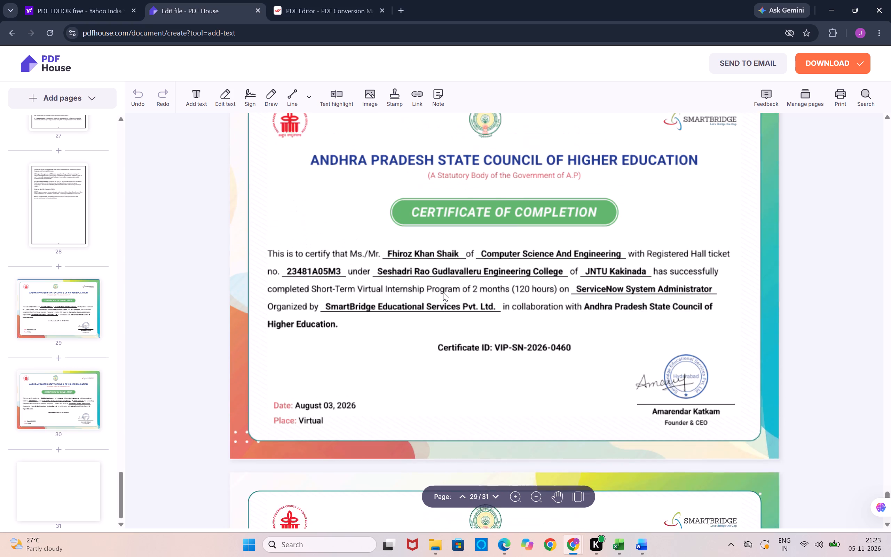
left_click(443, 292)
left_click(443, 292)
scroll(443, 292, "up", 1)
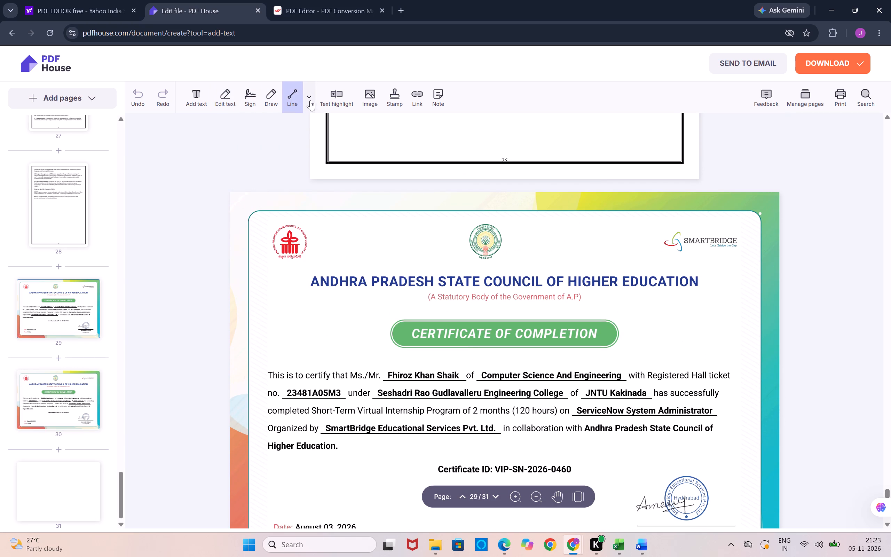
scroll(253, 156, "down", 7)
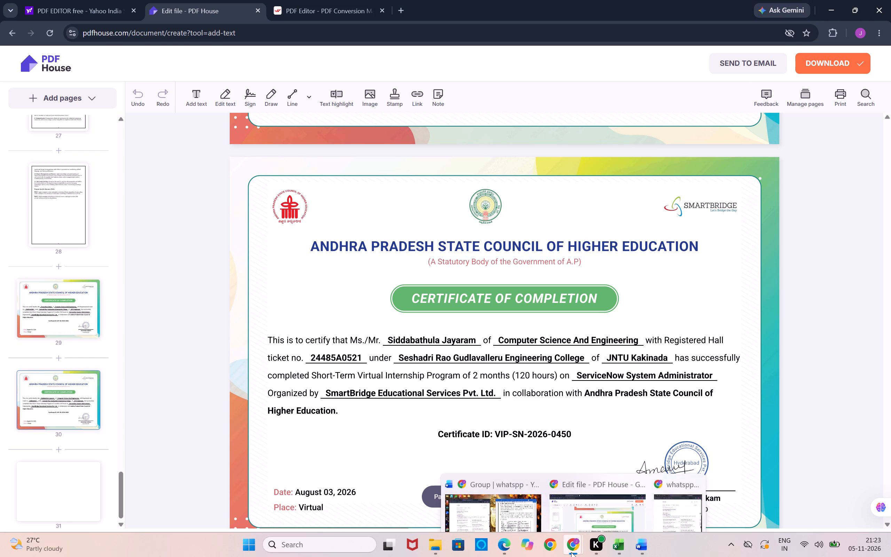
Switch to the window group showing the WhatsApp web search results beside the d19 doc_merged Word document.
left_click(518, 484)
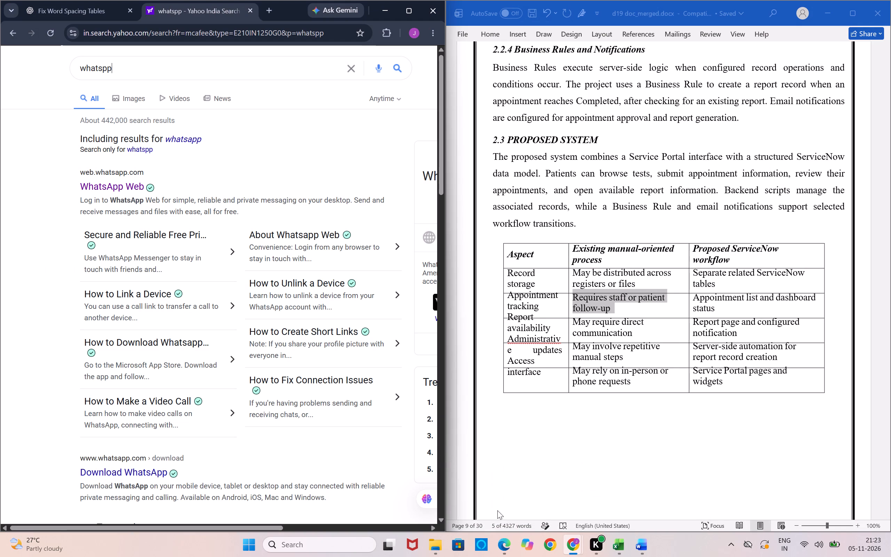
left_click(503, 489)
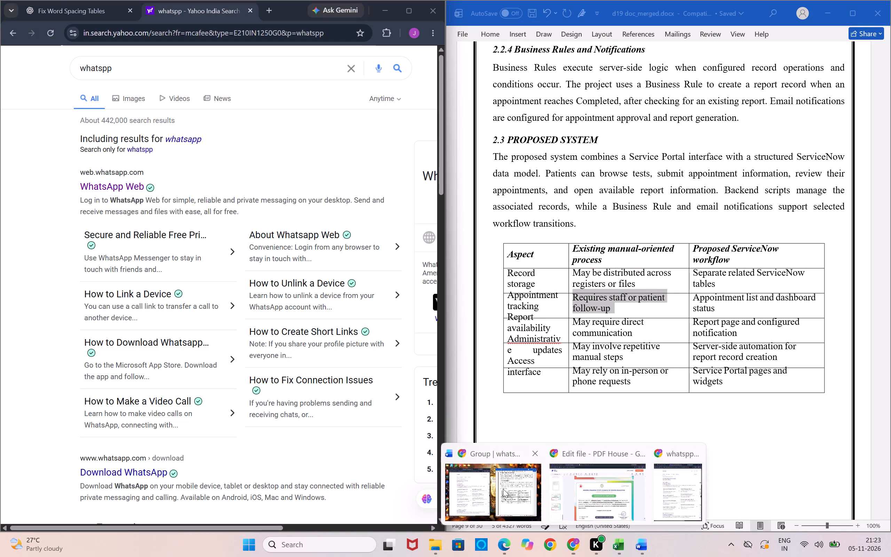
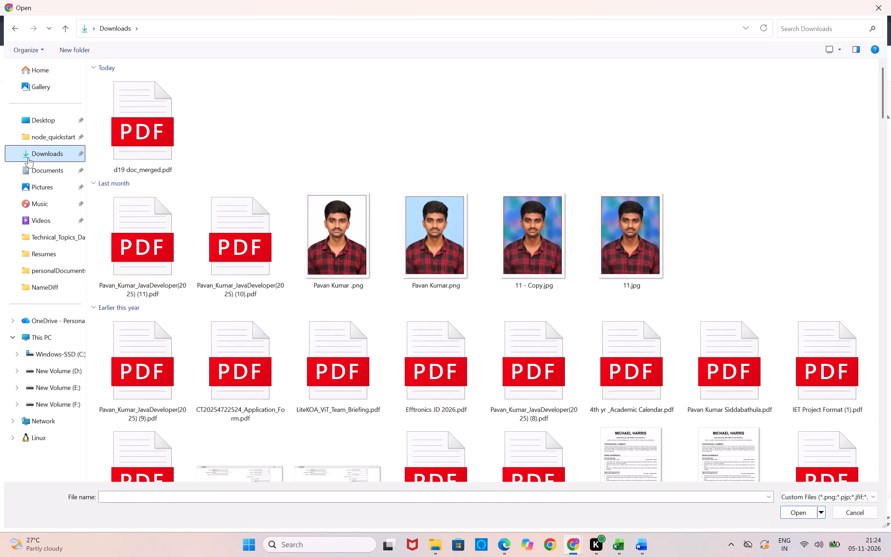
Show the Downloads folder in the file selection dialog to check the files available there.
left_click(32, 153)
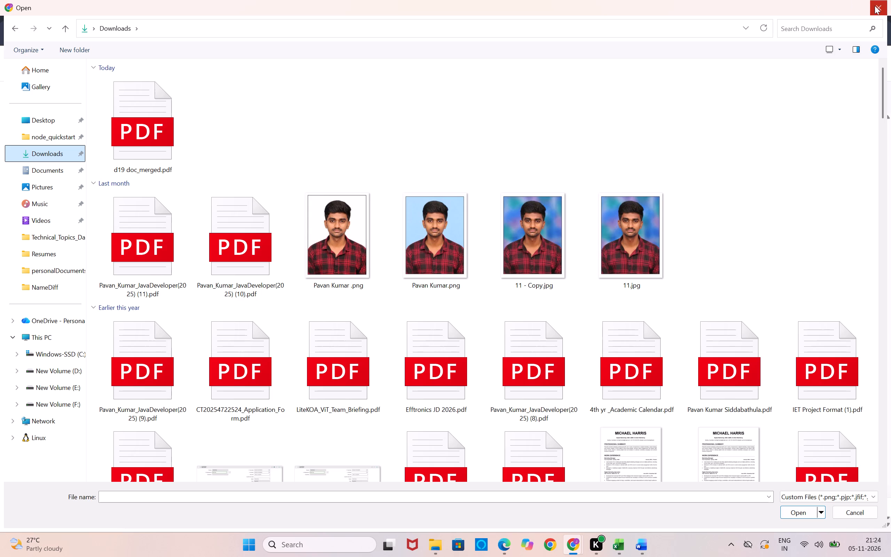
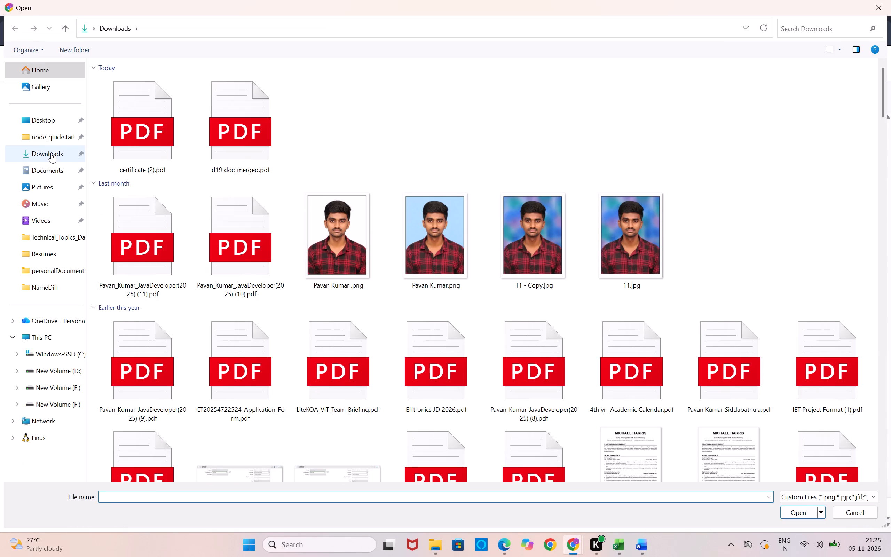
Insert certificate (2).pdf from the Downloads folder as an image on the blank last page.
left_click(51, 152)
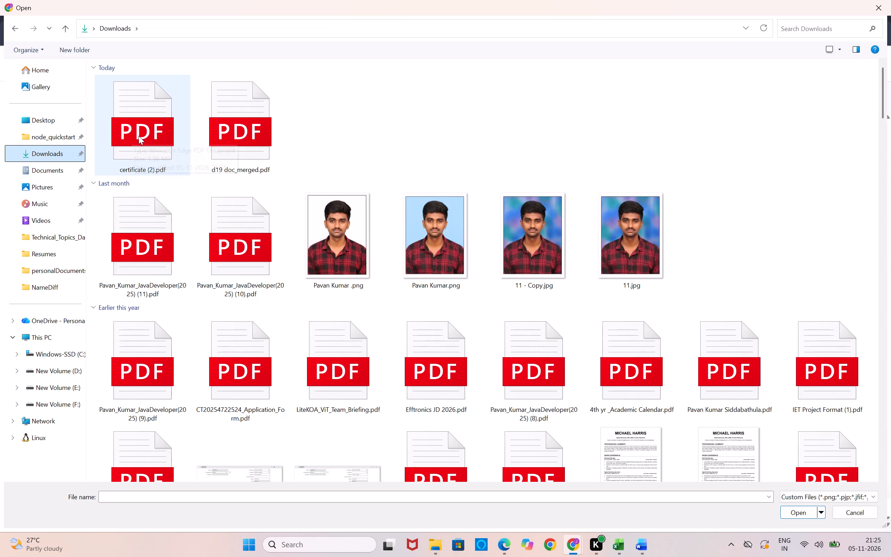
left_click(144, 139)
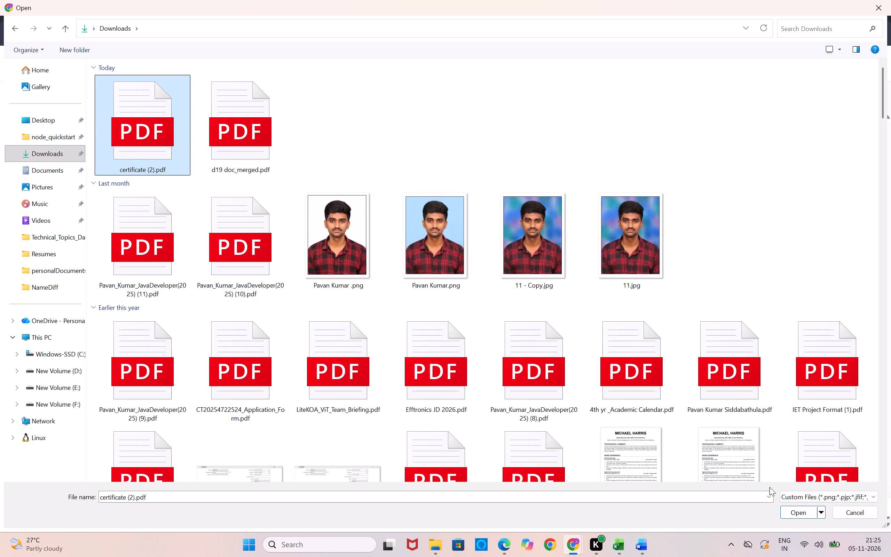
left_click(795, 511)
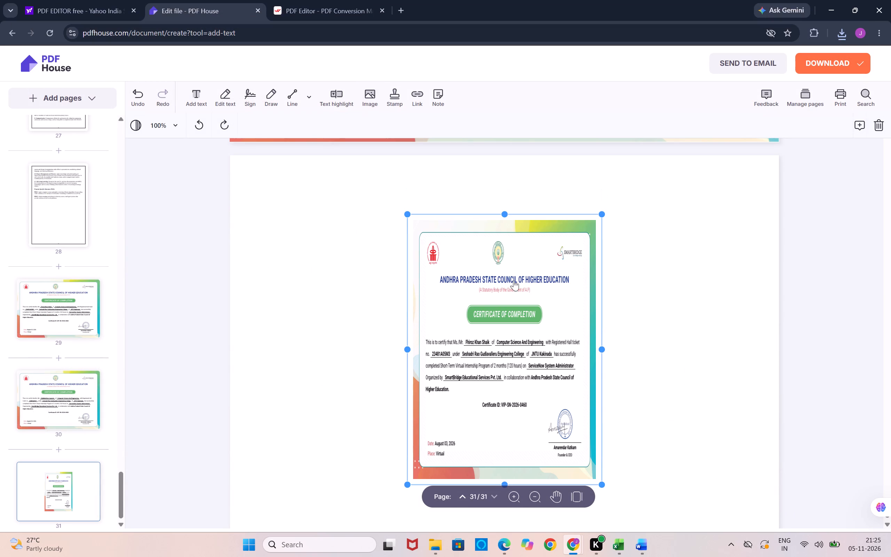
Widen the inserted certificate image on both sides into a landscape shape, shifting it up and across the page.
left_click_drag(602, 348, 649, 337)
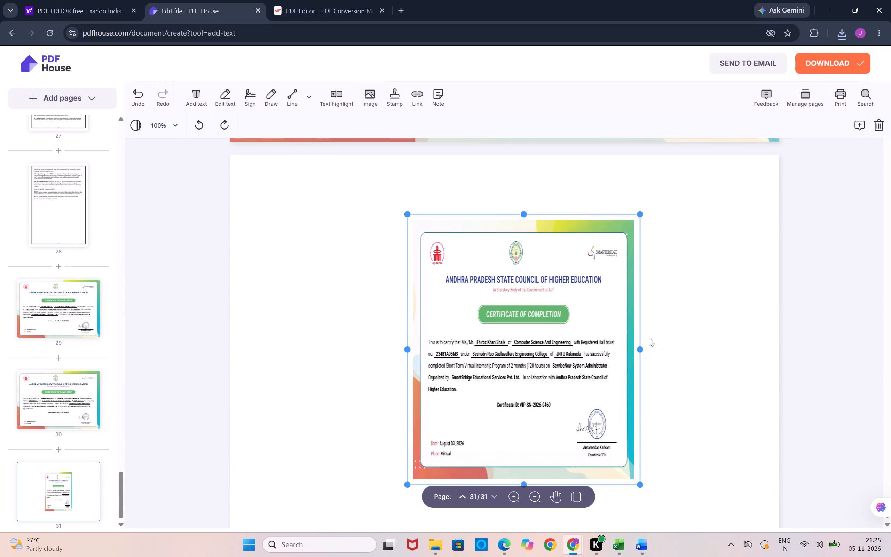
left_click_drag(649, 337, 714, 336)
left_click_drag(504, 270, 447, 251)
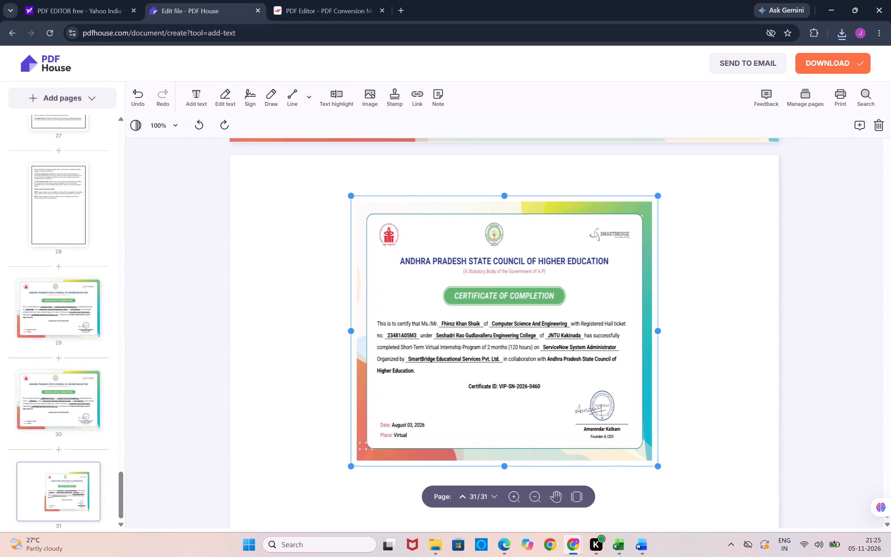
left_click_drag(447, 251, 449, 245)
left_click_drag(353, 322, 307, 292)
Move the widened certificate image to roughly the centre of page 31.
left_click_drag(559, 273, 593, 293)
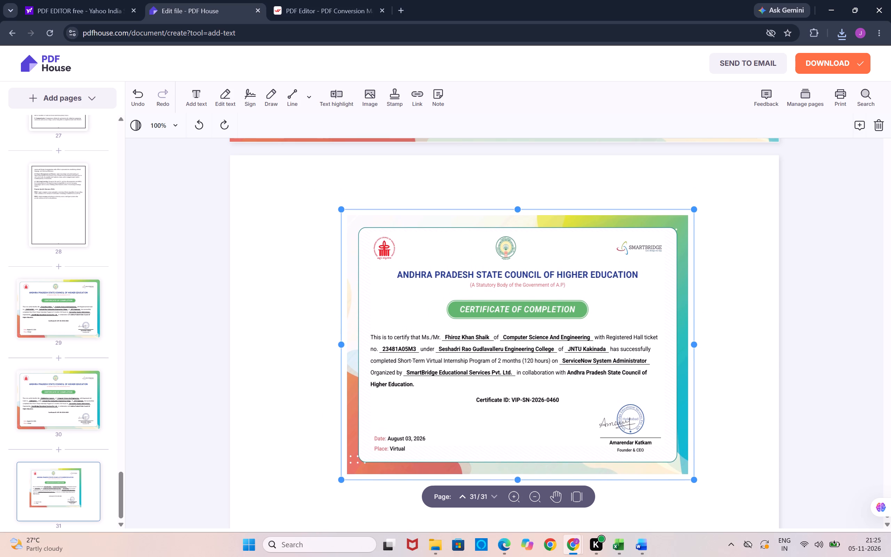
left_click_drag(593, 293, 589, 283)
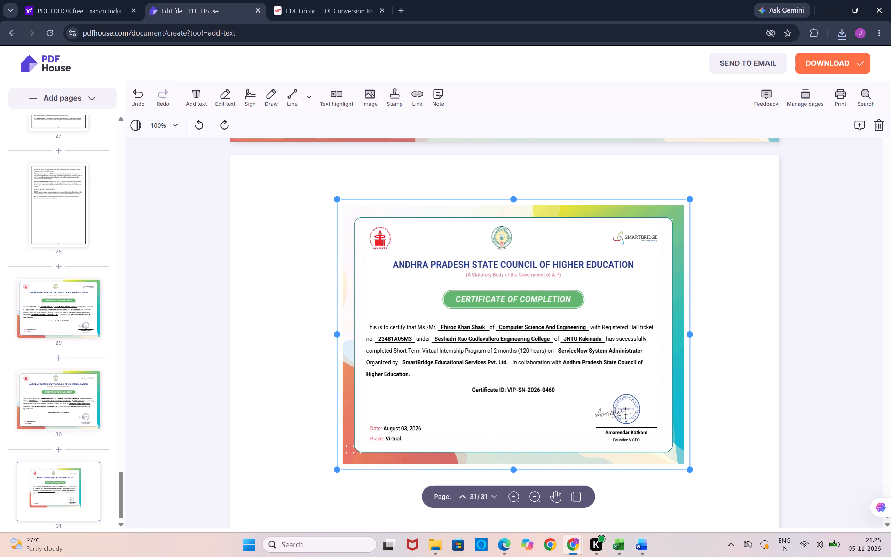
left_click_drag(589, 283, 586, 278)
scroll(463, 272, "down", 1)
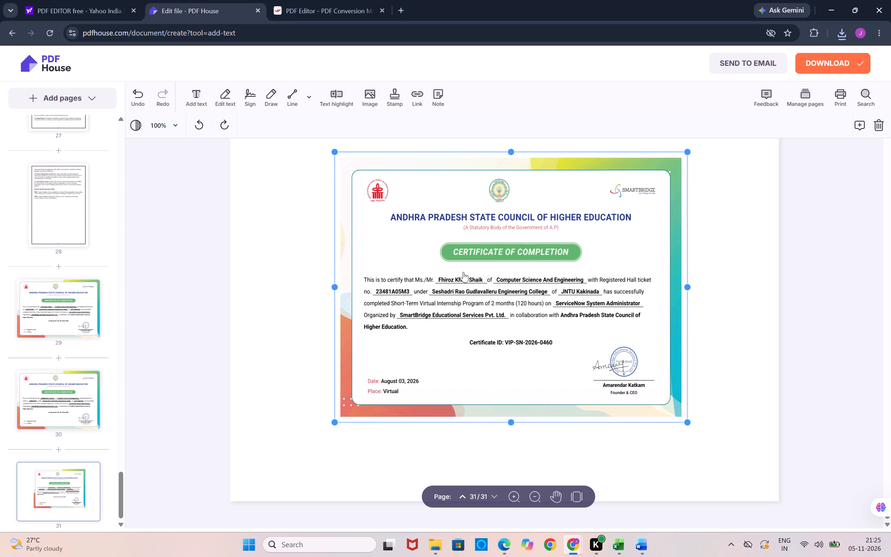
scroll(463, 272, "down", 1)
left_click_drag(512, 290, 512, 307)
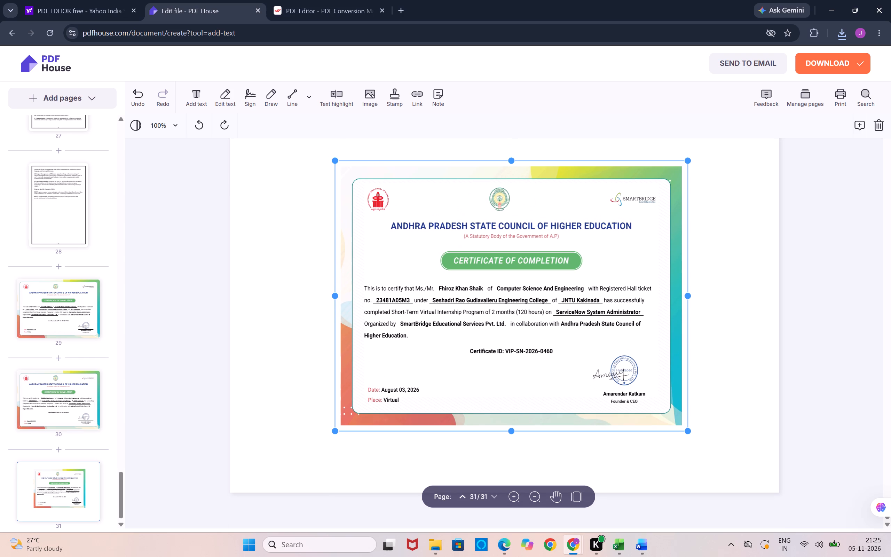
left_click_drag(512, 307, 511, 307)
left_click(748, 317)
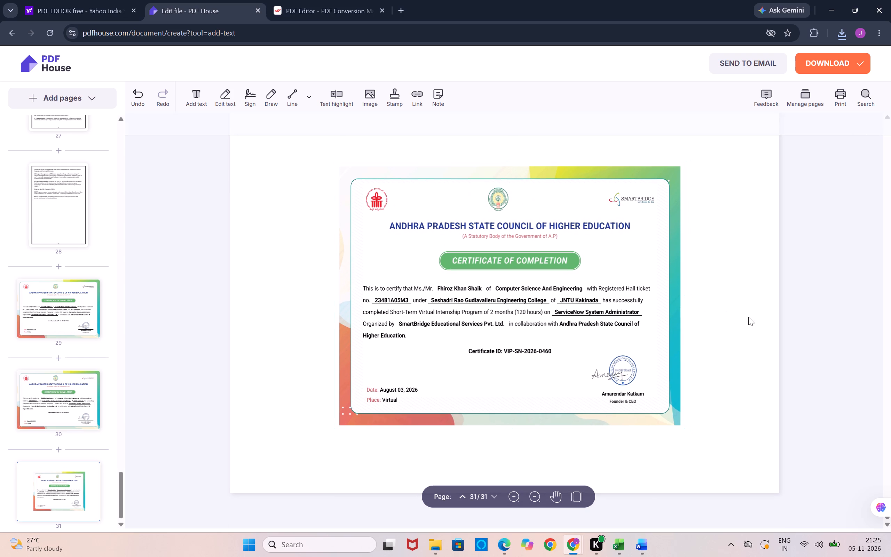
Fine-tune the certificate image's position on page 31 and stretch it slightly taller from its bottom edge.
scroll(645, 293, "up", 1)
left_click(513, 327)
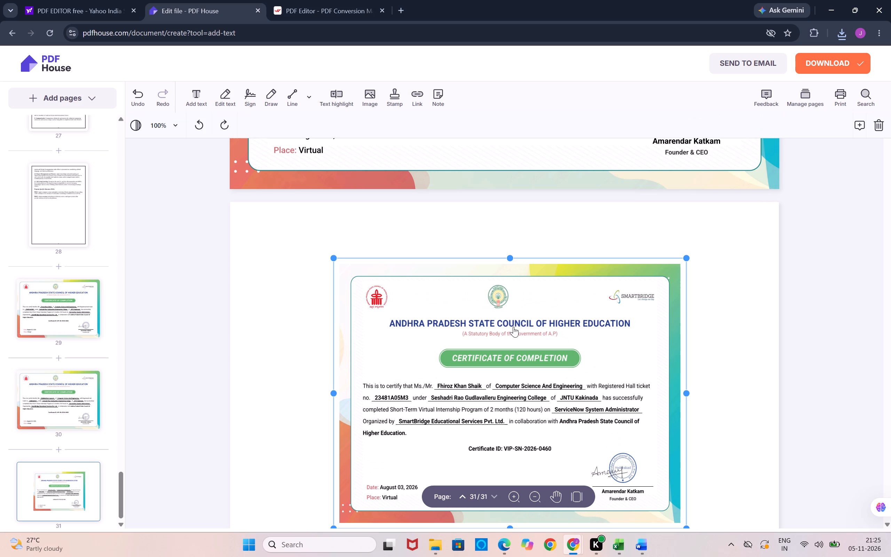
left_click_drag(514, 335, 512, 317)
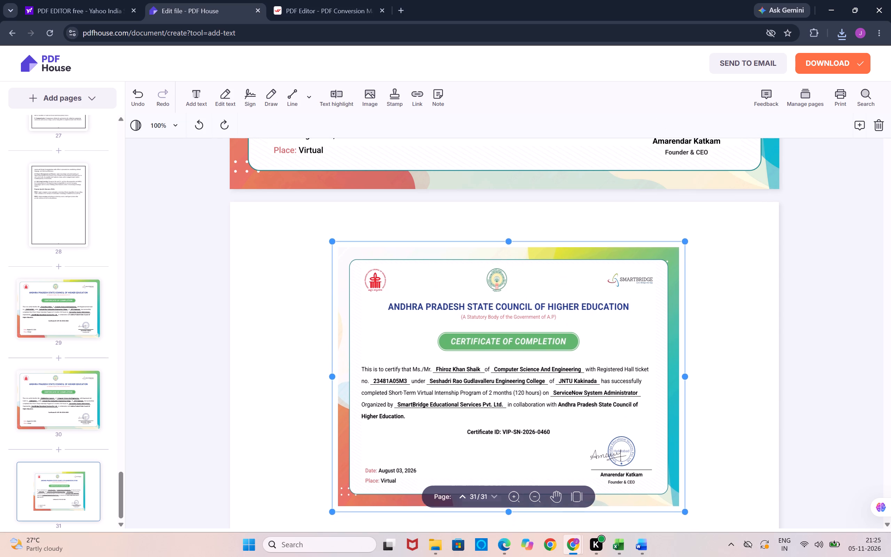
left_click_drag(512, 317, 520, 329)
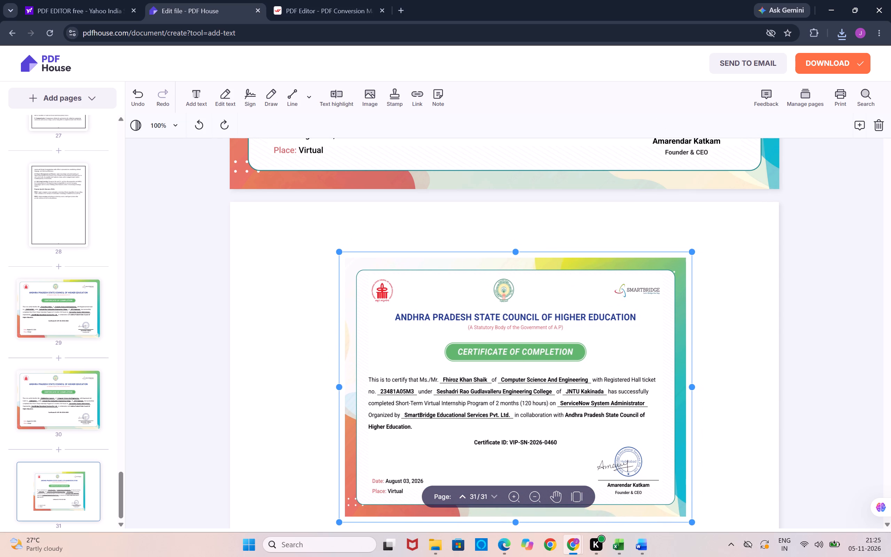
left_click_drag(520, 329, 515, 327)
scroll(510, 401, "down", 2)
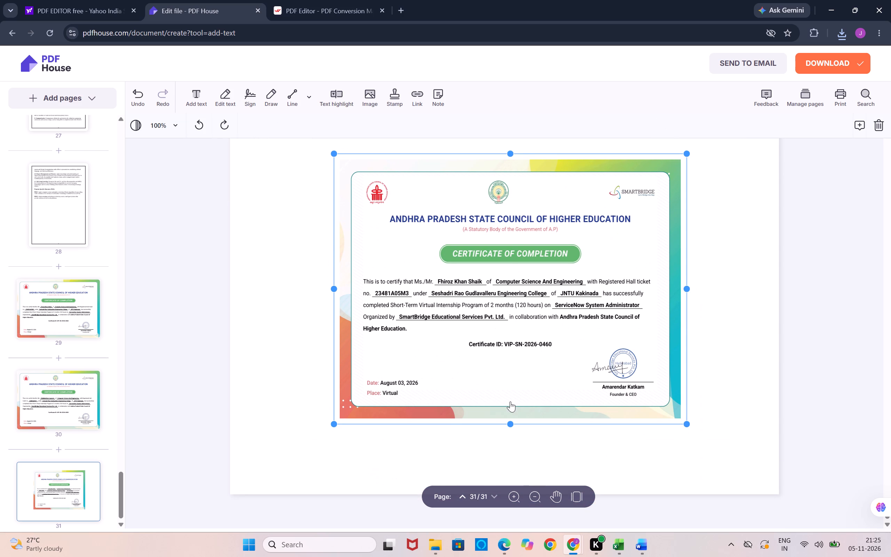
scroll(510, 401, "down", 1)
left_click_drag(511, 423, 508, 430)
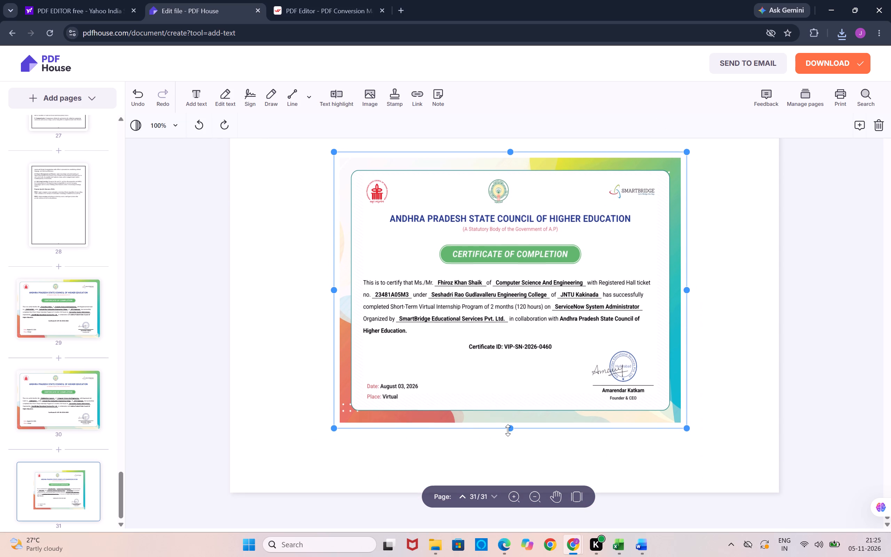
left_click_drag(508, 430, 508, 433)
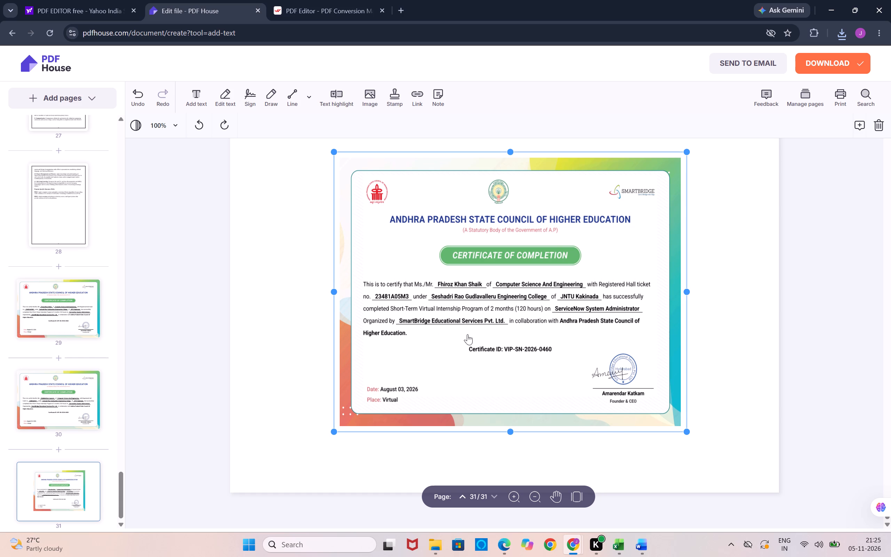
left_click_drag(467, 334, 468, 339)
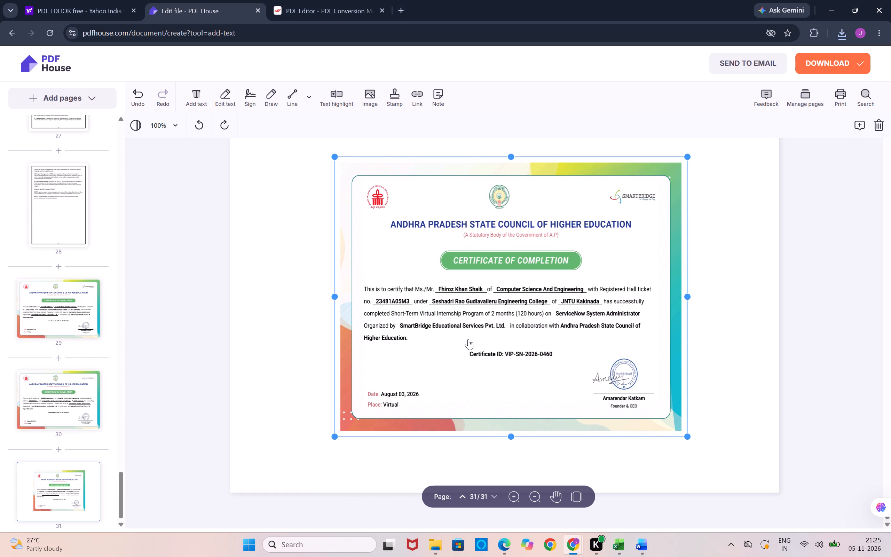
Compare the original certificate pages 29 and 30 with the certificate image placed on page 31.
scroll(266, 246, "up", 2)
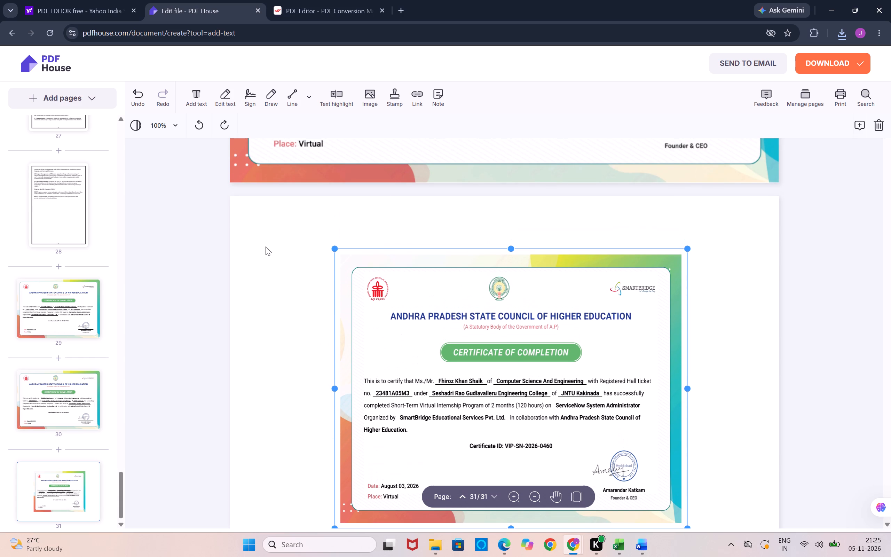
scroll(266, 246, "up", 1)
scroll(151, 220, "up", 2)
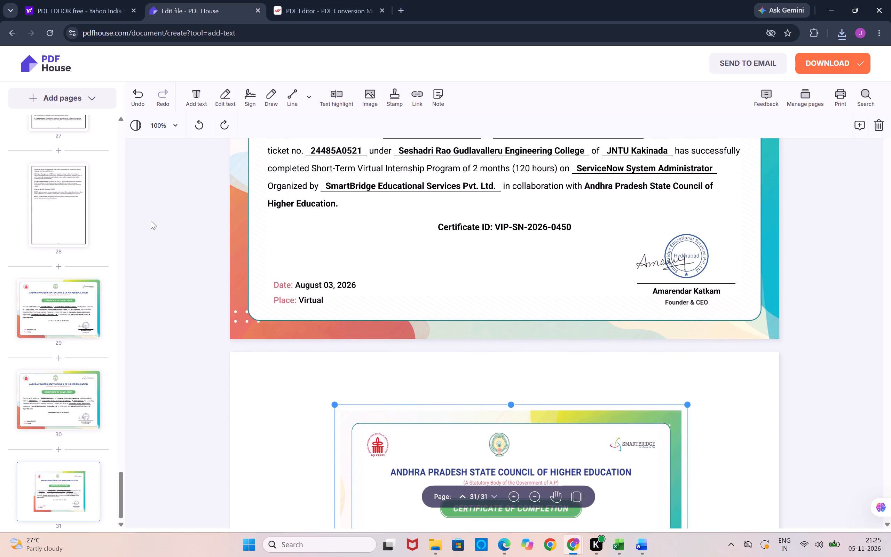
scroll(228, 261, "up", 4)
left_click(393, 261)
scroll(393, 261, "up", 3)
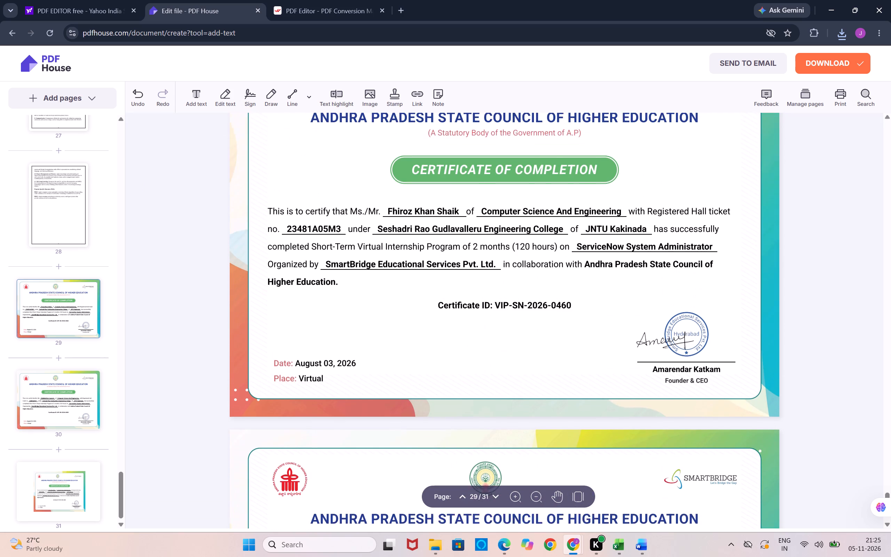
scroll(409, 308, "up", 2)
left_click(436, 306)
right_click(436, 306)
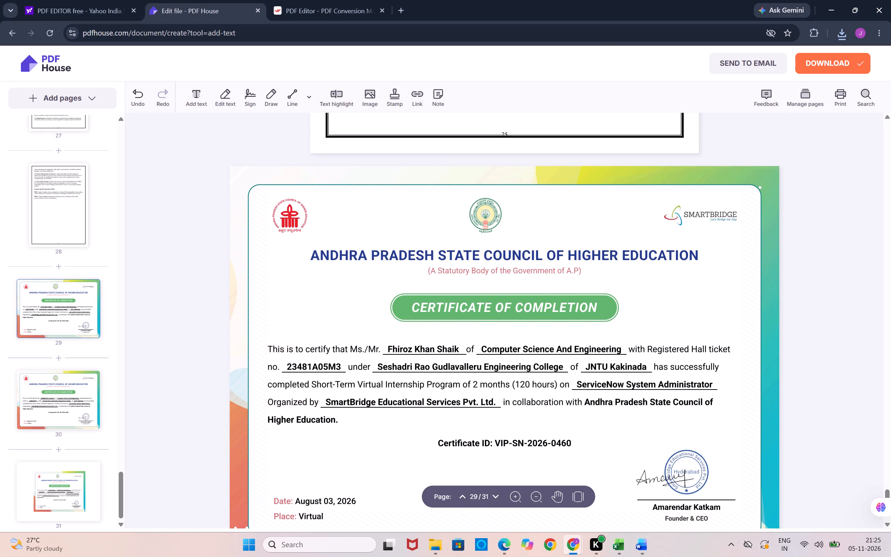
double_click(451, 385)
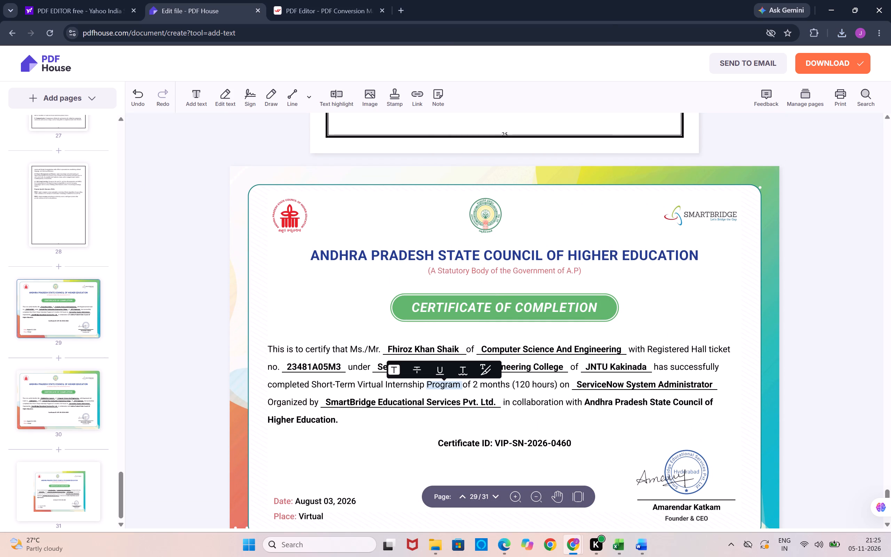
left_click(619, 246)
scroll(619, 246, "down", 9)
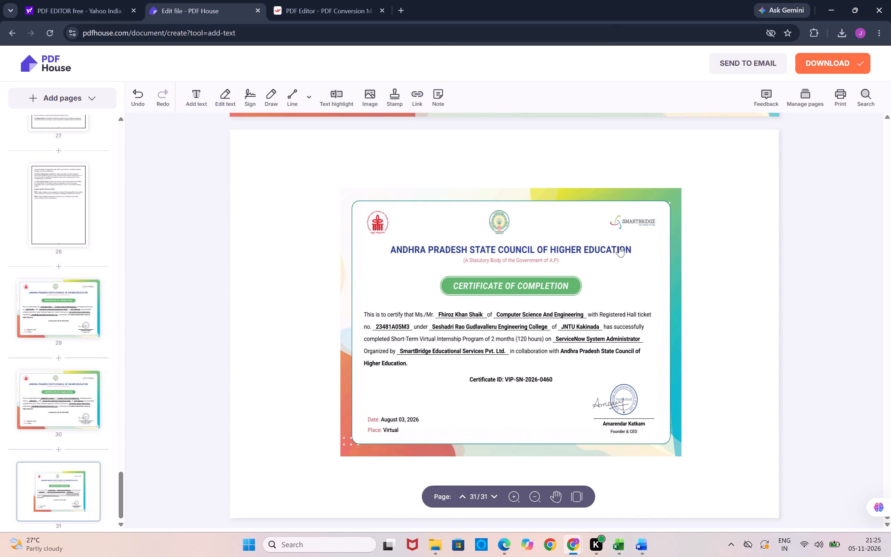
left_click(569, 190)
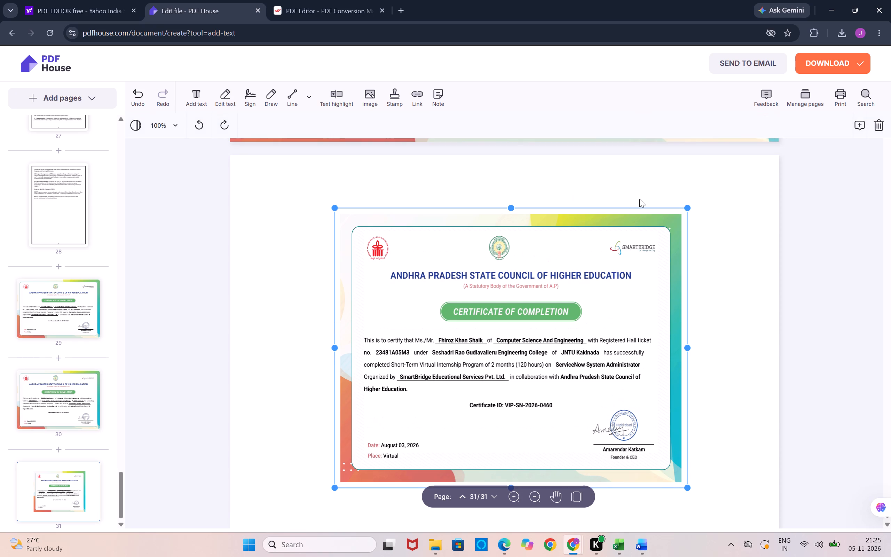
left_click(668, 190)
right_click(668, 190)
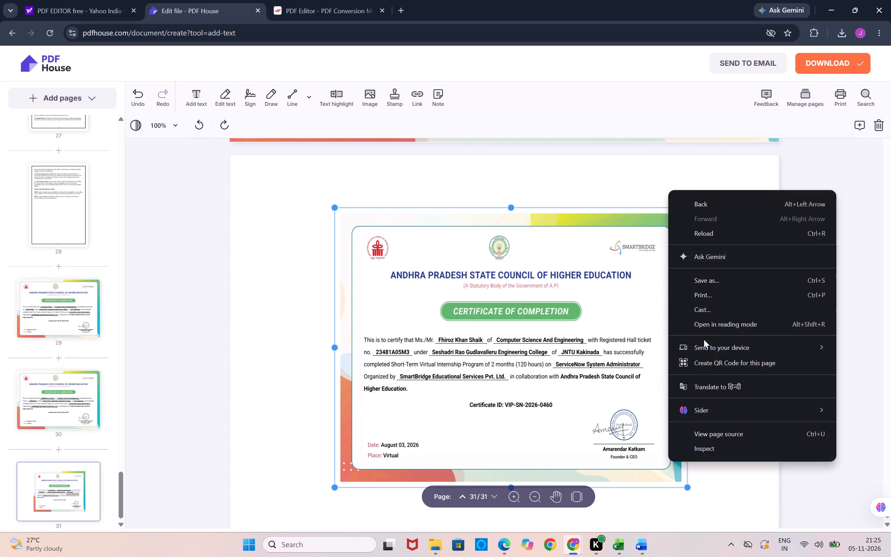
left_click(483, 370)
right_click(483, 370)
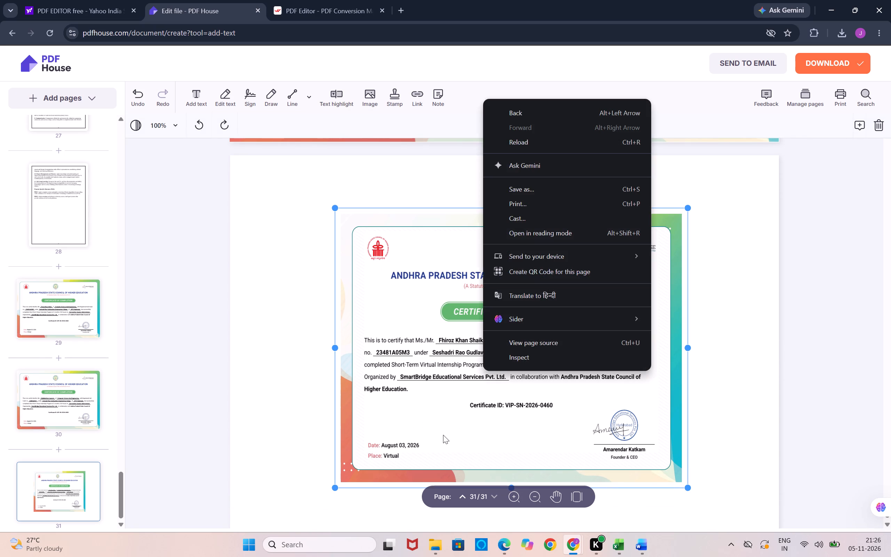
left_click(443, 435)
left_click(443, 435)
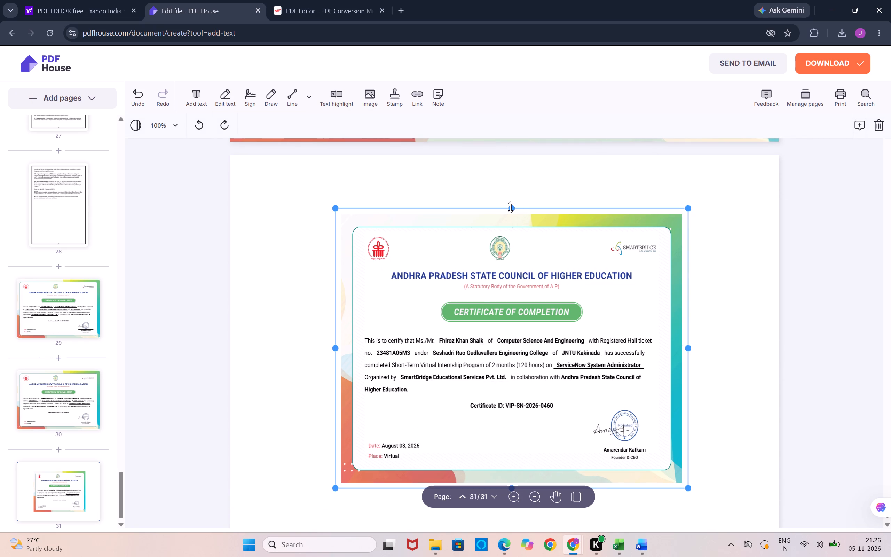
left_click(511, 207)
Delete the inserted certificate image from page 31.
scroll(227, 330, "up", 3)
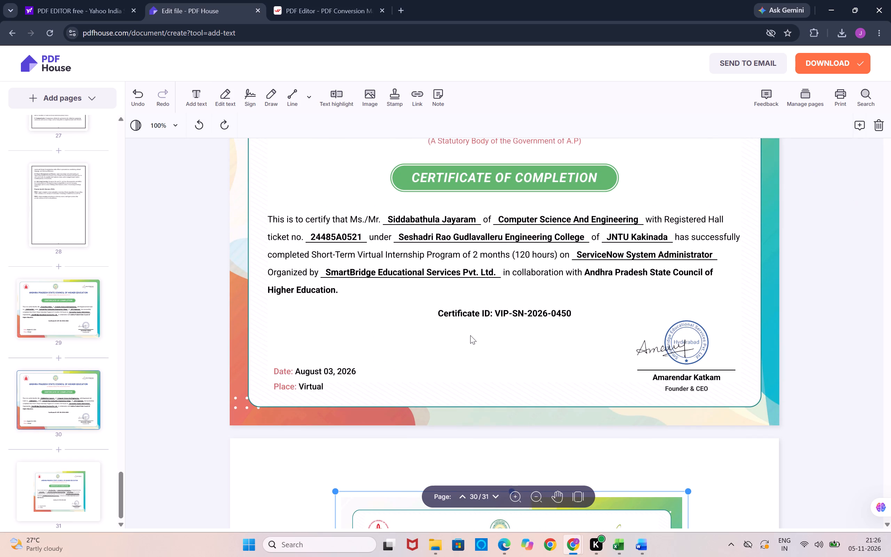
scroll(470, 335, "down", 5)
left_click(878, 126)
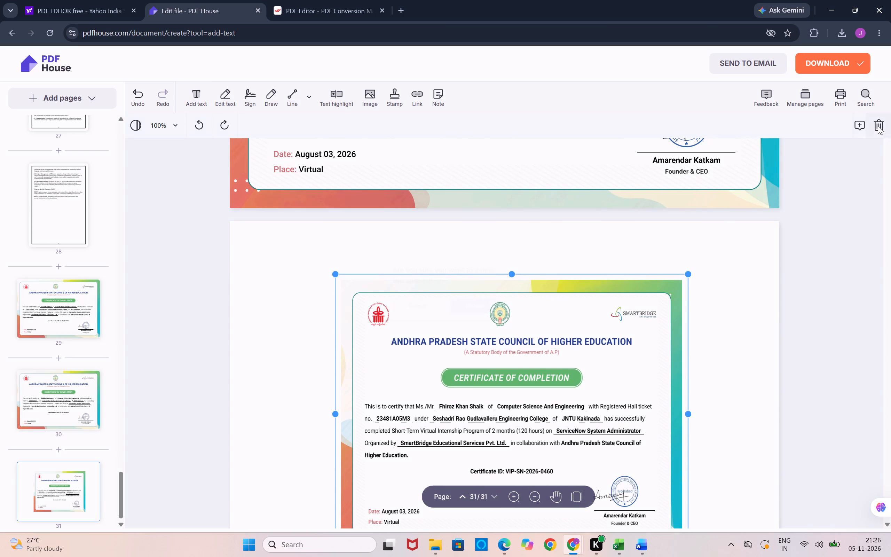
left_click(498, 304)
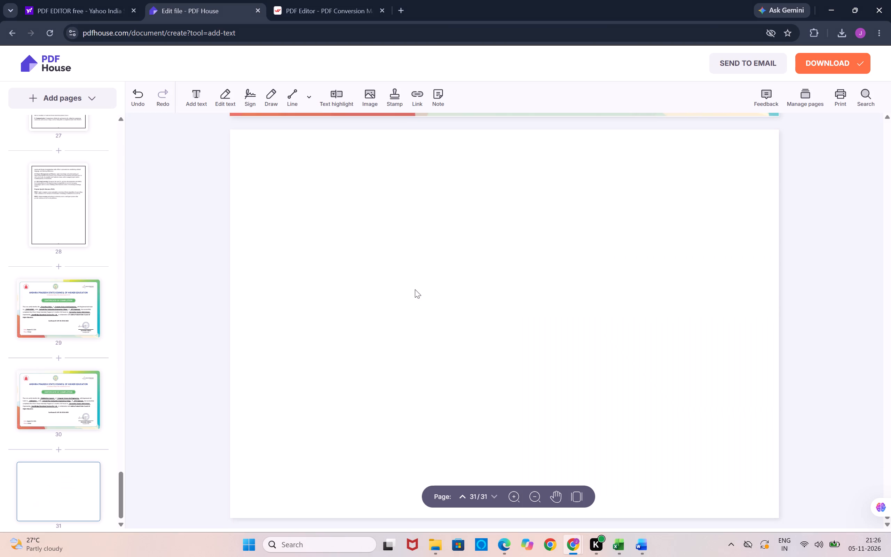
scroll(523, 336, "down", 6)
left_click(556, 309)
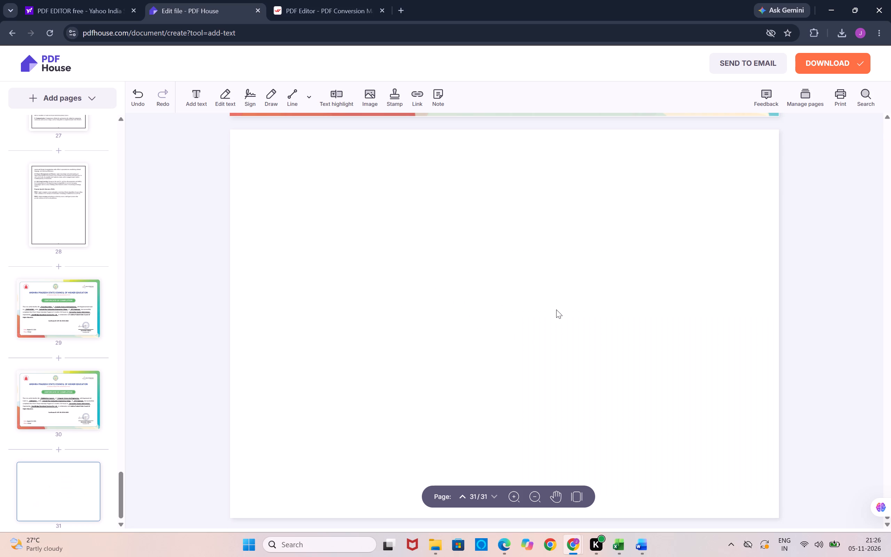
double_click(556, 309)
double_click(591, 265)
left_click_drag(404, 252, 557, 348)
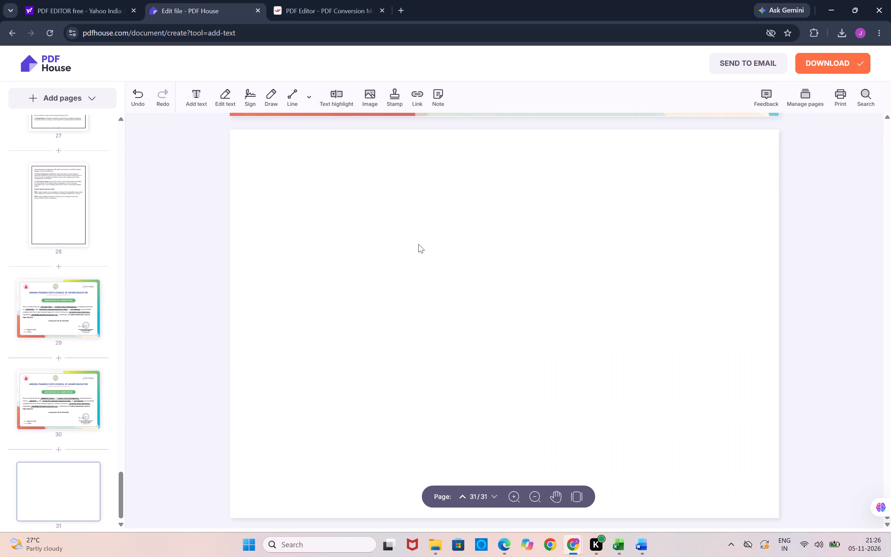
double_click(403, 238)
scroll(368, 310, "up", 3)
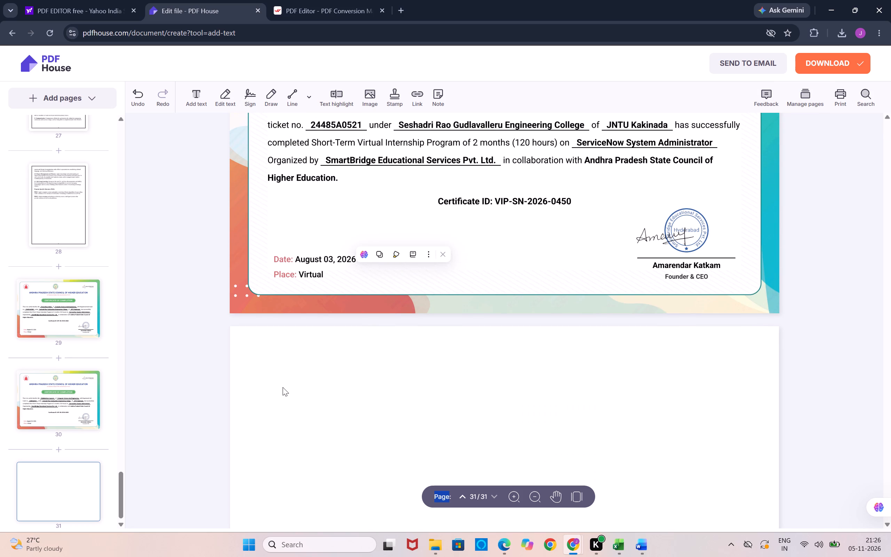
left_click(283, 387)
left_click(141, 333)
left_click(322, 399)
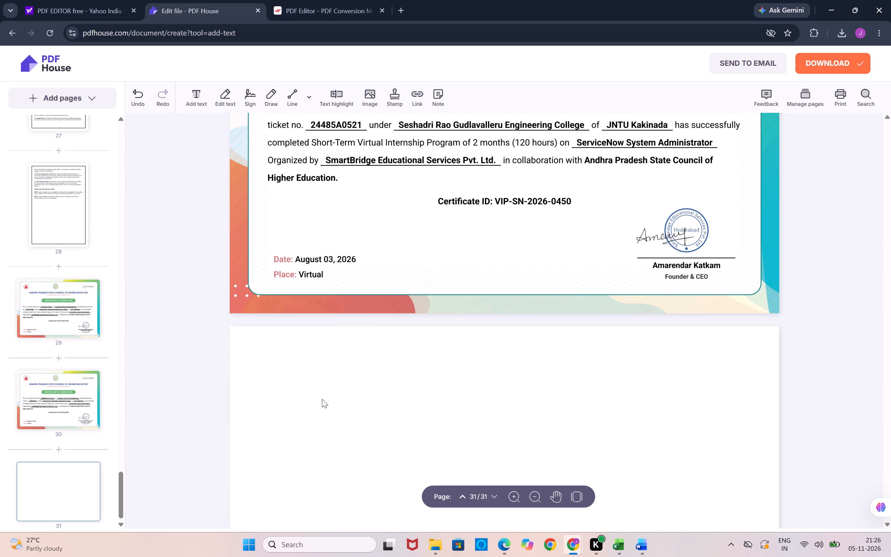
Review the report from its closing pages back to the title page, then check the project certificate on page 2.
scroll(341, 269, "up", 17)
scroll(341, 269, "down", 3)
scroll(341, 269, "up", 7)
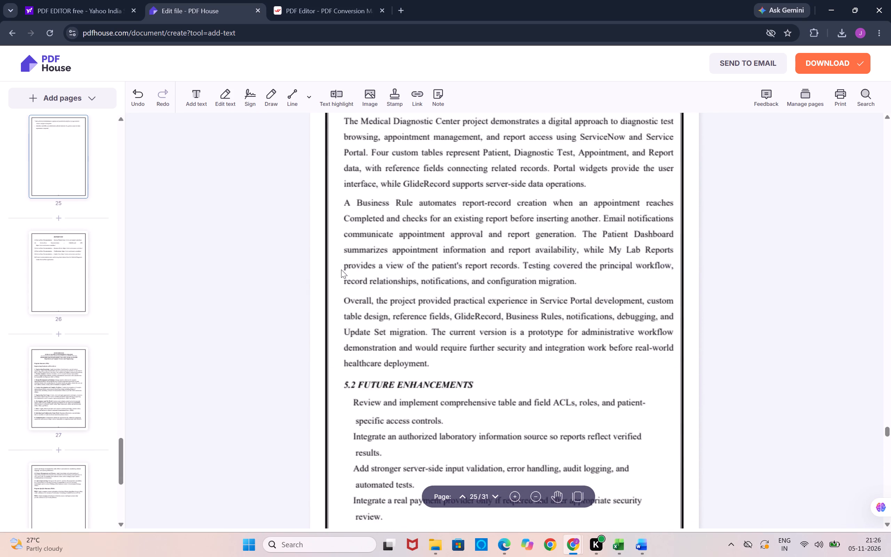
scroll(341, 269, "up", 11)
scroll(341, 269, "up", 17)
scroll(341, 269, "up", 8)
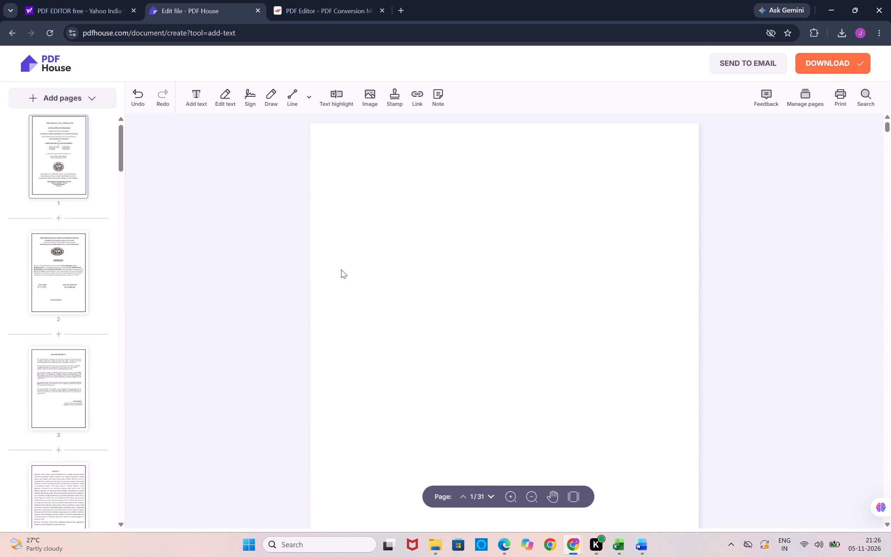
scroll(341, 269, "up", 6)
scroll(421, 360, "down", 4)
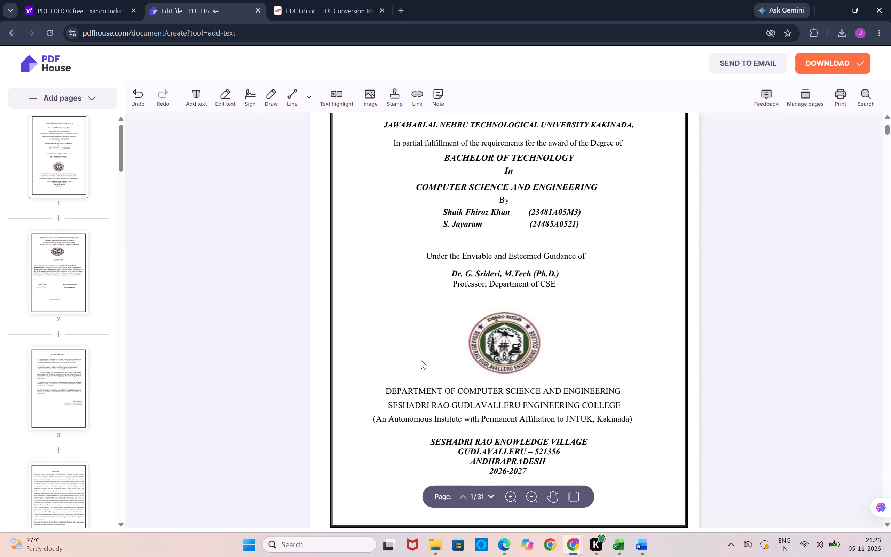
scroll(421, 360, "down", 4)
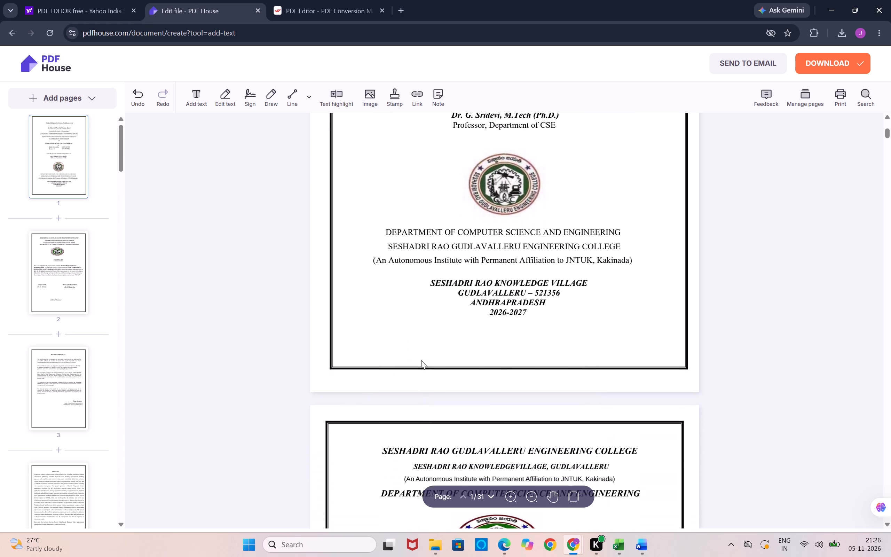
scroll(421, 360, "down", 3)
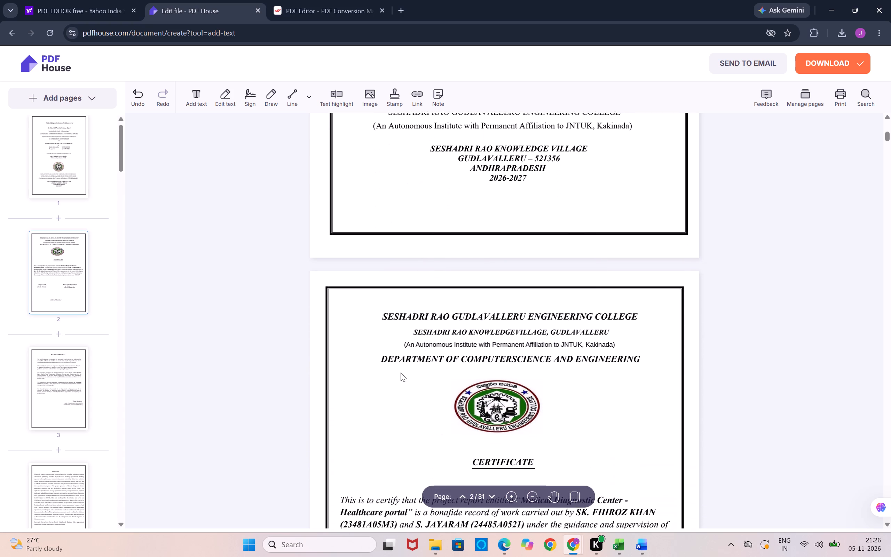
scroll(401, 372, "down", 4)
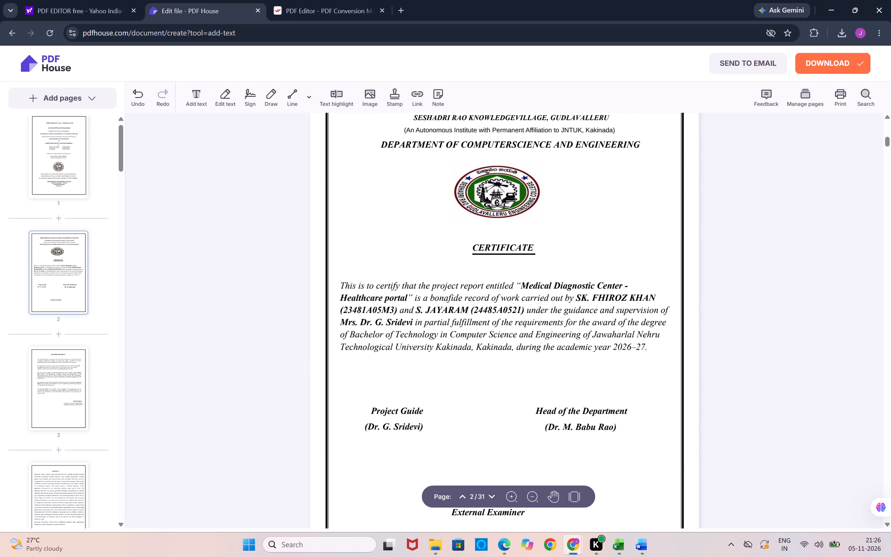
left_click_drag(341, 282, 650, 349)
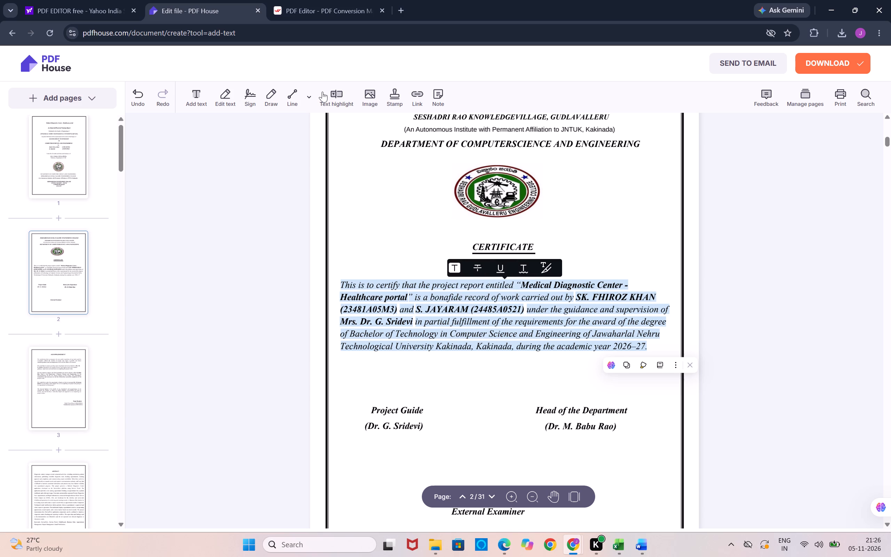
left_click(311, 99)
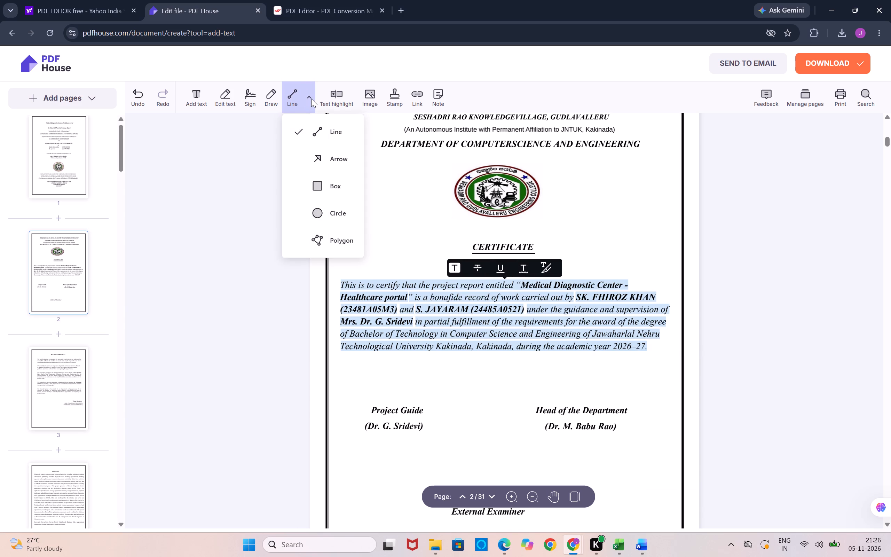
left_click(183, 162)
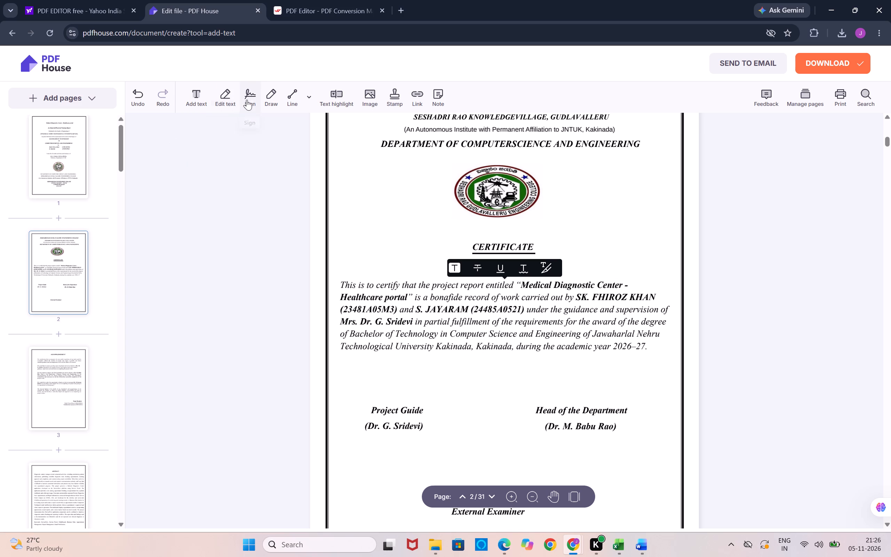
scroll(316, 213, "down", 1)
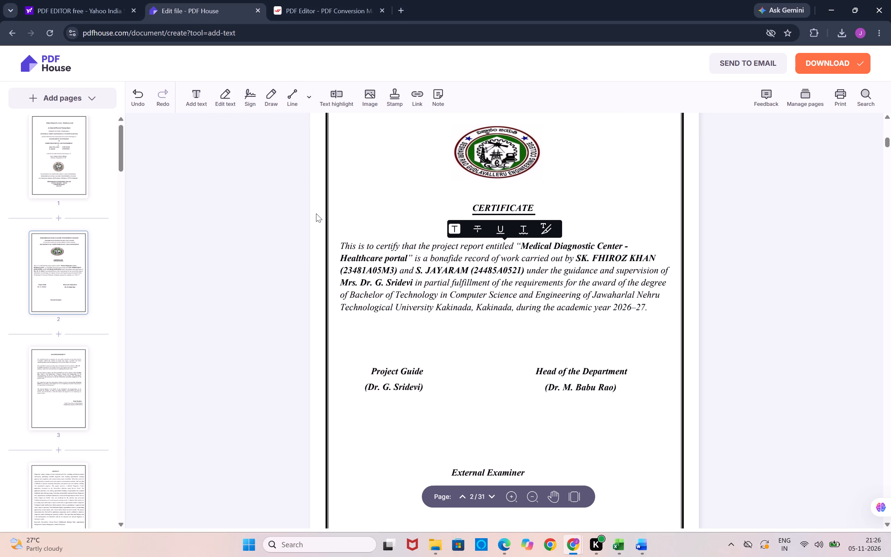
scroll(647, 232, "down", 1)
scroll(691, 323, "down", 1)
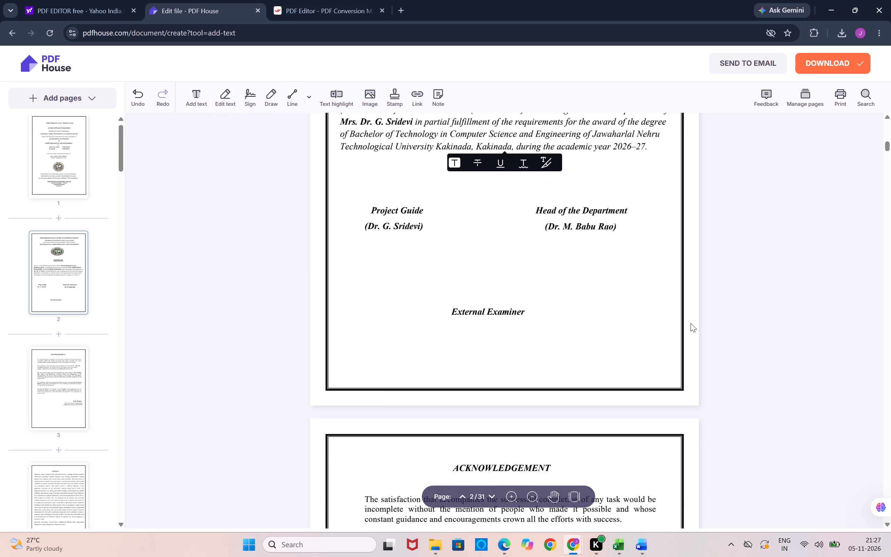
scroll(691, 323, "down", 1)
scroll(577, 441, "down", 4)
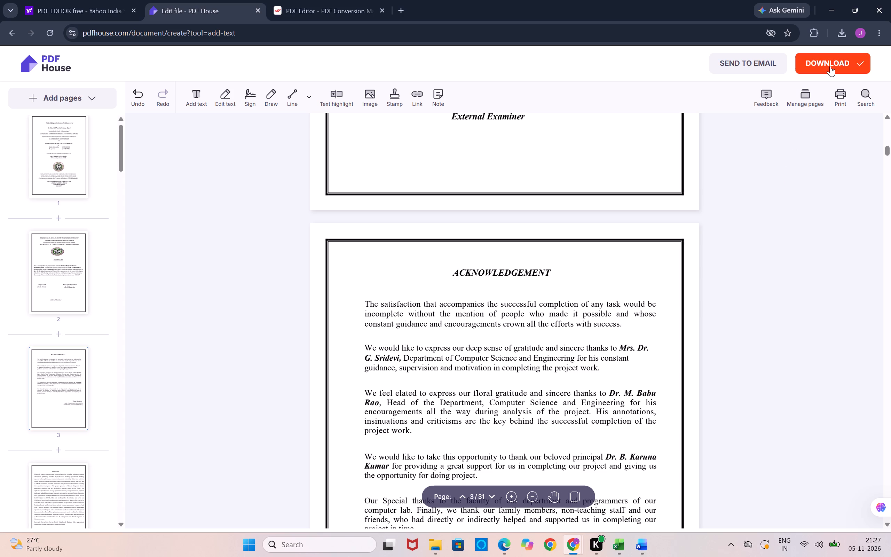
Choose DOCX as the save format for d19 doc_merged and start its download.
left_click(830, 66)
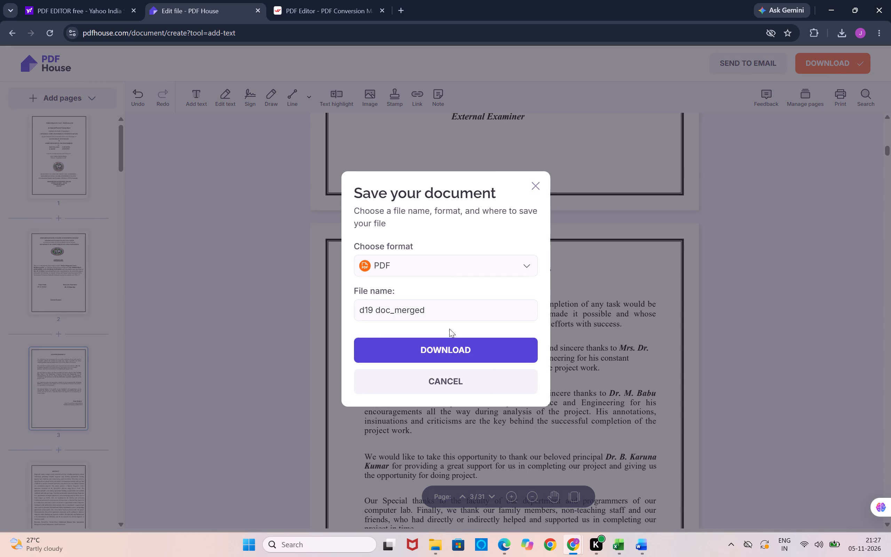
left_click(443, 264)
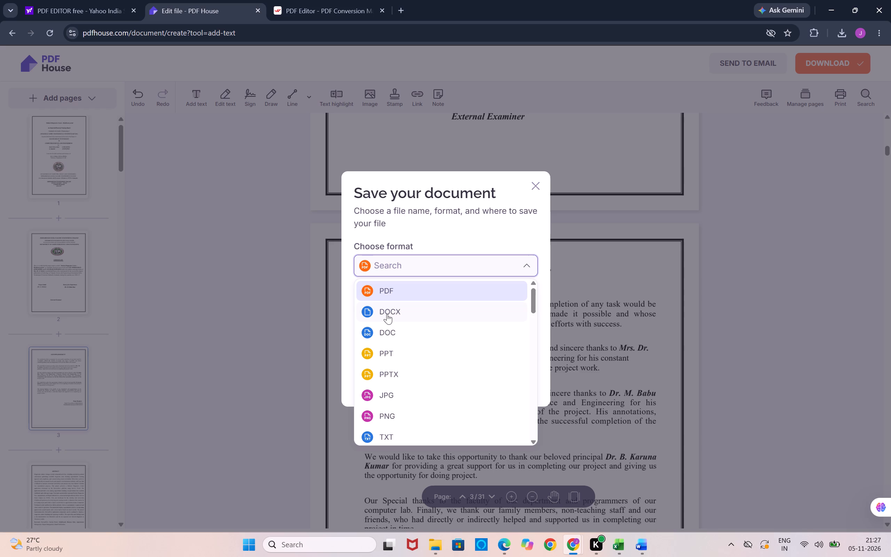
left_click(391, 316)
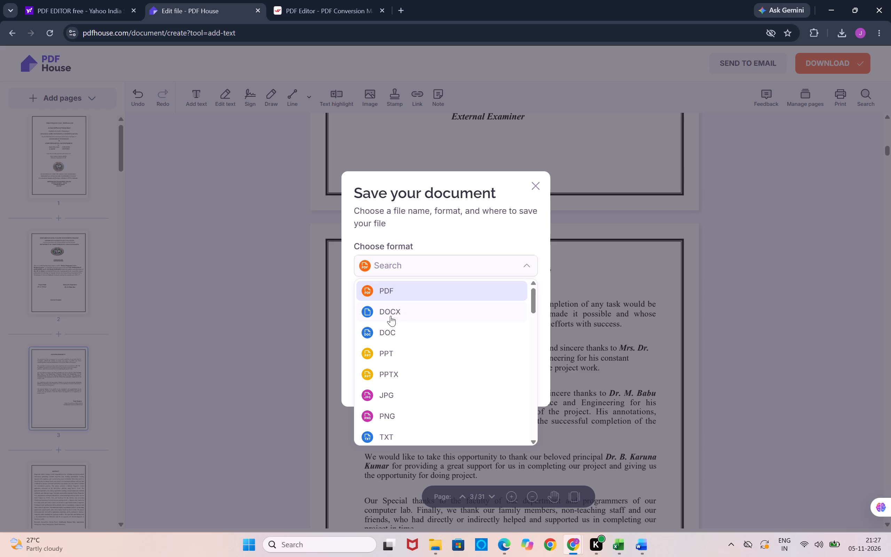
left_click(431, 352)
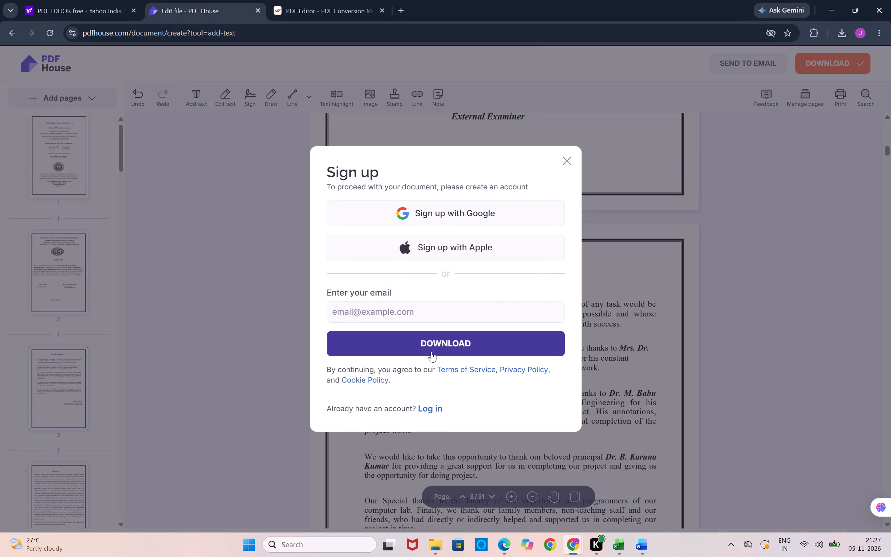
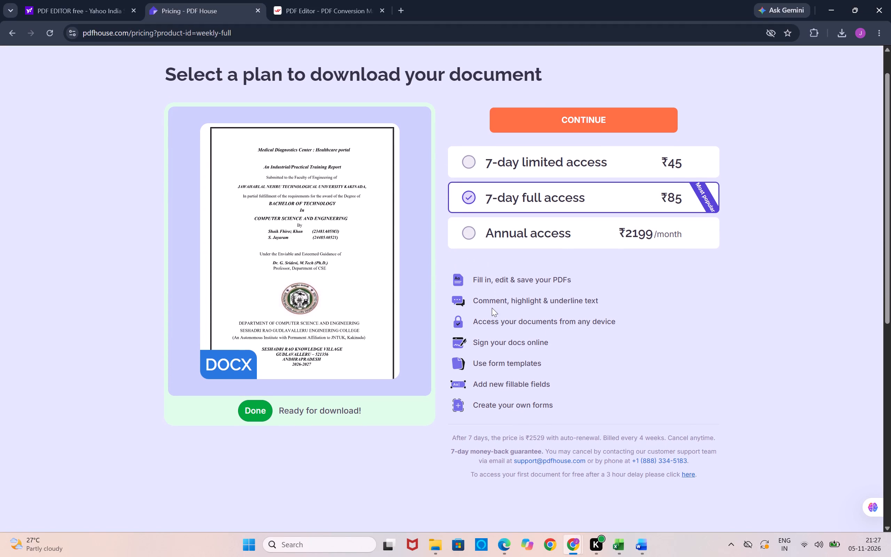
Select the 7-day limited access plan at ₹45 for downloading the DOCX document and look over its terms.
scroll(305, 361, "down", 1)
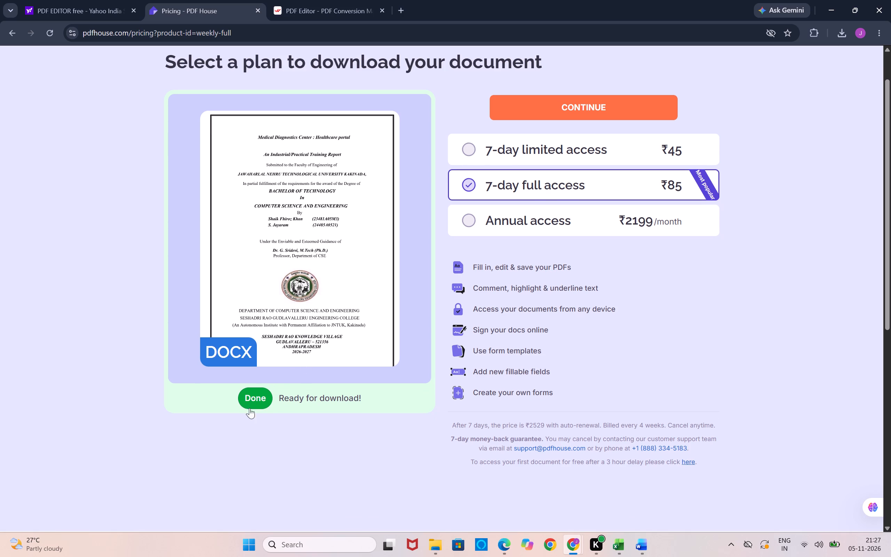
scroll(485, 335, "up", 1)
left_click(516, 197)
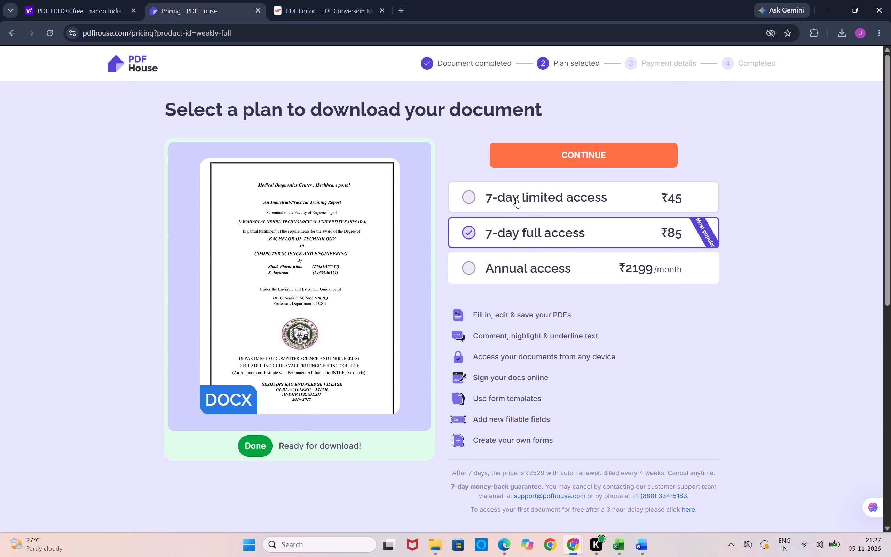
left_click(462, 199)
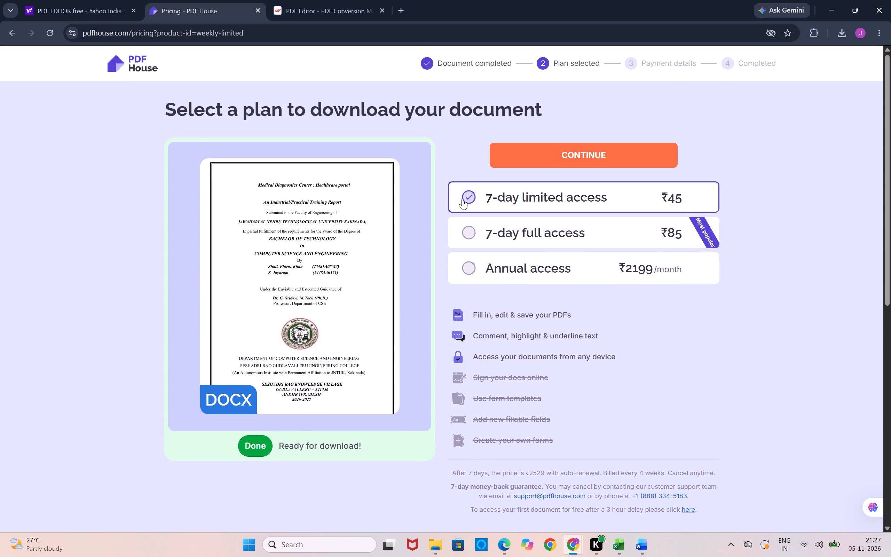
scroll(330, 409, "down", 2)
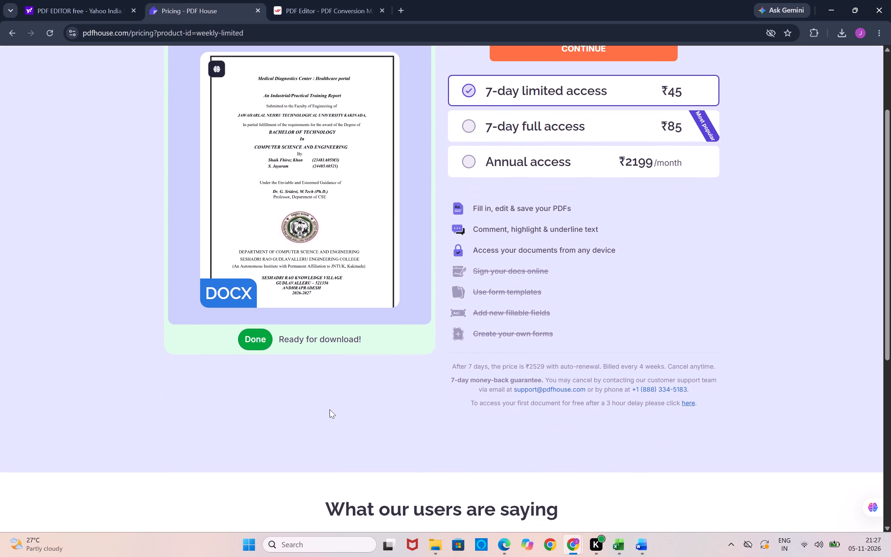
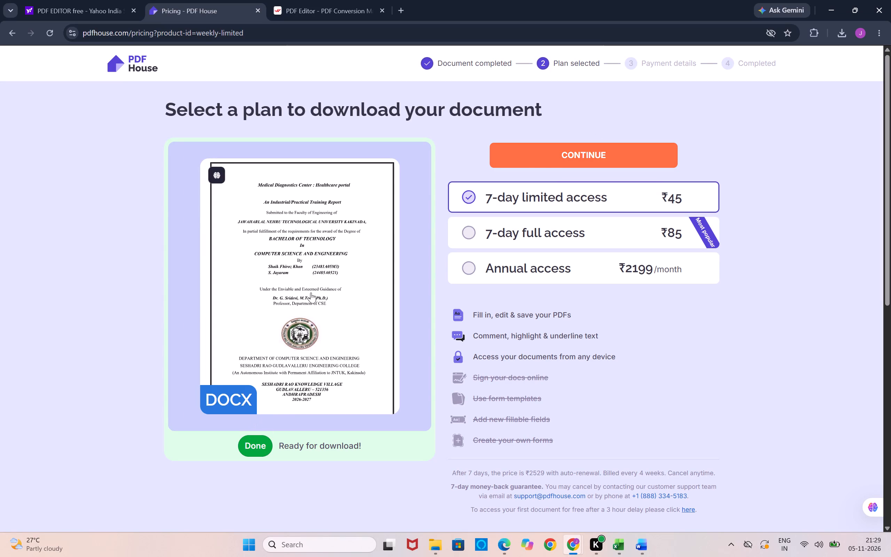
Continue with the 7-day limited access plan to the payment details.
left_click(578, 157)
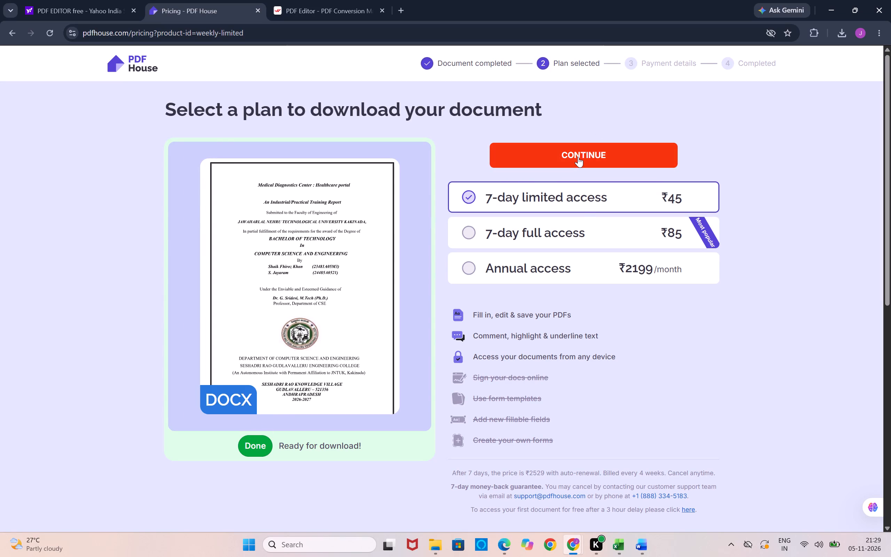
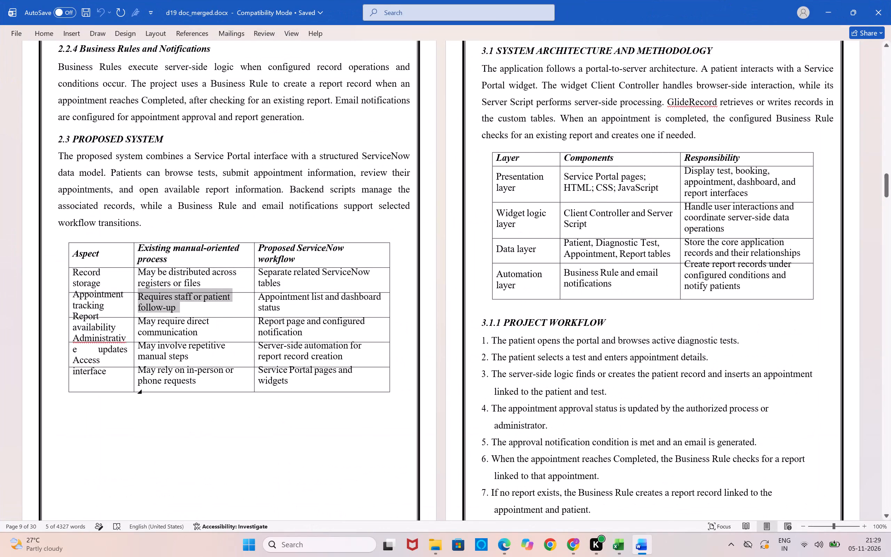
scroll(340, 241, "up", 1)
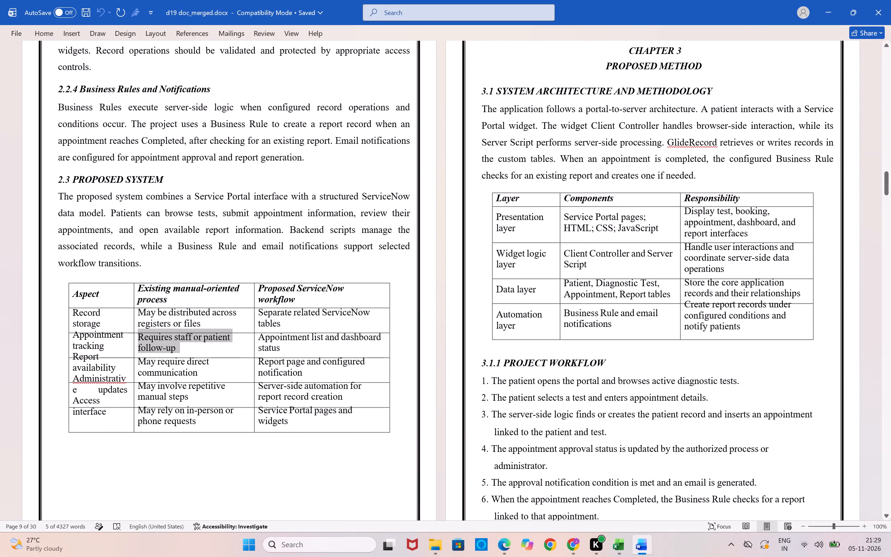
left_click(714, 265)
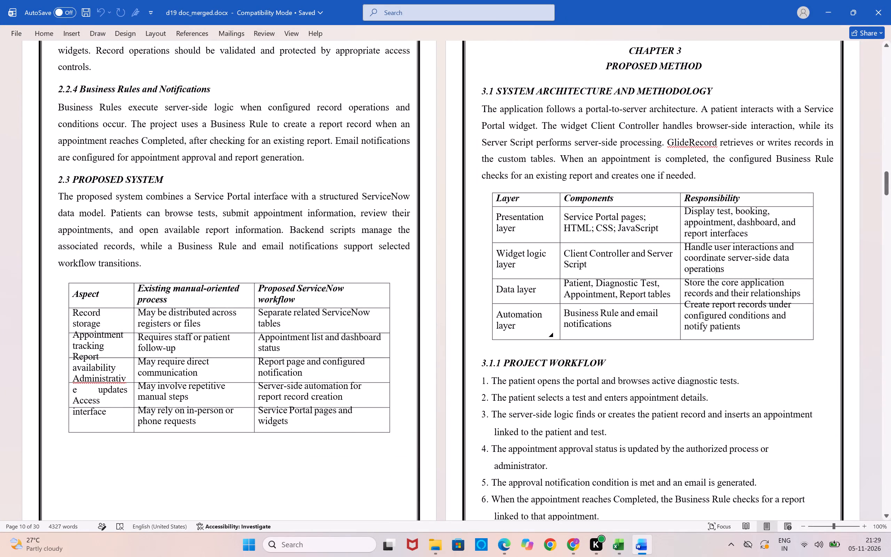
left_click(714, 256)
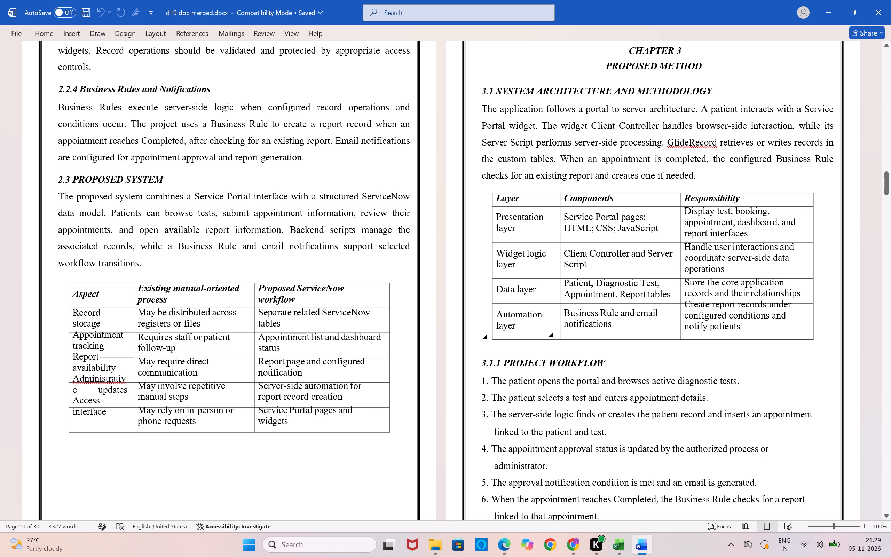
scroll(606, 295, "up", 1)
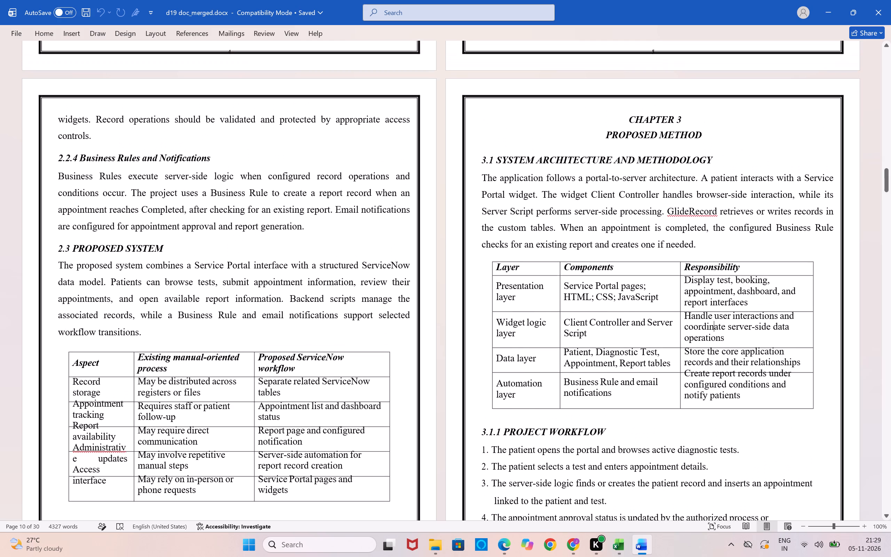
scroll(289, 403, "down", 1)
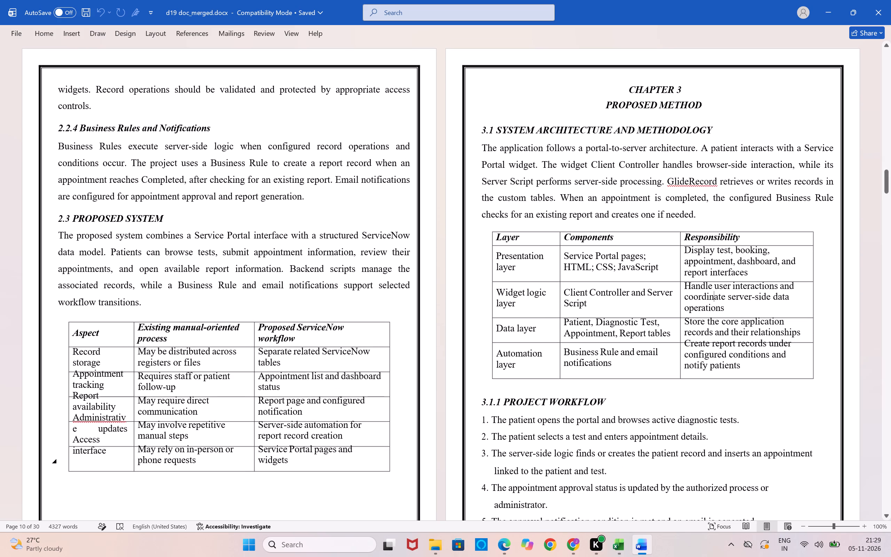
Delete the word "tracking" from the "Appointment tracking" entry in the Aspect column of the section 2.3 comparison table.
left_click(112, 364)
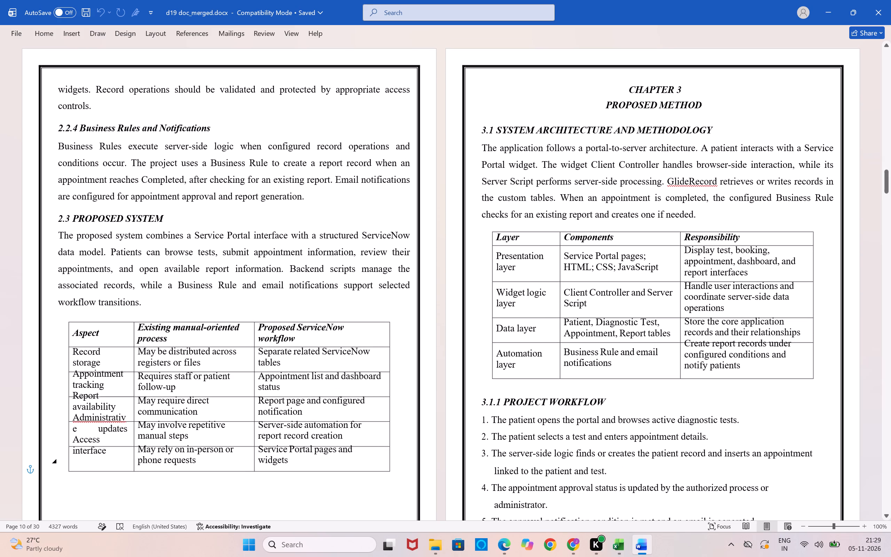
double_click(112, 364)
left_click(112, 364)
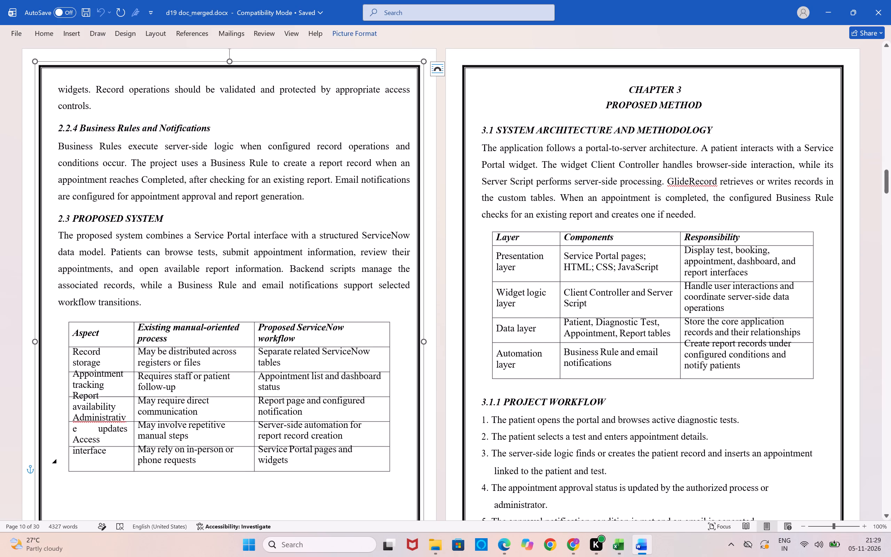
double_click(102, 365)
left_click(106, 371)
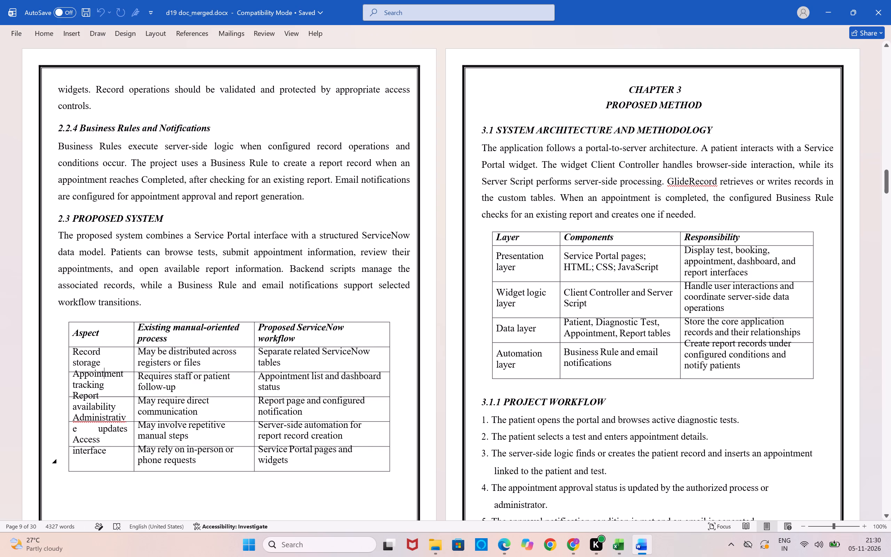
left_click(107, 364)
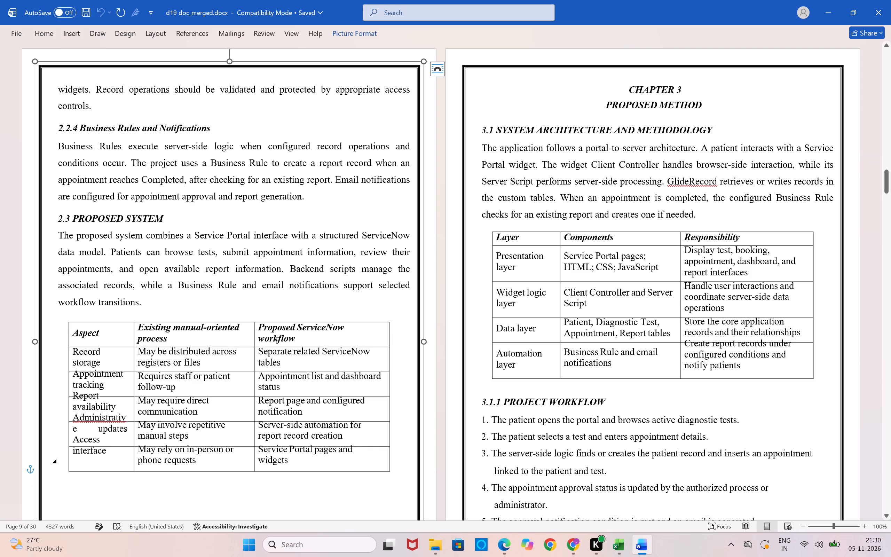
left_click(88, 376)
left_click(101, 388)
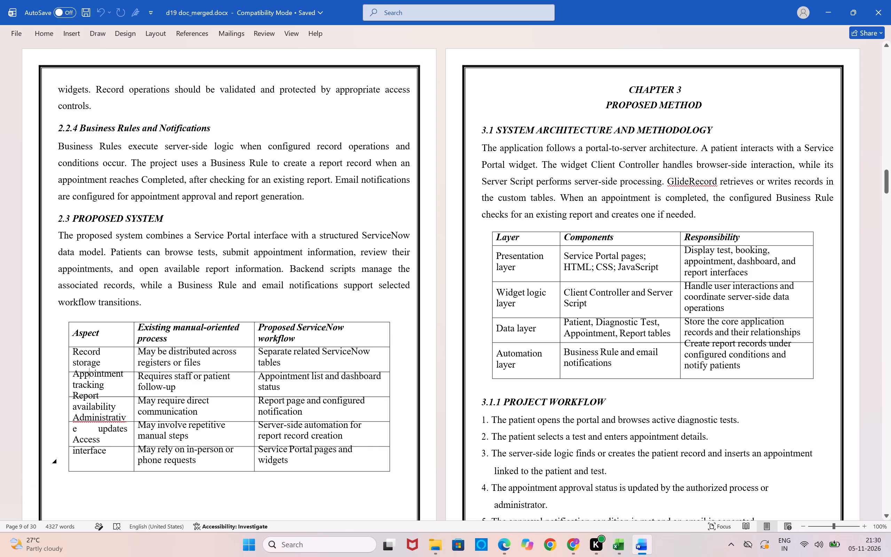
left_click(111, 387)
left_click(111, 387)
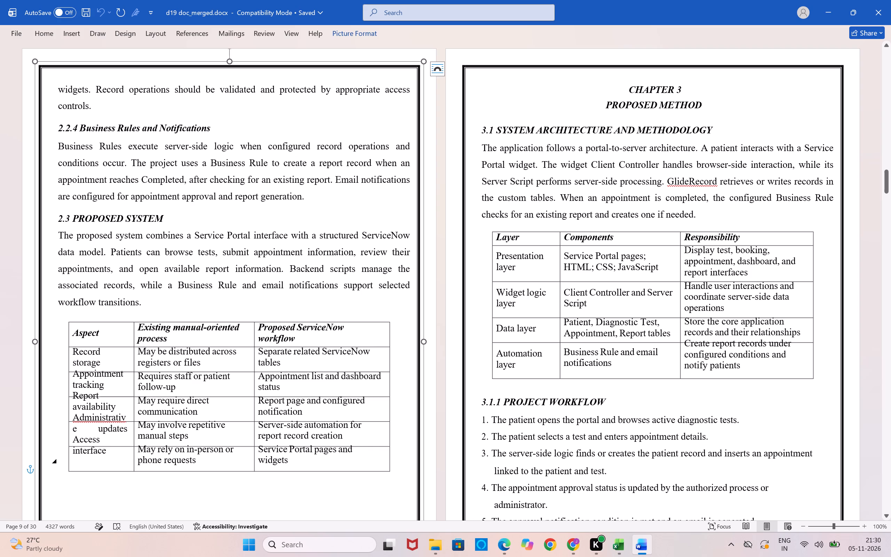
left_click(100, 387)
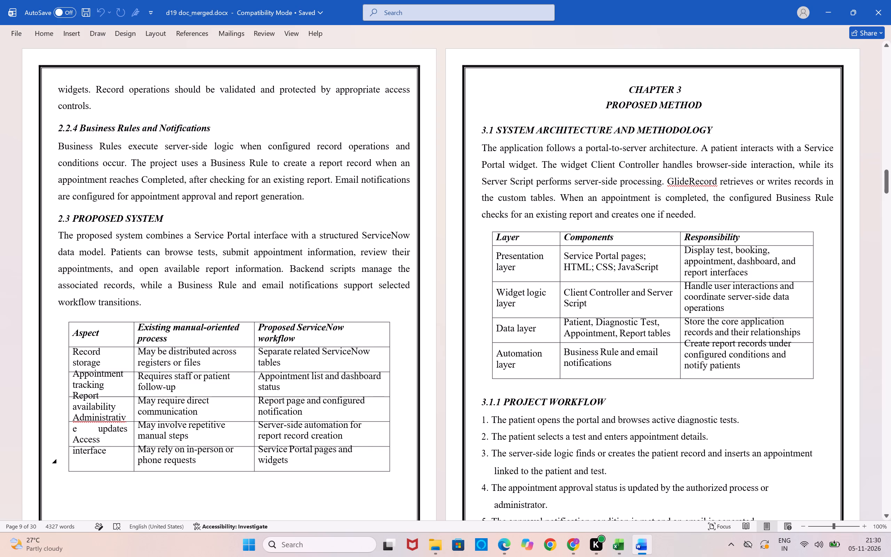
key("Right")
key("BackSpace")
key("BackSpace")
key("BackSpace")
key("BackSpace")
key("BackSpace")
key("BackSpace")
key("BackSpace")
key("BackSpace")
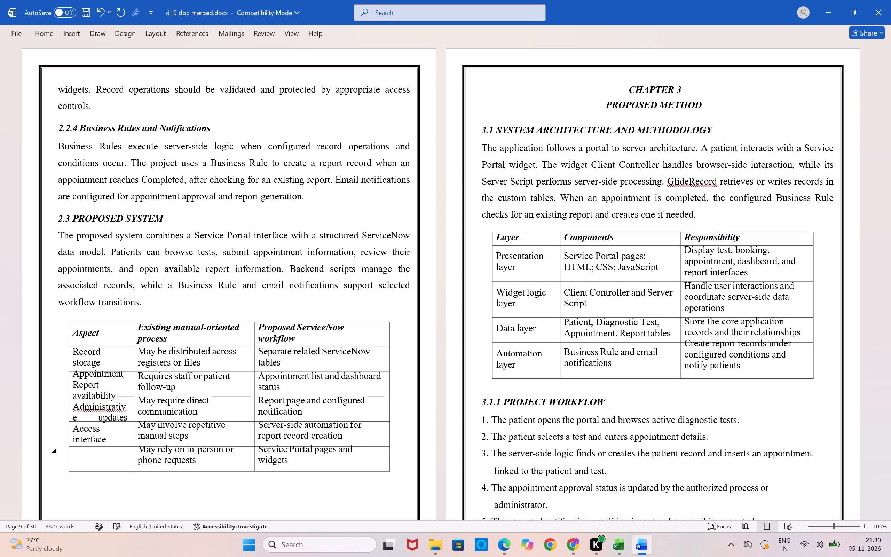
Close the d19 doc_merged document.
left_click(890, 0)
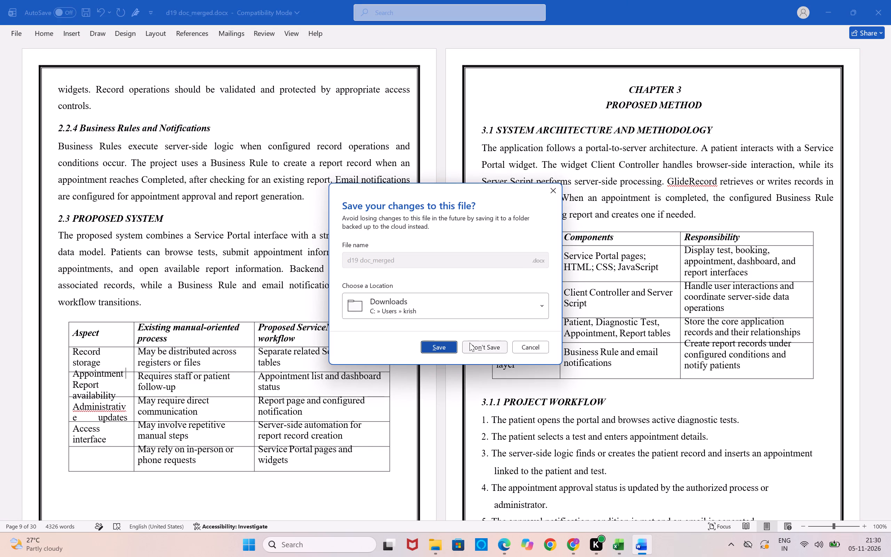
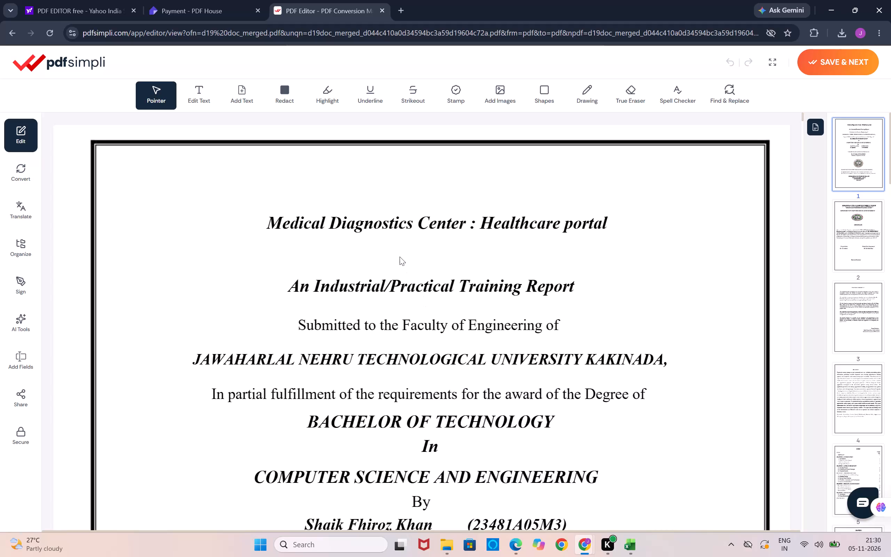
Close the PDF House payment page.
scroll(400, 257, "down", 1)
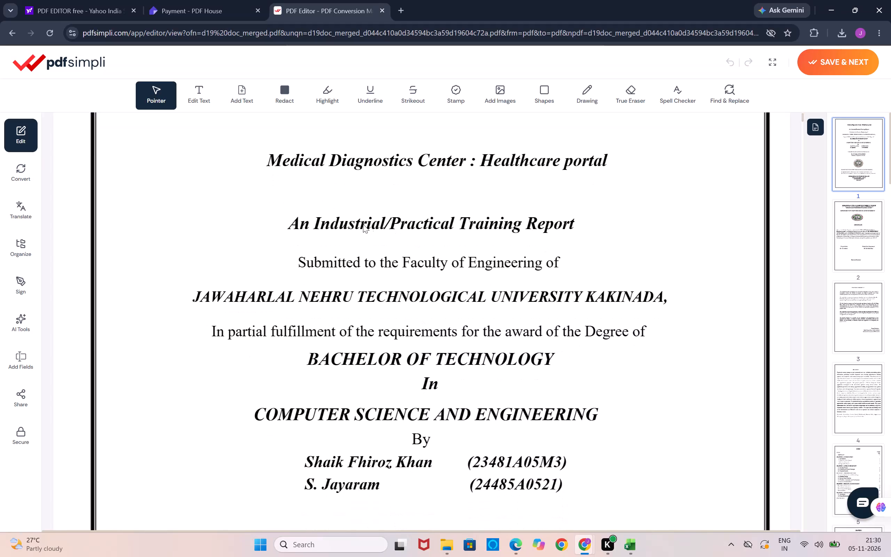
scroll(363, 224, "down", 1)
scroll(258, 224, "down", 1)
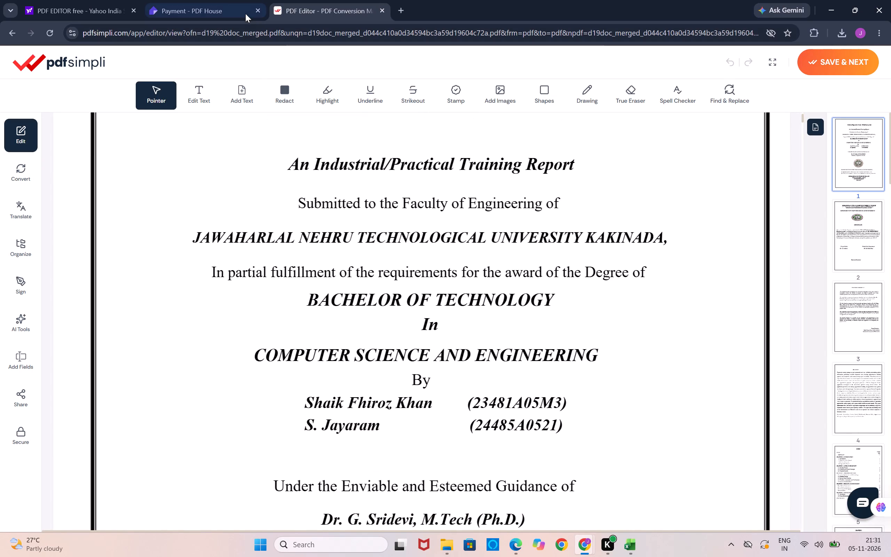
left_click(260, 11)
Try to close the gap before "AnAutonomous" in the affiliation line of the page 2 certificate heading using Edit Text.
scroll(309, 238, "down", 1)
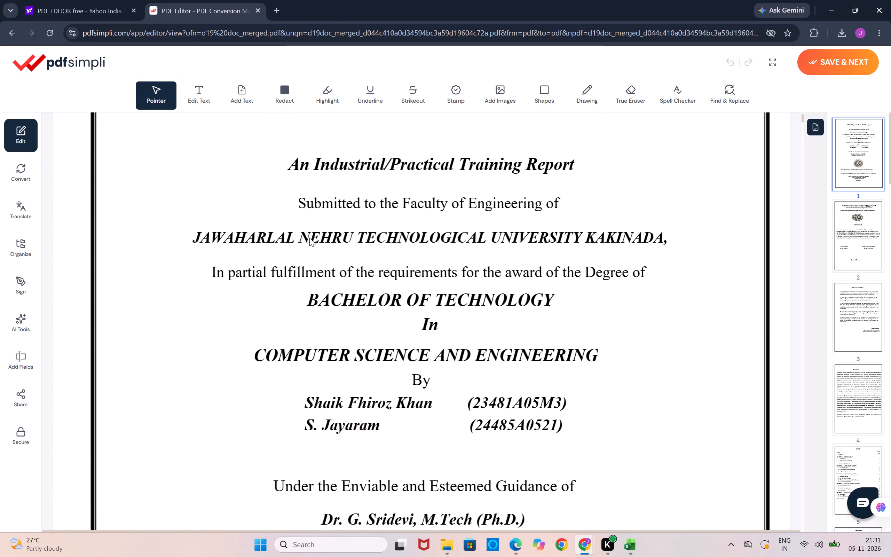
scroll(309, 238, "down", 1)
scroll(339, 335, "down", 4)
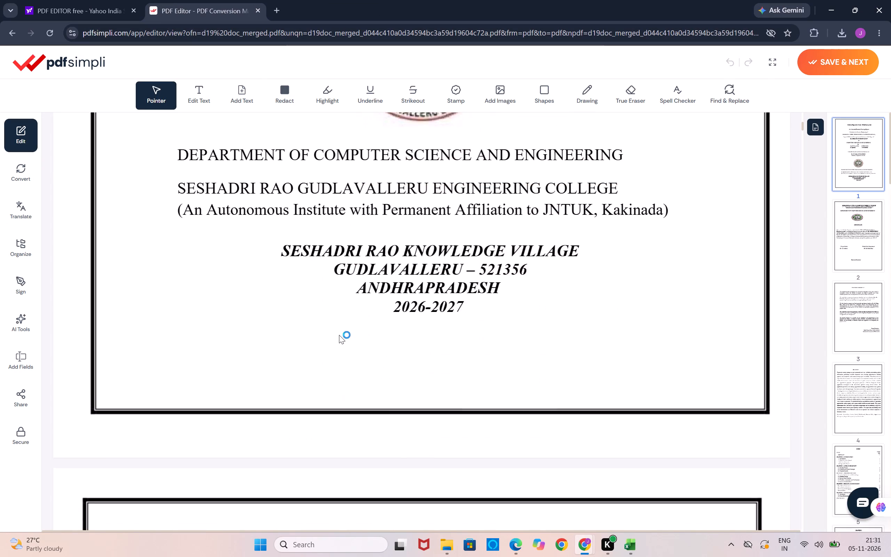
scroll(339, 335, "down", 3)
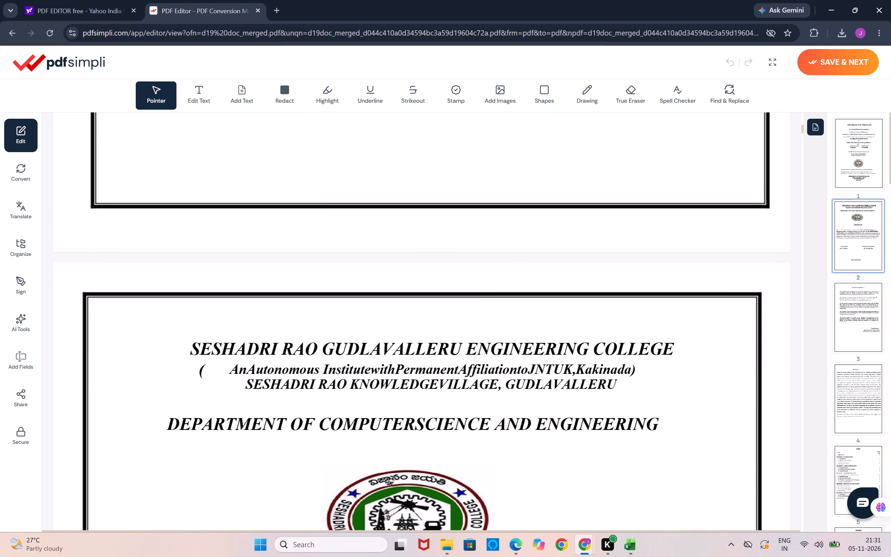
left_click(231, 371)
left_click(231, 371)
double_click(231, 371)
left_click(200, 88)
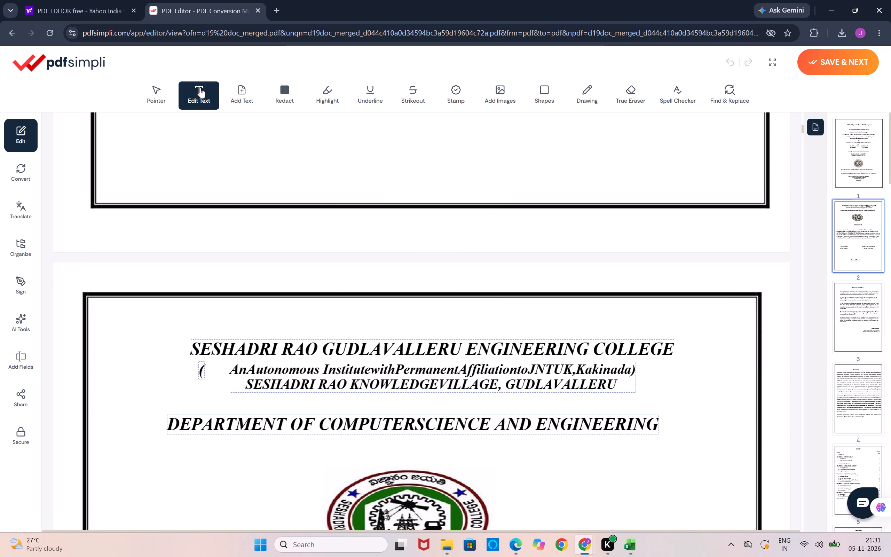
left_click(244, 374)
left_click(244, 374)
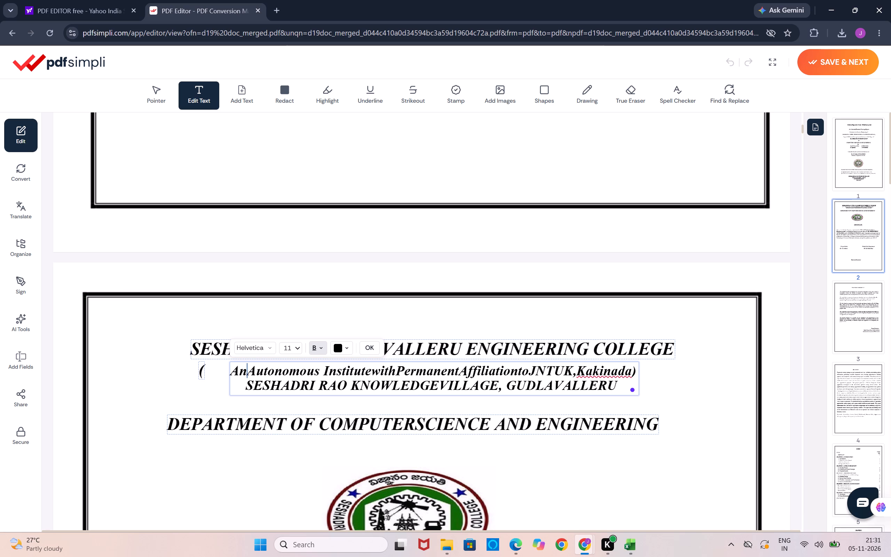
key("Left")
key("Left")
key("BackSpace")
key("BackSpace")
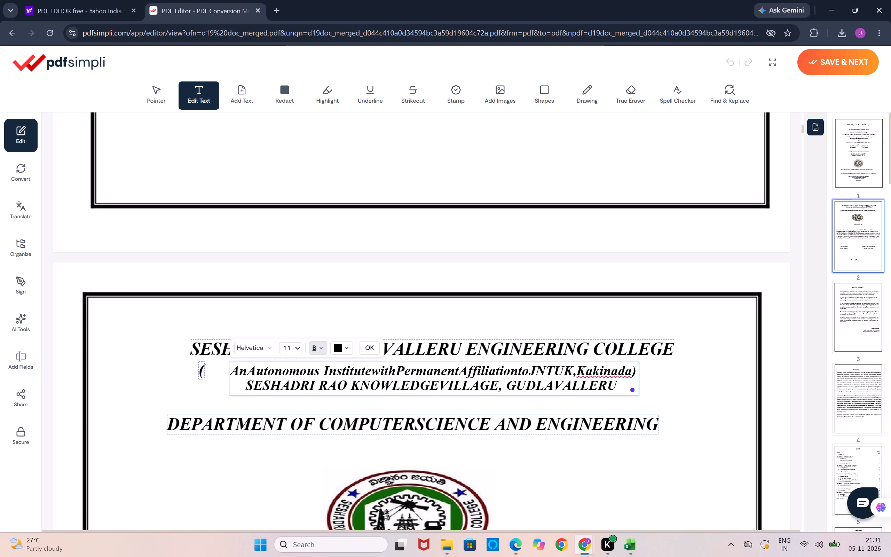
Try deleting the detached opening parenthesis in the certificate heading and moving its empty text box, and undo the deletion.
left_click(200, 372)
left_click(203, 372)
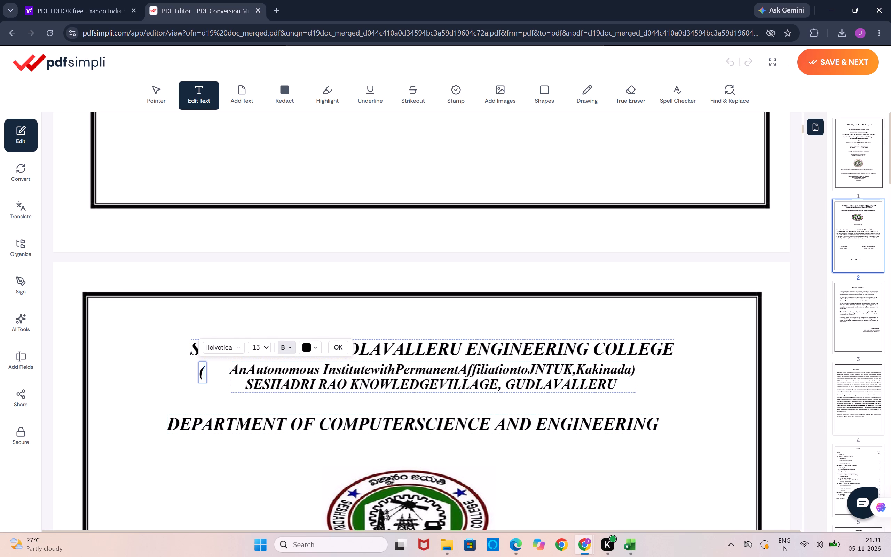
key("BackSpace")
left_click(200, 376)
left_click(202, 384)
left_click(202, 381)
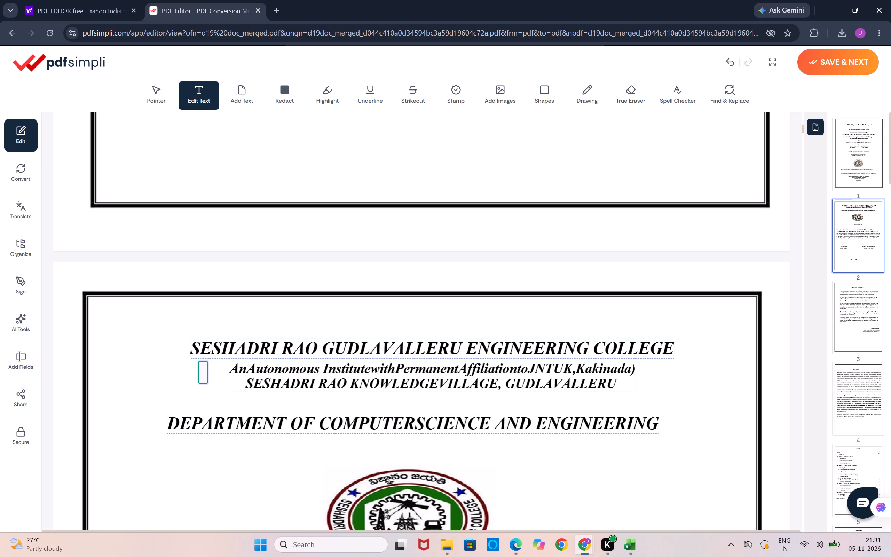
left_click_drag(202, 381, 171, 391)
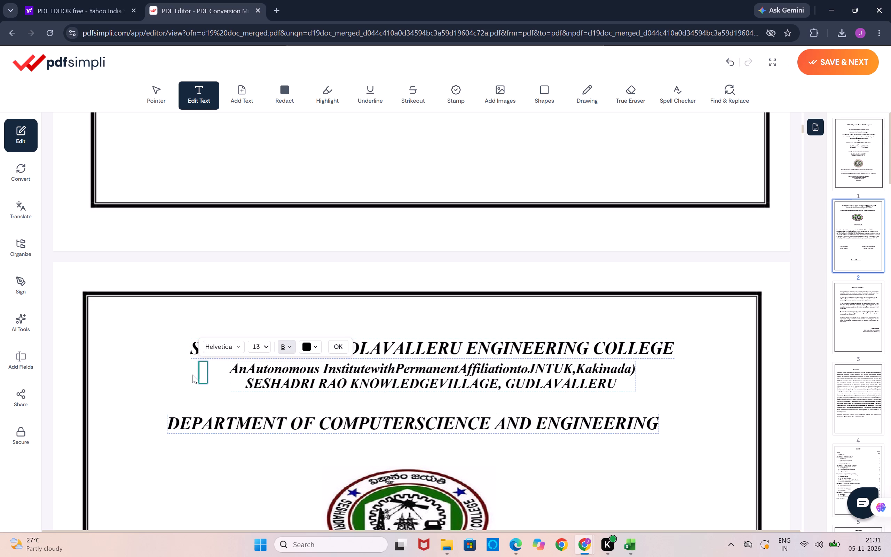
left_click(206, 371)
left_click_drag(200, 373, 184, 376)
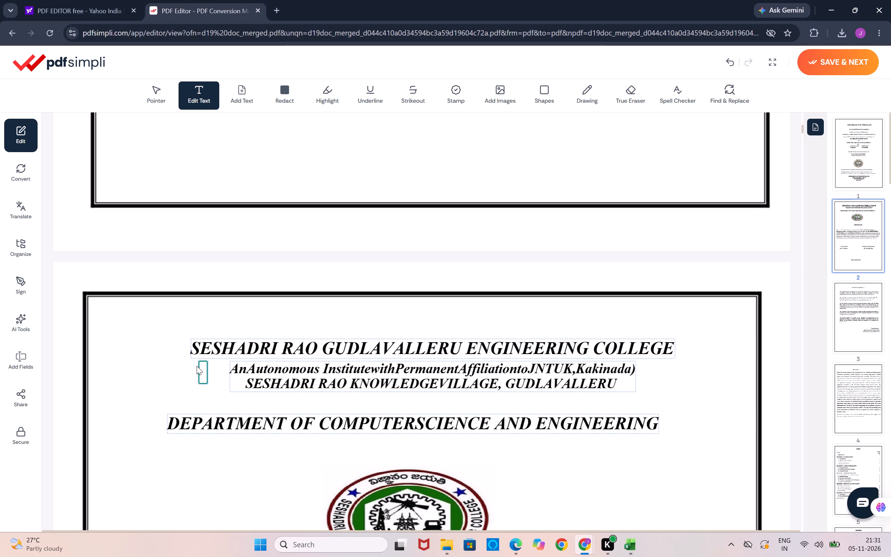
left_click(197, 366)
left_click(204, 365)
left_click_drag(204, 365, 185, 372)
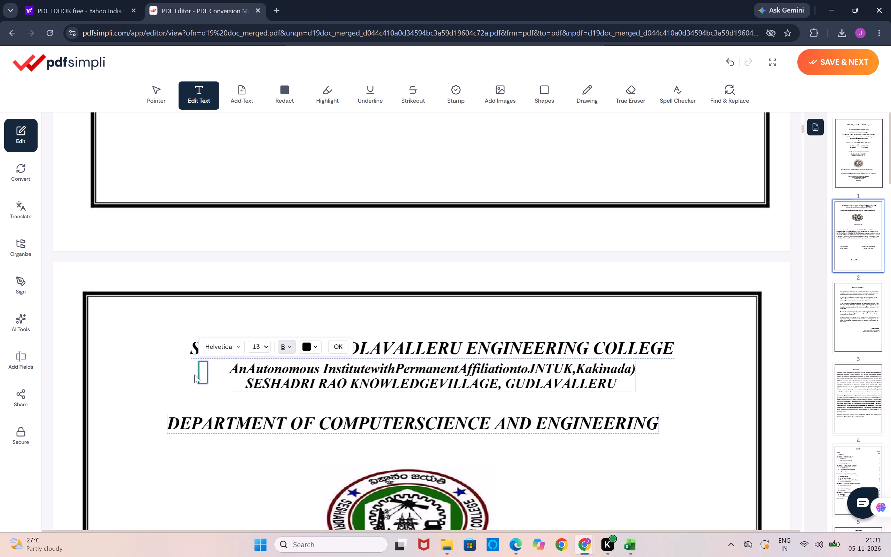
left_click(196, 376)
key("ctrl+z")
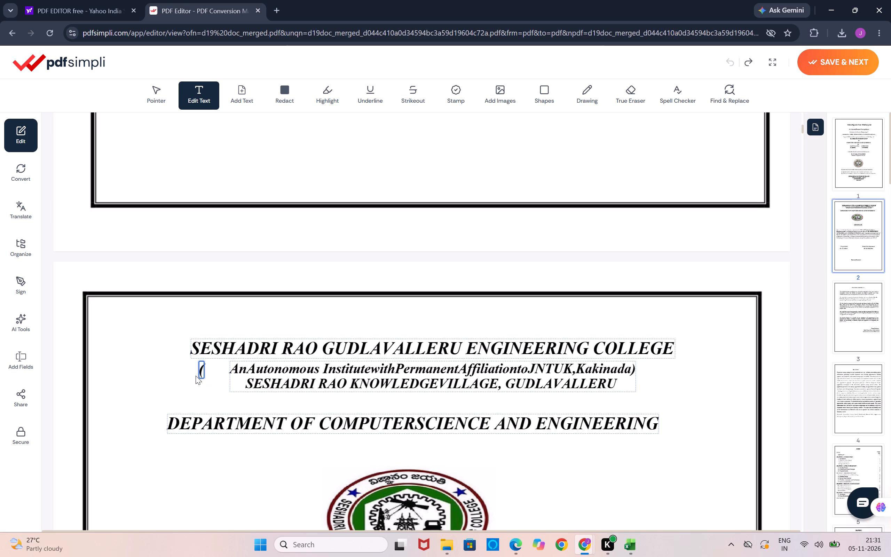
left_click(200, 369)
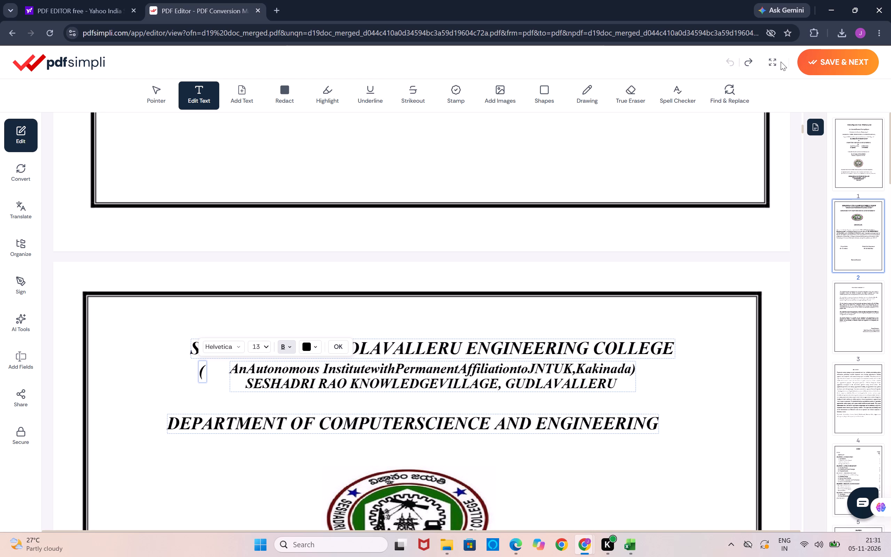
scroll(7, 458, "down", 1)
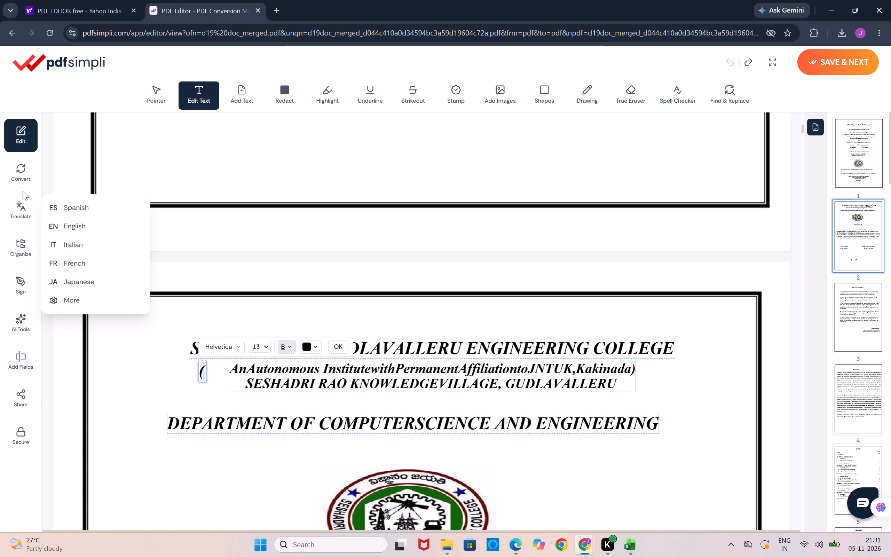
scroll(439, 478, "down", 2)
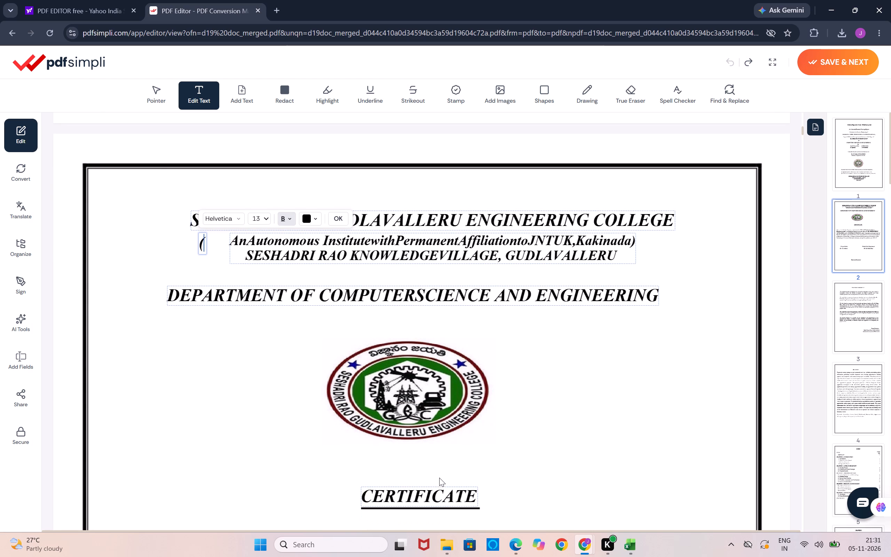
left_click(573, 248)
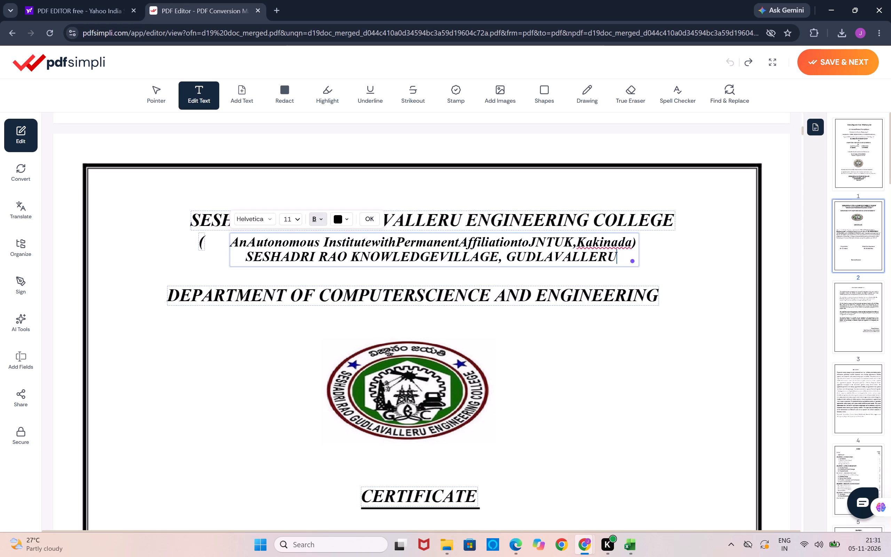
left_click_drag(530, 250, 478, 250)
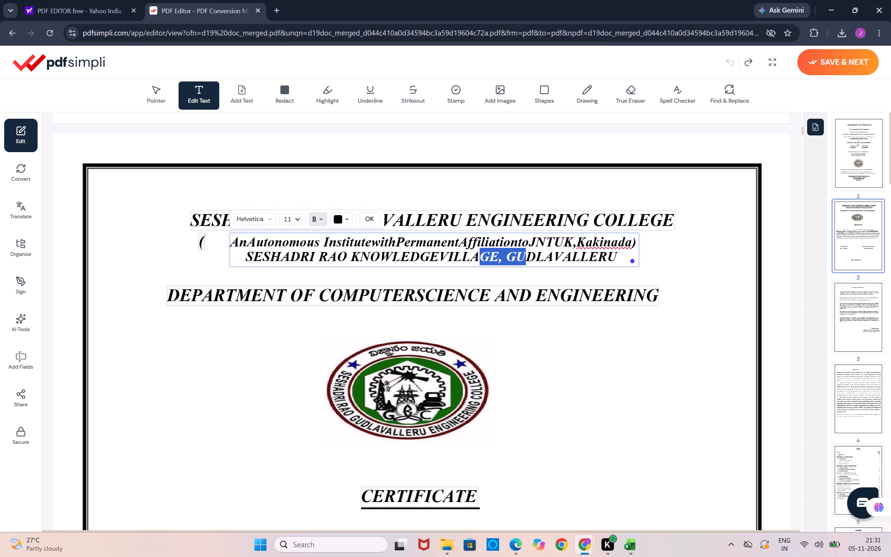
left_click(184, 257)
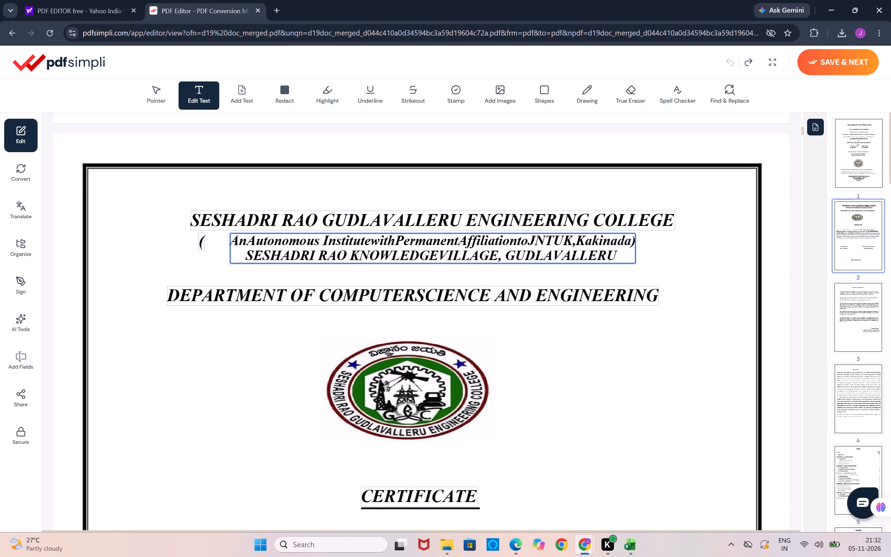
Delete the detached opening parenthesis from its own text box beside the certificate's affiliation line.
left_click(202, 240)
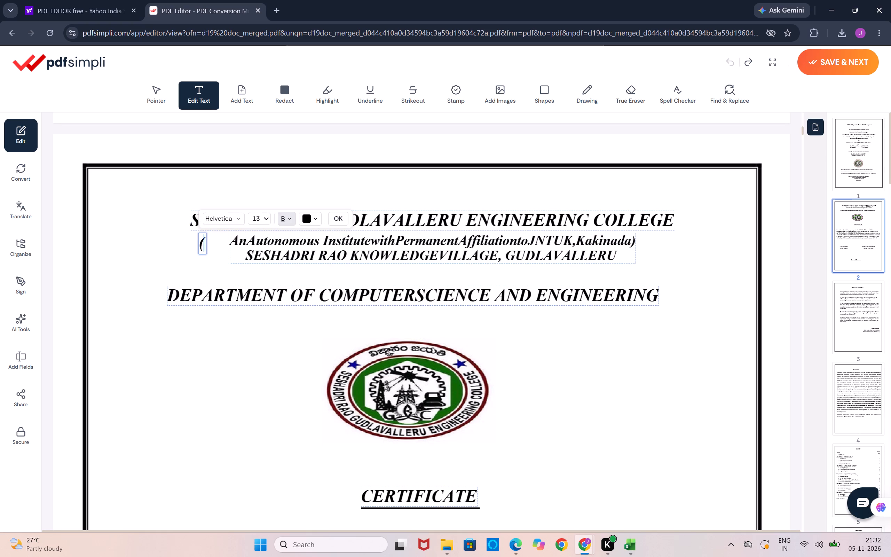
key("BackSpace")
Insert an opening parenthesis directly before "AnAutonomous" in the certificate's affiliation line, with no space after it.
left_click(248, 244)
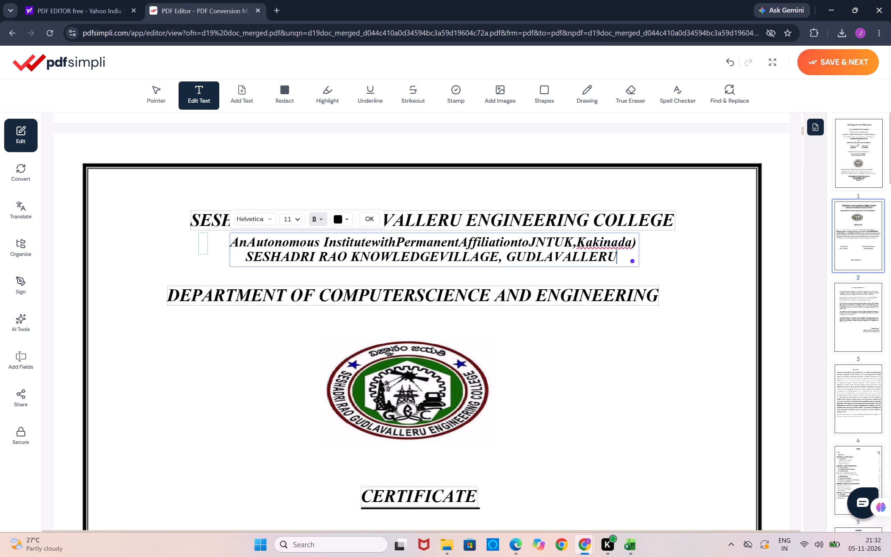
key("Left")
key("Left")
left_click(248, 244)
key("Left")
key("Left")
key("shift+parenleft")
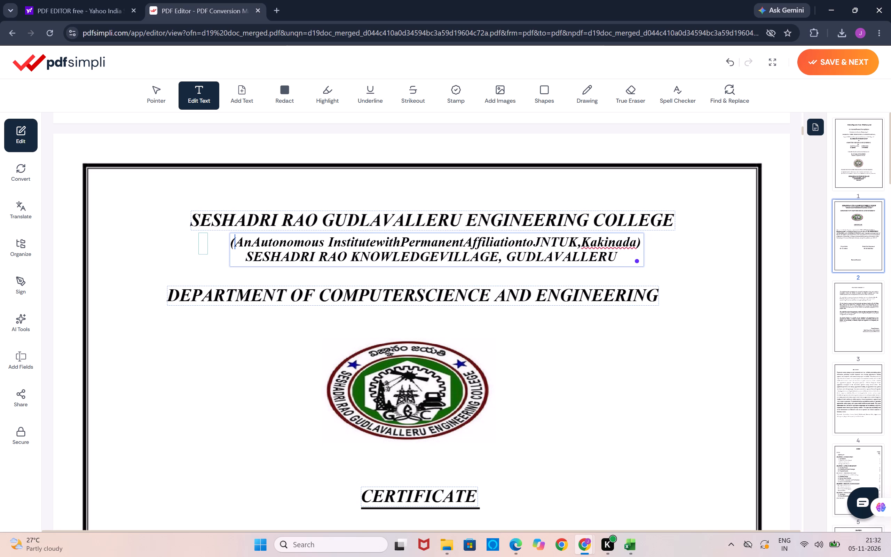
key("space")
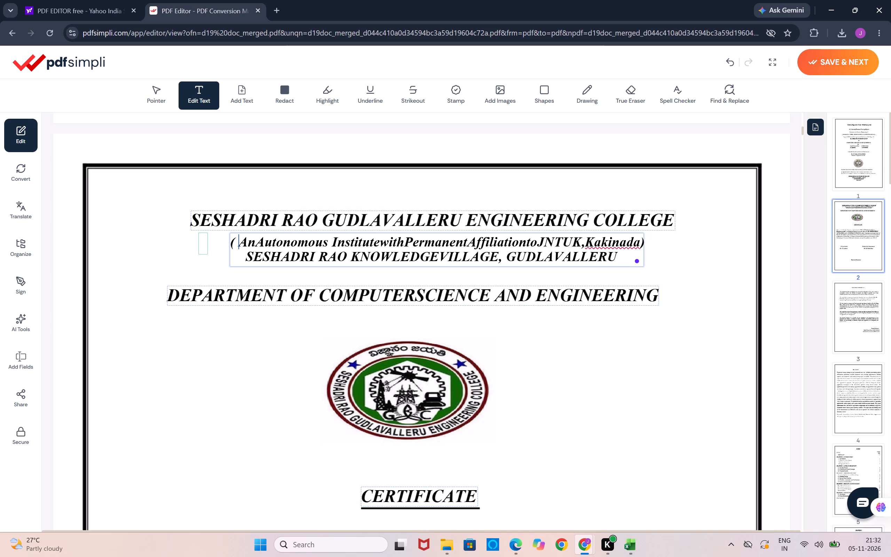
key("BackSpace")
Add the missing spaces in the affiliation line so its beginning reads "(An Autonomous Institute with Permanent".
key("Right")
key("Right")
key("space")
key("Right")
key("Right")
key("Right")
key("Right")
key("Right")
key("Right")
key("Right")
key("Right")
key("Right")
key("Right")
key("Right")
key("Right")
key("Right")
key("Right")
key("Right")
key("Right")
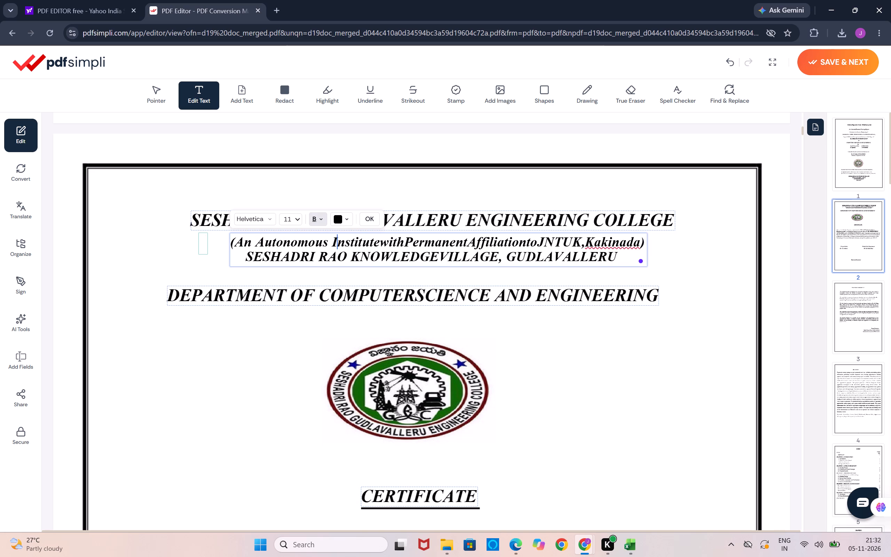
key("Right")
key("Right")
key("Right")
key("Right")
key("space")
key("Right")
key("Right")
key("Right")
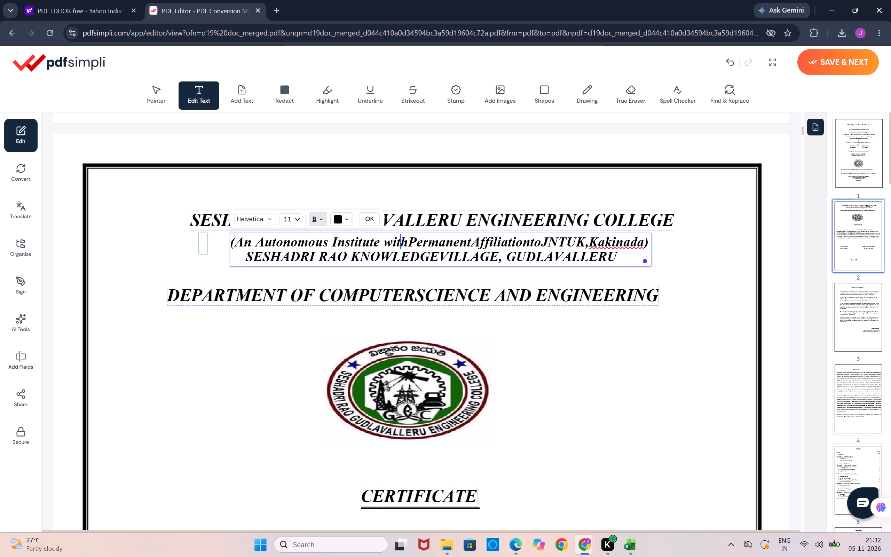
key("Right")
key("space")
Add the missing spaces in the rest of the affiliation line so it reads "Permanent Affiliation to JNTUK,Kakinada)".
key("Right")
key("Right")
key("Right")
key("Right")
key("Right")
key("Right")
key("Right")
key("Right")
key("Right")
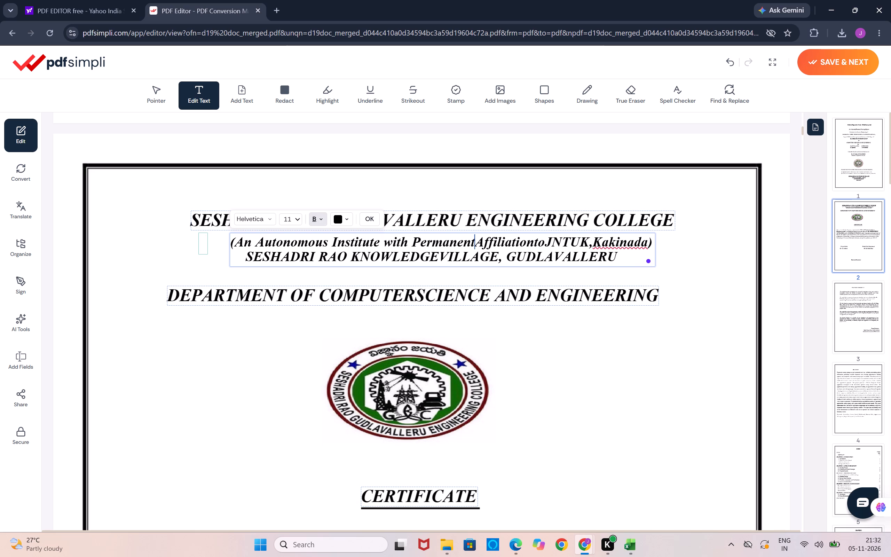
key("space")
key("Right")
key("Right")
key("Right")
key("Right")
key("Right")
key("Right")
key("Right")
key("Right")
key("Right")
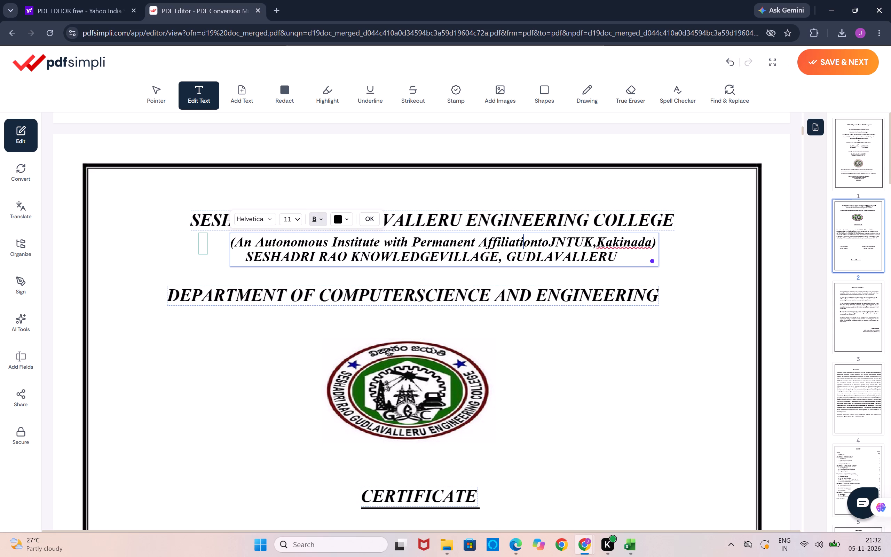
key("Right")
key("Right")
key("Right")
key("Down")
key("Left")
key("Up")
key("space")
key("Right")
key("Right")
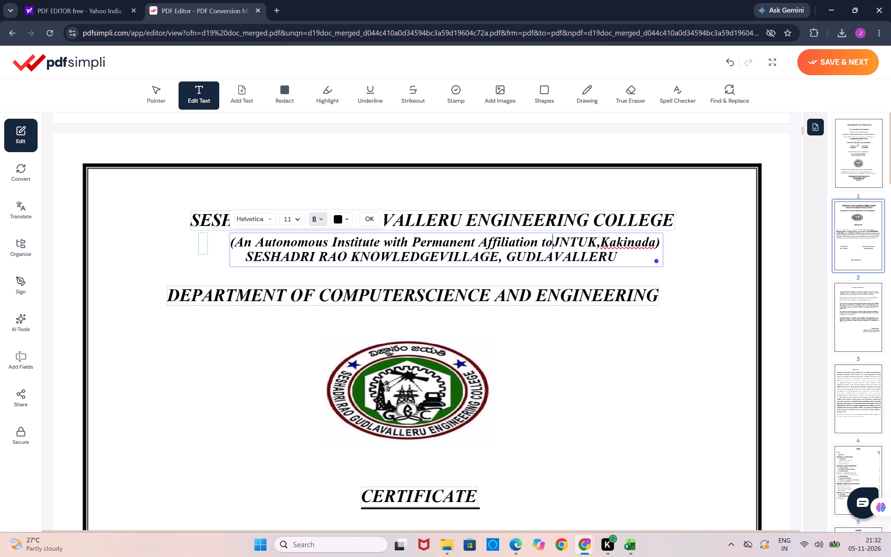
key("space")
key("Right")
key("Right")
key("Right")
key("Right")
key("Right")
key("Right")
key("Right")
key("Right")
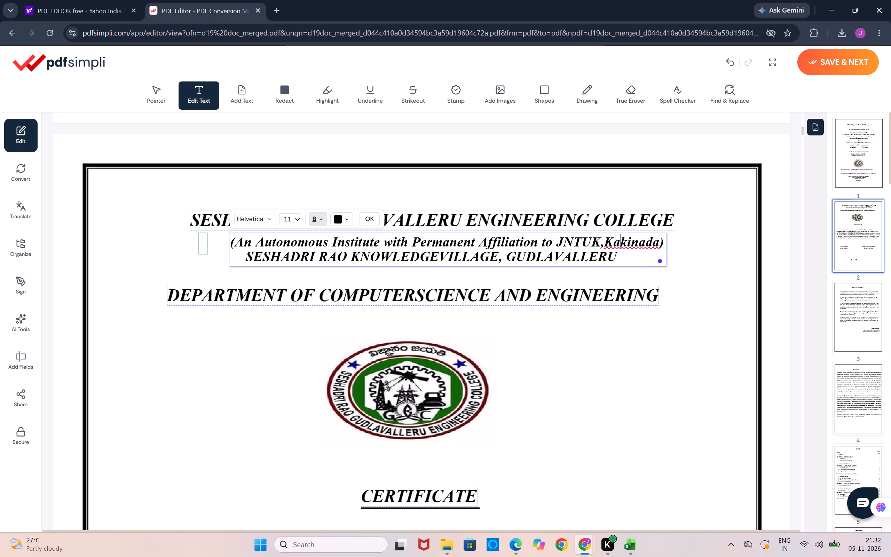
key("Right")
key("Right")
key("Right")
Indent the "SESHADRI RAO KNOWLEDGEVILLAGE, GUDLAVALLERU" line by two more spaces.
left_click(246, 258)
key("space")
key("space")
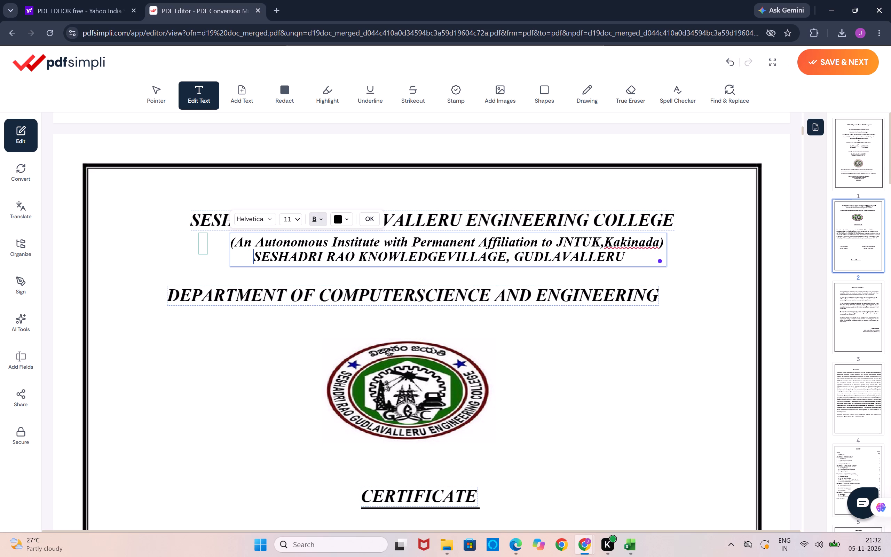
left_click(387, 239)
left_click(660, 376)
Move the two-line affiliation text block left so it sits more centrally beneath the college name.
left_click_drag(491, 252, 464, 253)
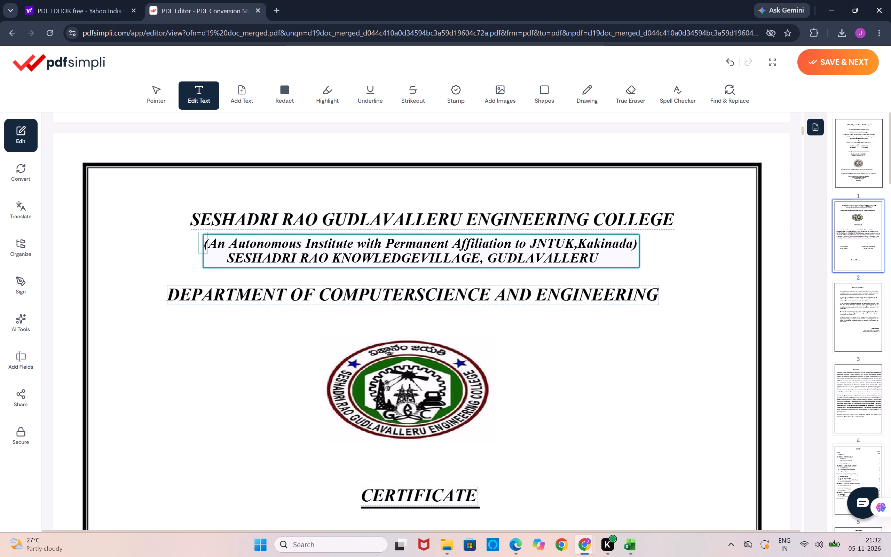
left_click_drag(464, 253, 469, 251)
left_click(512, 370)
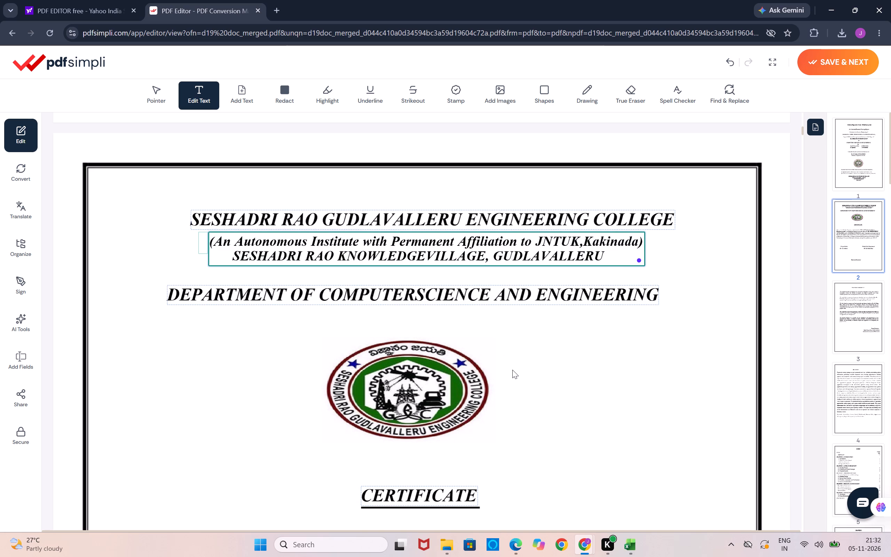
left_click(186, 394)
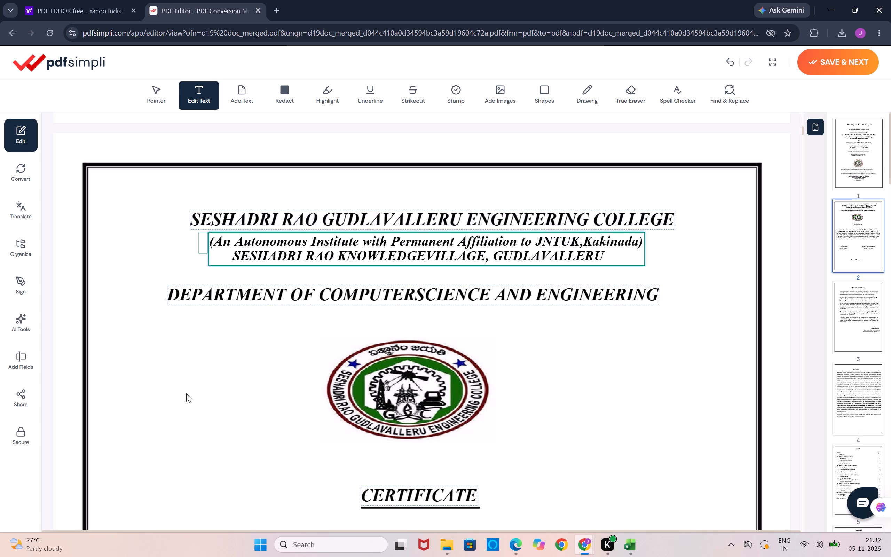
left_click(186, 393)
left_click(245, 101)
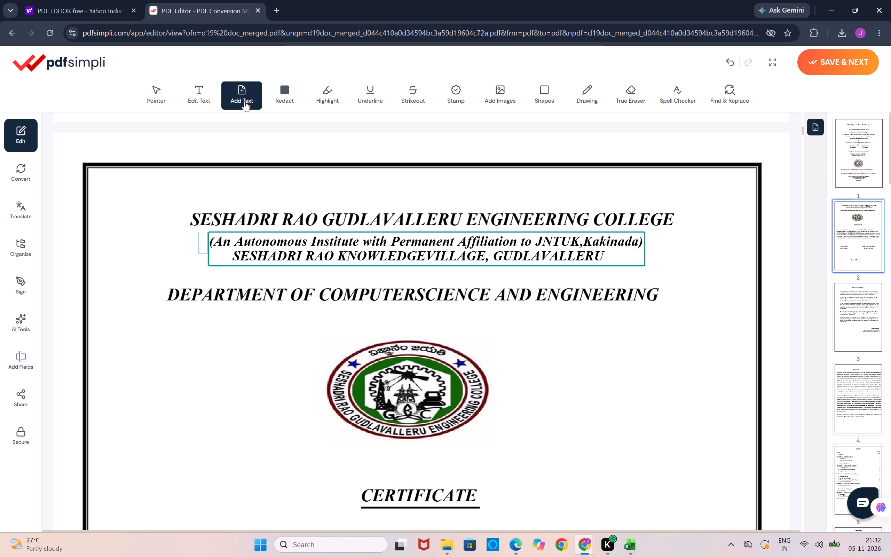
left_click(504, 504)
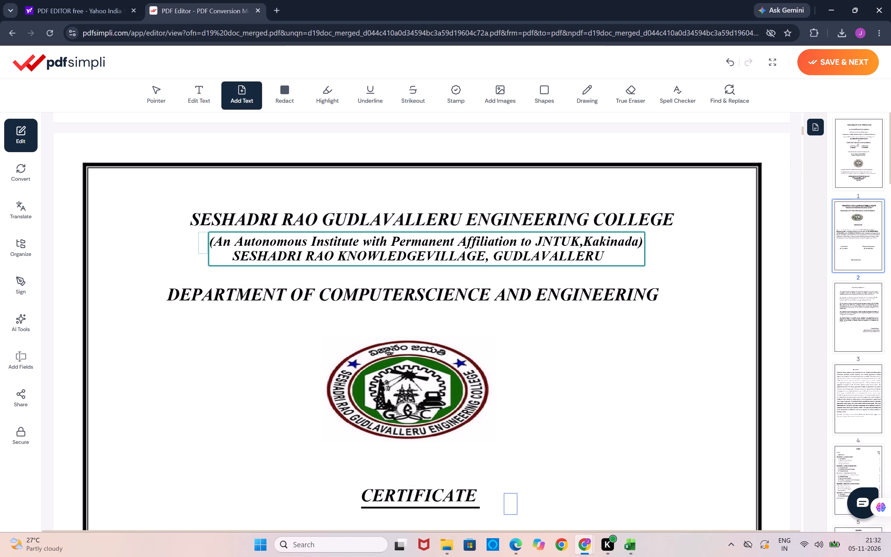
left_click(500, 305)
Move the department heading on the certificate page up, closer to the affiliation text block.
left_click(204, 97)
left_click_drag(384, 298, 385, 288)
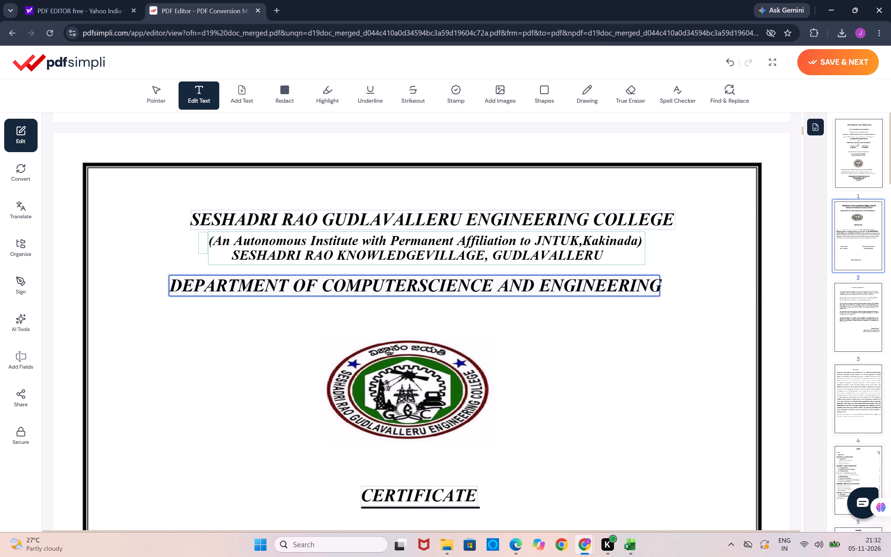
left_click_drag(385, 288, 387, 284)
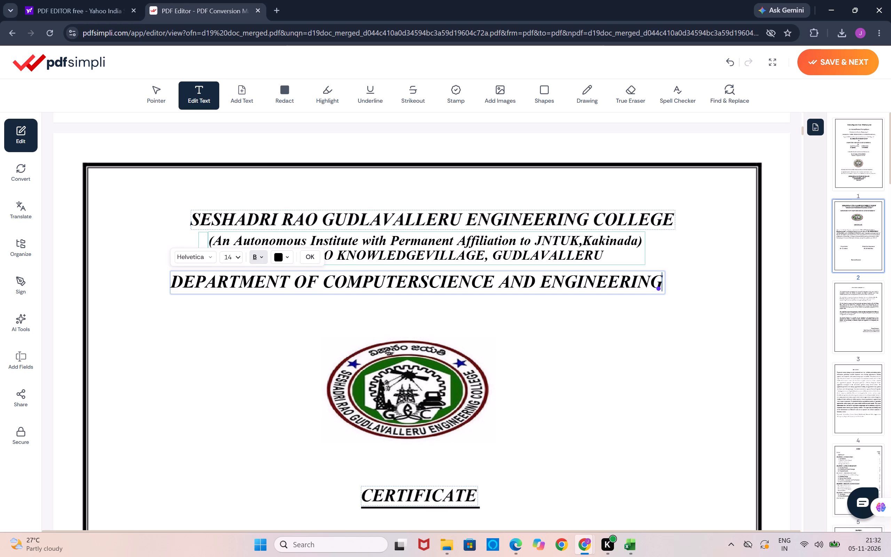
Shift the "External Examiner" label near the bottom of the certificate page slightly toward the page centre.
scroll(382, 399, "down", 1)
scroll(369, 331, "down", 1)
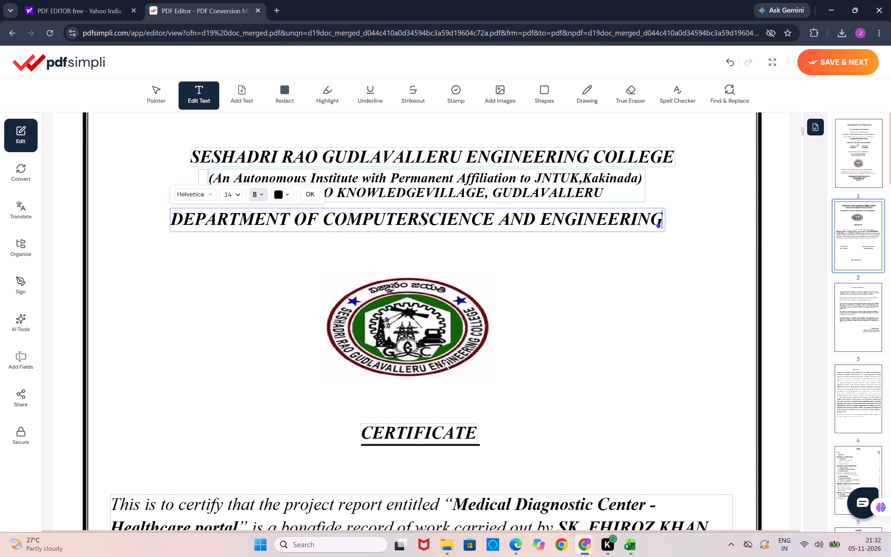
scroll(445, 360, "down", 3)
scroll(427, 424, "down", 1)
left_click(413, 383)
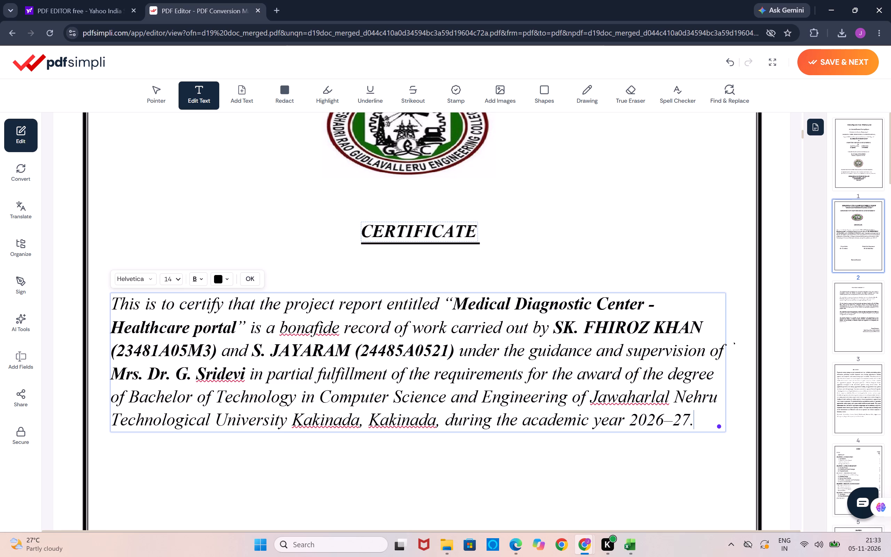
scroll(317, 367, "down", 9)
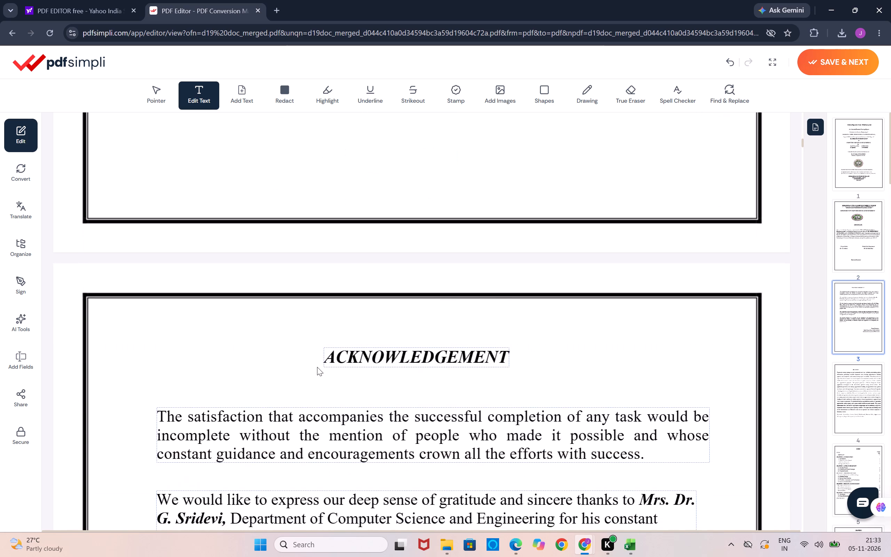
scroll(317, 367, "up", 1)
scroll(345, 283, "up", 3)
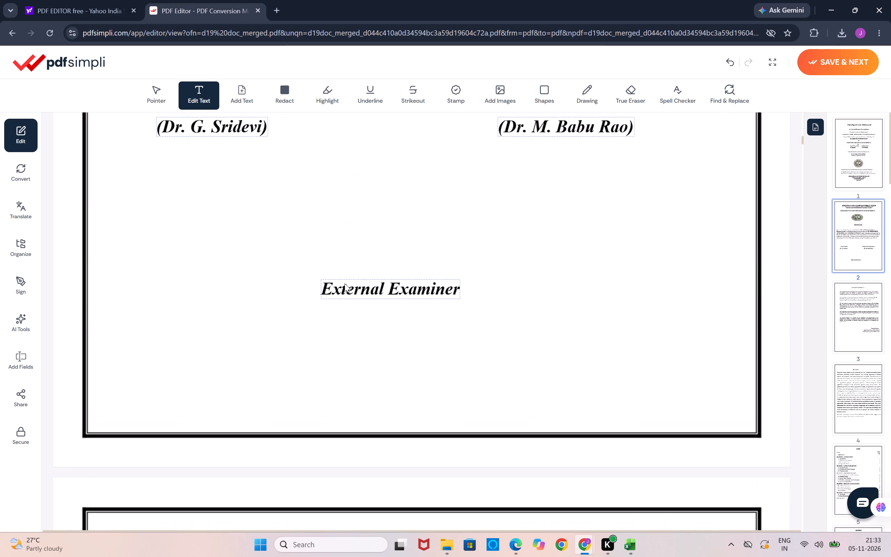
left_click_drag(355, 293, 370, 292)
In the section 2.3 comparison table, move the Aspect column's text block, starting with "Record storage", down slightly toward its rows.
scroll(370, 292, "up", 3)
scroll(370, 292, "down", 9)
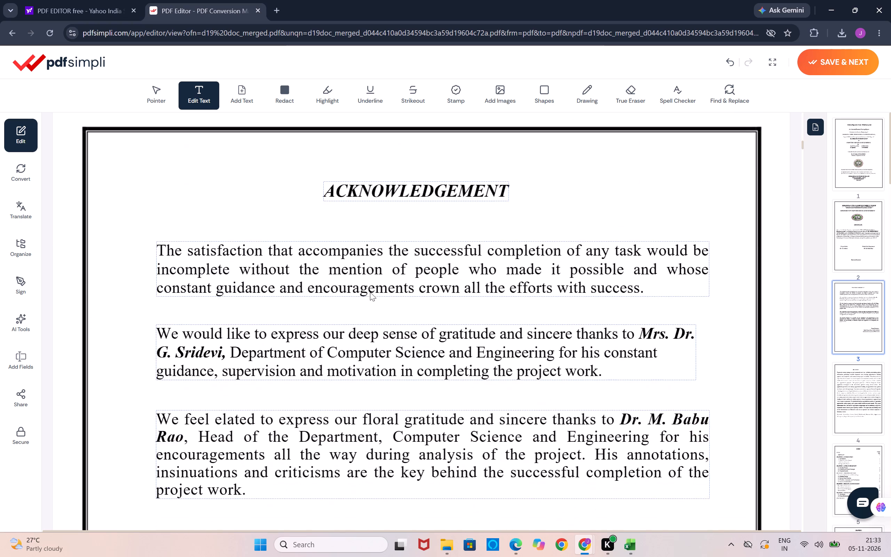
scroll(370, 292, "down", 10)
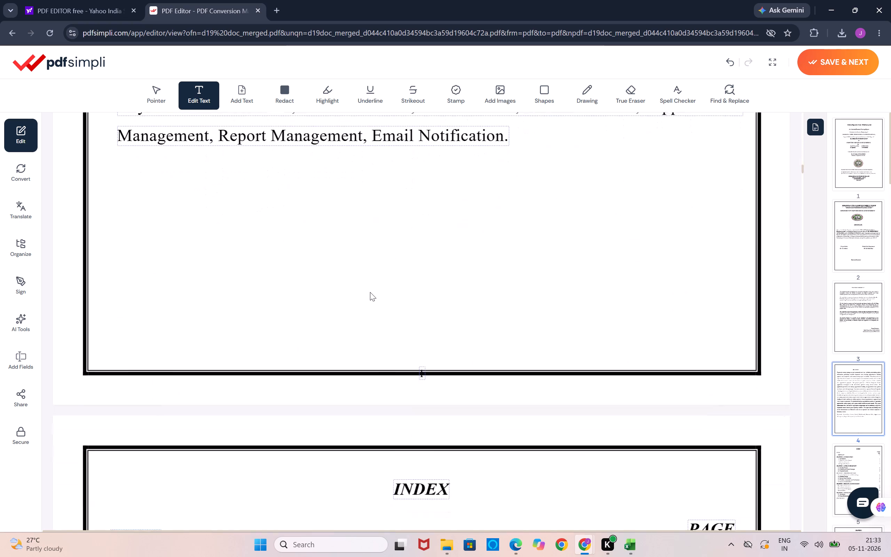
scroll(370, 292, "down", 12)
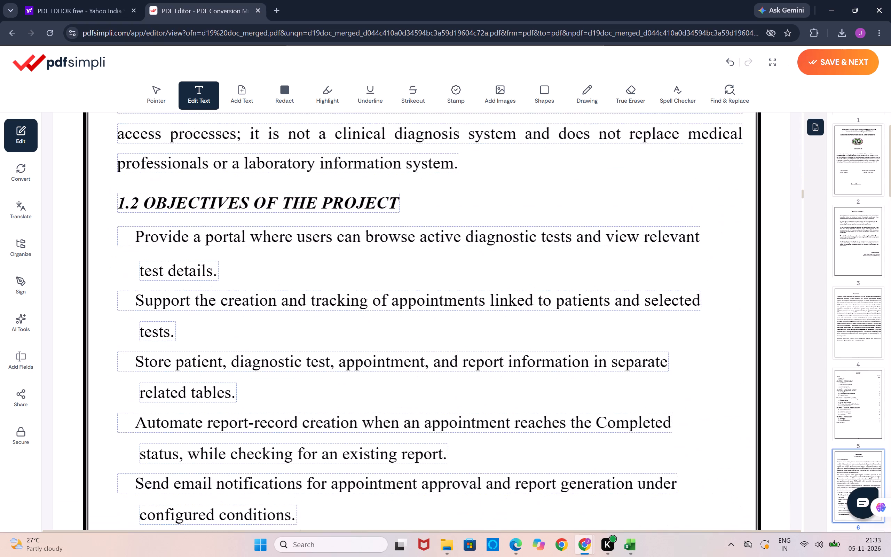
scroll(370, 292, "down", 9)
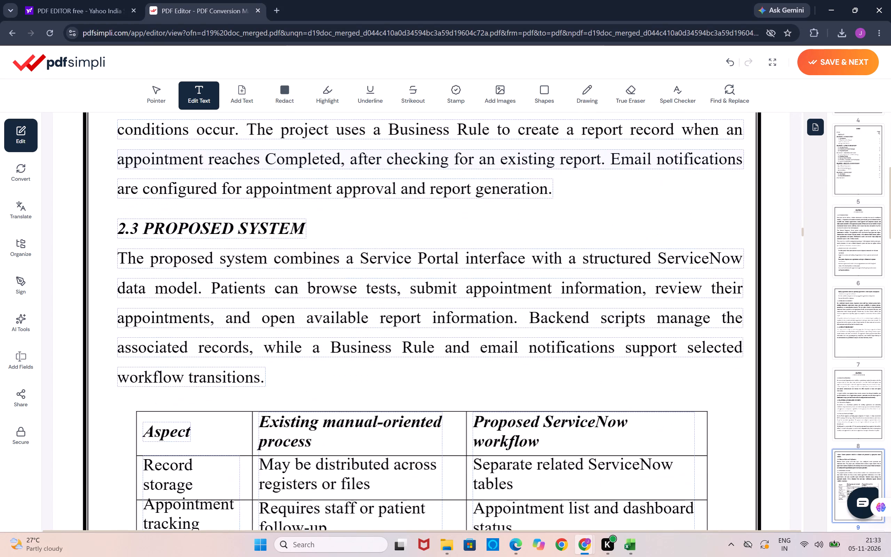
scroll(370, 292, "down", 7)
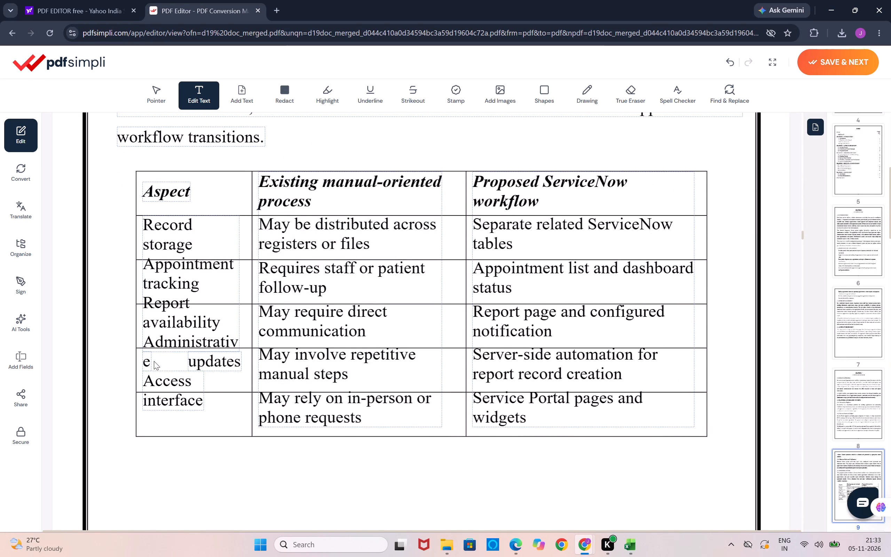
left_click_drag(164, 277, 162, 287)
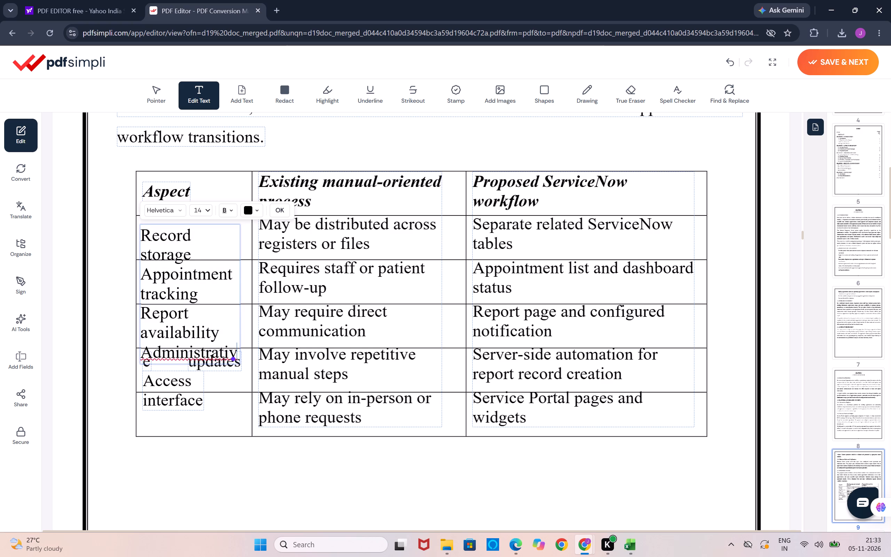
Delete the word fragment "Administrativ" and its line break from the end of the Aspect column's text block.
key("BackSpace")
key("BackSpace")
key("BackSpace")
key("BackSpace")
key("BackSpace")
key("BackSpace")
key("BackSpace")
key("BackSpace")
key("BackSpace")
key("BackSpace")
key("BackSpace")
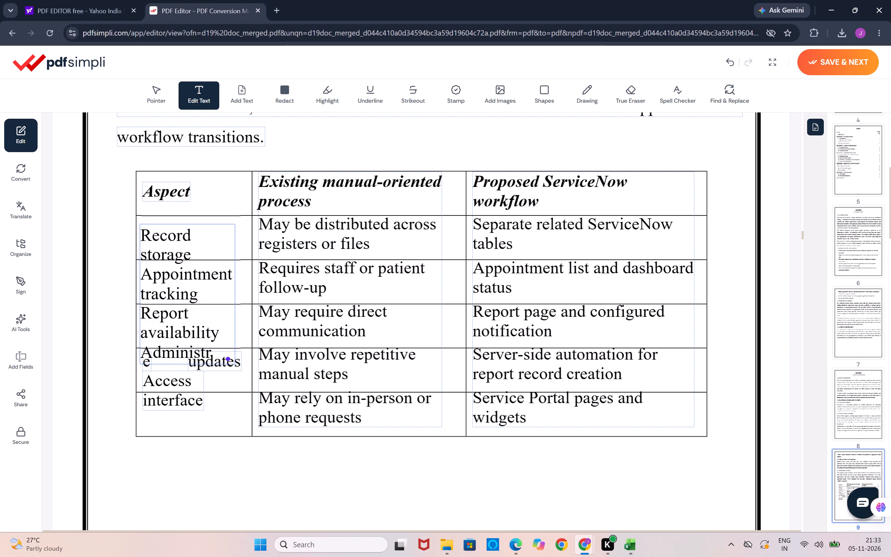
key("BackSpace")
key("BackSpace")
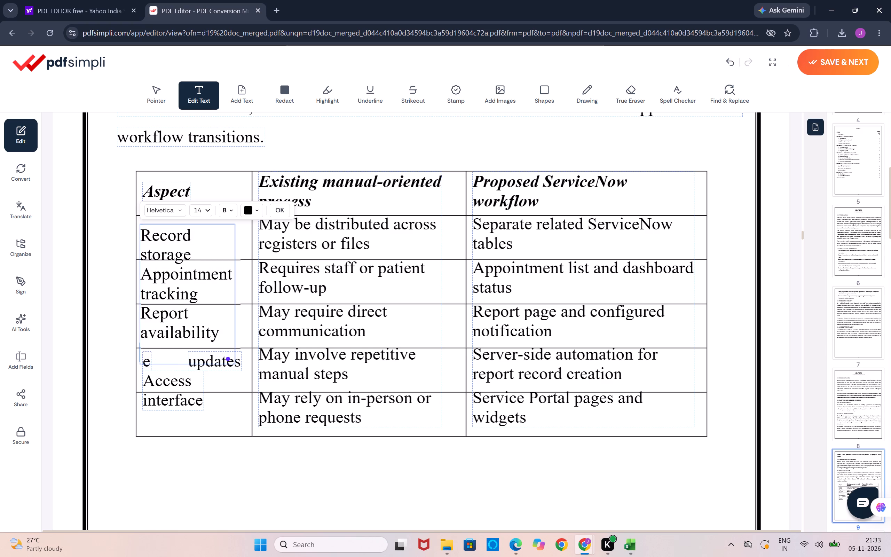
key("BackSpace")
Move "Access interface" down into the table's last row and "updates" left and slightly down within the row above.
left_click_drag(167, 393, 169, 415)
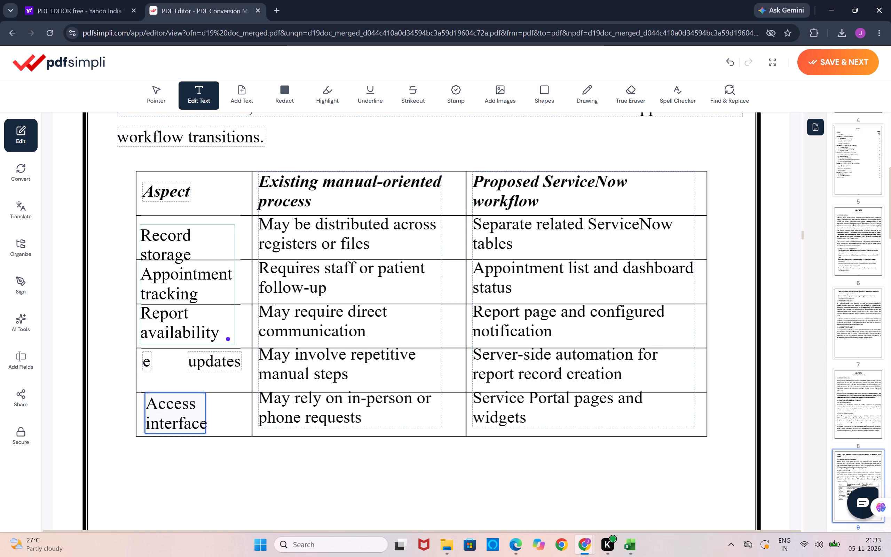
left_click_drag(169, 415, 169, 414)
left_click_drag(215, 359, 189, 367)
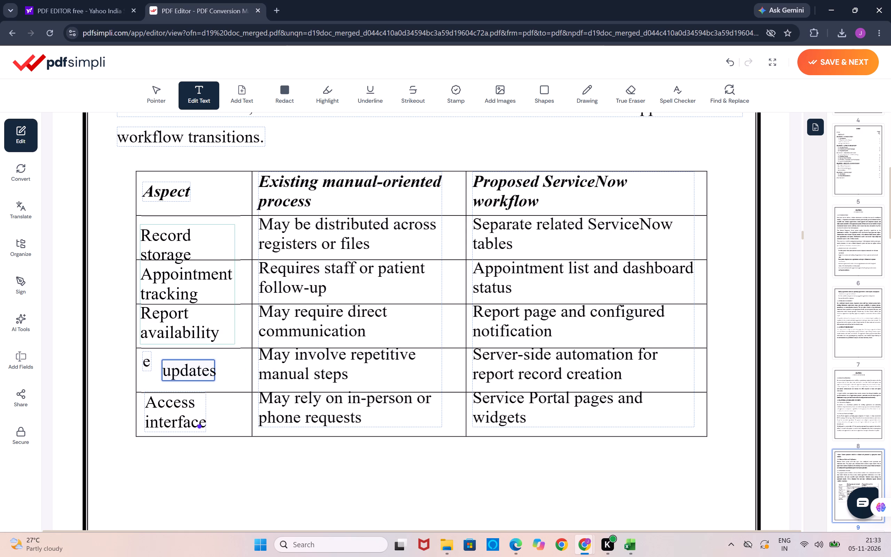
left_click_drag(189, 367, 189, 367)
Delete the detached letter "e" beside "updates" in the Aspect column.
left_click_drag(149, 360, 149, 363)
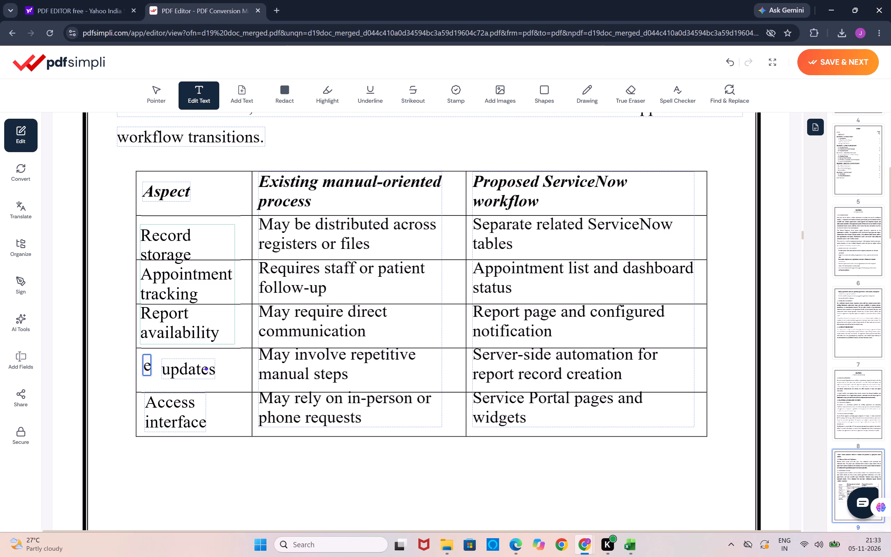
left_click_drag(149, 363, 149, 366)
key("BackSpace")
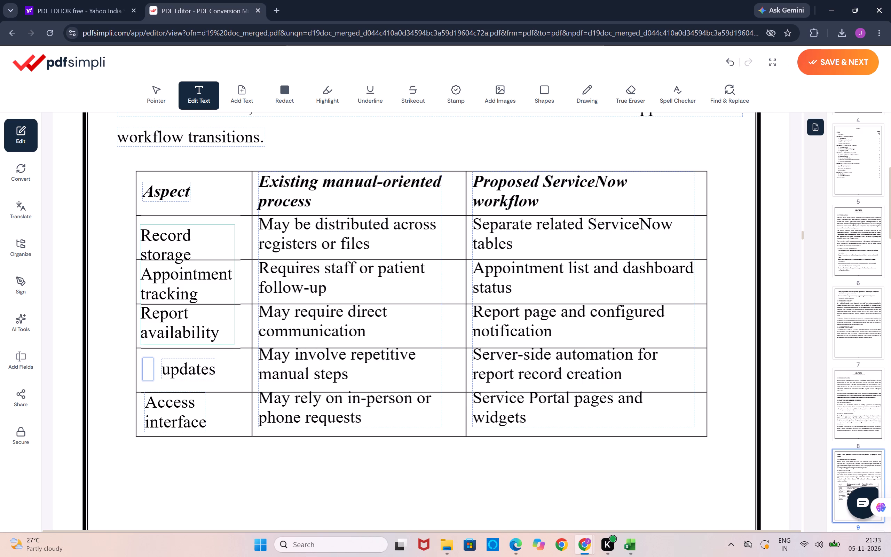
Cut "updates" from its text box and paste it into the empty box beside it in the same Aspect cell.
left_click(151, 367)
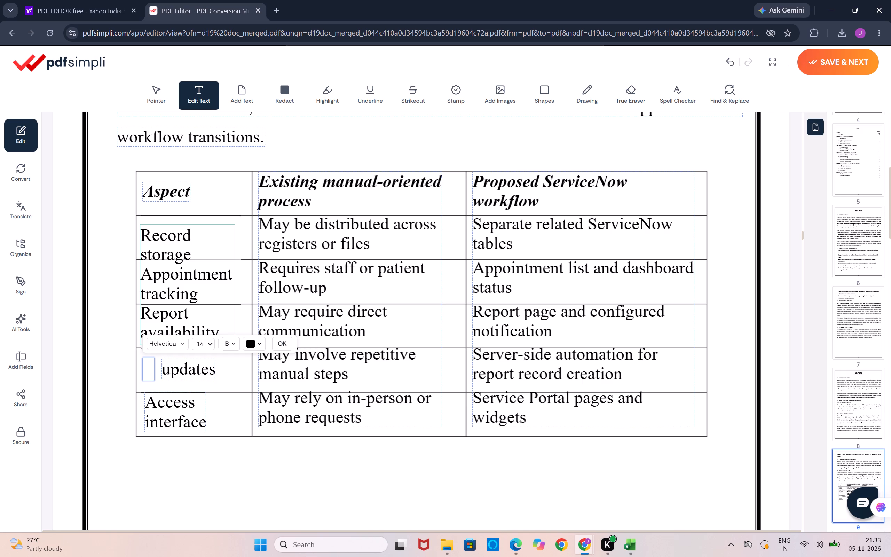
left_click(190, 375)
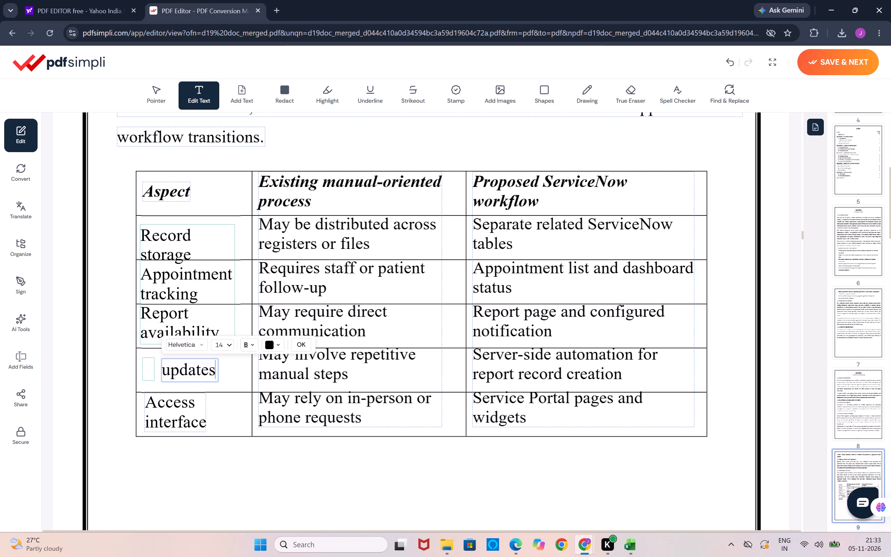
key("ctrl+x")
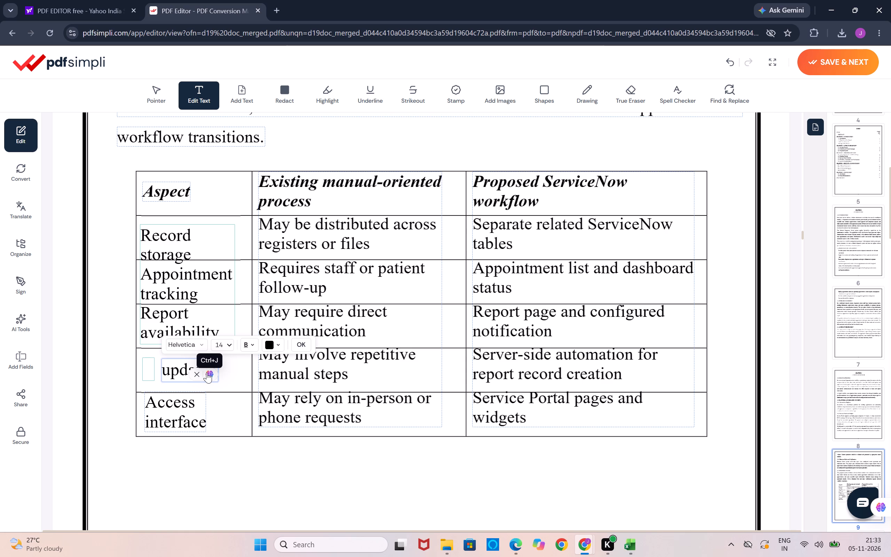
left_click(169, 370)
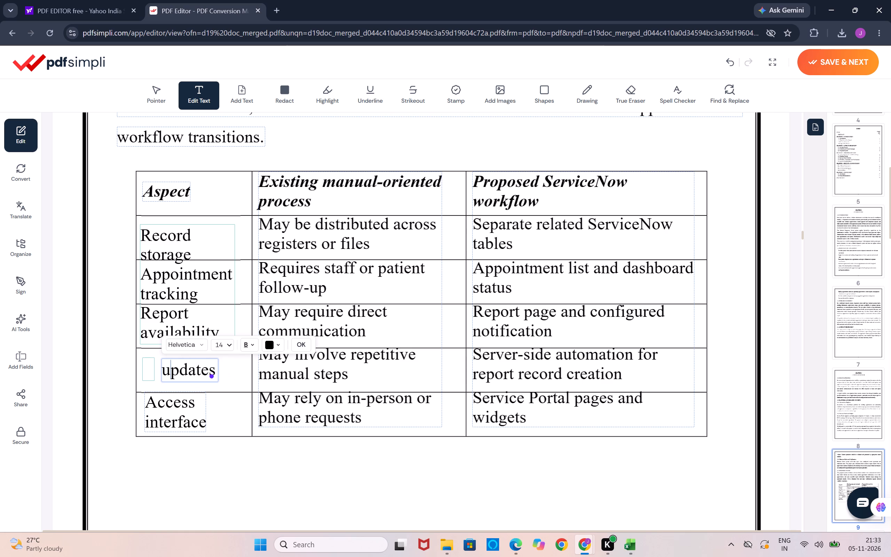
key("ctrl+a")
key("ctrl+x")
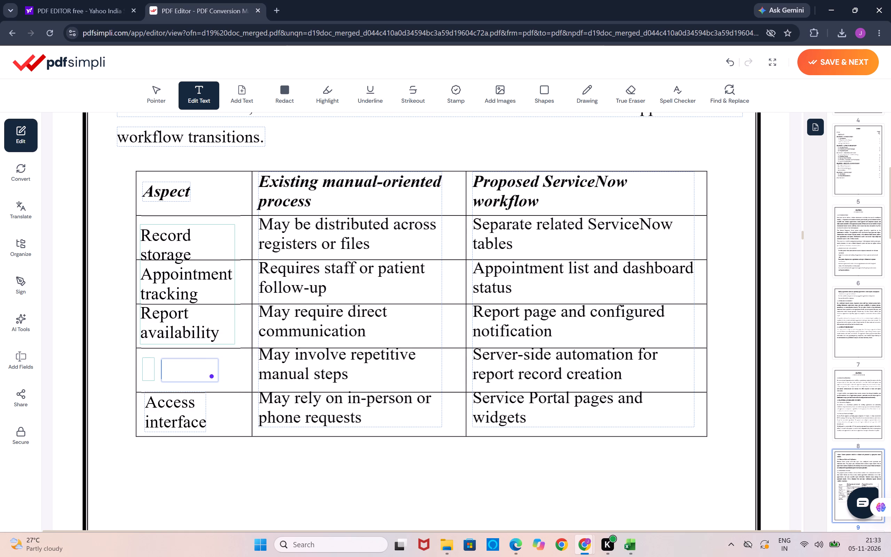
left_click(147, 371)
left_click(147, 371)
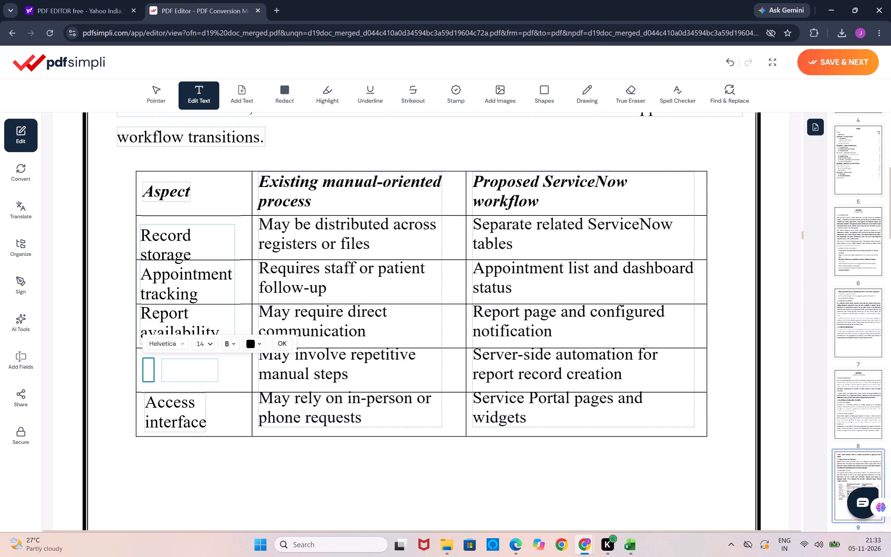
key("ctrl+v")
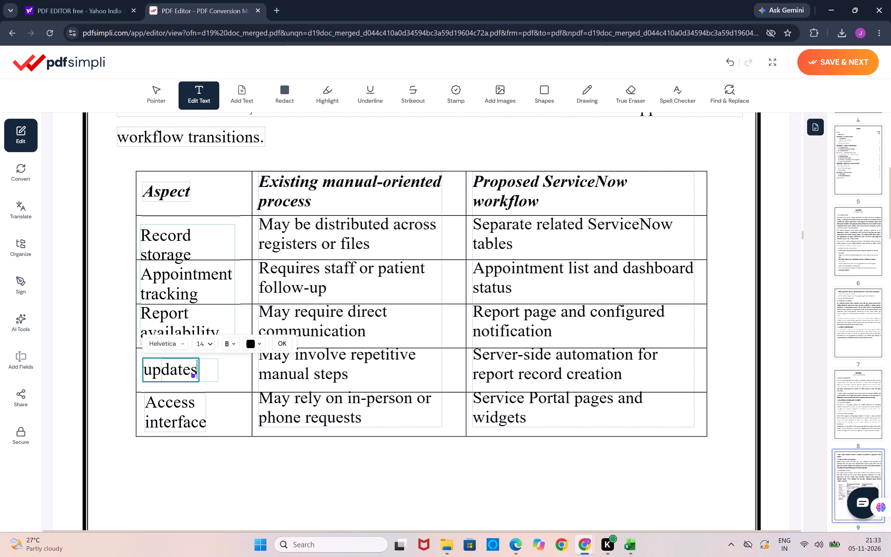
left_click(110, 370)
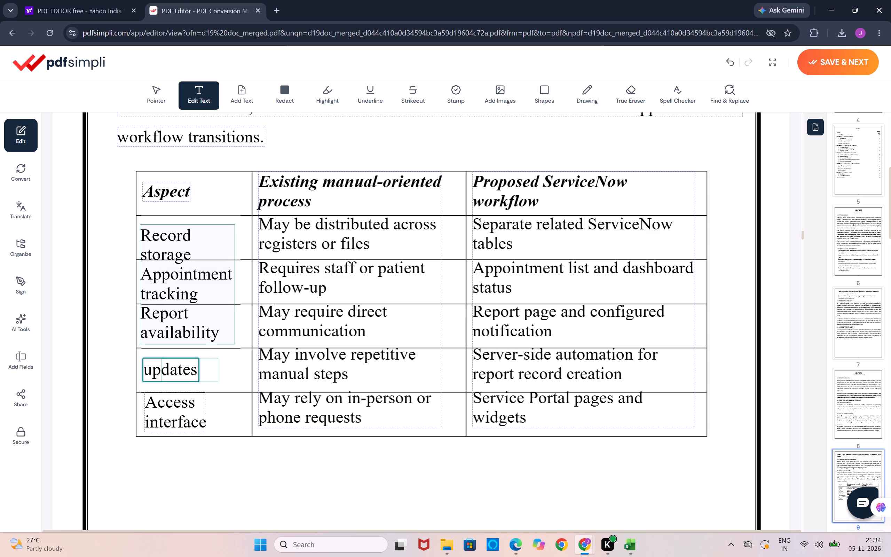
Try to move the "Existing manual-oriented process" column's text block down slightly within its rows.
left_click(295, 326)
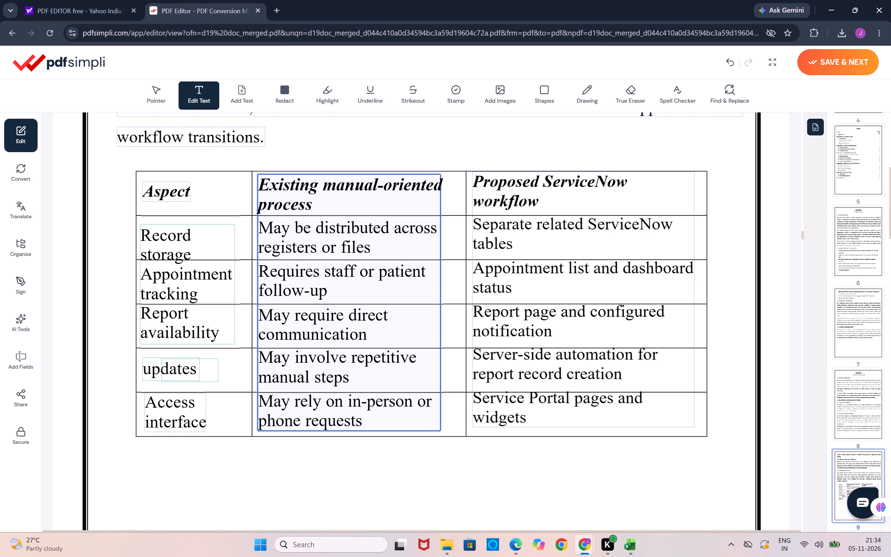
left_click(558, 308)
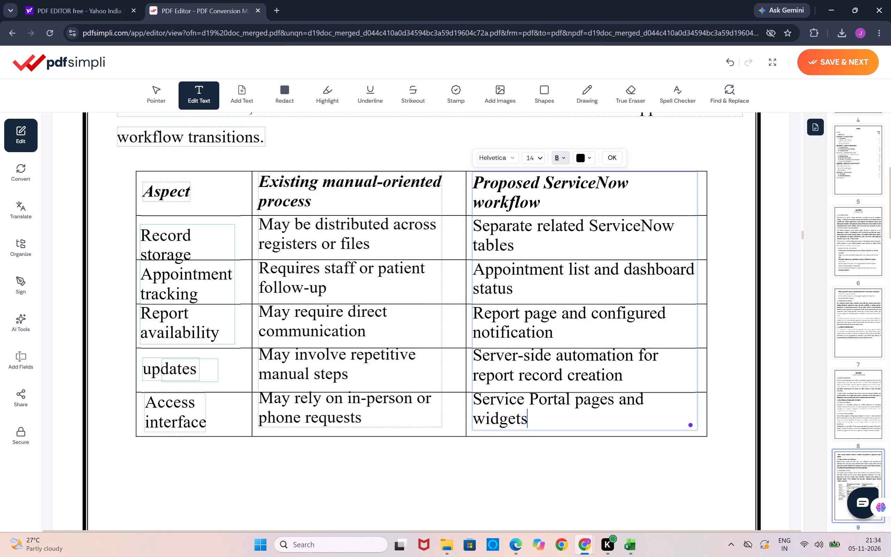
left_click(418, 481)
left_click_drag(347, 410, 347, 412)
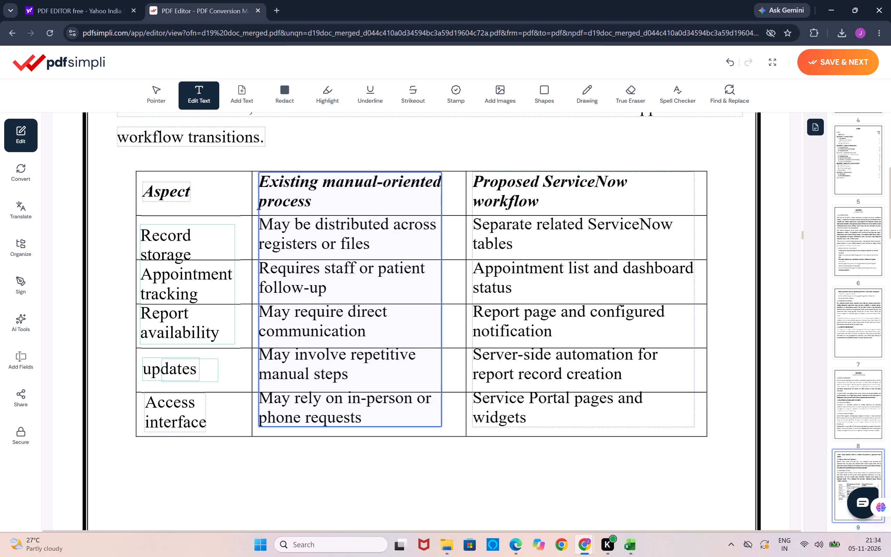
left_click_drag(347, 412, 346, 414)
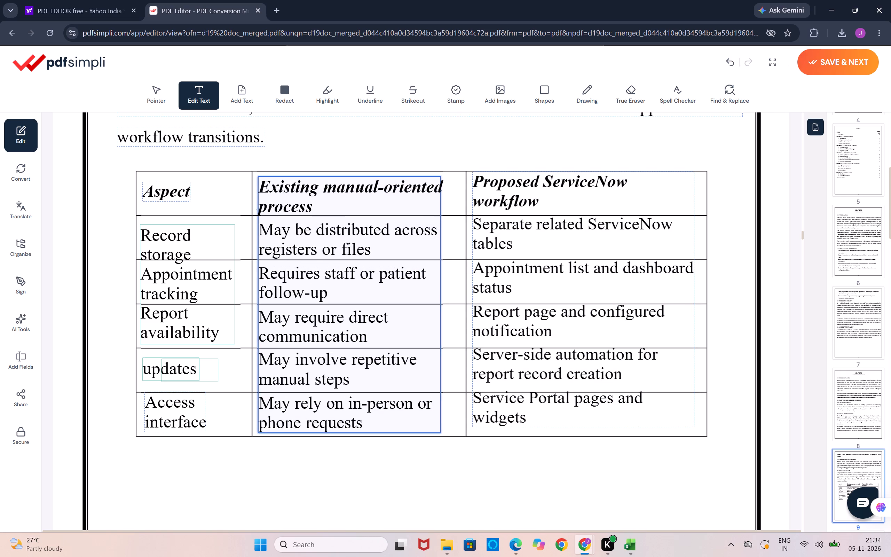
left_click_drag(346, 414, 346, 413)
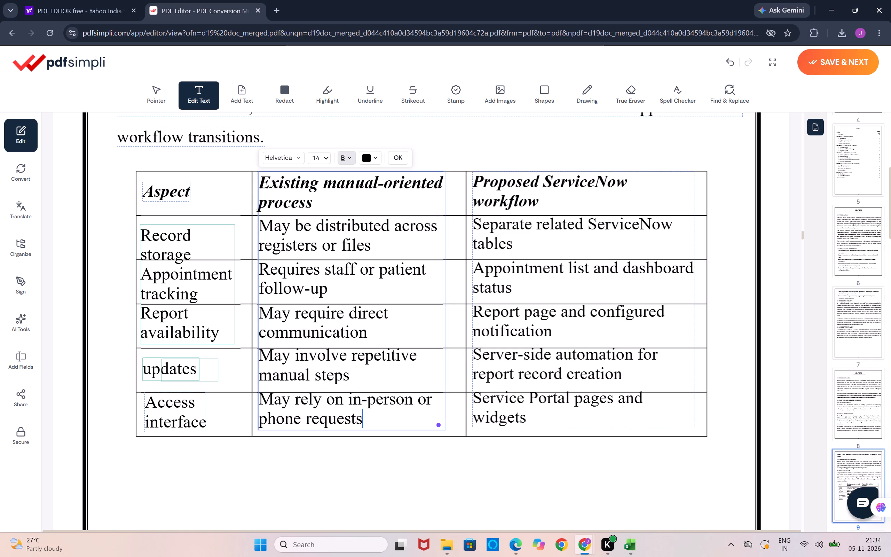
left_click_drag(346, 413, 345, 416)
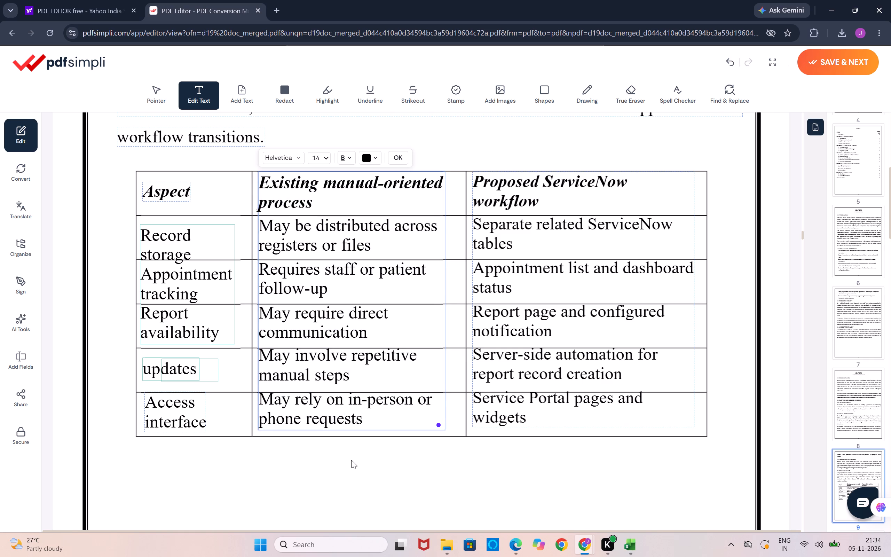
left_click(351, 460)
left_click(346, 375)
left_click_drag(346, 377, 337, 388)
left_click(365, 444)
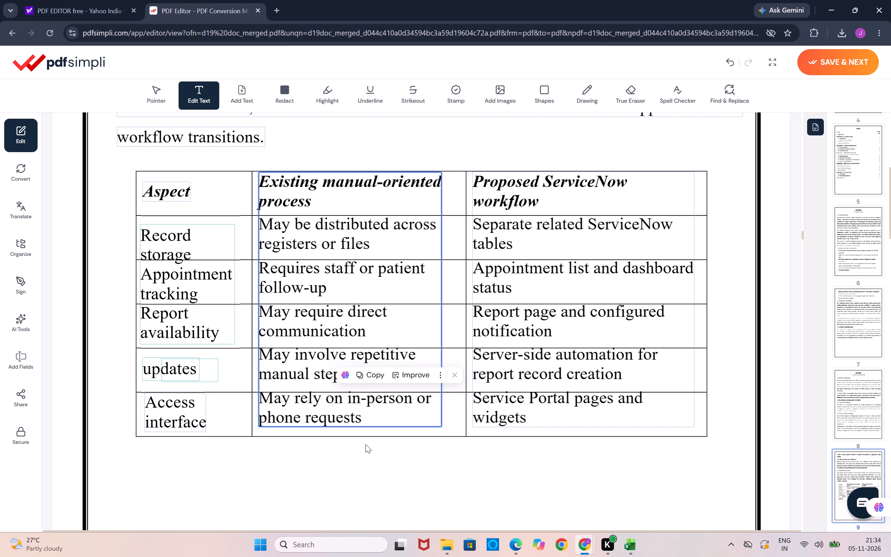
Delete "in-" from "in-person" in the last row of the "Existing manual-oriented process" column.
left_click(377, 418)
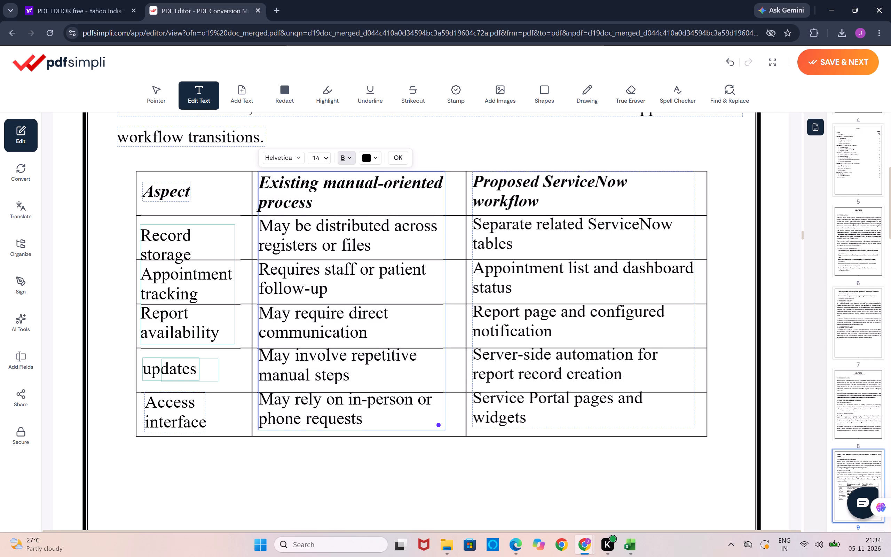
left_click(365, 405)
key("BackSpace")
key("BackSpace")
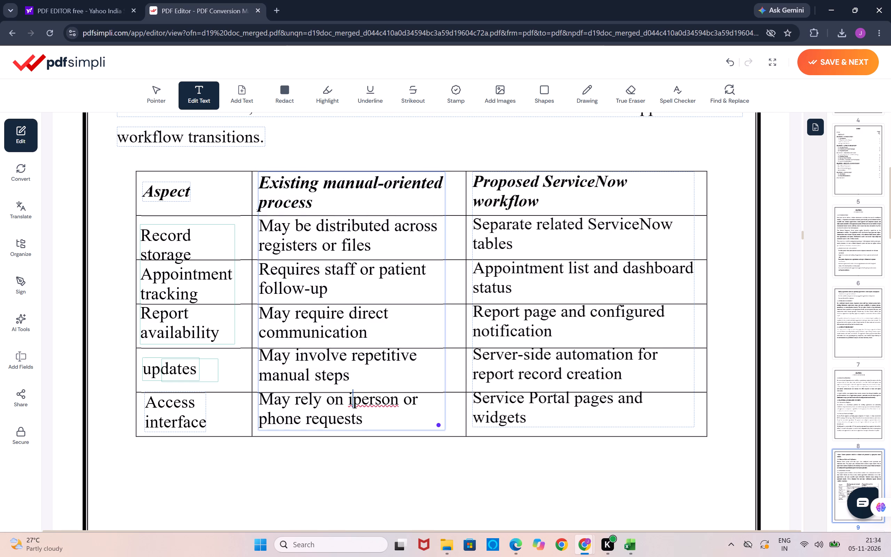
key("BackSpace")
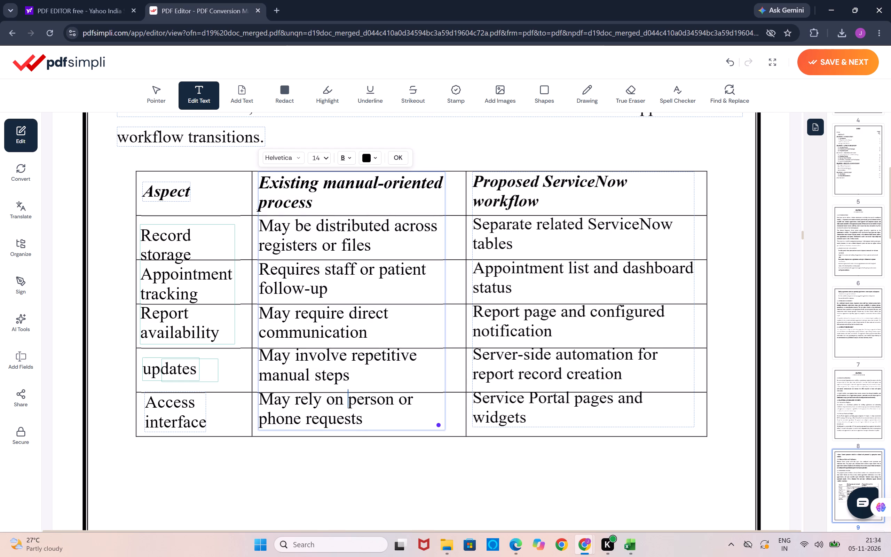
left_click(318, 356)
left_click(370, 213)
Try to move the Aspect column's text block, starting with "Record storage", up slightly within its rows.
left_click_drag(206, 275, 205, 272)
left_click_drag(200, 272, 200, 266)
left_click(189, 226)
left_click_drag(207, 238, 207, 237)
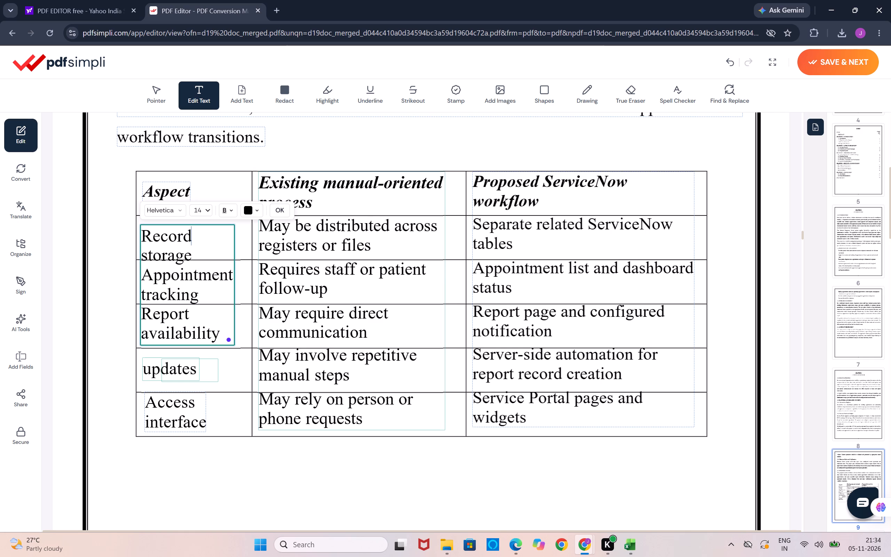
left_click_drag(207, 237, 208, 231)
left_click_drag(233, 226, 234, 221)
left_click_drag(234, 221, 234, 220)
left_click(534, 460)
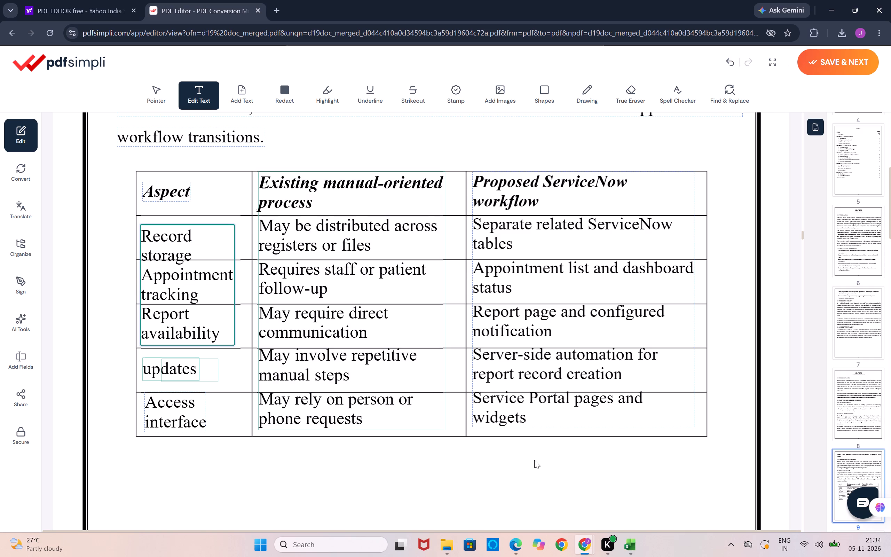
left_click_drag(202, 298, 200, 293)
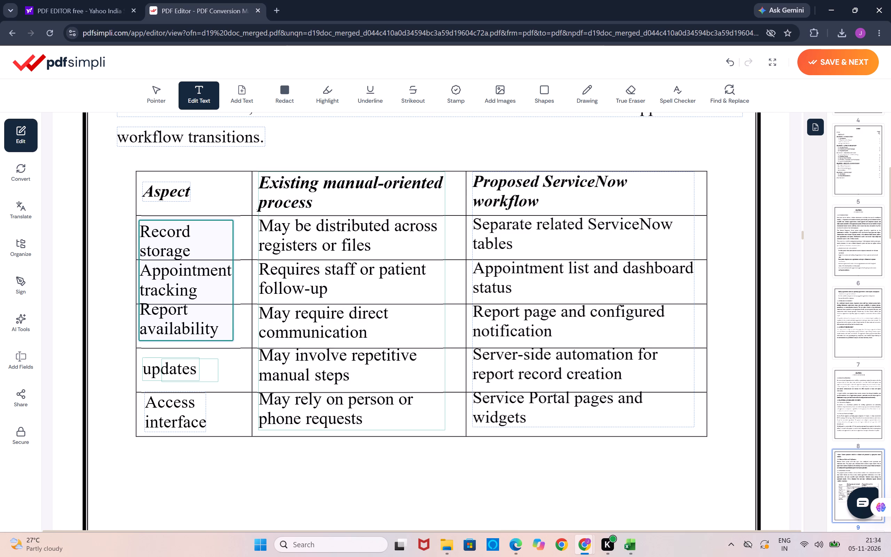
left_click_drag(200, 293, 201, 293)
Delete "storage" from the "Record storage" entry in the Aspect column.
left_click(205, 247)
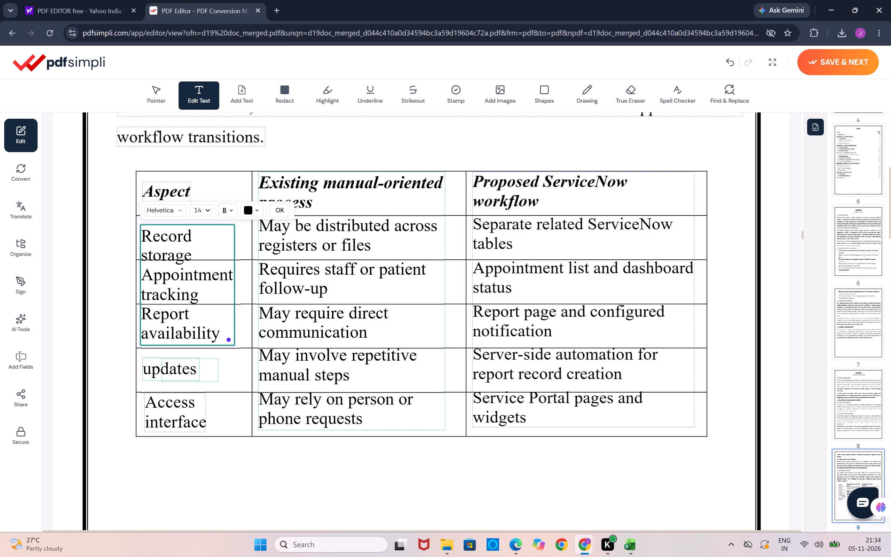
key("Down")
key("BackSpace")
key("BackSpace")
key("BackSpace")
key("BackSpace")
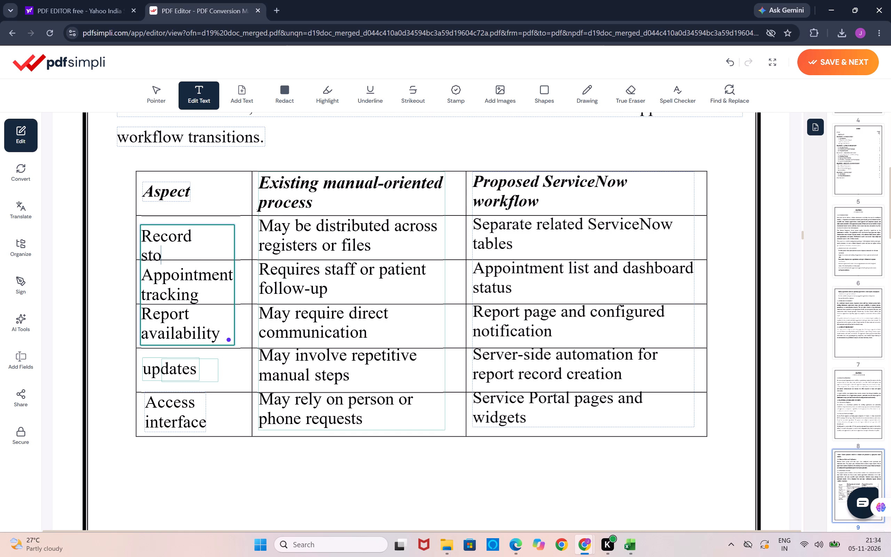
key("BackSpace")
key("BackSpace")
key("BackSpace")
key("BackSpace")
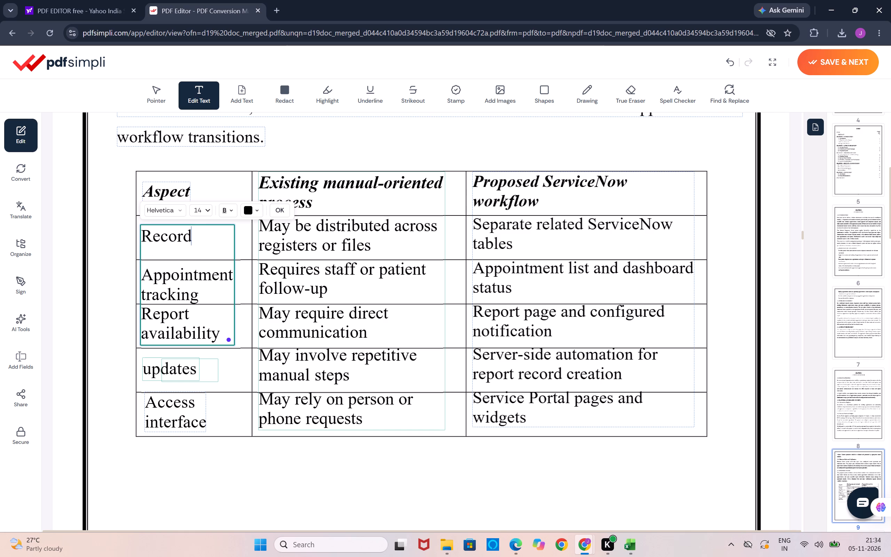
Delete "tracking" from the "Appointment tracking" entry in the Aspect column.
left_click(203, 295)
key("BackSpace")
key("BackSpace")
key("BackSpace")
key("BackSpace")
key("BackSpace")
key("BackSpace")
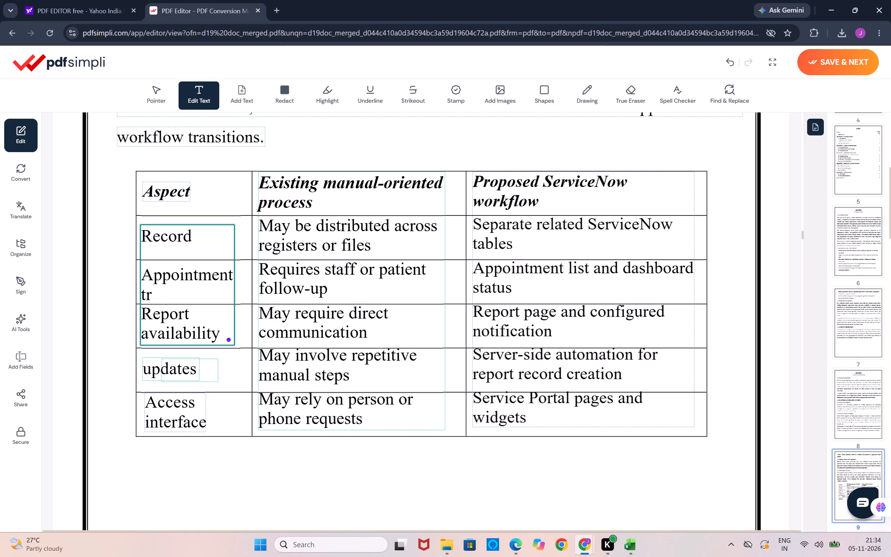
key("BackSpace")
key("BackSpace")
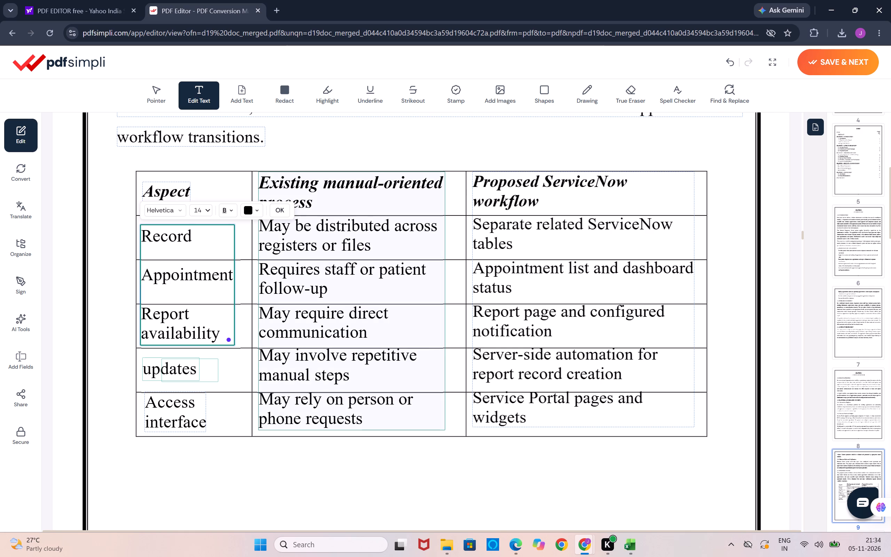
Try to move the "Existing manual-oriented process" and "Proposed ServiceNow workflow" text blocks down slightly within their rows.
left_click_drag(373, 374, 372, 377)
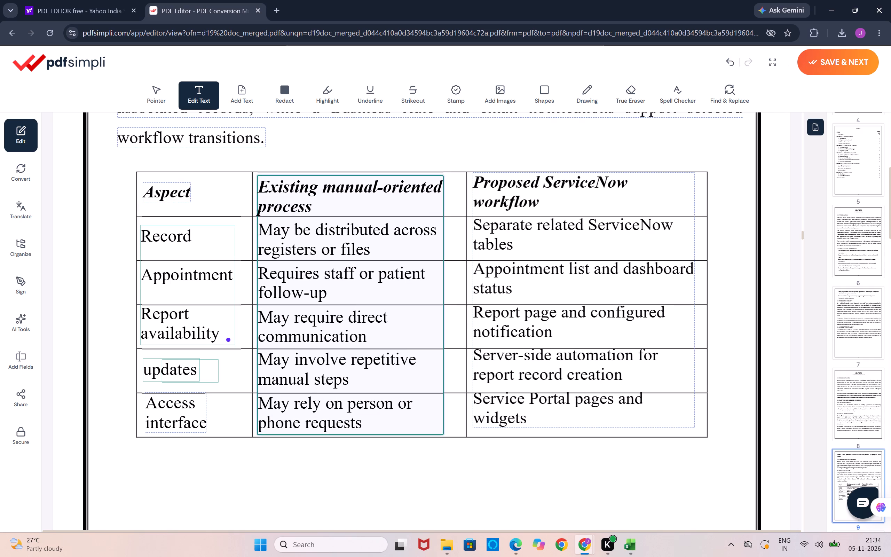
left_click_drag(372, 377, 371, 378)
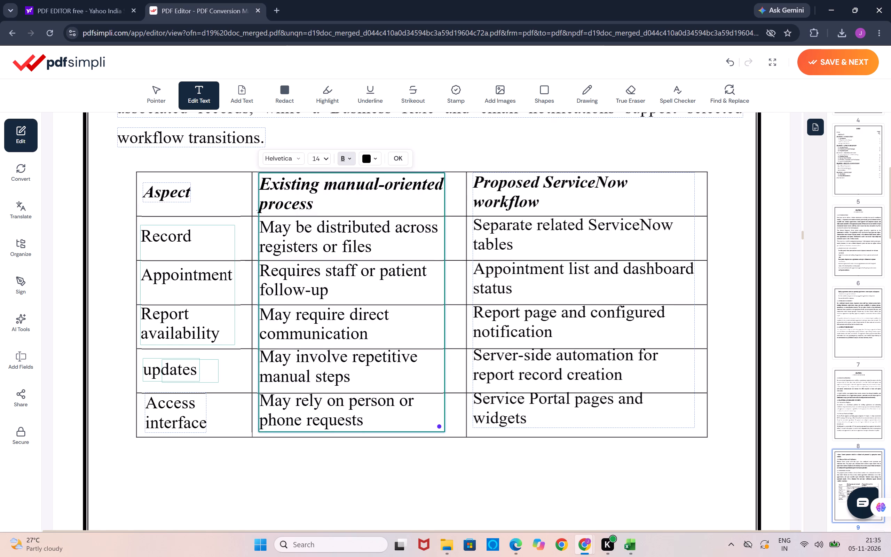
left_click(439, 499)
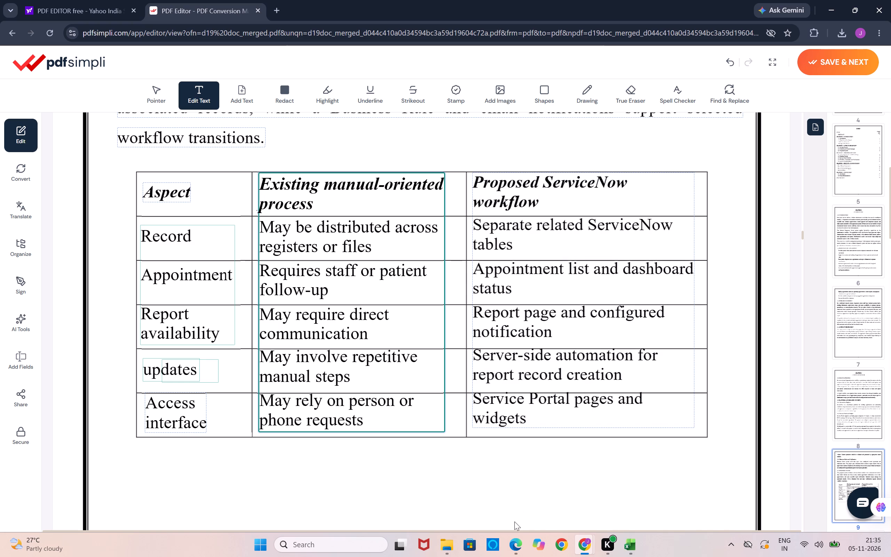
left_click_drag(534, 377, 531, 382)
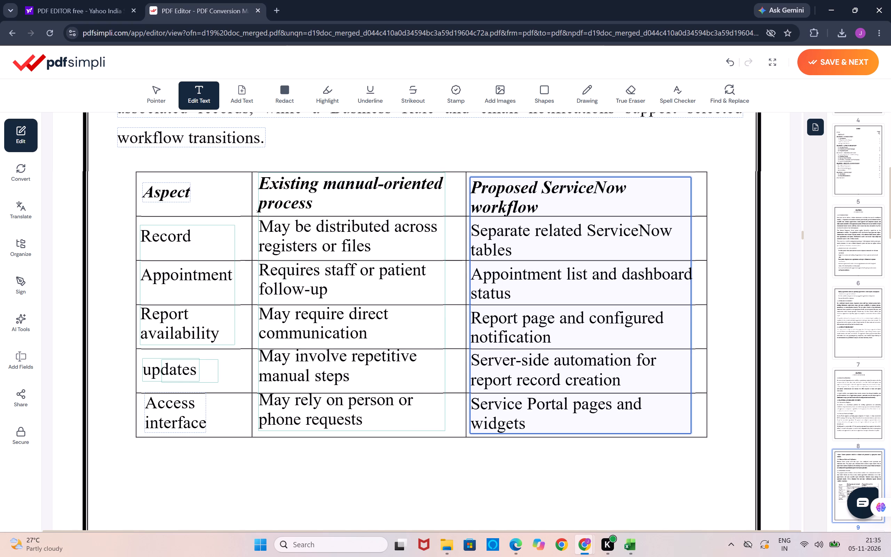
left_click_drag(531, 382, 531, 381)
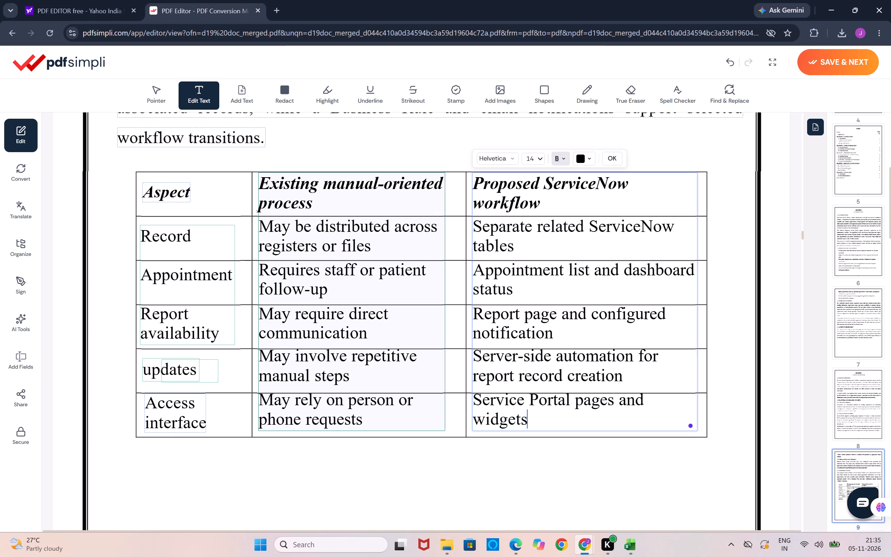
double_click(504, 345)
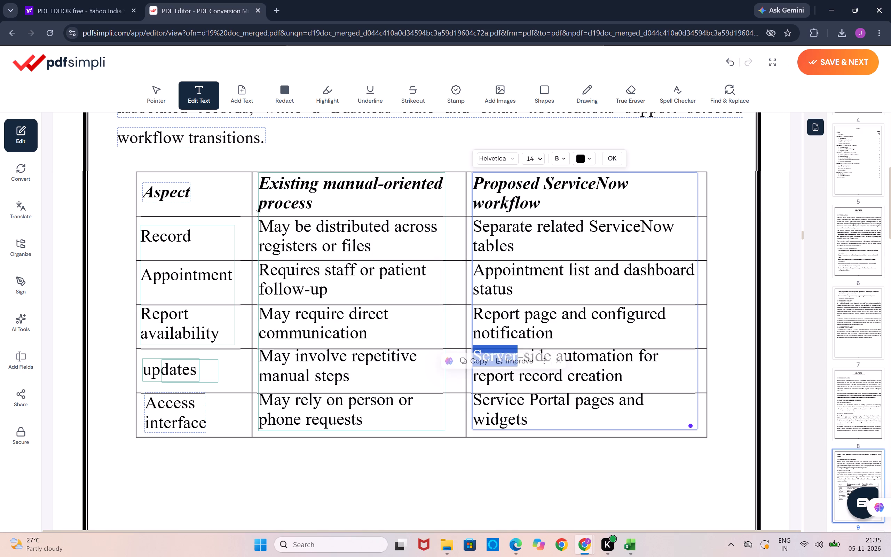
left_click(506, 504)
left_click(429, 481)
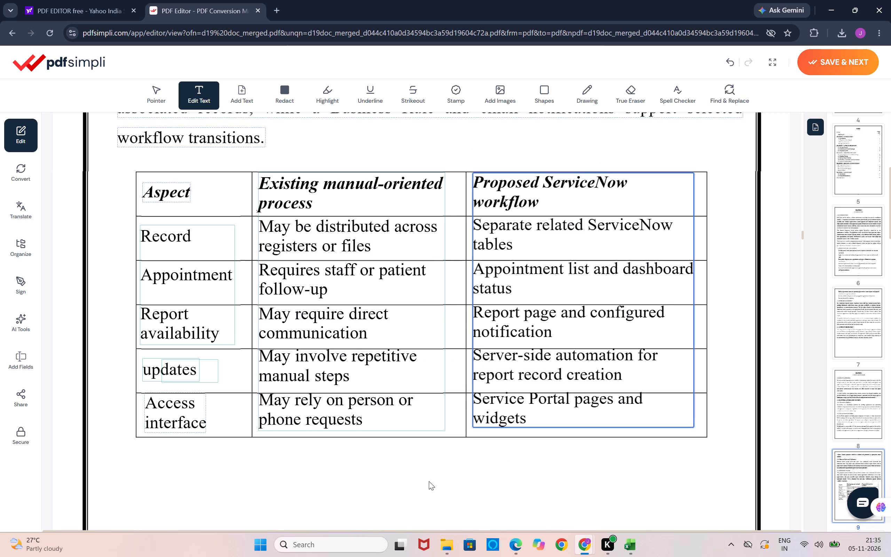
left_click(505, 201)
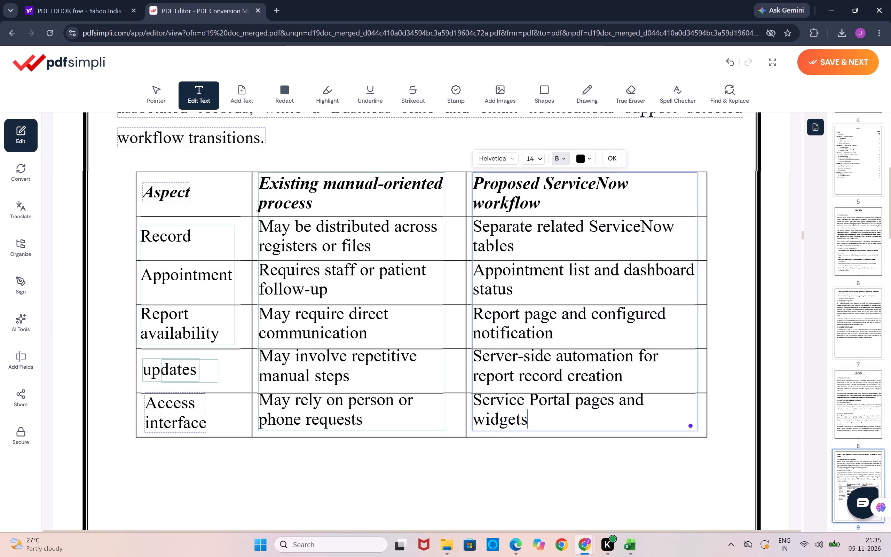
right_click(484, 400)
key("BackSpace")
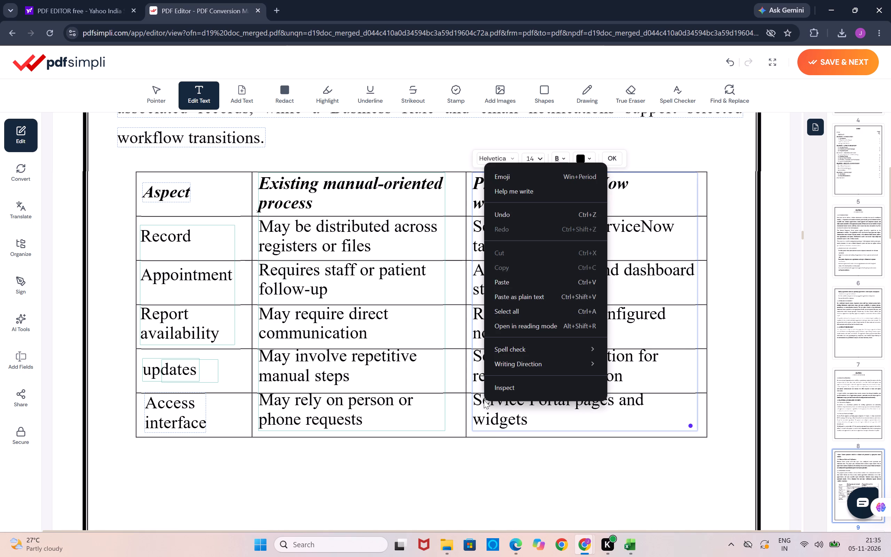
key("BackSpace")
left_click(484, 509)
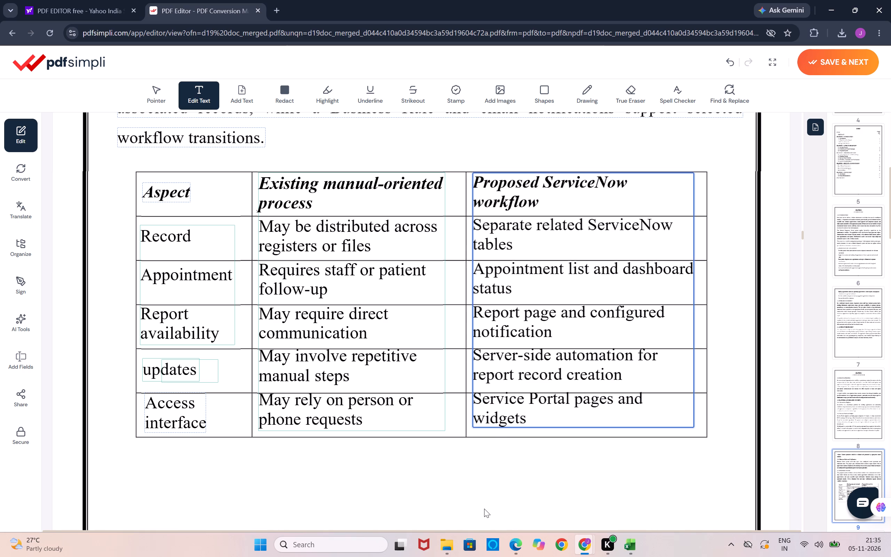
Lowercase the initials of "Service Portal" in the Access interface row so the entry reads "service portal pages and widgets".
left_click(490, 403)
key("Up")
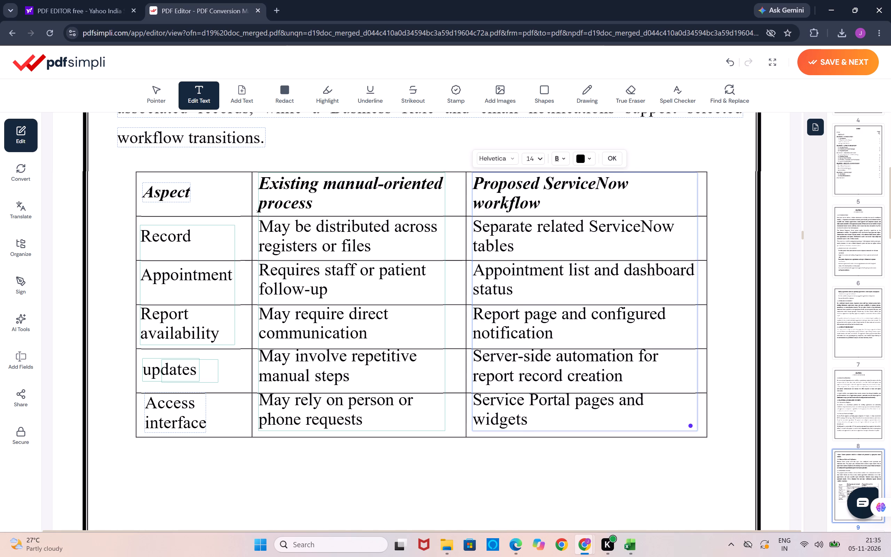
key("Left")
key("Left")
key("Left")
key("Left")
key("Left")
key("Left")
key("Left")
key("BackSpace")
key("s")
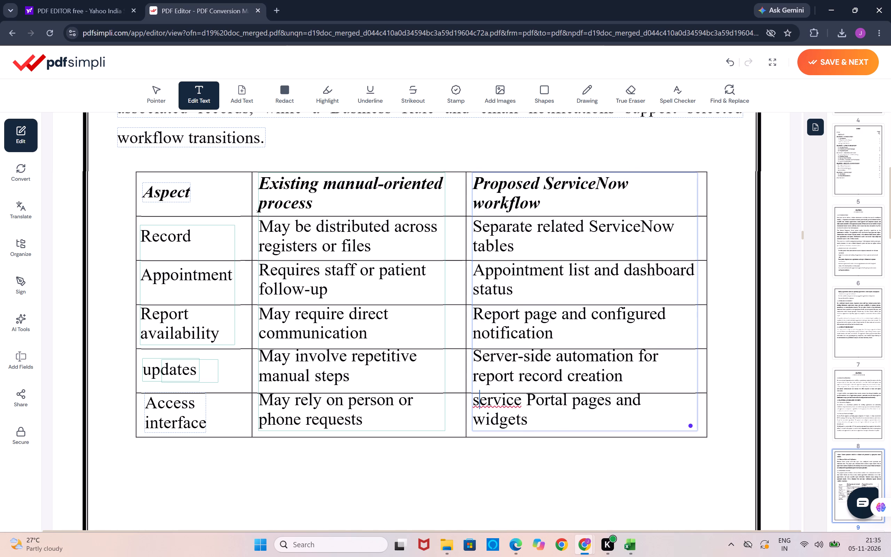
left_click(536, 399)
key("BackSpace")
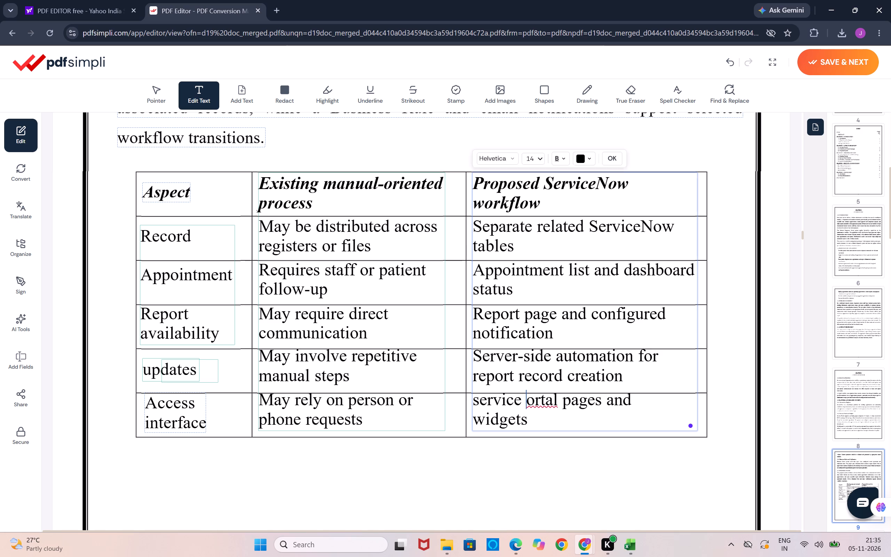
key("p")
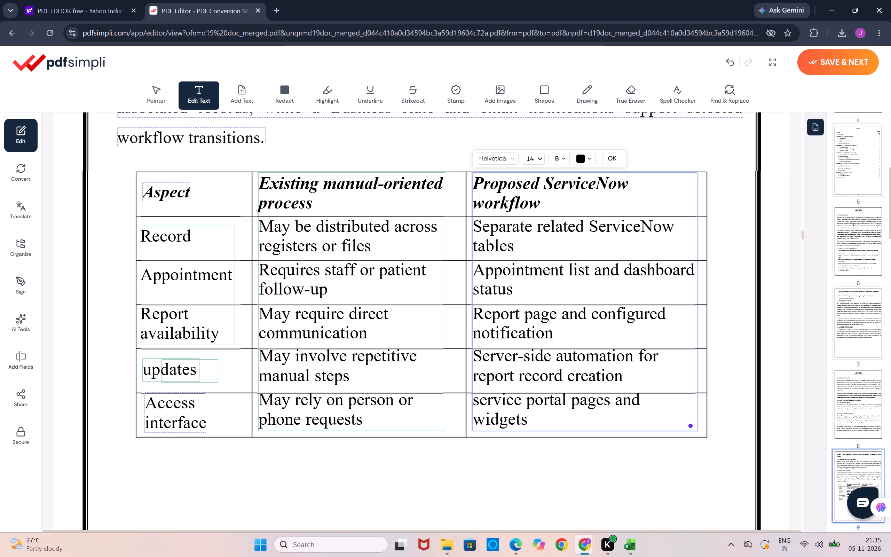
Lowercase the first letter of the "Server-side automation" entry in the Proposed ServiceNow workflow column.
left_click(483, 359)
key("BackSpace")
key("s")
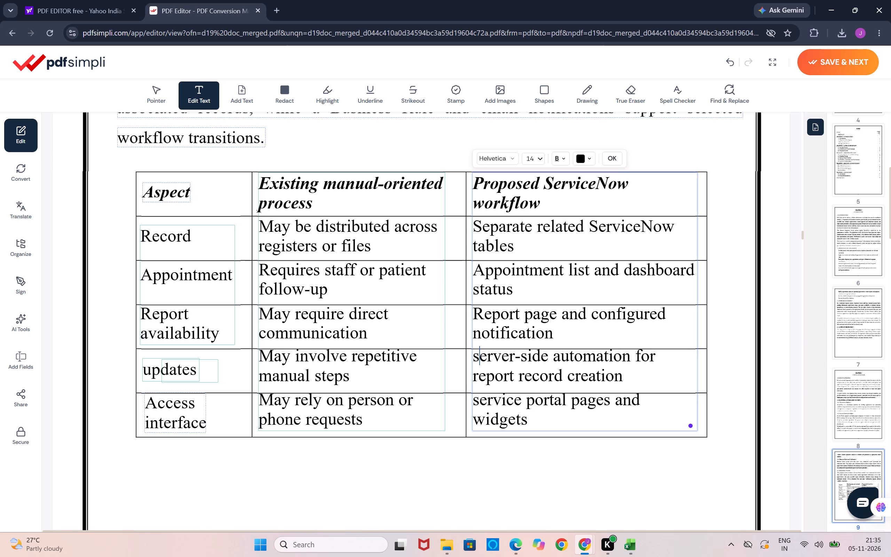
Examine the Layer, Components and Responsibility table in section 3.1 of Chapter 3 for text placement within its rows.
scroll(475, 486, "down", 2)
scroll(421, 324, "up", 2)
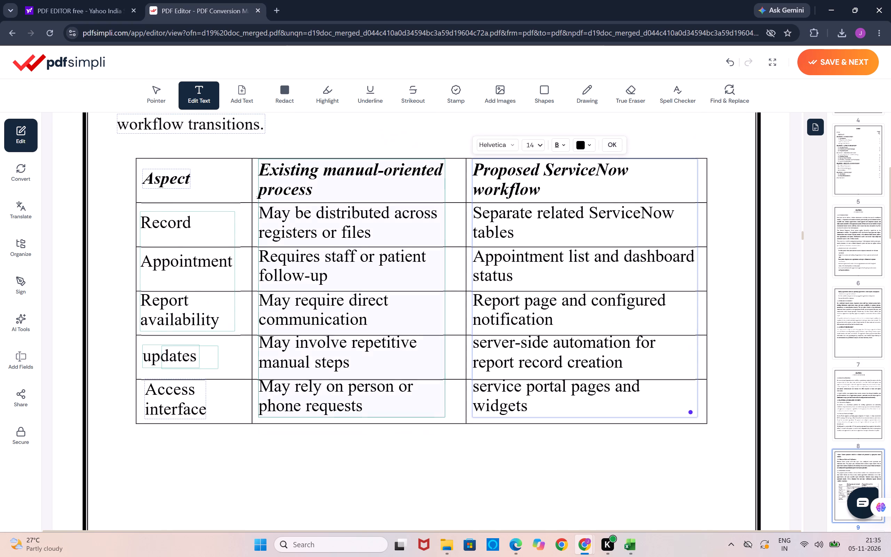
scroll(421, 324, "down", 6)
scroll(392, 411, "down", 4)
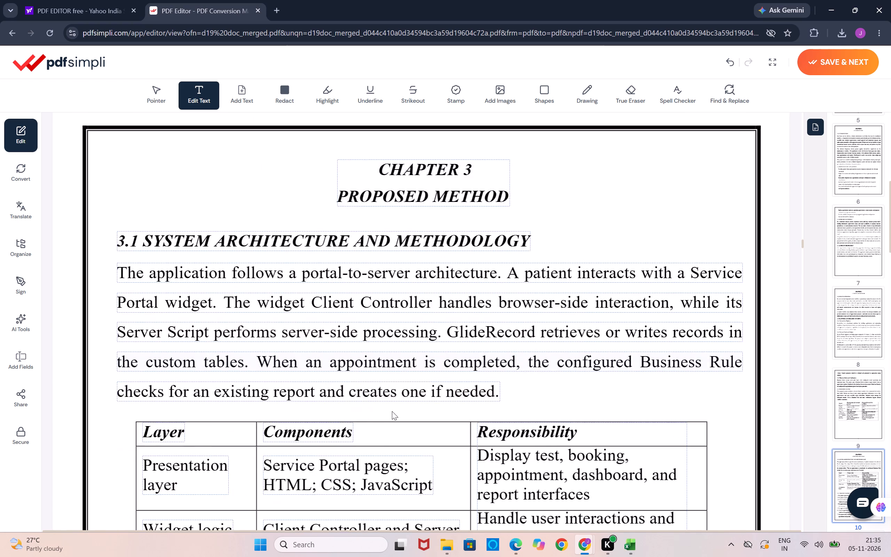
scroll(392, 411, "down", 3)
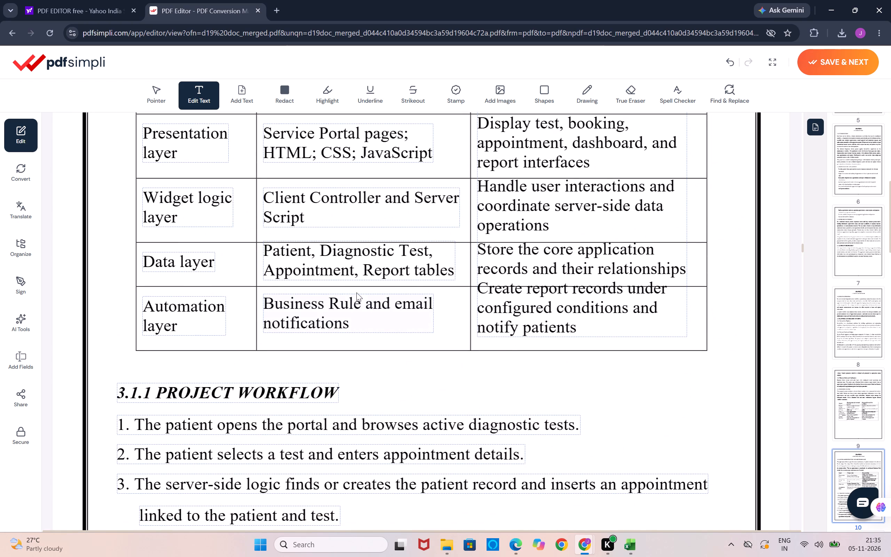
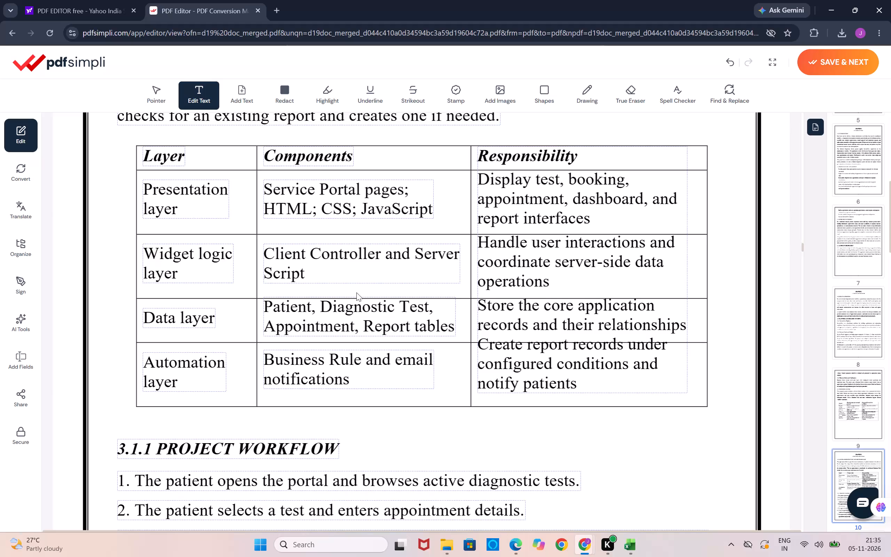
Shift the Responsibility column's text block slightly down in the layer table above section 3.1.1.
scroll(356, 292, "down", 1)
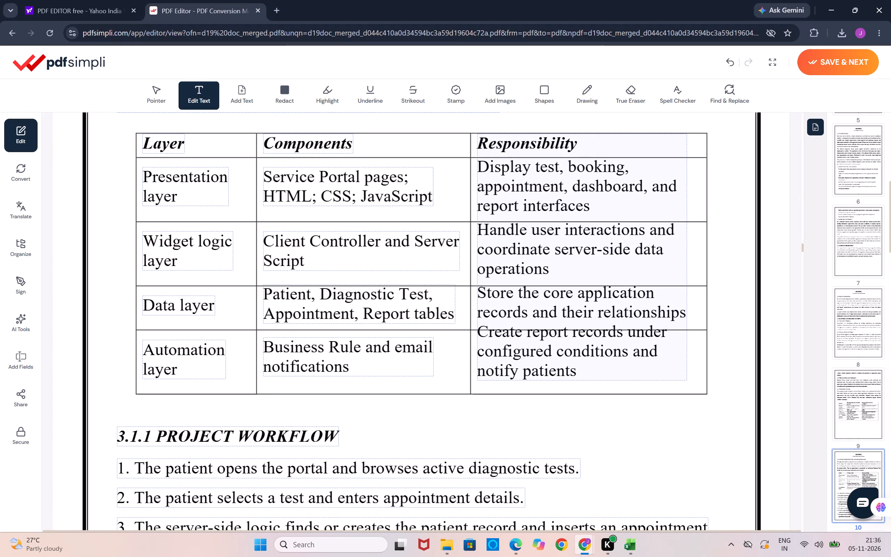
left_click_drag(513, 343, 513, 349)
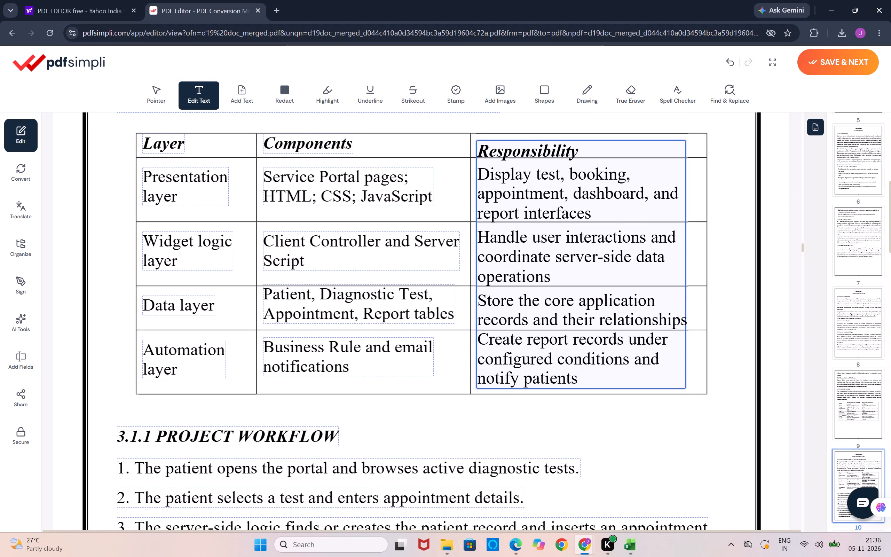
left_click_drag(513, 349, 513, 347)
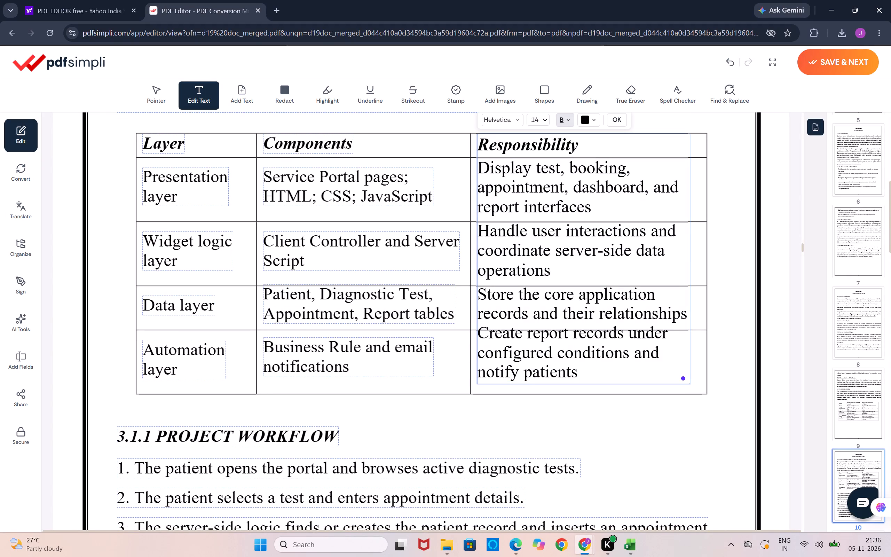
Replace the Automation layer's responsibility text with "Create Report Records .", one blank line lower so it sits inside its row.
key("BackSpace")
key("BackSpace")
key("BackSpace")
key("BackSpace")
key("BackSpace")
key("BackSpace")
key("BackSpace")
key("BackSpace")
key("BackSpace")
key("BackSpace")
key("BackSpace")
key("BackSpace")
key("BackSpace")
key("BackSpace")
key("BackSpace")
key("BackSpace")
key("BackSpace")
key("BackSpace")
key("BackSpace")
key("BackSpace")
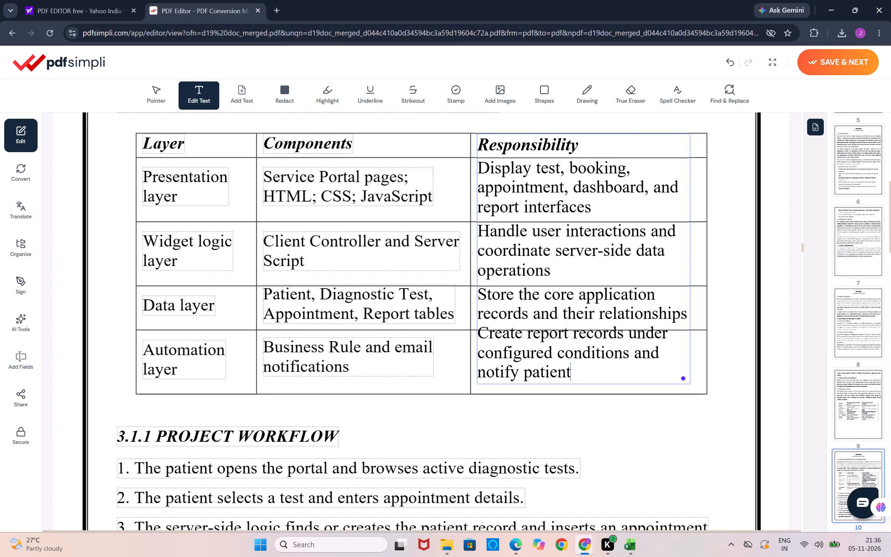
key("BackSpace")
key("BackSpace")
key("BackSpace")
key("BackSpace")
key("BackSpace")
key("BackSpace")
key("BackSpace")
key("BackSpace")
key("BackSpace")
key("BackSpace")
key("BackSpace")
key("BackSpace")
key("BackSpace")
key("BackSpace")
key("BackSpace")
key("BackSpace")
key("BackSpace")
key("BackSpace")
key("BackSpace")
key("BackSpace")
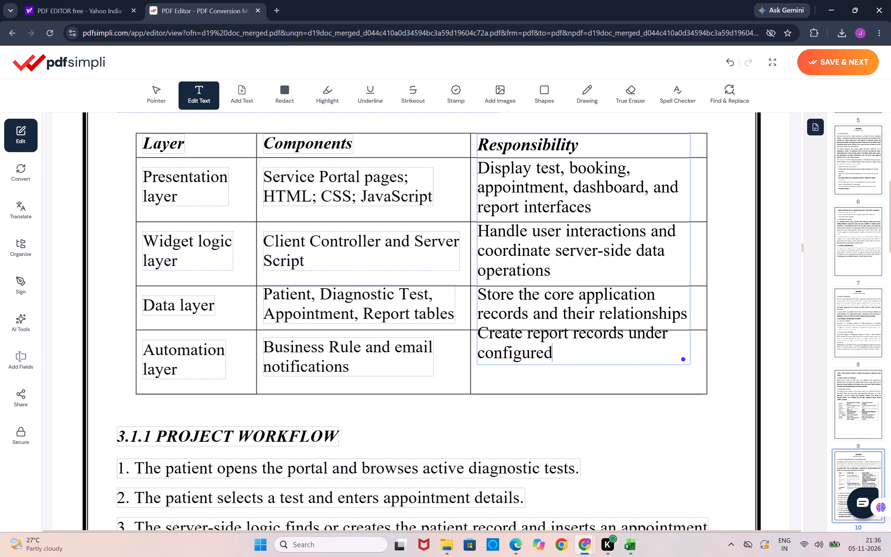
key("BackSpace")
key("BackSpace")
key("BackSpace")
key("BackSpace")
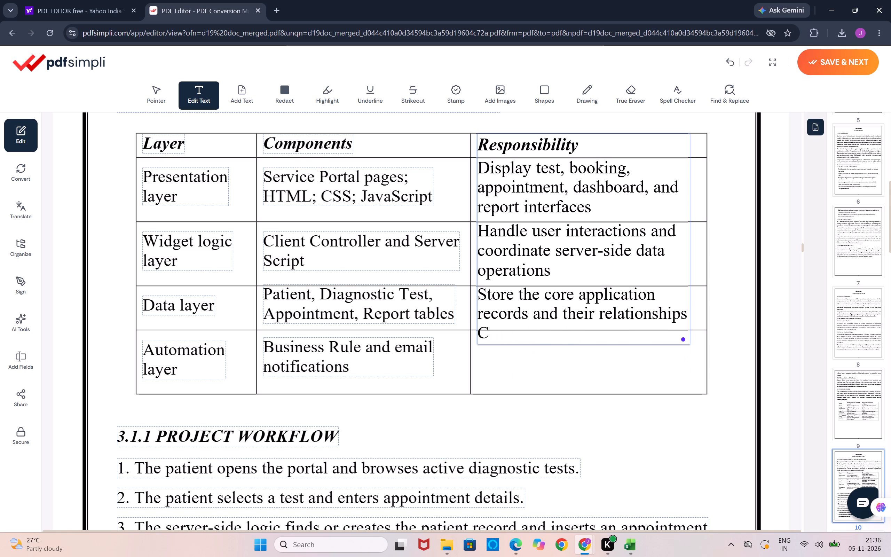
key("BackSpace")
key("Return")
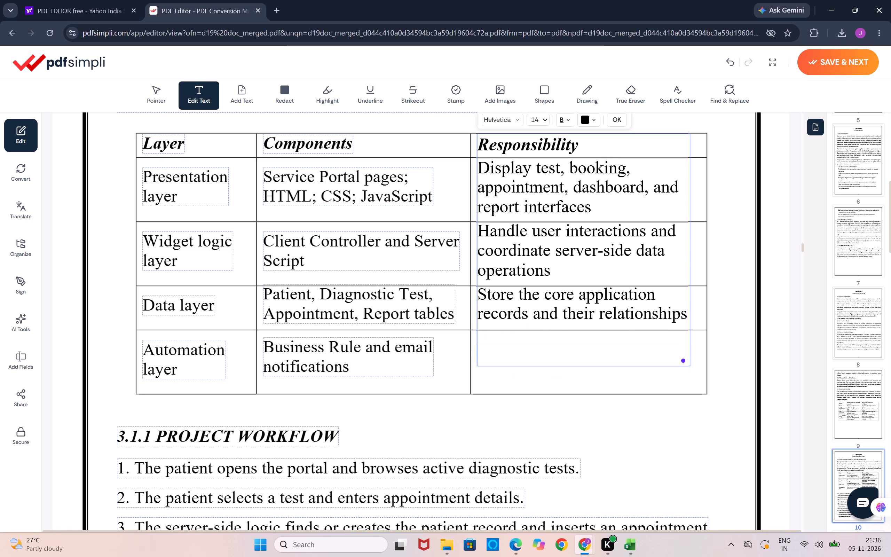
type("Create Report")
key("space")
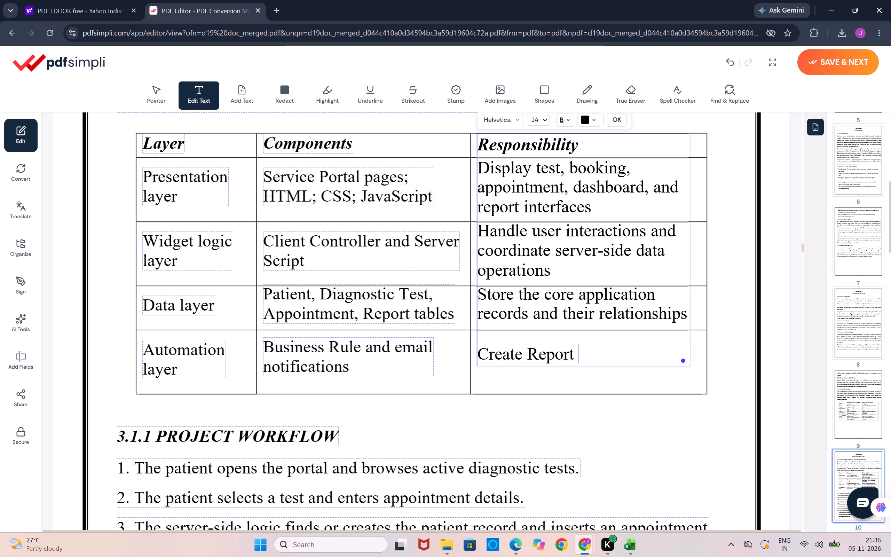
type("Records")
key("space")
key("period")
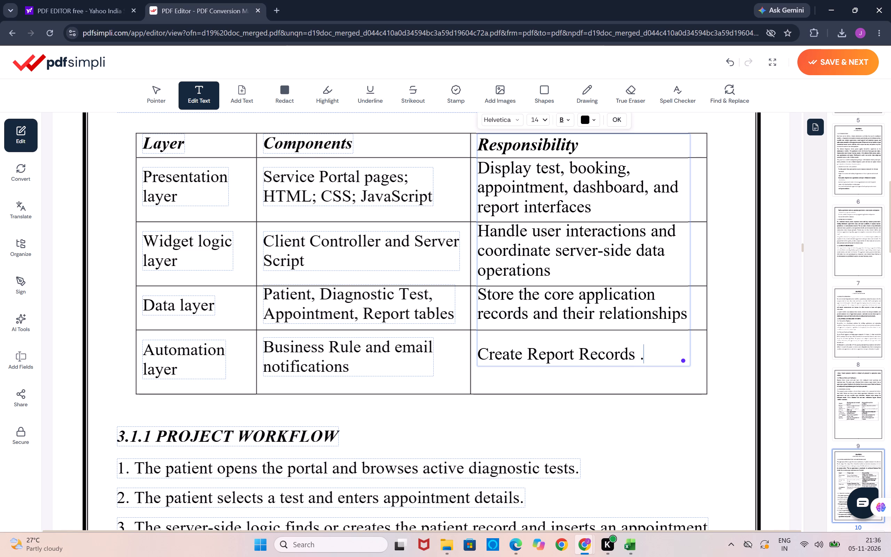
Move the HTML and CSS label up into its own row of the 3.1.2 Technologies Used table.
scroll(503, 306, "up", 1)
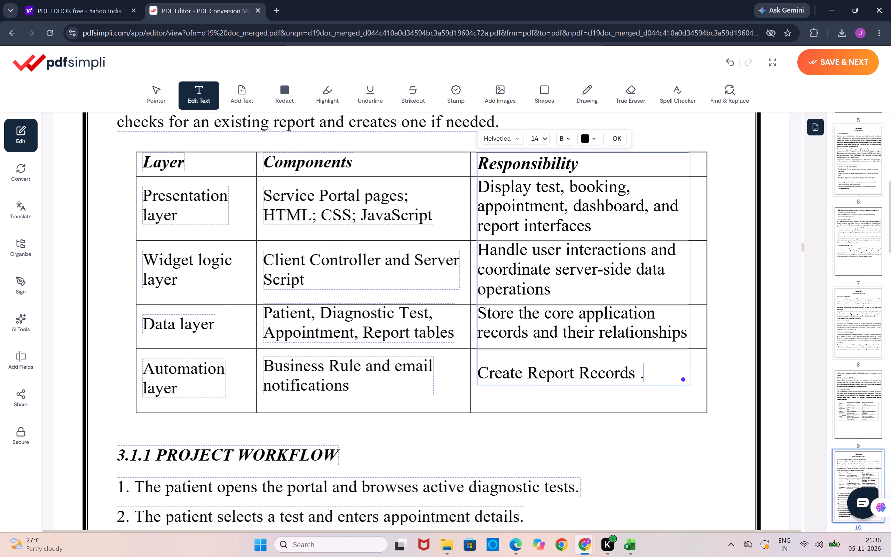
scroll(383, 316, "down", 2)
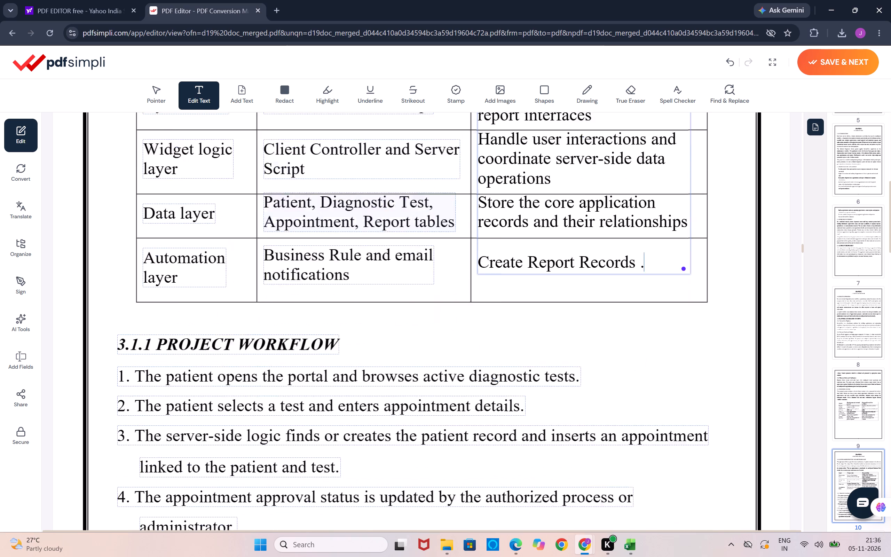
scroll(383, 316, "down", 8)
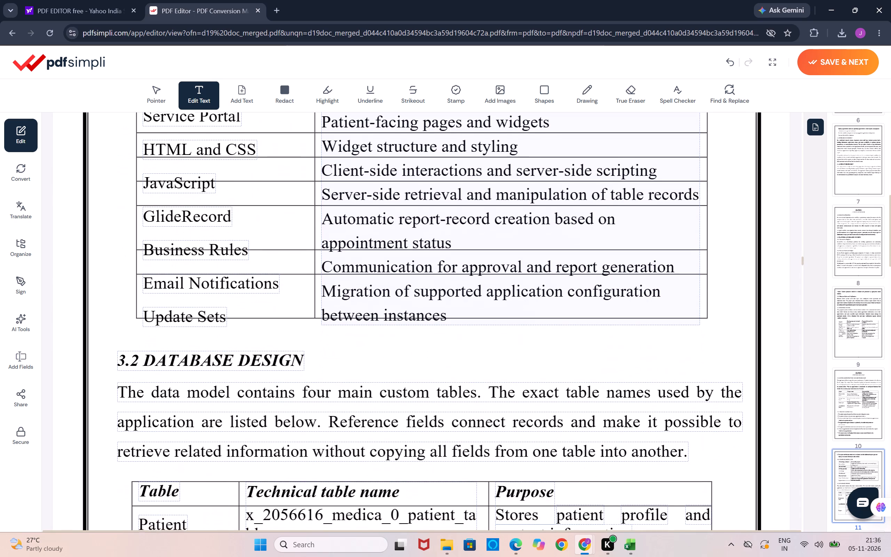
scroll(375, 280, "up", 2)
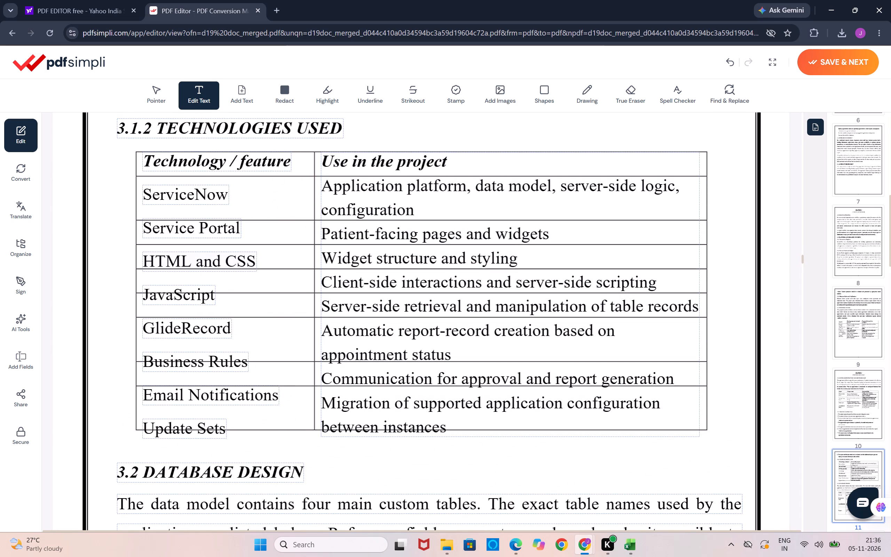
left_click_drag(188, 264, 188, 259)
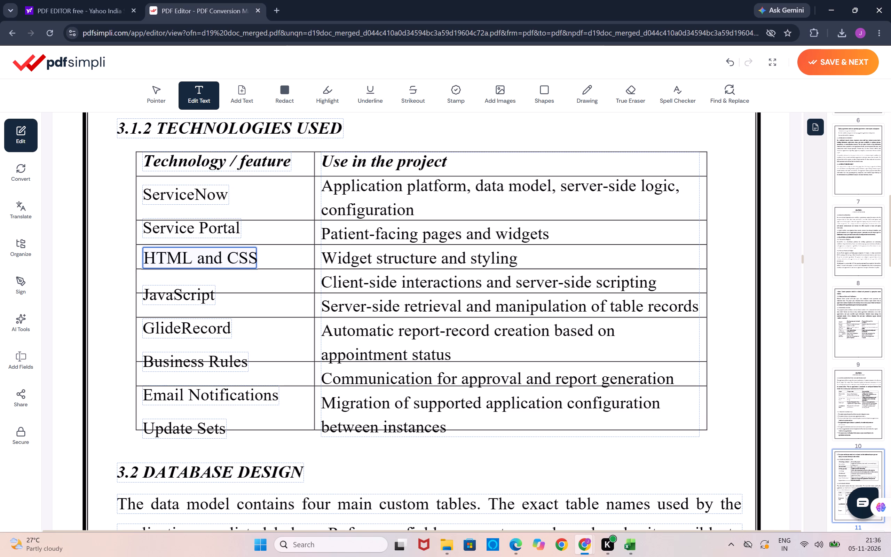
left_click_drag(188, 259, 188, 259)
double_click(188, 259)
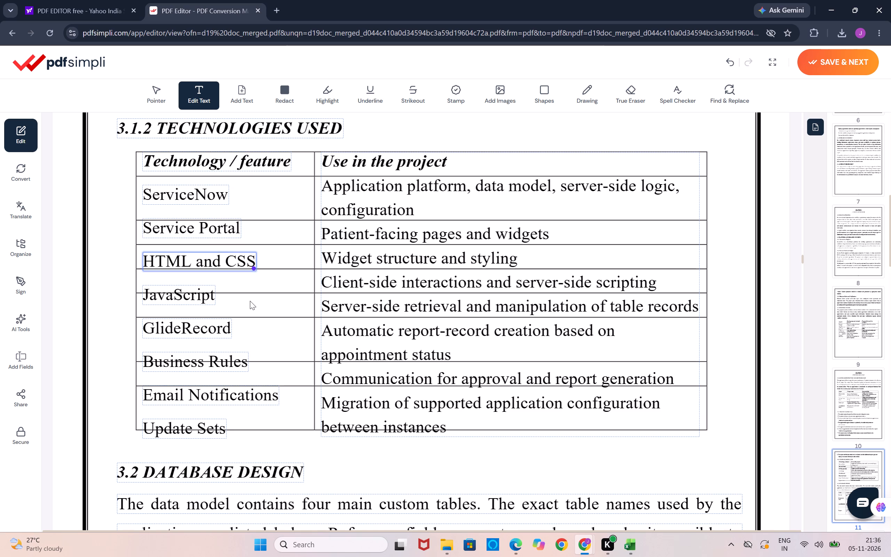
left_click(250, 301)
left_click_drag(238, 260, 239, 252)
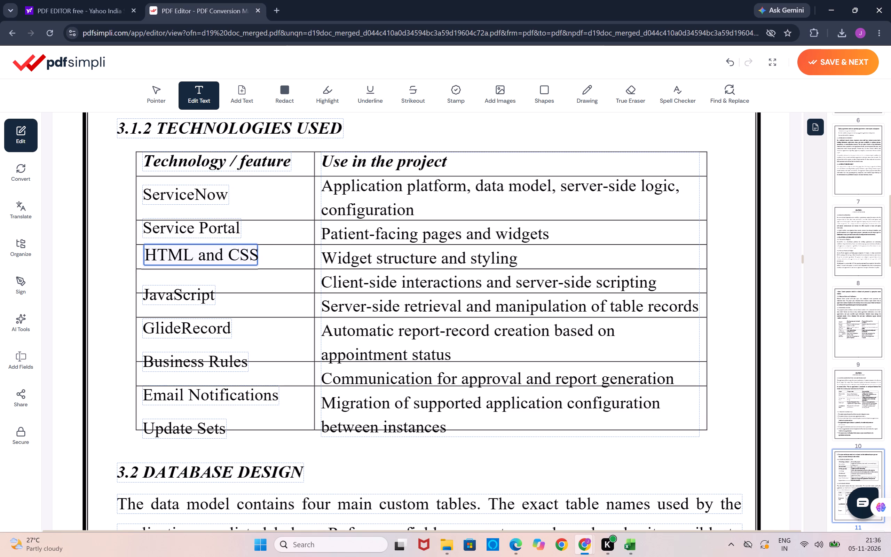
left_click_drag(239, 252, 240, 253)
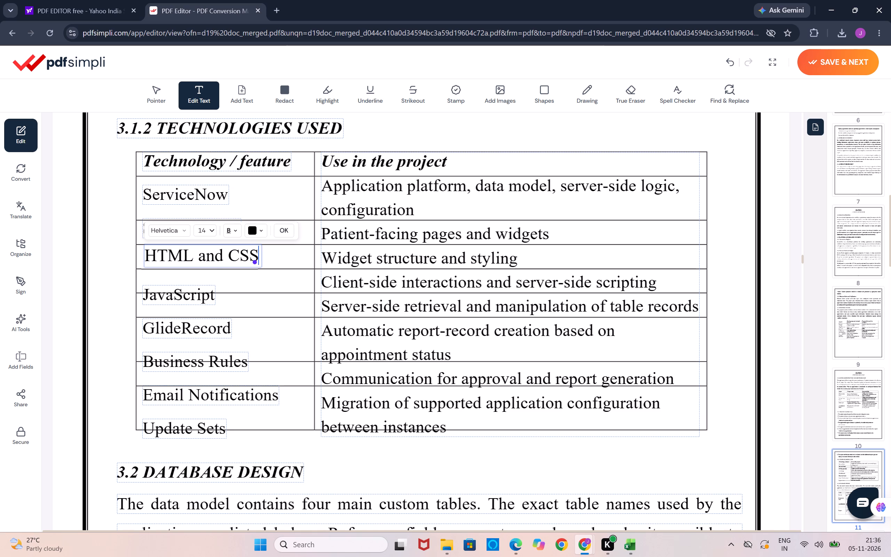
Move the JavaScript, GlideRecord, Business Rules, Email Notifications and Update Sets labels up into their matching rows.
left_click_drag(206, 291, 208, 277)
left_click_drag(207, 326, 207, 301)
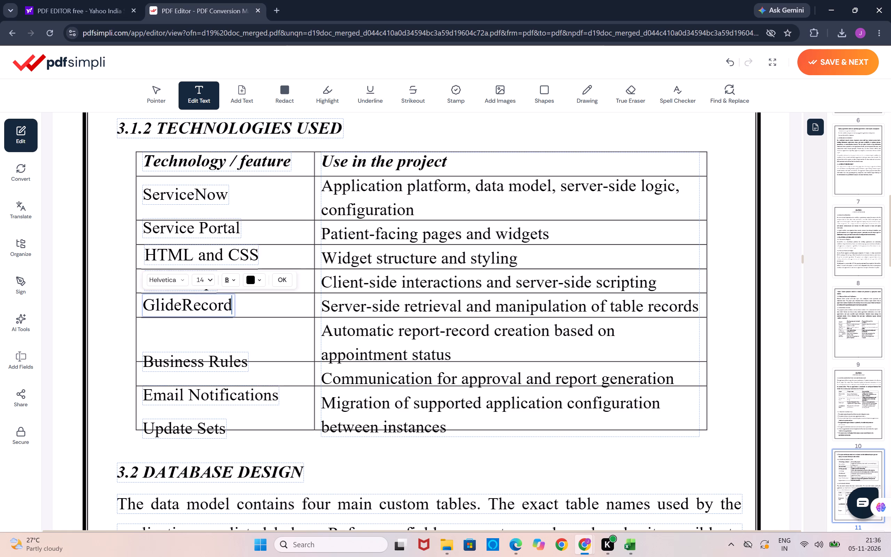
left_click_drag(205, 361, 203, 330)
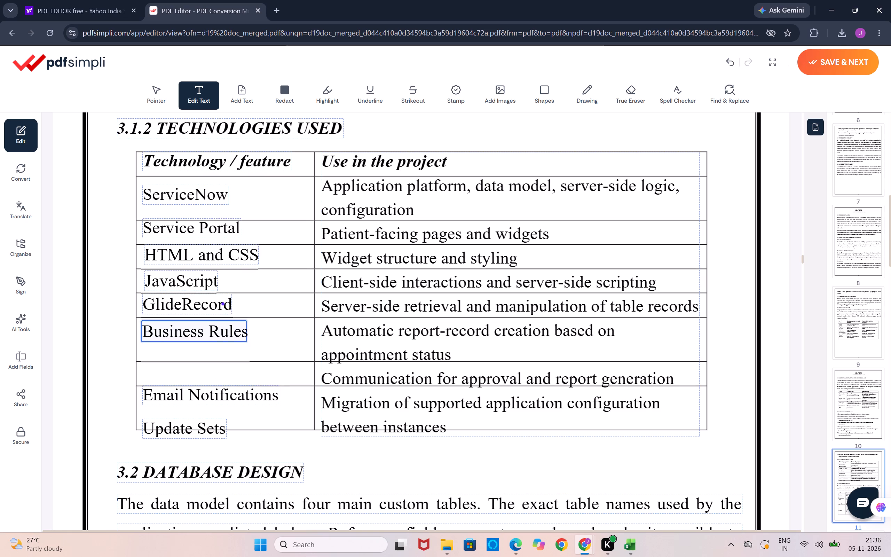
left_click_drag(203, 330, 203, 331)
left_click_drag(200, 398, 196, 367)
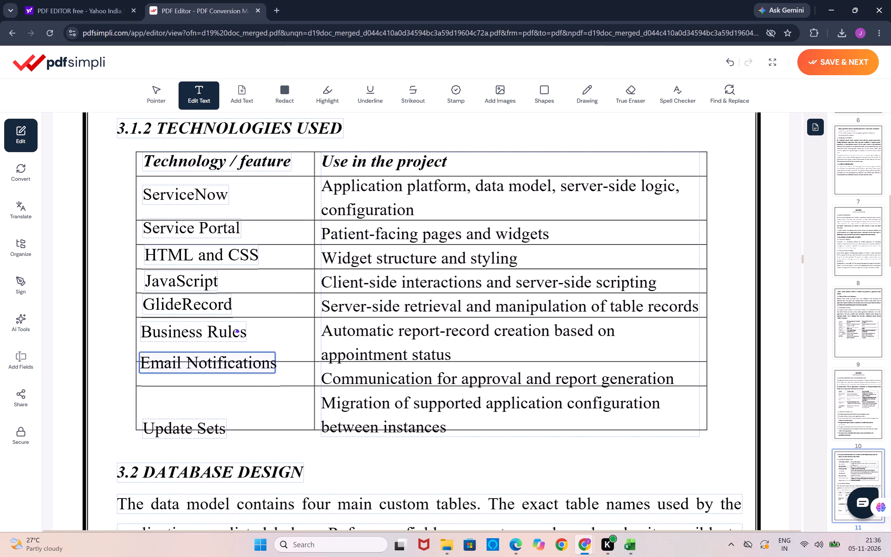
left_click_drag(196, 367, 196, 374)
left_click_drag(196, 428, 196, 418)
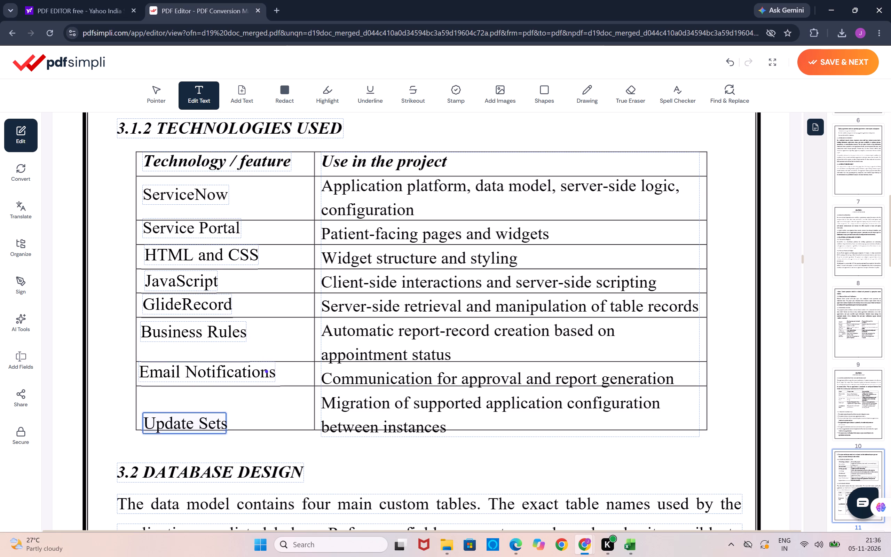
left_click_drag(196, 418, 198, 402)
Nudge the "Use in the project" column's text block slightly up and toward the column divider to fit its rows.
left_click_drag(391, 406, 389, 401)
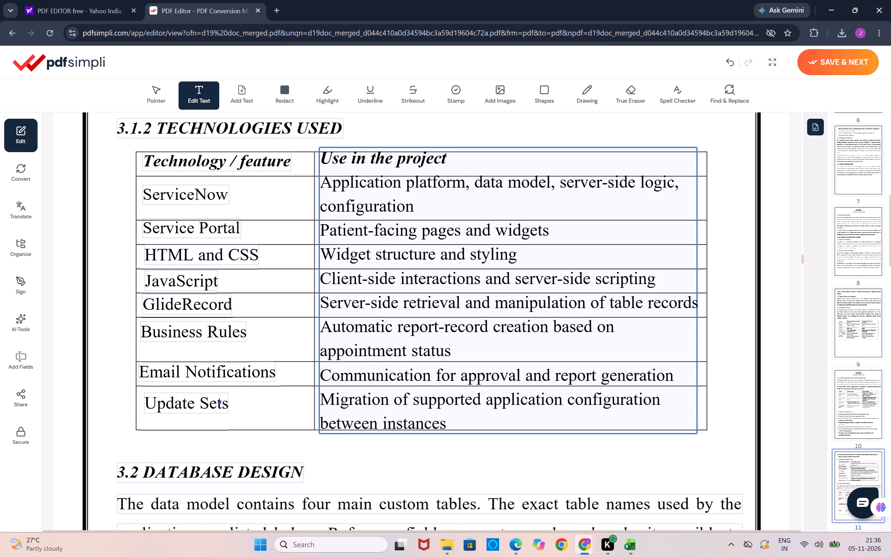
left_click_drag(389, 401, 387, 402)
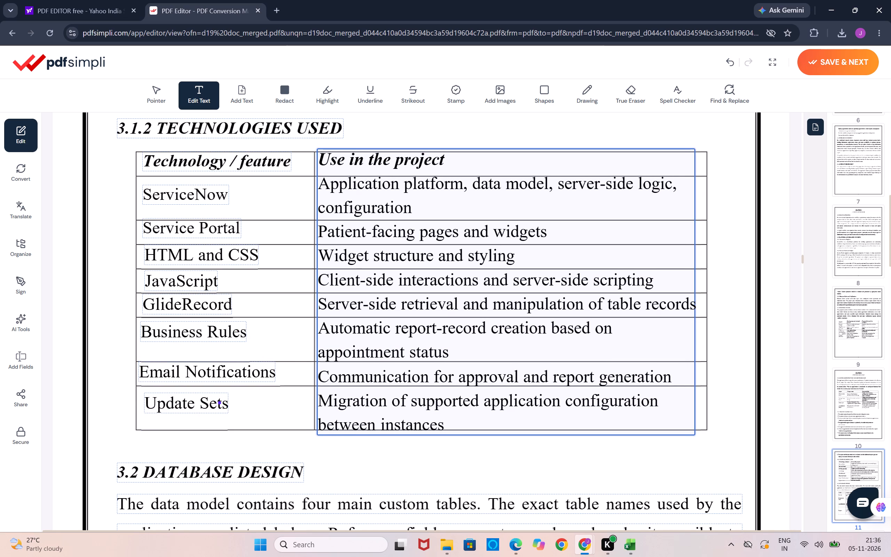
left_click_drag(387, 402, 387, 403)
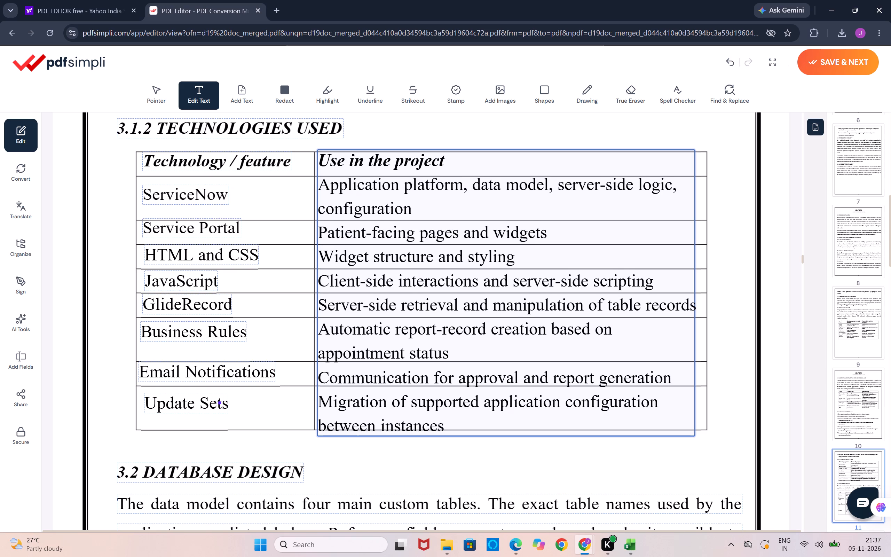
left_click_drag(387, 403, 386, 403)
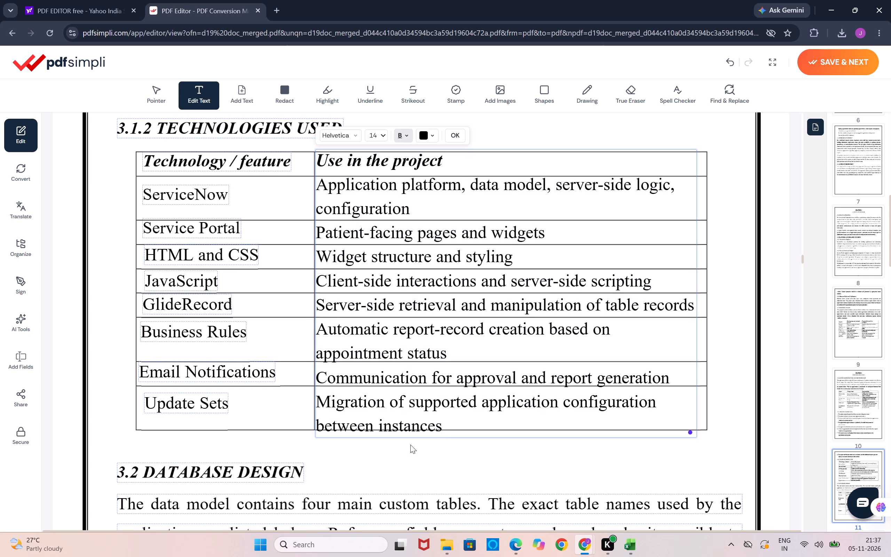
left_click(425, 468)
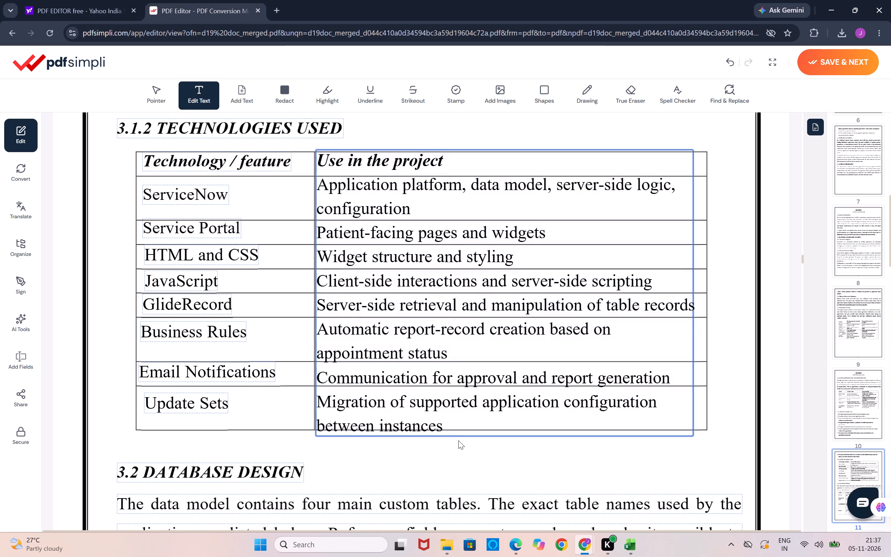
Shorten the Update Sets description to "Migration of supported application configuration." by removing "between instances" and adding a full stop.
left_click(458, 440)
left_click(453, 426)
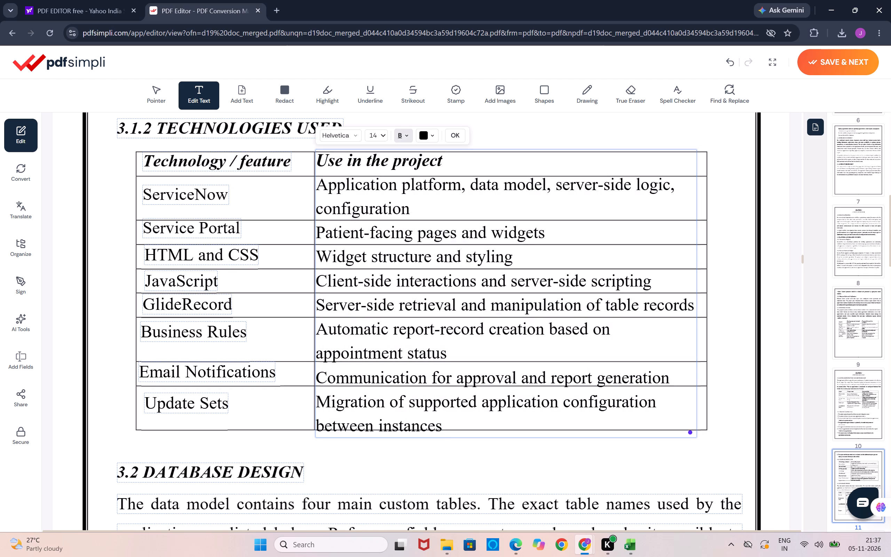
key("BackSpace")
key("BackSpace")
key("BackSpace")
key("BackSpace")
key("BackSpace")
key("BackSpace")
key("BackSpace")
key("BackSpace")
key("BackSpace")
key("BackSpace")
key("BackSpace")
key("BackSpace")
key("BackSpace")
key("BackSpace")
key("BackSpace")
key("BackSpace")
key("BackSpace")
key("BackSpace")
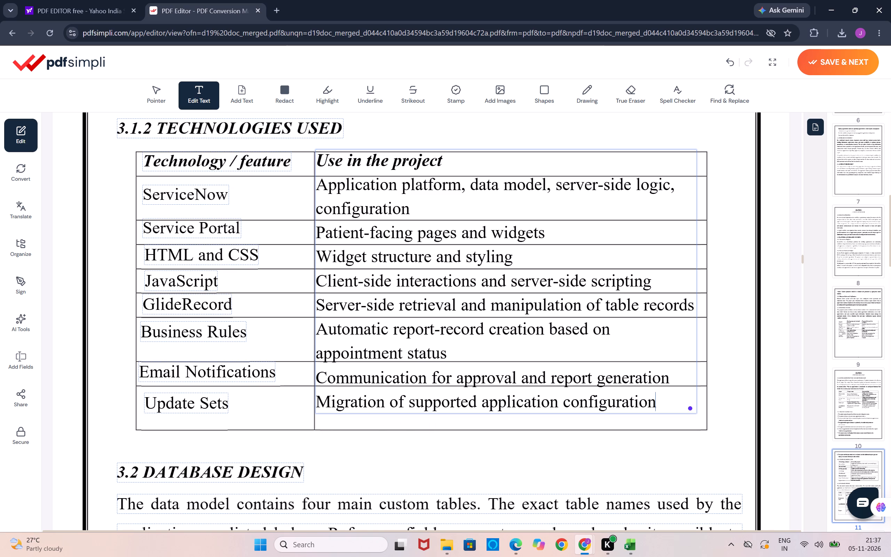
key("period")
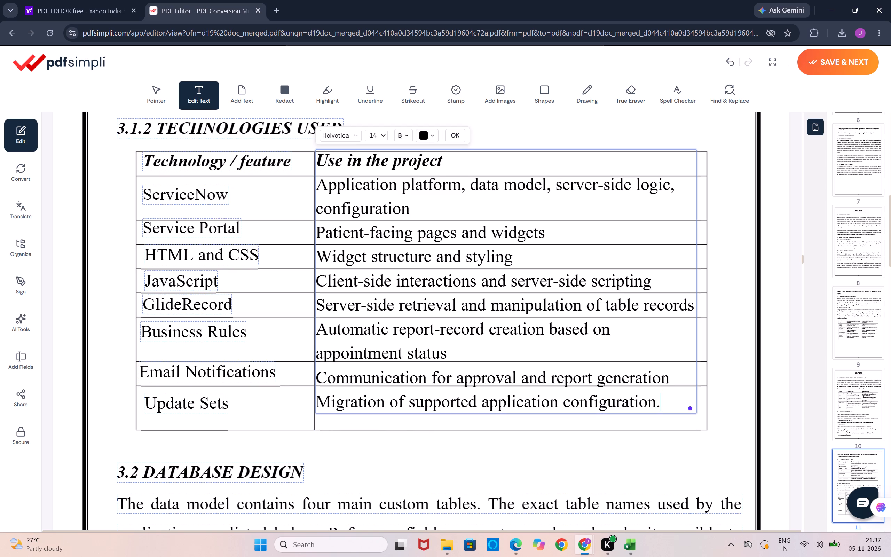
left_click(441, 449)
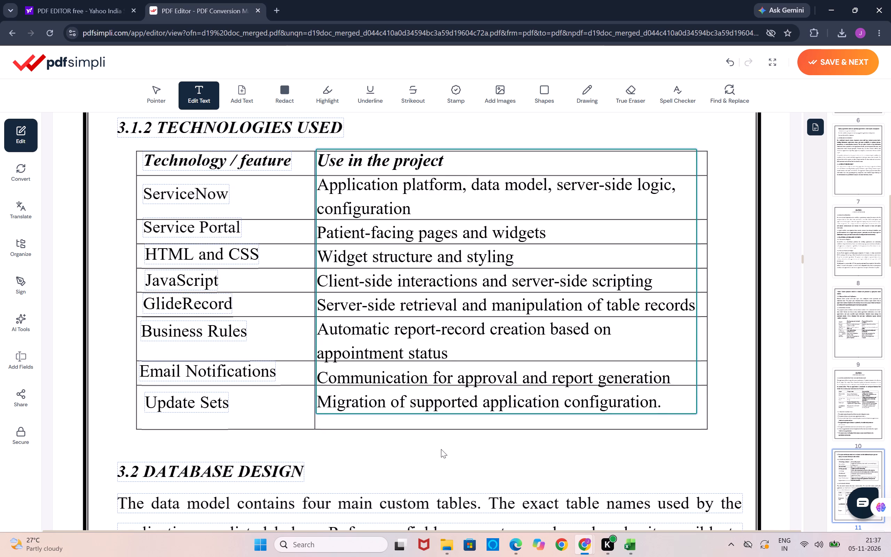
Move the Appointment row's Purpose text down inside its cell in the 3.2 Database Design table.
scroll(264, 343, "down", 2)
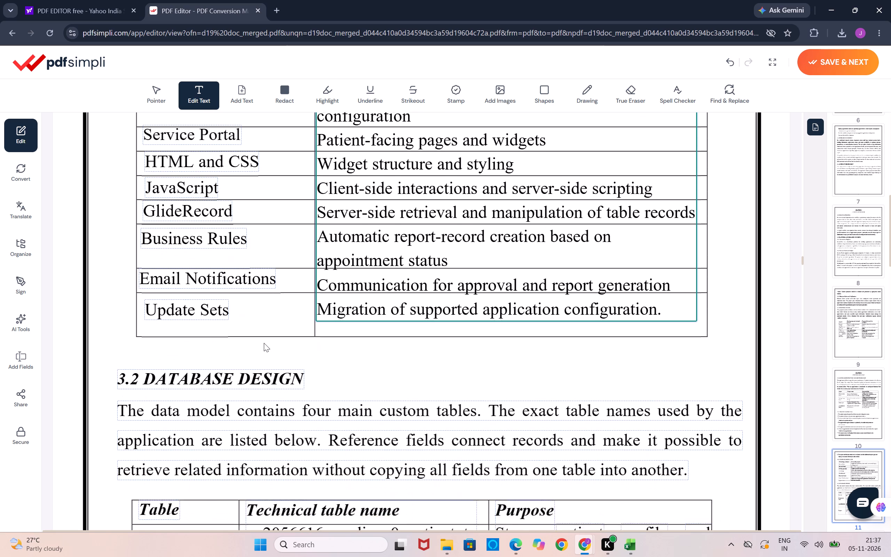
scroll(264, 343, "down", 6)
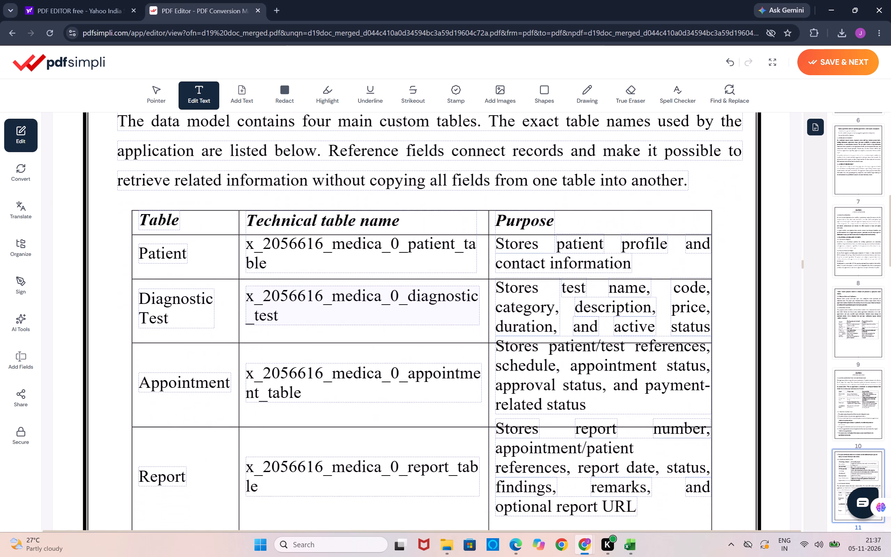
scroll(264, 343, "down", 2)
scroll(323, 362, "down", 1)
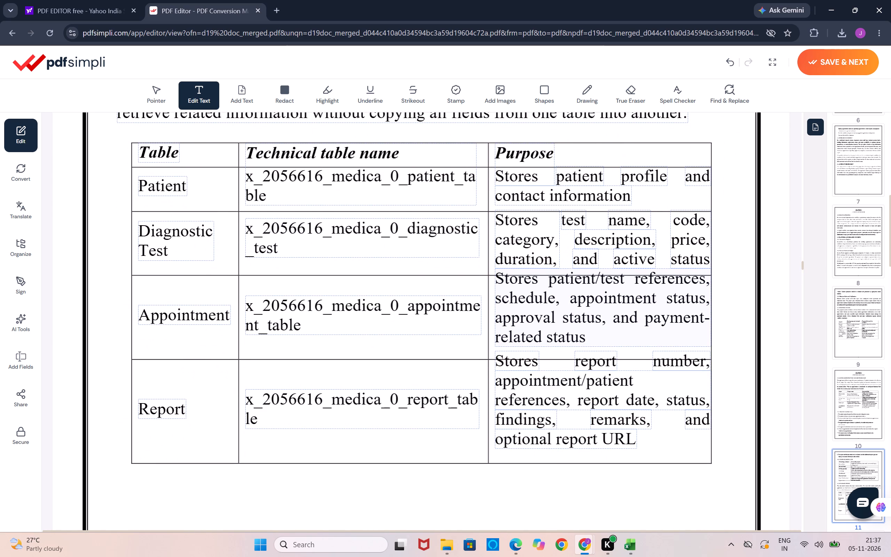
left_click_drag(545, 308, 542, 314)
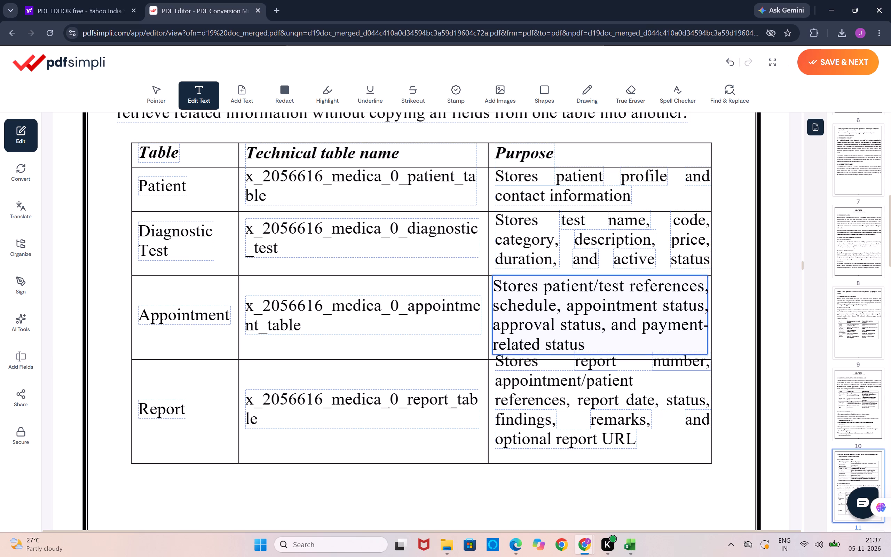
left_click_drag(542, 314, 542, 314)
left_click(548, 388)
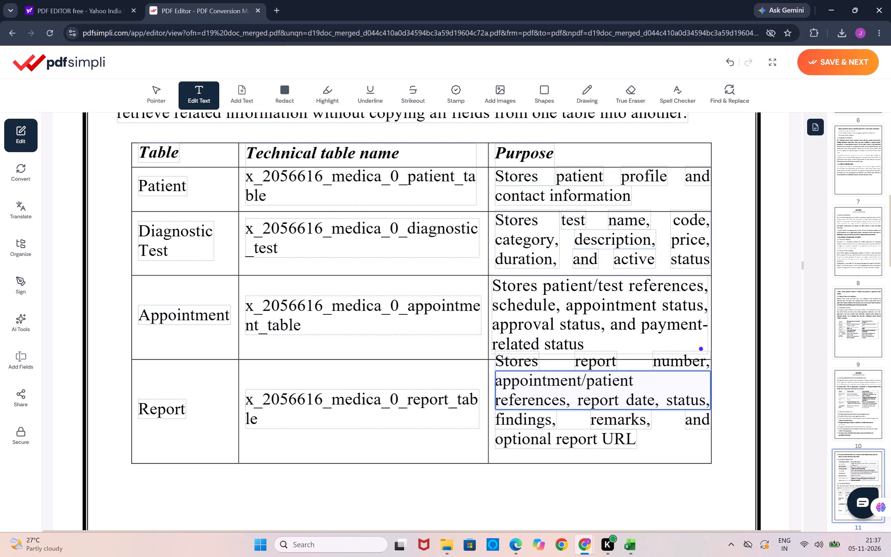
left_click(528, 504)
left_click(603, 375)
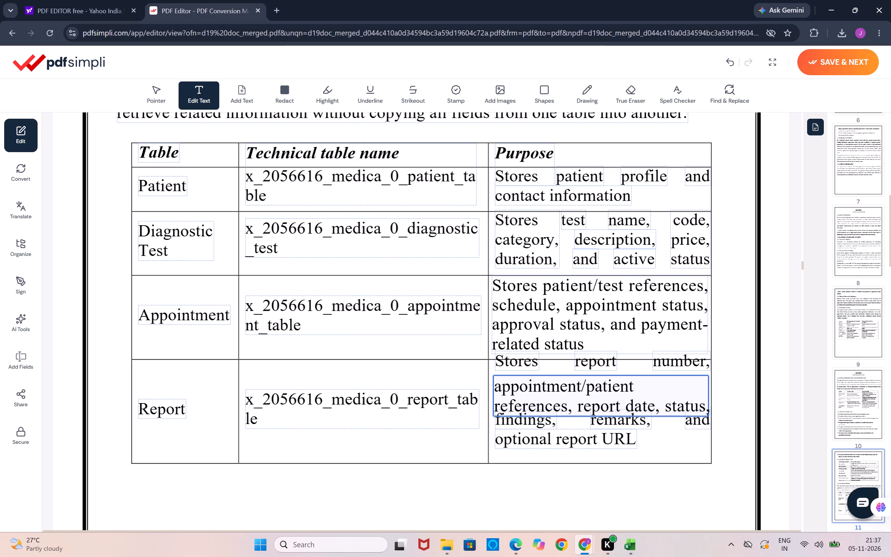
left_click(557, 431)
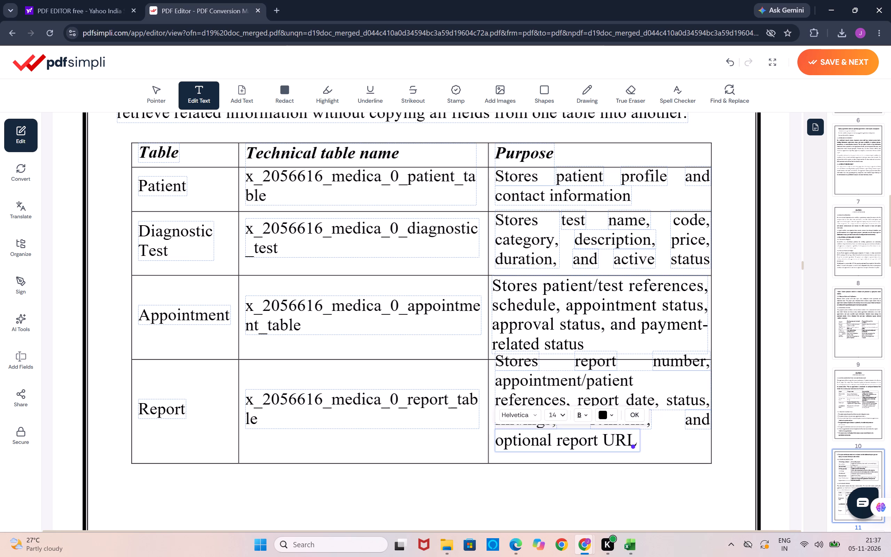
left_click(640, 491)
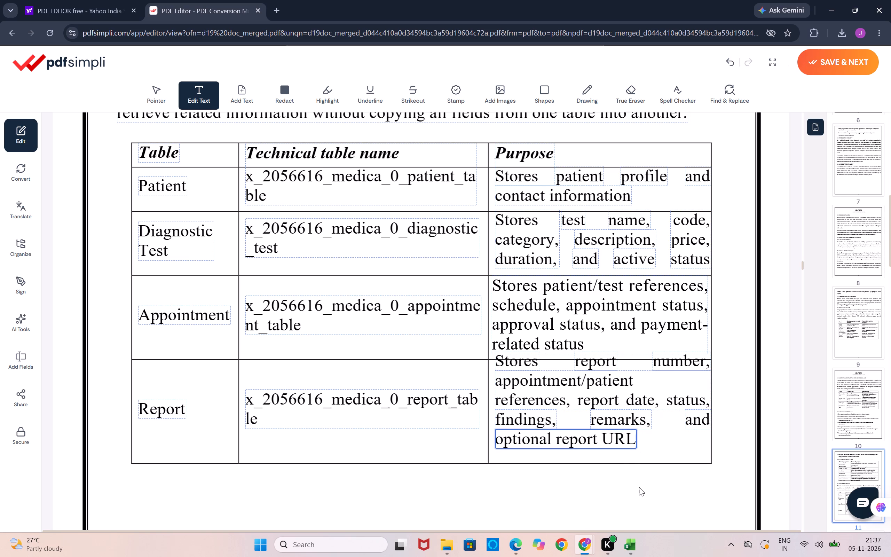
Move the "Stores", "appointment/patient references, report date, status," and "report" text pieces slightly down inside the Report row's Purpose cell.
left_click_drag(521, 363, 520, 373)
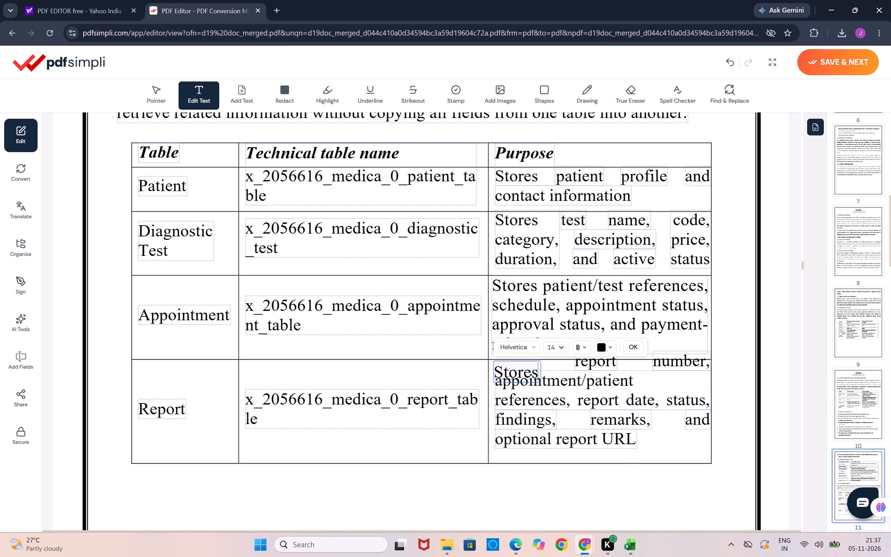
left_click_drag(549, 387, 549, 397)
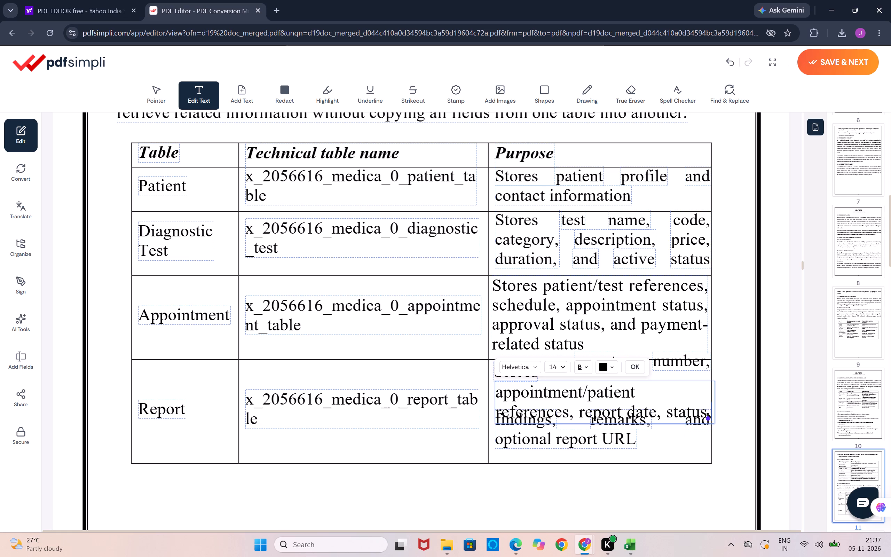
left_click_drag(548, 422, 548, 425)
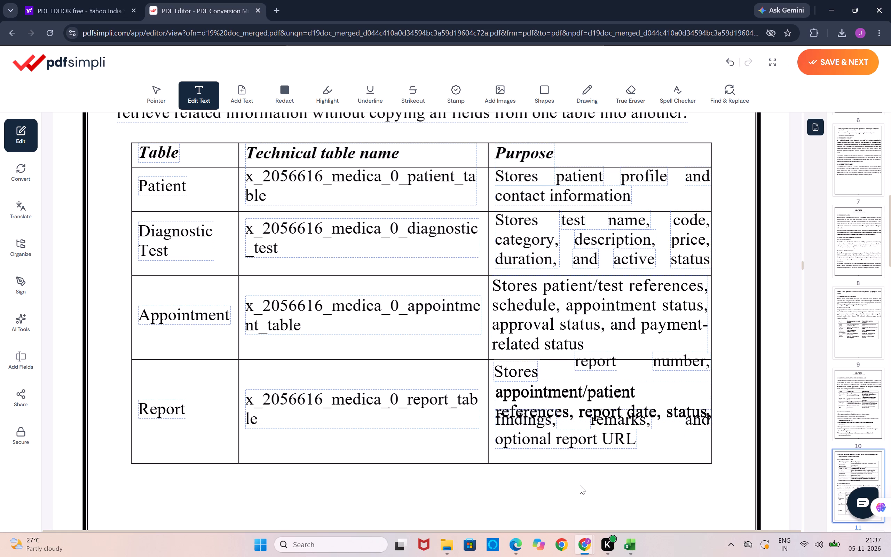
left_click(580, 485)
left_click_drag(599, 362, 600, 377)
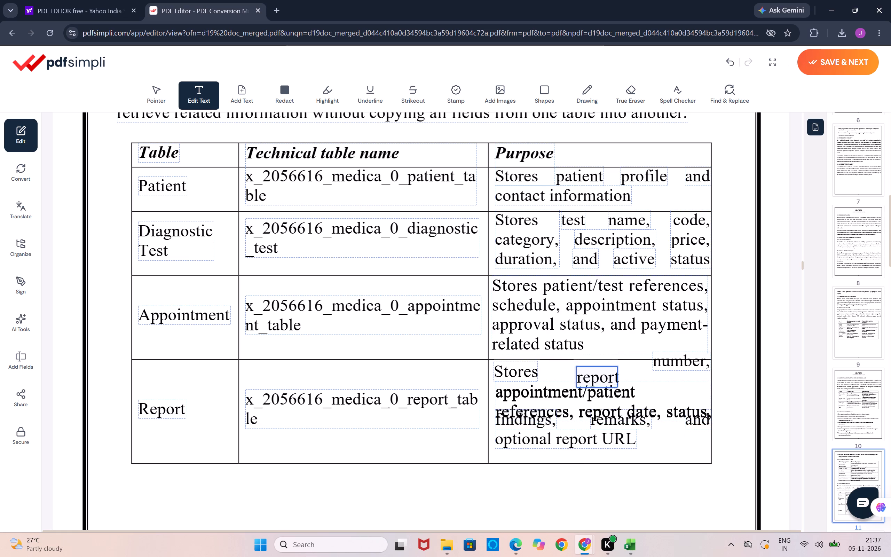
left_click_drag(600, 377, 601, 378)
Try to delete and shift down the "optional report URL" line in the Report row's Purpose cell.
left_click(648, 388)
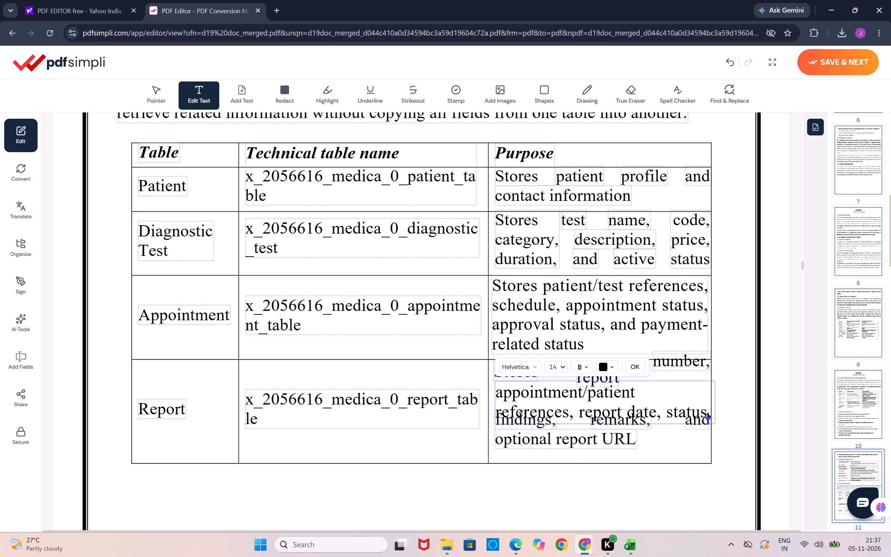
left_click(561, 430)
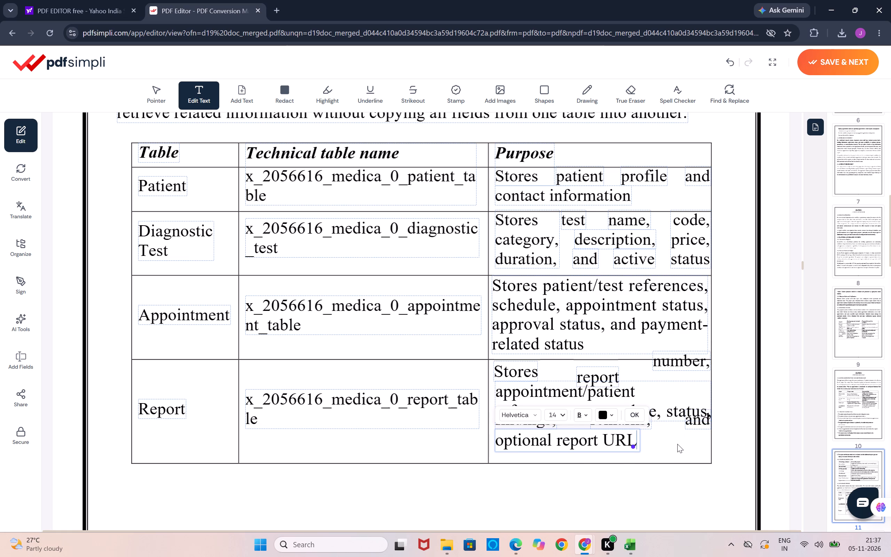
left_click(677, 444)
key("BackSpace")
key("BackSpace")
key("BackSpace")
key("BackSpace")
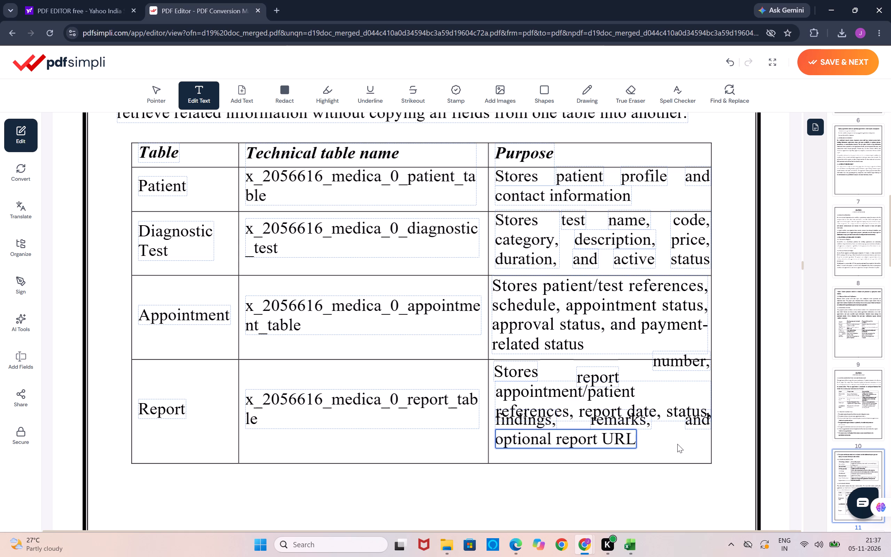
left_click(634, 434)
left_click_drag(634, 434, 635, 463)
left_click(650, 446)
Merge the separate word "report" into the "Stores" text block of the Report row's Purpose cell, with a space between them.
scroll(645, 424, "up", 1)
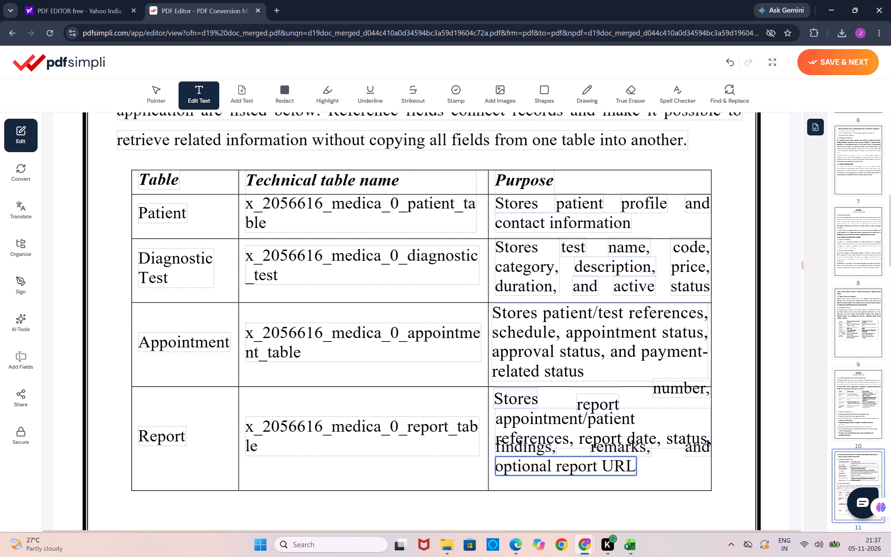
scroll(577, 363, "down", 1)
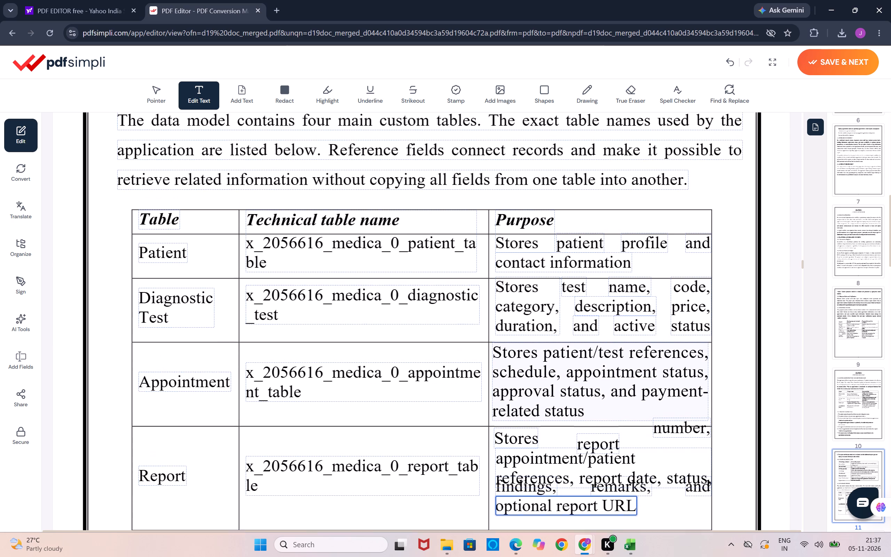
scroll(577, 363, "down", 1)
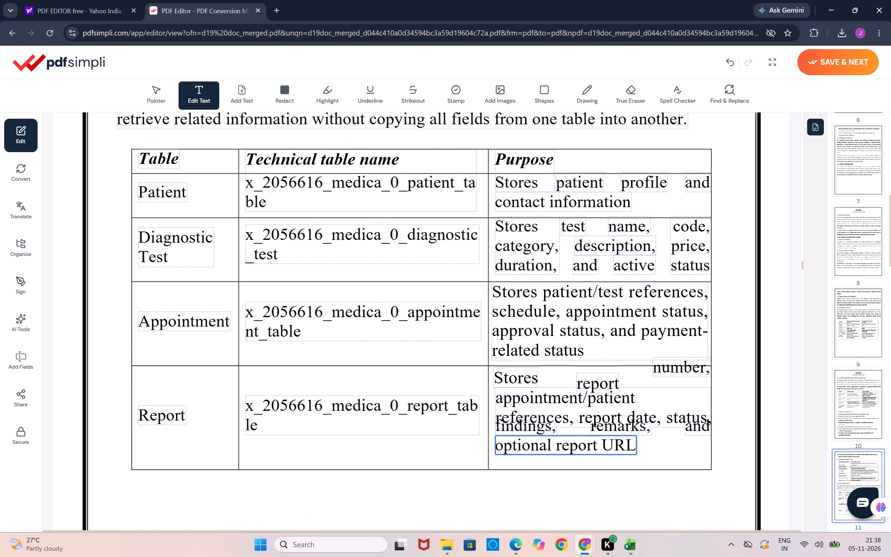
left_click(513, 378)
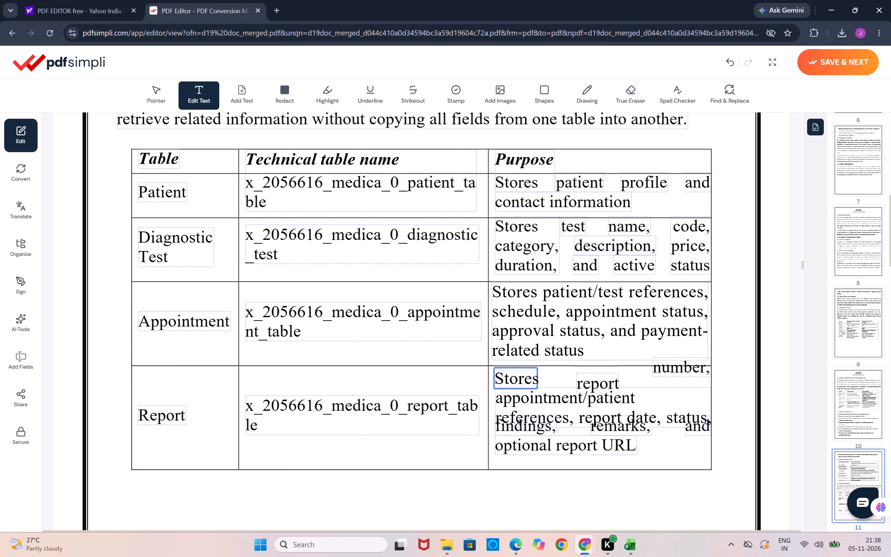
left_click_drag(588, 382, 569, 379)
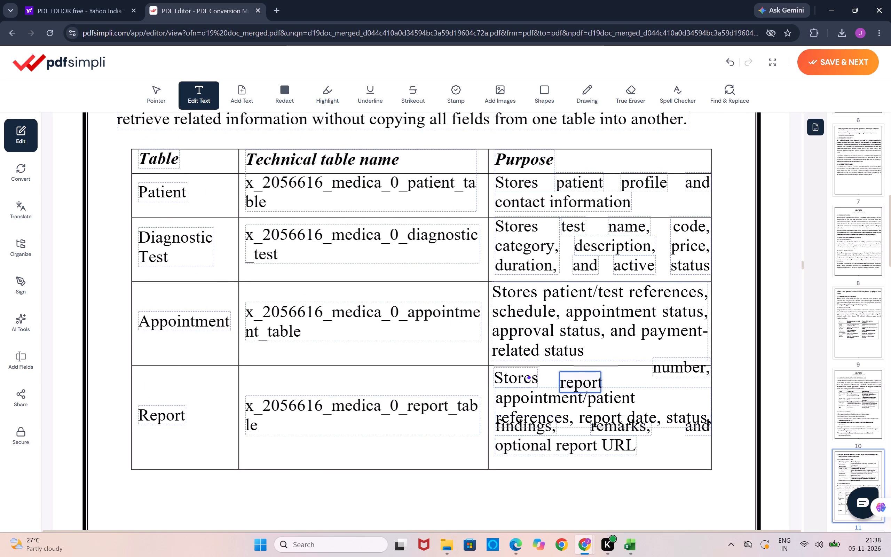
left_click_drag(569, 379, 551, 375)
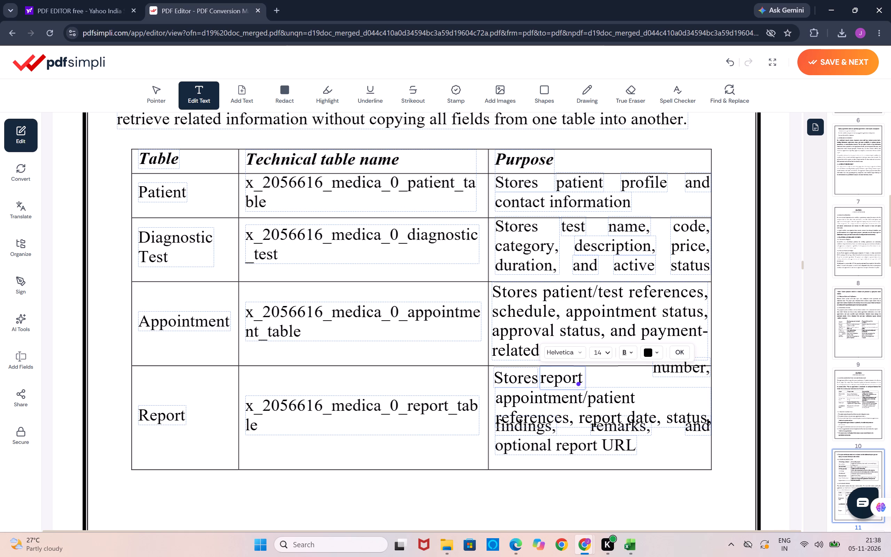
key("ctrl+x")
left_click(578, 376)
key("ctrl+a")
key("ctrl+x")
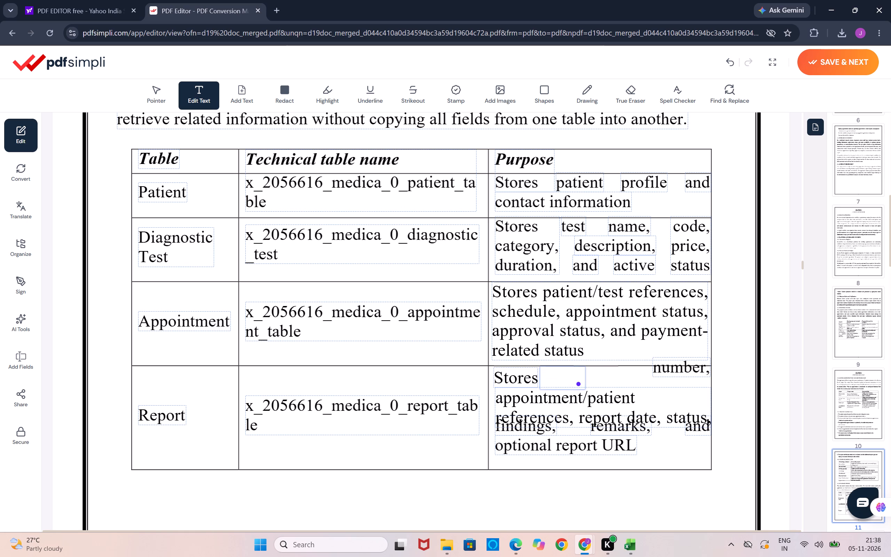
left_click(536, 379)
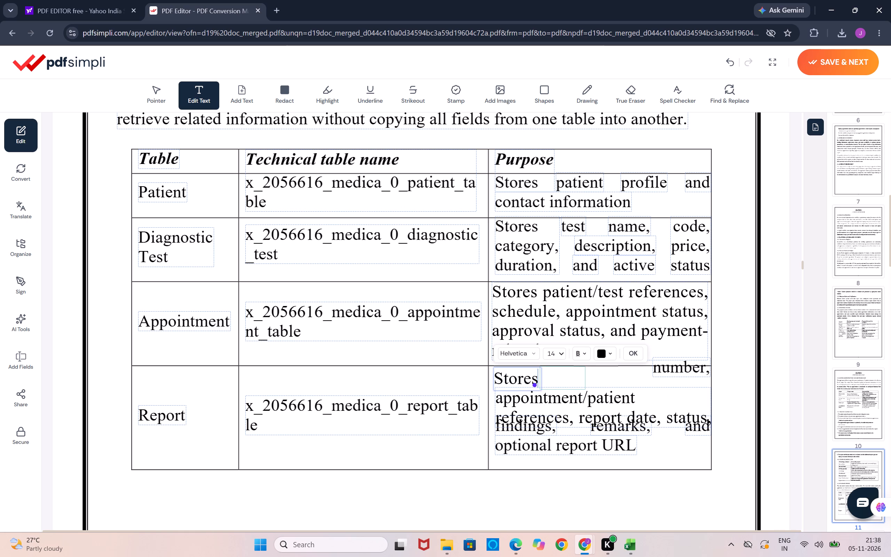
key("space")
key("ctrl+v")
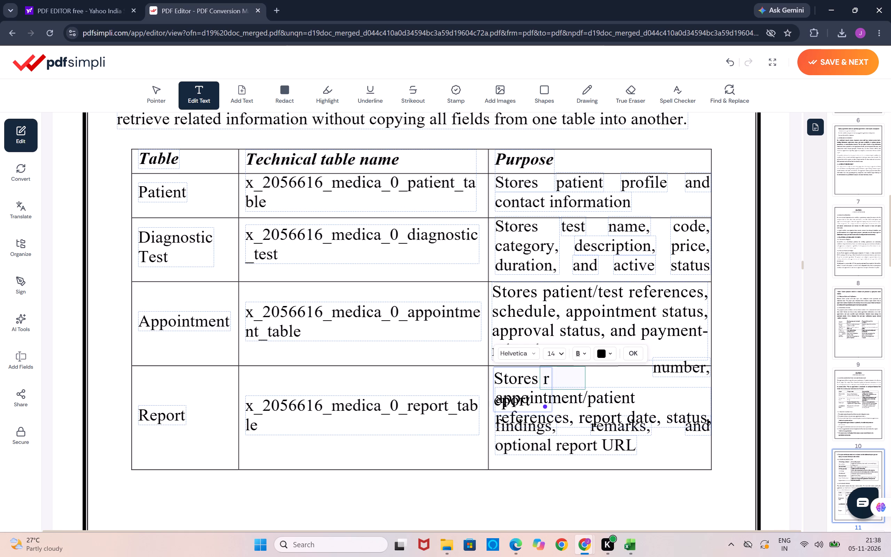
Move the emptied text box and the "number,", "Stores report" and "appointment/patient references, report date, status," blocks into the blank area below the table.
left_click_drag(581, 379, 613, 503)
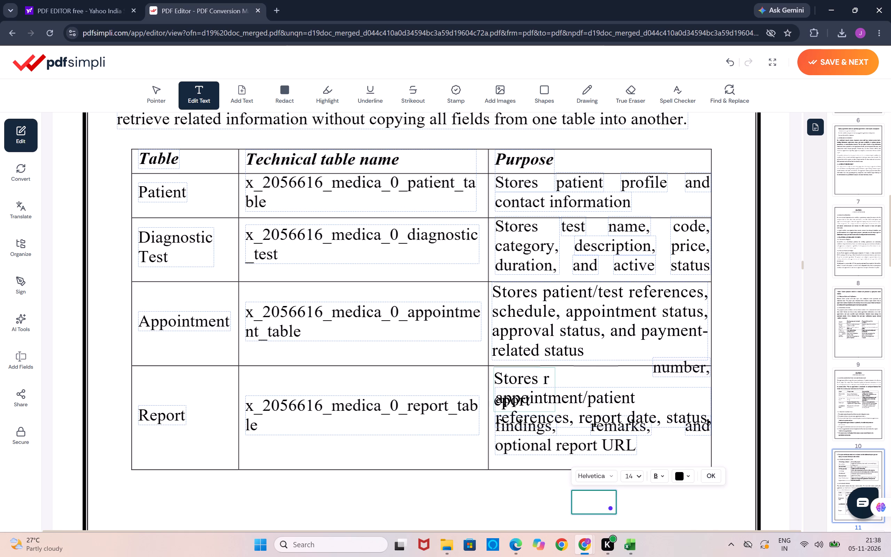
left_click_drag(673, 370, 522, 505)
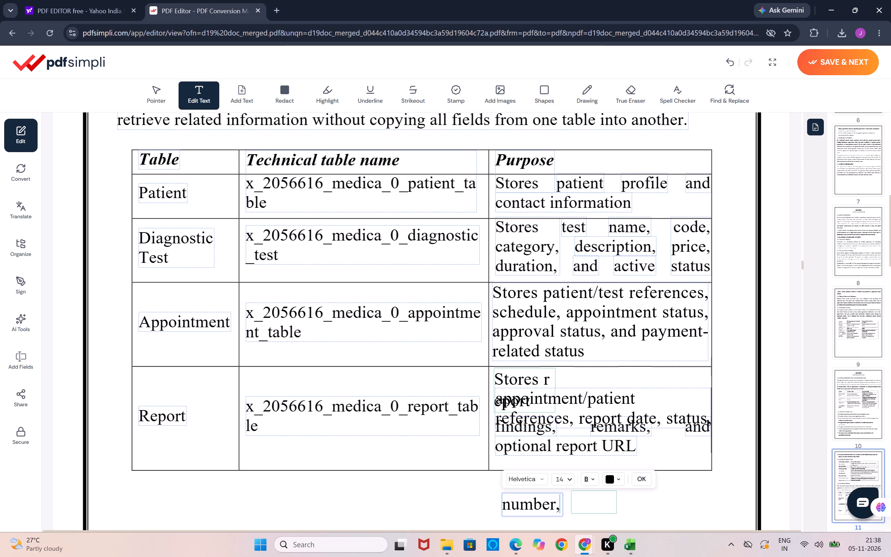
left_click_drag(555, 381, 468, 473)
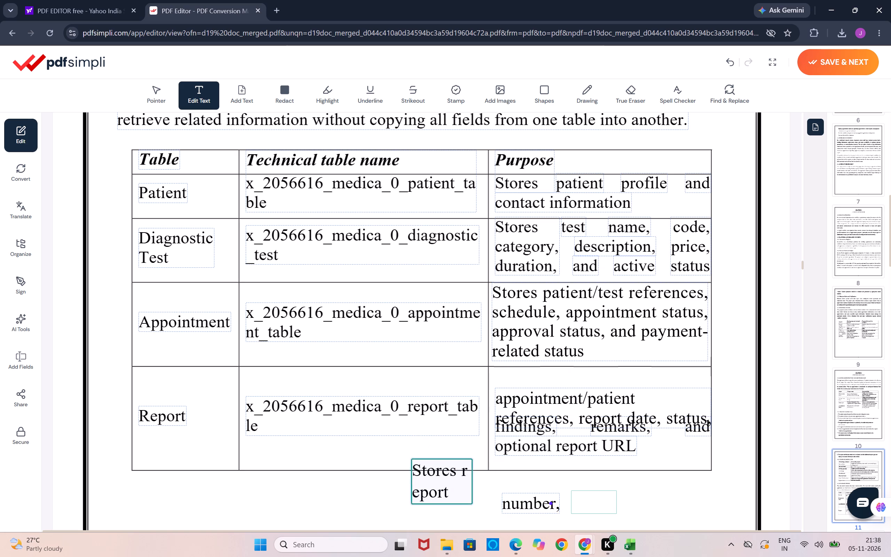
left_click_drag(468, 473, 447, 489)
left_click_drag(545, 411, 433, 464)
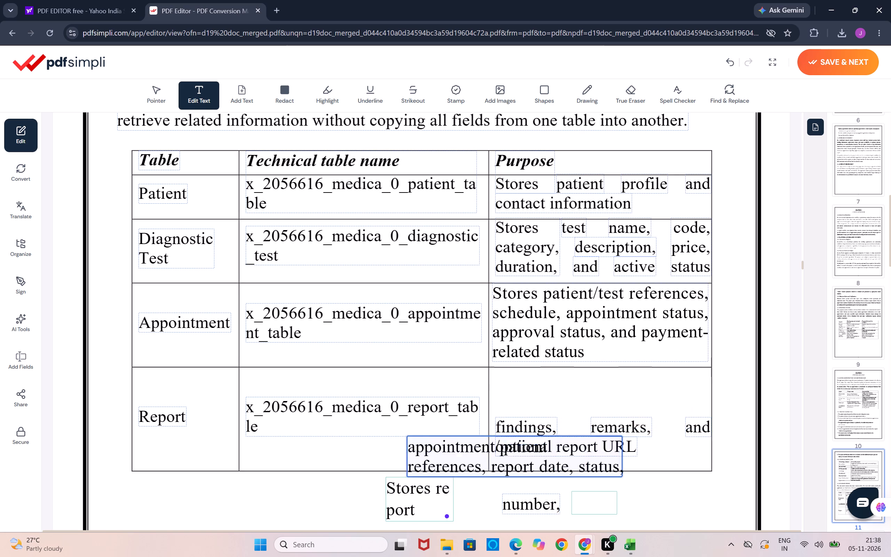
left_click_drag(433, 464, 213, 504)
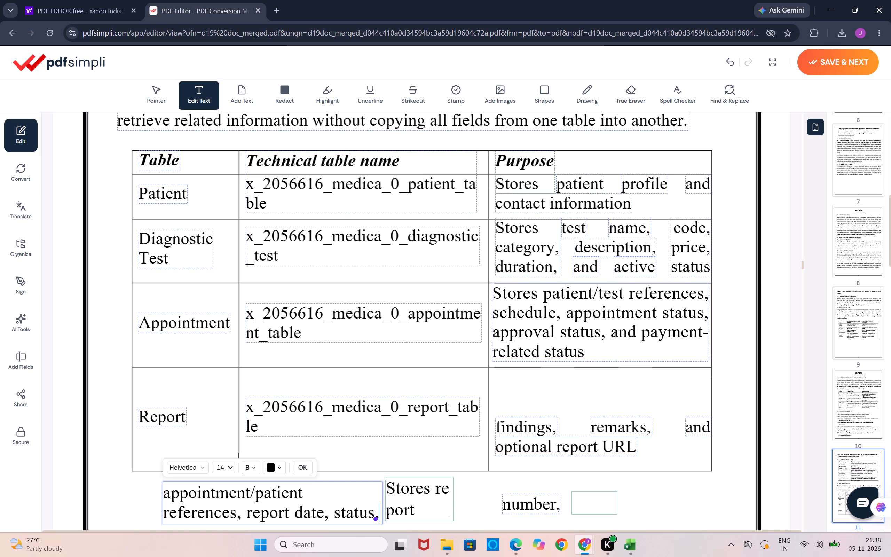
Move the "findings," text out of the Report row's Purpose cell to the blank area below the table, beside "number,".
scroll(316, 395, "down", 3)
left_click(531, 257)
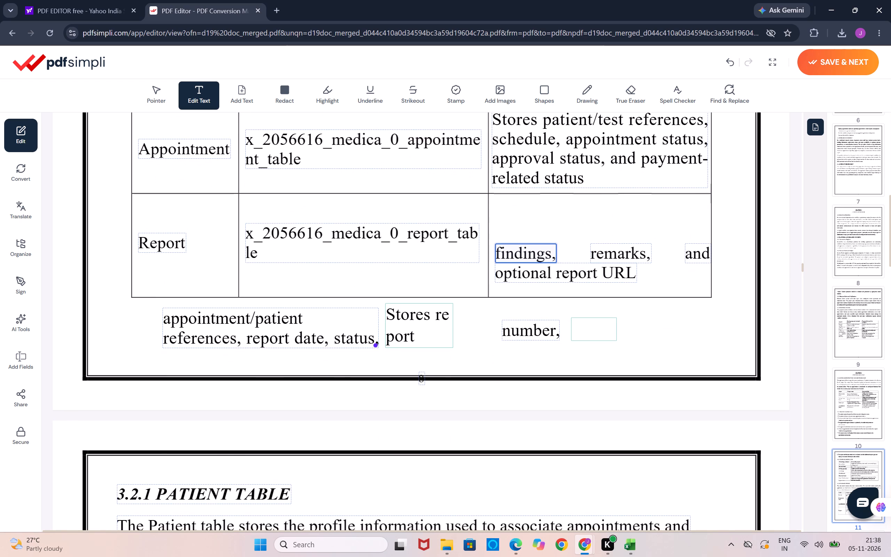
right_click(531, 257)
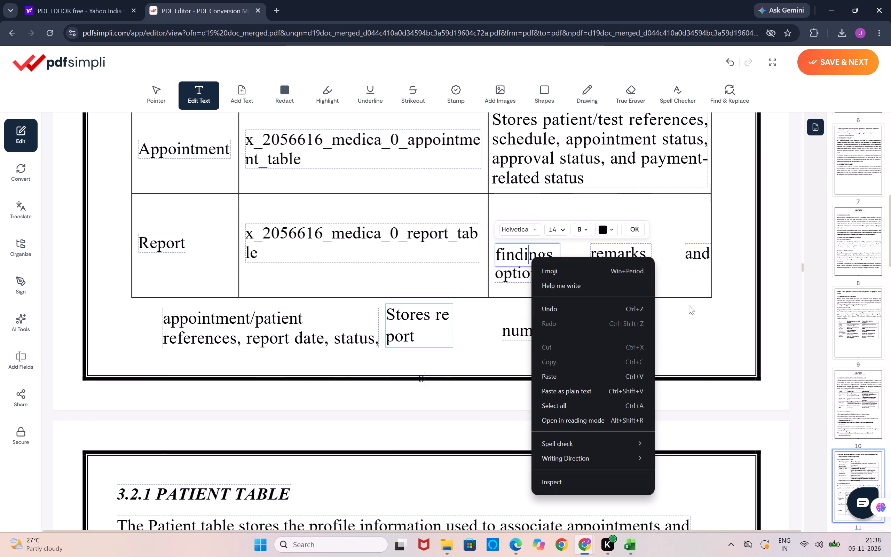
left_click(751, 290)
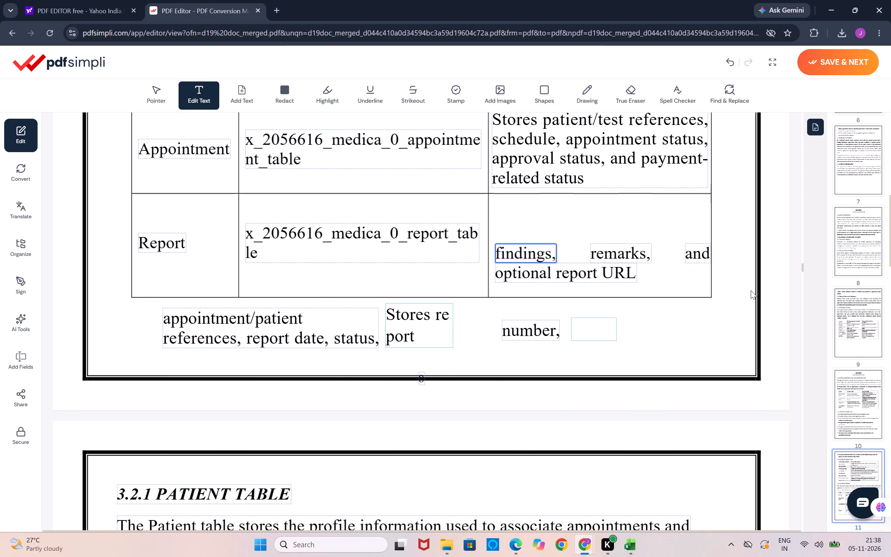
left_click(540, 248)
left_click(542, 244)
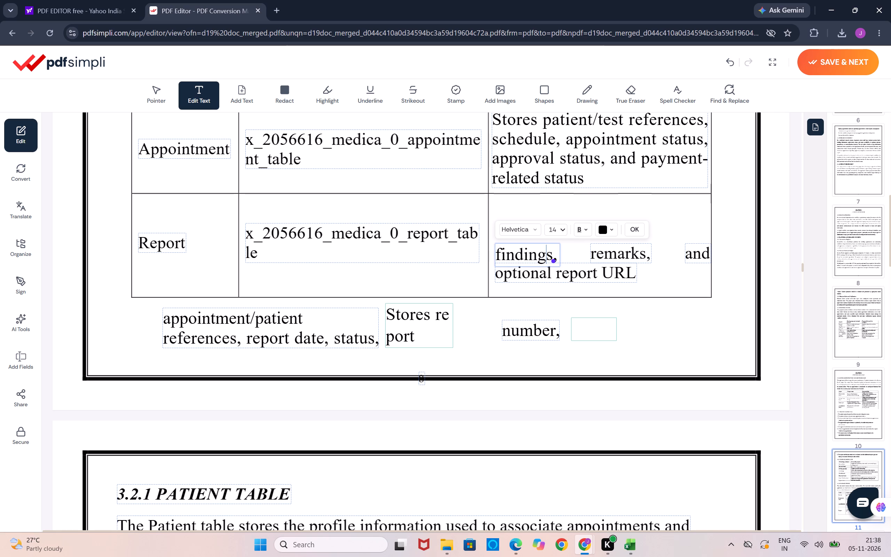
left_click(629, 343)
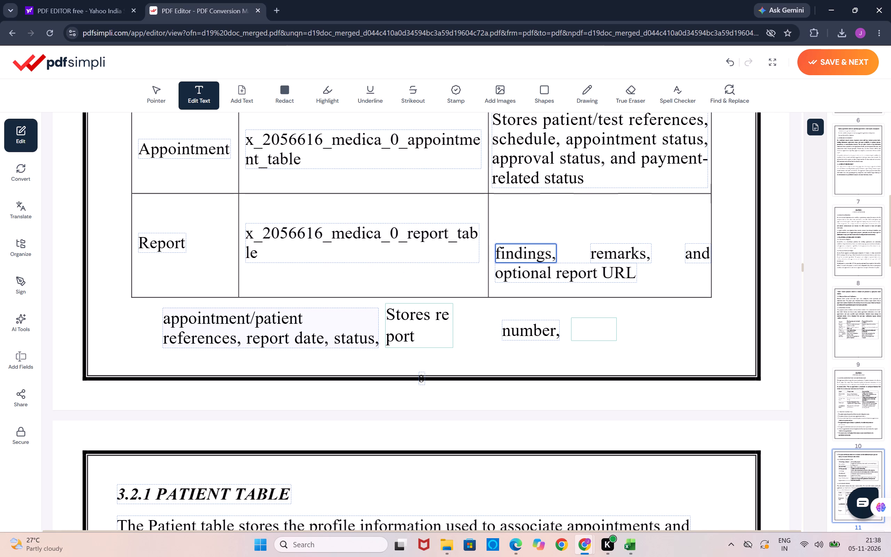
left_click_drag(522, 251, 614, 290)
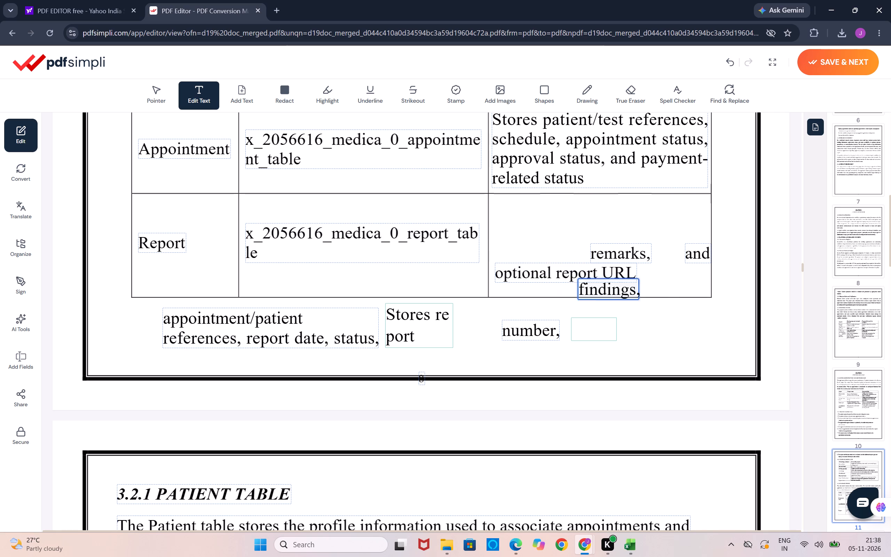
left_click_drag(614, 290, 600, 325)
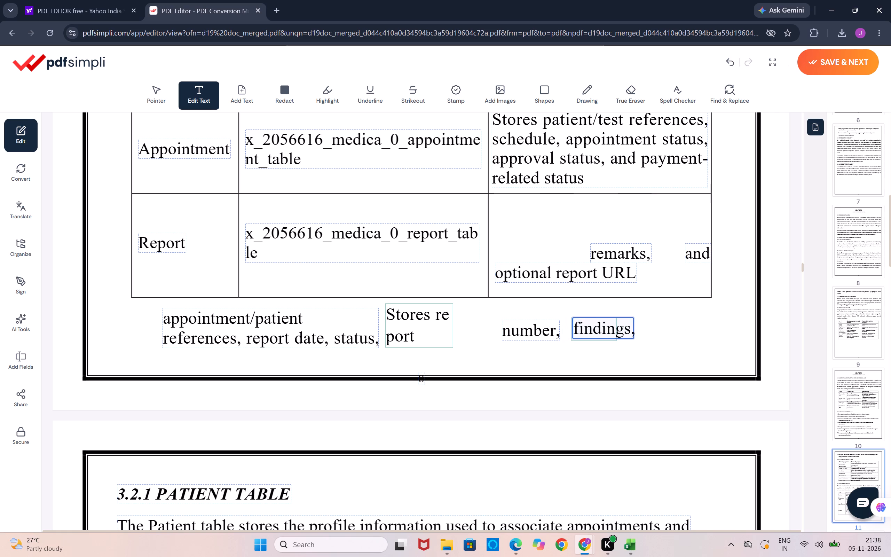
Reposition the "findings," block in the blank area below the table, over the end of "number,".
left_click_drag(600, 325, 525, 388)
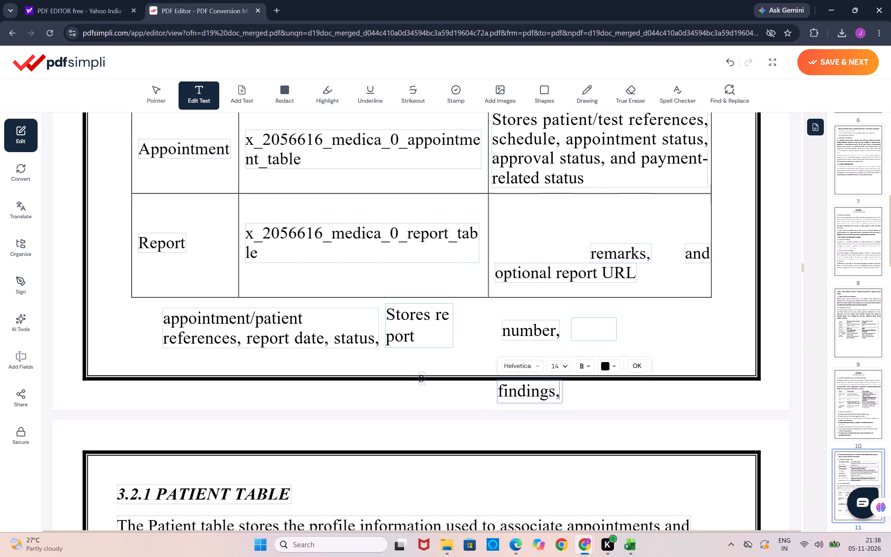
scroll(525, 388, "down", 2)
scroll(521, 320, "up", 1)
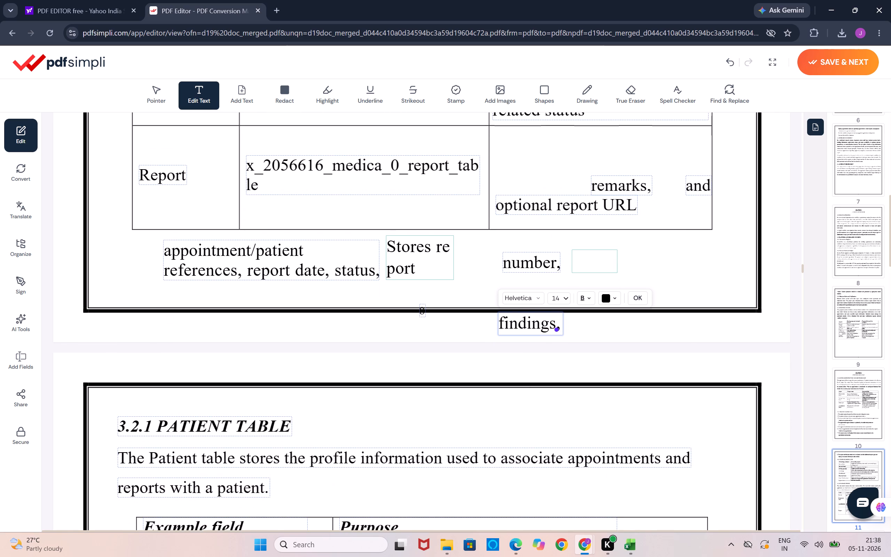
left_click(532, 328)
left_click(634, 279)
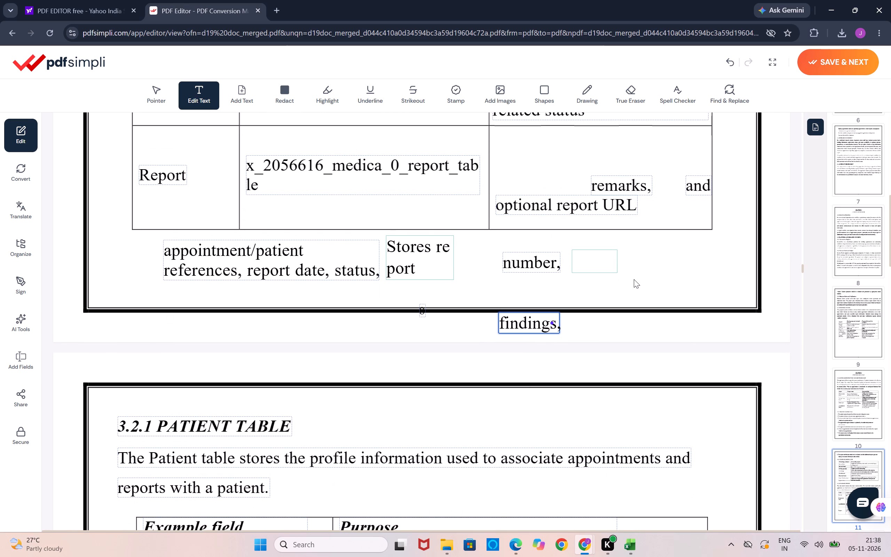
left_click_drag(522, 329, 548, 274)
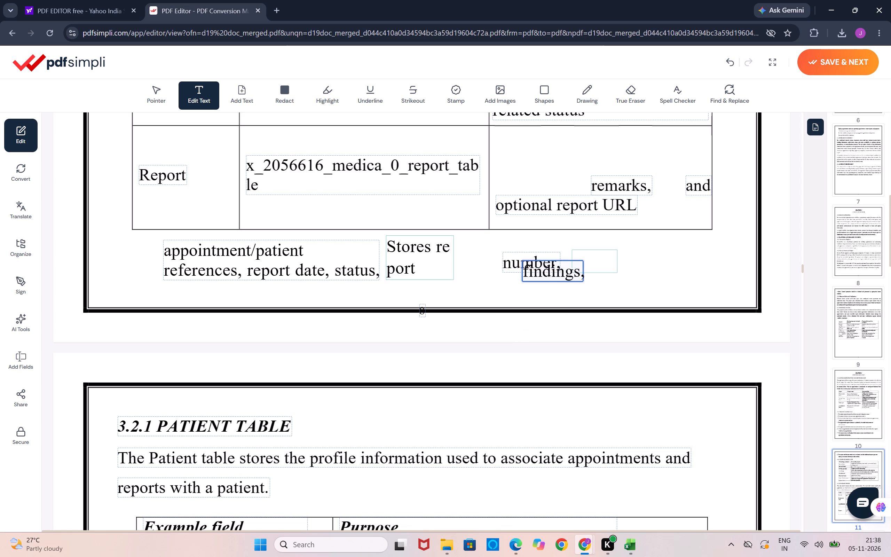
left_click_drag(548, 274, 549, 275)
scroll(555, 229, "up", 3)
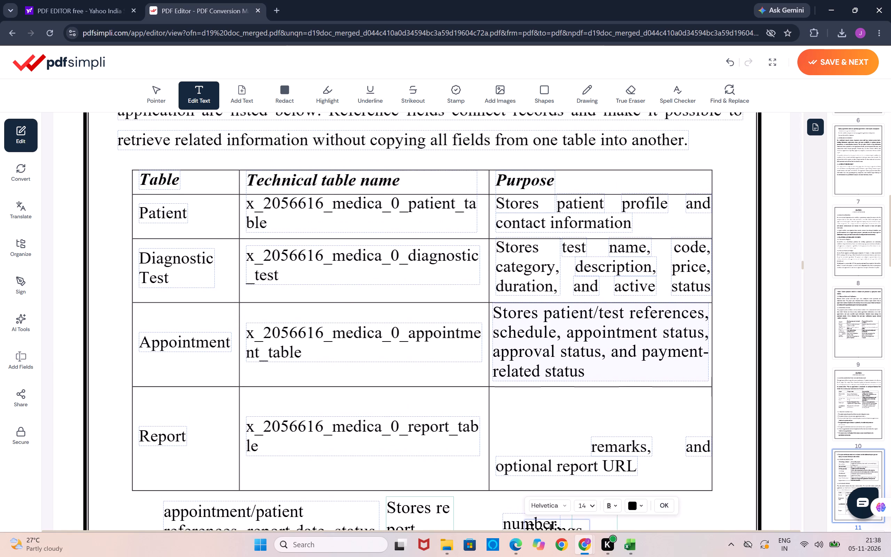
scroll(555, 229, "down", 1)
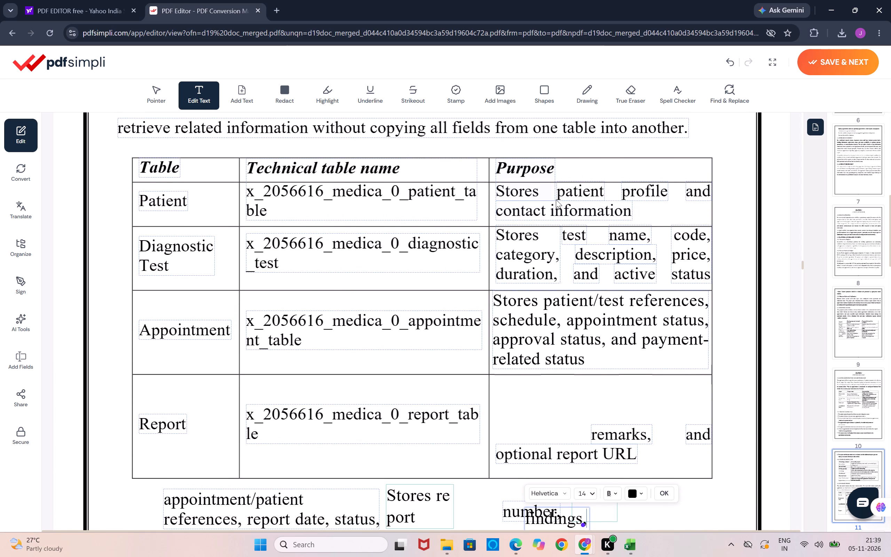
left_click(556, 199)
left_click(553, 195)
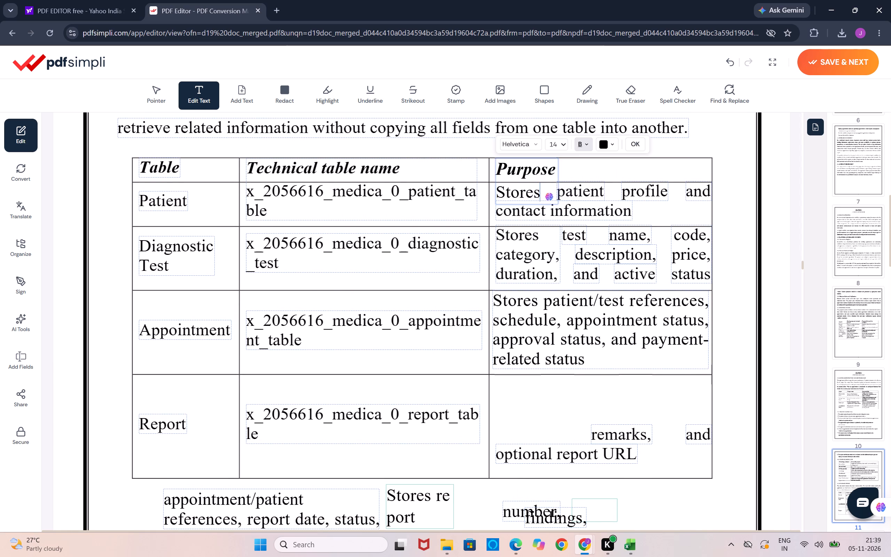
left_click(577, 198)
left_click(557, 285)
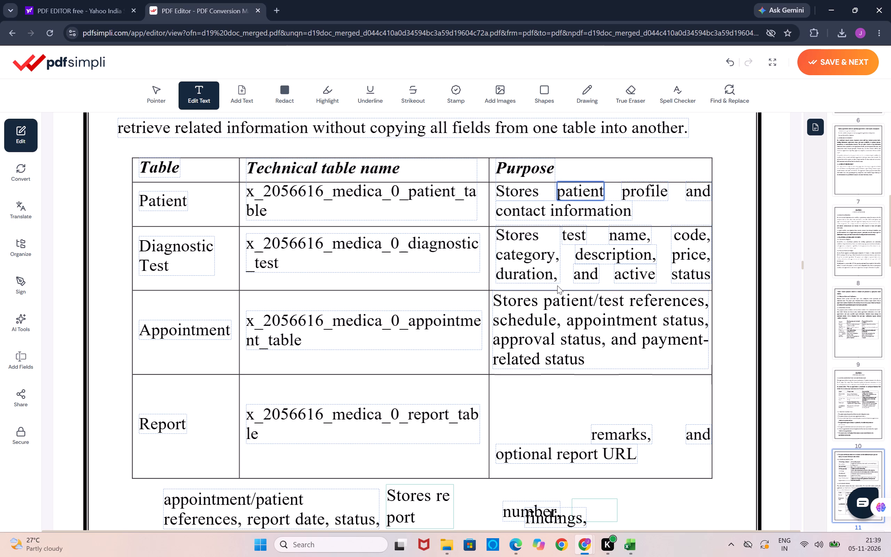
Move the "optional report URL" and "remarks," blocks out of the Report row's Purpose cell to the blank area below the table.
scroll(570, 329, "down", 2)
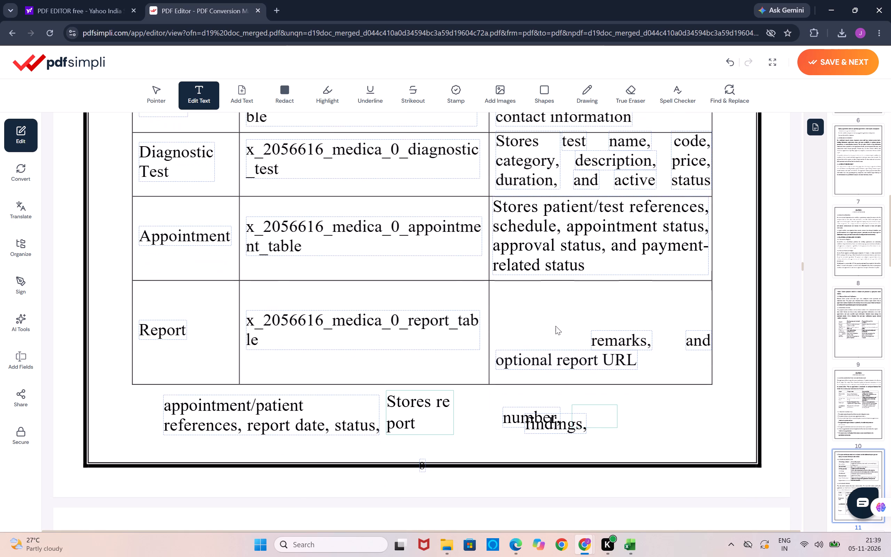
scroll(554, 327, "down", 1)
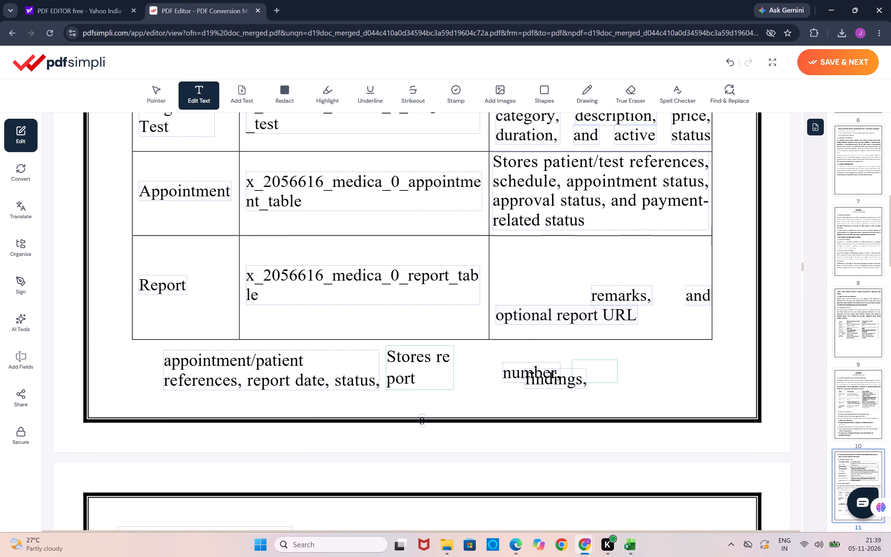
left_click_drag(507, 313, 462, 380)
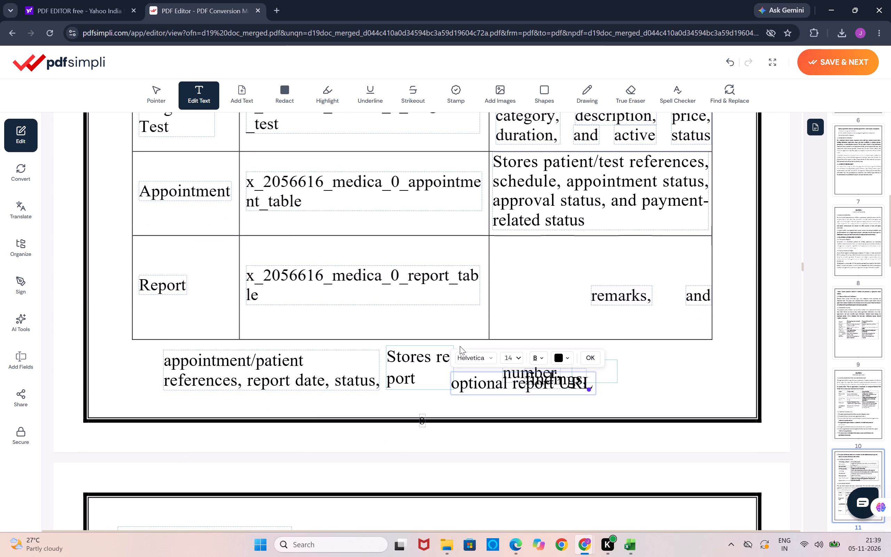
left_click_drag(607, 291, 573, 391)
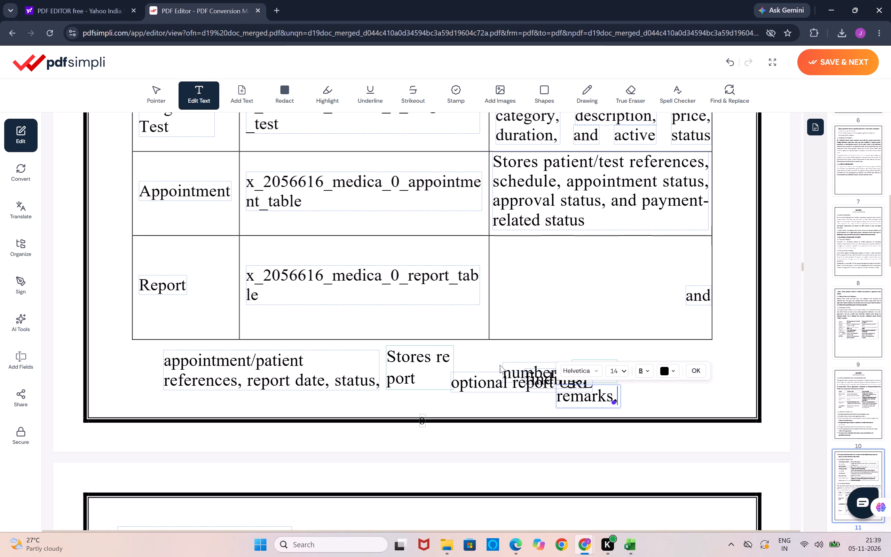
Move the "Stores report" block back to the start of the Report row's Purpose cell and try to widen its box.
left_click_drag(405, 362, 513, 261)
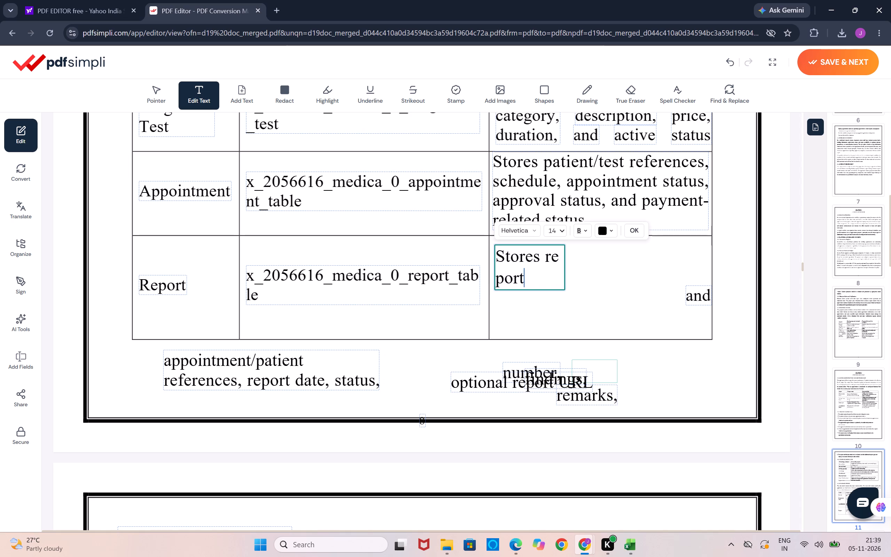
left_click(565, 265)
left_click(564, 275)
left_click(564, 275)
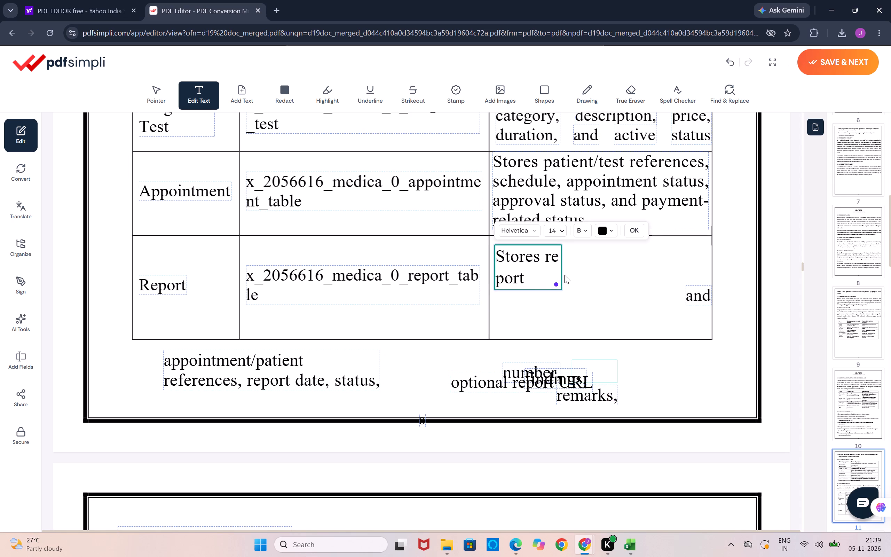
left_click(560, 271)
left_click_drag(560, 271, 590, 267)
left_click_drag(590, 267, 591, 267)
double_click(559, 290)
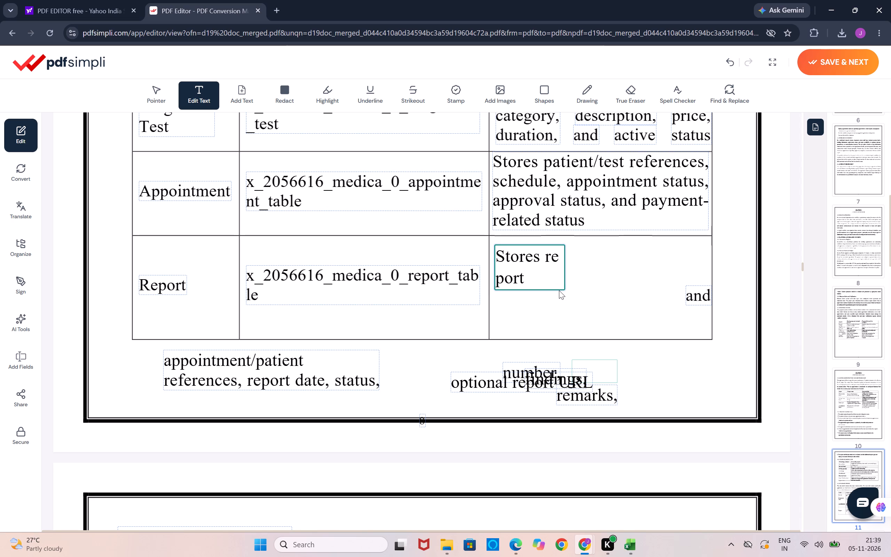
left_click_drag(563, 260, 587, 257)
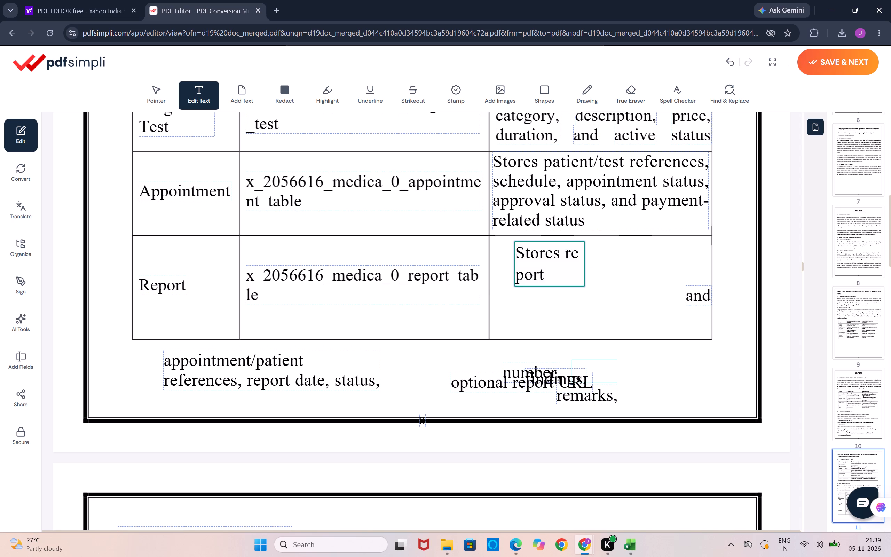
left_click_drag(587, 257, 562, 255)
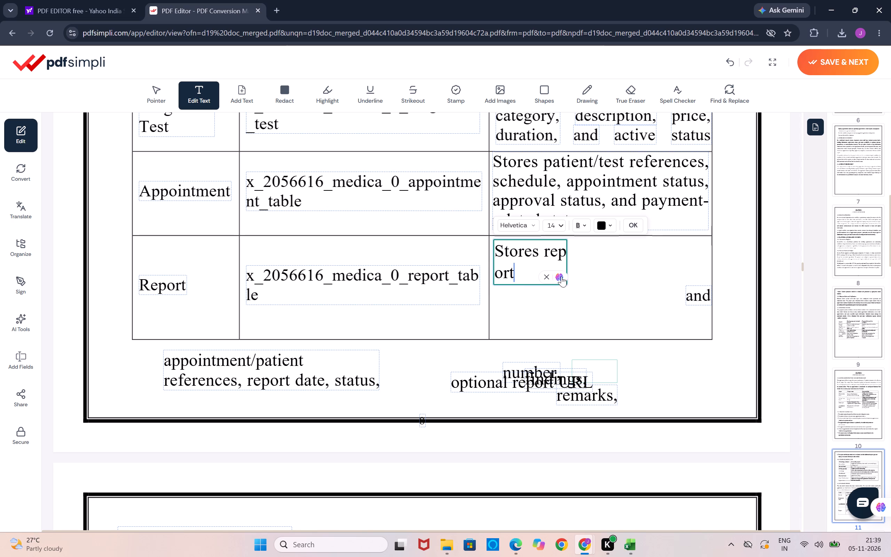
Rework the end of the "Stores report" text in the Report row's Purpose cell, leaving "Stores reo" on one line.
key("BackSpace")
key("BackSpace")
key("BackSpace")
key("BackSpace")
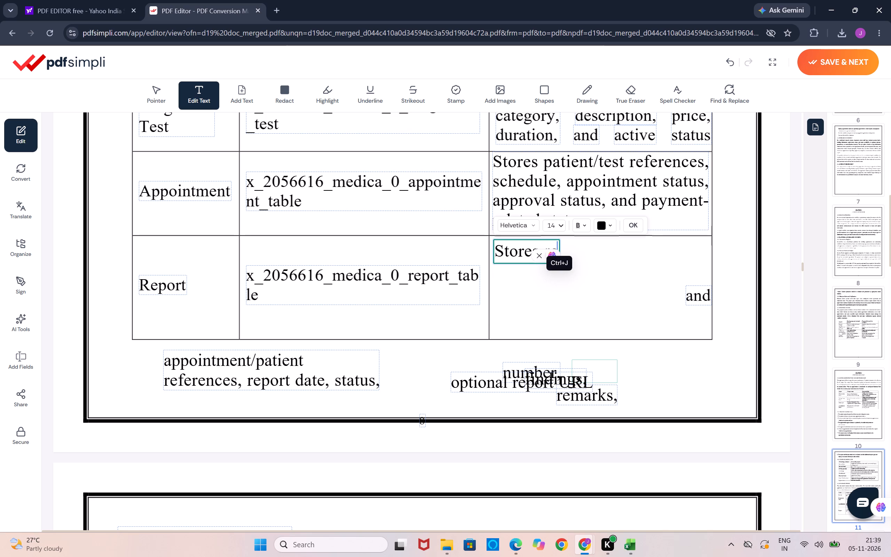
type("ort")
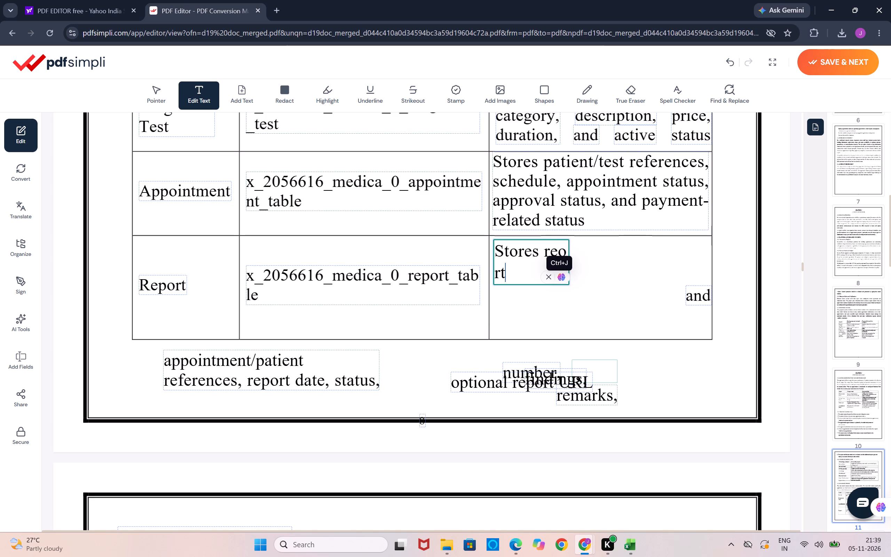
key("BackSpace")
key("BackSpace")
left_click(568, 361)
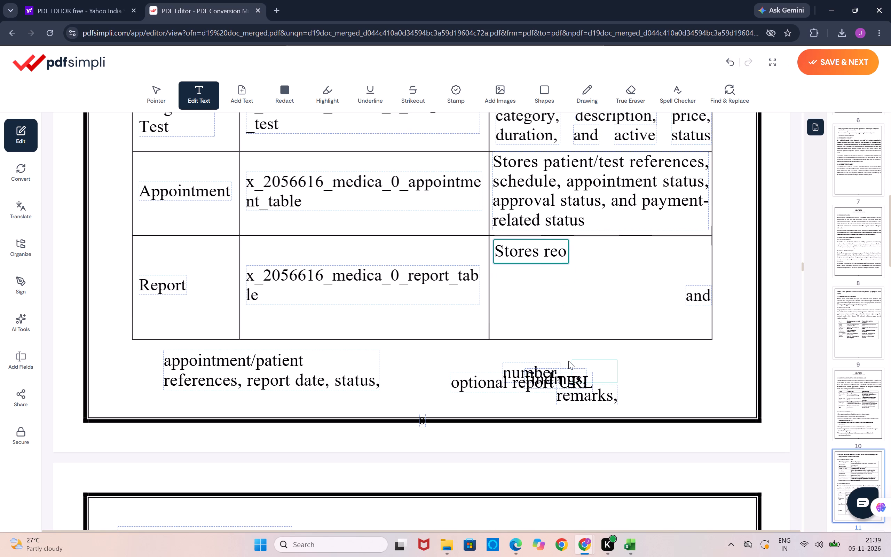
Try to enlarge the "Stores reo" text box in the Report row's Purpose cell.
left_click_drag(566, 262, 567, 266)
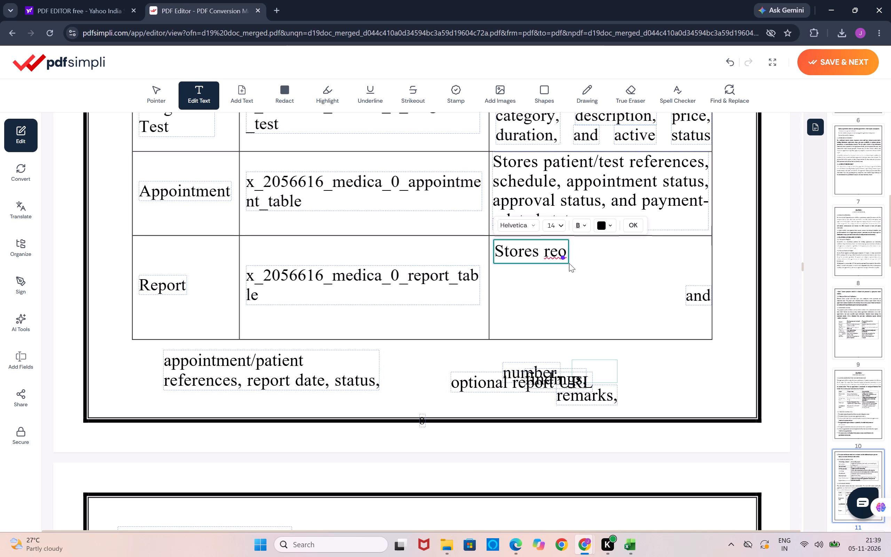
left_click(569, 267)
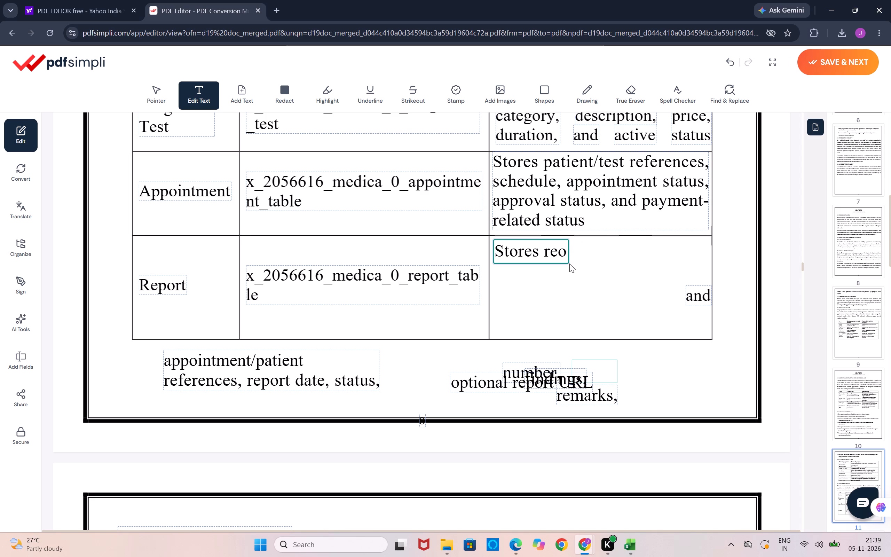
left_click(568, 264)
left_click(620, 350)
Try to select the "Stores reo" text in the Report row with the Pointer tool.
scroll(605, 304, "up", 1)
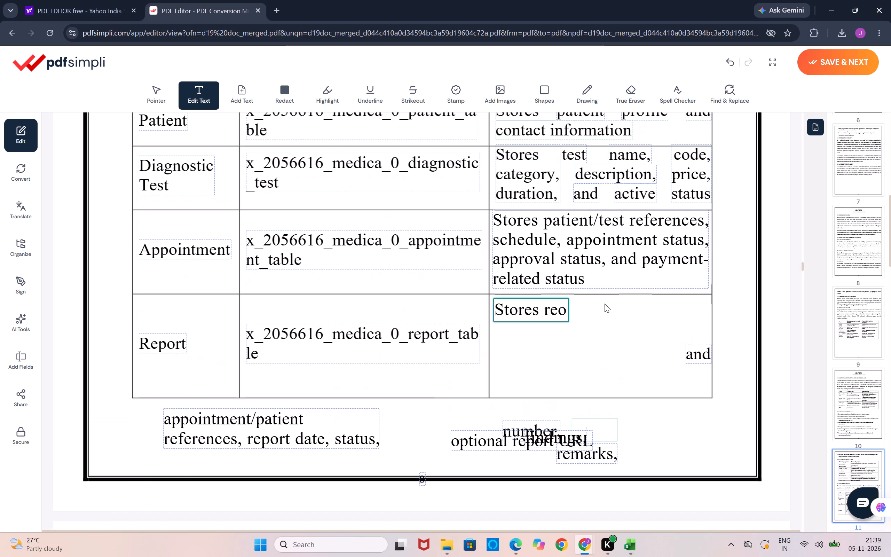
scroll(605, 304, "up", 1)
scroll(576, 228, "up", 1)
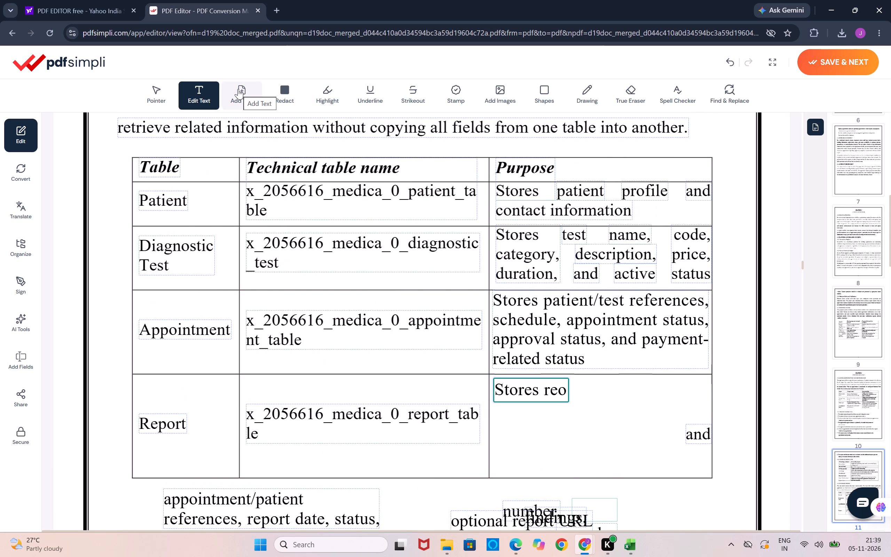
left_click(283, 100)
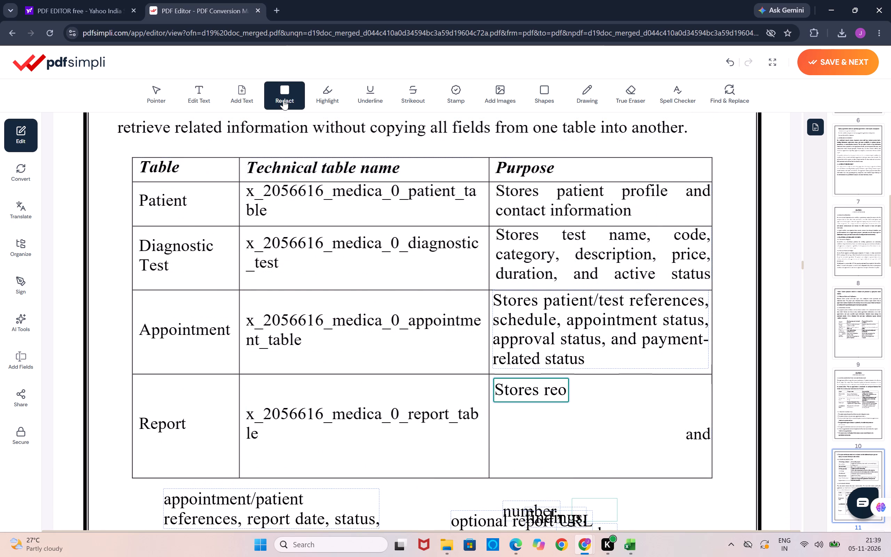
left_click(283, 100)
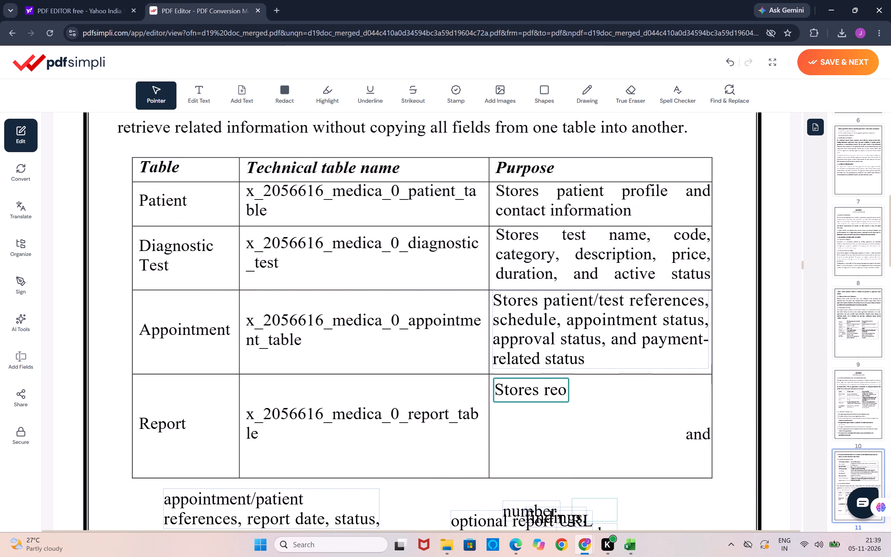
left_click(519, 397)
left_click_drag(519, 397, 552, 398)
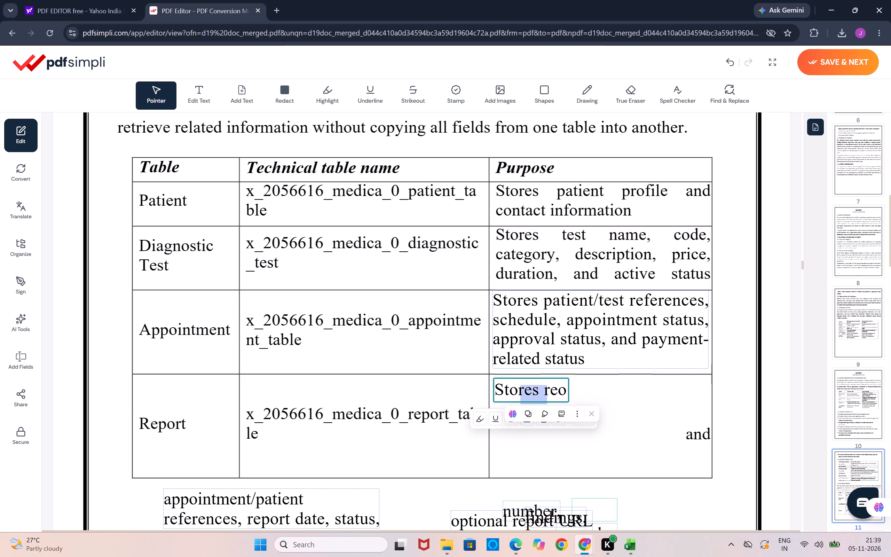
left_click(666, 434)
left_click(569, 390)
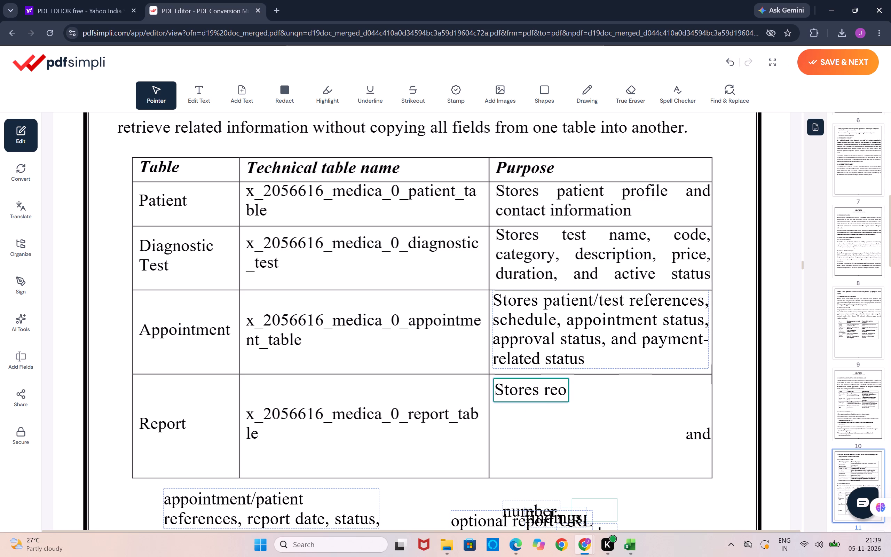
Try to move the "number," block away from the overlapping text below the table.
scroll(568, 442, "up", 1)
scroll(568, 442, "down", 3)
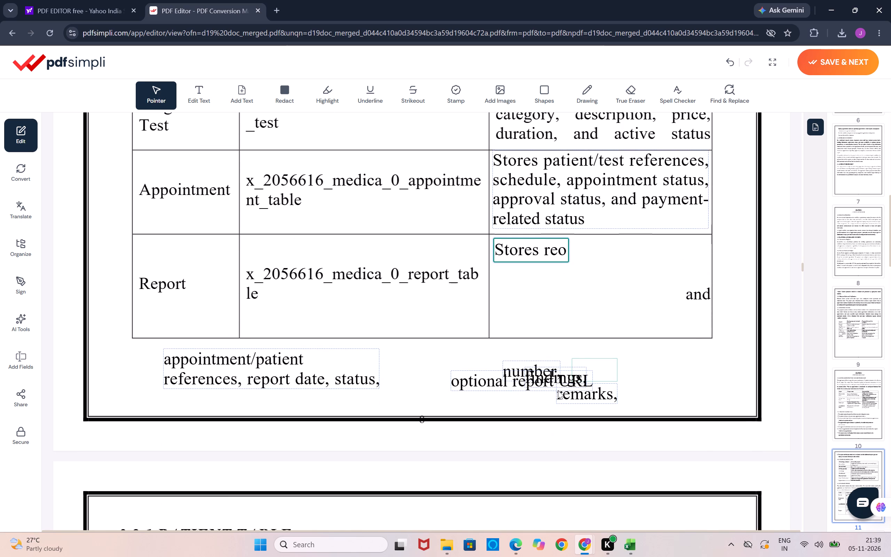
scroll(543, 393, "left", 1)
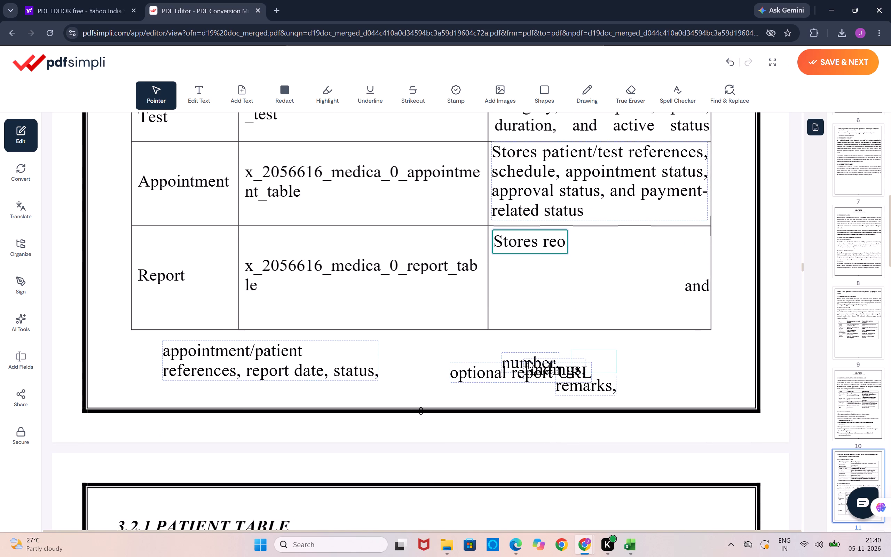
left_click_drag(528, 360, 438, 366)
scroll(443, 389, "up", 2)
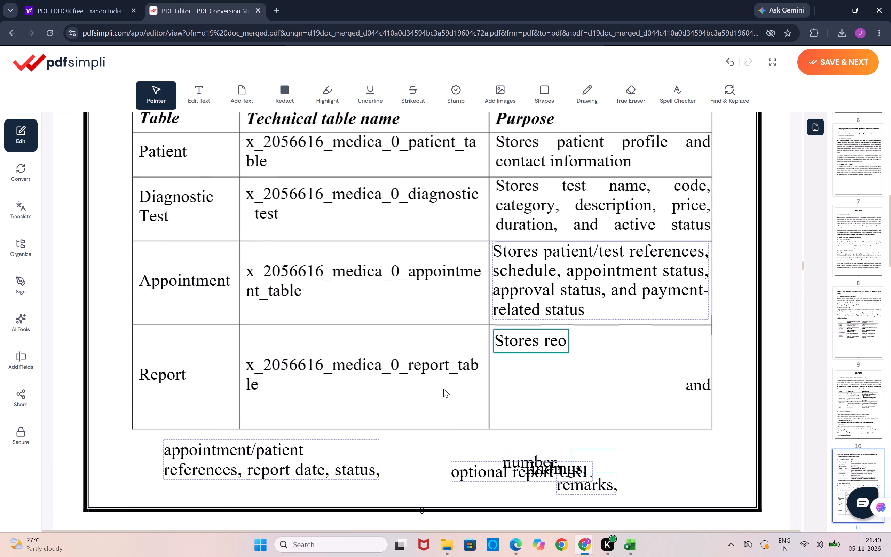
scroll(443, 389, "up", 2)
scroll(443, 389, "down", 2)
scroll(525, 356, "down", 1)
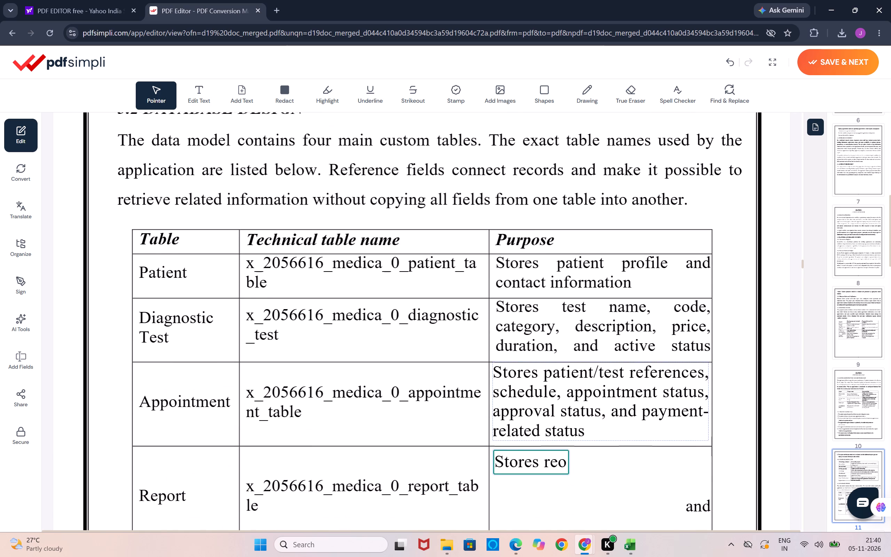
Review the Database Design table and the Patient and Diagnostic Test tables on the following page.
scroll(525, 356, "down", 1)
scroll(483, 324, "down", 2)
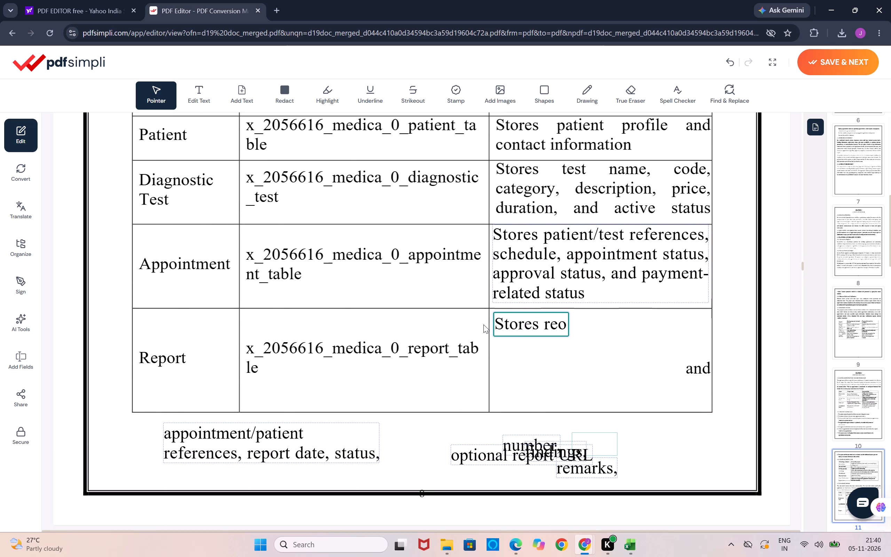
scroll(483, 324, "down", 2)
left_click(527, 359)
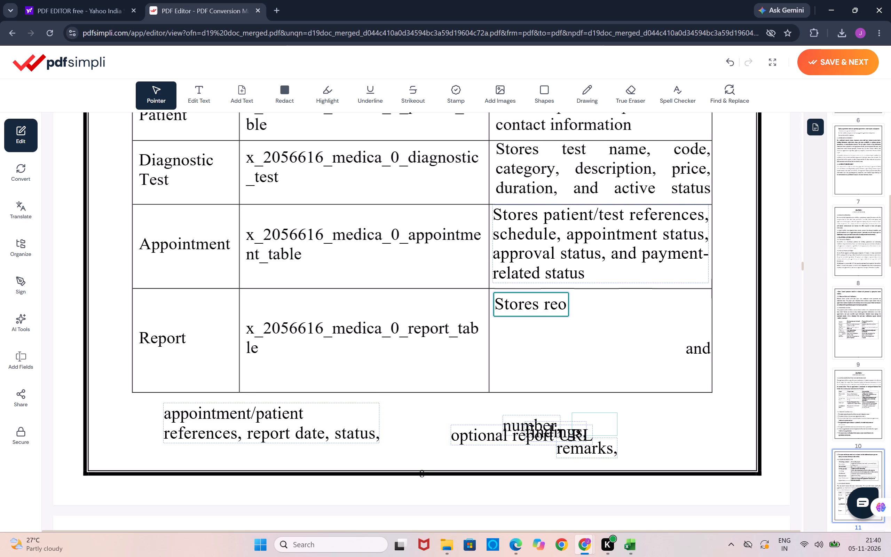
scroll(600, 320, "up", 3)
scroll(600, 320, "down", 7)
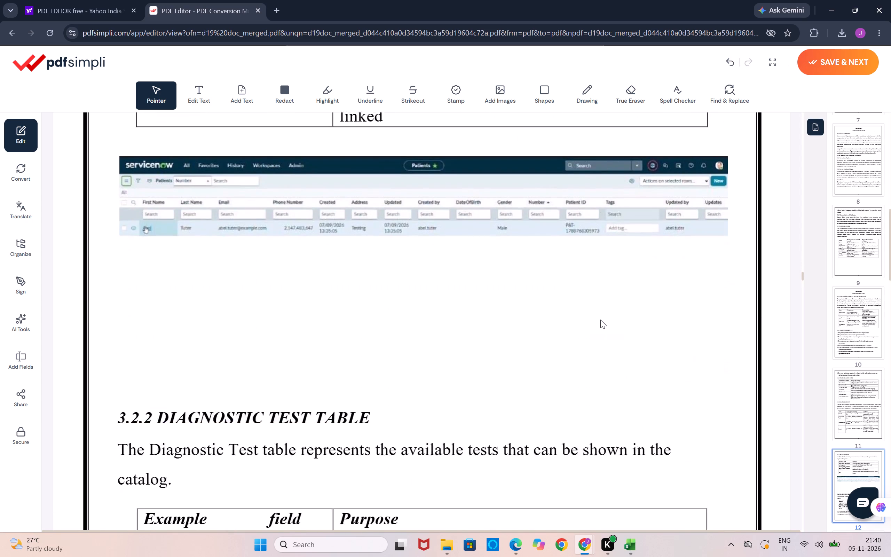
scroll(600, 320, "down", 4)
scroll(600, 320, "up", 4)
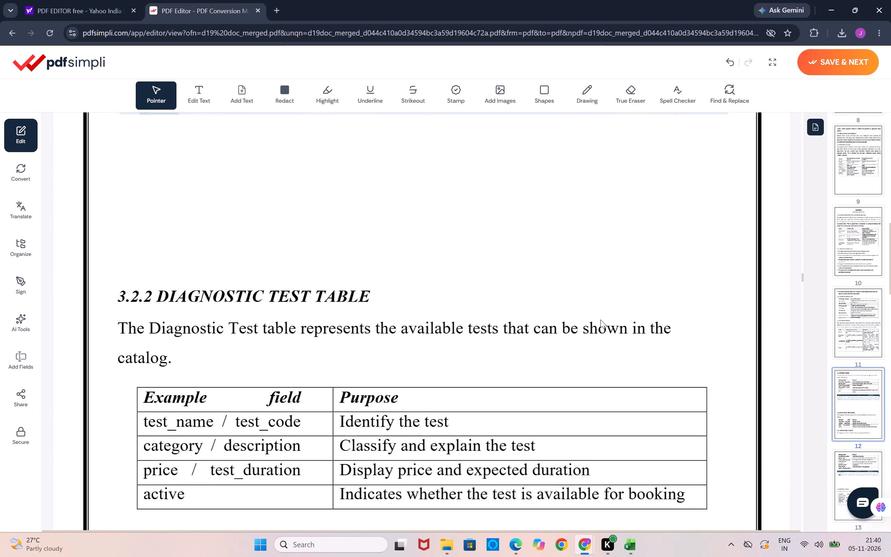
scroll(600, 320, "up", 2)
scroll(600, 320, "down", 4)
scroll(600, 320, "up", 6)
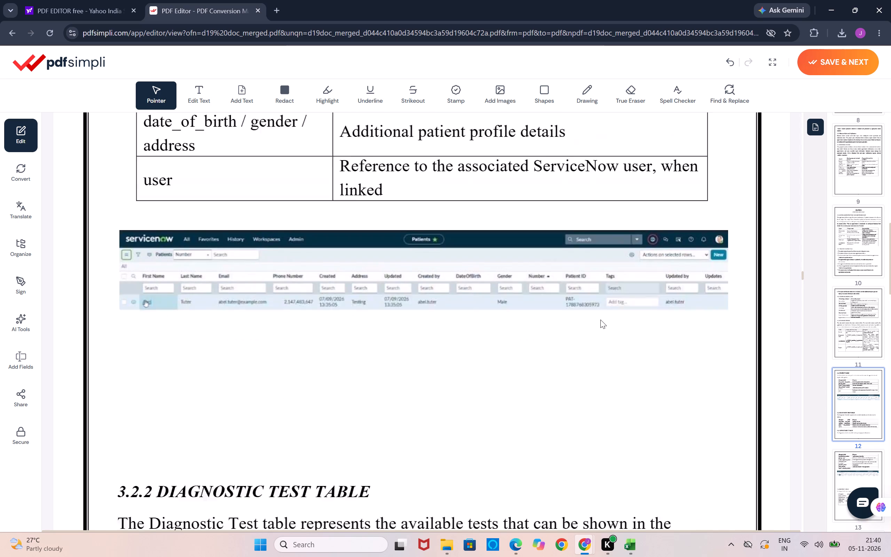
scroll(600, 320, "up", 2)
scroll(600, 320, "down", 4)
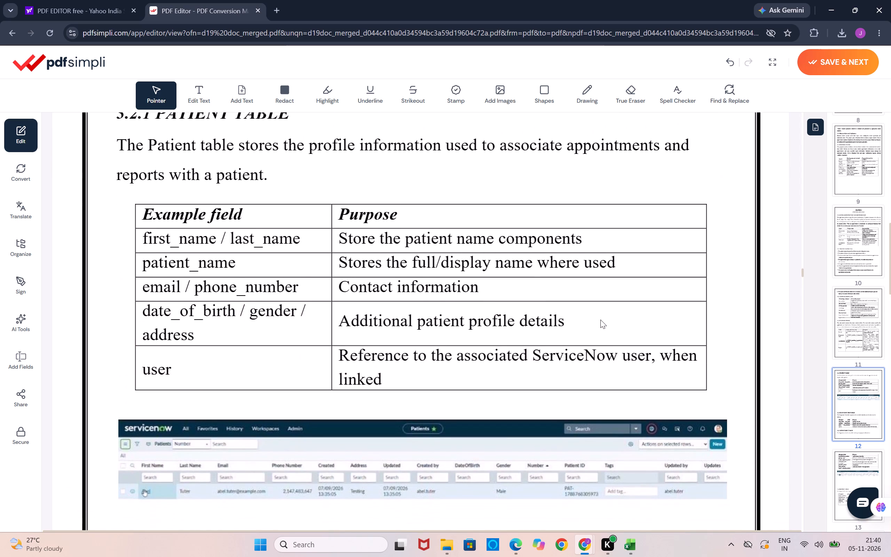
scroll(393, 361, "up", 7)
scroll(393, 361, "down", 5)
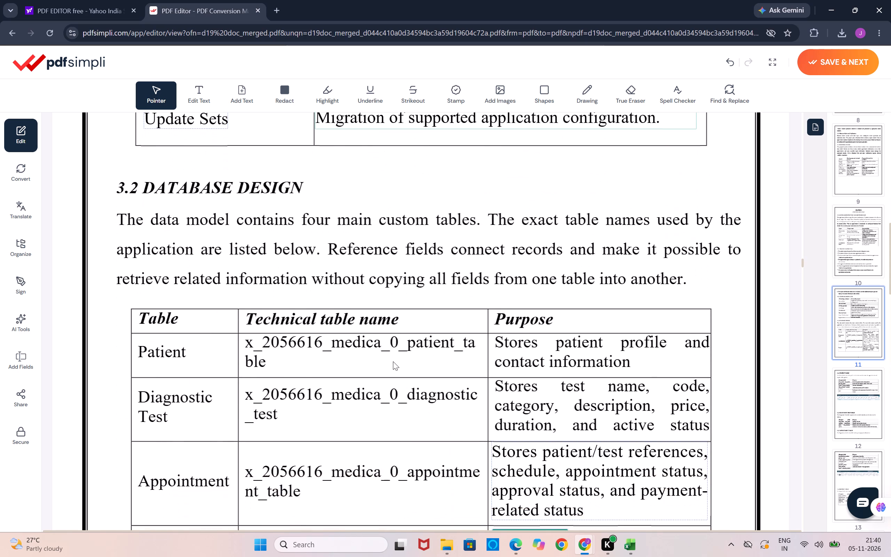
scroll(393, 361, "down", 4)
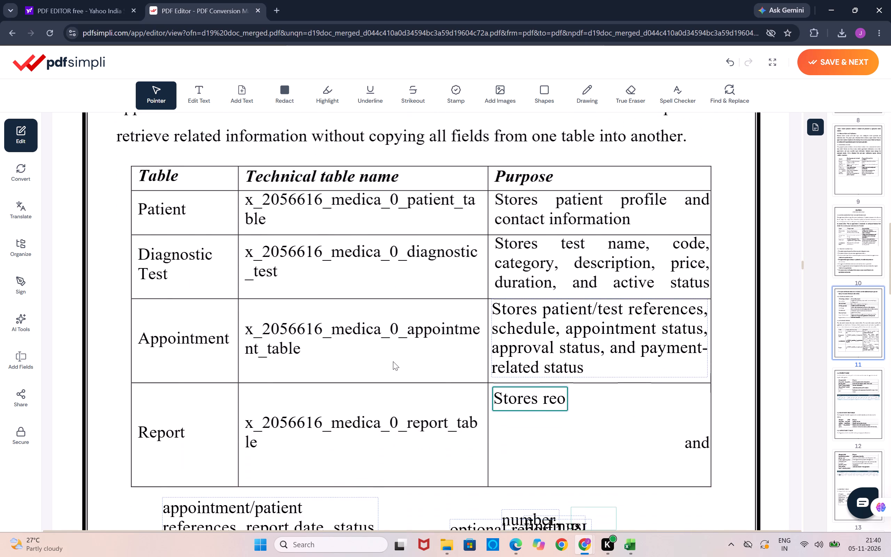
scroll(393, 361, "down", 1)
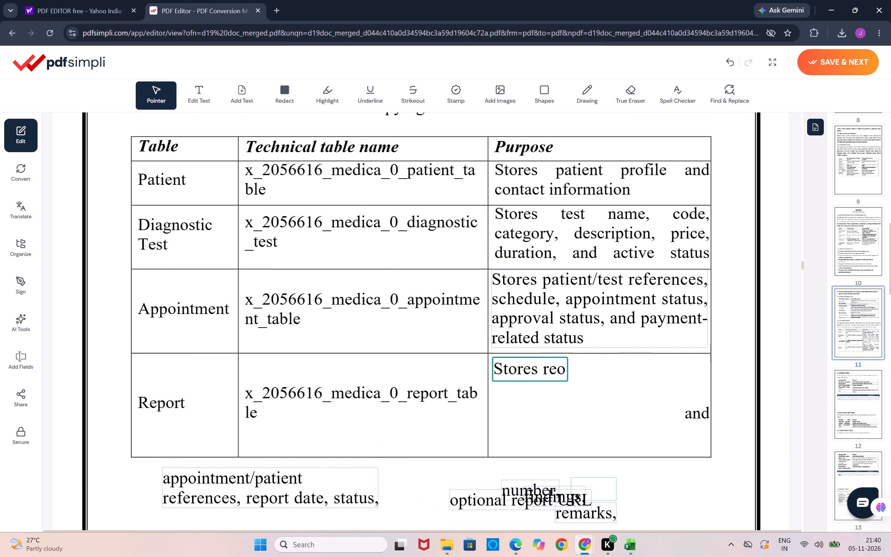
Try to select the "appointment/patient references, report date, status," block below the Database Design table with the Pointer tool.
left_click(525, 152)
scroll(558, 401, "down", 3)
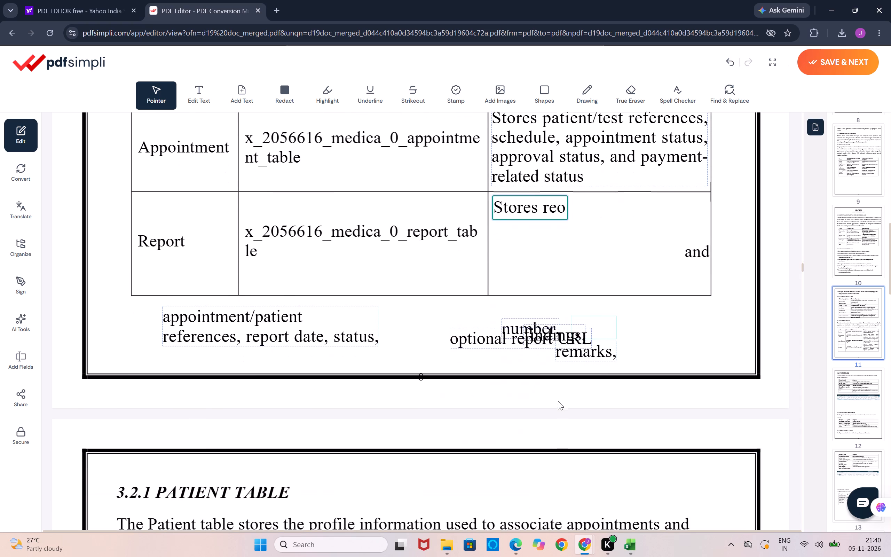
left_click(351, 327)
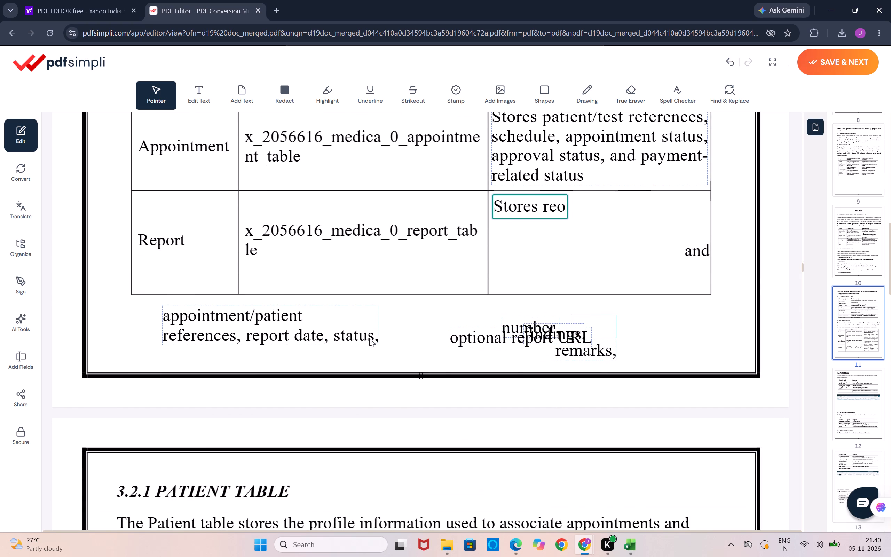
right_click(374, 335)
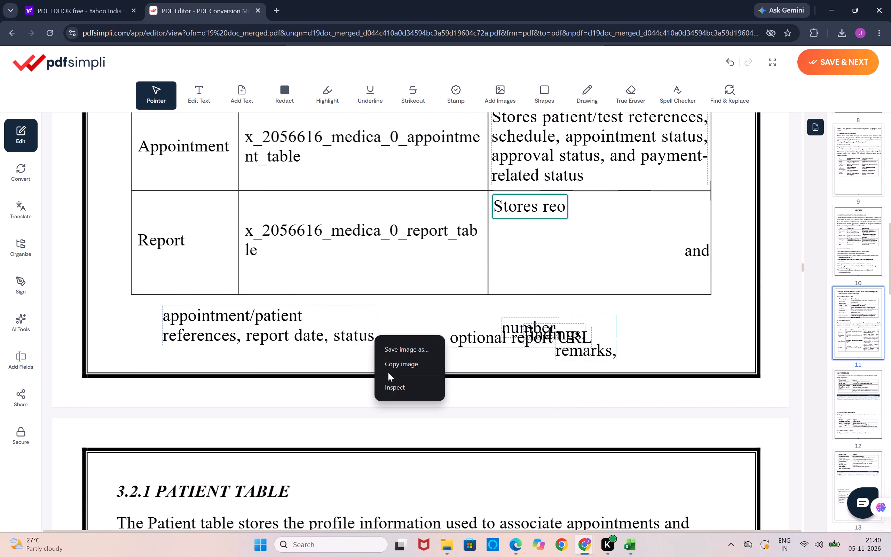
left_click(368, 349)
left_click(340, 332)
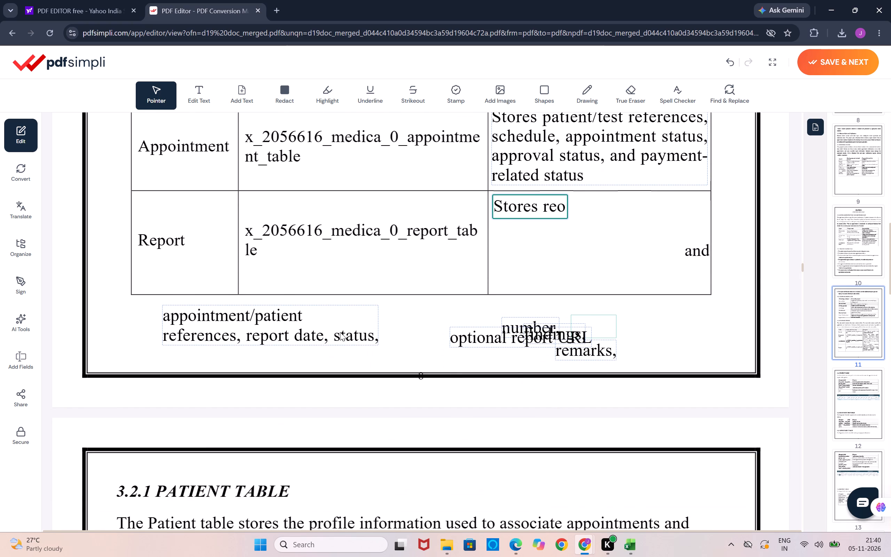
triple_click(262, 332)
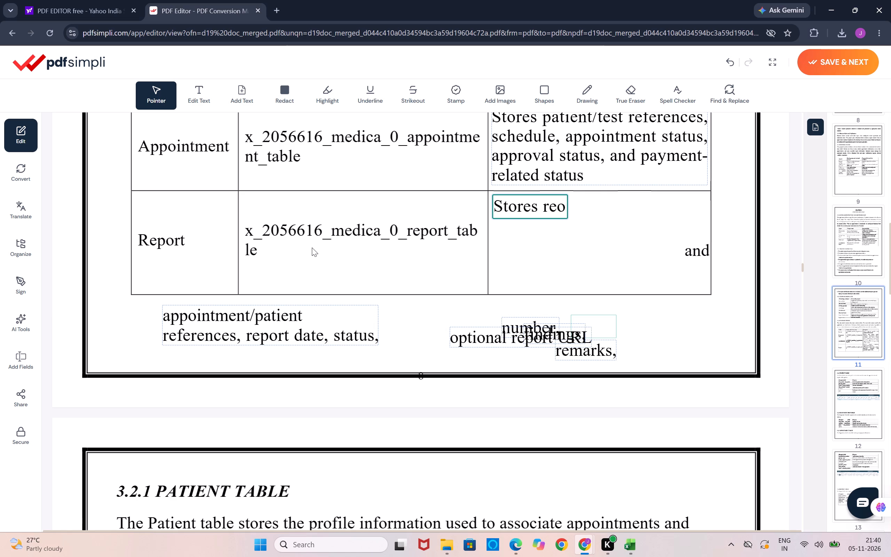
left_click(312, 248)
Delete the text "appointment/patient references, report date, status," from its block below the Database Design table using Edit Text.
left_click(205, 100)
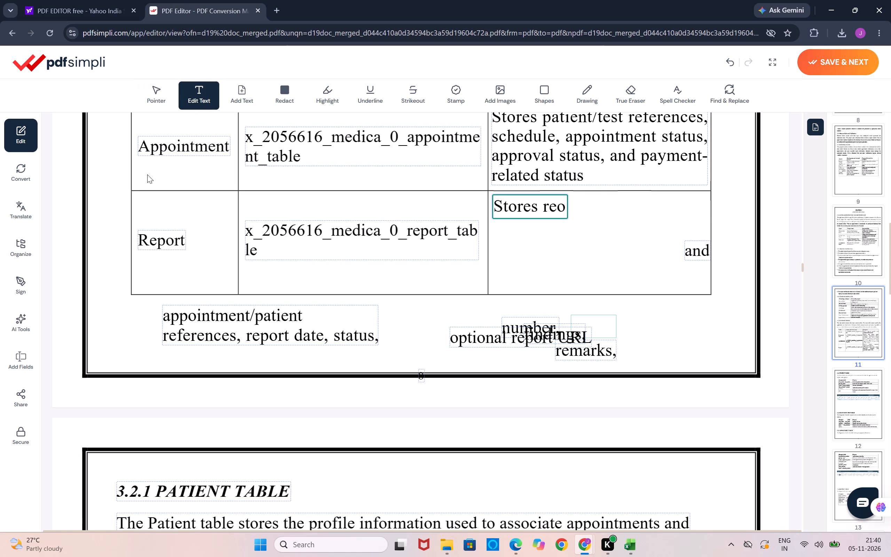
double_click(277, 334)
left_click(344, 336)
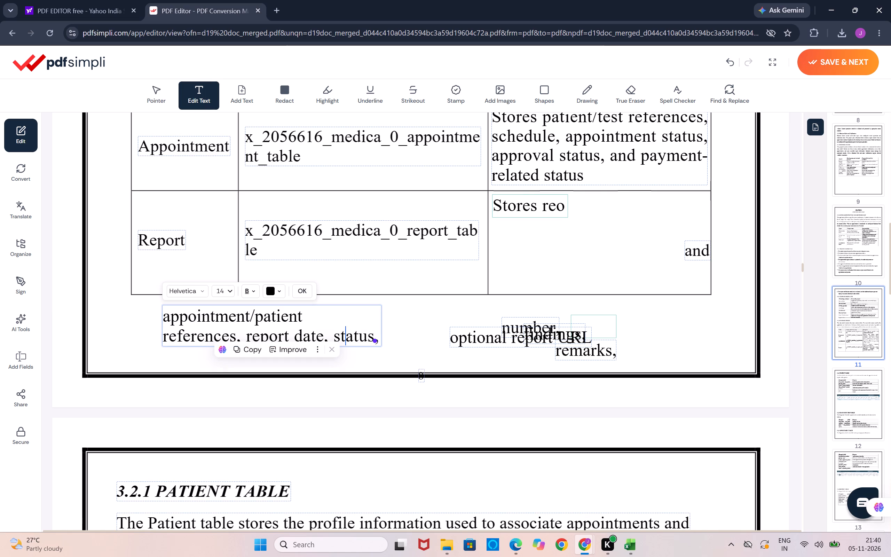
key("ctrl+a")
key("BackSpace")
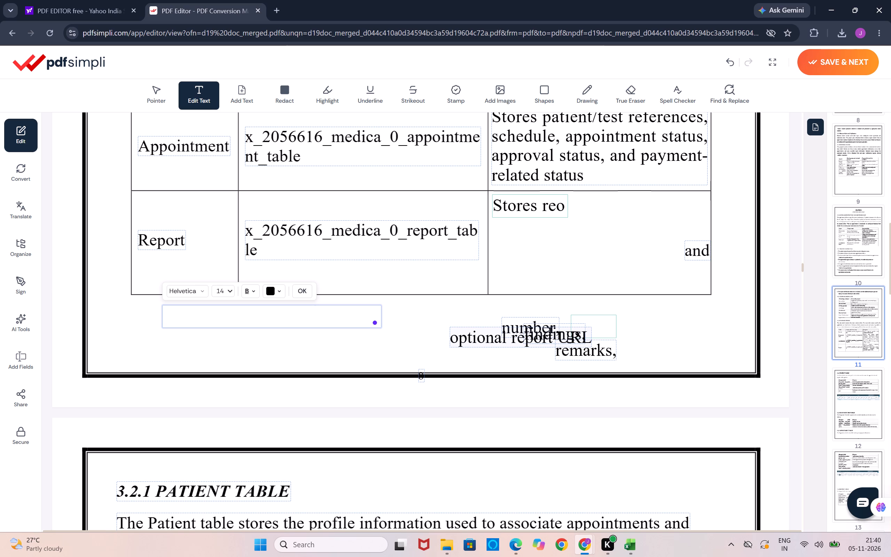
Move the "optional report URL" block clear of the overlapping fragments below the table and delete its text.
left_click_drag(482, 347, 382, 350)
left_click(461, 340)
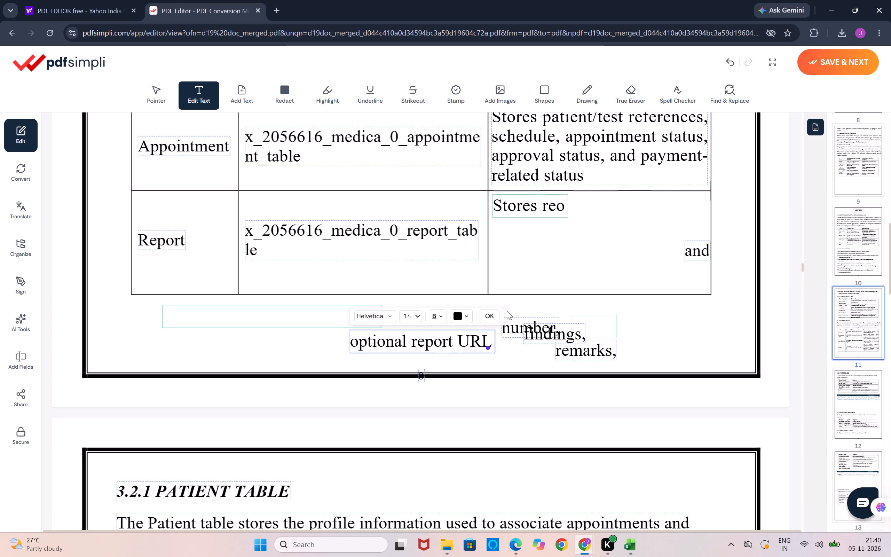
left_click(492, 342)
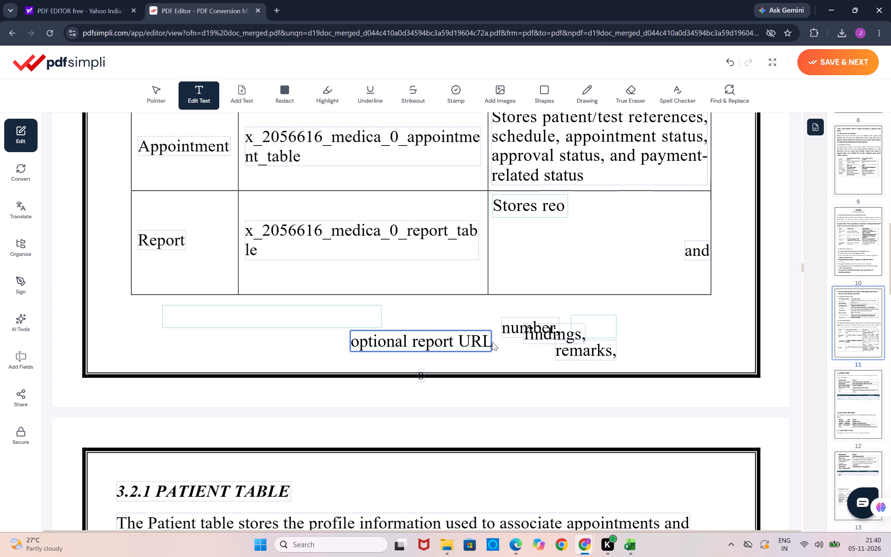
key("ctrl+a")
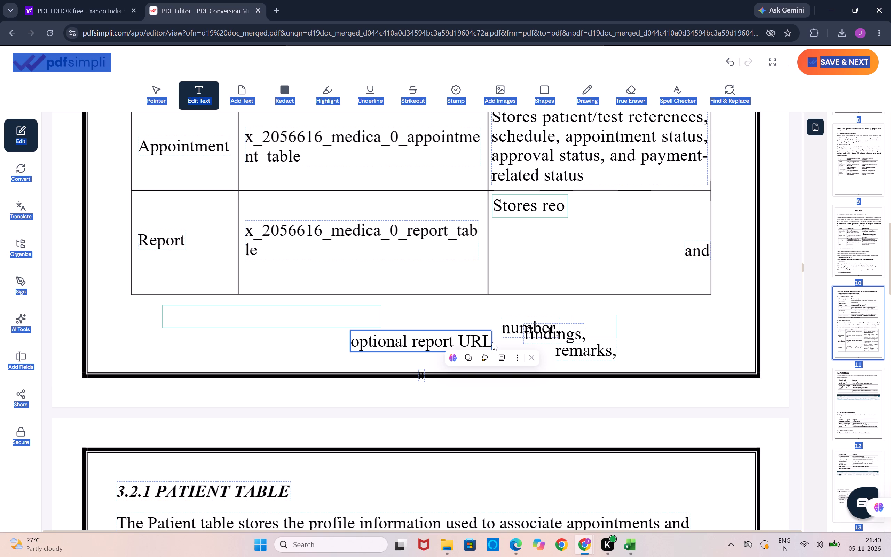
key("ctrl+a")
left_click(393, 313)
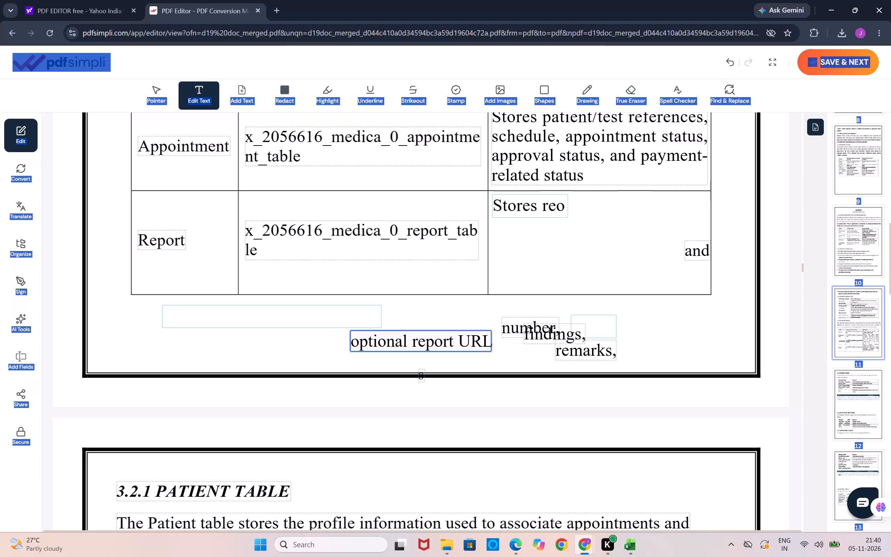
left_click(378, 342)
left_click(378, 342)
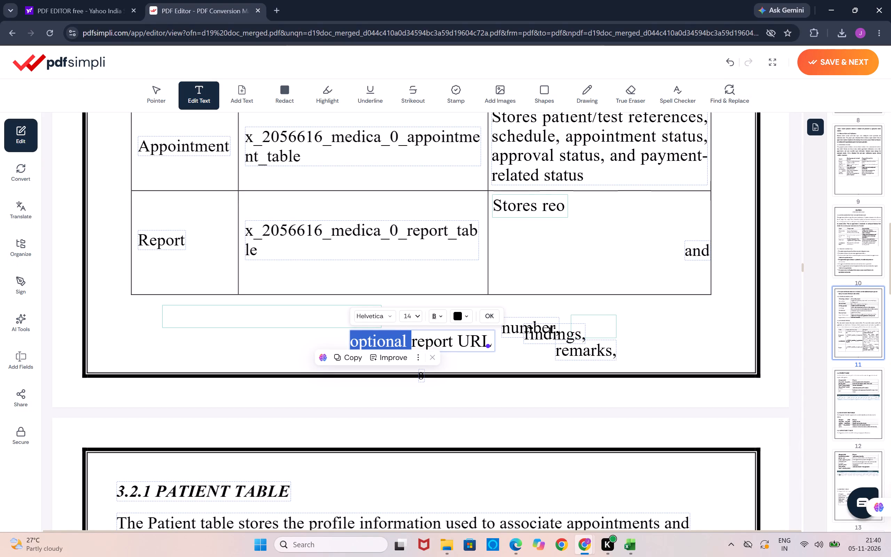
key("ctrl+a")
key("BackSpace")
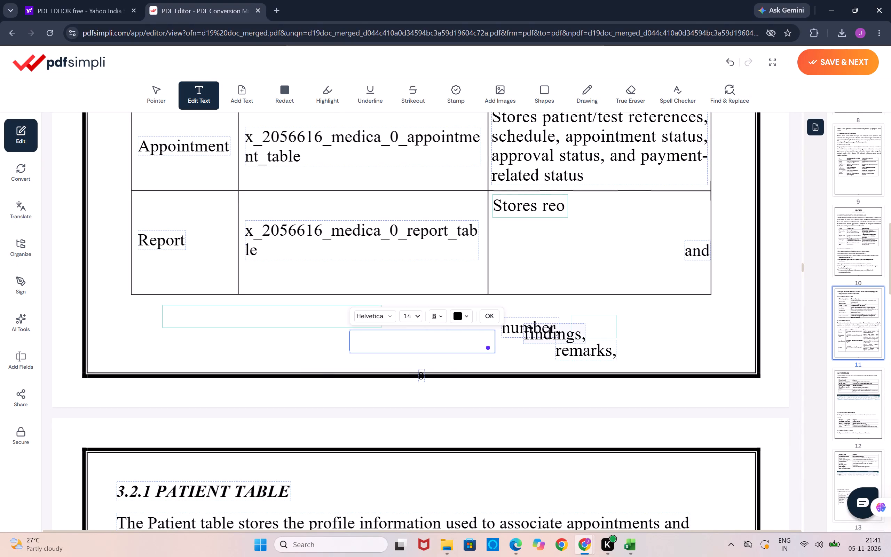
Delete the leftover fragments "findings,", "number," and "remarks," below the Database Design table.
left_click(552, 334)
key("ctrl+a")
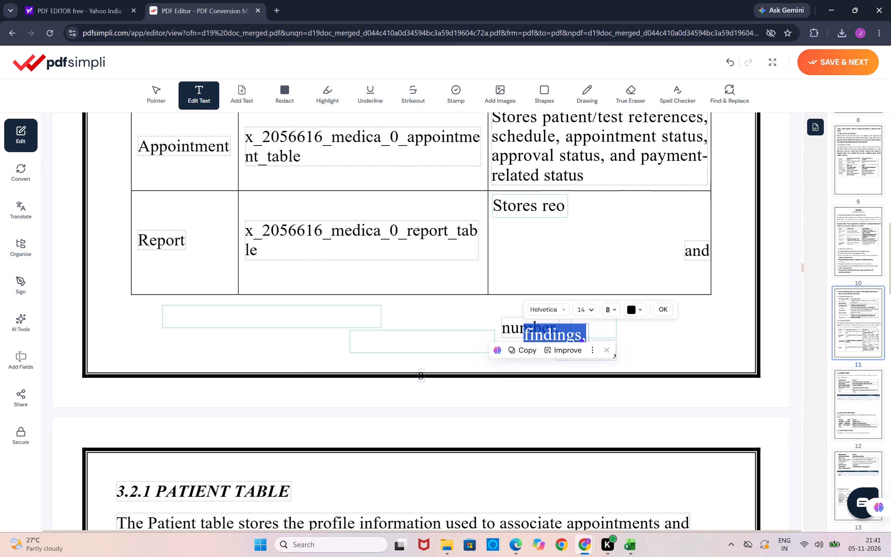
key("BackSpace")
left_click(516, 328)
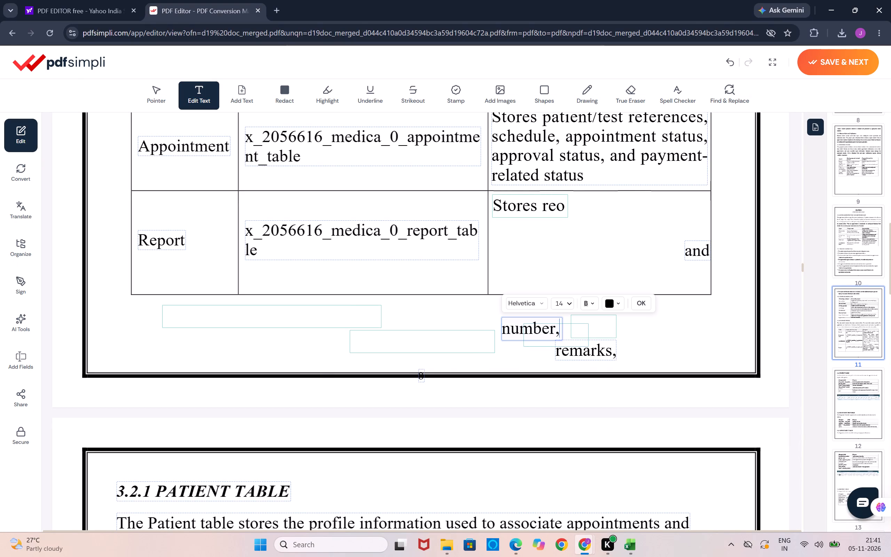
key("ctrl+a")
key("BackSpace")
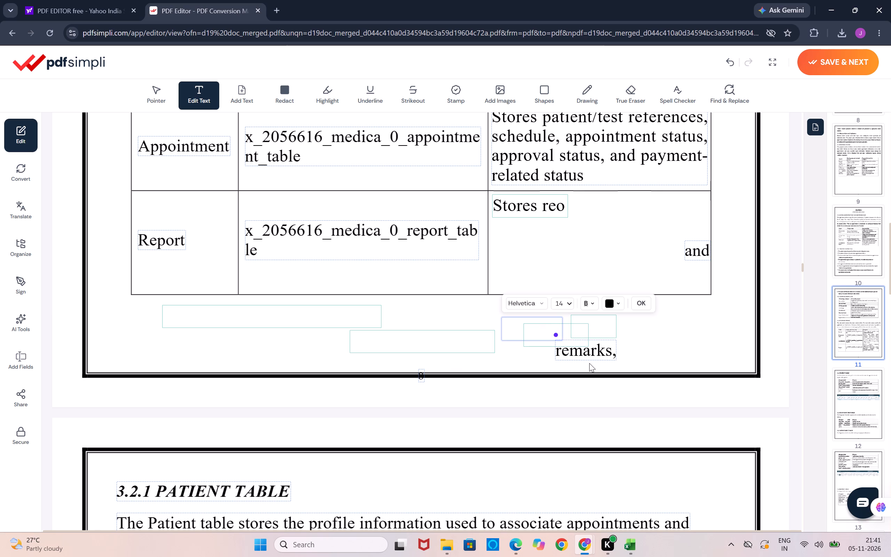
left_click(590, 354)
key("ctrl+a")
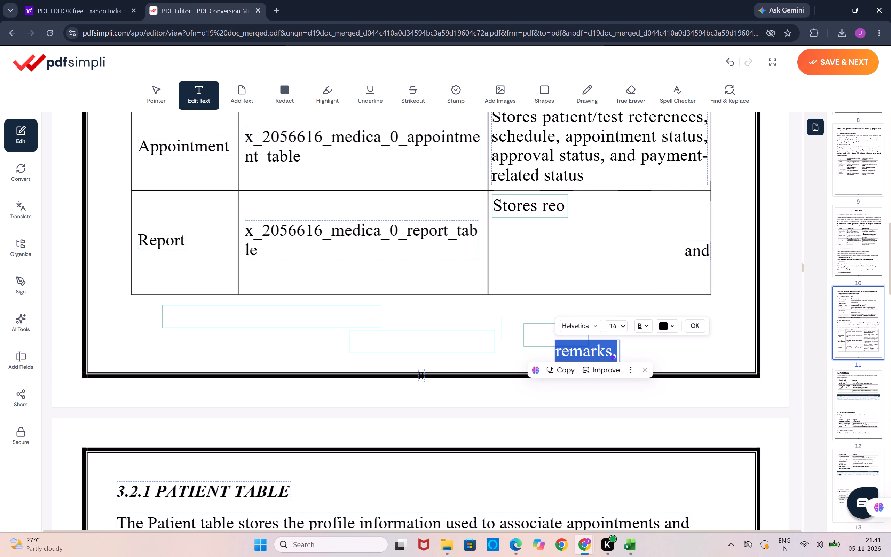
key("BackSpace")
Delete "and" from the Report row's Purpose cell and move its emptied text box below the table.
left_click(695, 251)
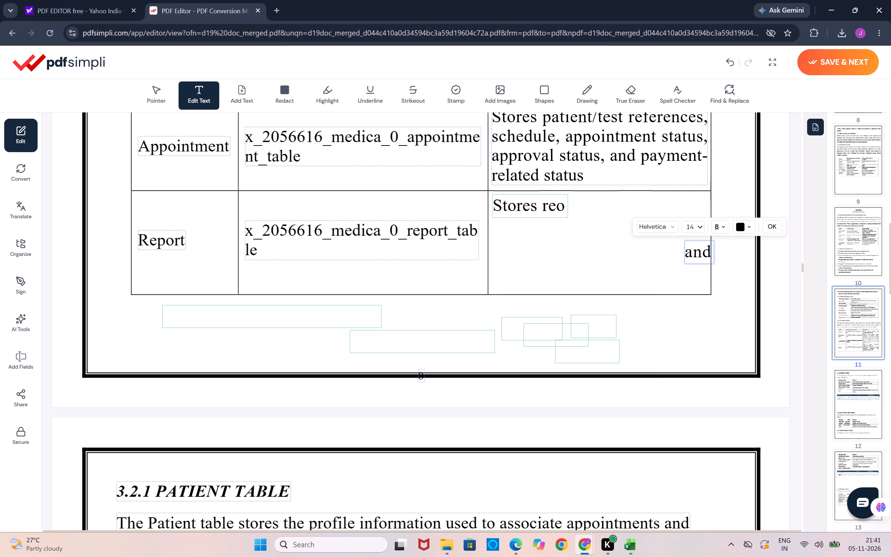
key("ctrl+a")
key("BackSpace")
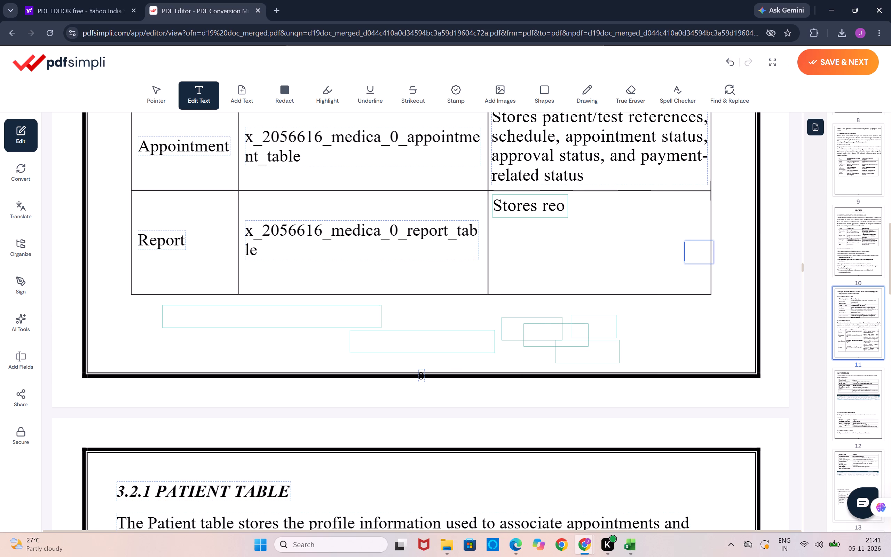
left_click(554, 208)
left_click_drag(554, 208, 545, 226)
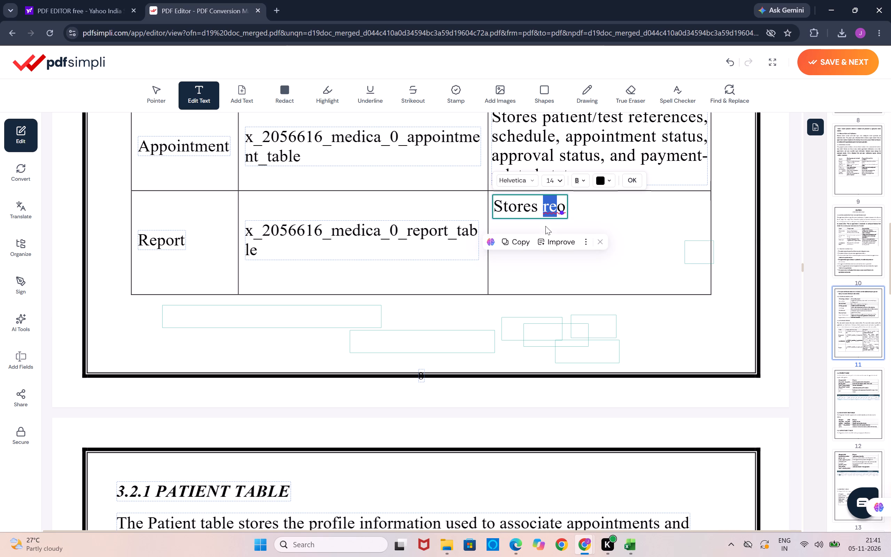
left_click(626, 265)
left_click_drag(692, 246, 649, 276)
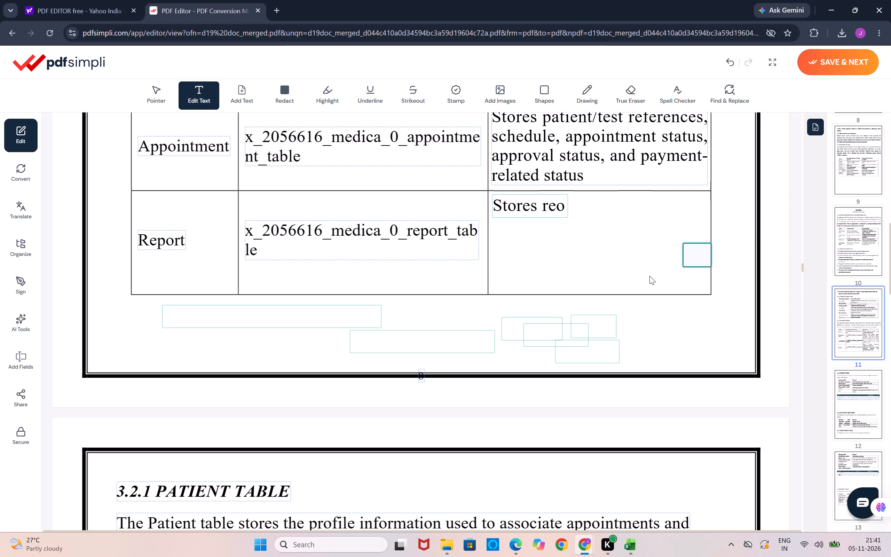
left_click_drag(649, 276, 512, 338)
Move the "Stores reo" block out of the Report row's Purpose cell to below the table and delete its text.
left_click_drag(528, 203, 510, 288)
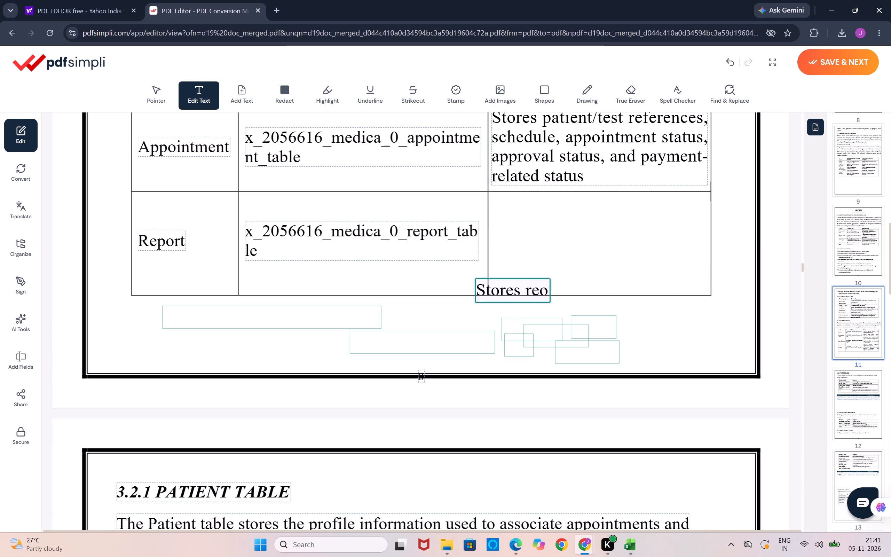
left_click_drag(510, 288, 494, 331)
left_click(497, 333)
key("ctrl+a")
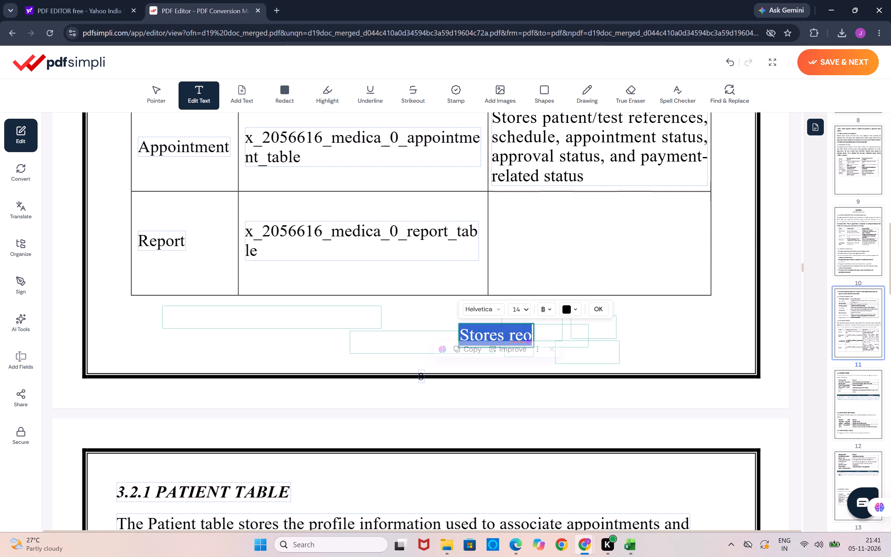
key("BackSpace")
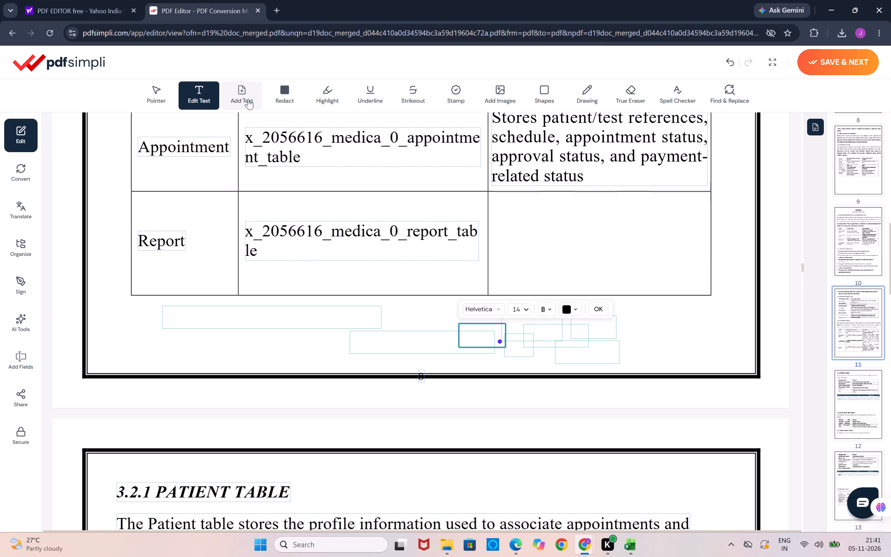
Add the text "Stores Reports and patient details." to the Report row's Purpose cell in Times New Roman.
left_click(248, 99)
left_click(530, 226)
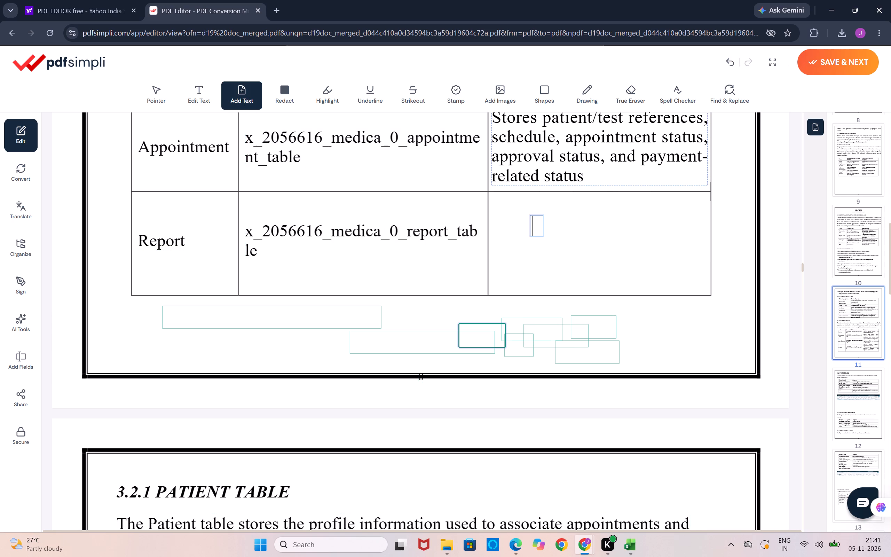
type("Stores Reports")
key("space")
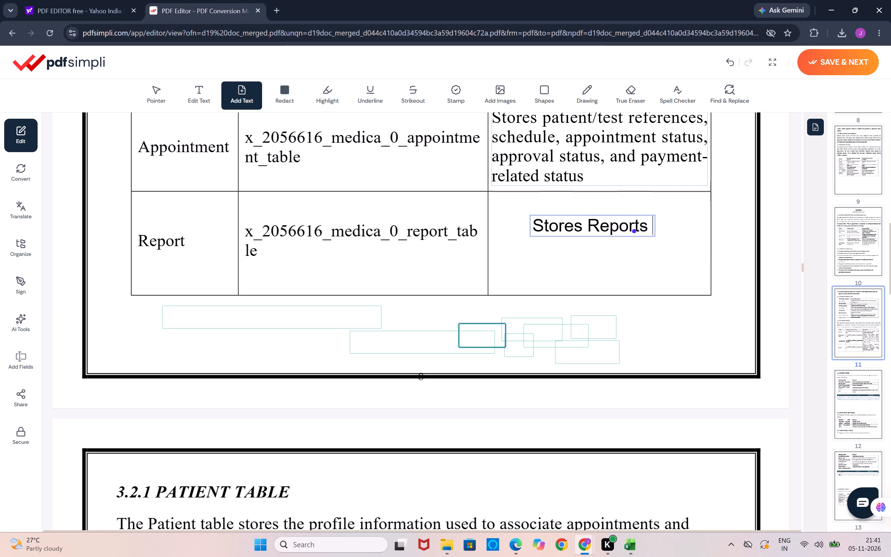
type("and")
key("space")
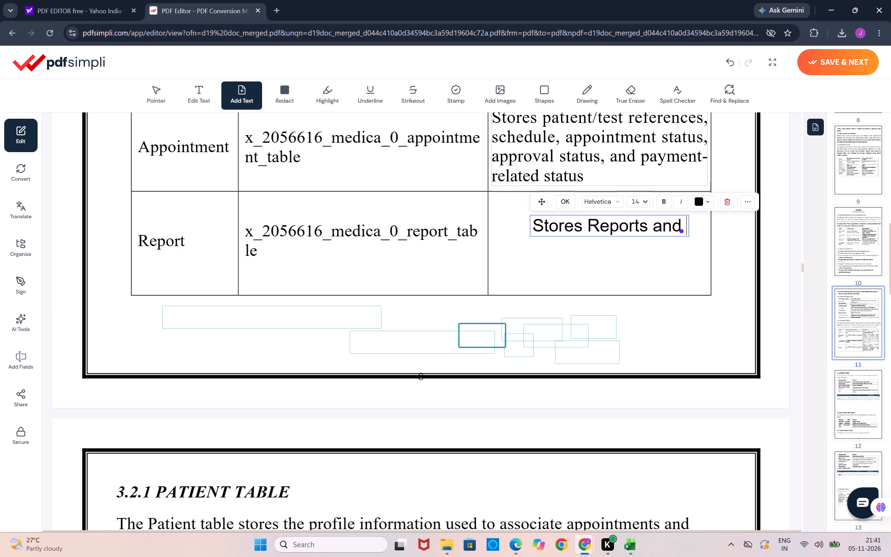
type("patient details")
key("period")
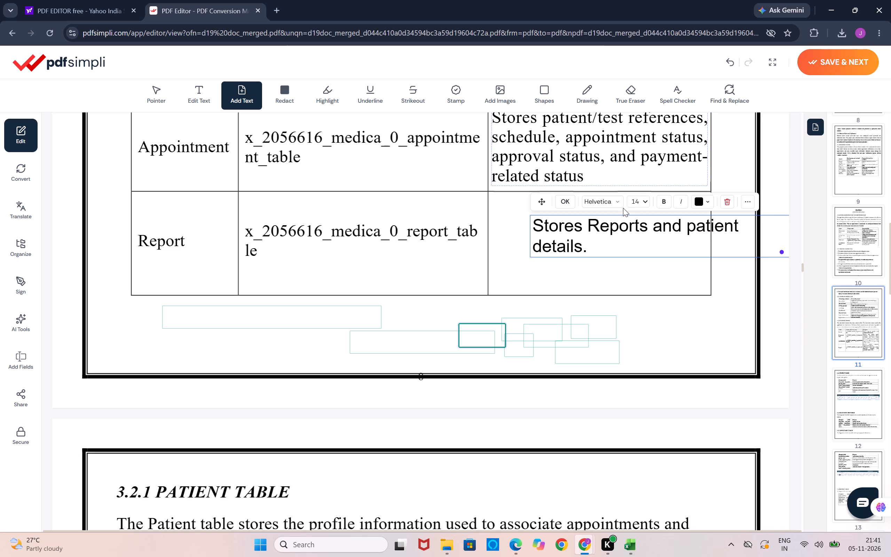
left_click(618, 202)
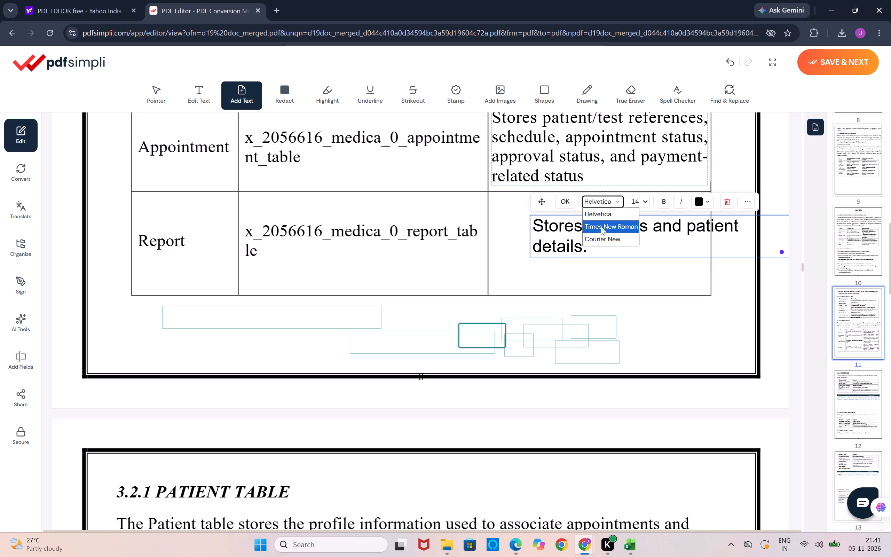
left_click(601, 226)
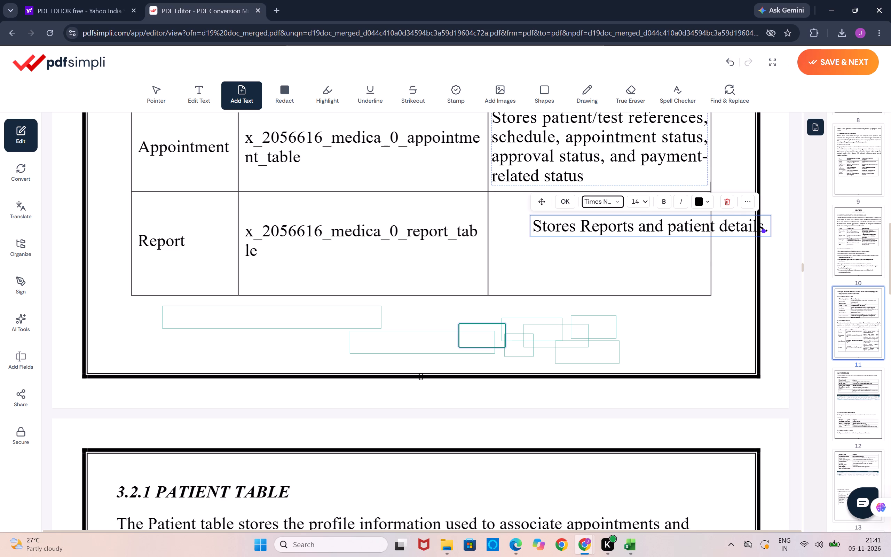
left_click(586, 318)
Move the new Report description to the upper-left corner of its Purpose cell.
left_click_drag(604, 228, 574, 226)
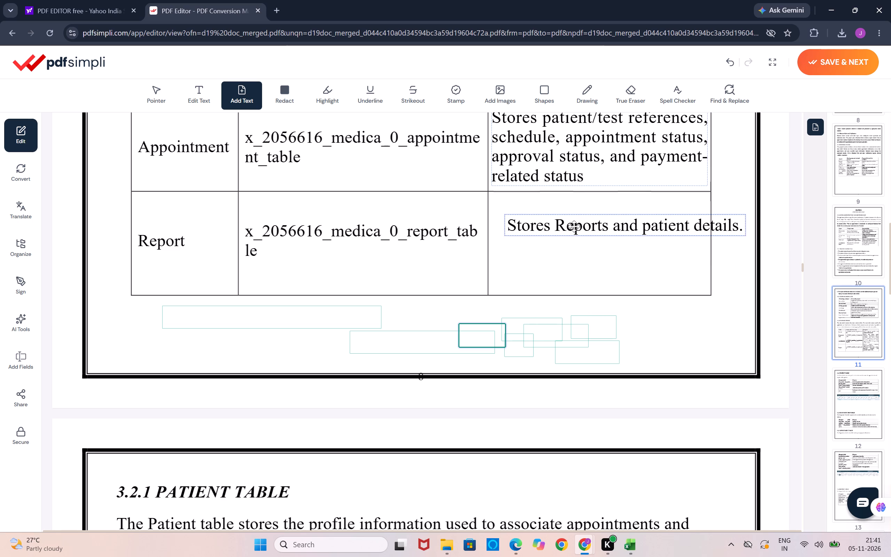
left_click_drag(574, 226, 562, 212)
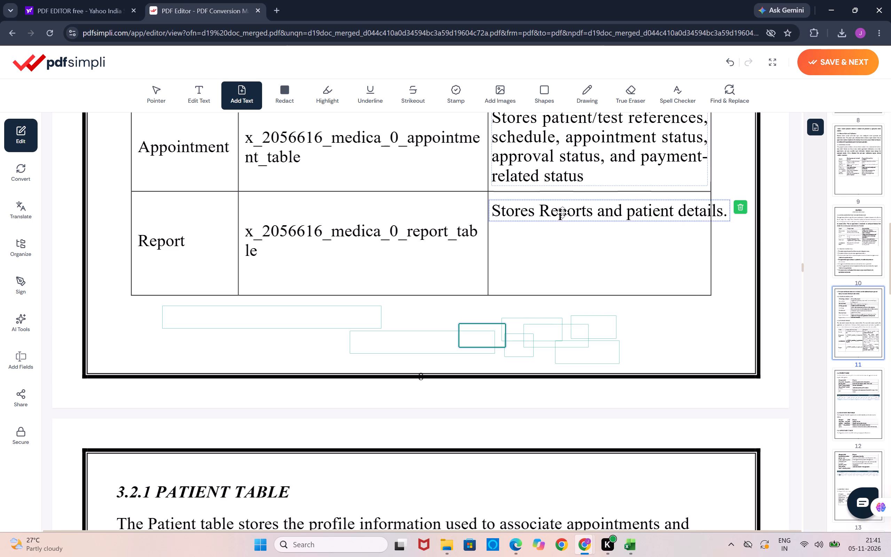
Insert a line break before "details." in the Report row's Purpose text to fit it within the cell.
left_click(679, 213)
left_click(671, 247)
left_click(681, 205)
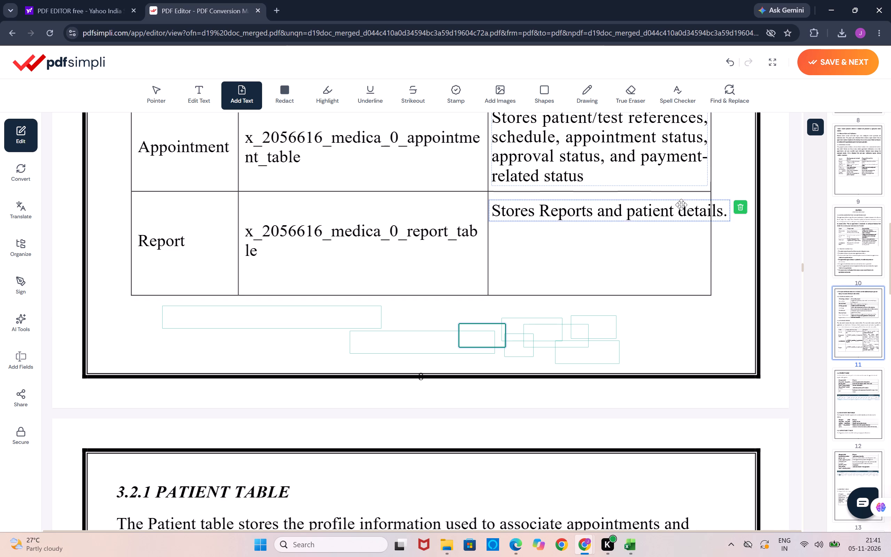
left_click(684, 210)
double_click(684, 210)
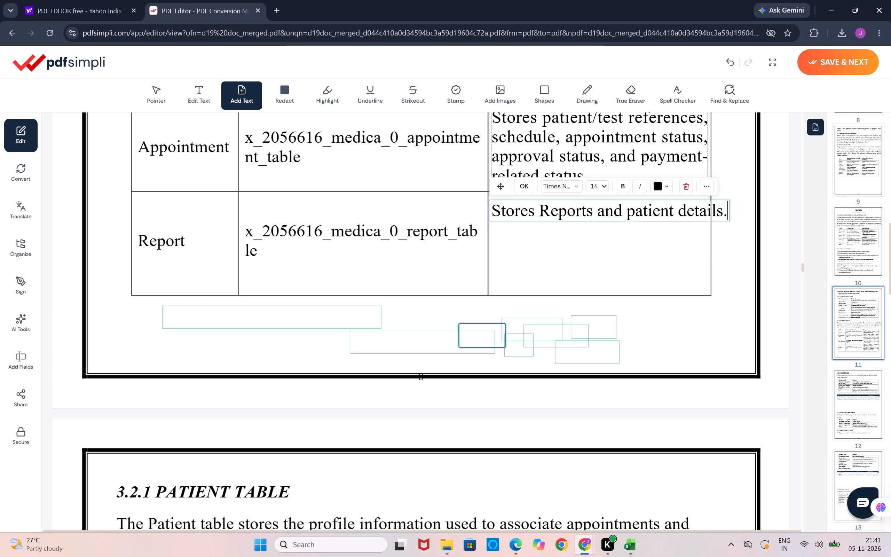
key("Left")
key("Left")
key("Left")
key("Left")
key("Left")
key("Left")
key("Left")
key("Left")
key("Return")
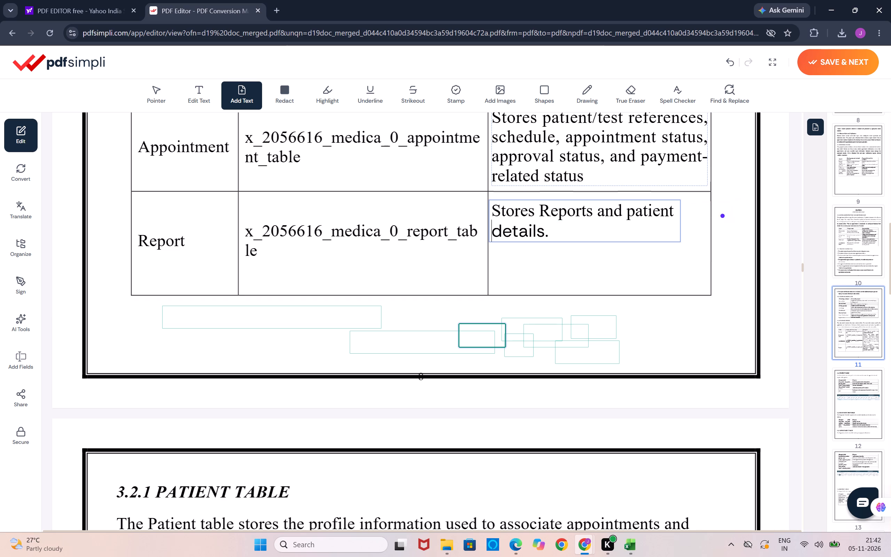
left_click(733, 259)
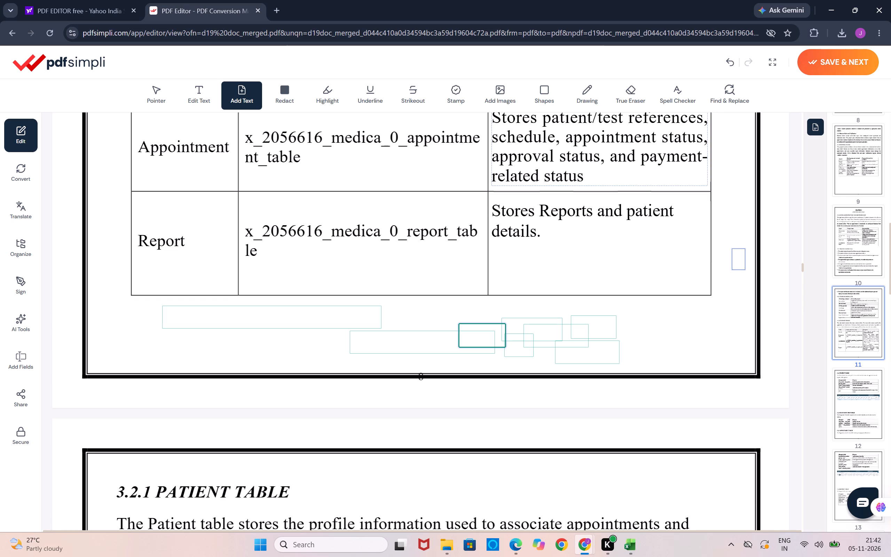
Review the Database Design table and the Patient, Diagnostic Test and Appointment tables for entries that do not fit their rows.
scroll(593, 277, "up", 2)
scroll(656, 261, "up", 1)
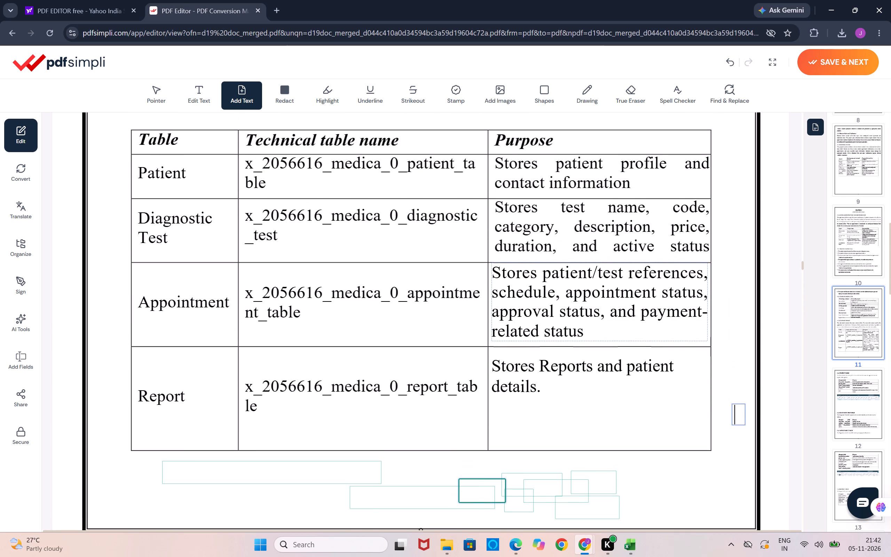
left_click(618, 231)
left_click(563, 221)
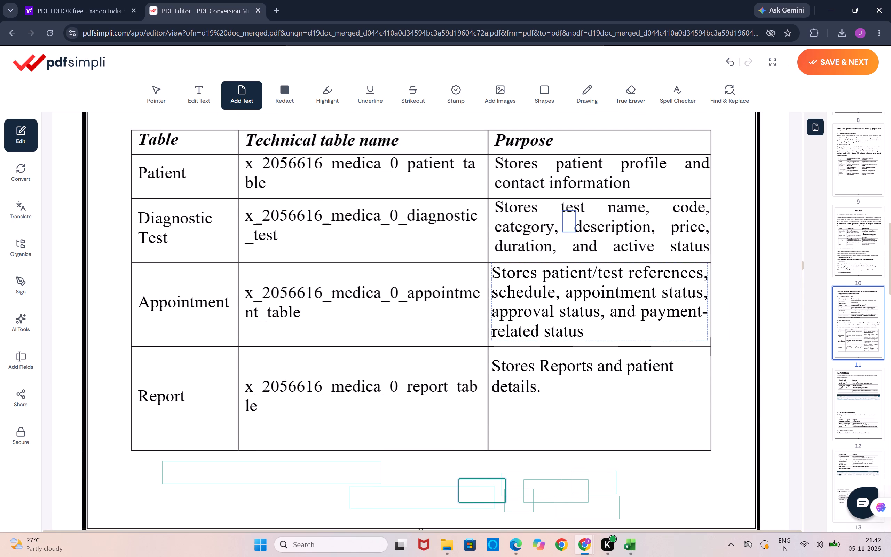
left_click(522, 231)
scroll(534, 275, "down", 3)
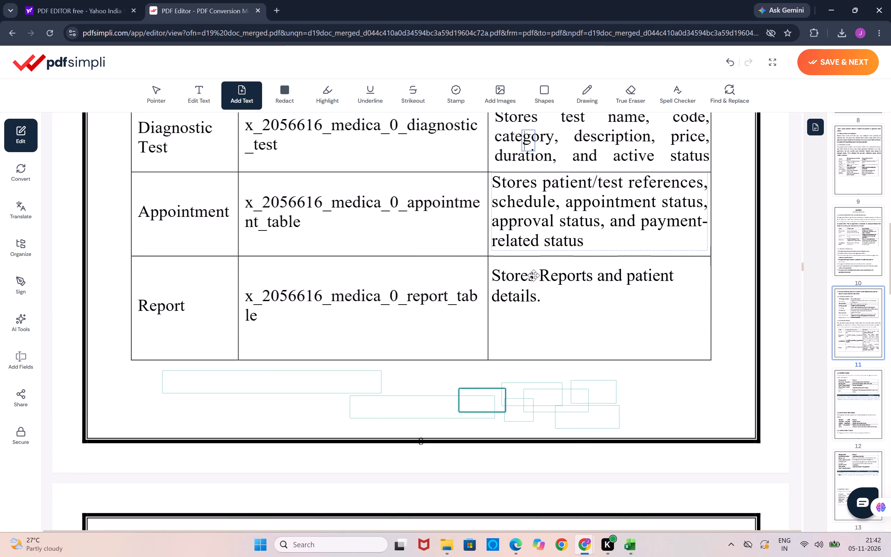
scroll(534, 275, "down", 1)
scroll(516, 312, "down", 3)
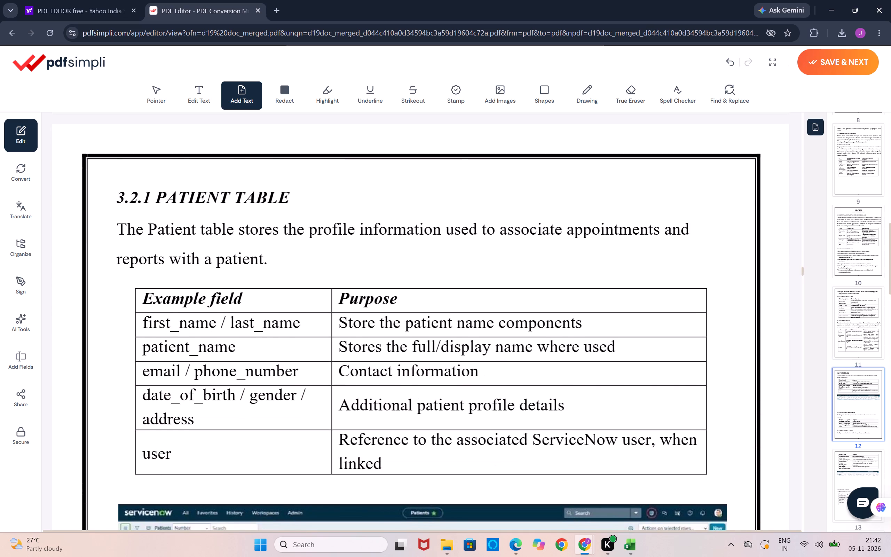
scroll(360, 292, "down", 6)
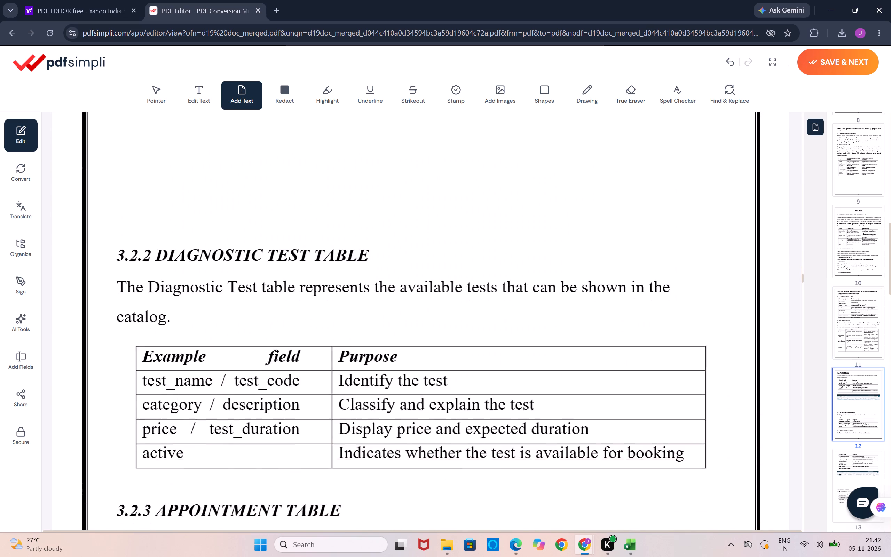
scroll(360, 292, "down", 6)
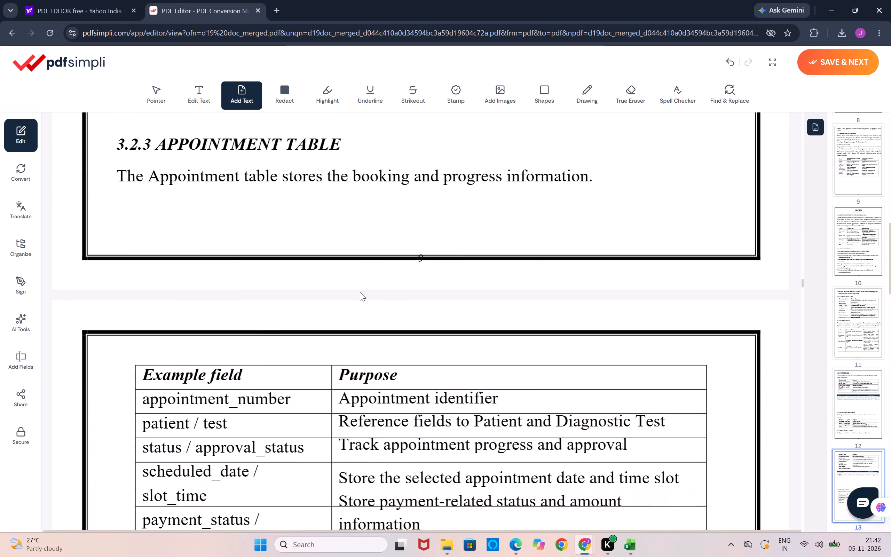
scroll(360, 292, "down", 2)
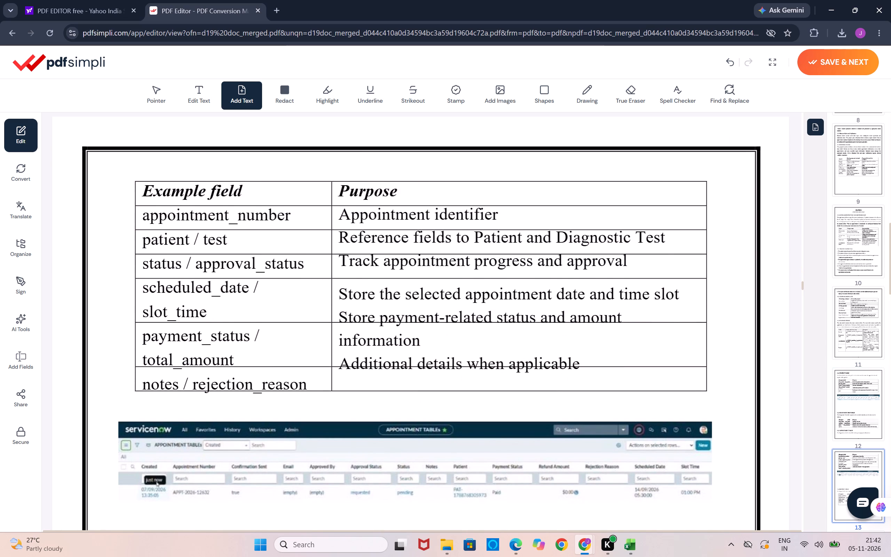
Nudge the Appointment table's lower Purpose text block, from "Store the selected appointment date" onward, slightly up and left against the column edge.
left_click(359, 363)
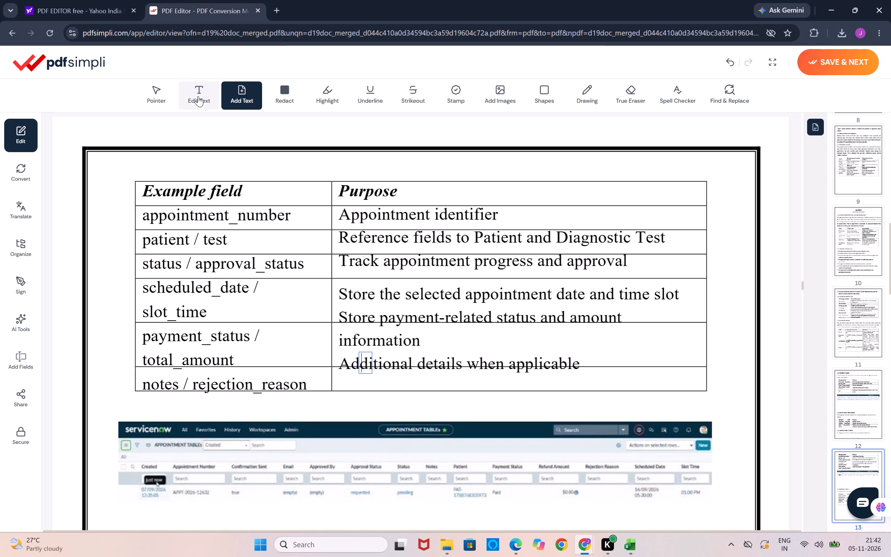
left_click(197, 95)
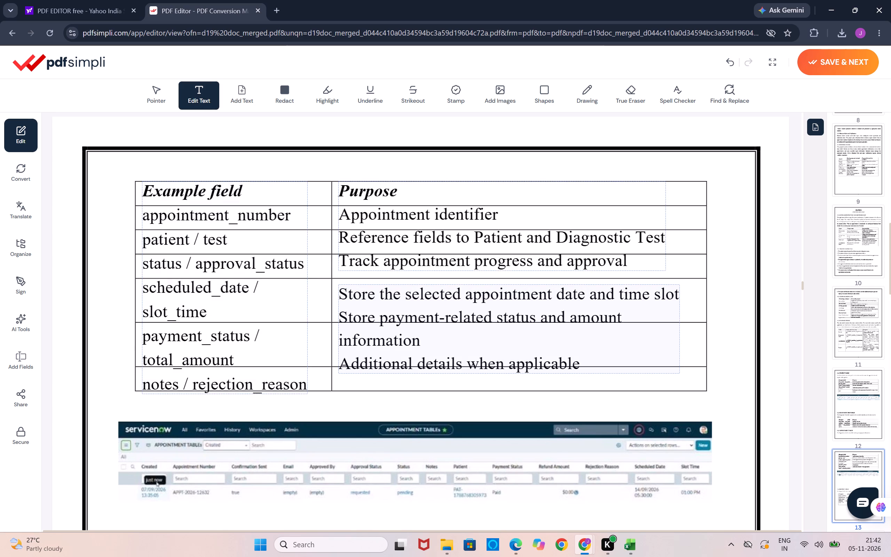
left_click_drag(395, 358, 388, 351)
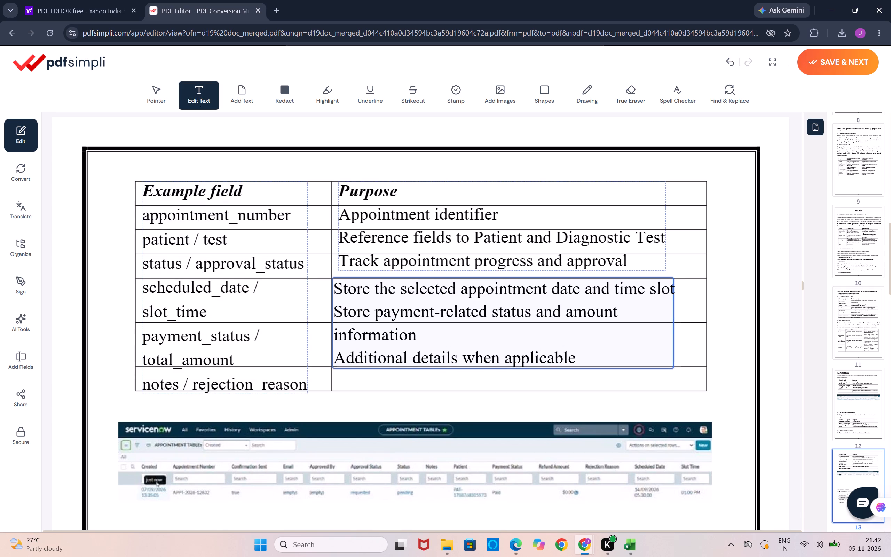
left_click_drag(388, 351, 388, 352)
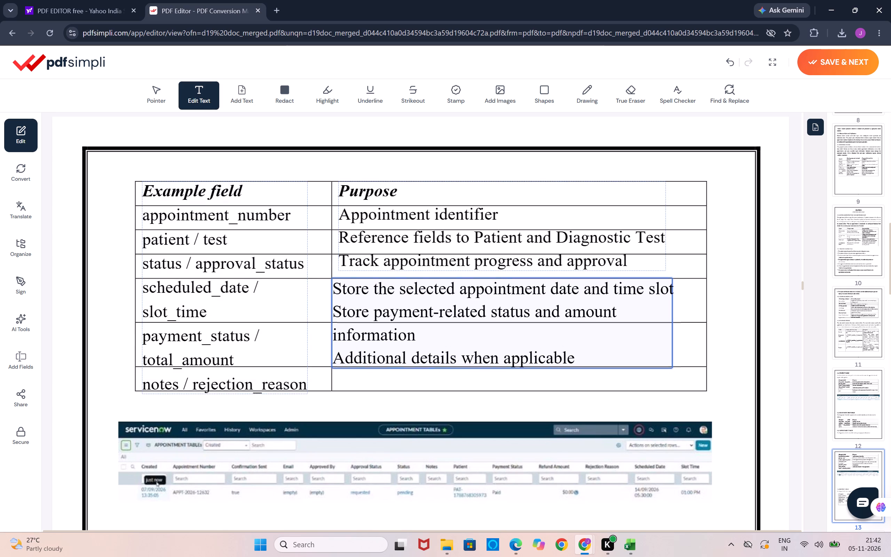
left_click_drag(388, 352, 388, 350)
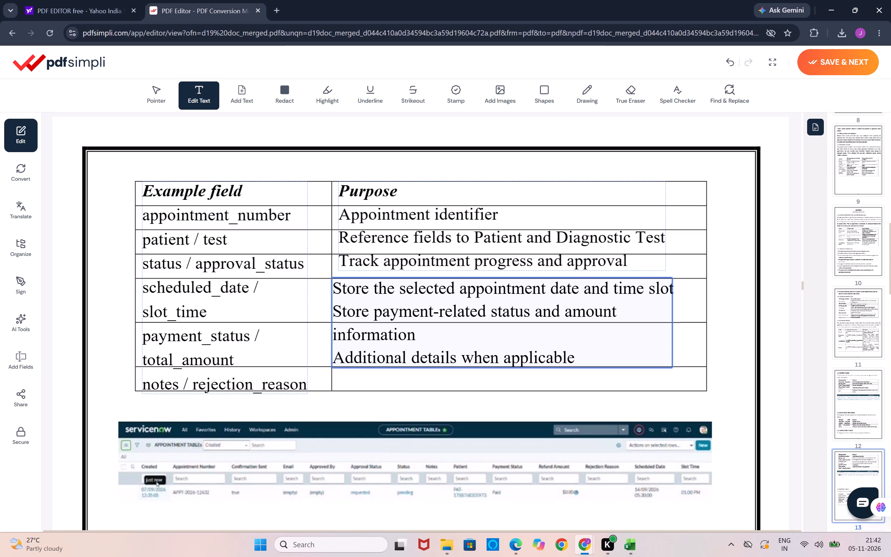
left_click_drag(388, 350, 388, 351)
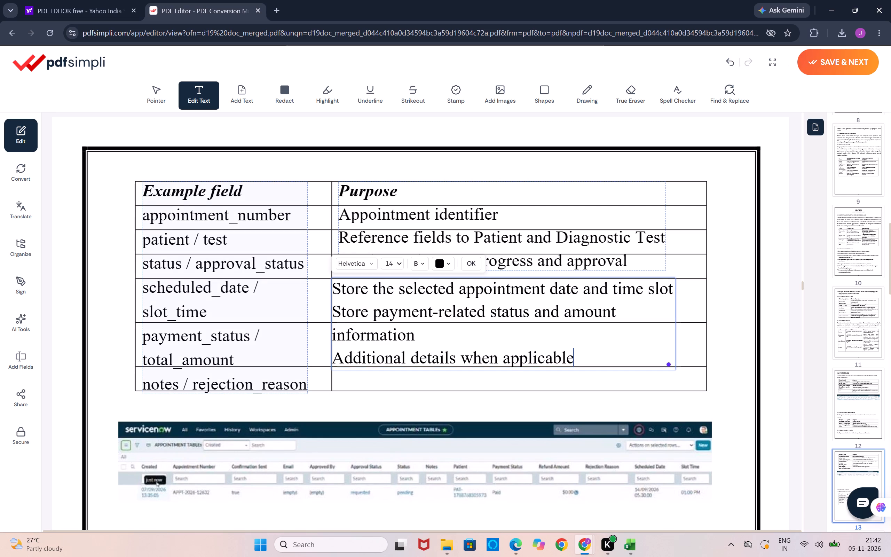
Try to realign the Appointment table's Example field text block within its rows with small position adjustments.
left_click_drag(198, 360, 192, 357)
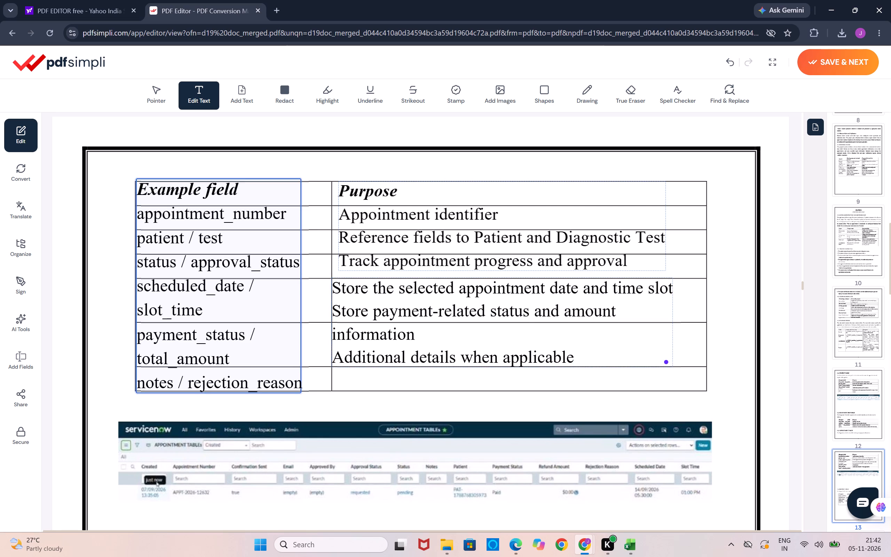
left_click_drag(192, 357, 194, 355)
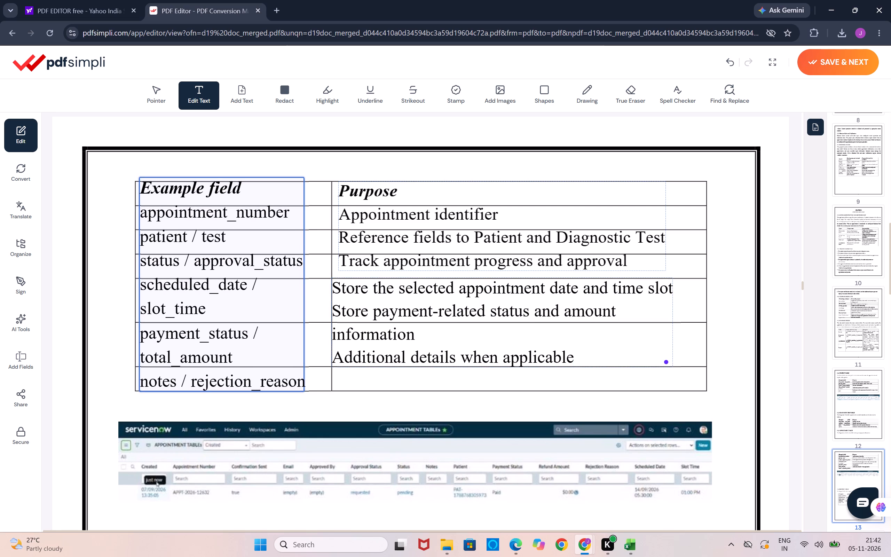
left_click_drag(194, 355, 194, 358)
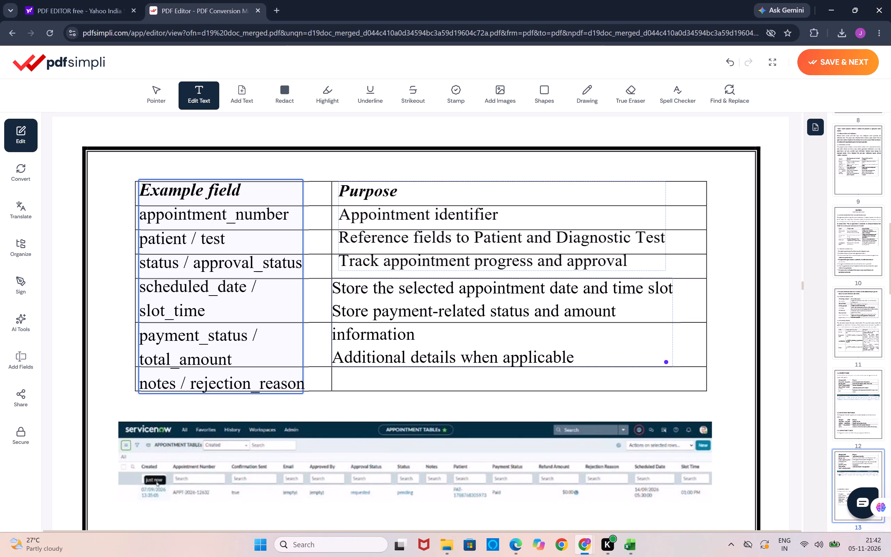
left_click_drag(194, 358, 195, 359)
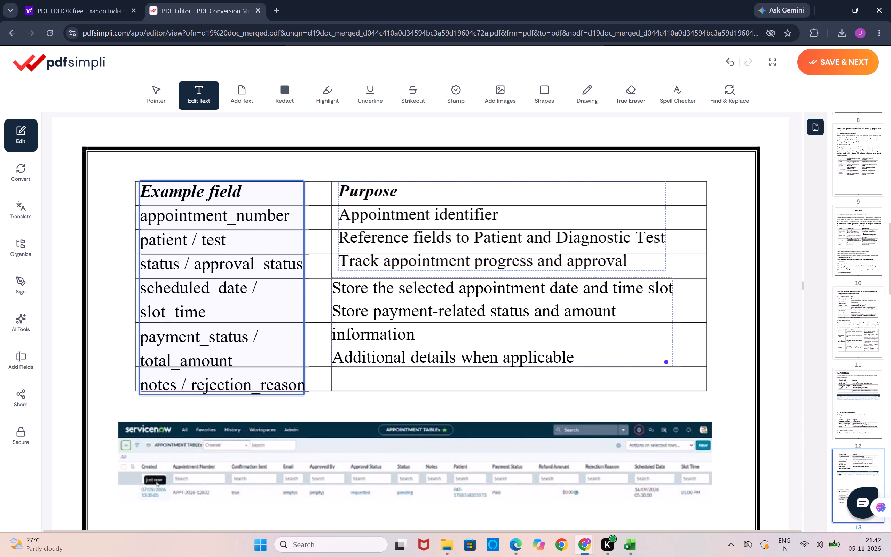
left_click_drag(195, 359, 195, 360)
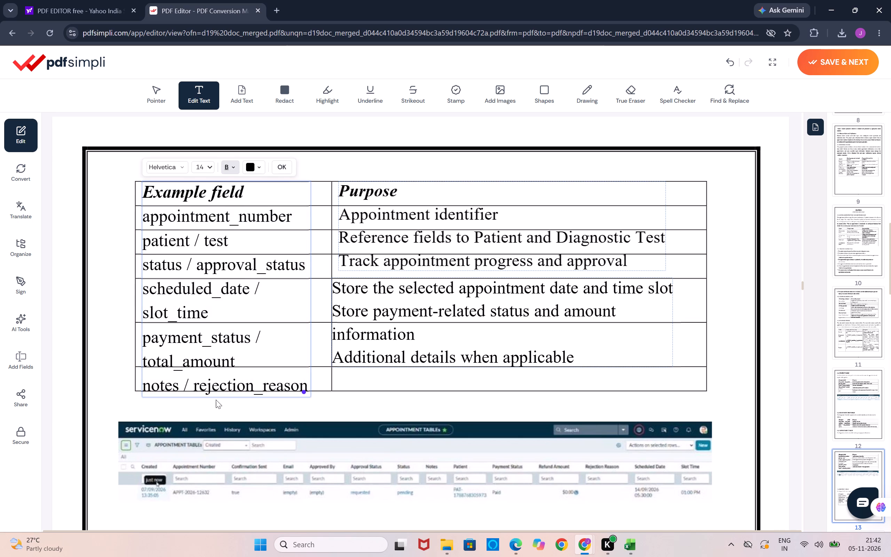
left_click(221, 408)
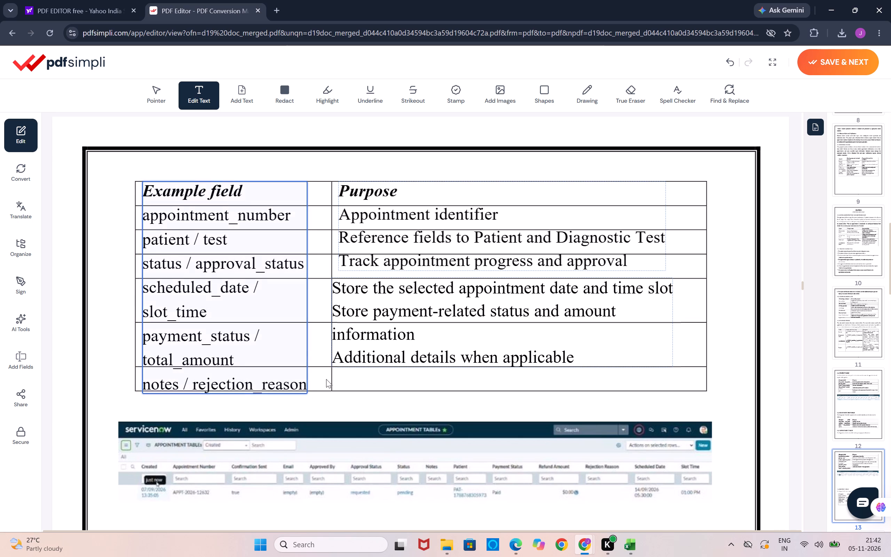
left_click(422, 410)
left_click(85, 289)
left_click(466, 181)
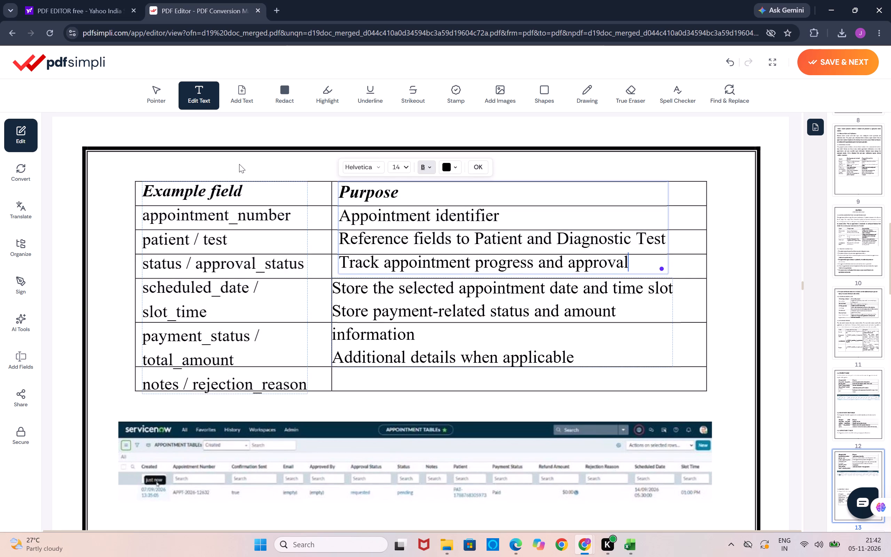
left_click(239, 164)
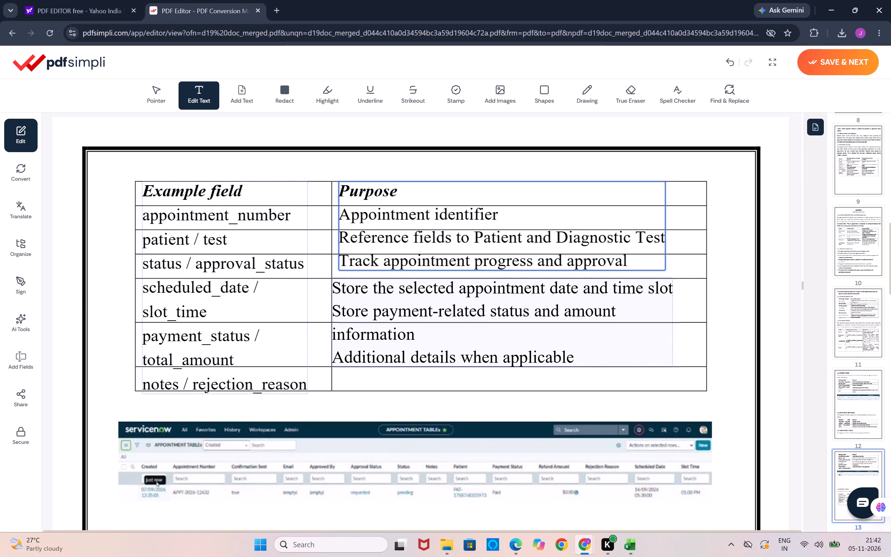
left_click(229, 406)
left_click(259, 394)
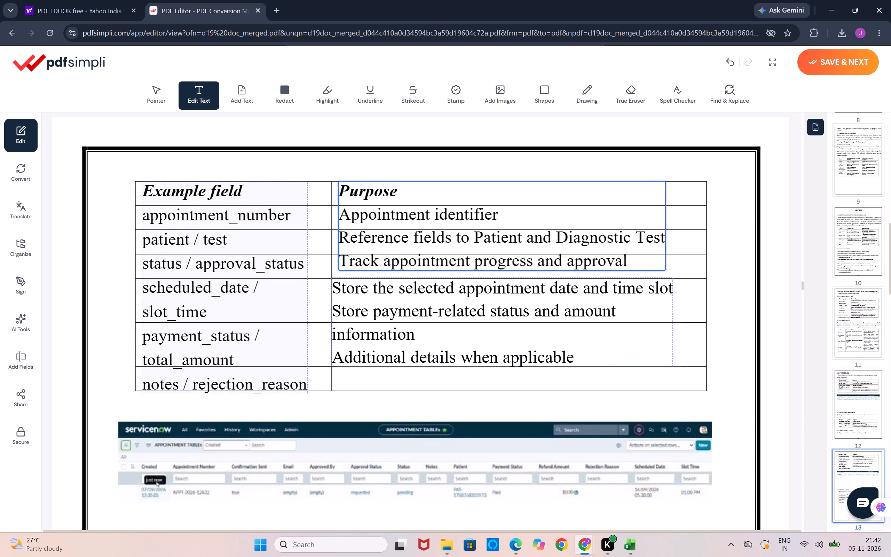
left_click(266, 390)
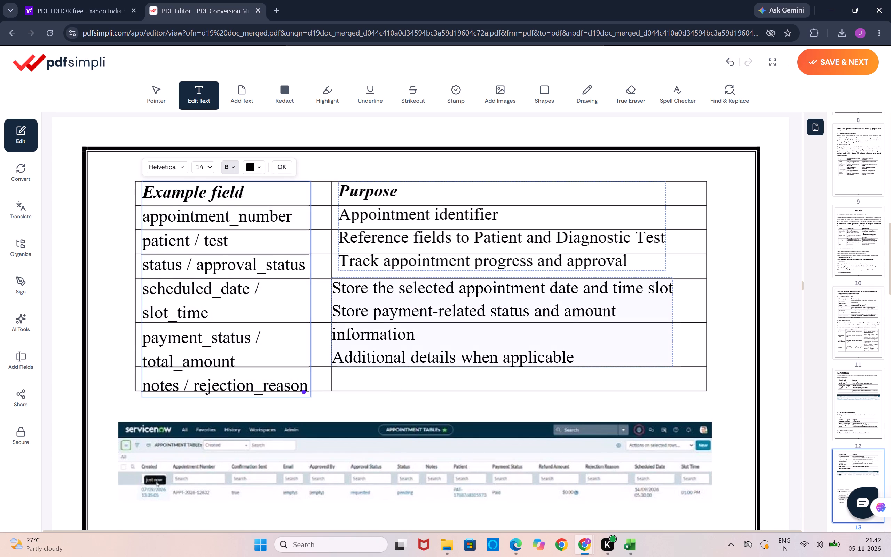
Insert a line break after "time slot" in the Appointment table's lower Purpose text so the payment and notes descriptions drop to their rows.
left_click(400, 355)
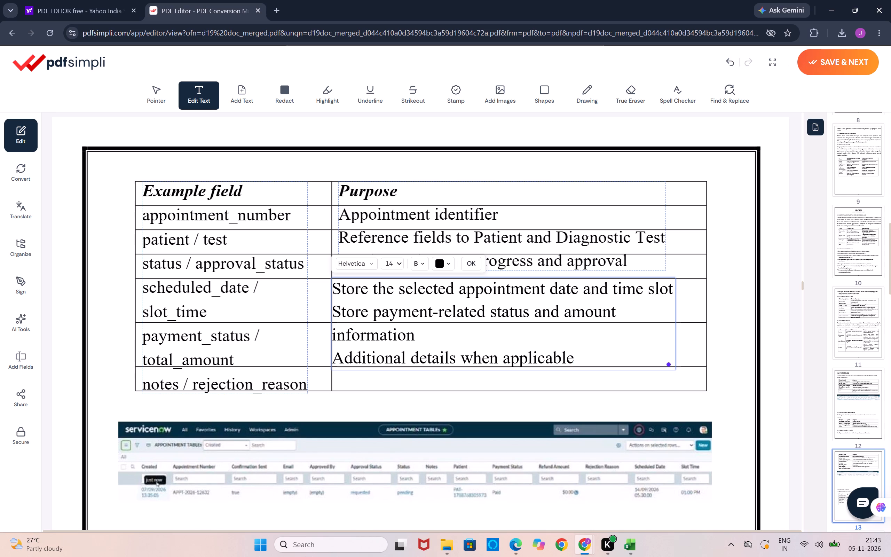
left_click(672, 290)
key("Return")
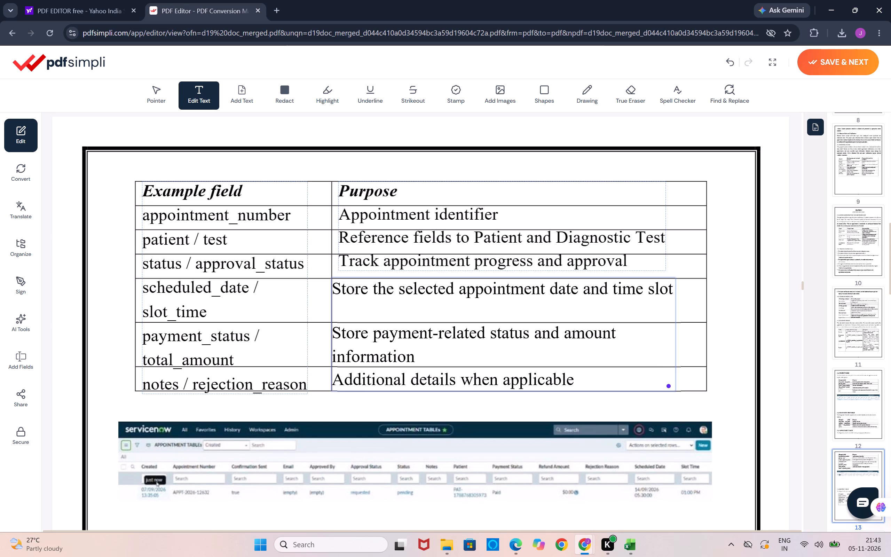
left_click(740, 211)
left_click(323, 409)
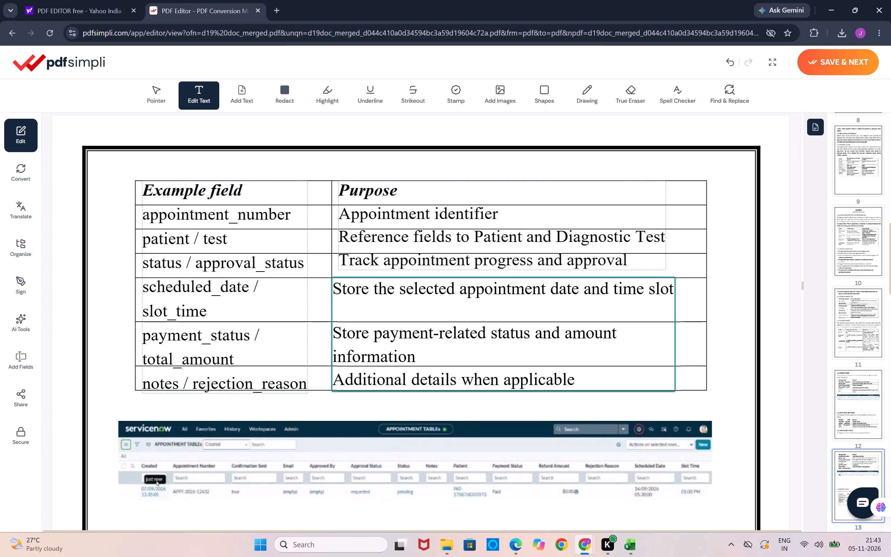
Shorten the Appointment table's last Example field entry to "notes" by deleting "/ rejection_reason".
left_click(257, 385)
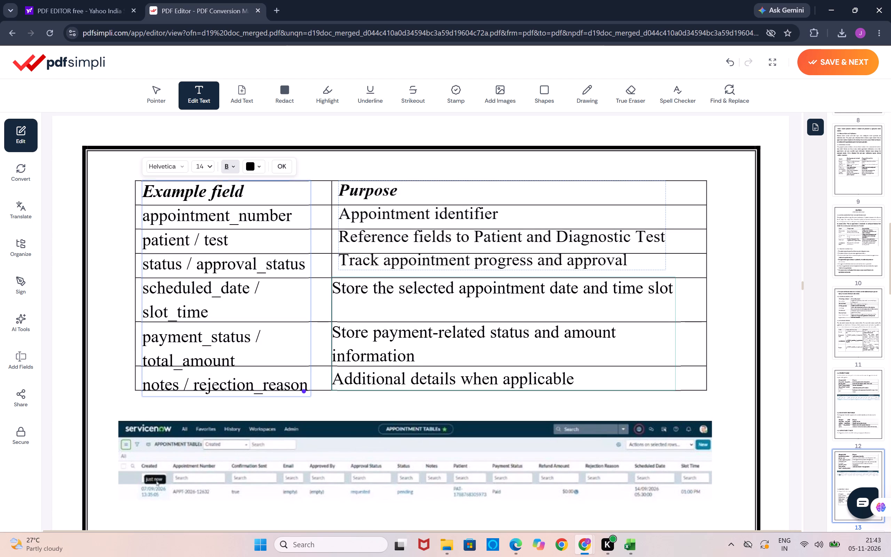
key("BackSpace")
key("BackSpace")
key("BackSpace")
key("BackSpace")
key("BackSpace")
key("BackSpace")
key("BackSpace")
key("BackSpace")
key("BackSpace")
key("BackSpace")
key("BackSpace")
key("BackSpace")
key("BackSpace")
key("BackSpace")
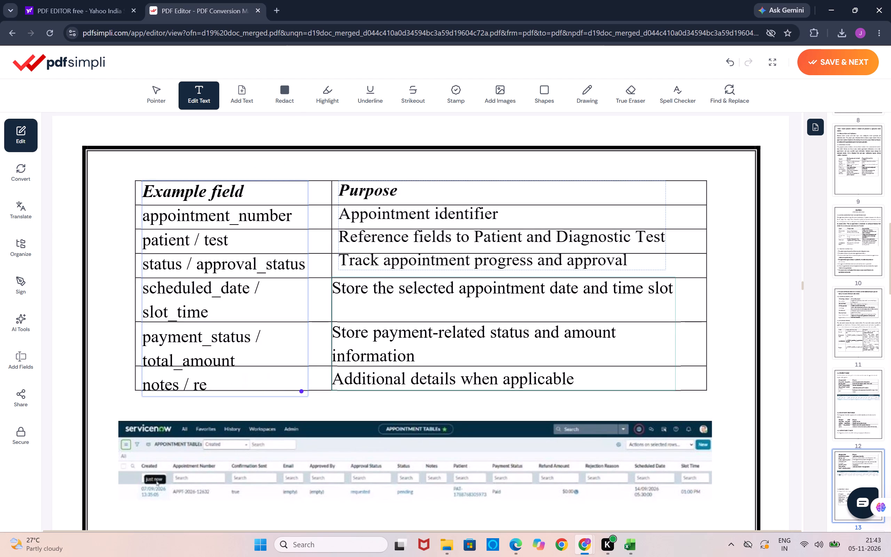
key("BackSpace")
key("BackSpace")
key("BackSpace")
key("BackSpace")
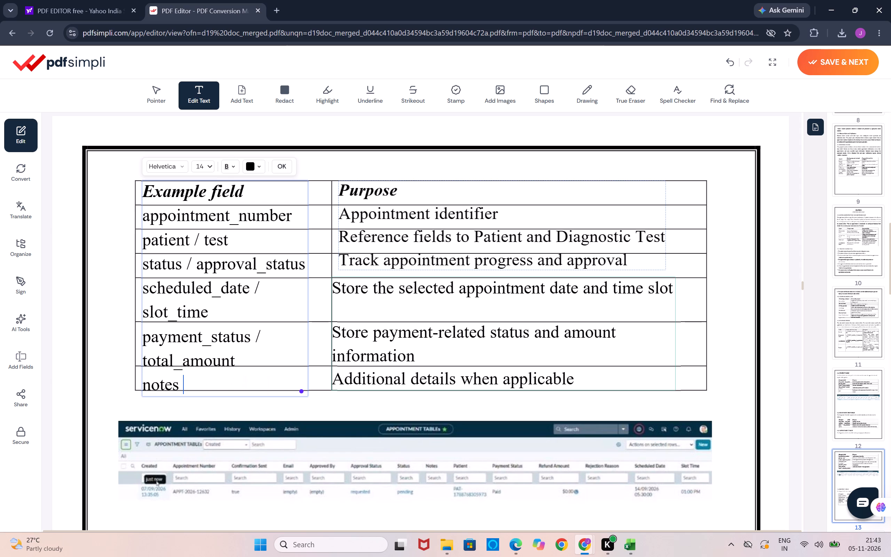
Shorten the Appointment table's payment entry to "payment_status" by deleting "/ total_amount".
left_click(268, 360)
key("Down")
key("BackSpace")
key("BackSpace")
key("BackSpace")
key("BackSpace")
key("BackSpace")
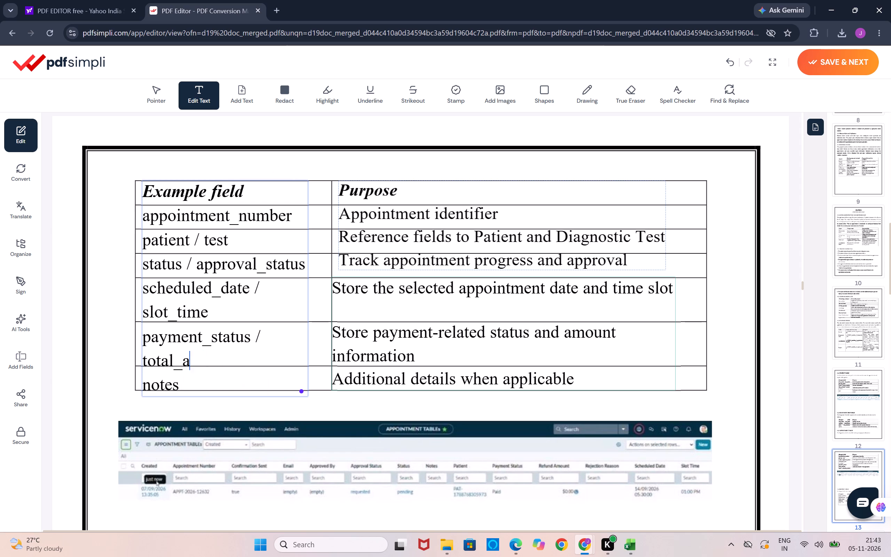
key("BackSpace")
key("BackSpace")
key("BackSpace")
key("BackSpace")
key("BackSpace")
key("BackSpace")
key("BackSpace")
key("BackSpace")
key("BackSpace")
Replace the line spacing before "notes" with two fresh line breaks so it sits inside the Appointment table's last row.
key("Down")
key("Left")
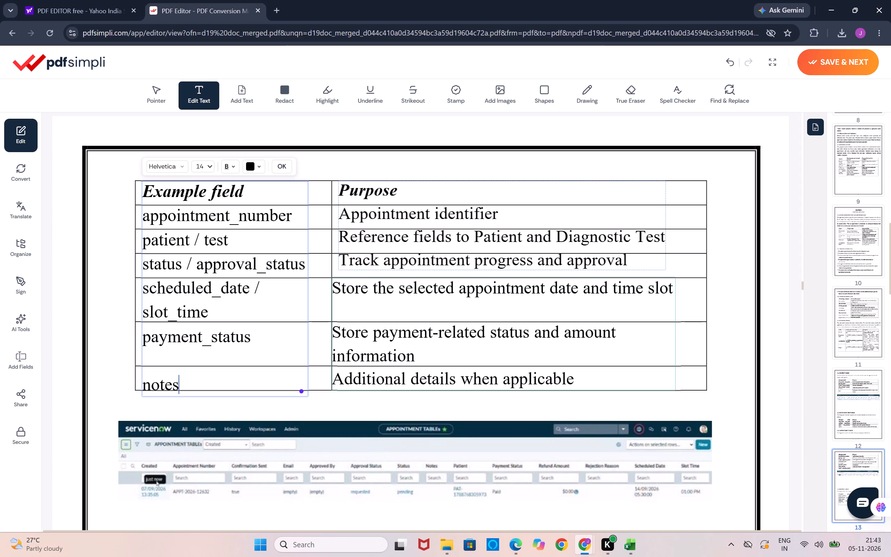
key("Left")
key("Left")
key("Left")
key("Left")
key("Left")
key("BackSpace")
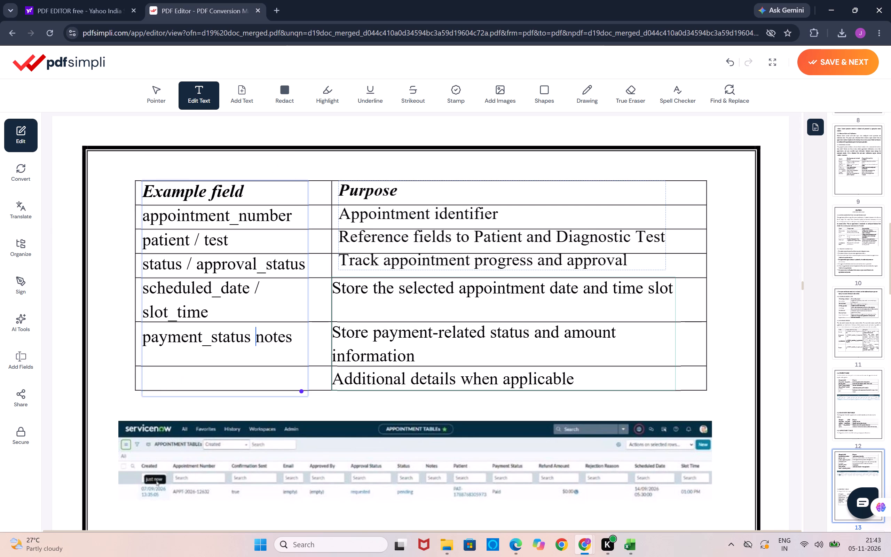
key("Return")
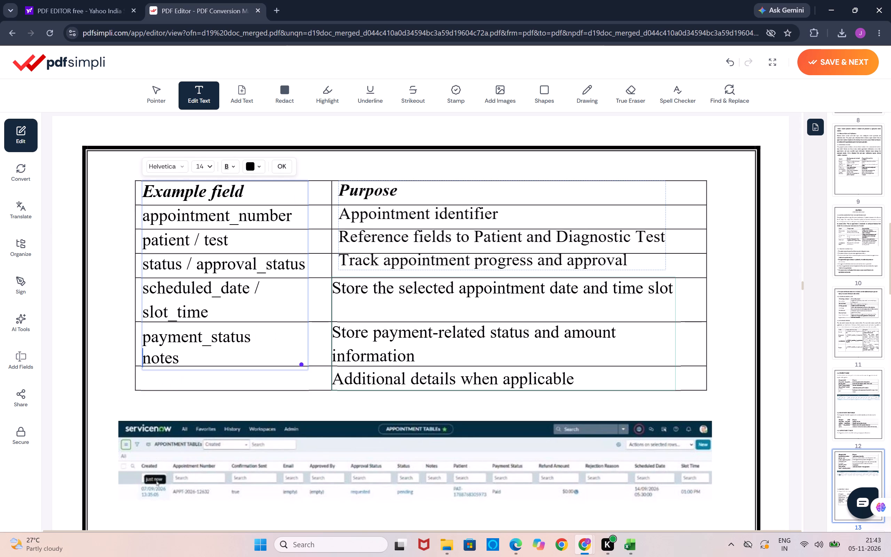
key("Return")
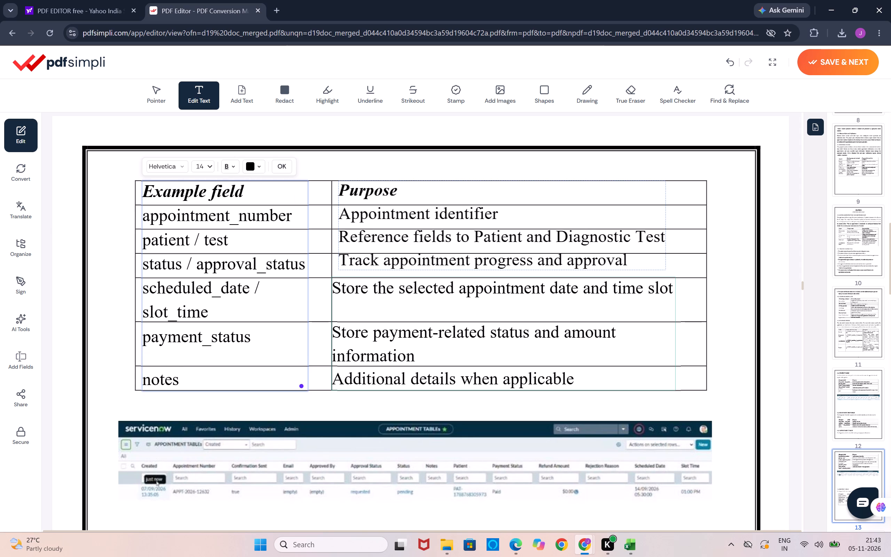
Shorten the Appointment table's scheduled entry to "scheduled_date" by deleting "/ slot_time".
left_click(209, 313)
key("BackSpace")
key("BackSpace")
key("BackSpace")
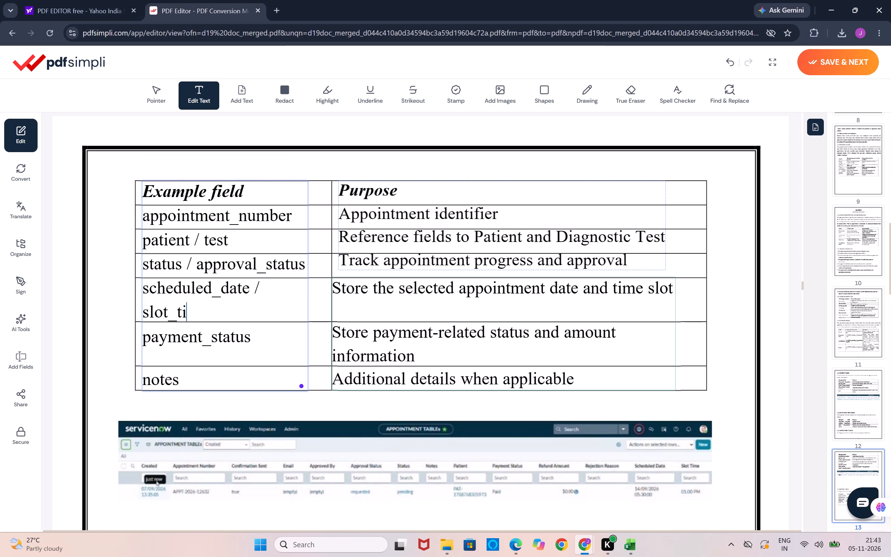
key("BackSpace")
key("BackSpace")
key("BackSpace")
key("BackSpace")
key("BackSpace")
key("BackSpace")
key("BackSpace")
key("BackSpace")
key("BackSpace")
Nudge the Appointment table's upper Purpose text block slightly down and left to sit within its rows.
left_click_drag(458, 266, 453, 268)
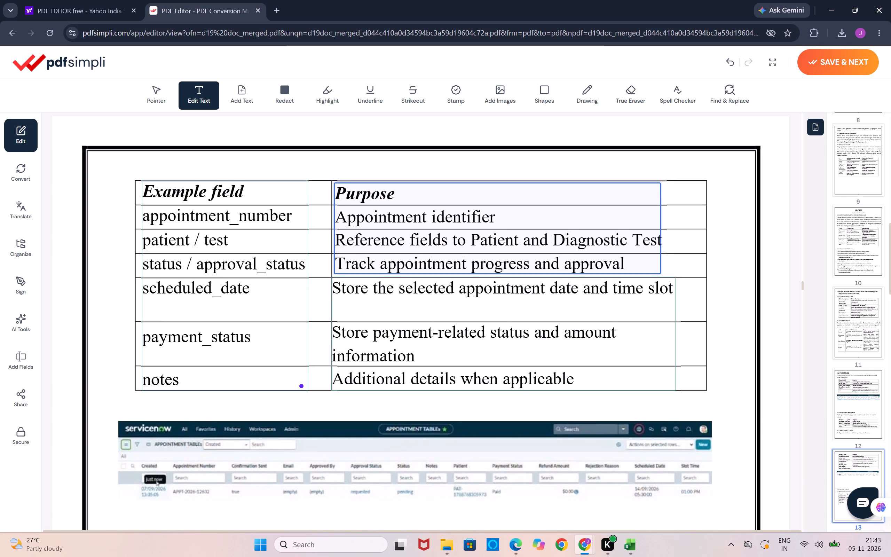
left_click_drag(453, 268, 453, 269)
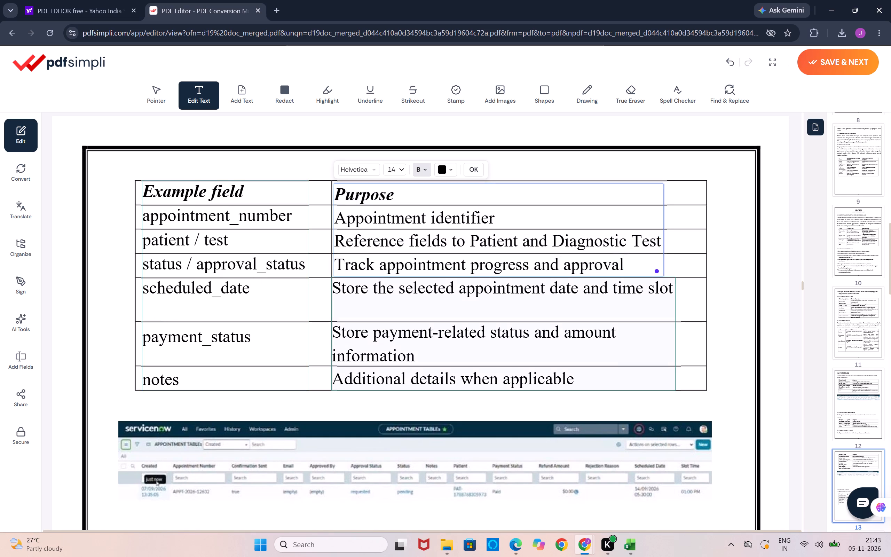
Add a leading space before "Store the selected appointment date and time slot" in the Appointment table's Purpose column.
left_click(342, 295)
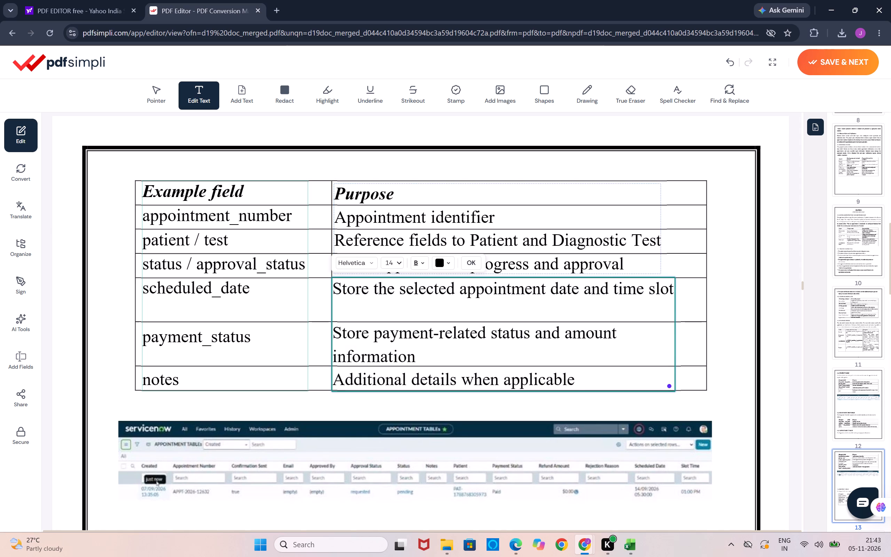
left_click(337, 295)
key("space")
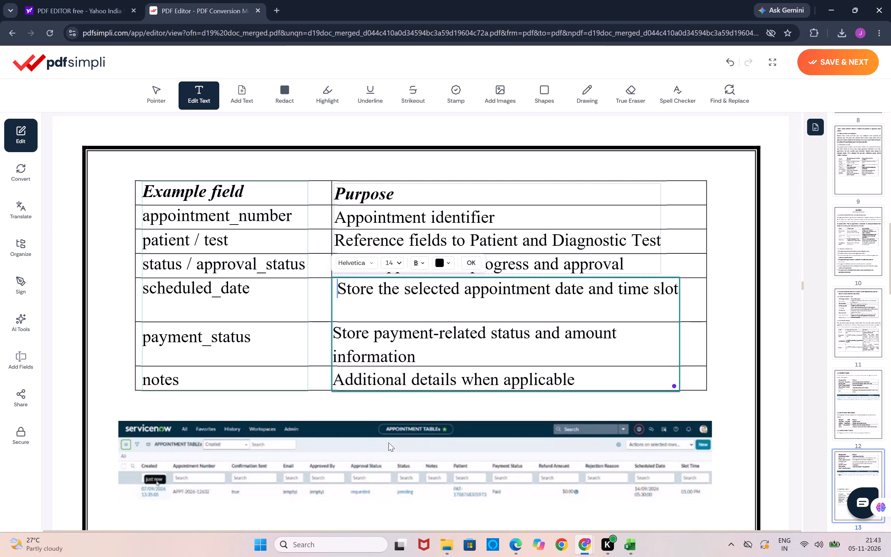
left_click(370, 402)
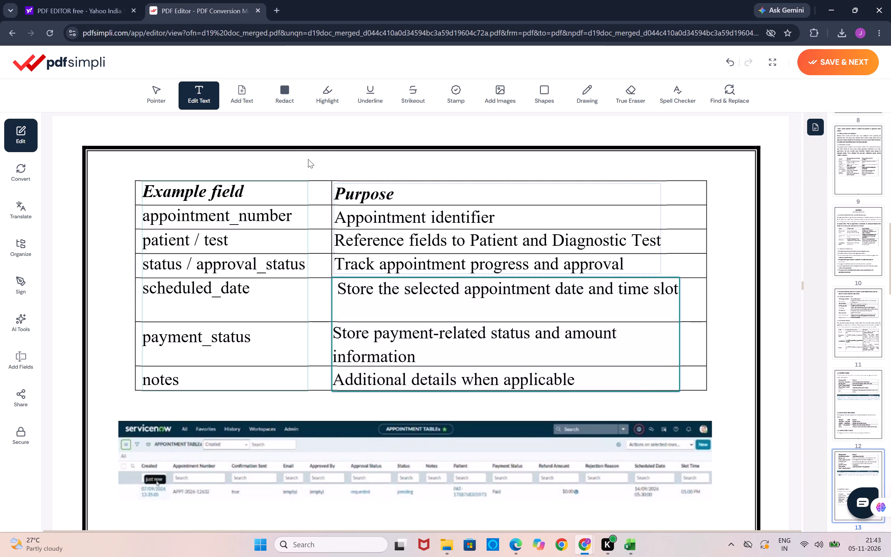
left_click(308, 159)
Close the gaps in the Report table's "report_date / status" entry by moving the slash and "status" next to "report_date".
scroll(325, 461, "down", 4)
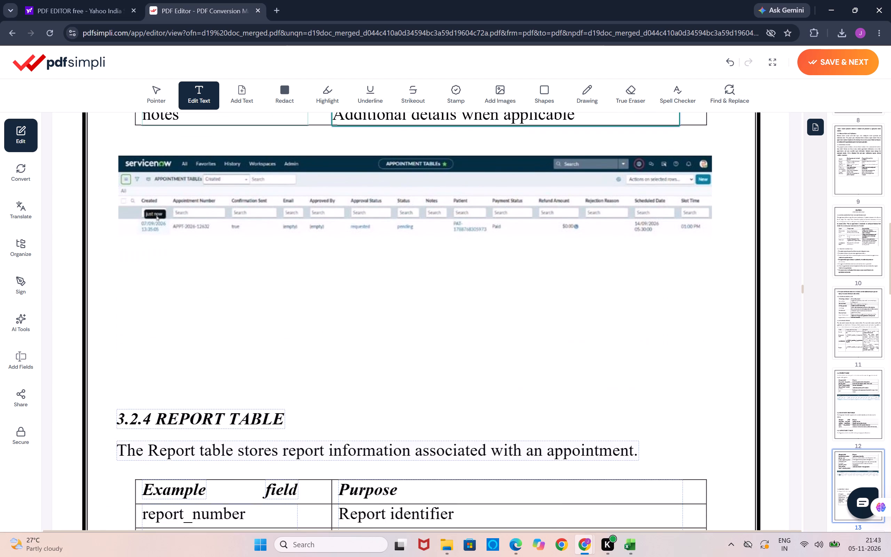
scroll(325, 461, "down", 3)
scroll(325, 461, "up", 1)
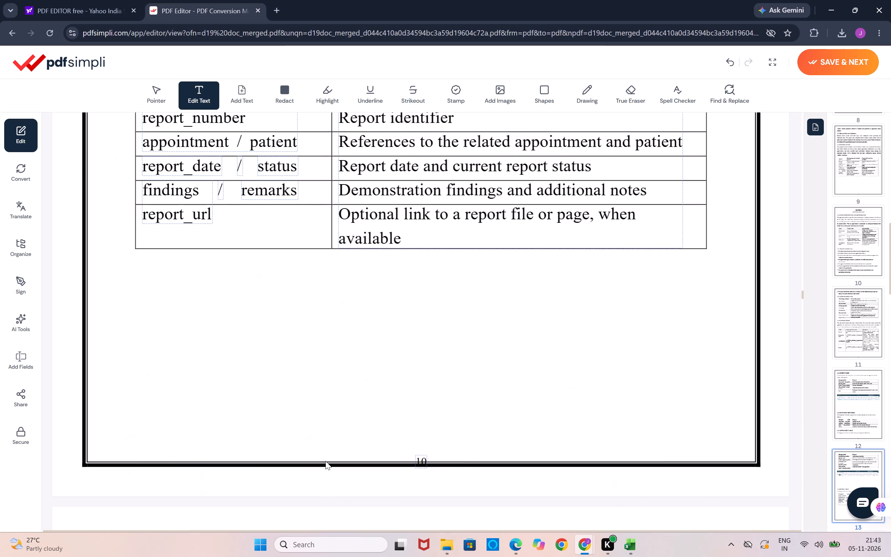
scroll(325, 461, "up", 3)
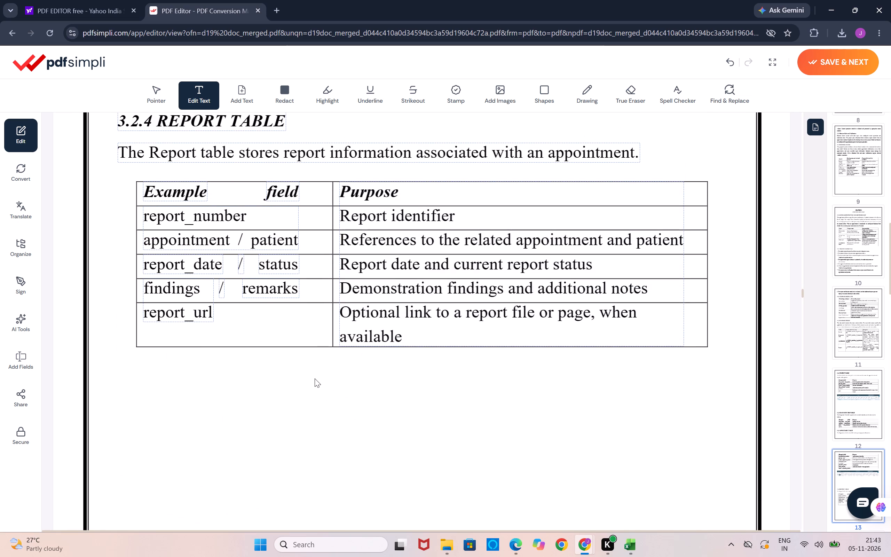
left_click(236, 285)
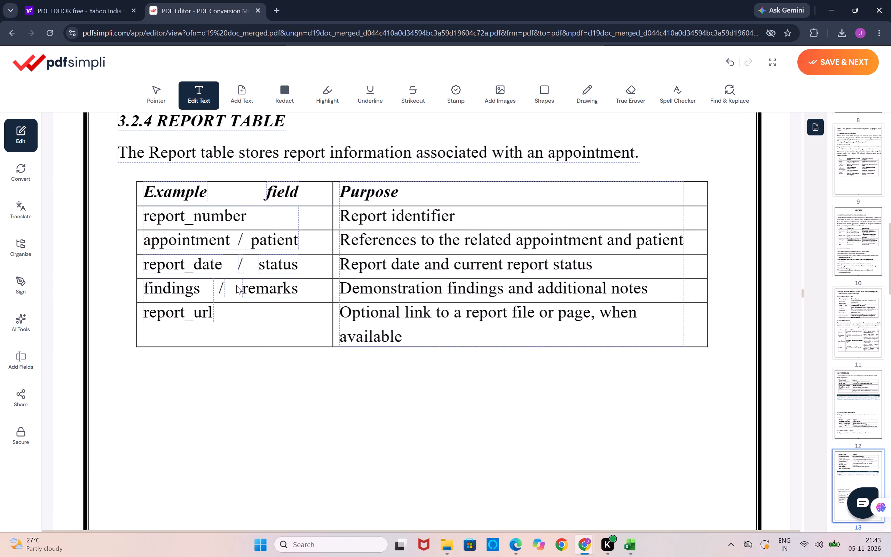
left_click(244, 287)
left_click(260, 291)
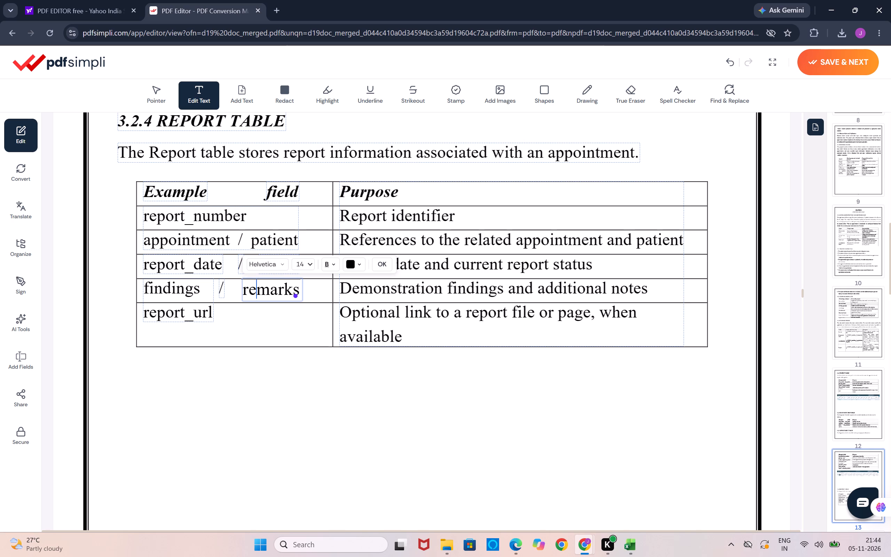
left_click(245, 390)
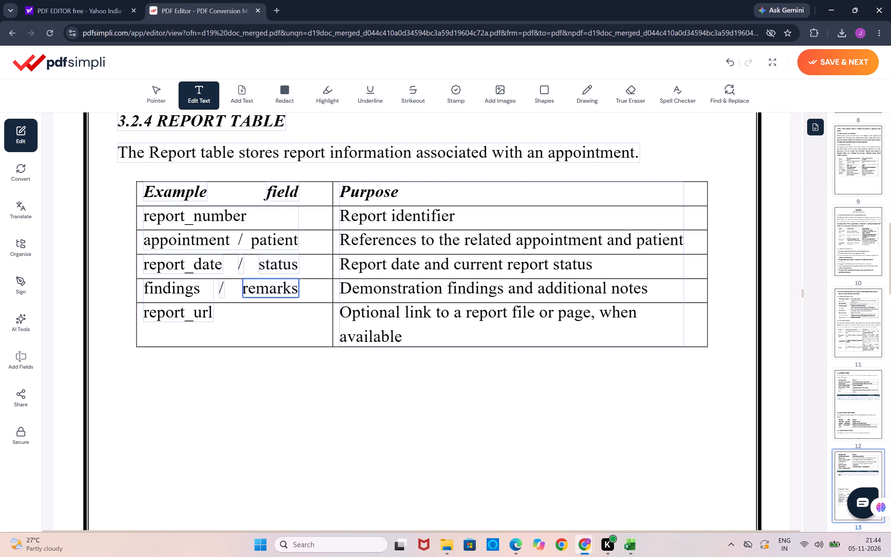
left_click_drag(241, 266, 235, 266)
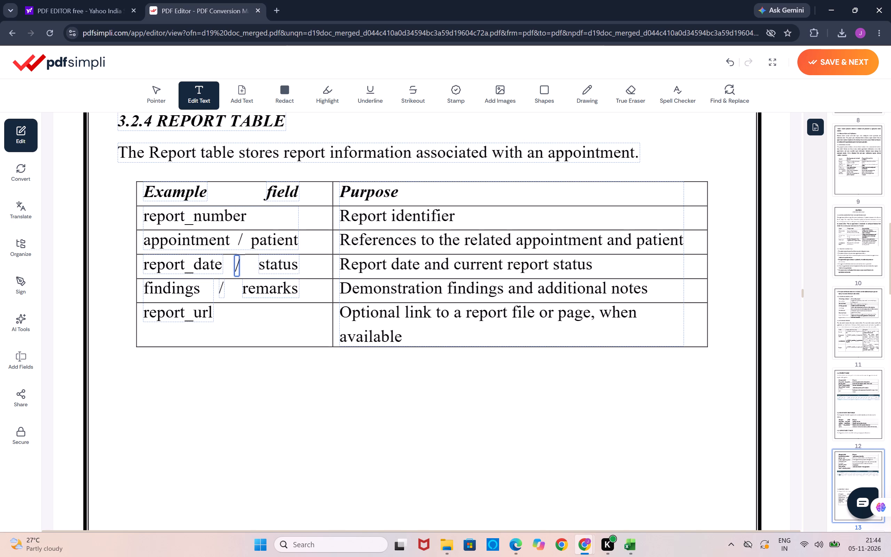
left_click_drag(235, 266, 228, 267)
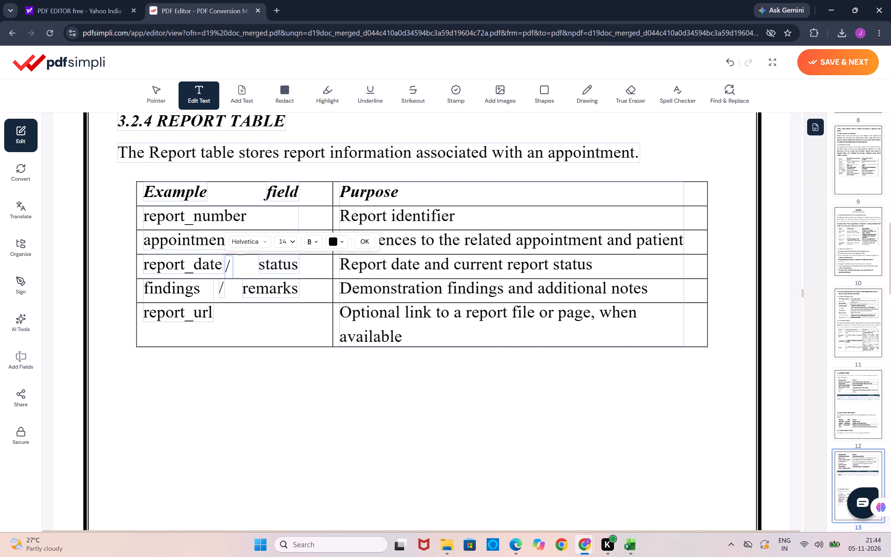
left_click_drag(271, 272, 245, 273)
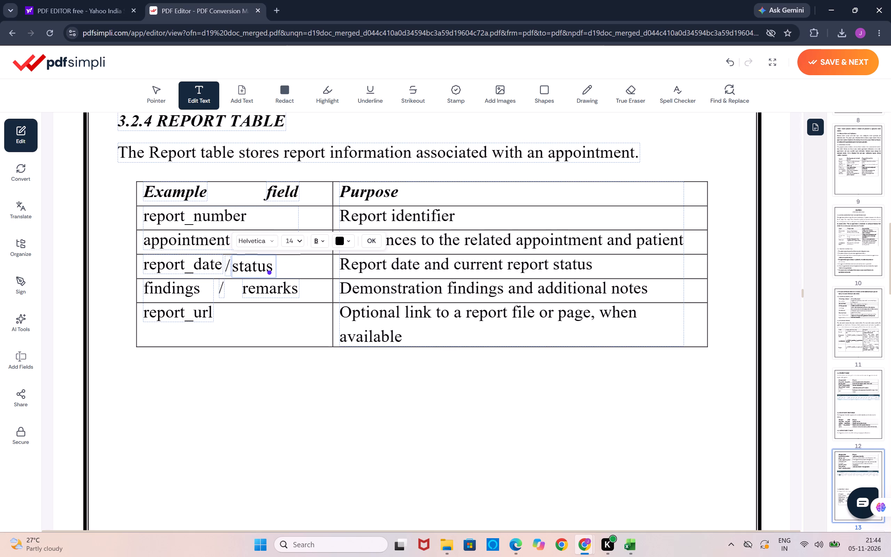
left_click(257, 399)
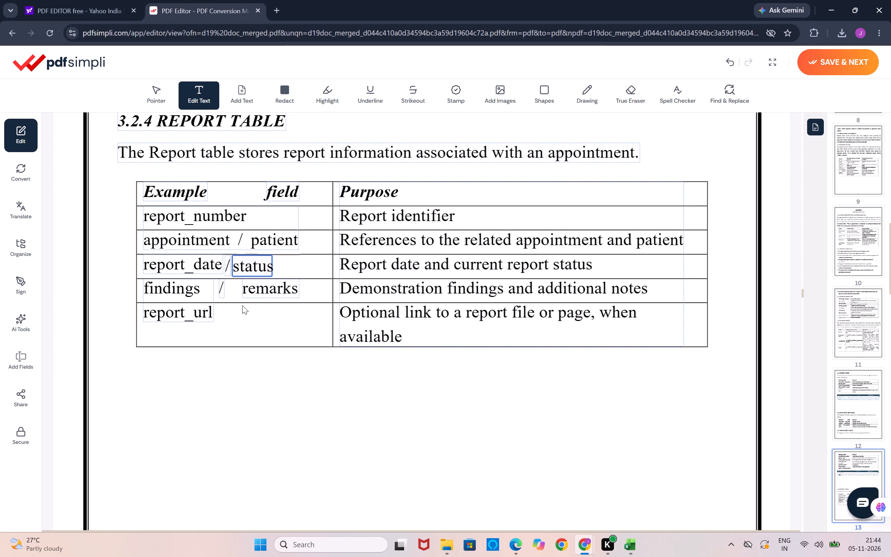
Close the gaps in the Report table's "findings / remarks" entry by moving the slash and "remarks" next to "findings".
left_click_drag(221, 292, 204, 294)
left_click_drag(248, 291, 226, 292)
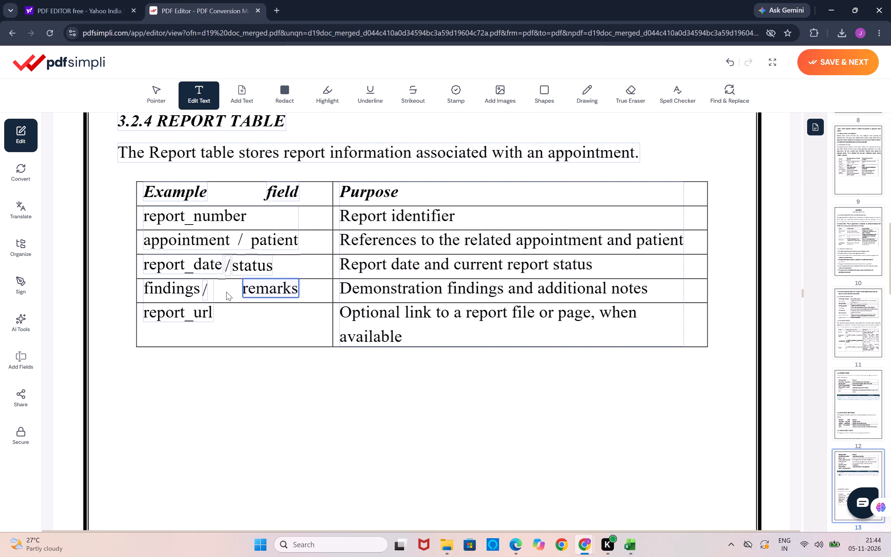
left_click_drag(226, 292, 217, 292)
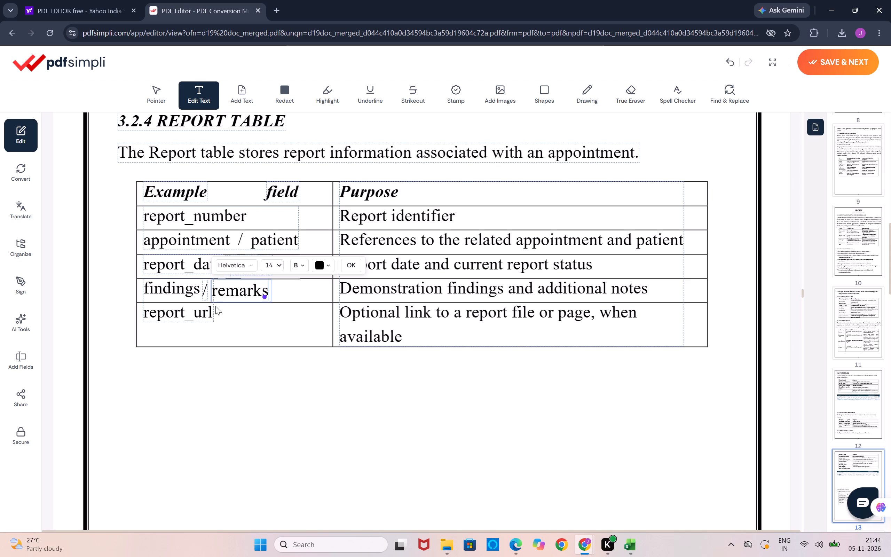
Remove the space between the slash and "patient" in the Report table's "appointment / patient" entry.
left_click_drag(268, 242, 266, 243)
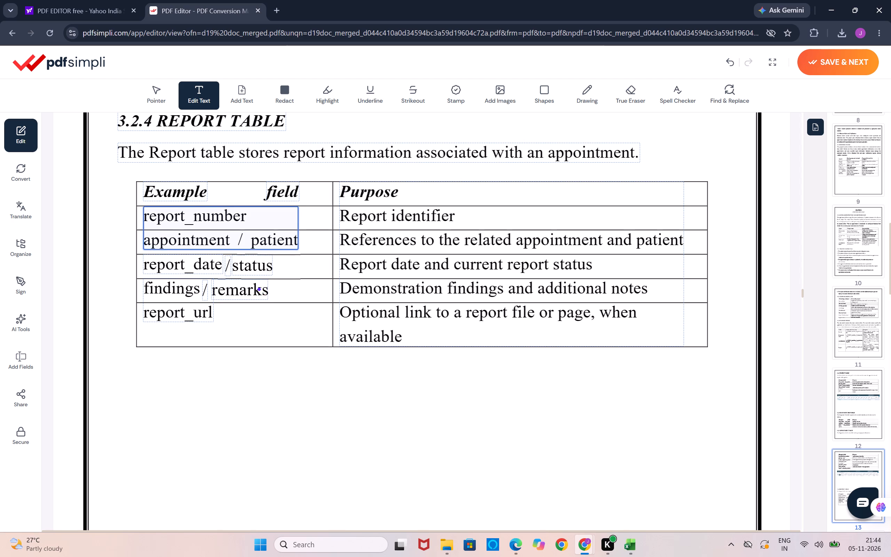
left_click_drag(266, 243, 264, 242)
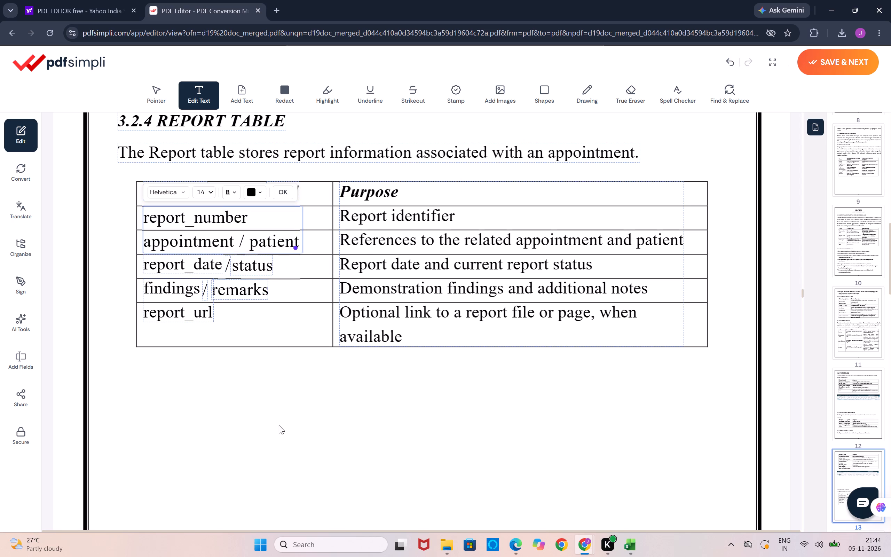
left_click(281, 453)
left_click(252, 248)
key("Left")
key("Left")
key("Left")
key("Left")
key("Left")
key("Left")
key("Left")
key("BackSpace")
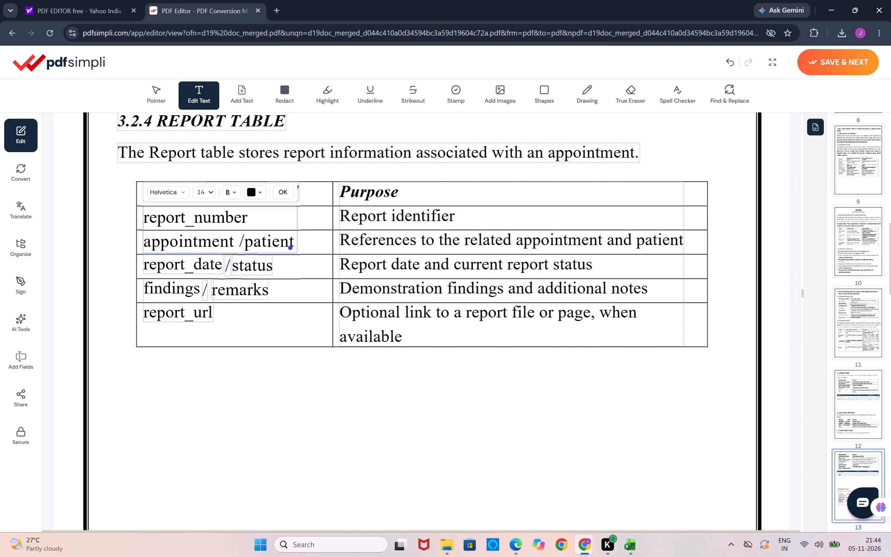
key("space")
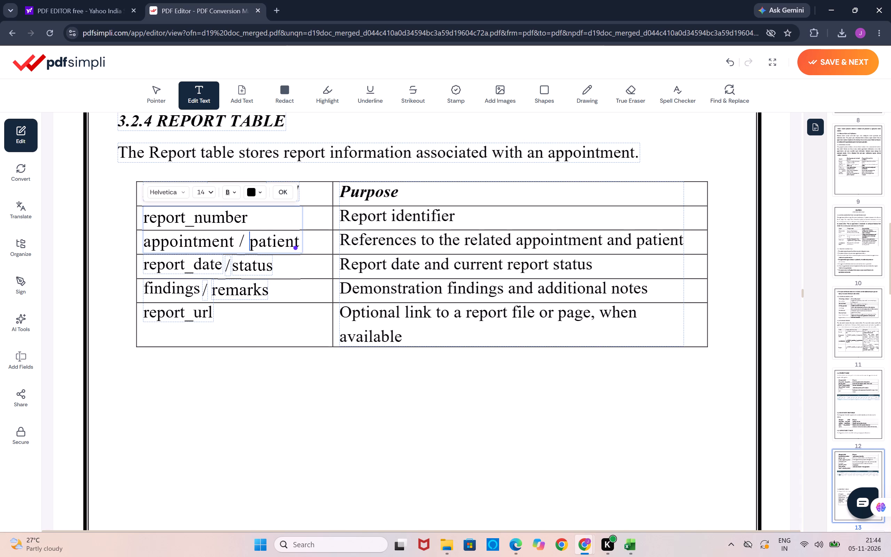
key("BackSpace")
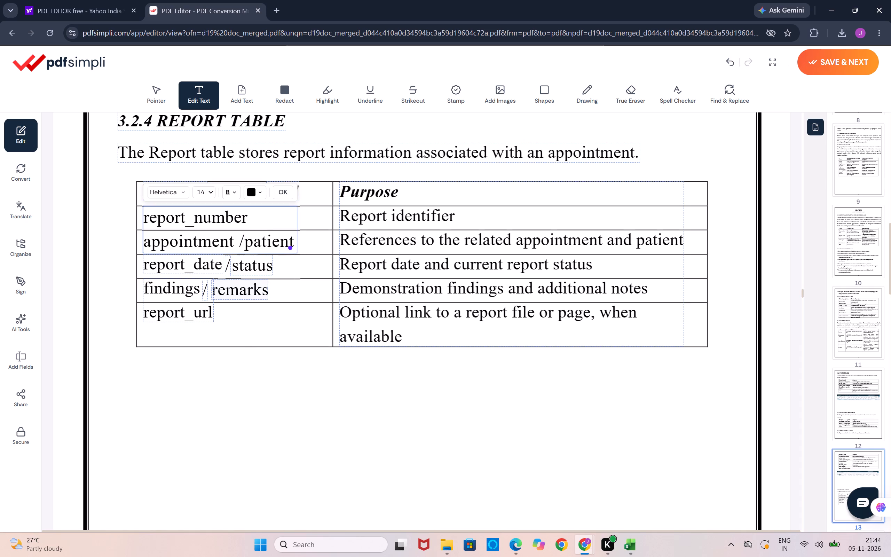
Shorten the Report table's "report_date / status" entry to "report_date" by deleting "status" and the slash.
left_click(265, 265)
left_click(284, 267)
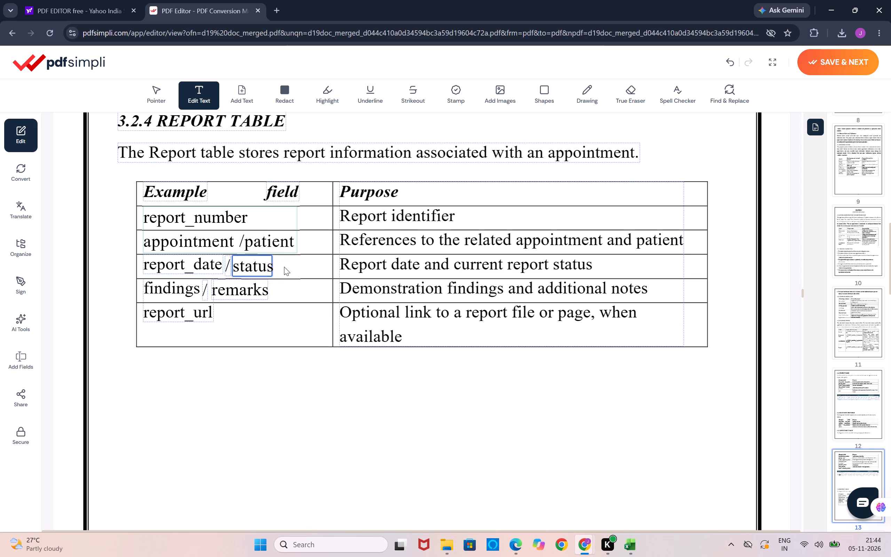
left_click(286, 265)
left_click(261, 269)
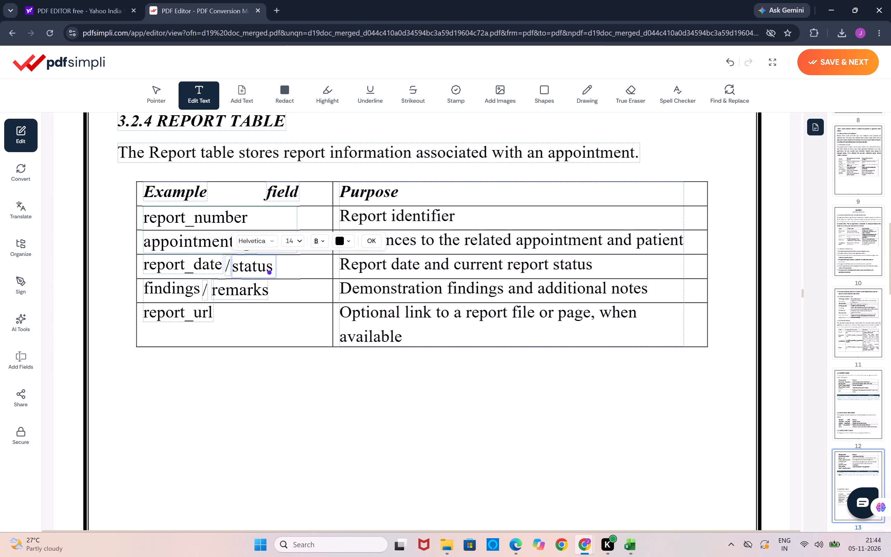
key("ctrl+a")
key("BackSpace")
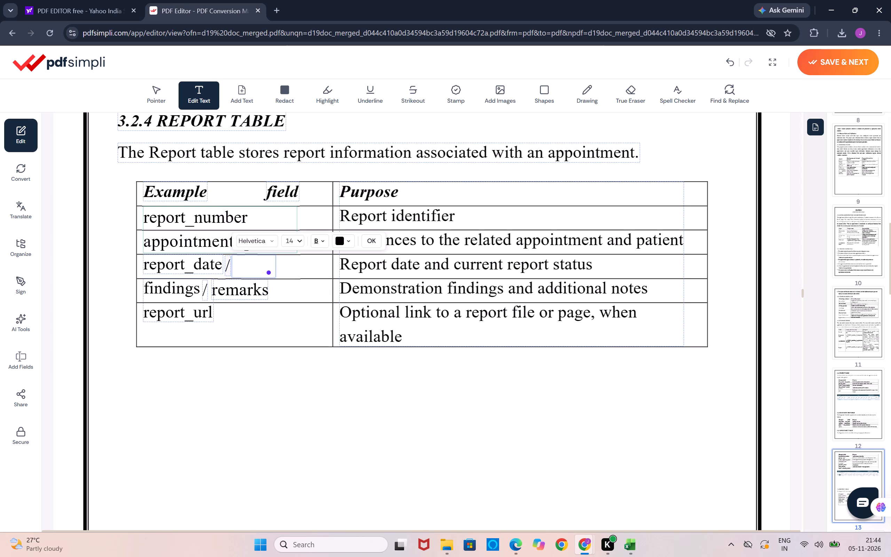
left_click(227, 266)
key("ctrl+a")
key("BackSpace")
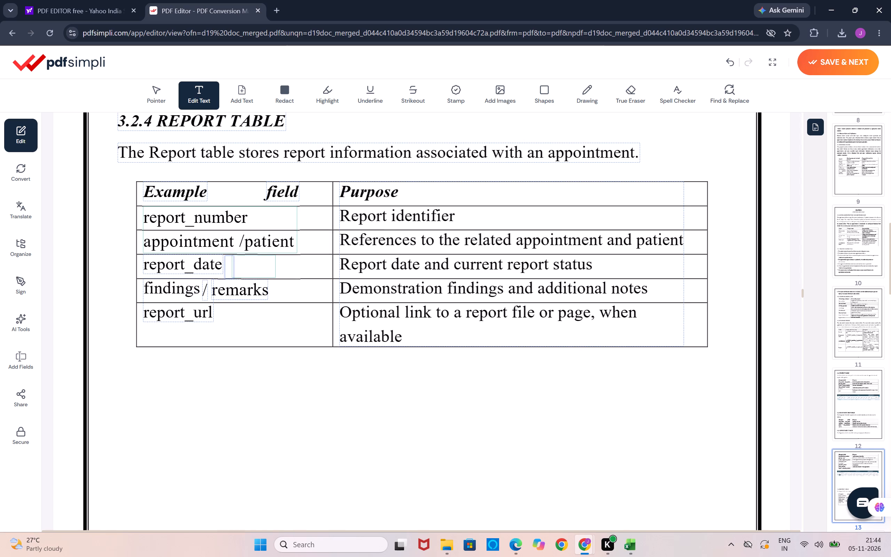
Delete "remarks" from the Report table's findings entry.
left_click(235, 293)
key("ctrl+a")
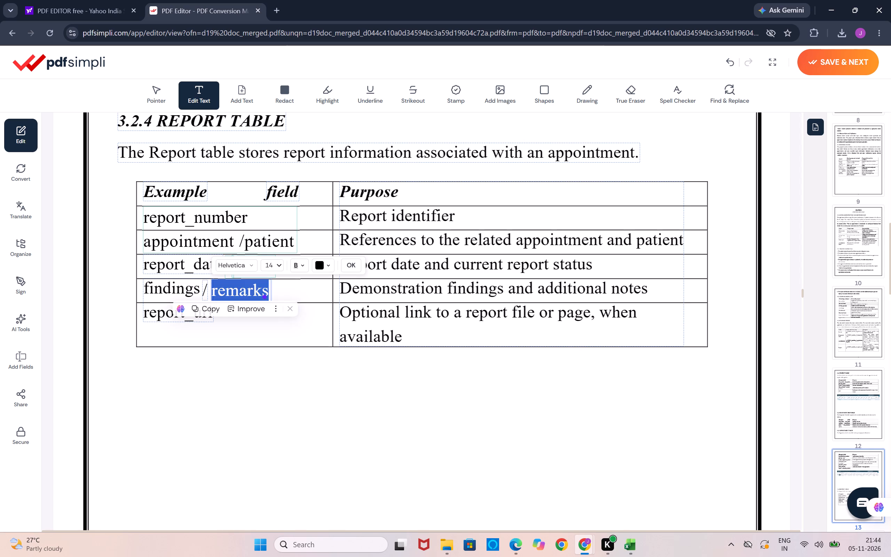
key("BackSpace")
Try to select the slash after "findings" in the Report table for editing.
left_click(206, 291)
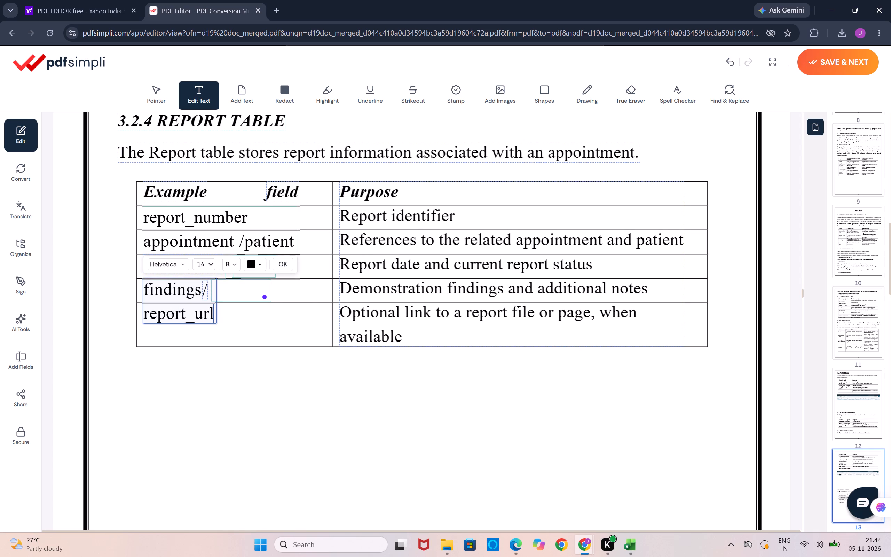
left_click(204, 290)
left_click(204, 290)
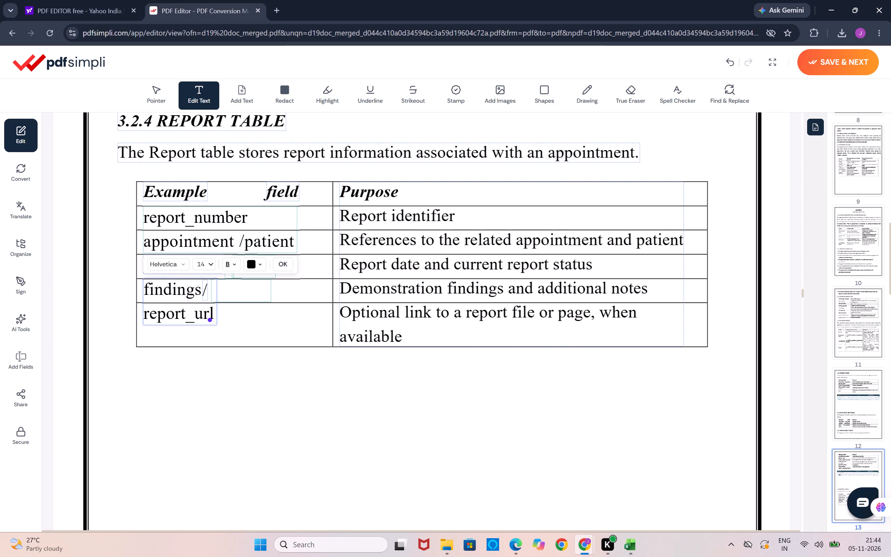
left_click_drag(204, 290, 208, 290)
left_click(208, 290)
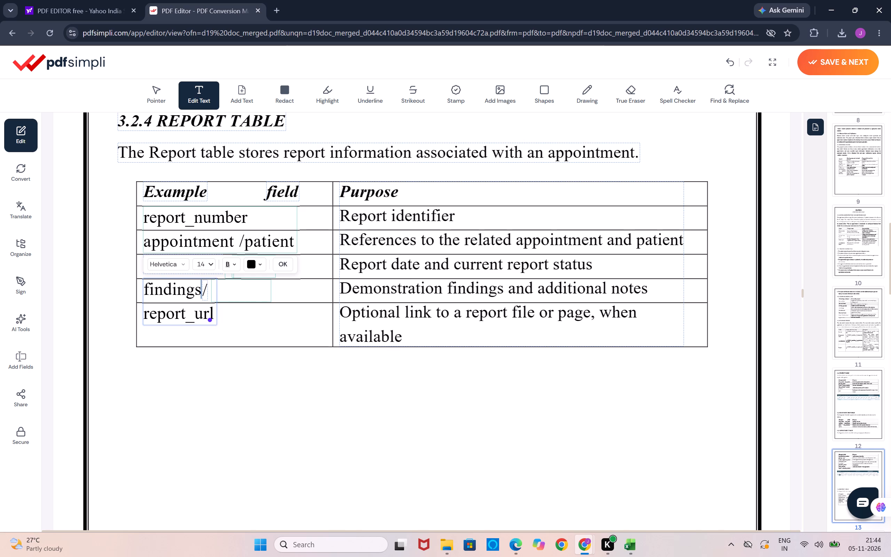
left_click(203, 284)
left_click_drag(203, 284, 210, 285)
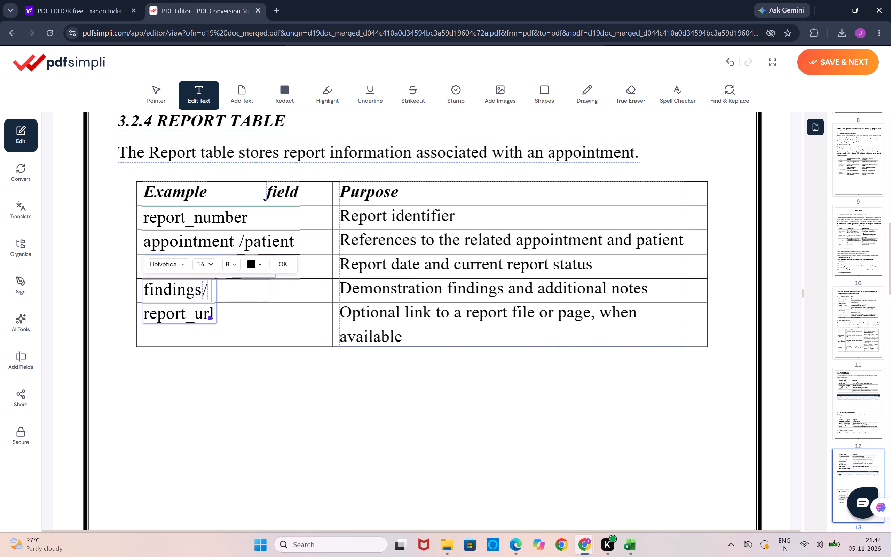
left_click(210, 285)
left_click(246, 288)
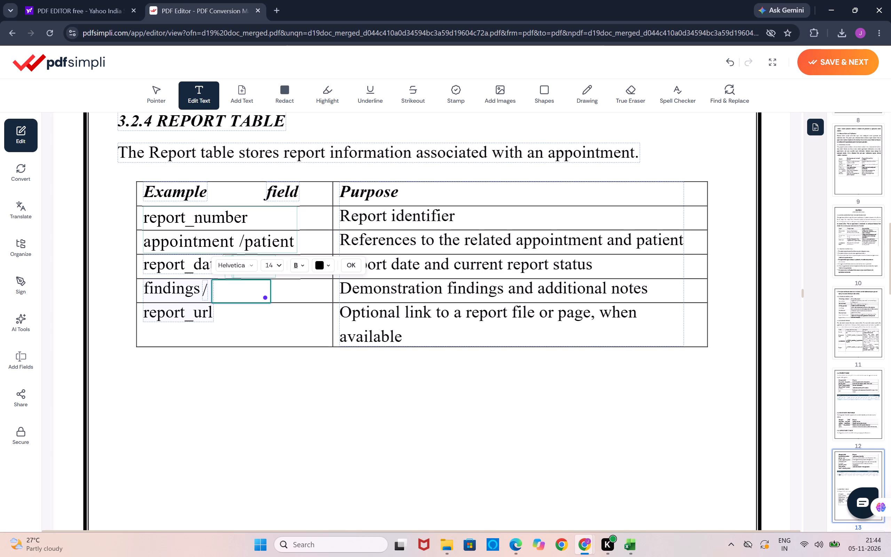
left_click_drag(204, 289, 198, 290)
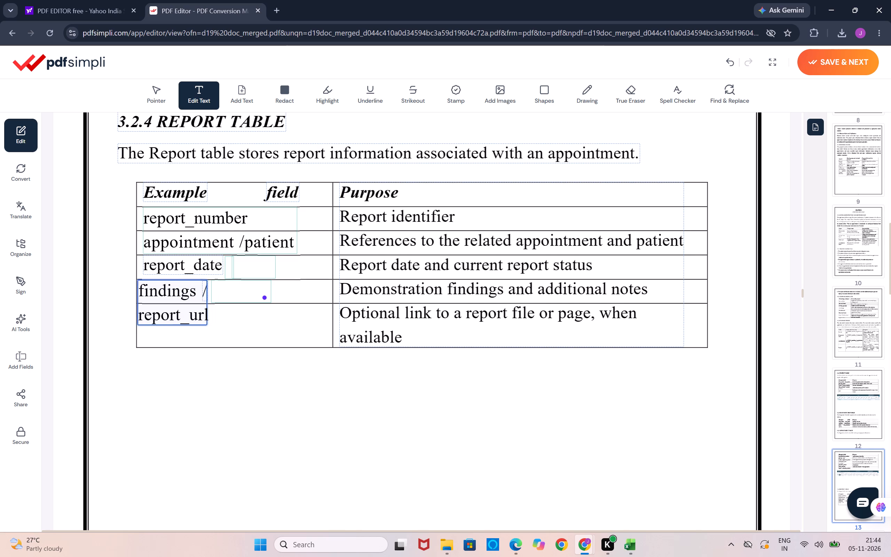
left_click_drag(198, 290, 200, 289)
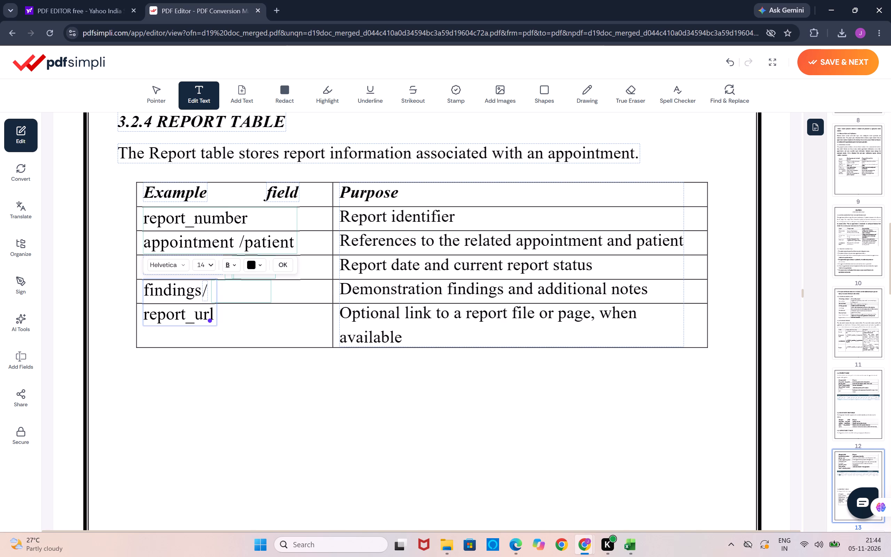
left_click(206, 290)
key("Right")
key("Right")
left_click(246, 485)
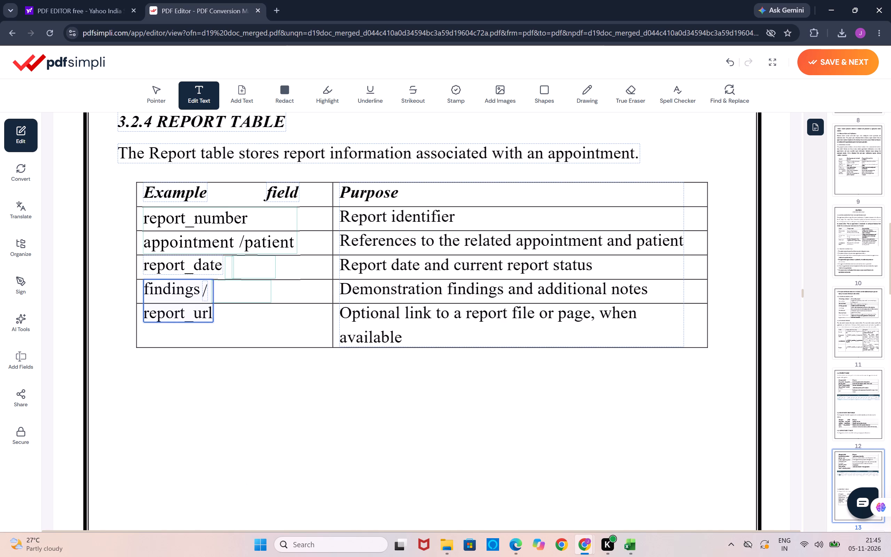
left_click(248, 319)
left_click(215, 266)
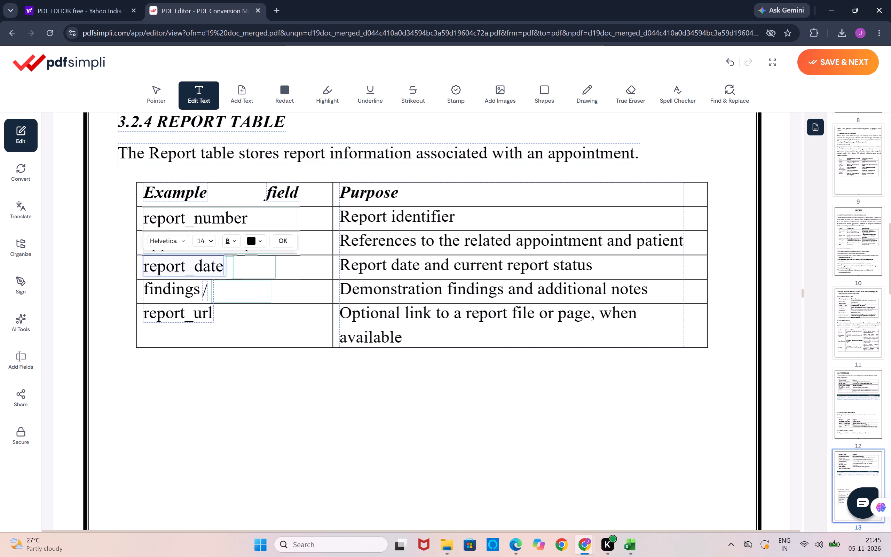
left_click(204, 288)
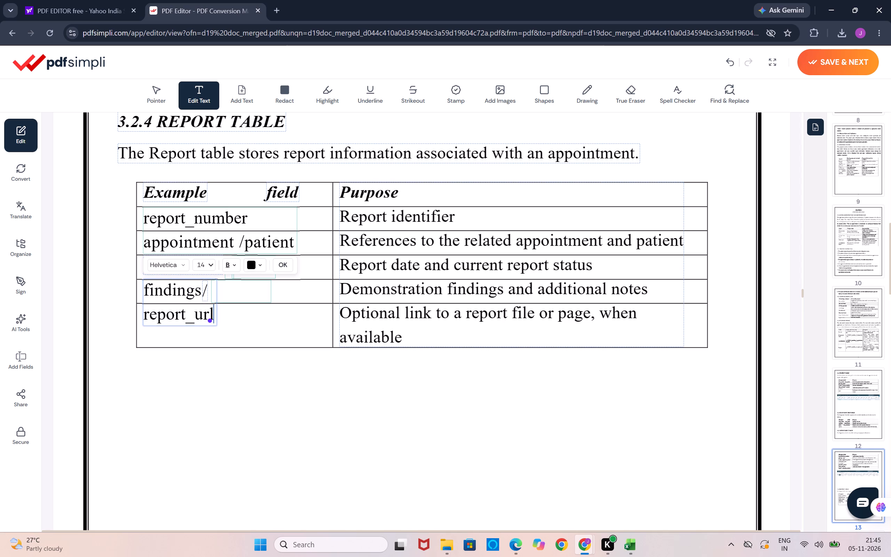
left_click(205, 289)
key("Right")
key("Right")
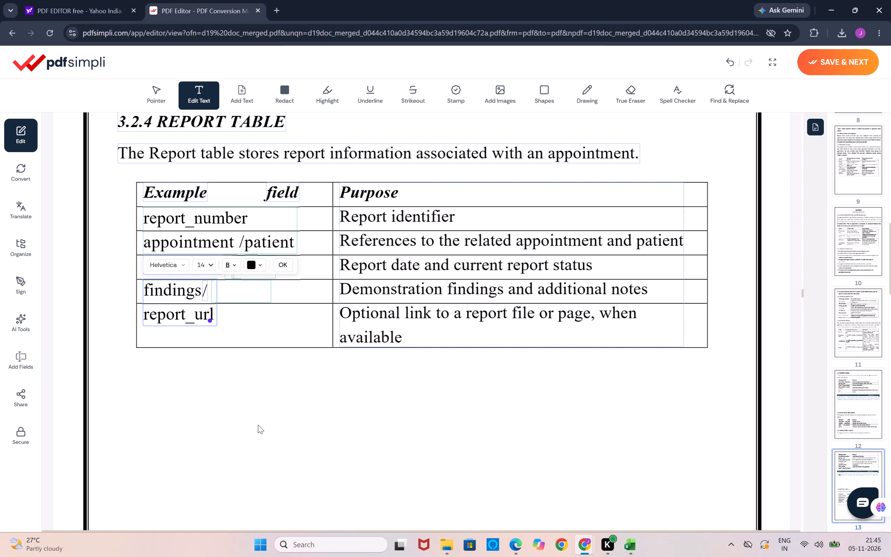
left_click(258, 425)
Enter "notes" in the emptied text box after "findings /" in the Report table.
left_click(236, 295)
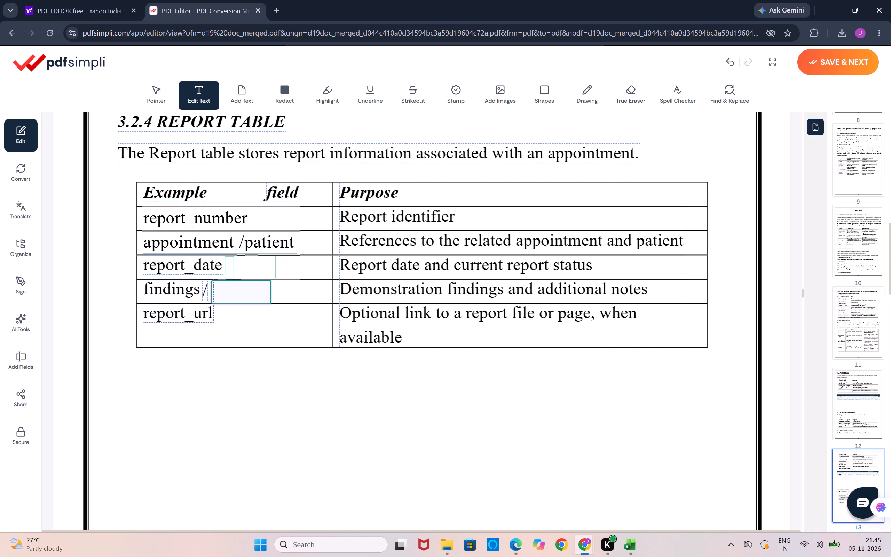
left_click(236, 295)
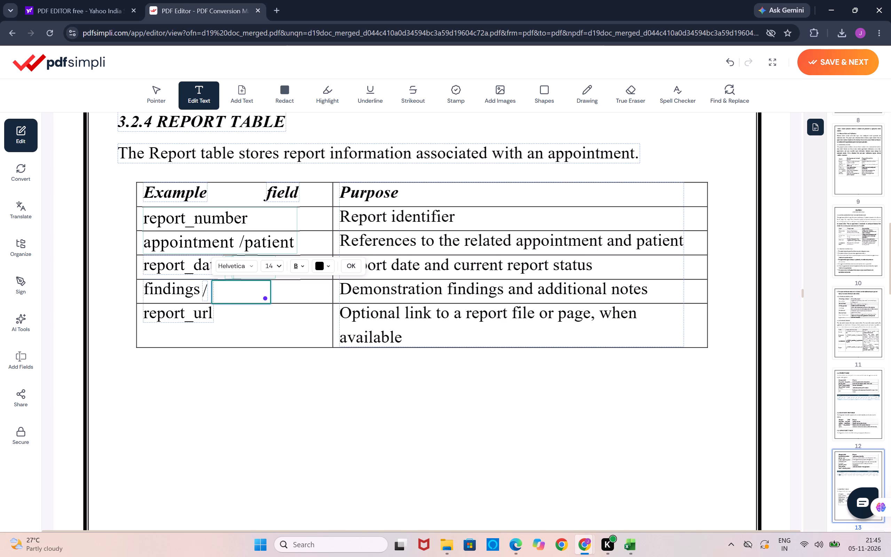
type("notes")
left_click(285, 411)
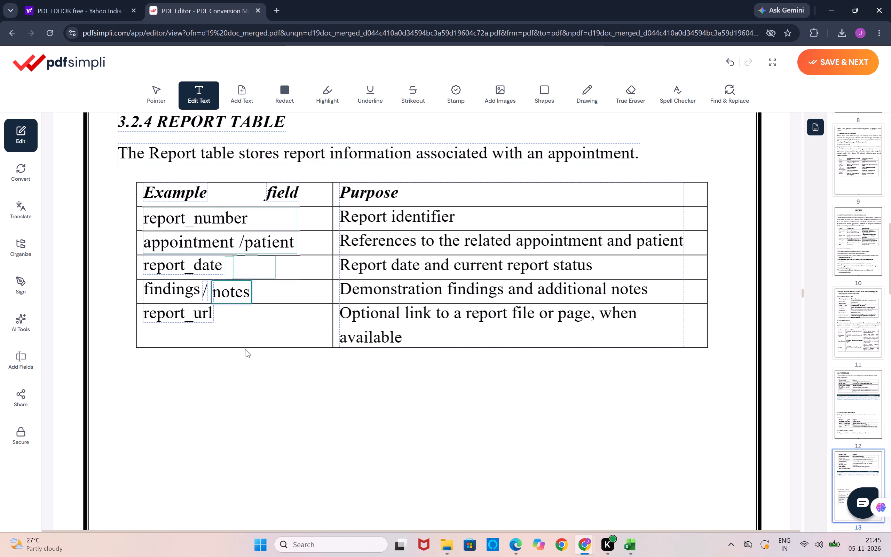
Move the "Observed application behavior" column text slightly down and closer to the column divider in the 4.1 Implemented Features table.
scroll(328, 438, "down", 7)
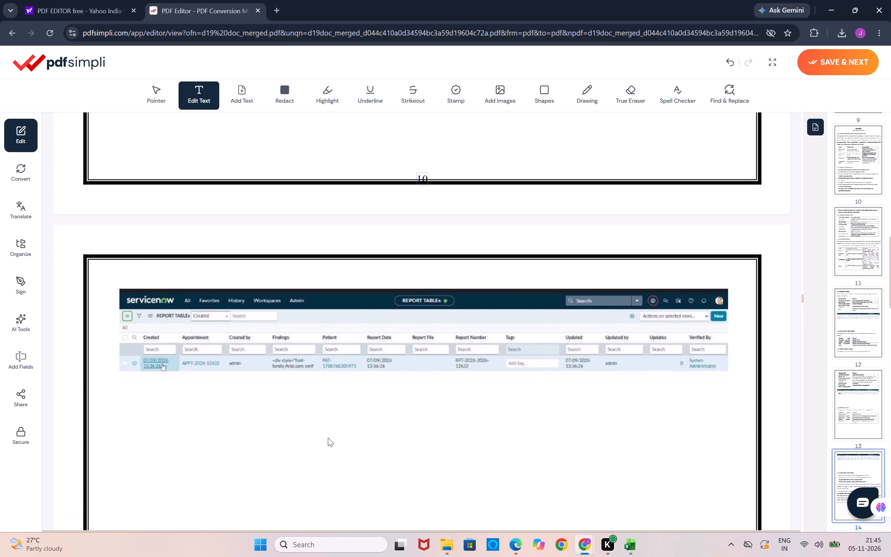
scroll(328, 438, "down", 13)
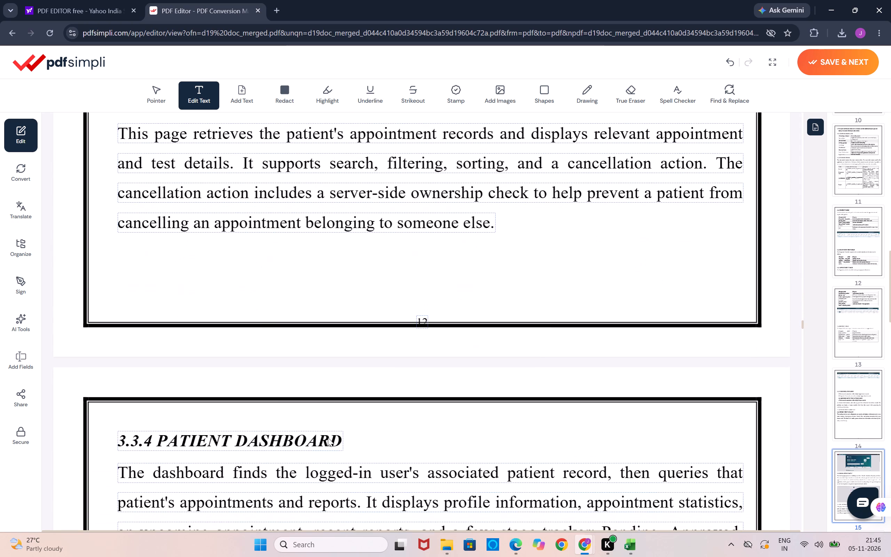
scroll(328, 438, "down", 11)
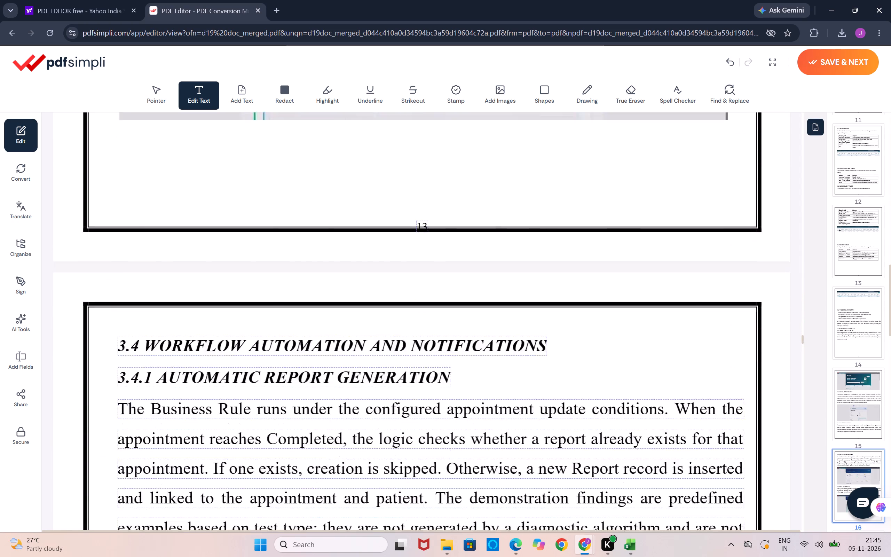
scroll(328, 438, "down", 5)
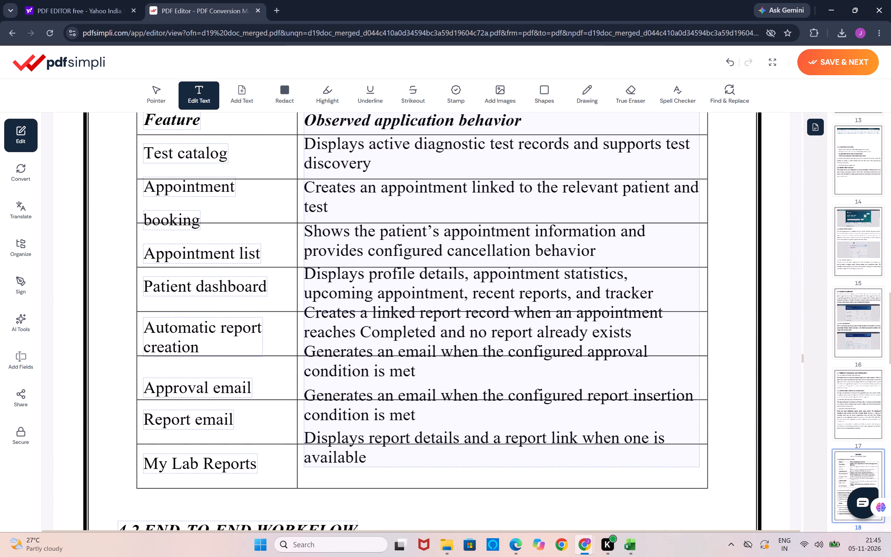
scroll(364, 334, "up", 2)
scroll(364, 334, "down", 1)
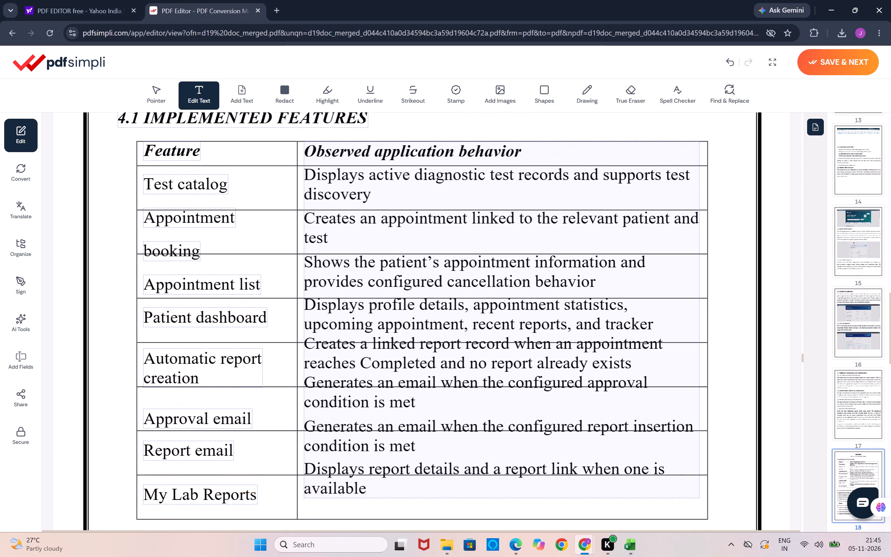
scroll(364, 334, "down", 1)
left_click_drag(440, 272, 436, 280)
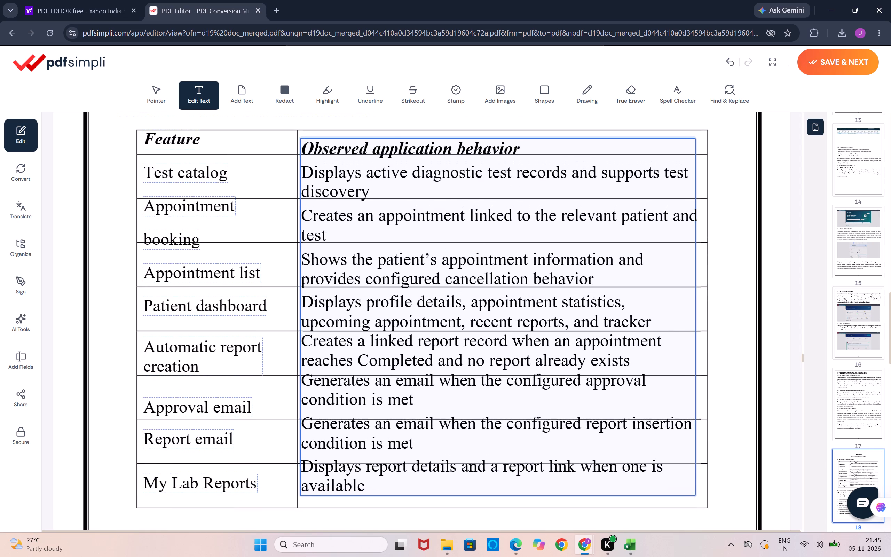
left_click_drag(436, 280, 436, 286)
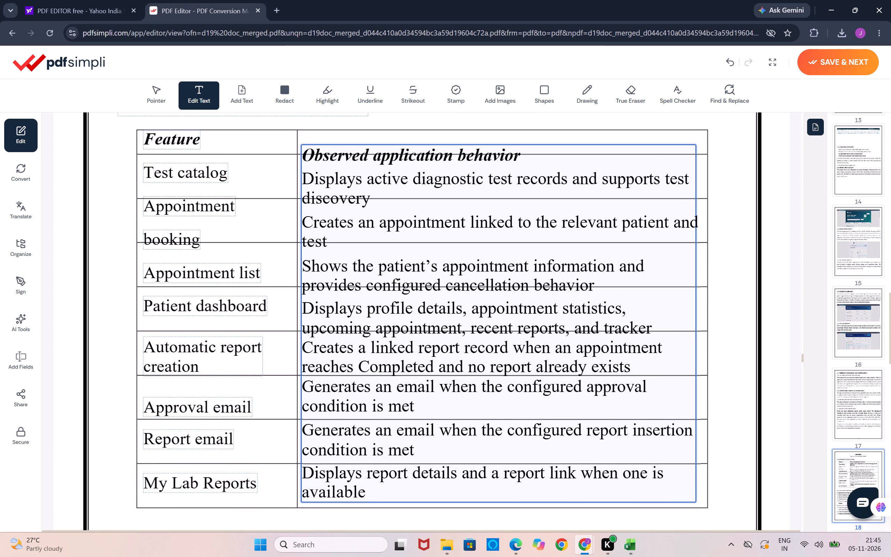
left_click_drag(436, 286, 438, 277)
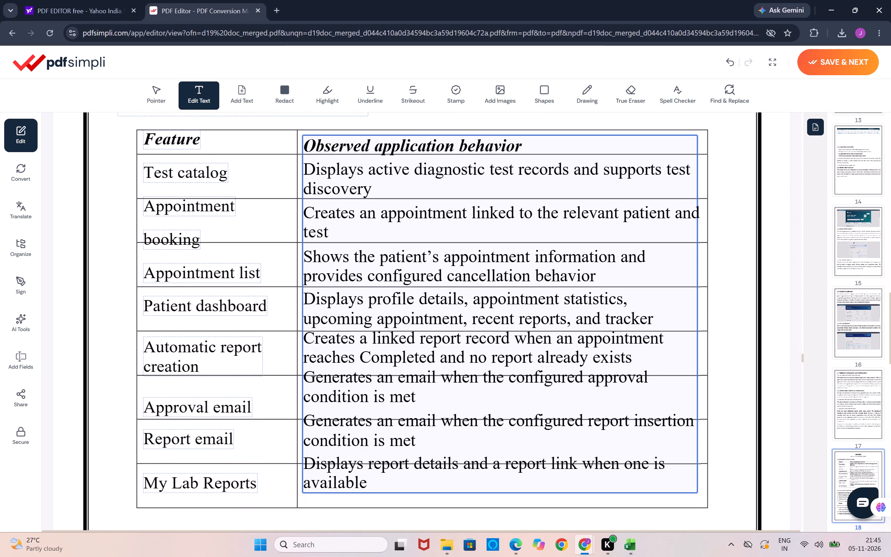
left_click_drag(438, 277, 436, 276)
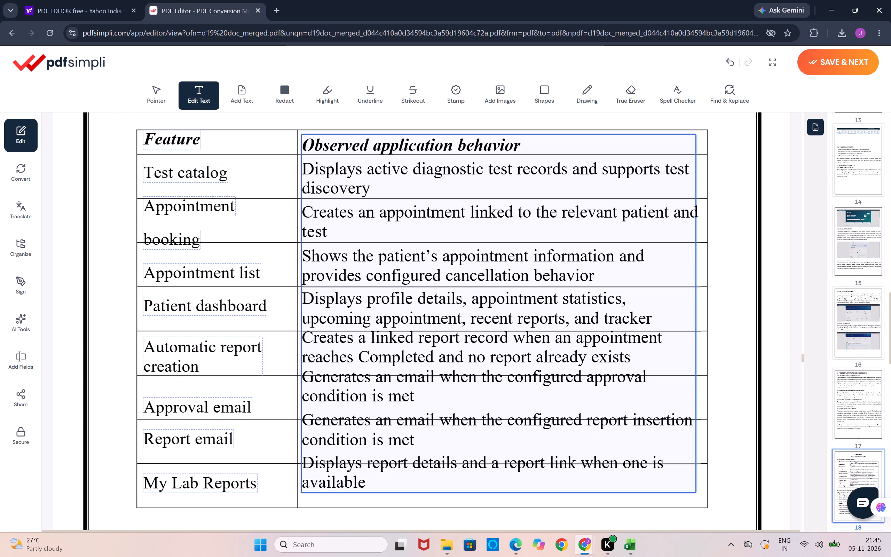
left_click_drag(436, 276, 436, 276)
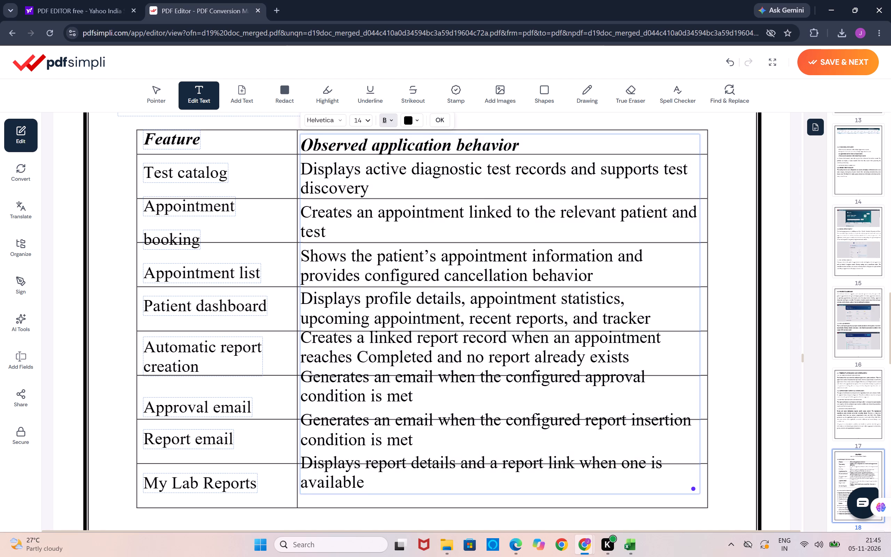
Insert a line break after the Patient dashboard description to push the following descriptions down into their rows.
left_click(660, 319)
key("Up")
key("Return")
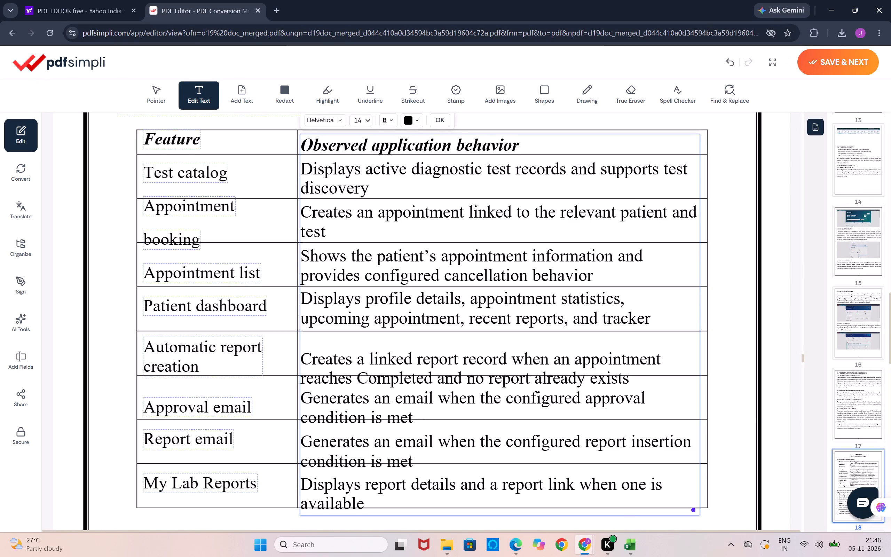
Shorten the Automatic report creation description to "Creates a linked report record when an appointment.".
left_click_drag(301, 379, 629, 368)
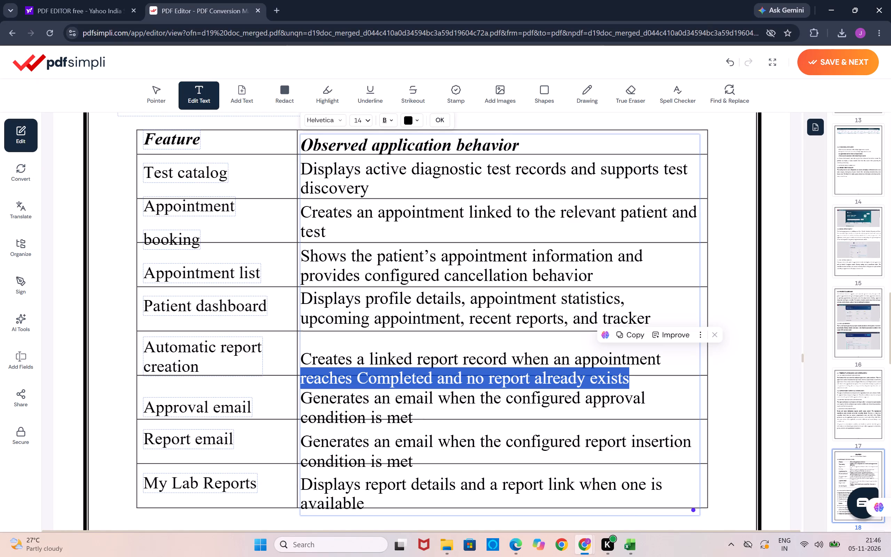
left_click_drag(629, 368, 629, 368)
left_click(569, 408)
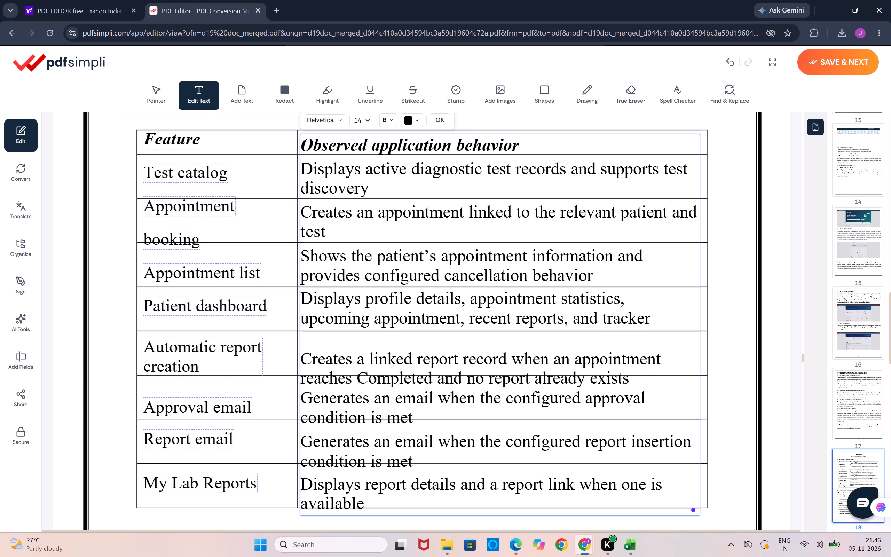
left_click_drag(302, 378, 615, 386)
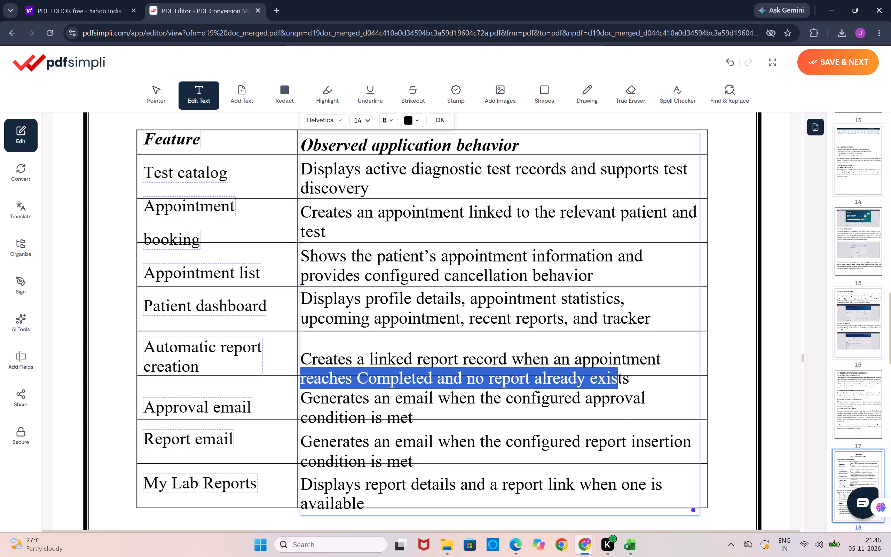
left_click_drag(615, 386, 630, 384)
key("BackSpace")
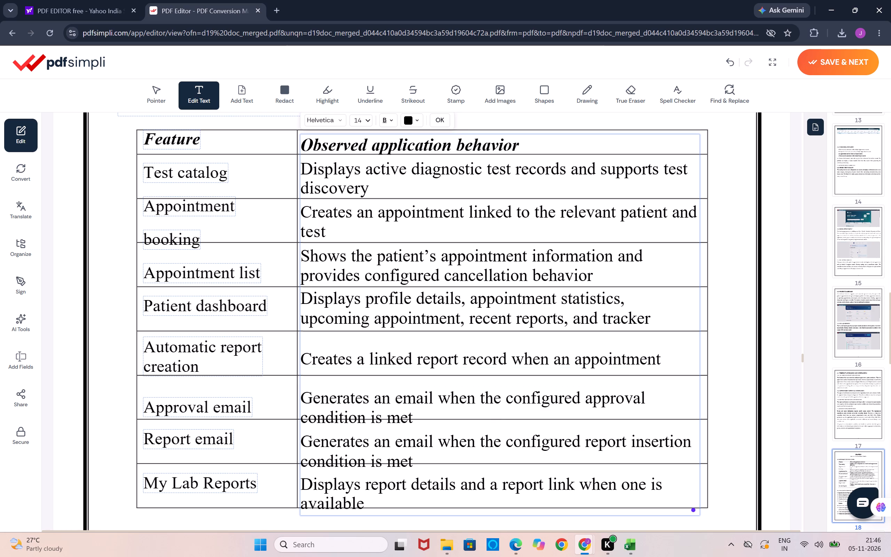
left_click(680, 364)
key("period")
Shorten the Approval email description to "Generates an email when the configured approval.".
left_click_drag(303, 416, 414, 418)
key("BackSpace")
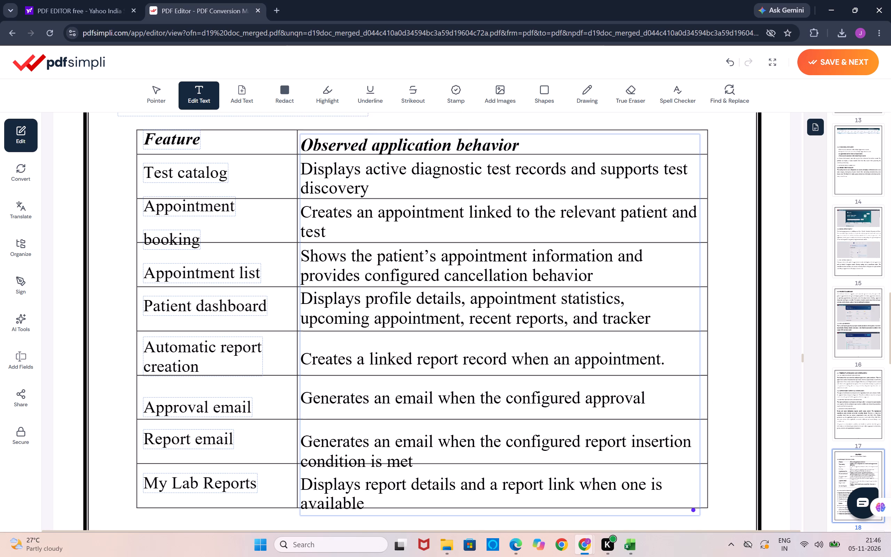
key("BackSpace")
key("period")
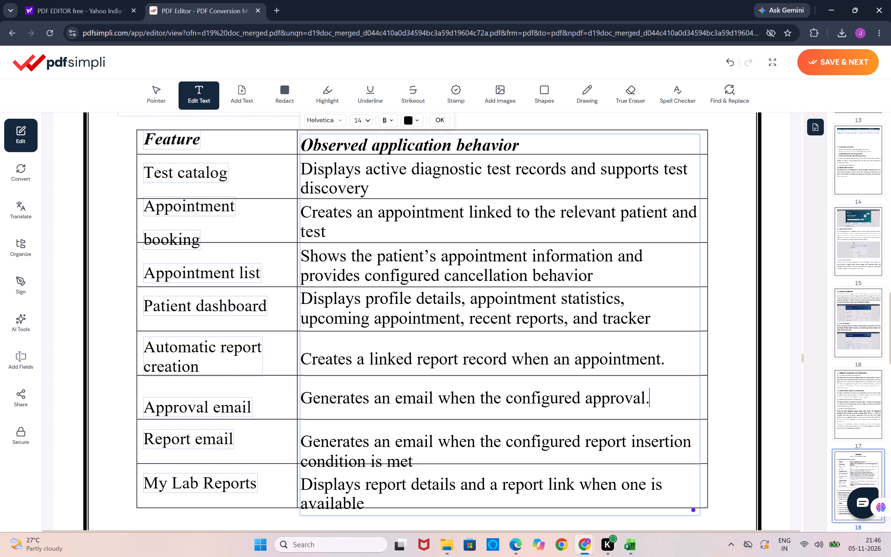
Shorten the Report email description to "Generates an email when the configured report insertion.".
left_click_drag(303, 463, 424, 465)
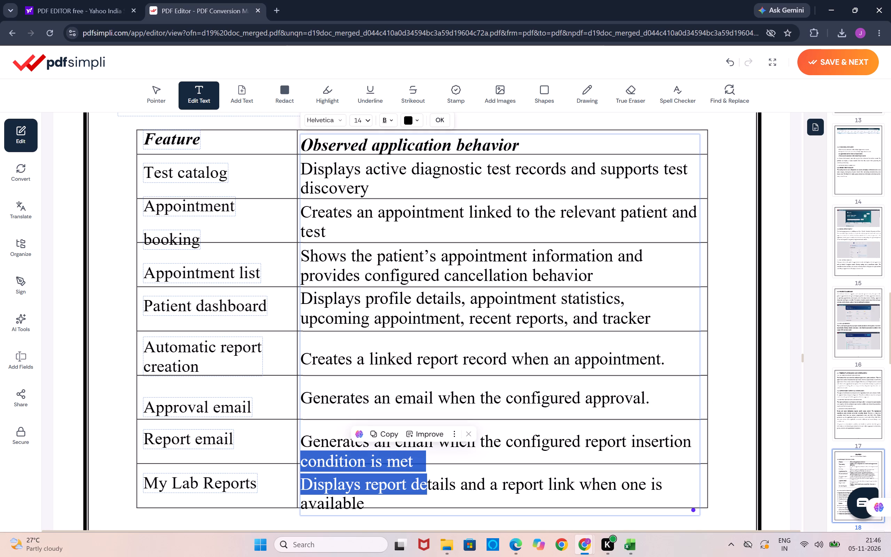
left_click_drag(424, 465, 413, 458)
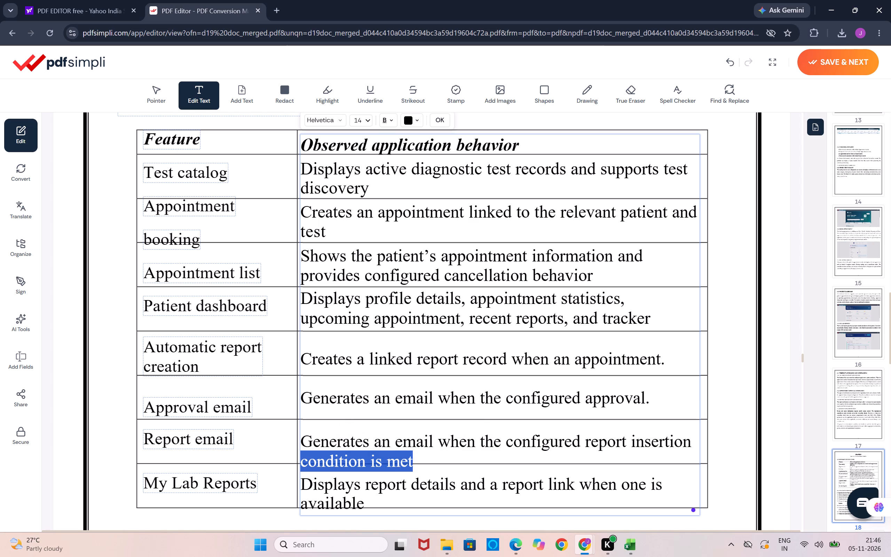
key("BackSpace")
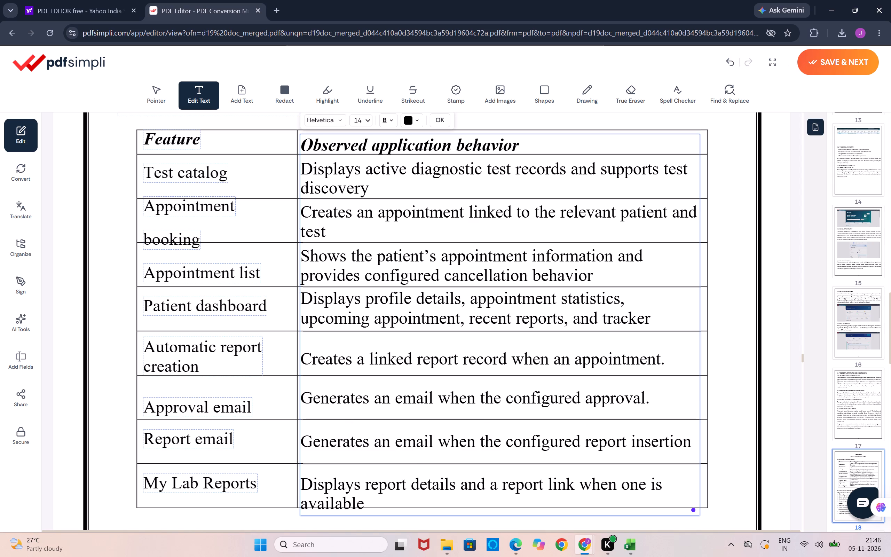
left_click(692, 443)
key("period")
Add closing periods to the Patient dashboard, Appointment list, Test catalog and Appointment booking descriptions in the features table.
left_click(661, 315)
key("period")
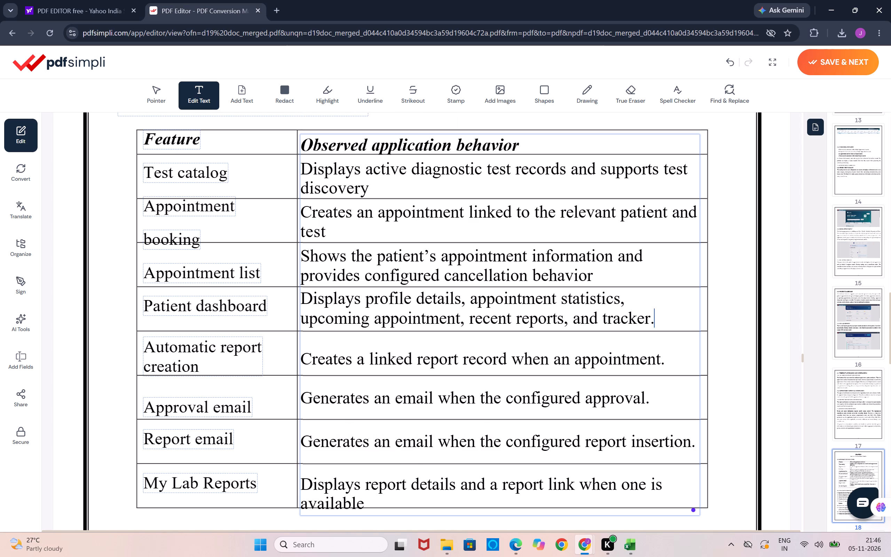
left_click(623, 279)
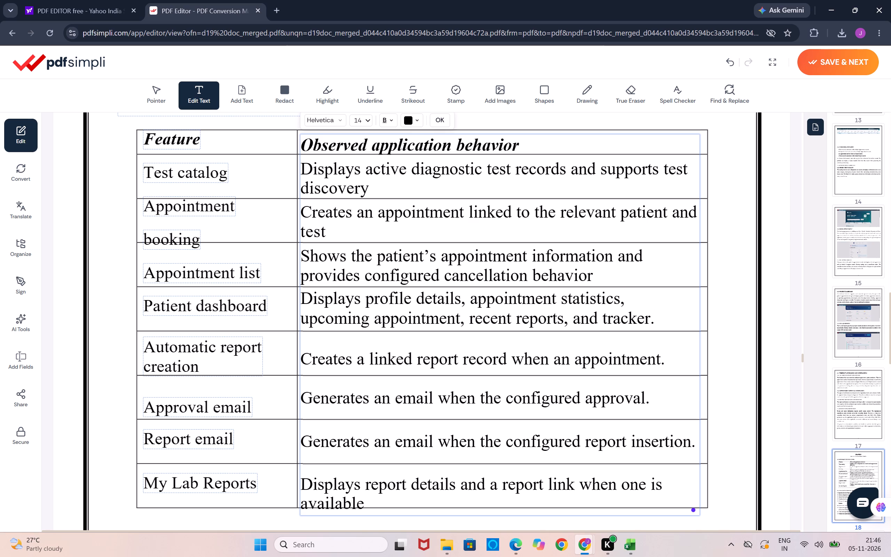
left_click(611, 274)
key("Down")
key("period")
scroll(419, 276, "down", 1)
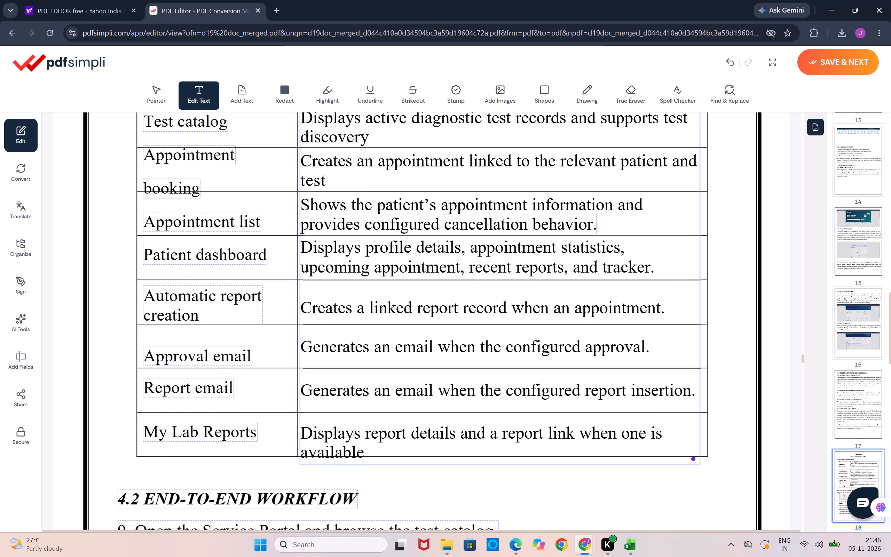
scroll(363, 181, "up", 1)
left_click(375, 185)
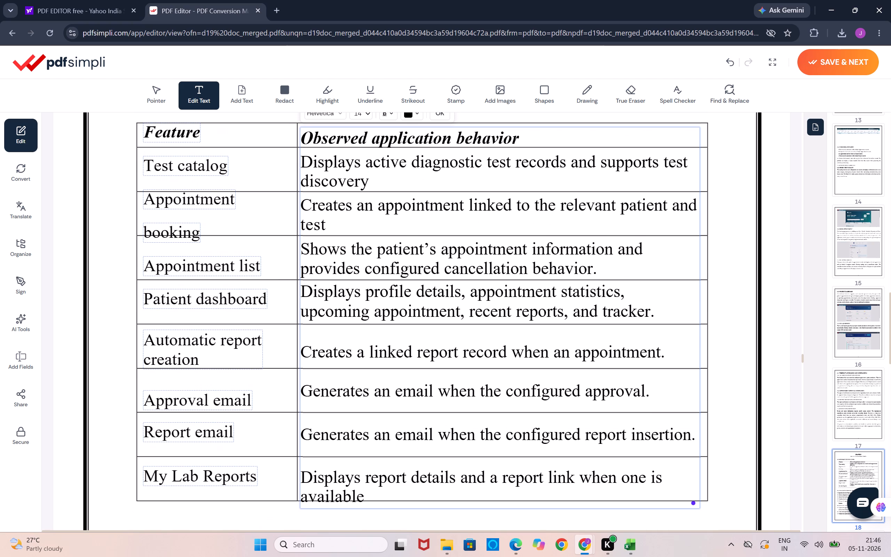
key("period")
left_click(341, 225)
left_click(332, 225)
key("period")
Shorten the My Lab Reports description to "Displays report details and a report link.".
scroll(520, 338, "down", 1)
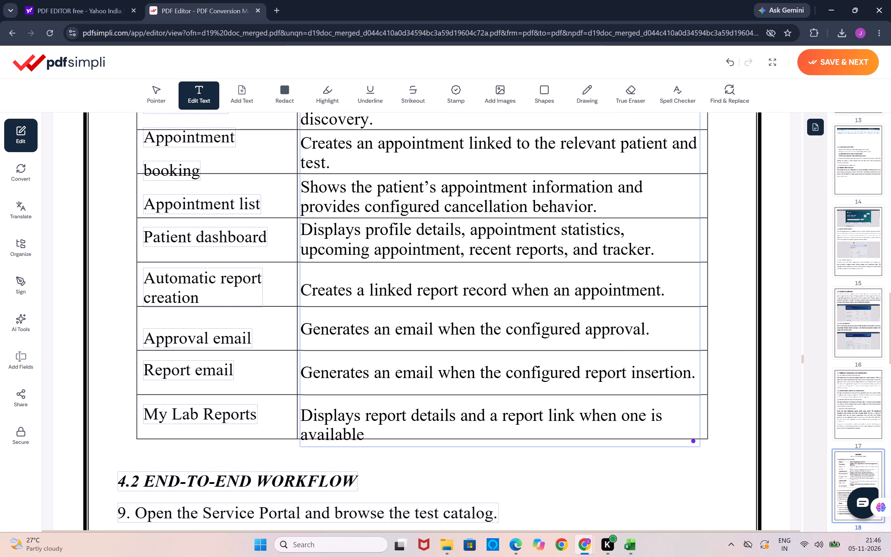
left_click_drag(365, 434, 301, 436)
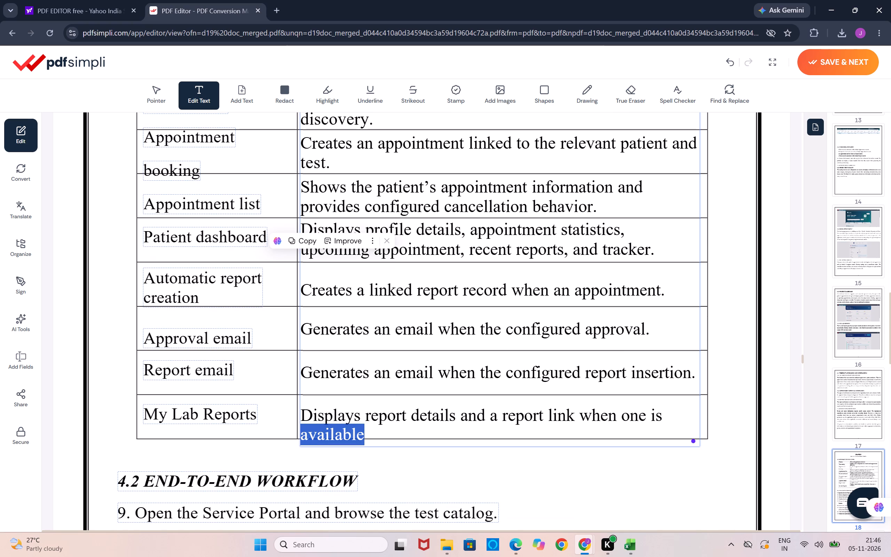
left_click_drag(301, 436, 301, 434)
key("BackSpace")
key("BackSpace")
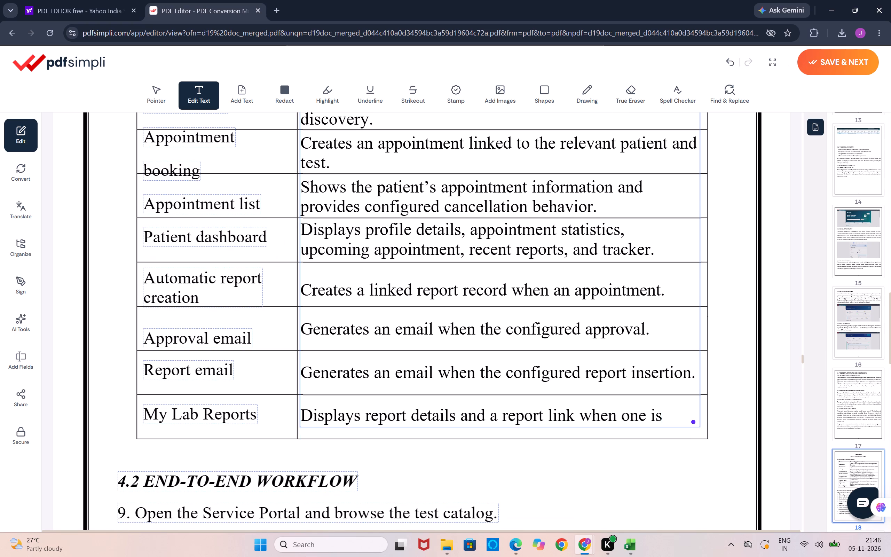
key("BackSpace")
key("BackSpace")
key("BackSpace")
key("BackSpace")
key("BackSpace")
key("BackSpace")
key("BackSpace")
key("BackSpace")
key("BackSpace")
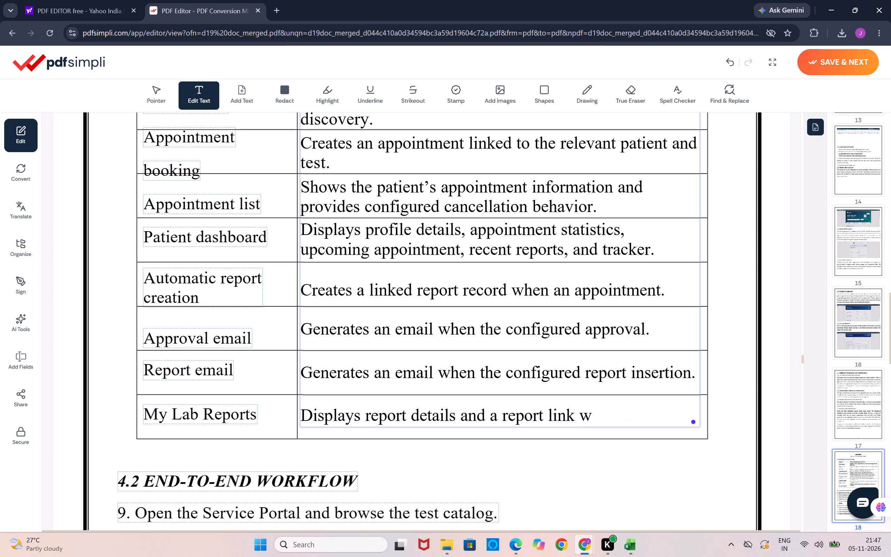
key("BackSpace")
key("BackSpace")
key("BackSpace")
key("period")
Move the Approval email label up in the features table so it lines up with its description.
left_click_drag(185, 341, 183, 331)
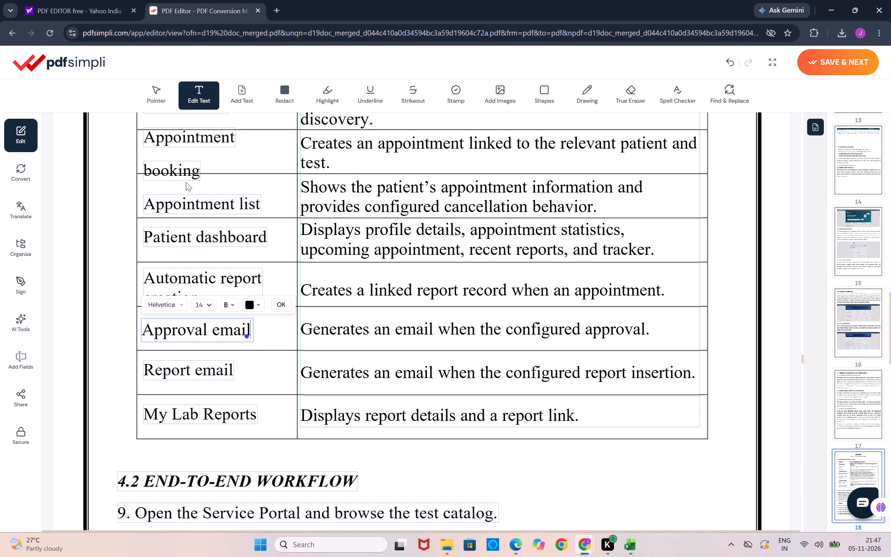
Reposition the words "Appointment" and "booking" side by side on one line within their row of the features table.
scroll(186, 182, "up", 1)
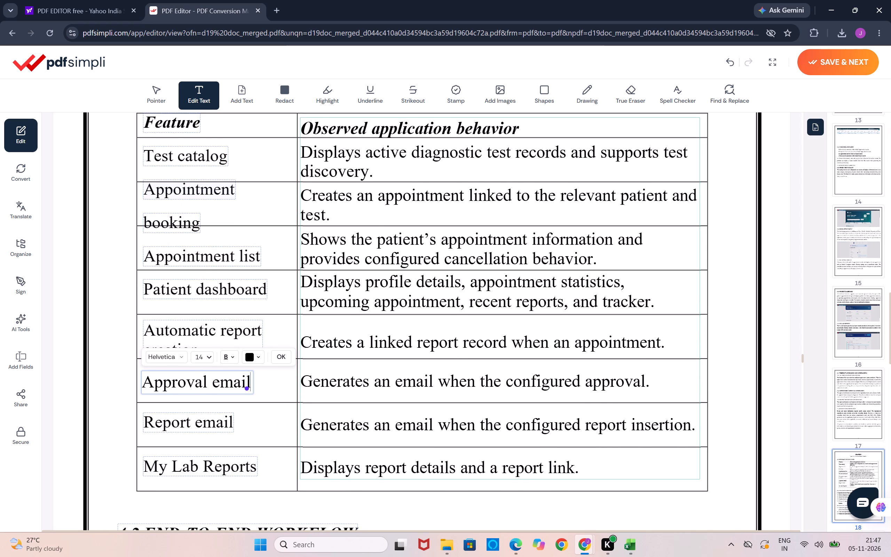
left_click_drag(185, 190, 183, 197)
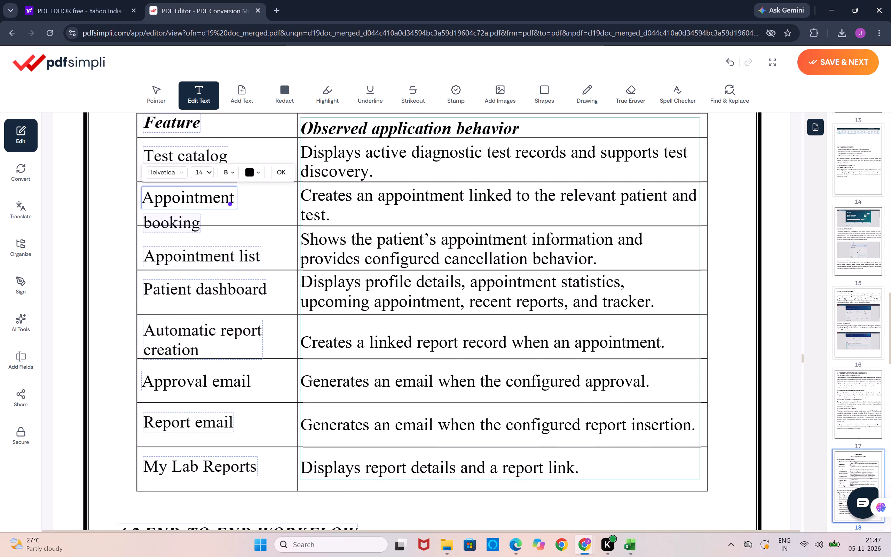
left_click_drag(180, 223, 266, 198)
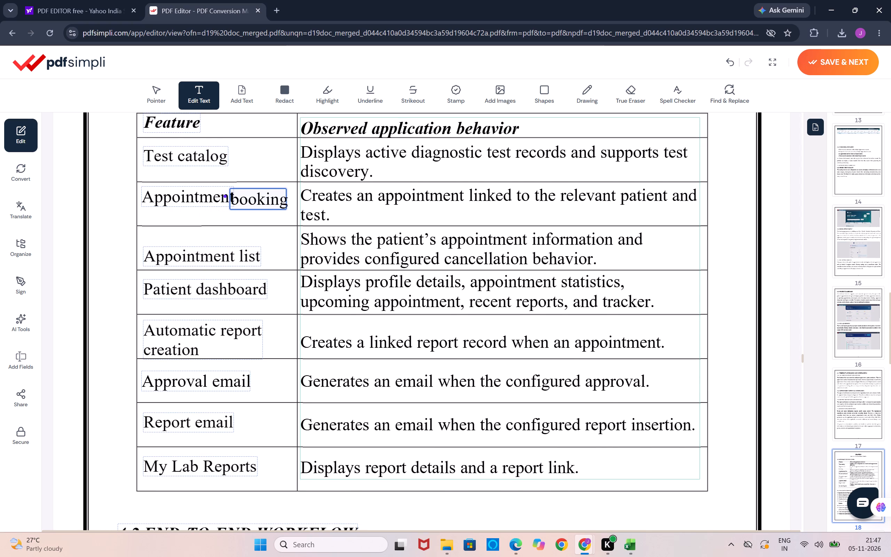
left_click_drag(266, 198, 271, 198)
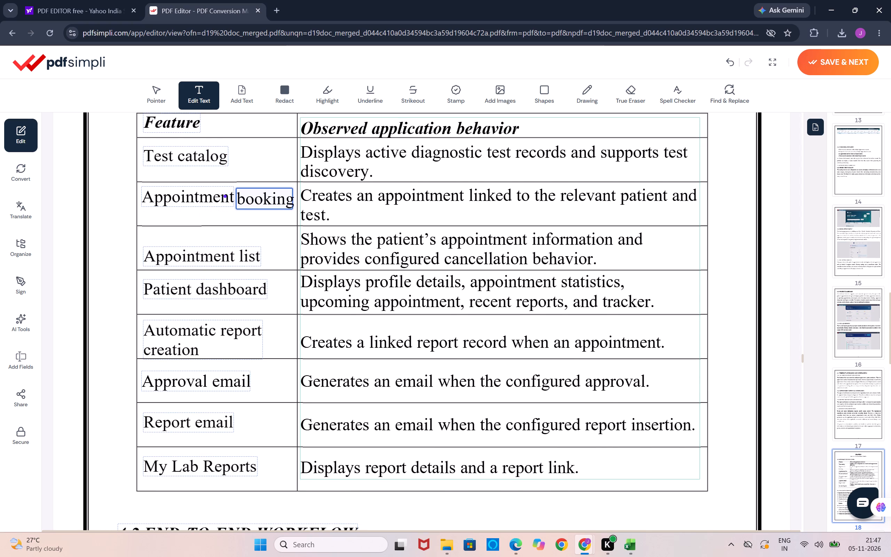
left_click_drag(271, 198, 274, 196)
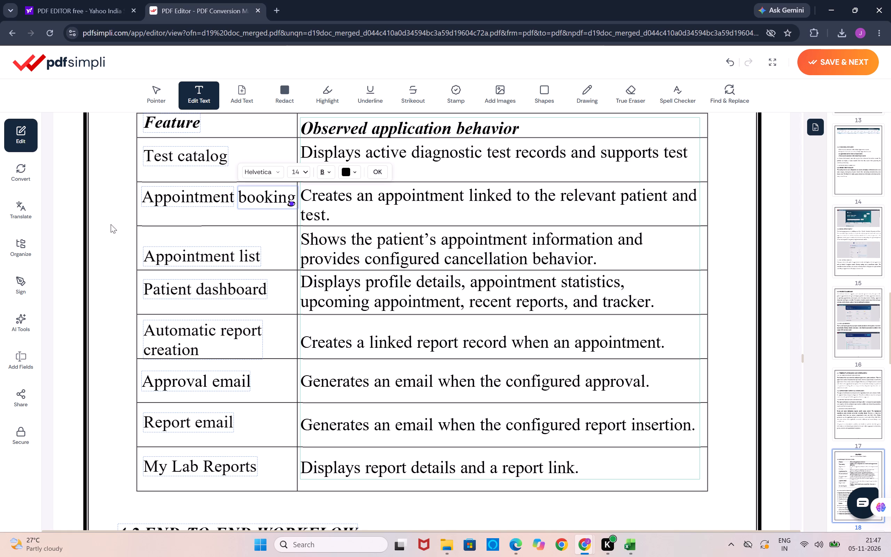
left_click(107, 223)
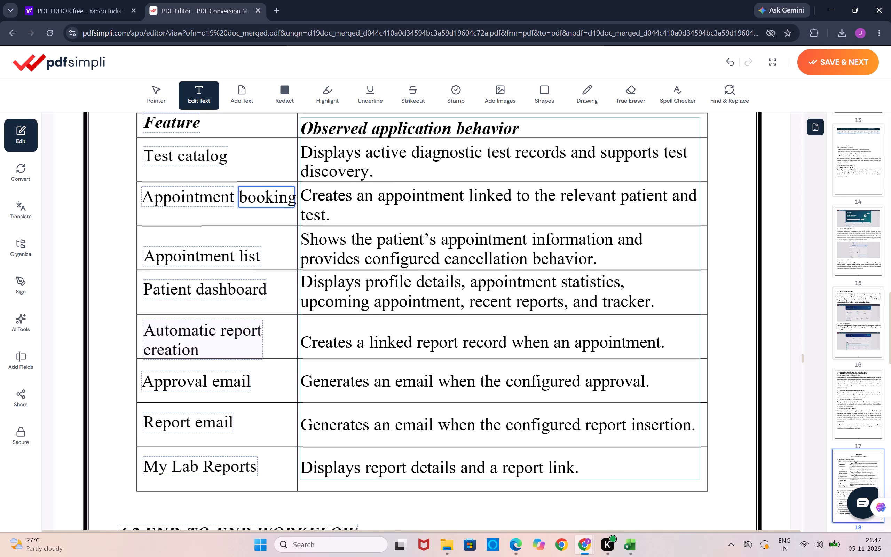
Review the remaining pages after the features table, from the end-to-end workflow section to the certificates at the end.
scroll(230, 337, "down", 3)
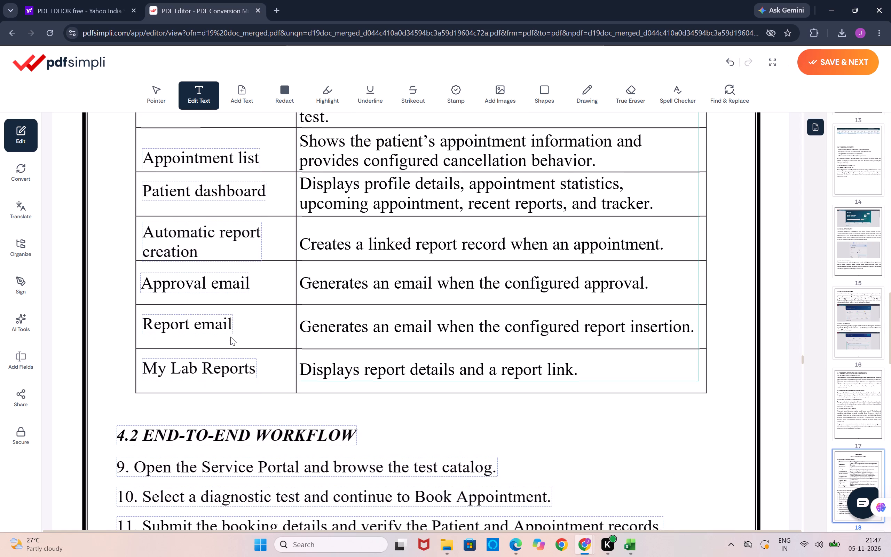
scroll(230, 337, "down", 5)
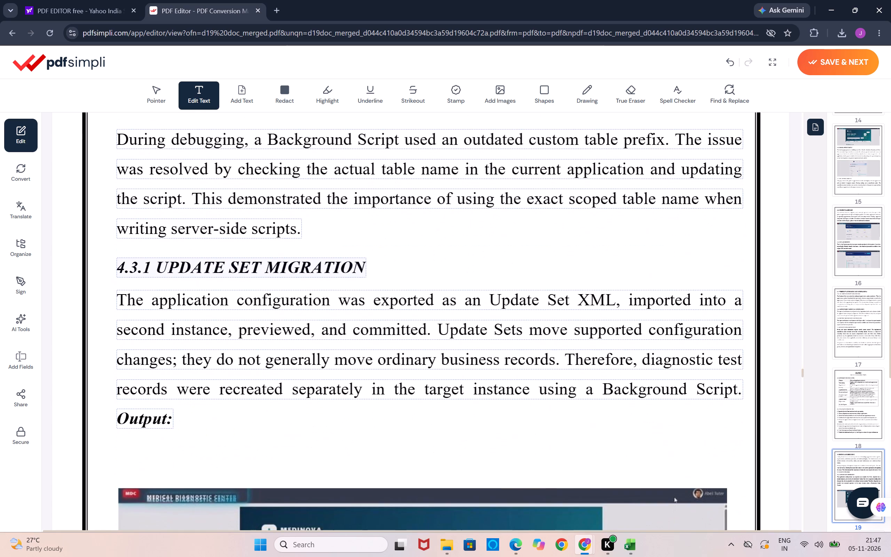
scroll(230, 337, "down", 6)
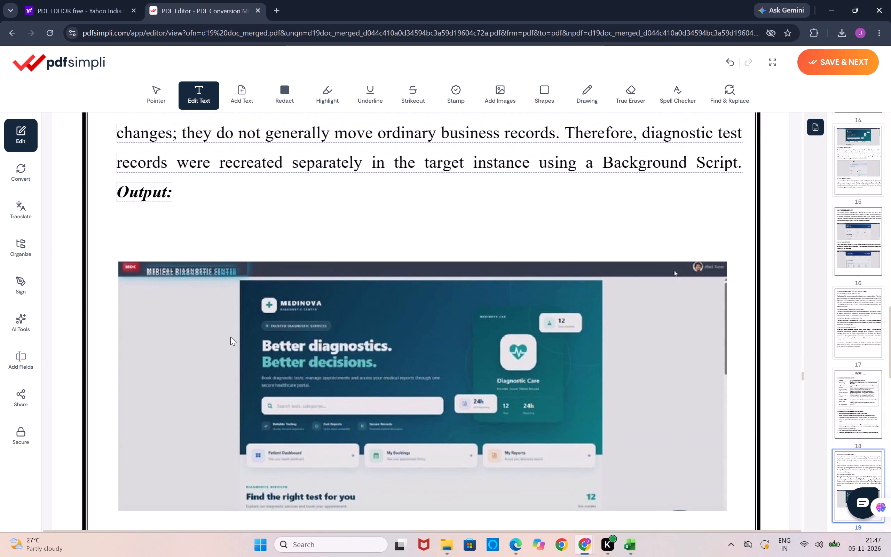
scroll(230, 337, "down", 11)
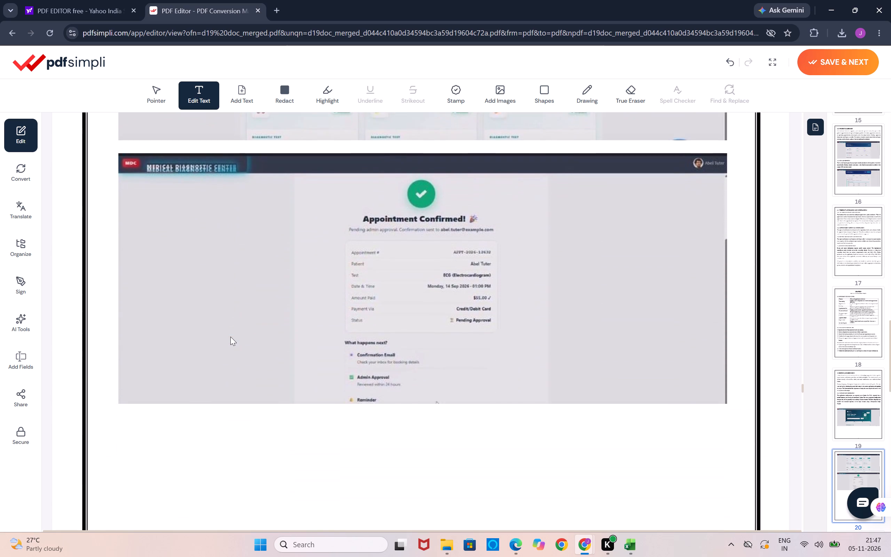
scroll(230, 337, "down", 12)
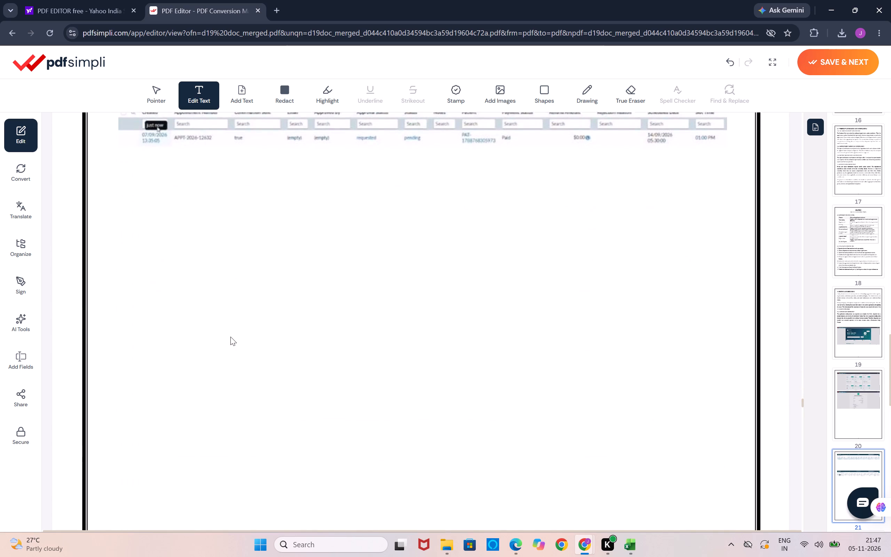
scroll(230, 337, "down", 14)
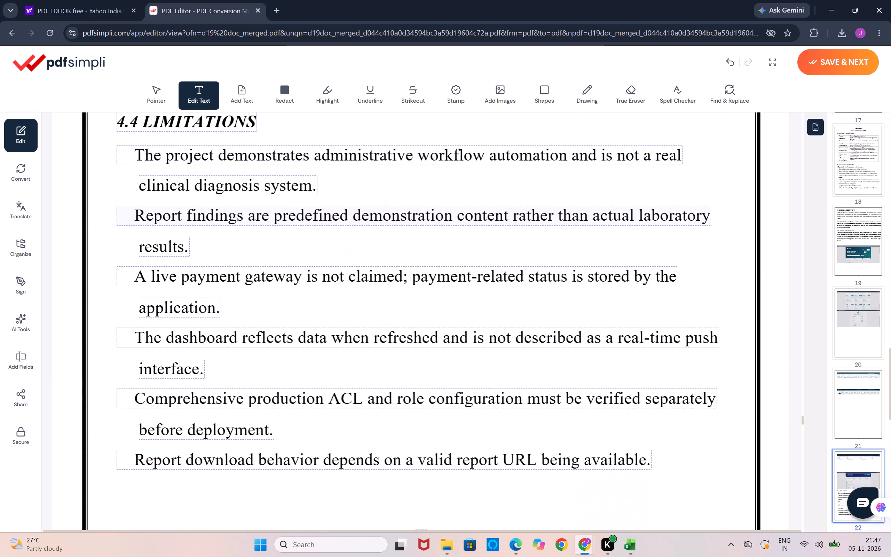
scroll(230, 337, "down", 14)
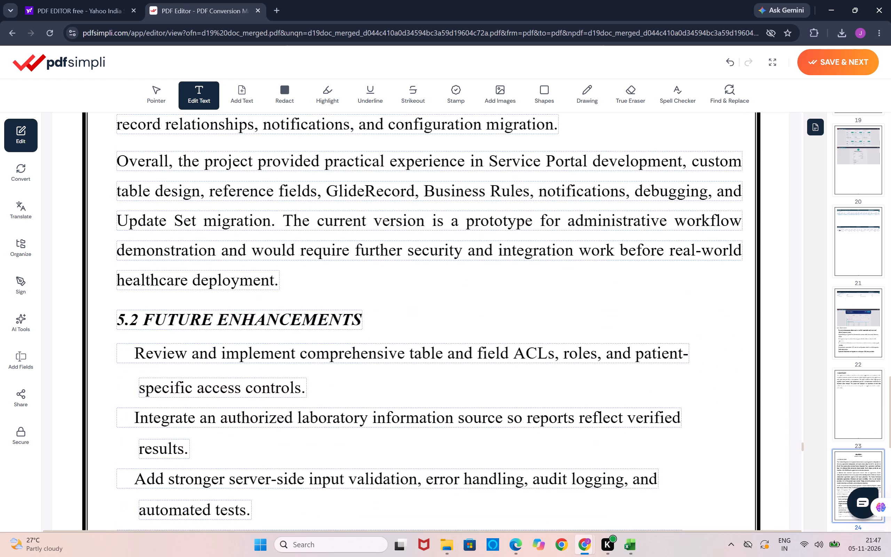
scroll(230, 337, "down", 3)
scroll(230, 337, "up", 10)
scroll(230, 337, "down", 16)
scroll(230, 337, "up", 5)
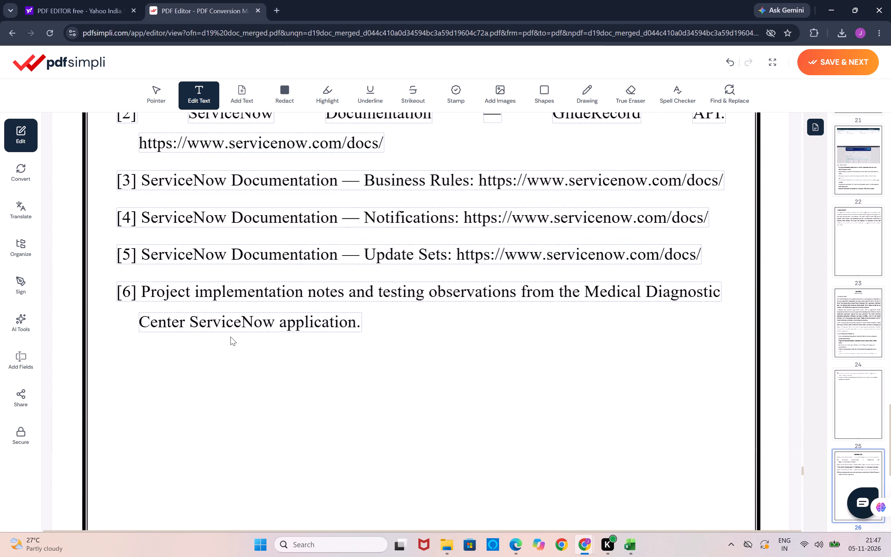
scroll(230, 337, "down", 18)
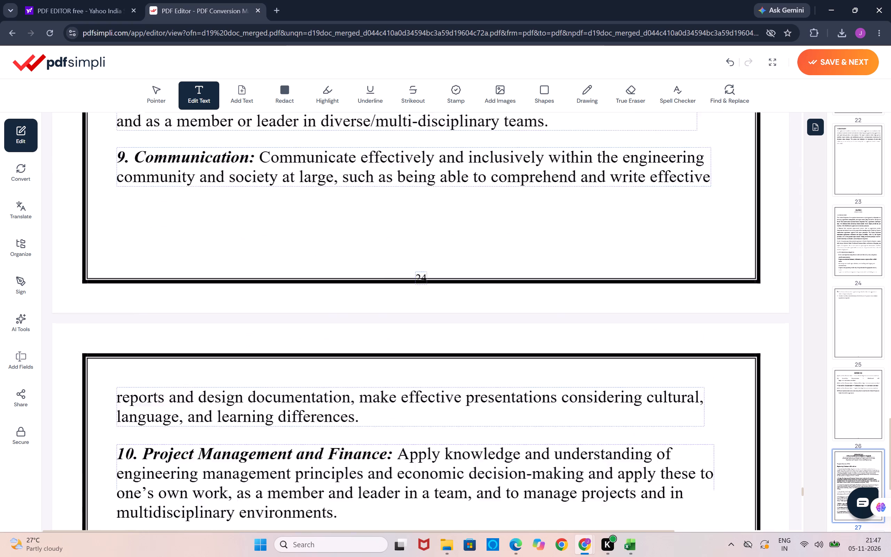
scroll(230, 337, "down", 8)
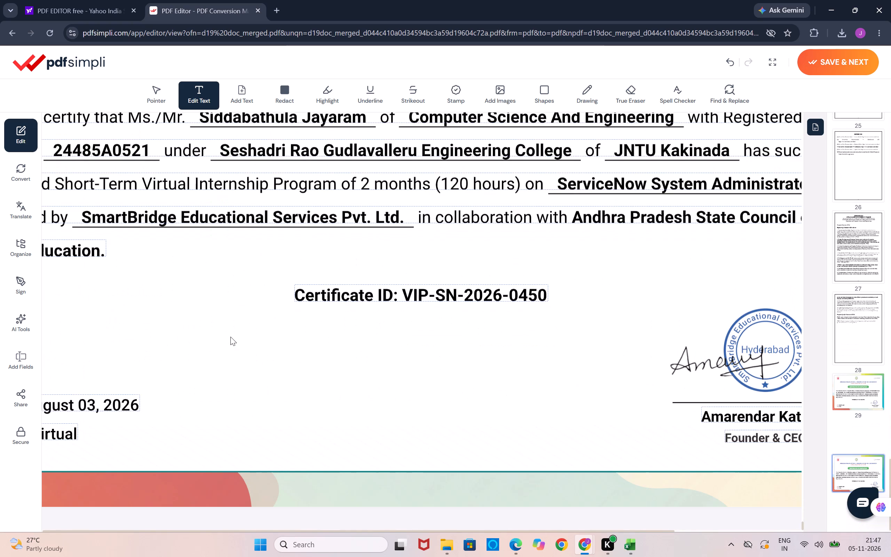
scroll(279, 293, "up", 1)
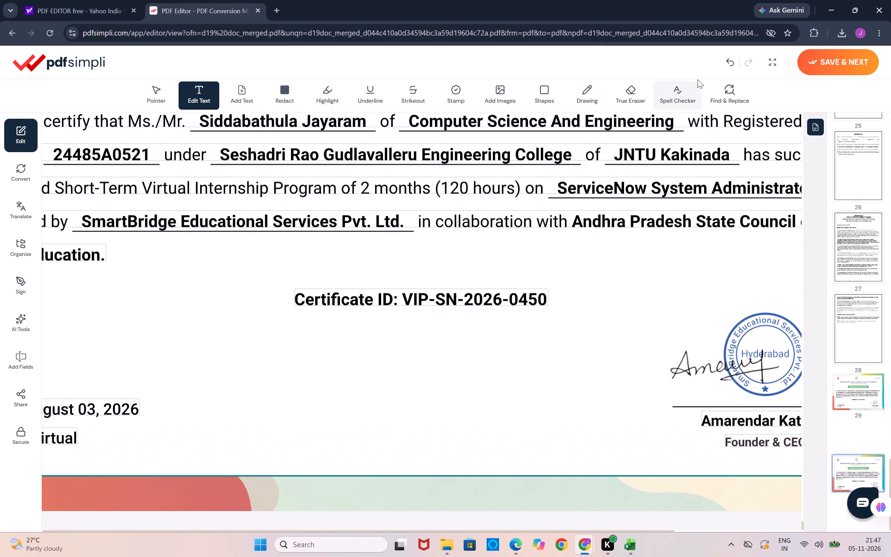
Save the edited document and download it in DOCX format, keeping the suggested file name.
left_click(829, 63)
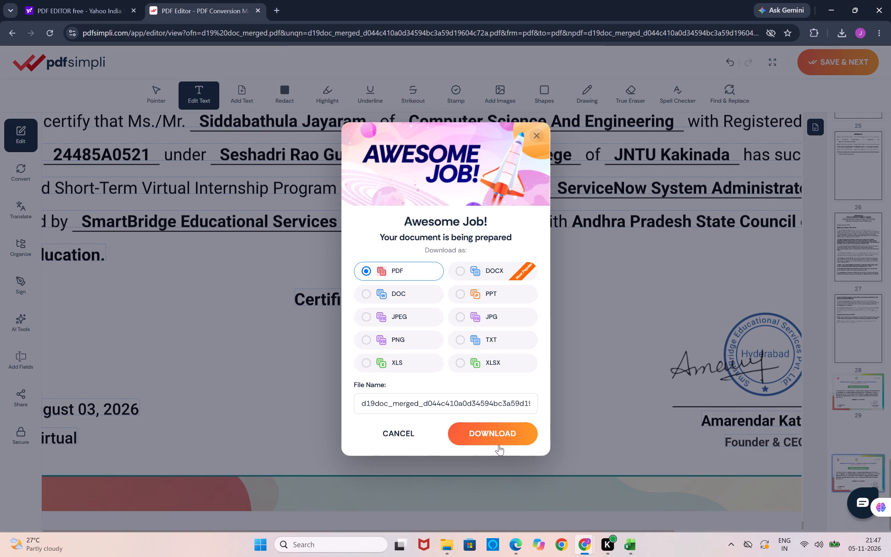
left_click(397, 289)
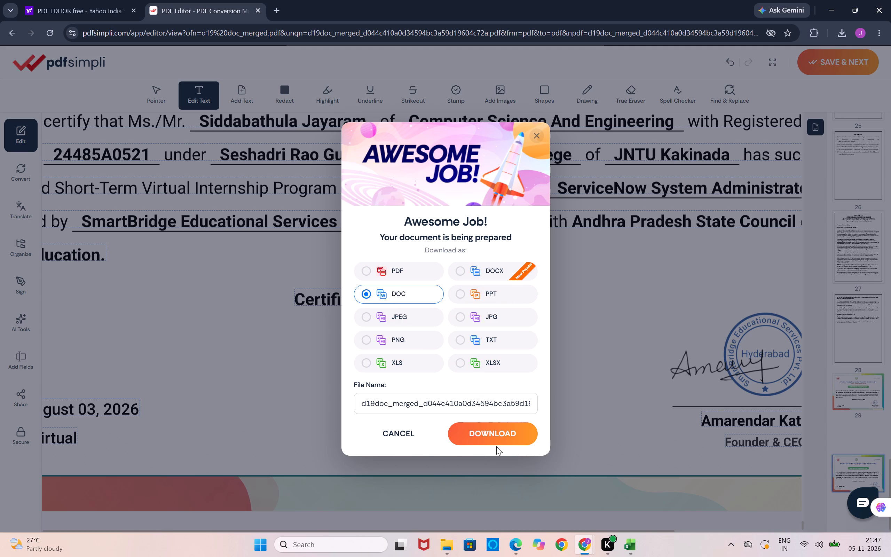
left_click(491, 269)
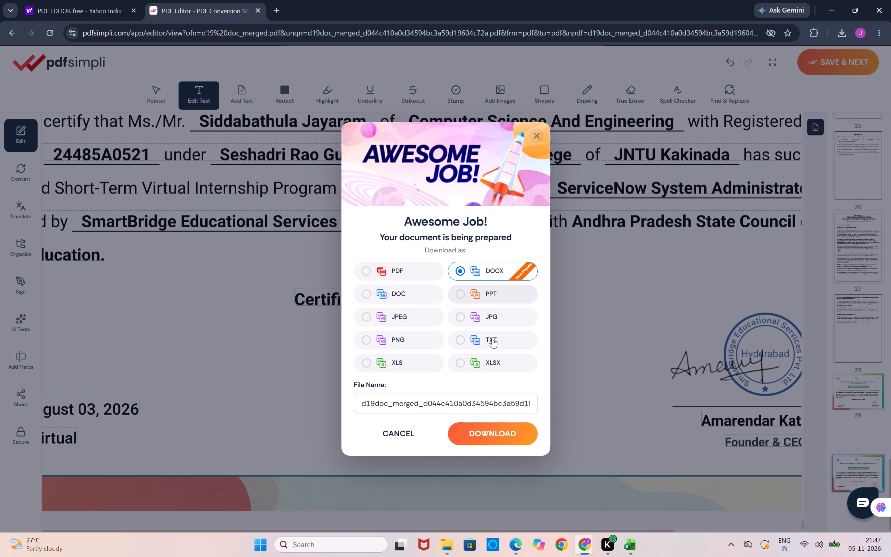
left_click(492, 430)
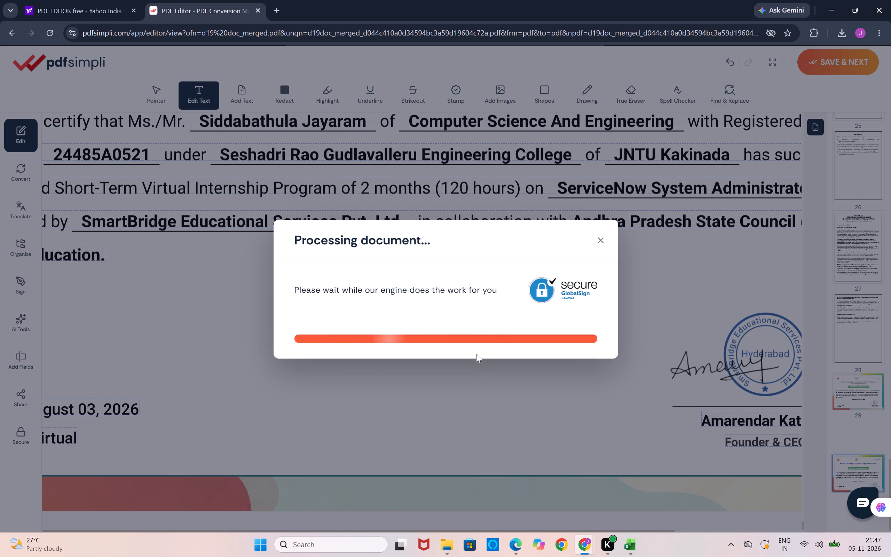
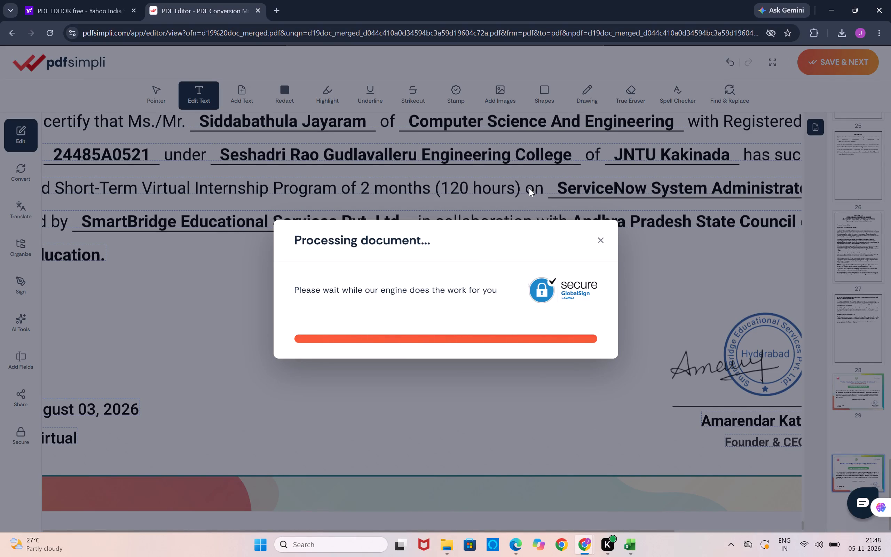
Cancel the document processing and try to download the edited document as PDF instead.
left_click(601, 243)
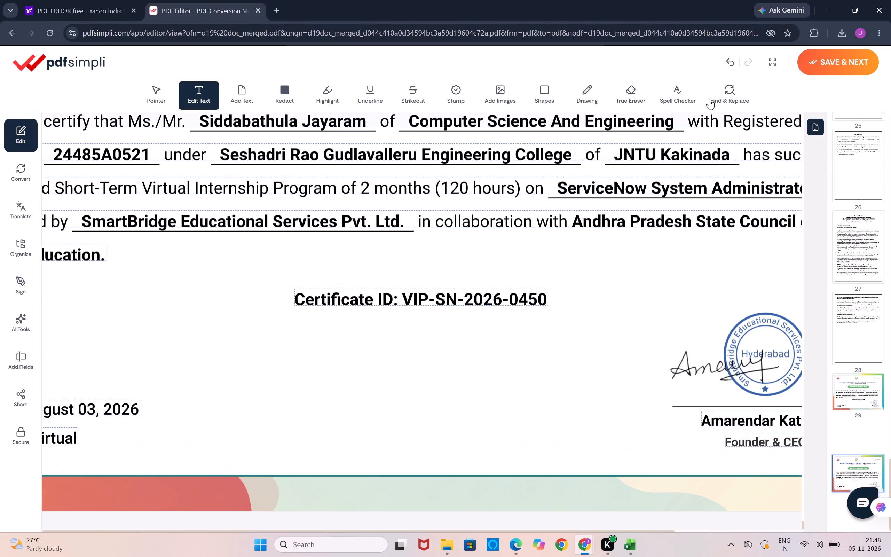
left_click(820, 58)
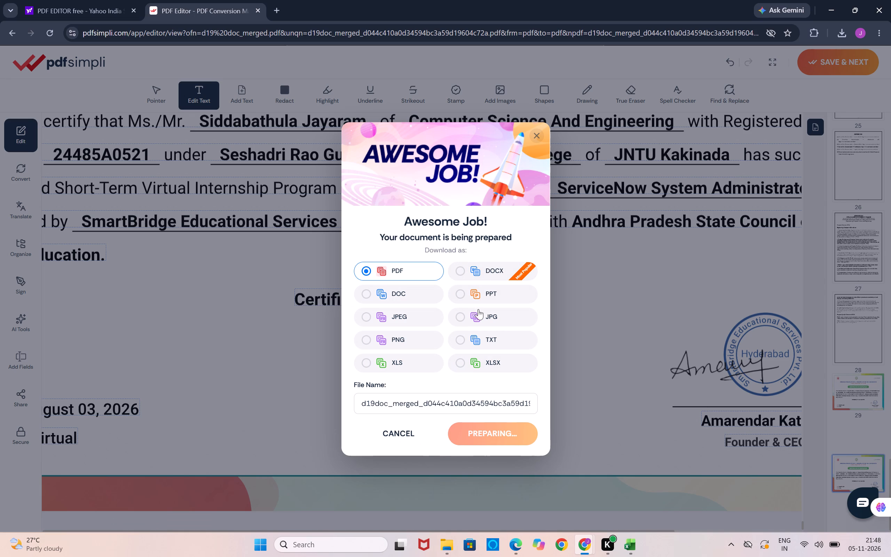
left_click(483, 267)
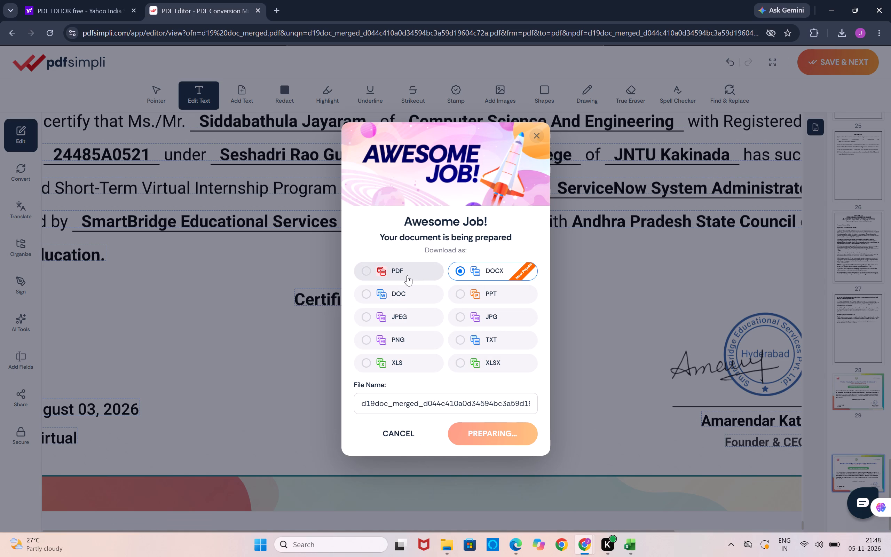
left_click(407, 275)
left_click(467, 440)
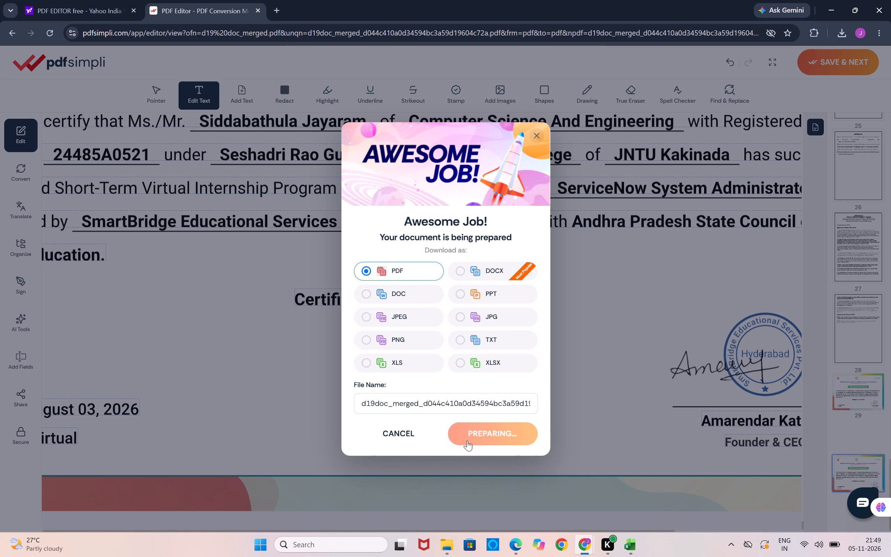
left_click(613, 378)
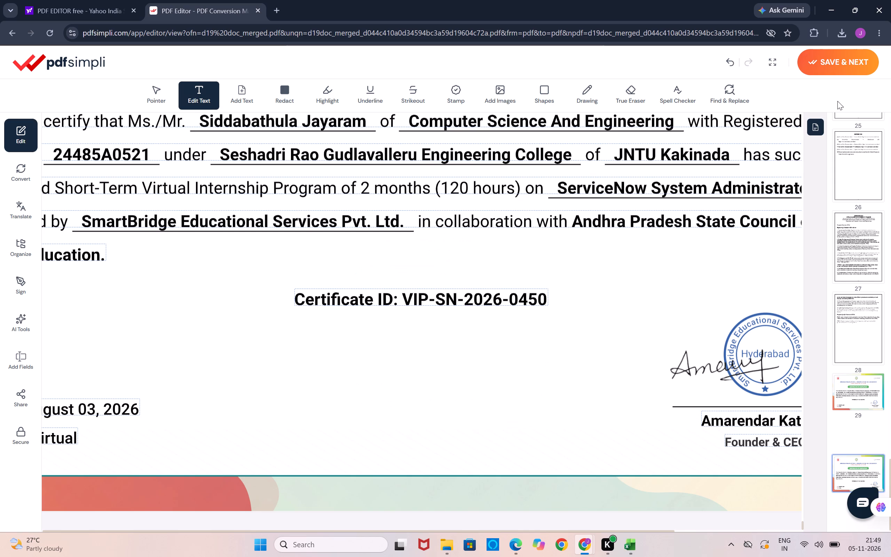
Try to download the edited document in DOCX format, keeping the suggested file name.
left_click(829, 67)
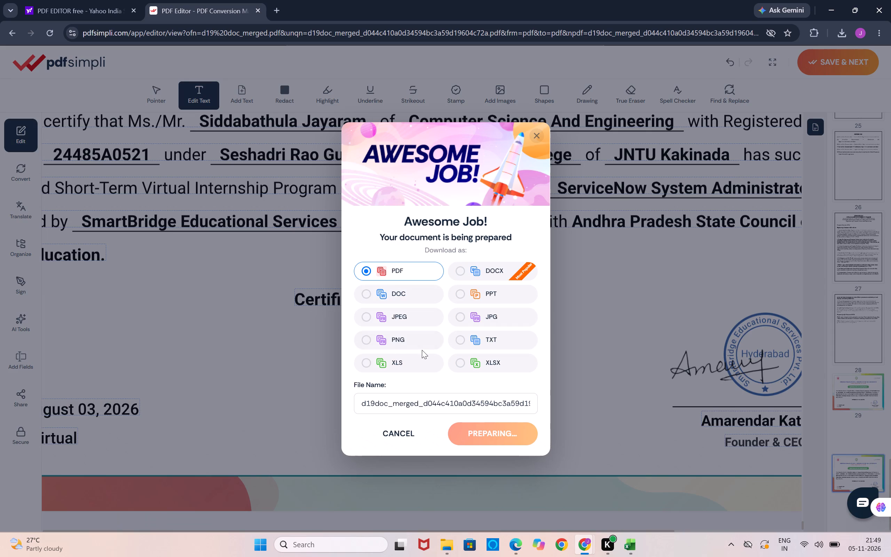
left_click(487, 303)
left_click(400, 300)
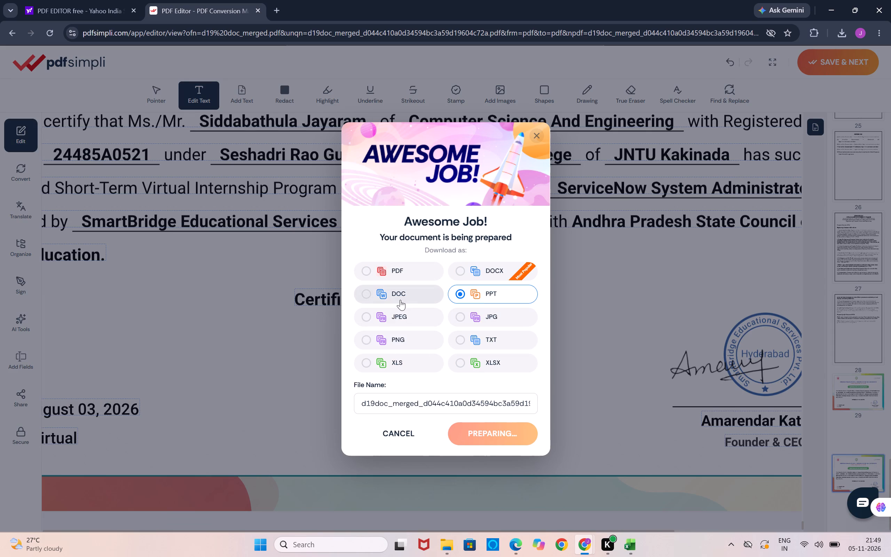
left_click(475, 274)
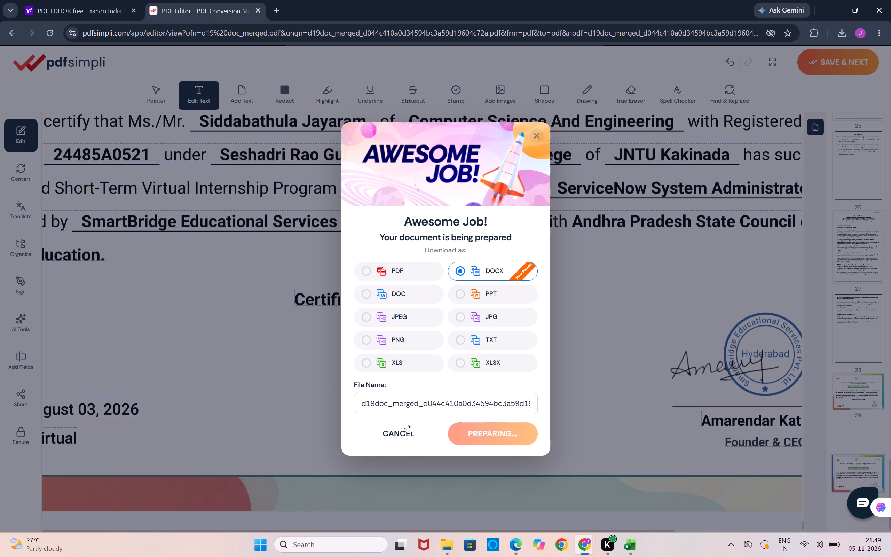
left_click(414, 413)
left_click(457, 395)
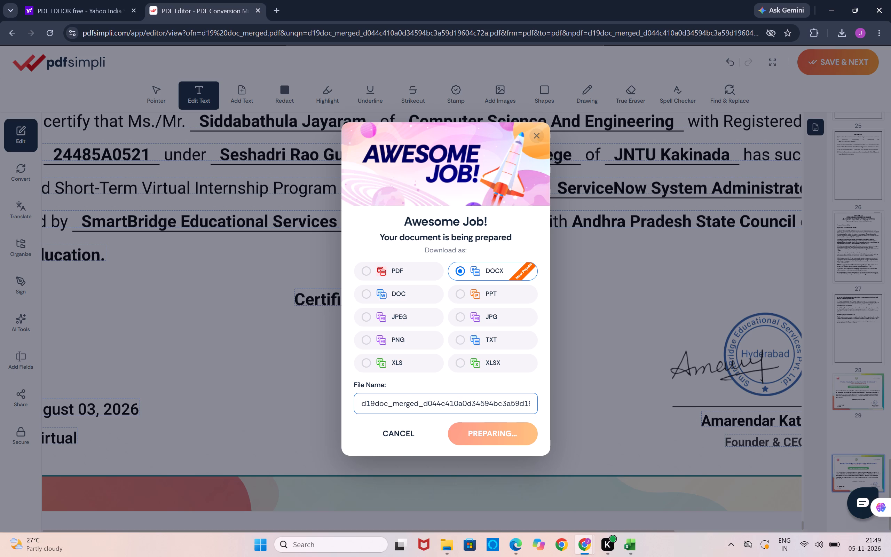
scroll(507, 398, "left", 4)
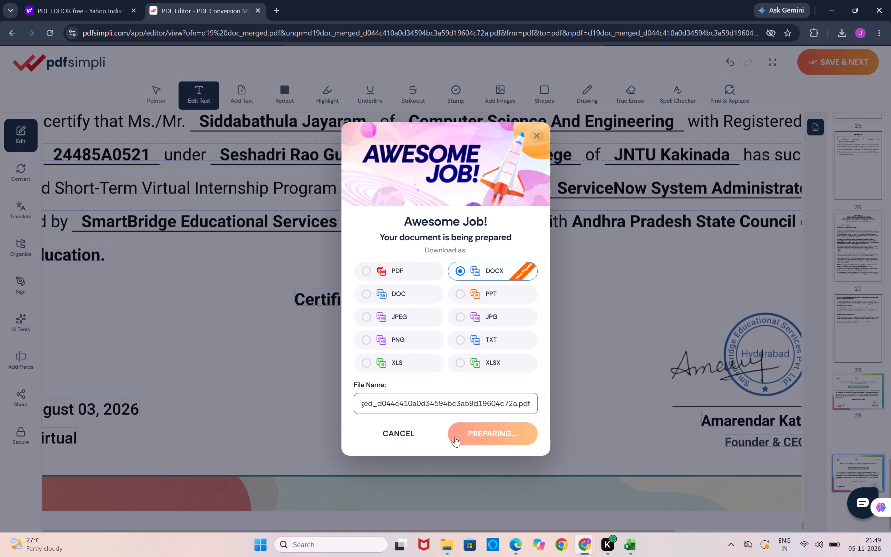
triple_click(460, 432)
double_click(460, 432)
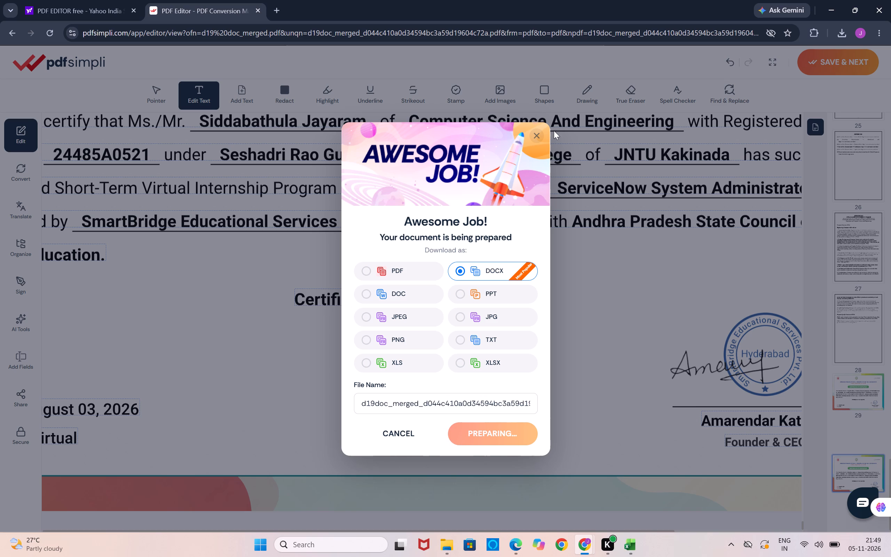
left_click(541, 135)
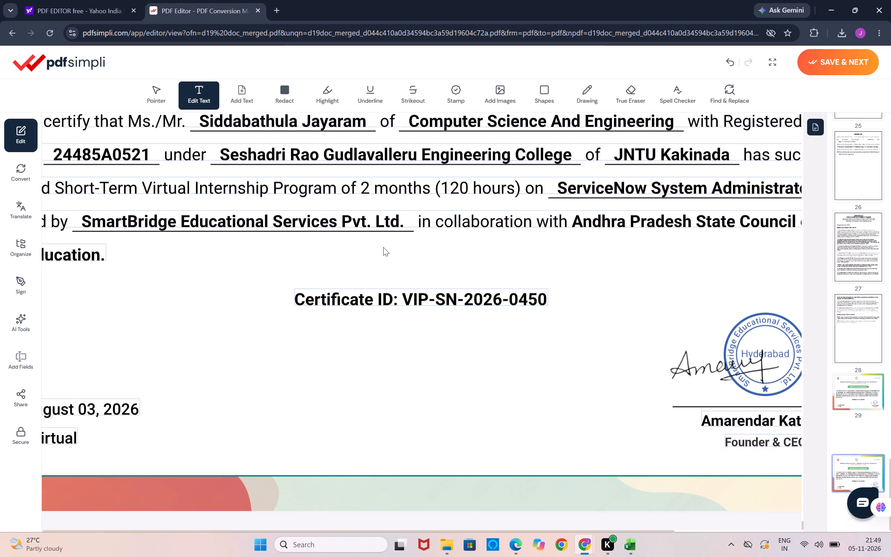
Look back through the report from the certificates to the comparison table with the Report availability and Access interface rows.
scroll(383, 247, "up", 10)
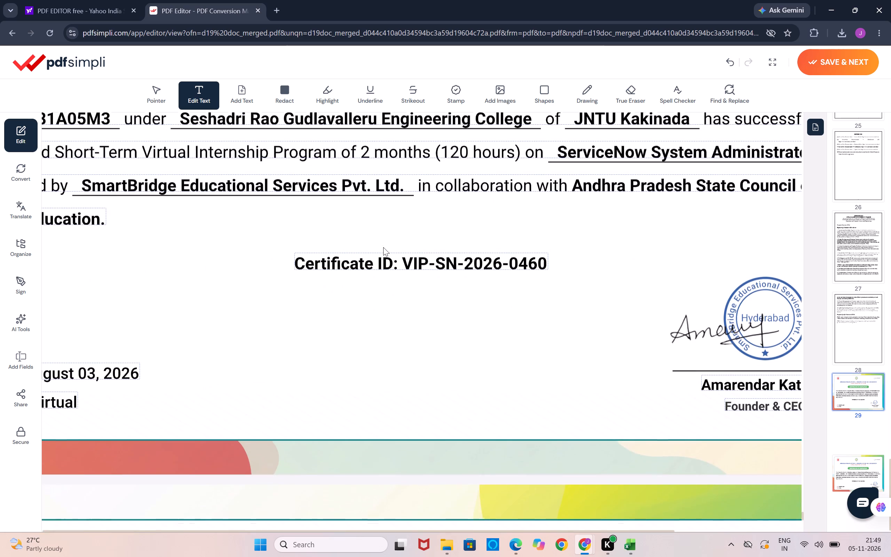
scroll(383, 247, "up", 5)
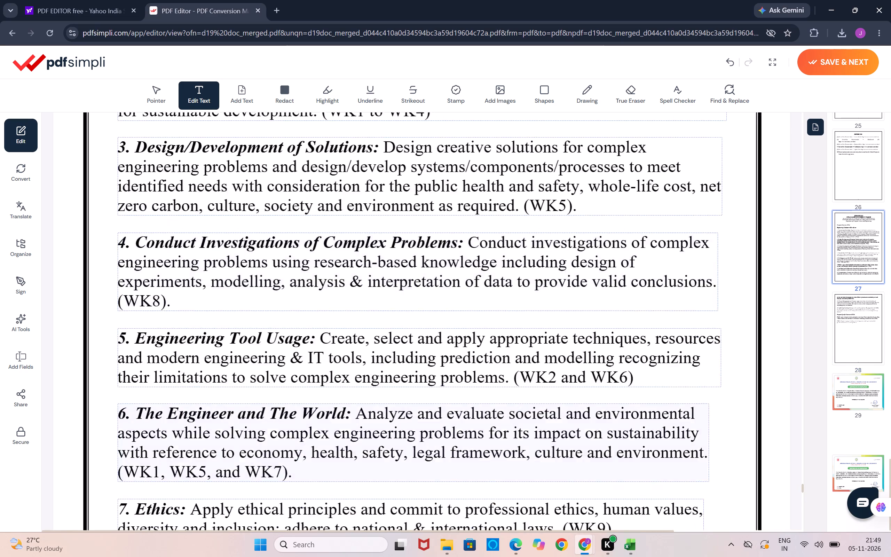
scroll(383, 247, "up", 20)
scroll(383, 247, "up", 7)
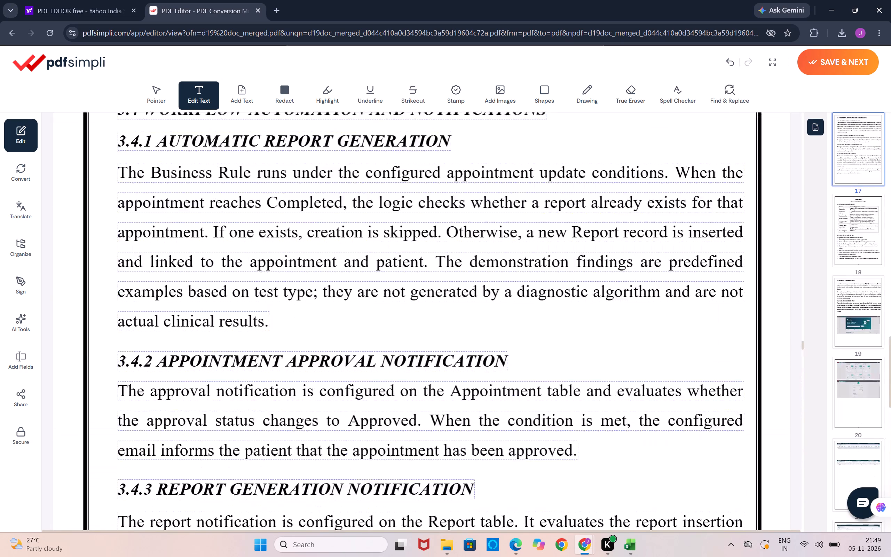
scroll(383, 247, "up", 19)
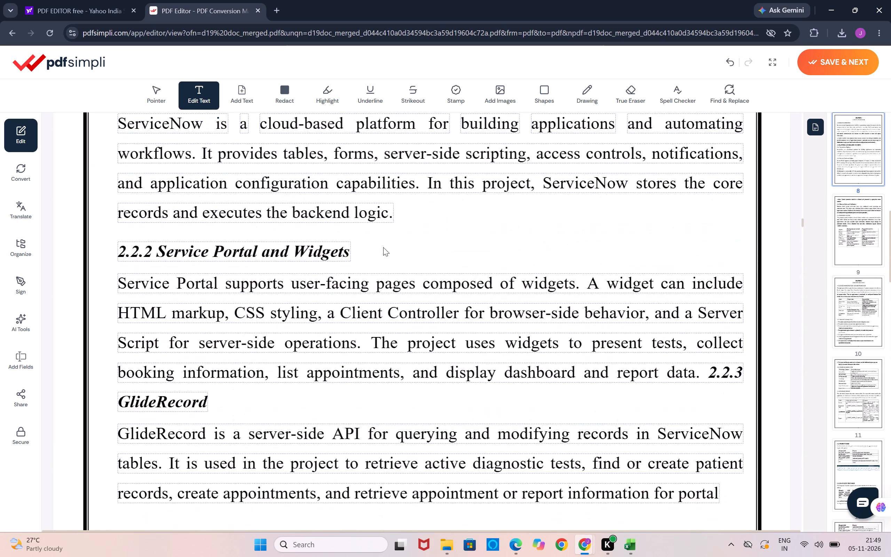
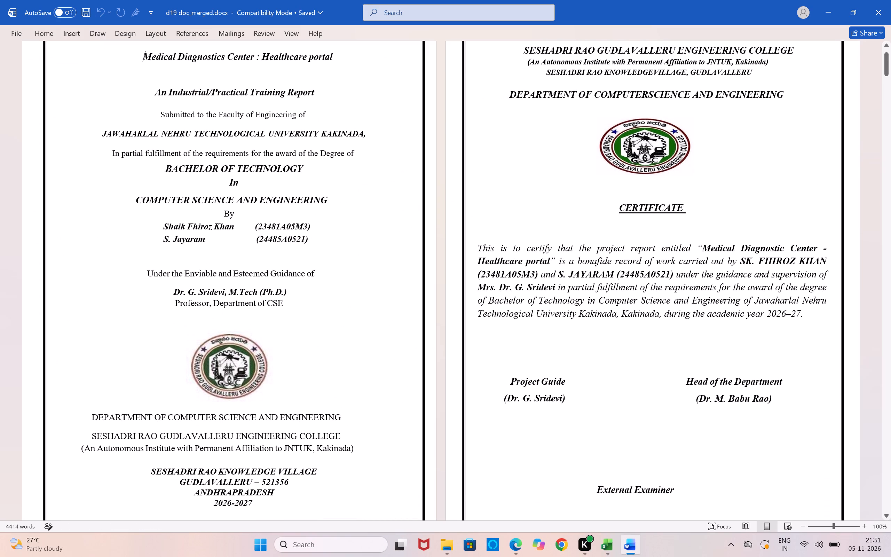
Add two spaces at the start of the "(An Autonomous Institute with Permanent Affiliation to JNTUK, Kakinada)" line on the certificate page.
scroll(553, 140, "up", 1)
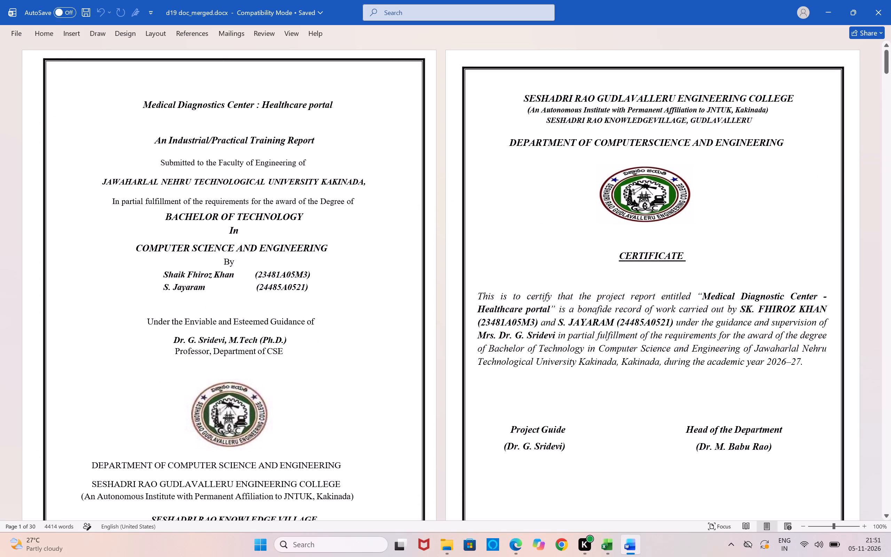
left_click(527, 111)
key("space")
key("space")
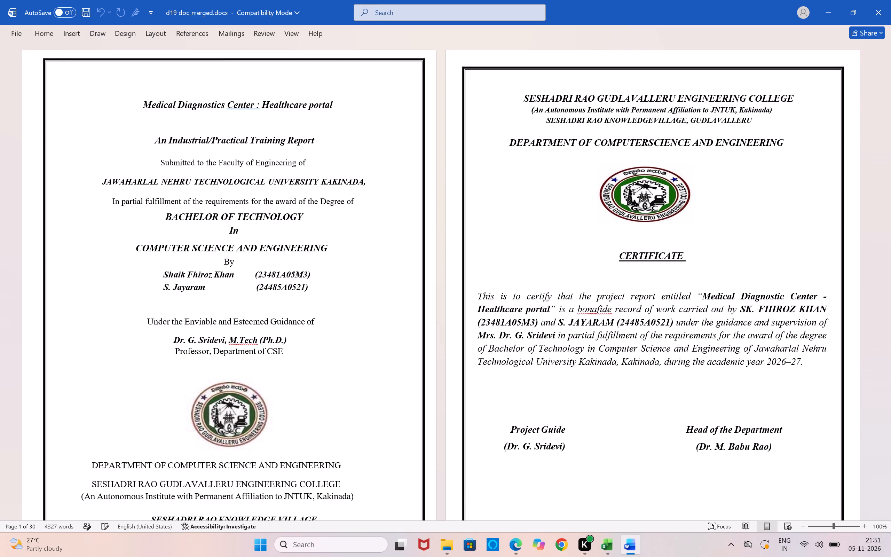
Cut the picture forming the page border and table grid on the page with section 2.3 PROPOSED SYSTEM.
scroll(545, 207, "down", 3)
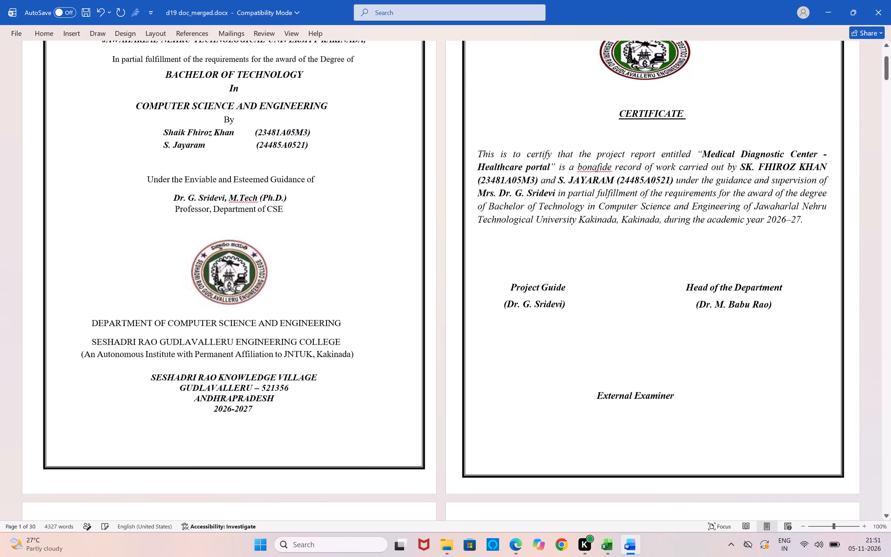
scroll(527, 355, "down", 3)
scroll(538, 427, "down", 13)
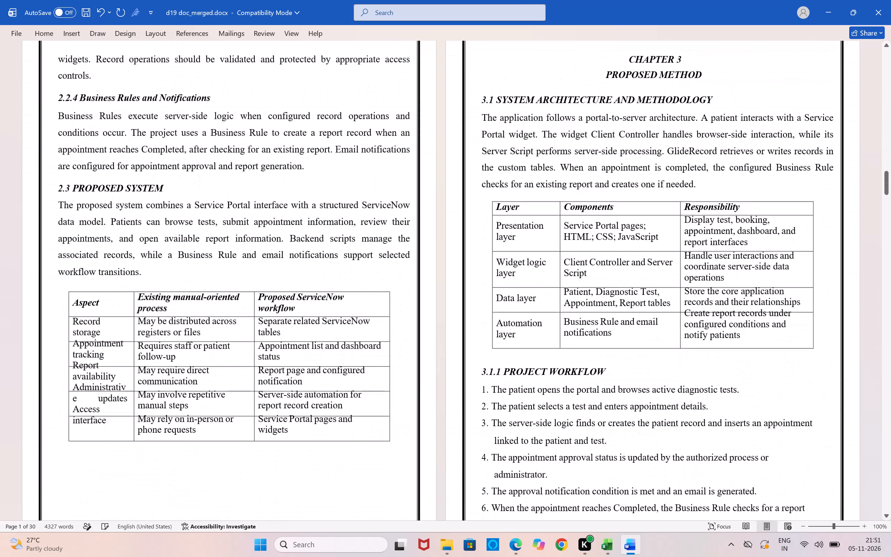
left_click(218, 328)
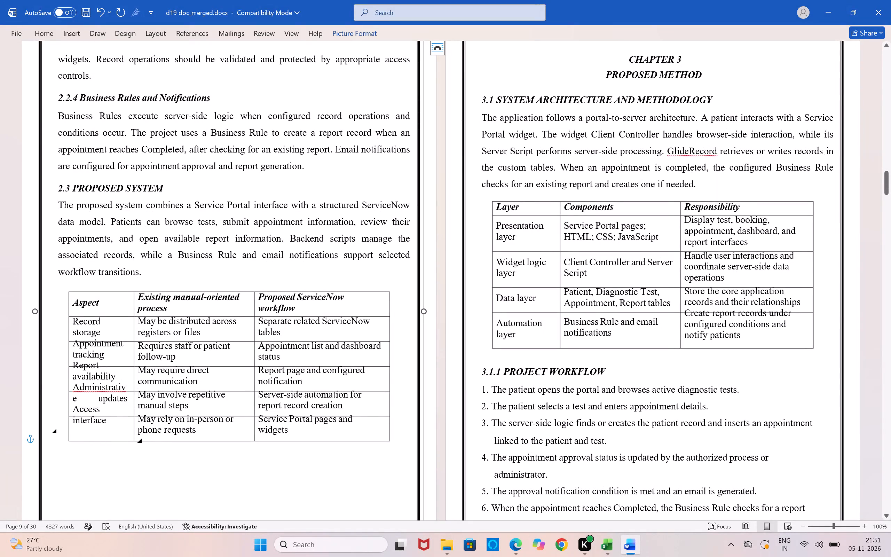
left_click(221, 369)
left_click(179, 357)
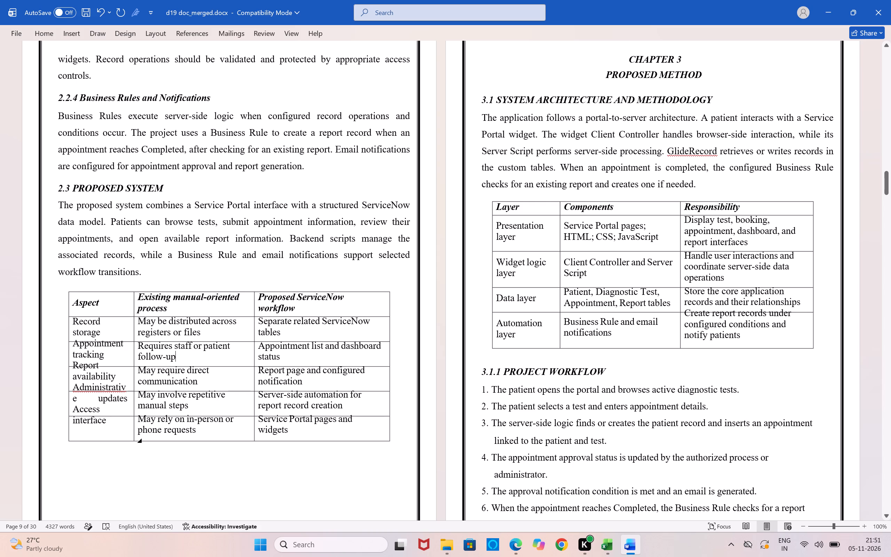
right_click(341, 436)
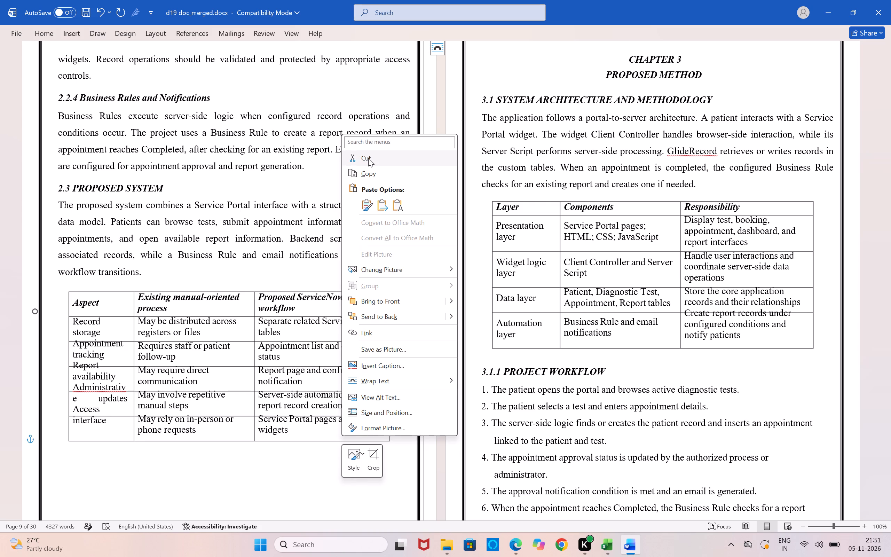
left_click(368, 158)
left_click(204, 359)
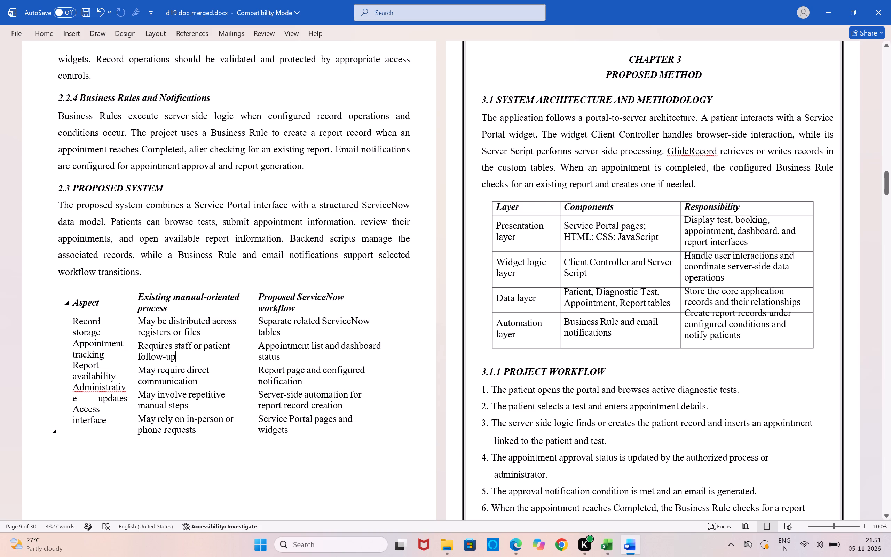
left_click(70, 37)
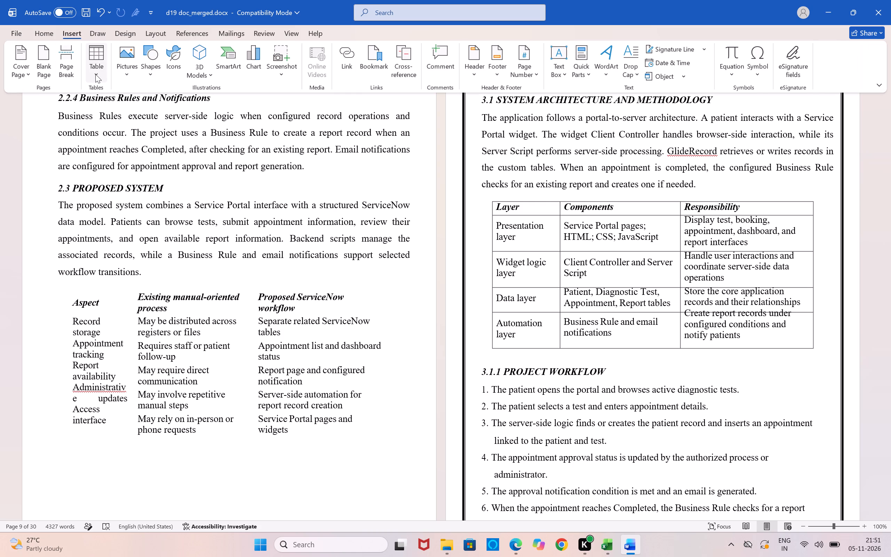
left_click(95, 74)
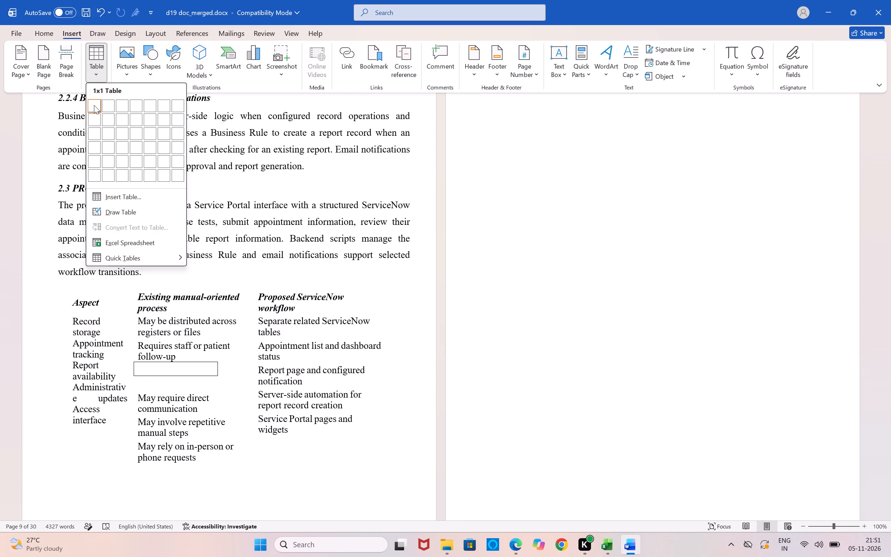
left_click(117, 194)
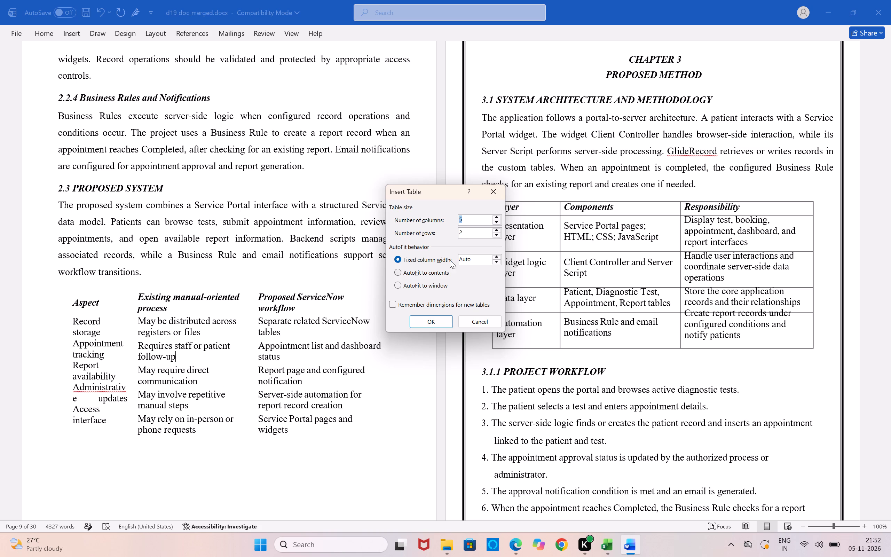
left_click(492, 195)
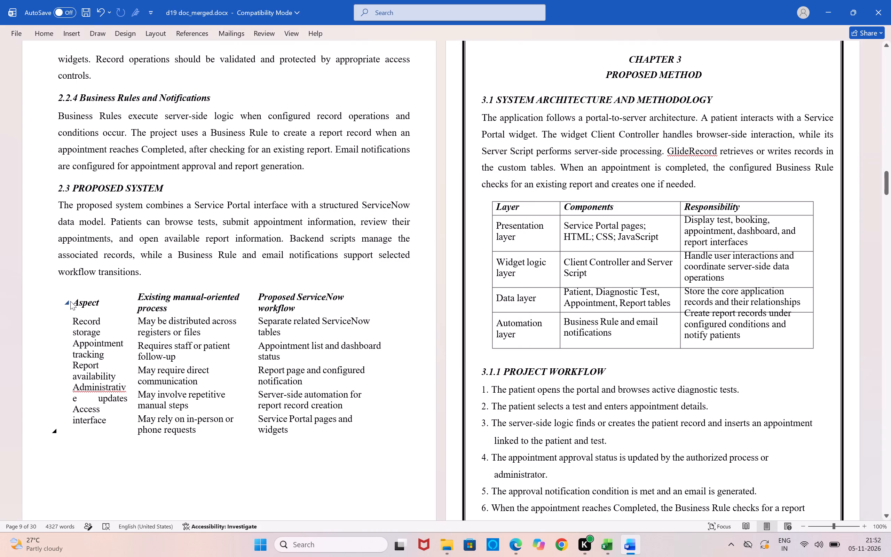
Delete all text of the Aspect comparison table under 2.3 PROPOSED SYSTEM.
left_click_drag(71, 305, 312, 435)
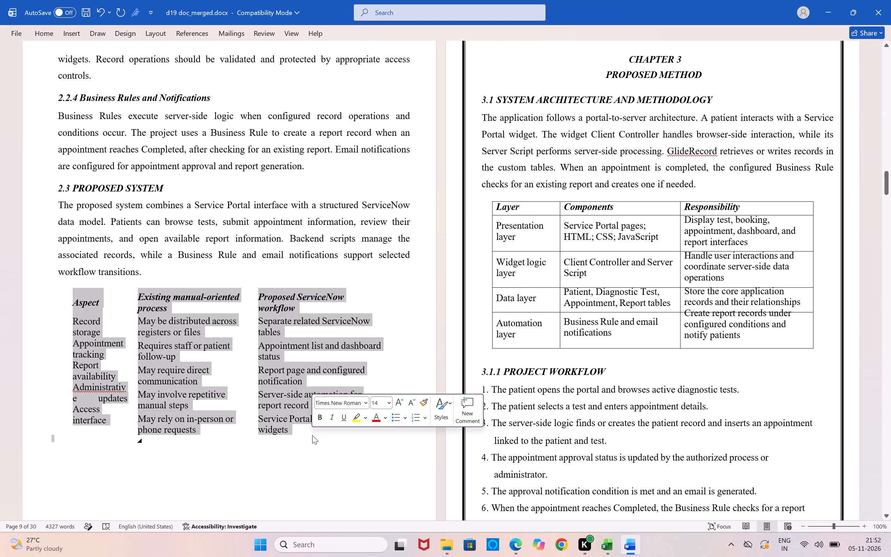
key("BackSpace")
Look through the report from the front matter to the Chapter 3 tables, checking page borders and table layout around section 2.3.
scroll(303, 459, "down", 4)
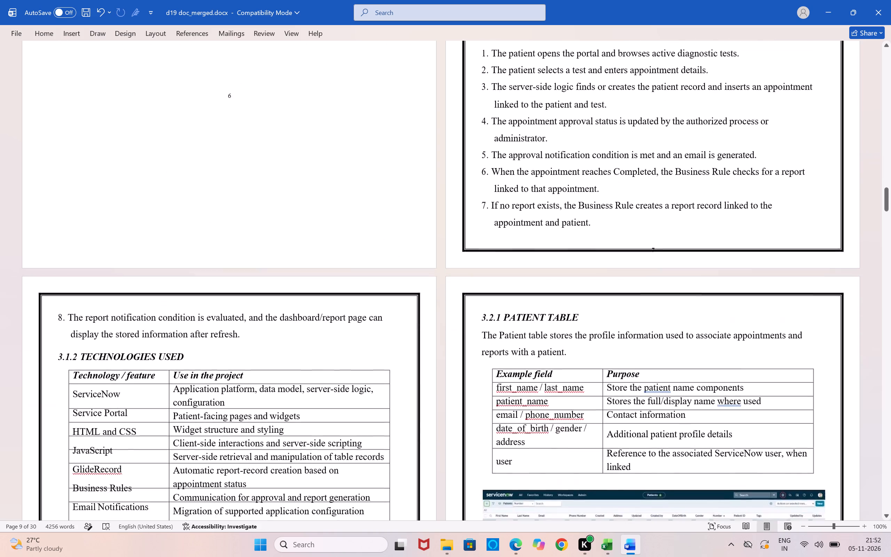
scroll(223, 269, "up", 5)
scroll(223, 269, "down", 3)
scroll(223, 269, "up", 5)
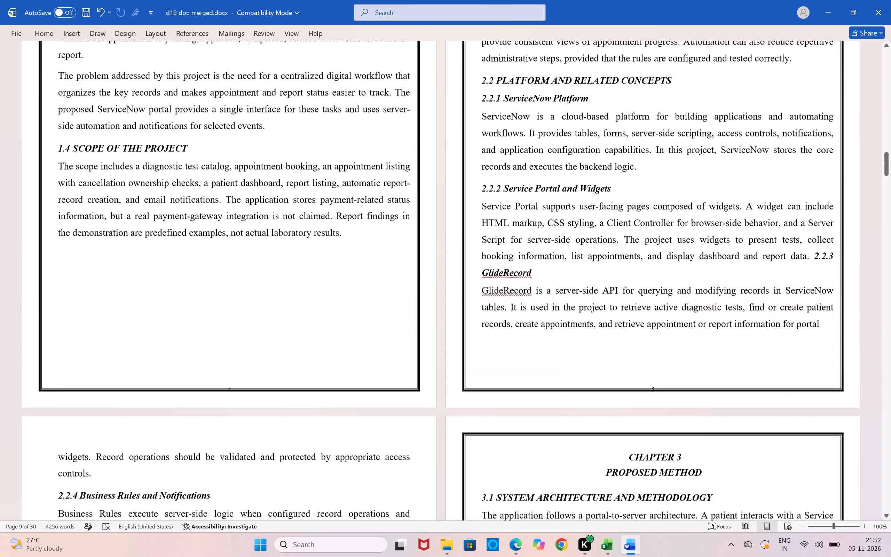
scroll(223, 269, "up", 6)
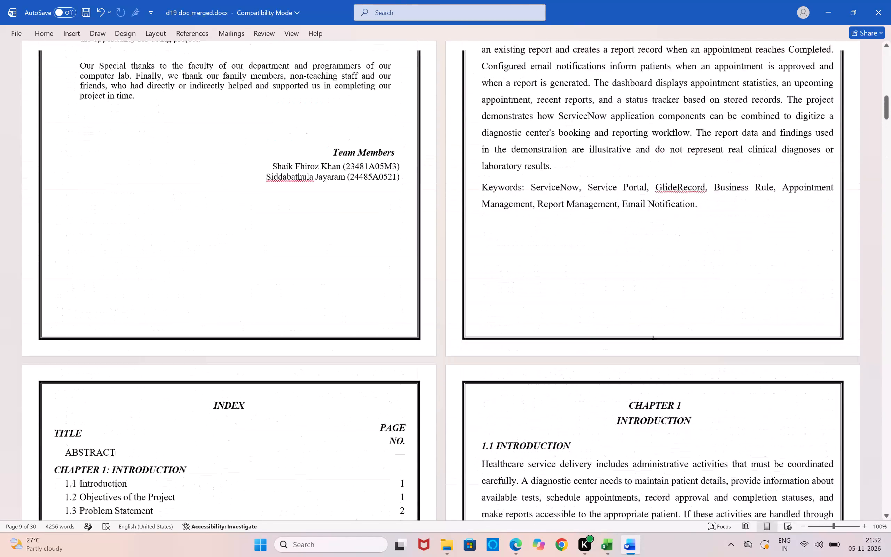
scroll(223, 269, "down", 3)
scroll(269, 230, "up", 1)
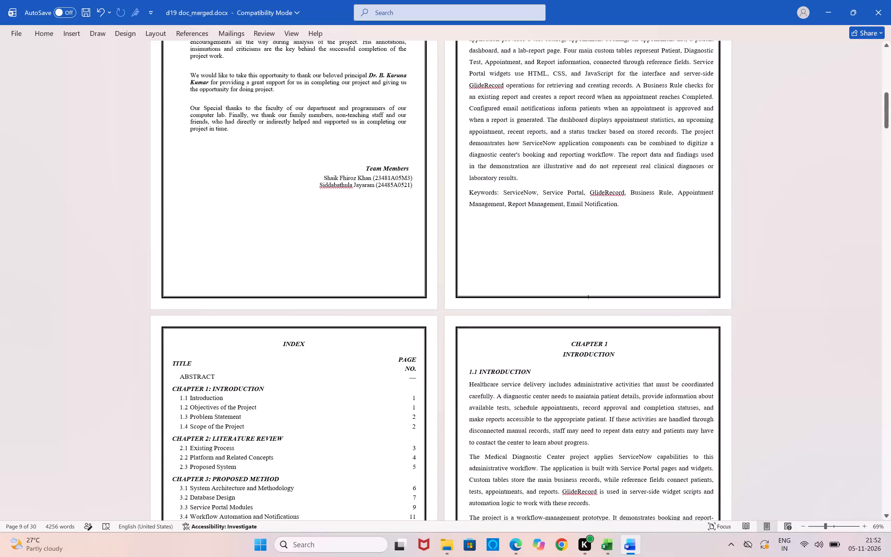
scroll(269, 230, "up", 8)
scroll(269, 230, "down", 4)
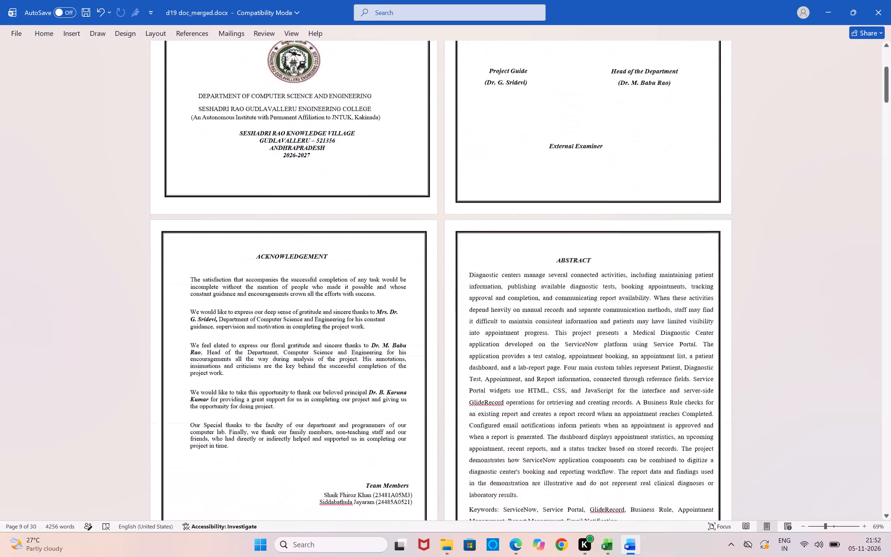
scroll(269, 230, "down", 7)
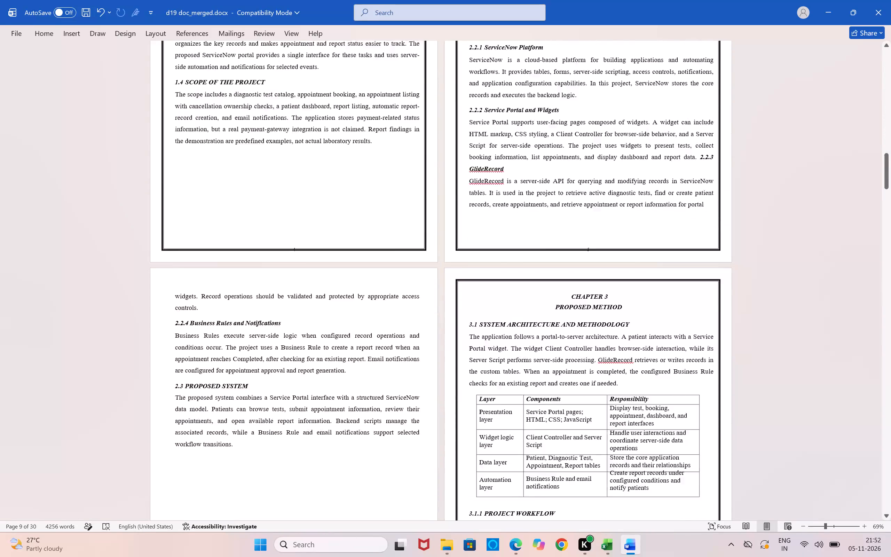
scroll(269, 230, "up", 3)
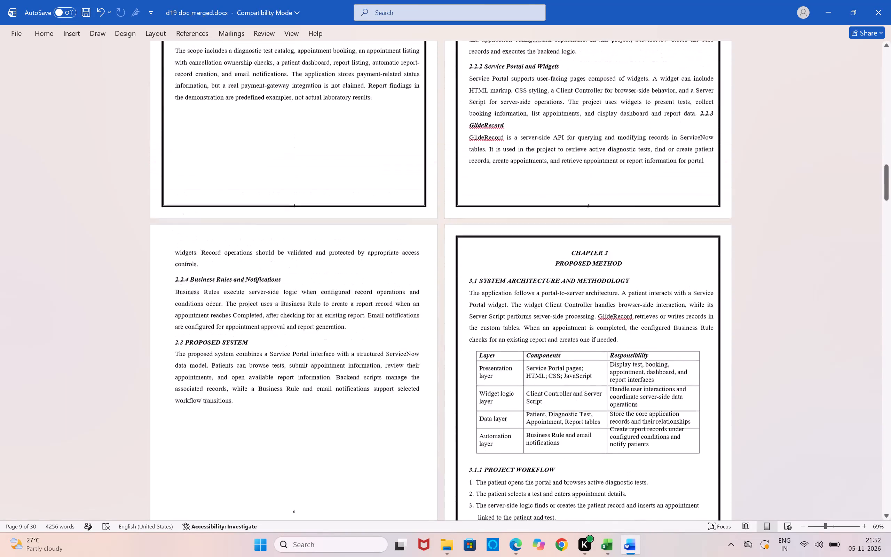
scroll(269, 230, "up", 5)
scroll(269, 230, "down", 5)
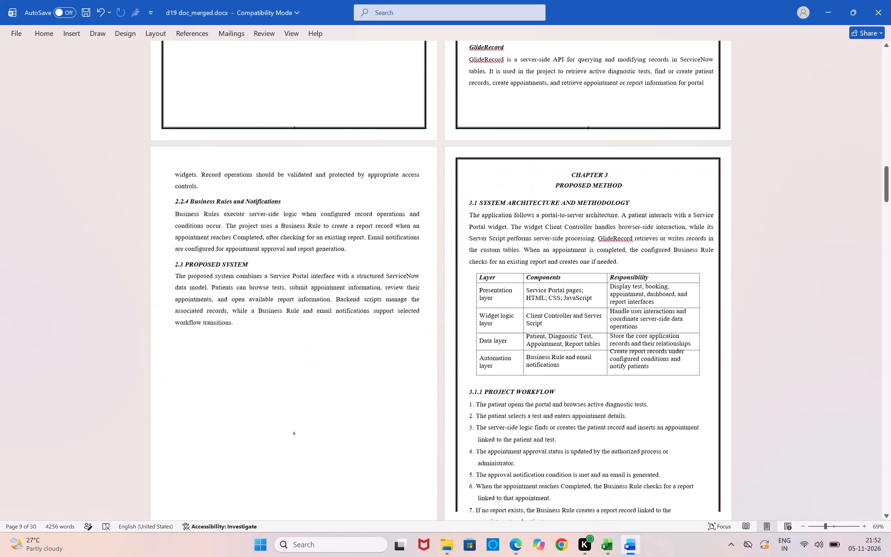
scroll(269, 230, "down", 1)
left_click(270, 250)
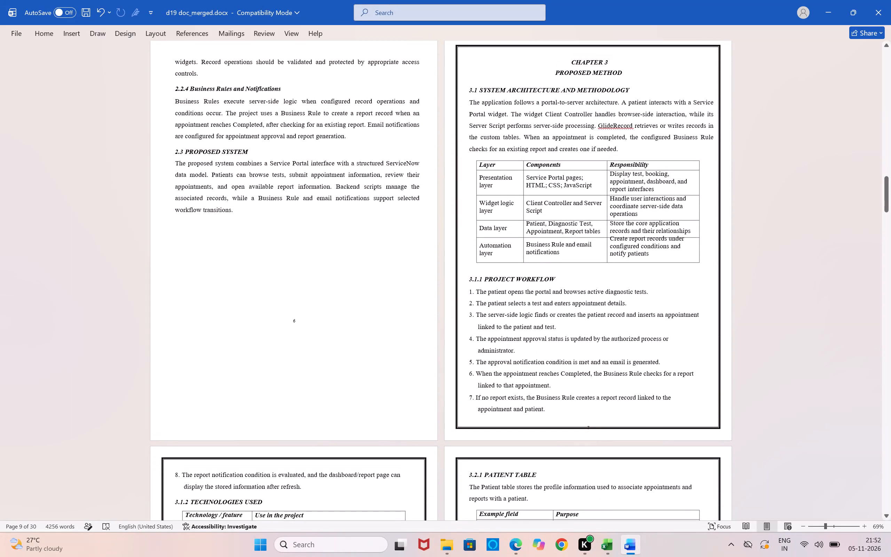
scroll(270, 250, "up", 1)
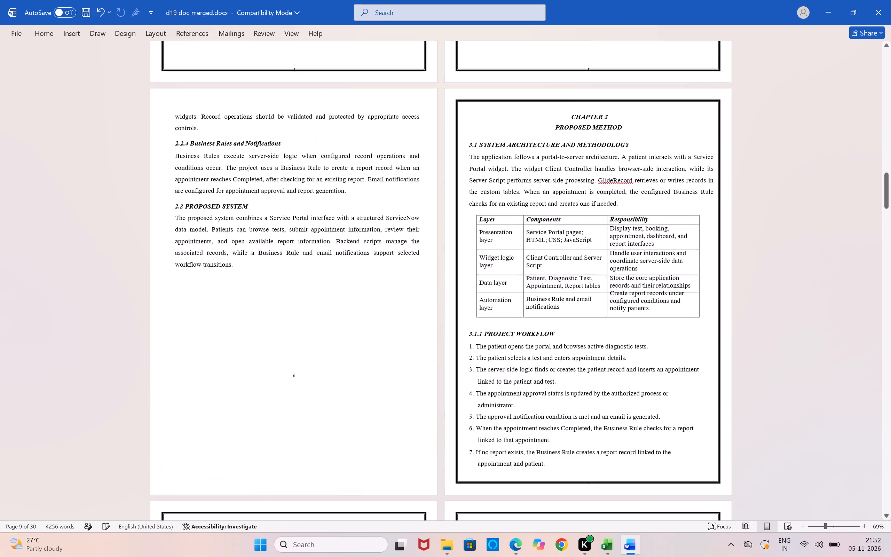
scroll(353, 261, "down", 2)
scroll(312, 204, "down", 1)
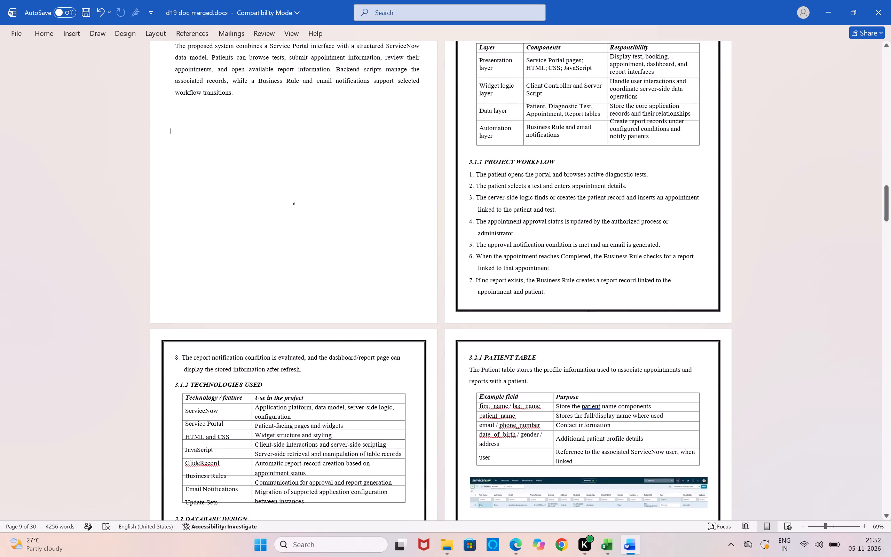
scroll(312, 204, "down", 1)
scroll(312, 204, "up", 3)
scroll(312, 204, "down", 1)
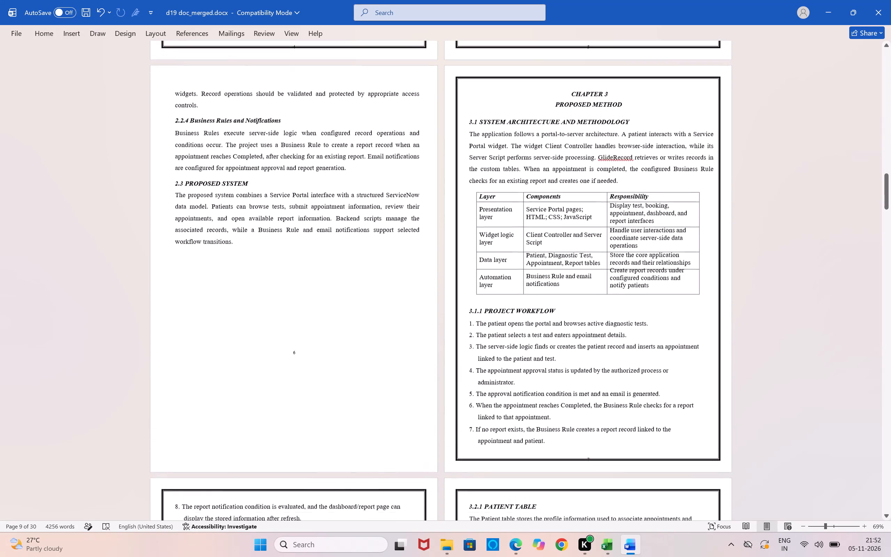
Collapse the 3.1.2 TECHNOLOGIES USED heading above the technology table.
scroll(312, 204, "down", 6)
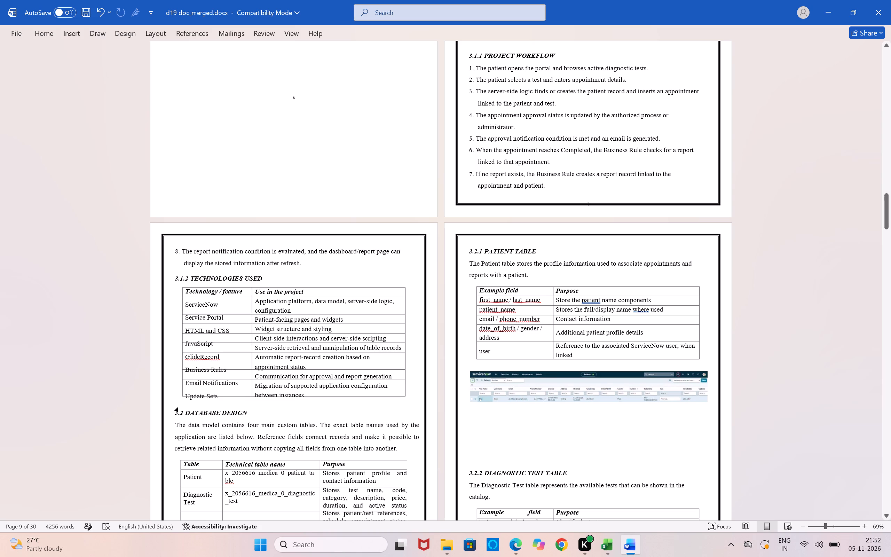
left_click_drag(174, 279, 219, 302)
left_click(197, 315)
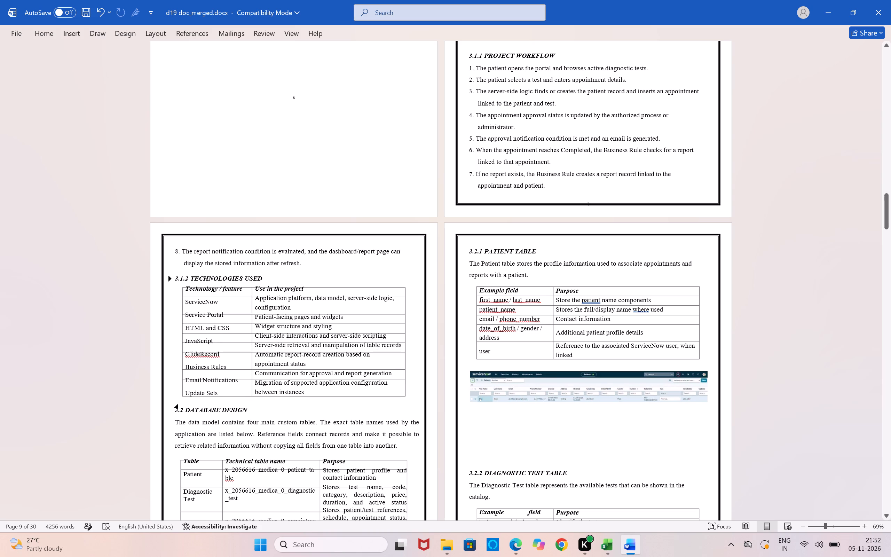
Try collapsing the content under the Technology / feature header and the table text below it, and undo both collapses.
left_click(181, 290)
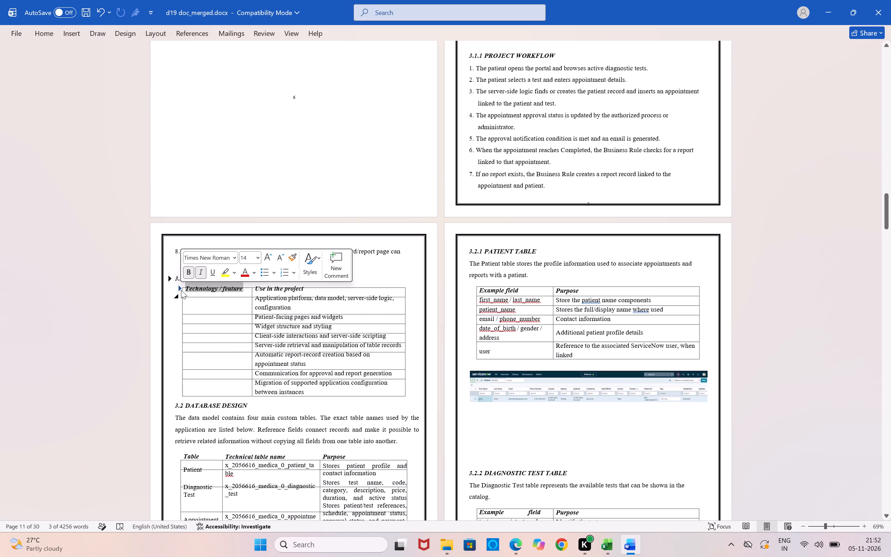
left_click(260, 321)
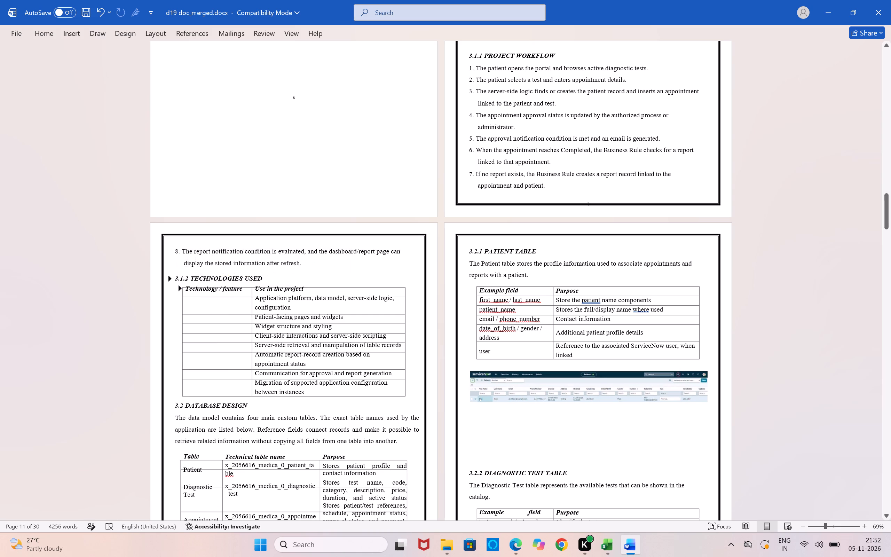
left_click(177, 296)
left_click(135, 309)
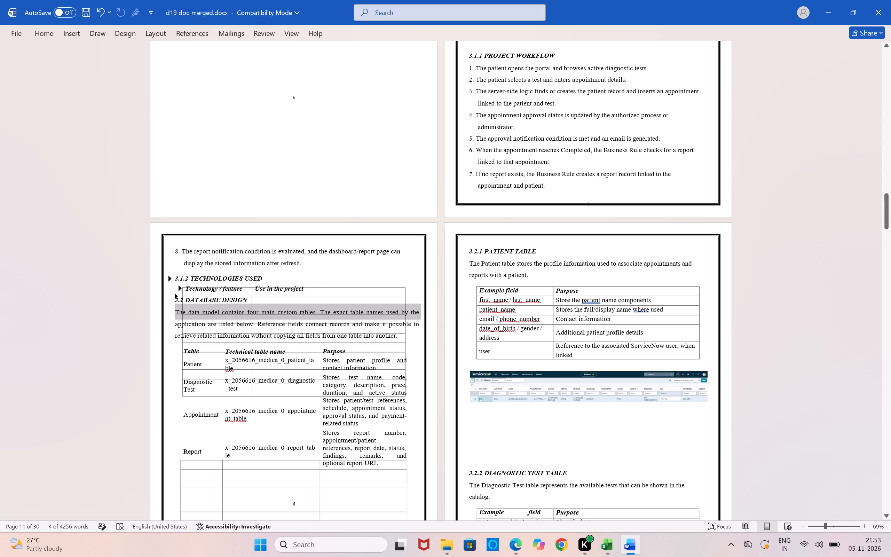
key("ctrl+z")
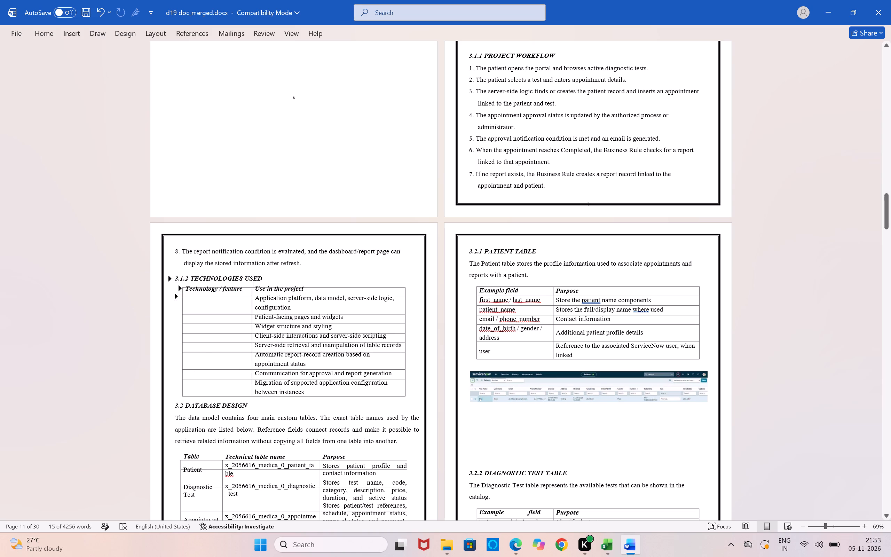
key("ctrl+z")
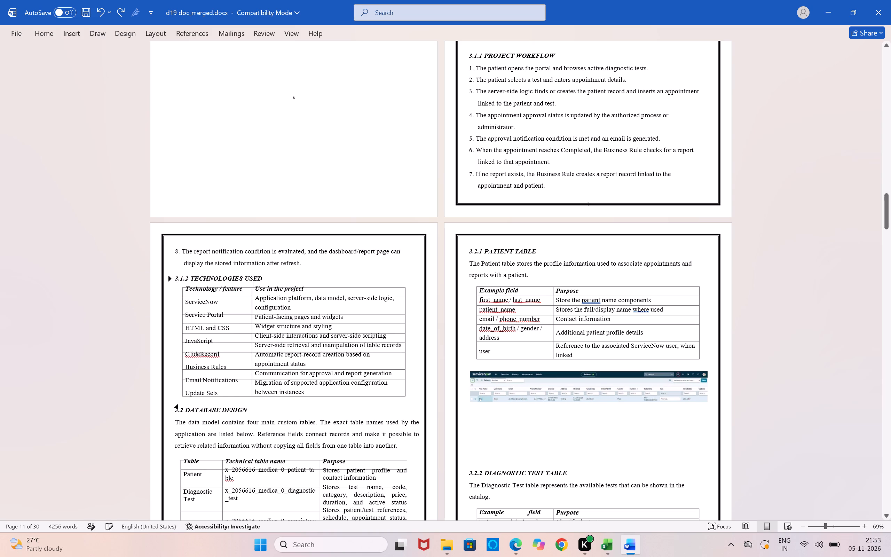
Cut the picture forming the page border and table grids on the page with section 3.1.2 TECHNOLOGIES USED.
right_click(226, 307)
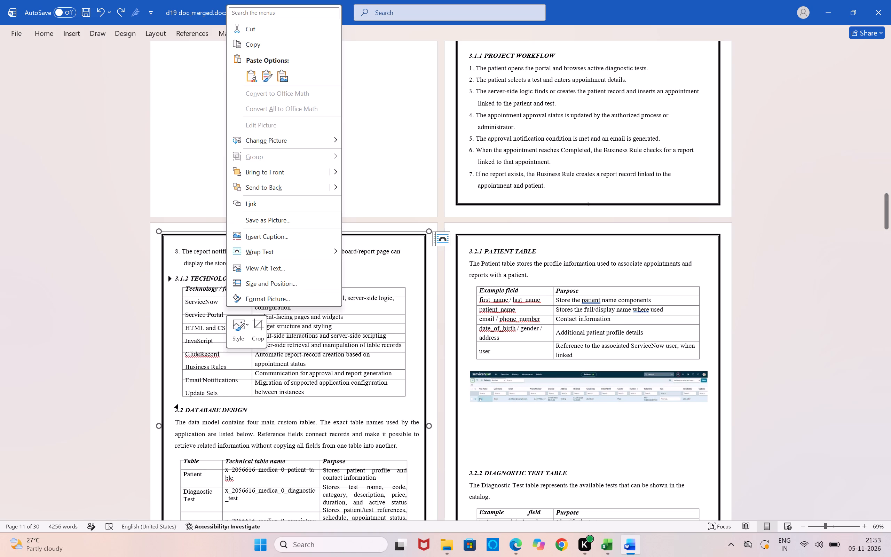
left_click(265, 29)
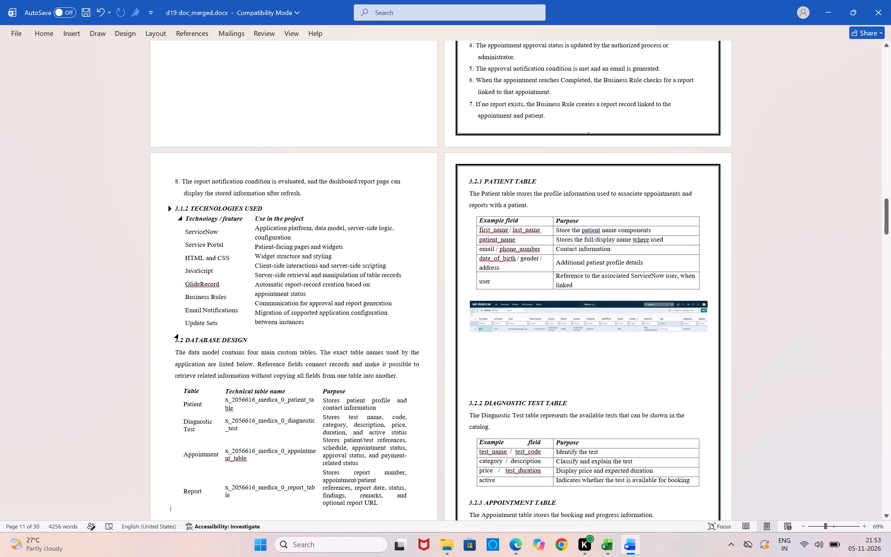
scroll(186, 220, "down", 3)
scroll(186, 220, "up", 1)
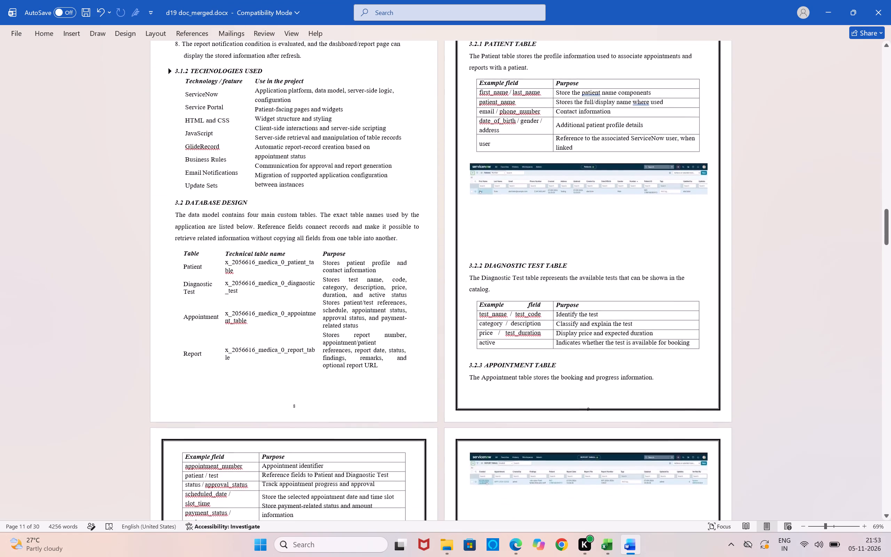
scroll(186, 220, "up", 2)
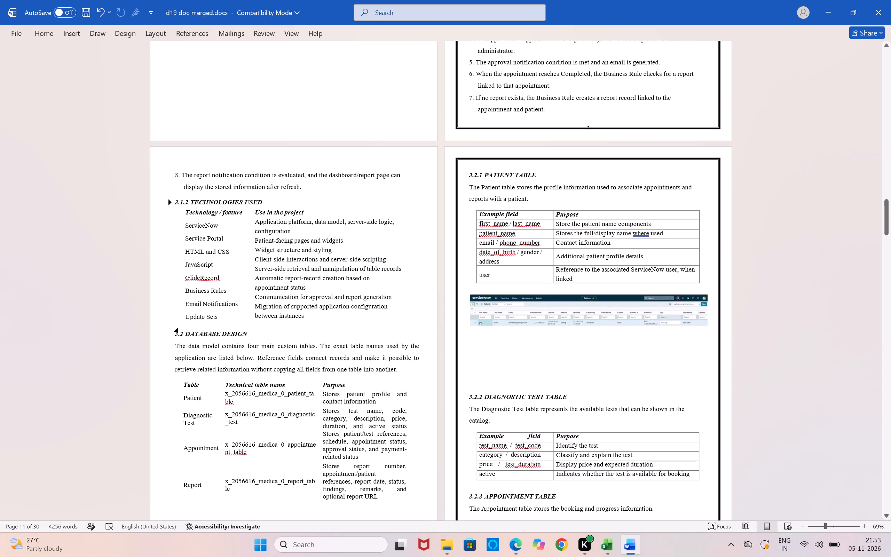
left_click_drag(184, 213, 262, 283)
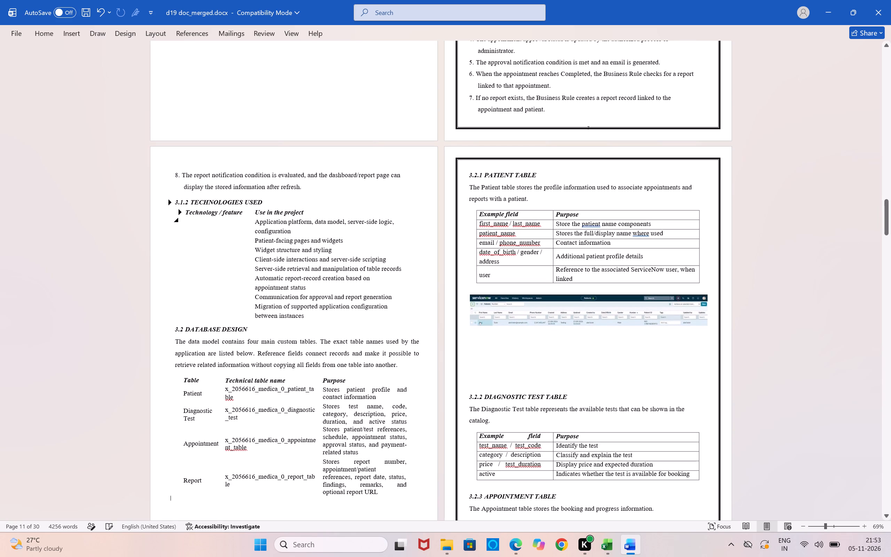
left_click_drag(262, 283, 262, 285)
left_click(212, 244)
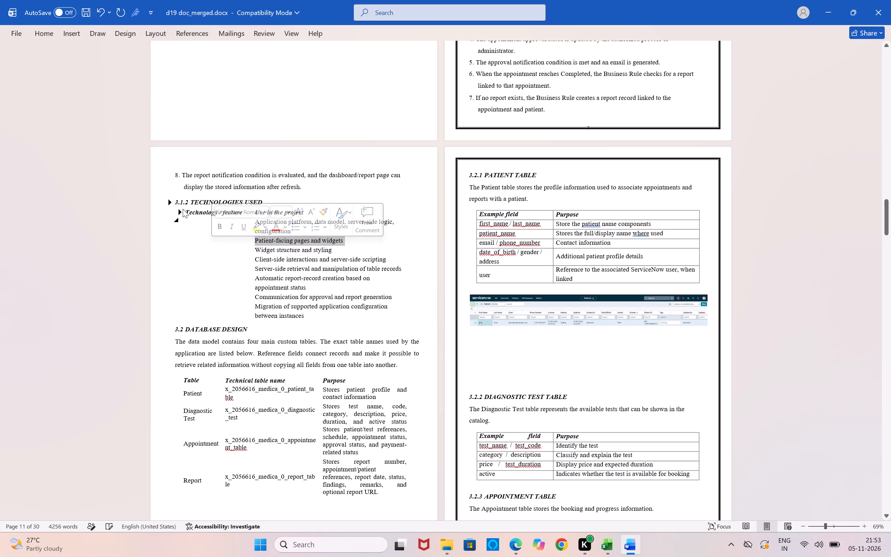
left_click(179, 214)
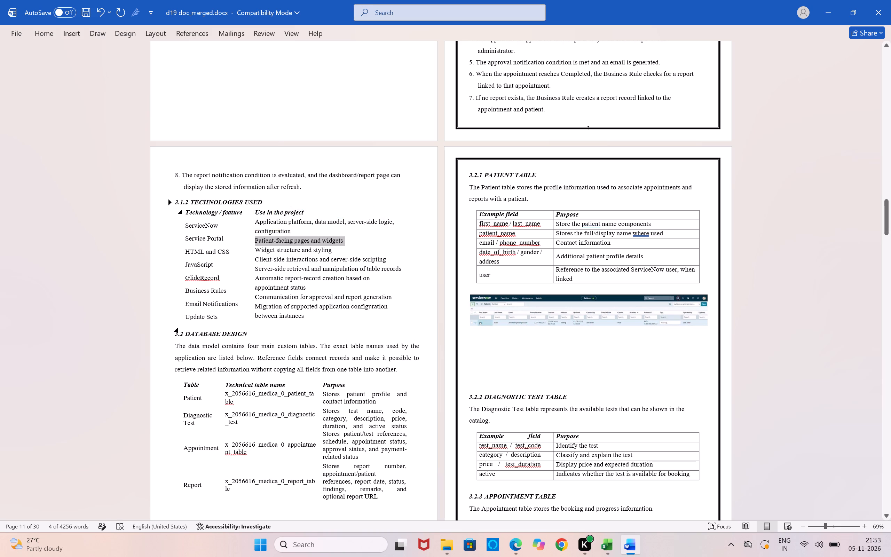
Copy the whole technology table text under 3.1.2 TECHNOLOGIES USED, from Technology / feature to between instances.
left_click_drag(186, 215, 314, 314)
key("ctrl+c")
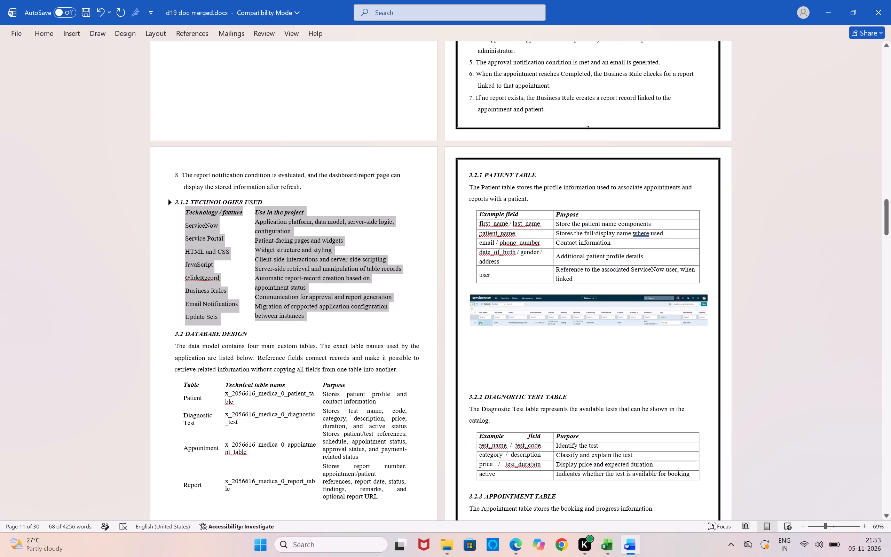
key("super+Right")
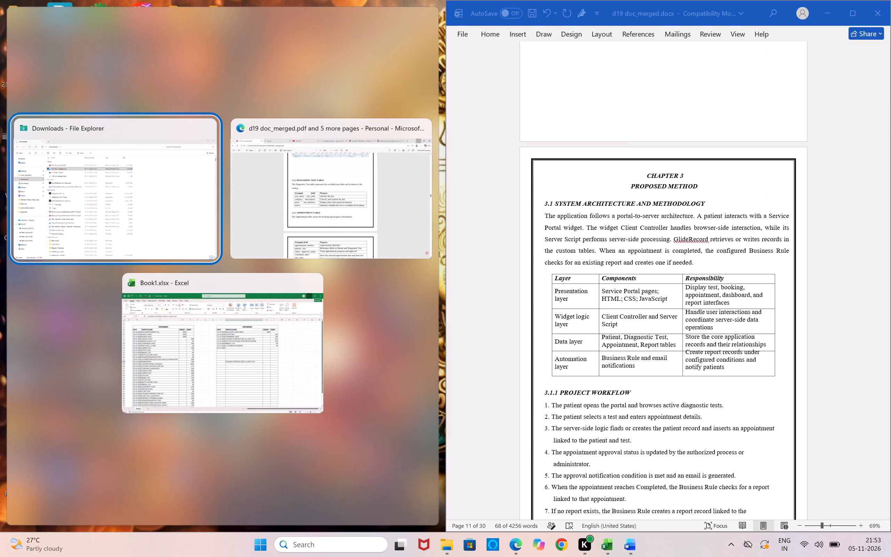
left_click(560, 548)
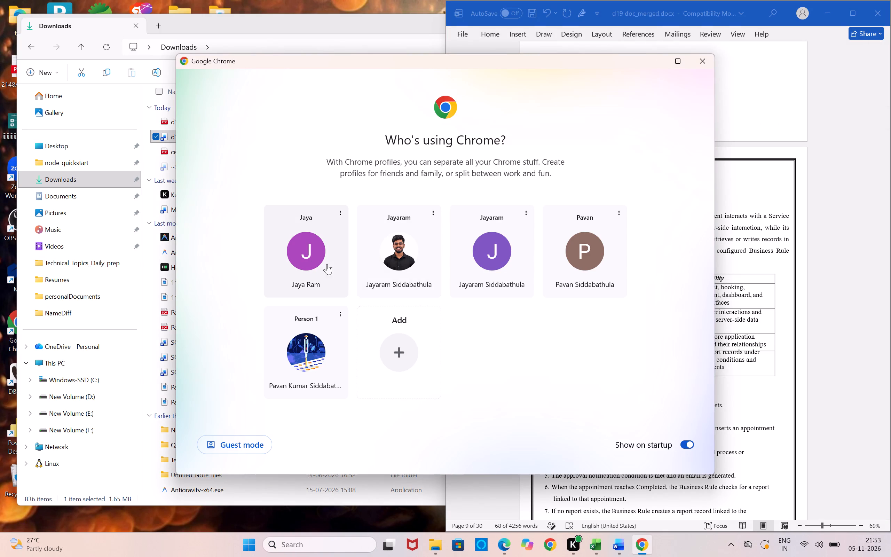
left_click(312, 261)
left_click(167, 32)
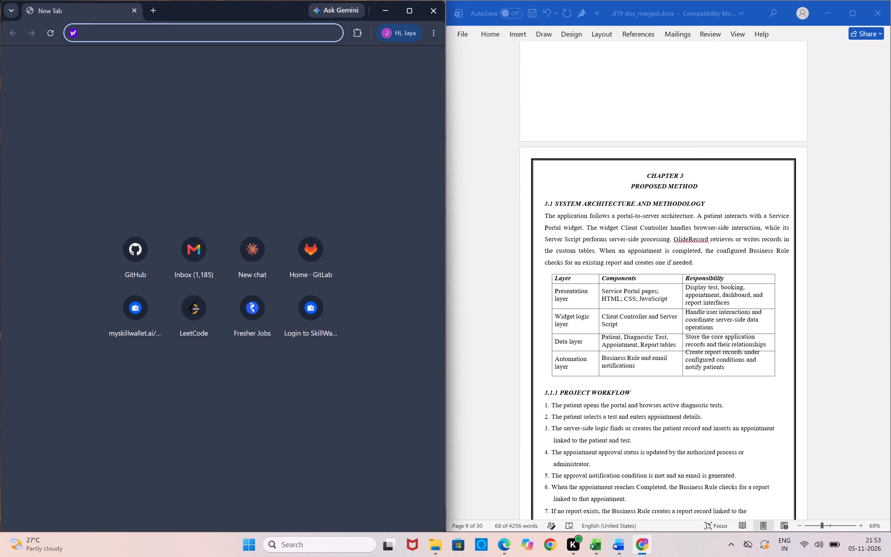
left_click(432, 26)
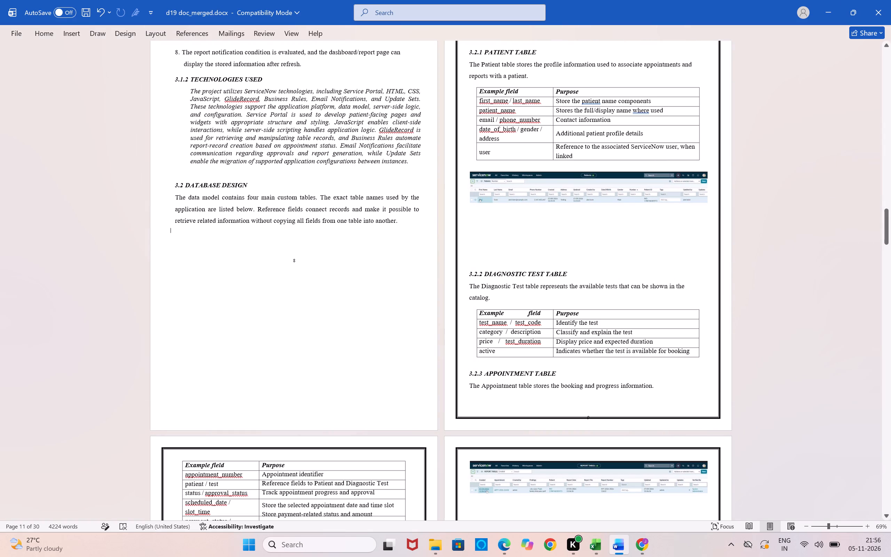
key("space")
key("space")
key("space")
key("space")
key("space")
key("BackSpace")
key("ctrl+v")
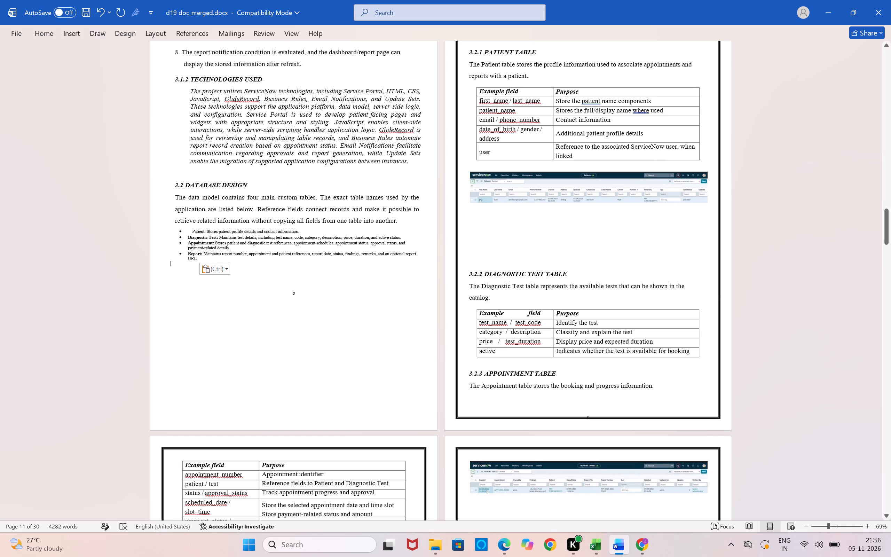
Delete the extra spaces before "Patient" in the first pasted bullet.
left_click(192, 231)
key("BackSpace")
key("BackSpace")
key("BackSpace")
key("BackSpace")
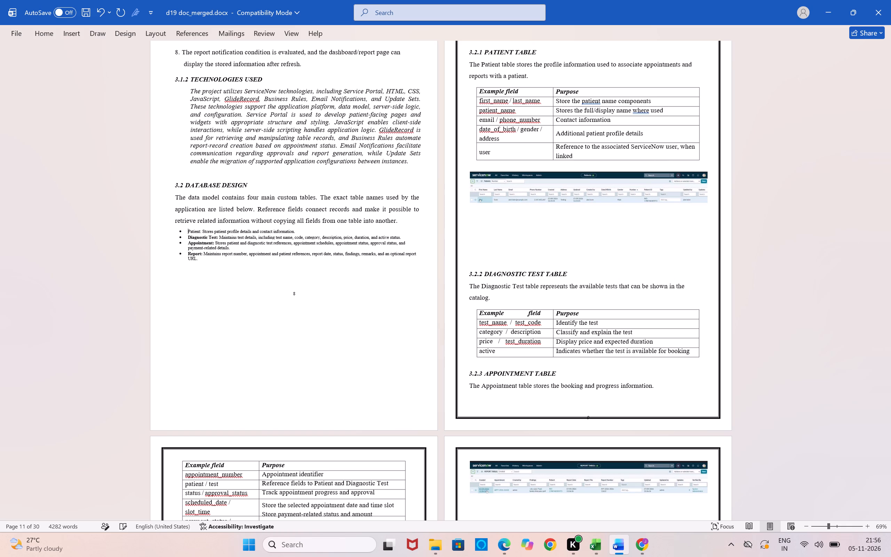
Set the four pasted bullet items to font size 14 and apply the first of the document bullet styles.
left_click_drag(187, 229, 206, 262)
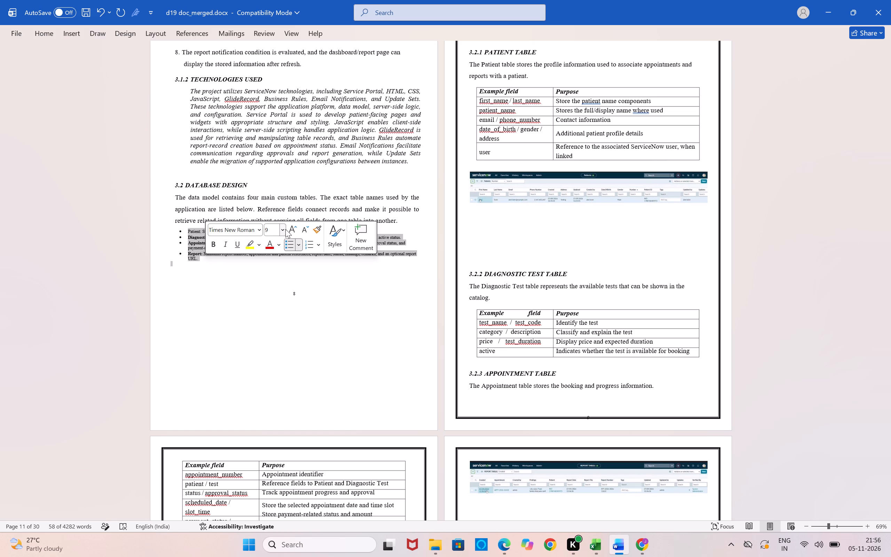
left_click(282, 231)
left_click(276, 309)
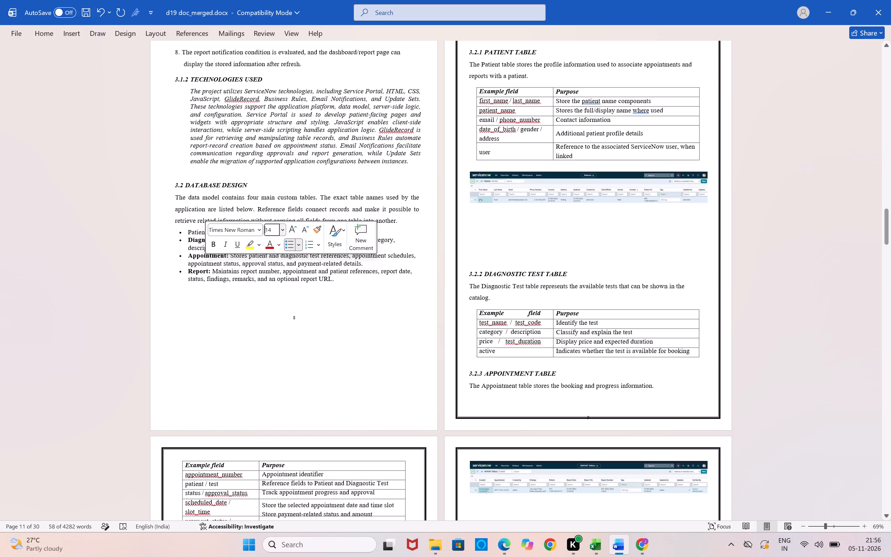
left_click(296, 247)
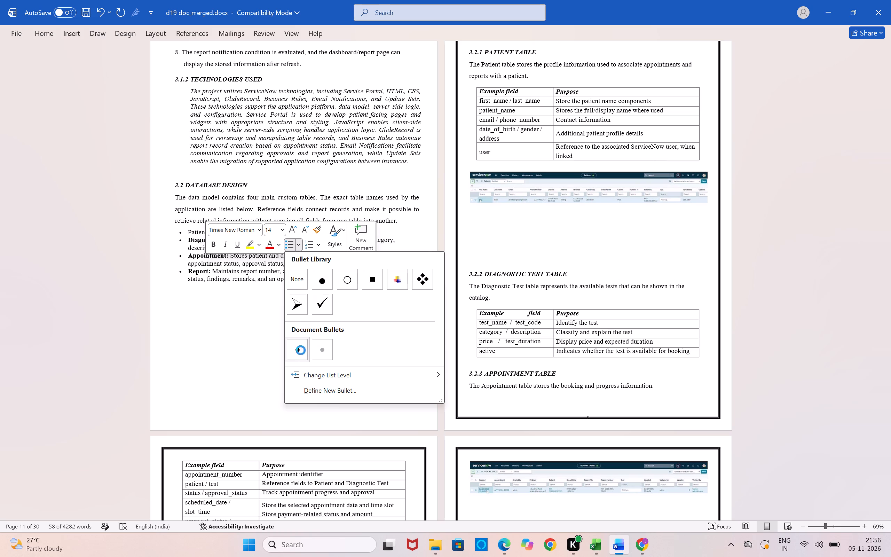
left_click(300, 351)
left_click(218, 350)
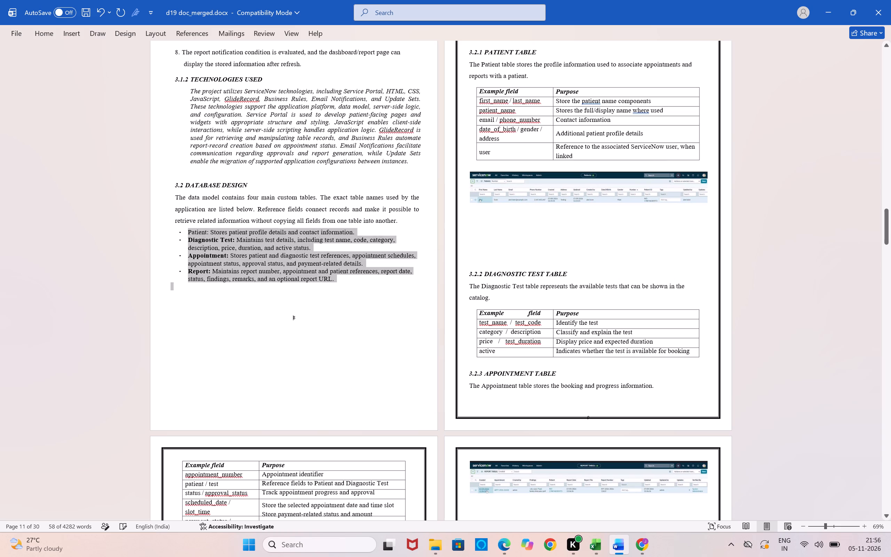
Make the first bullet's label bold, retyping it as "Patient" with a space before the colon.
left_click_drag(186, 233, 186, 233)
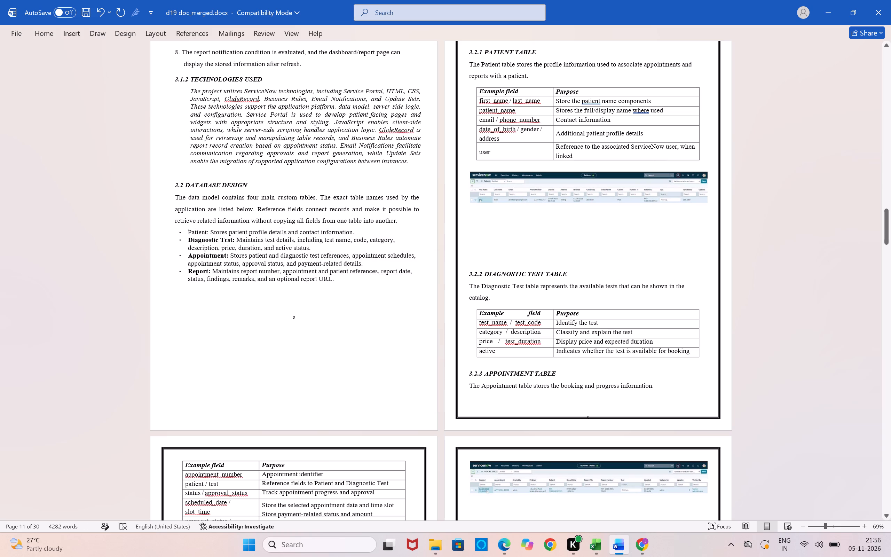
left_click_drag(186, 233, 206, 231)
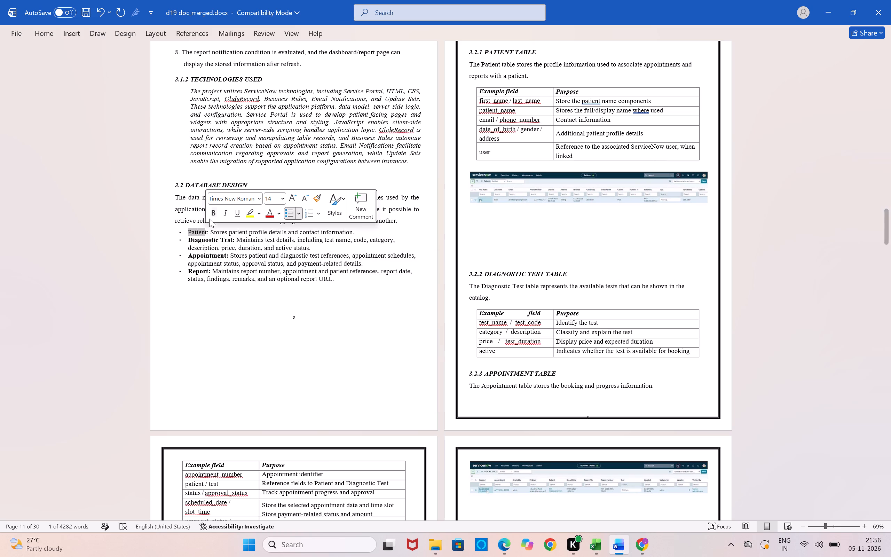
left_click(212, 215)
left_click(220, 337)
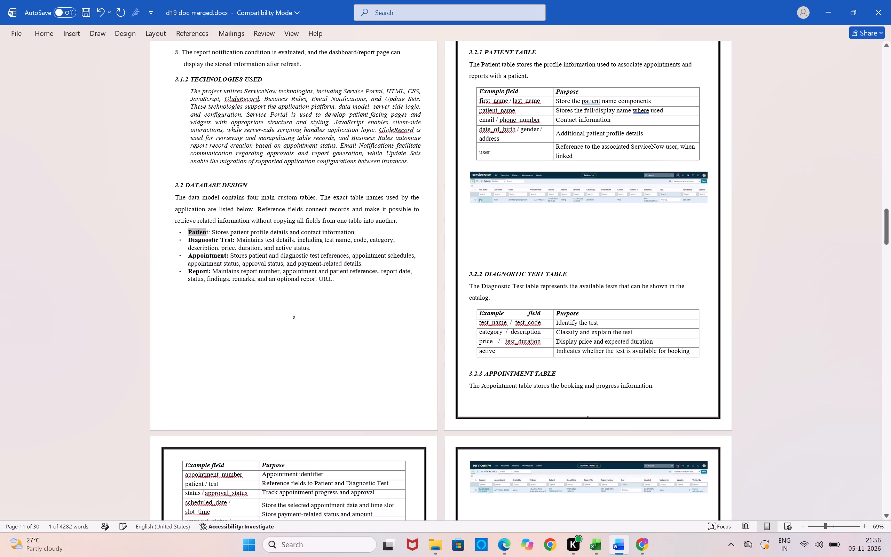
left_click(207, 231)
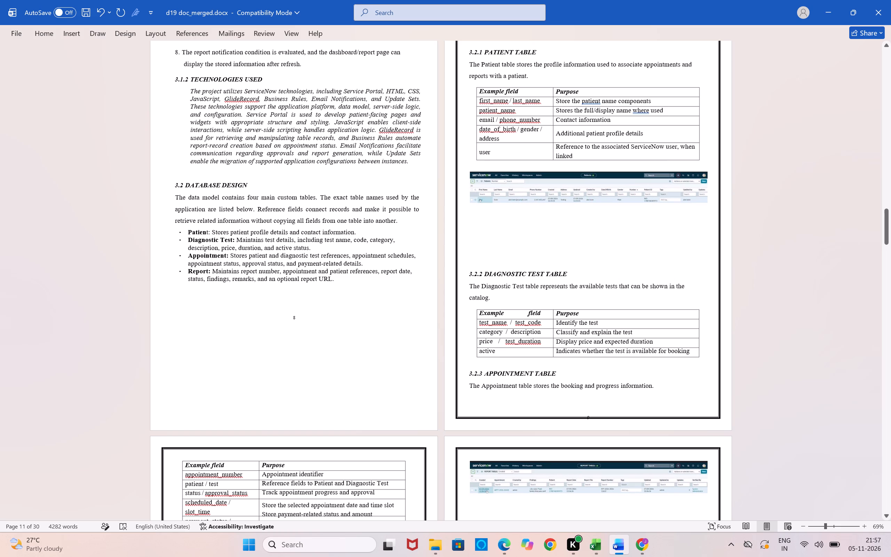
key("Right")
key("BackSpace")
key("t")
key("BackSpace")
key("BackSpace")
key("BackSpace")
key("BackSpace")
key("BackSpace")
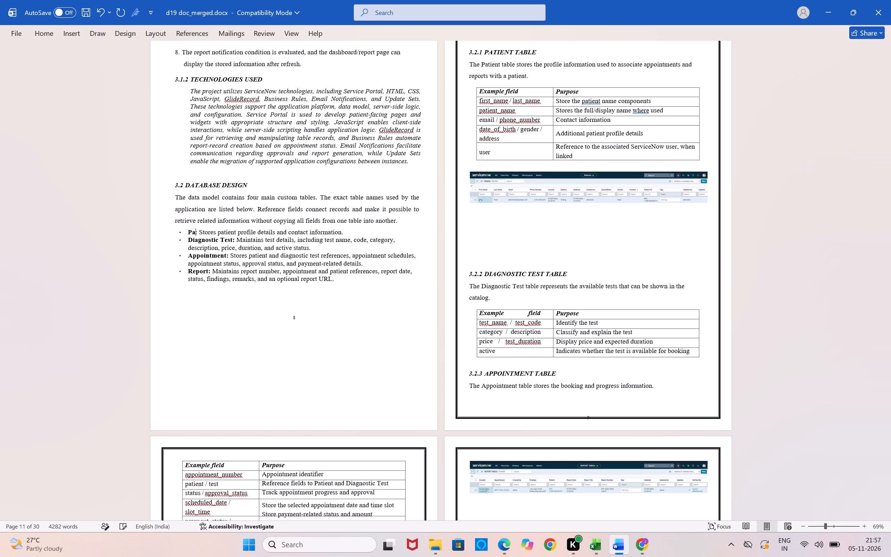
key("BackSpace")
key("BackSpace")
type("Patient")
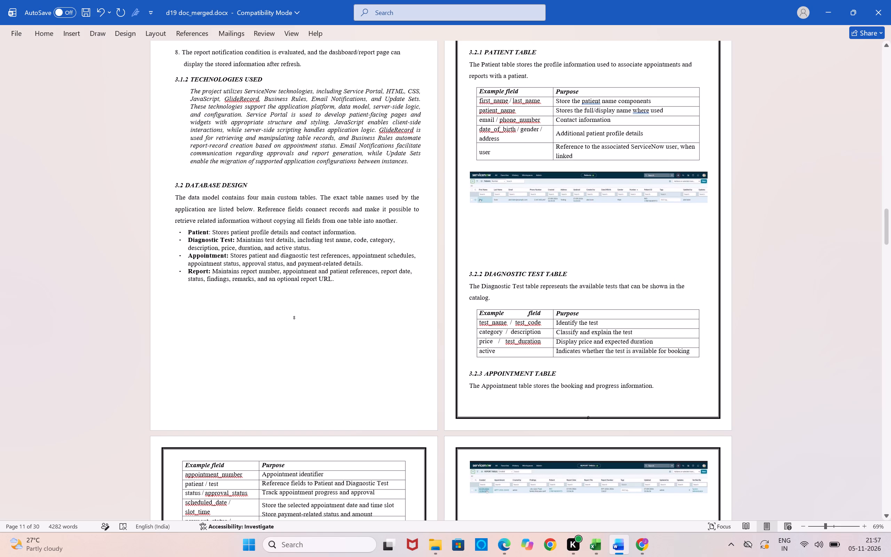
key("space")
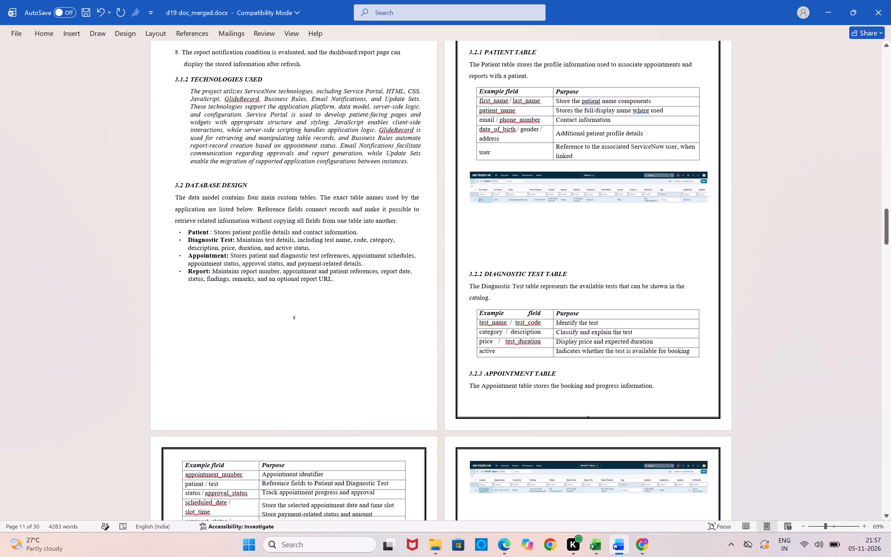
Look over the pages around sections 3.1.1 to 3.2.3 to check the layout.
left_click(233, 242)
scroll(248, 346, "up", 2)
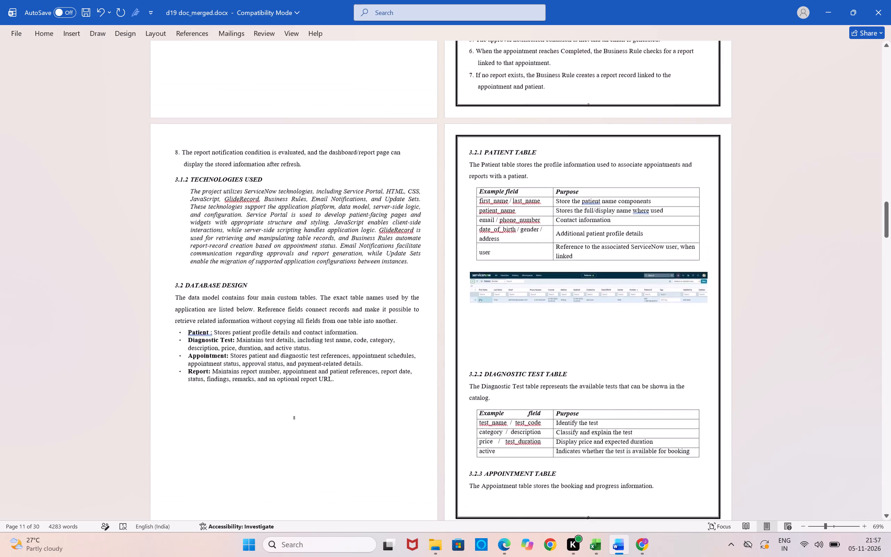
scroll(248, 346, "up", 3)
scroll(248, 346, "down", 5)
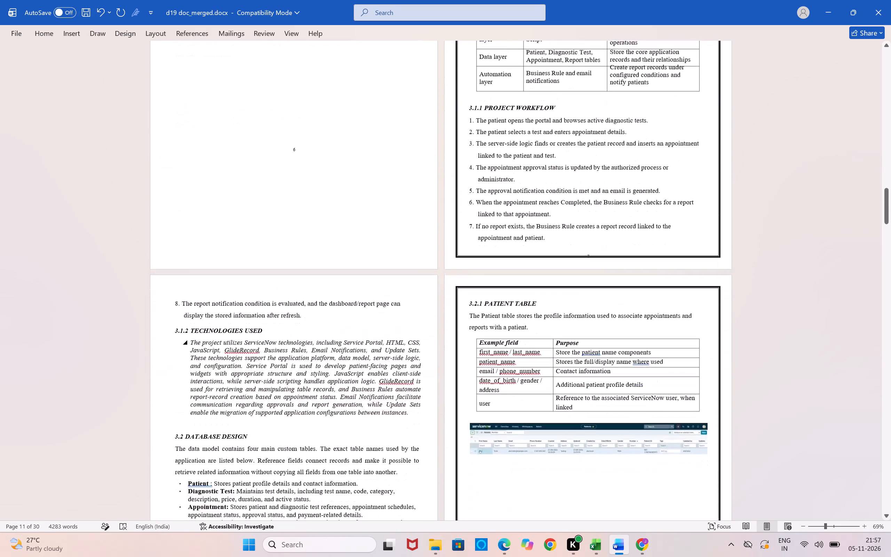
scroll(248, 346, "down", 2)
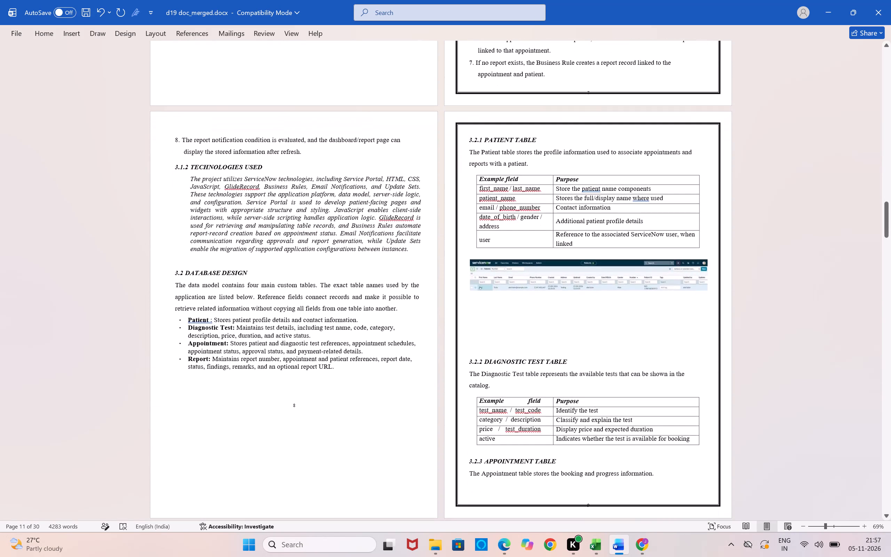
scroll(377, 436, "down", 1)
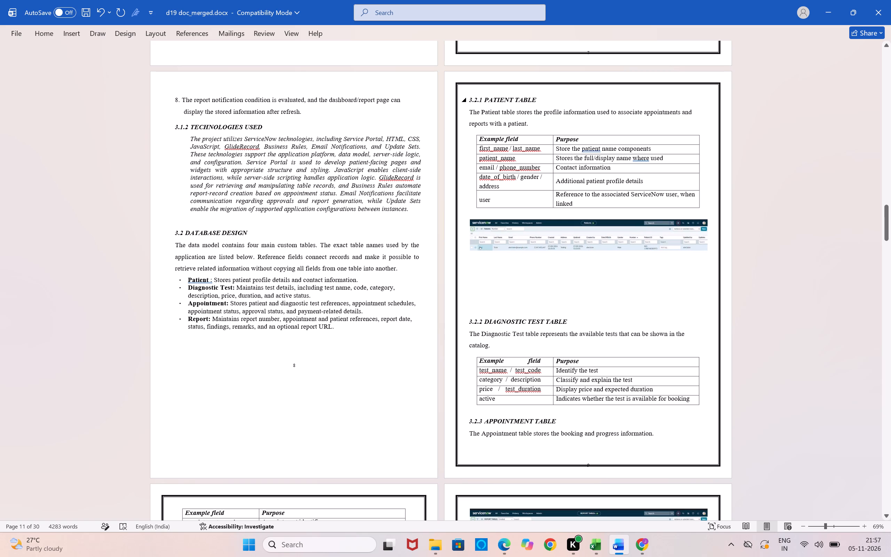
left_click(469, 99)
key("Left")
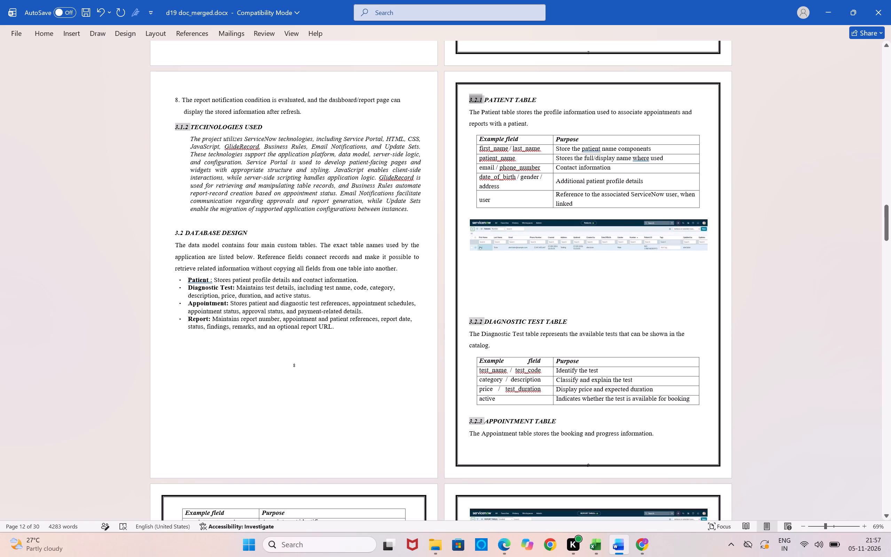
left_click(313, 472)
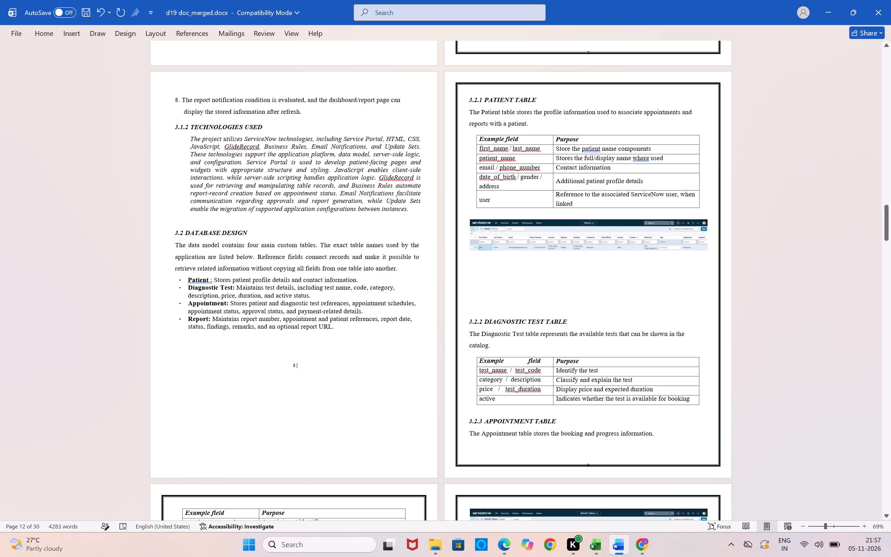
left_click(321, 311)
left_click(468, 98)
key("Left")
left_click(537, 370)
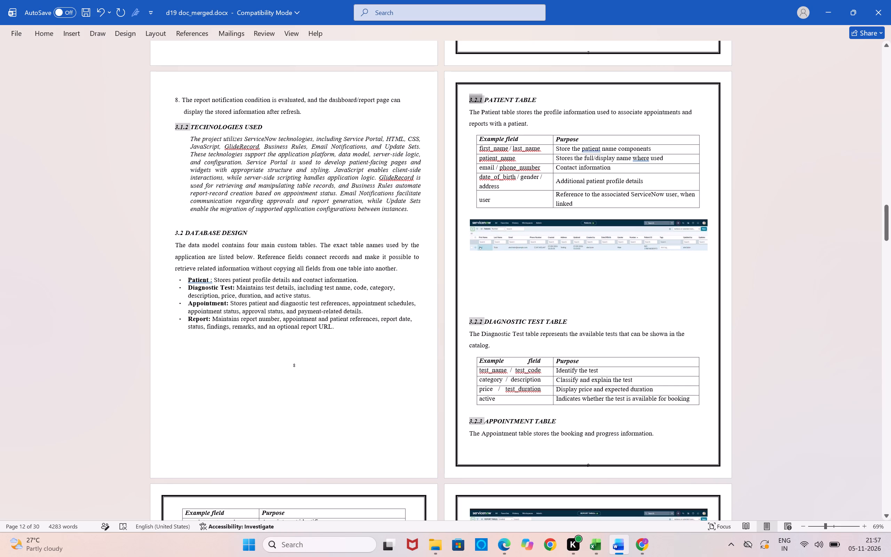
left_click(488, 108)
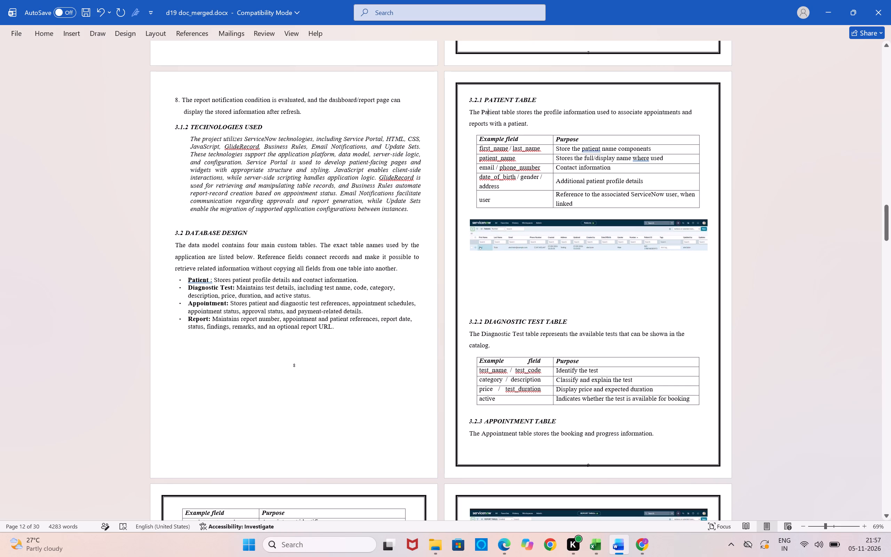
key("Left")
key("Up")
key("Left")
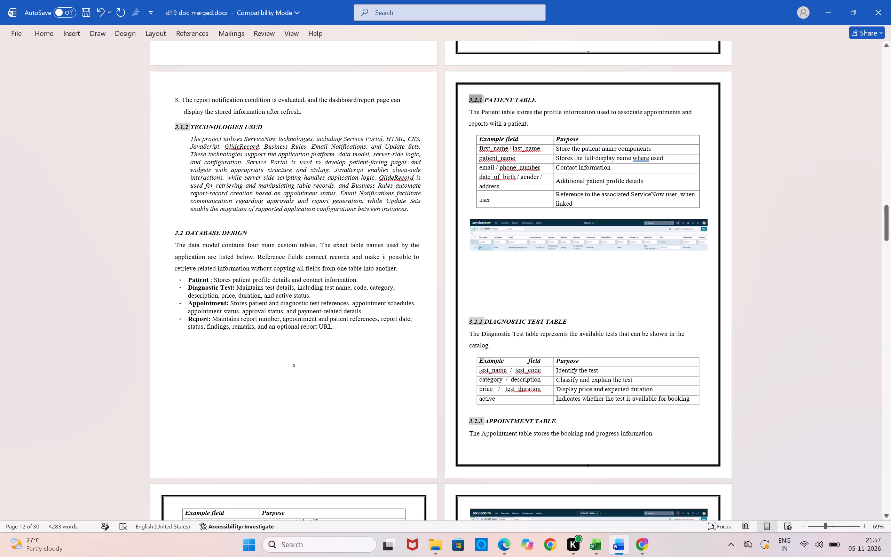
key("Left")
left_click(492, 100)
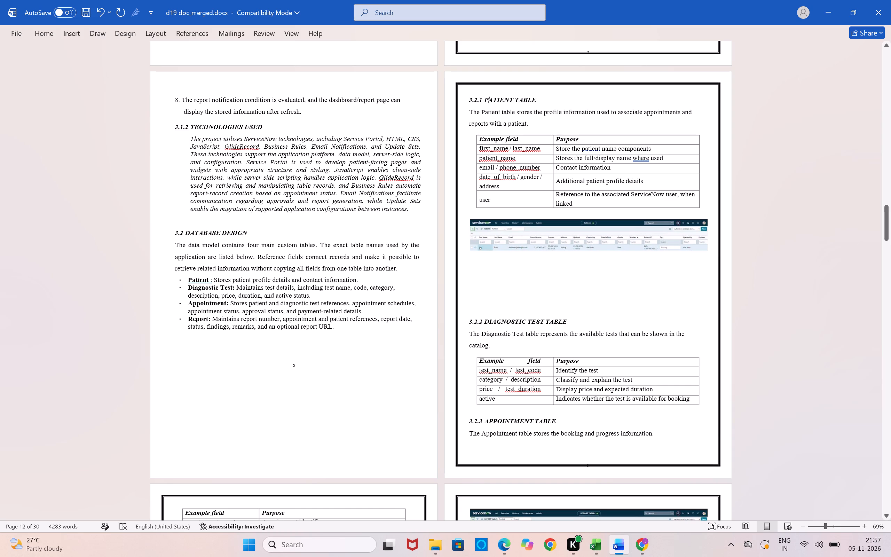
Examine the page layout from section 3.2 Database Design through 3.2.5 Table Relationships, including the field tables and screenshots.
scroll(252, 368, "down", 2)
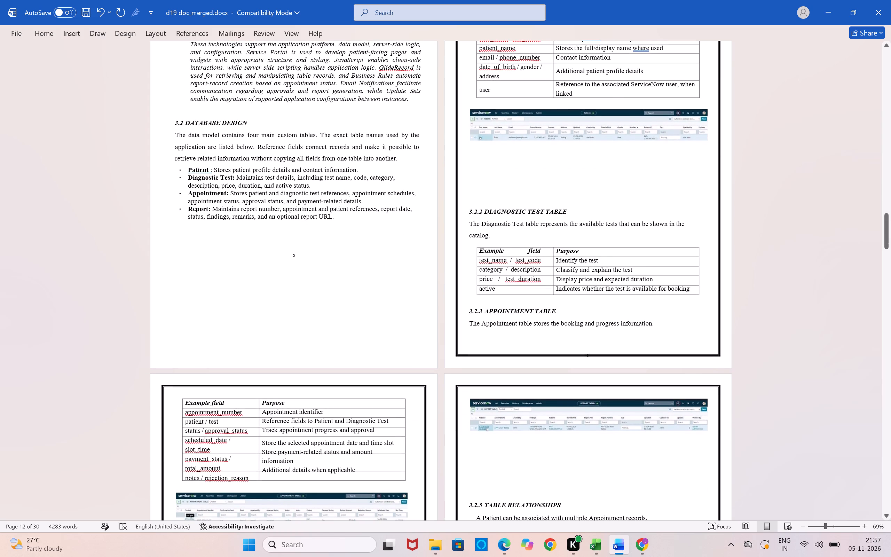
scroll(235, 299, "down", 1)
left_click(251, 265)
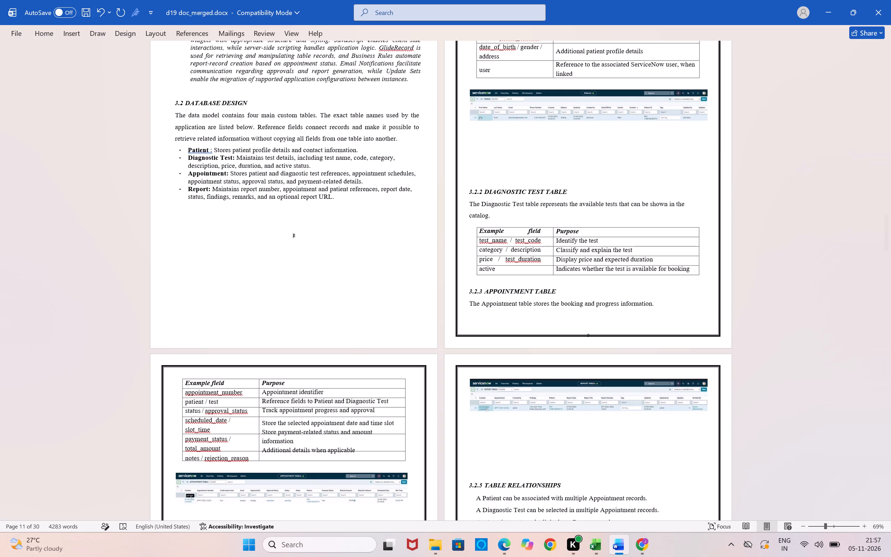
scroll(253, 241, "down", 3)
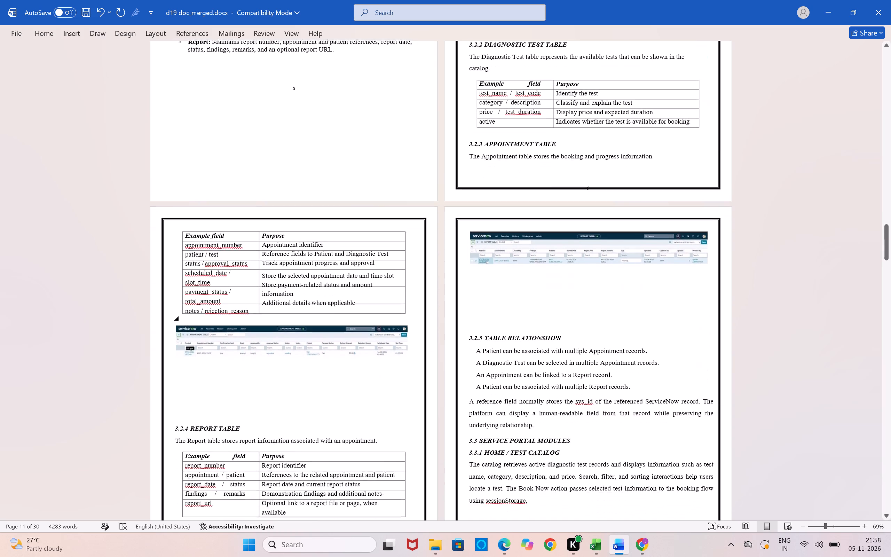
scroll(253, 241, "down", 1)
scroll(253, 241, "up", 1)
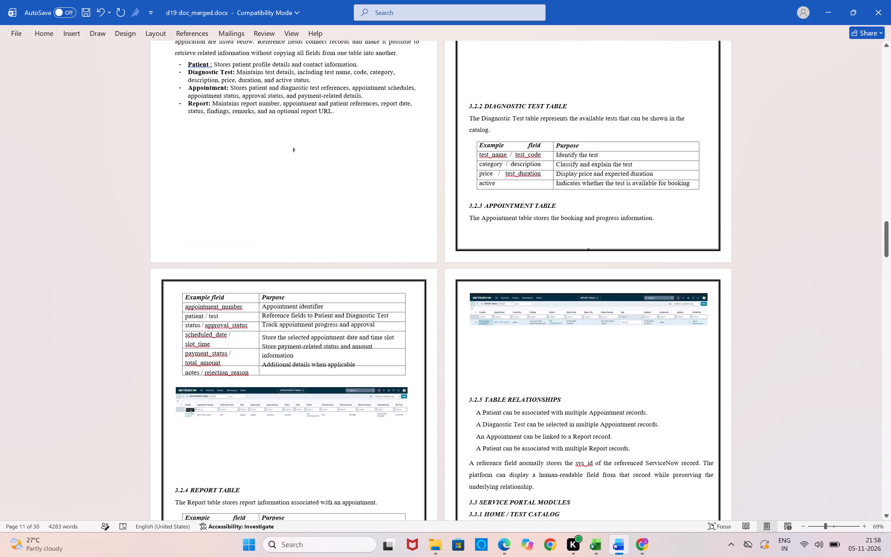
scroll(253, 241, "down", 1)
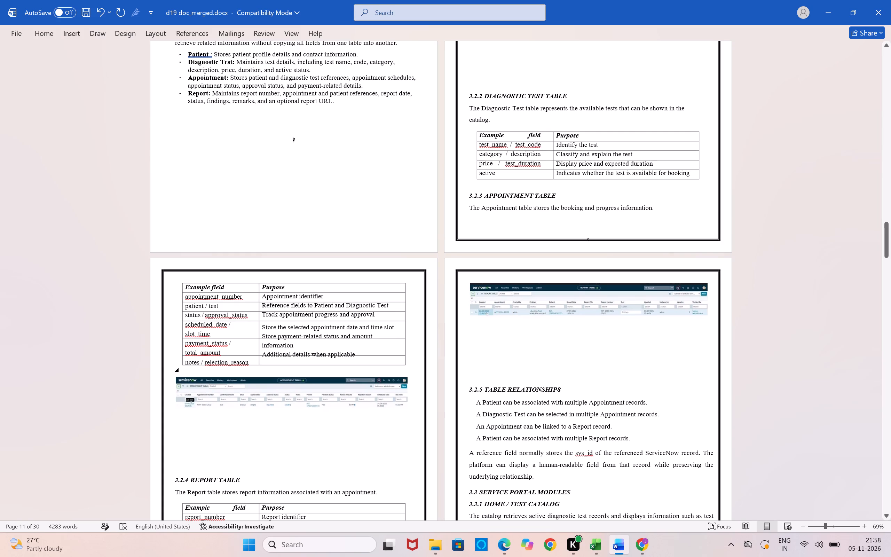
scroll(276, 317, "up", 3)
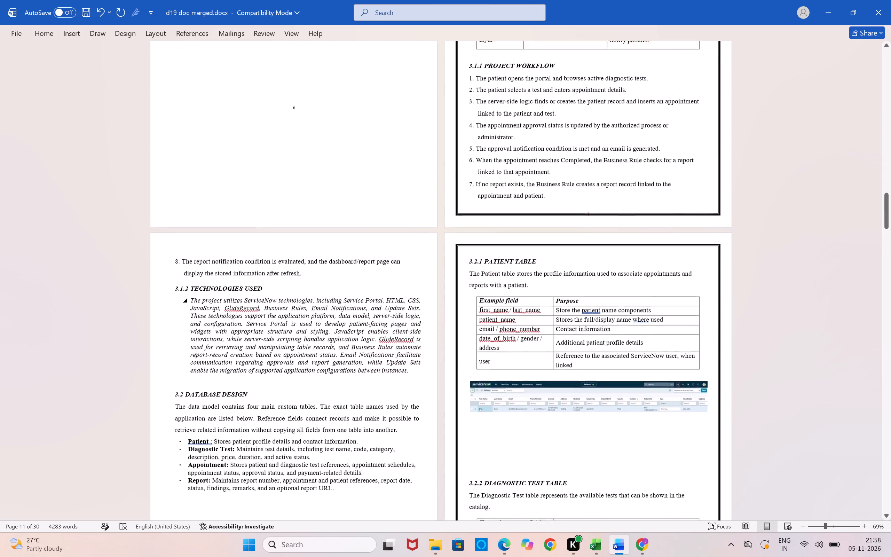
Delete the loose page number 6 below section 2.3 Proposed System.
scroll(276, 317, "up", 1)
scroll(276, 317, "down", 1)
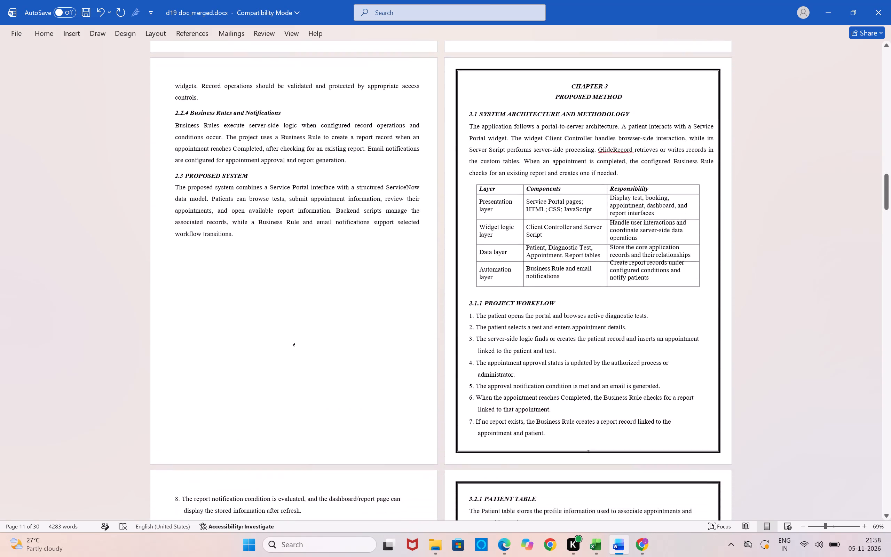
scroll(276, 317, "down", 1)
scroll(276, 317, "up", 1)
left_click_drag(292, 334, 298, 334)
key("BackSpace")
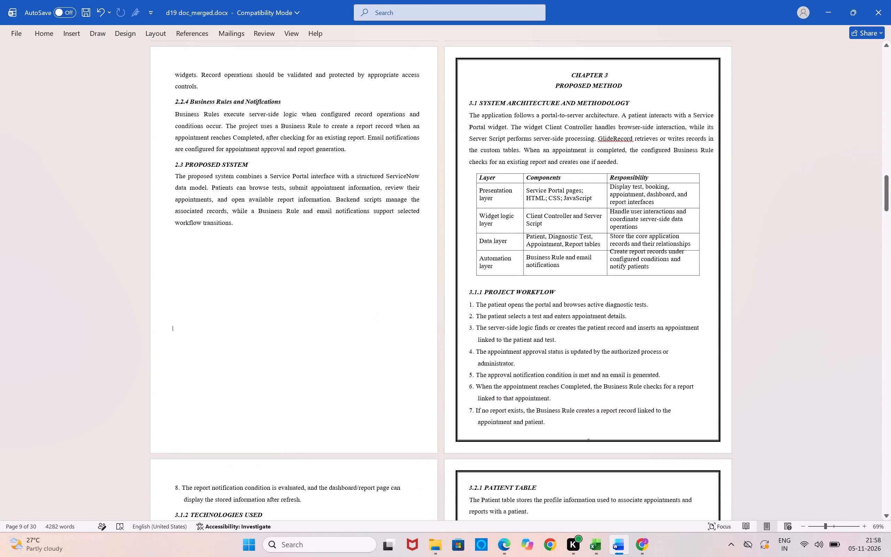
Look back over the pages from Chapter 3 to the index and acknowledgement to check their borders and layout.
scroll(255, 336, "down", 1)
scroll(439, 392, "up", 4)
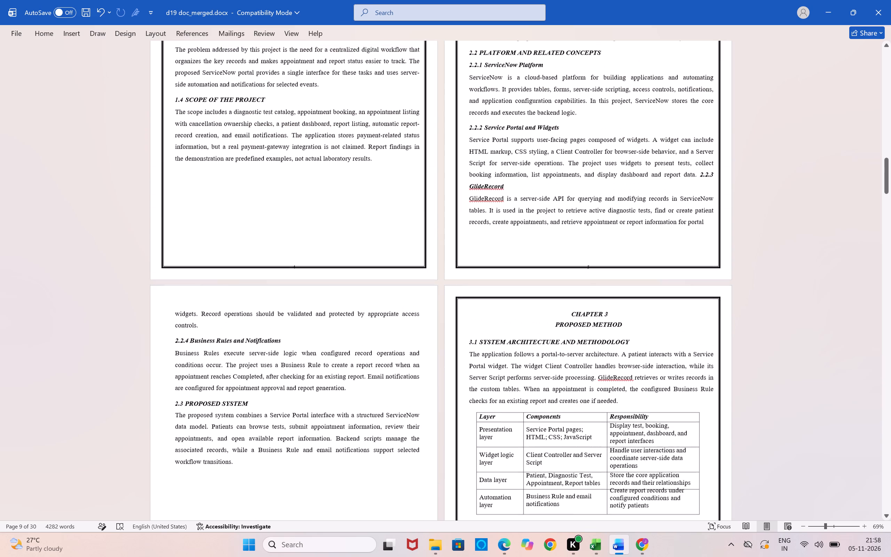
scroll(439, 392, "up", 1)
scroll(462, 325, "down", 1)
scroll(331, 229, "up", 2)
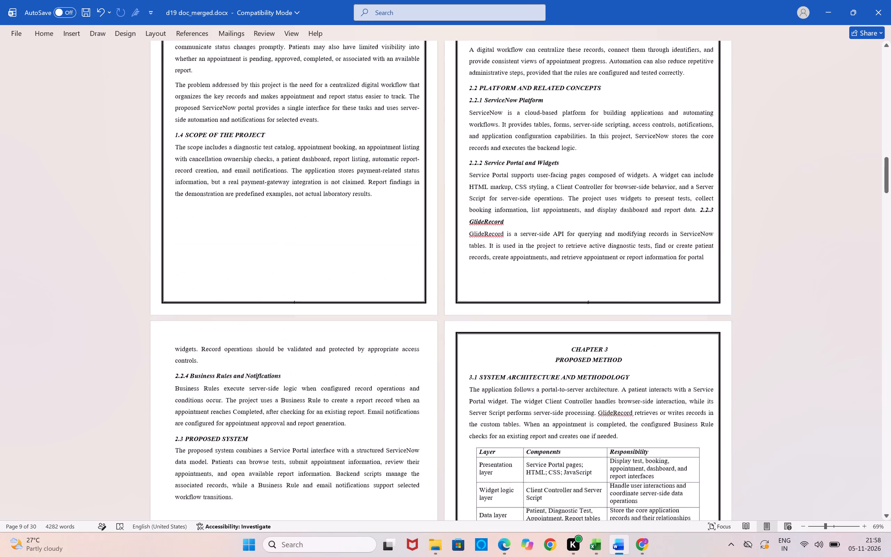
scroll(331, 229, "up", 3)
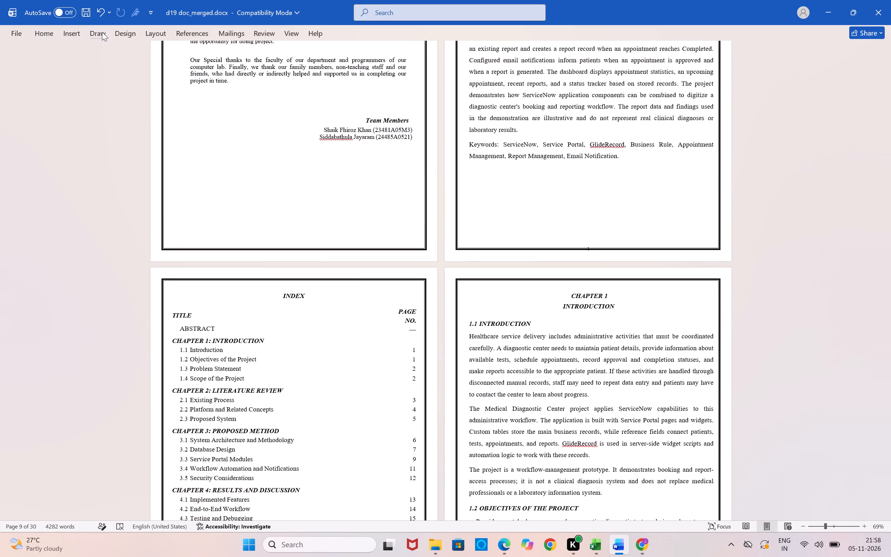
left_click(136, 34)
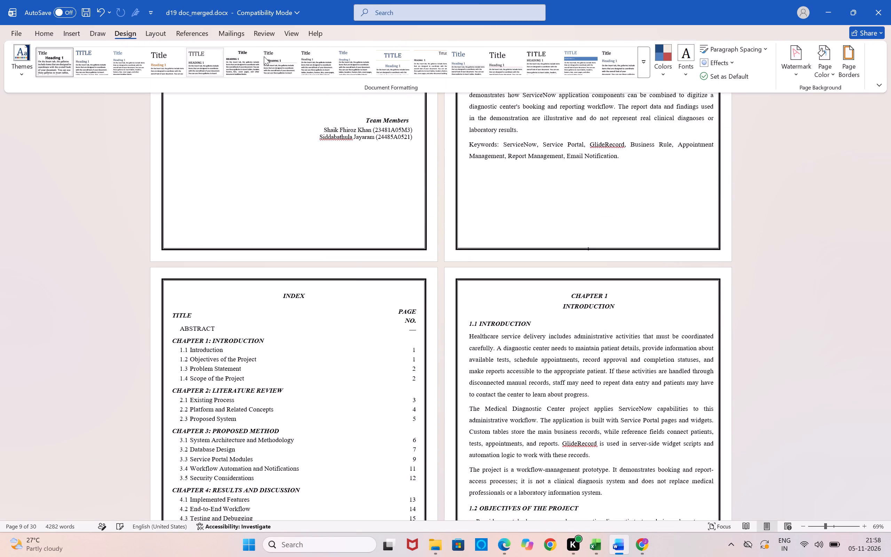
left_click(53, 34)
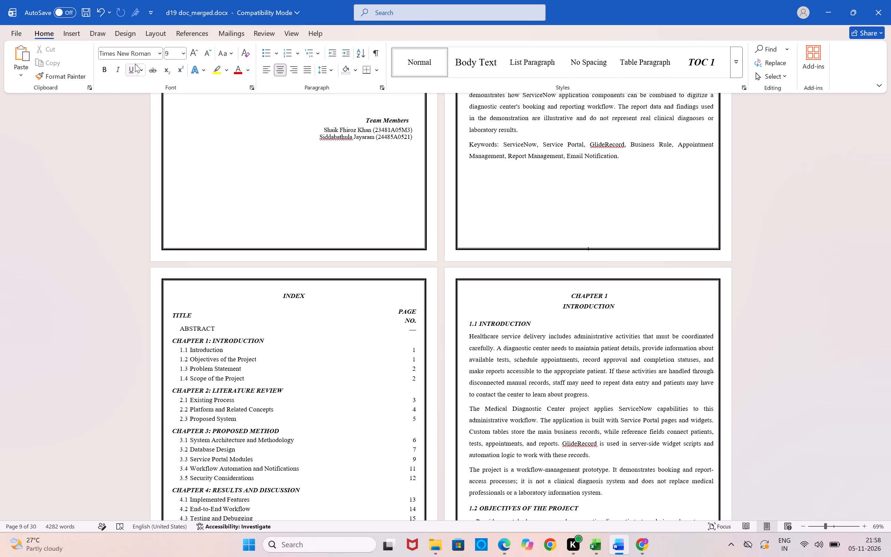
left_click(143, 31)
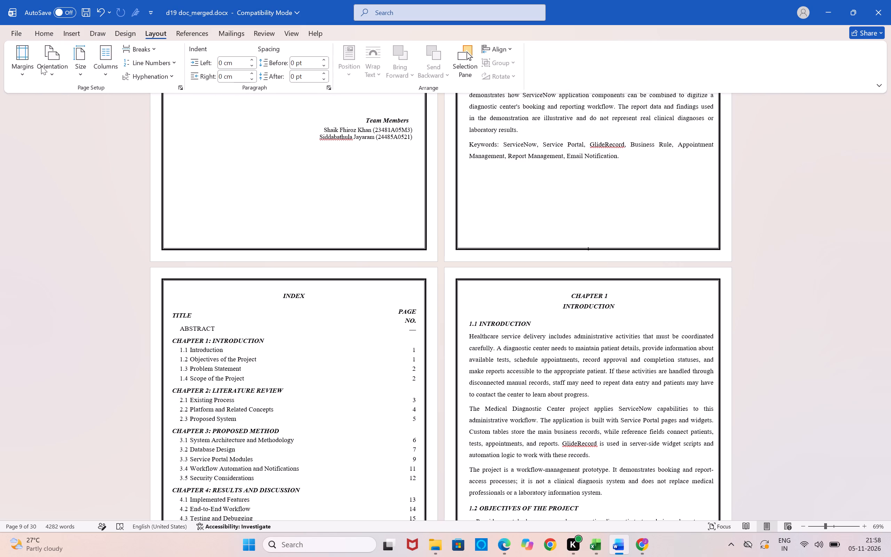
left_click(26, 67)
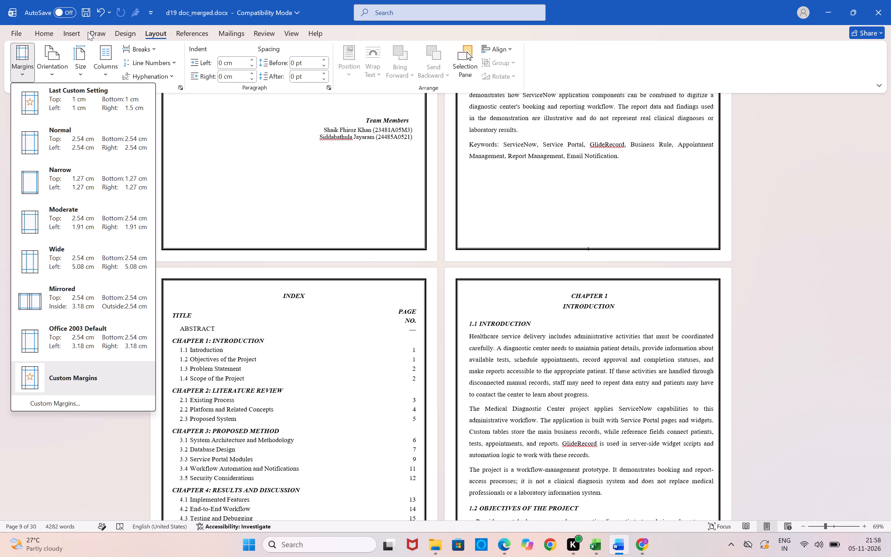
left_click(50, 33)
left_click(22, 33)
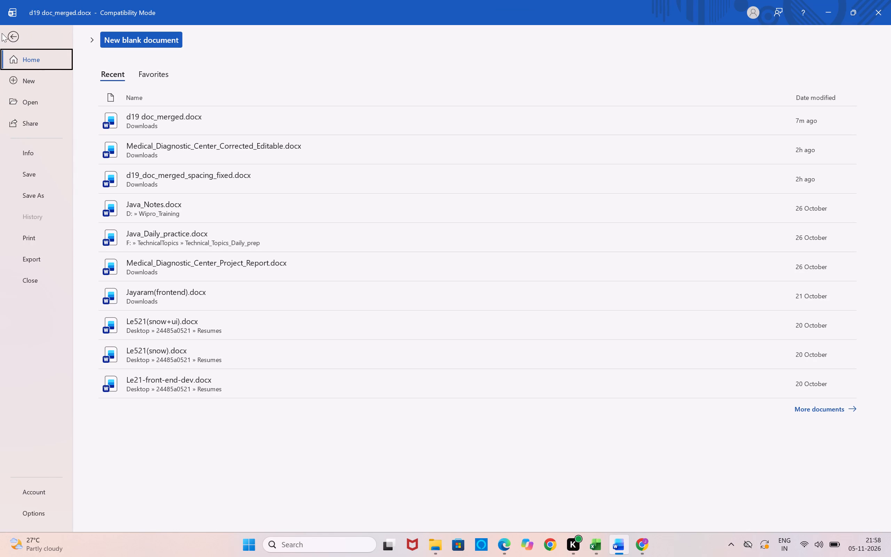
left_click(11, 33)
Review the report pages from the abstract through section 3.3.5 My Lab Reports, checking borders, tables and page numbers.
scroll(169, 139, "up", 1)
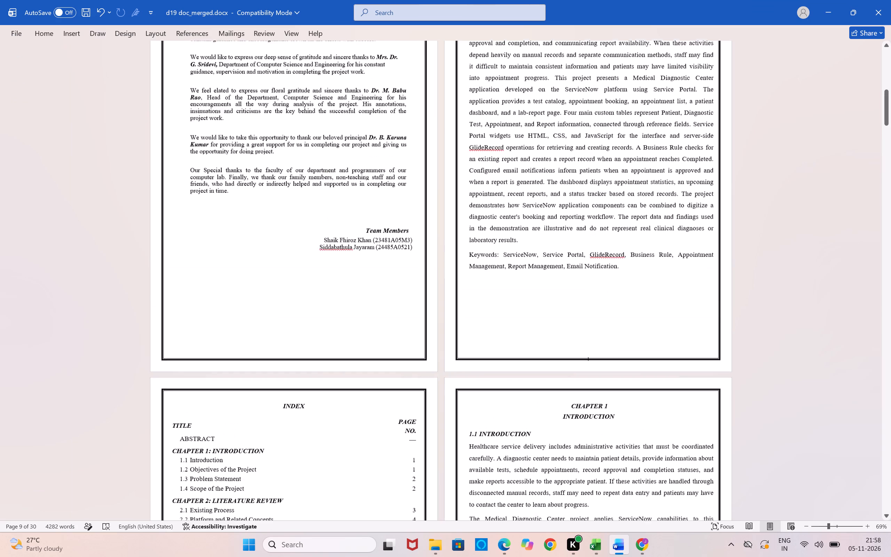
scroll(169, 139, "up", 1)
scroll(169, 139, "down", 12)
scroll(169, 139, "up", 1)
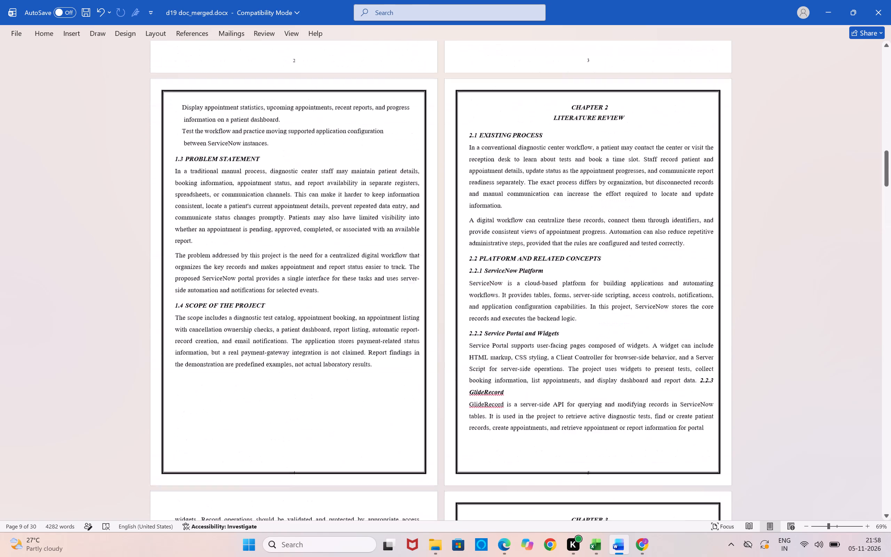
scroll(169, 139, "down", 9)
scroll(258, 267, "down", 1)
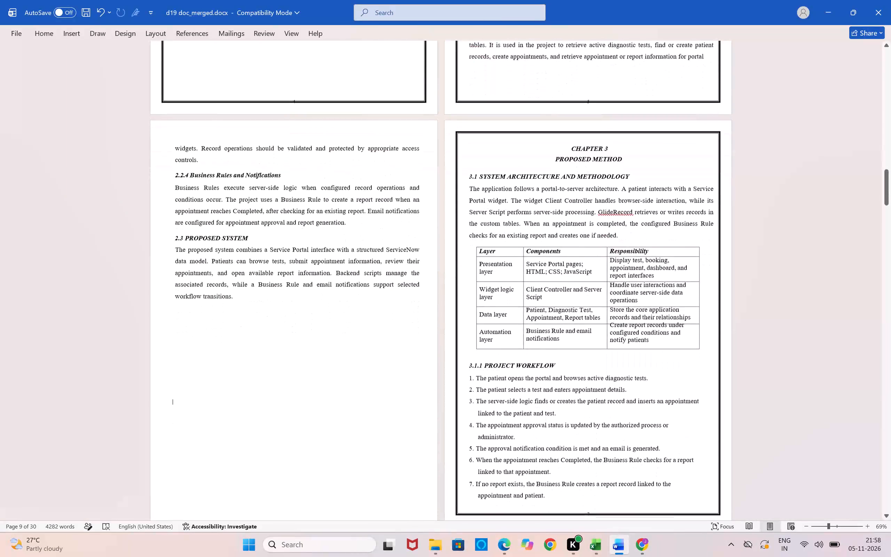
scroll(279, 289, "down", 4)
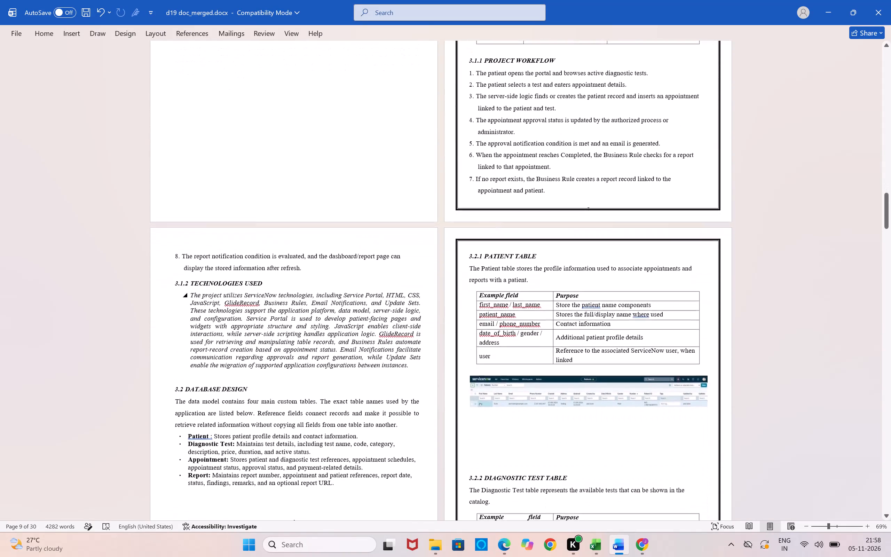
scroll(279, 289, "down", 1)
scroll(317, 374, "down", 1)
scroll(344, 385, "down", 1)
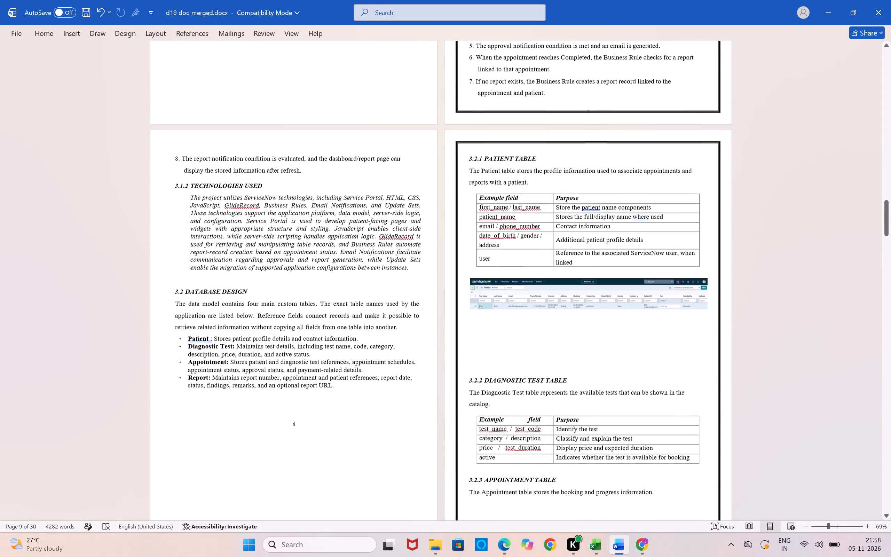
scroll(344, 385, "down", 5)
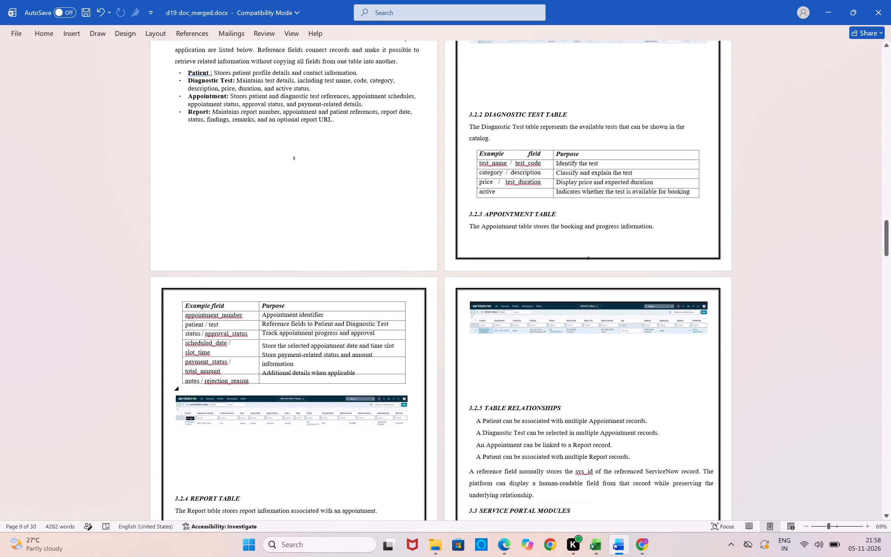
scroll(270, 382, "down", 1)
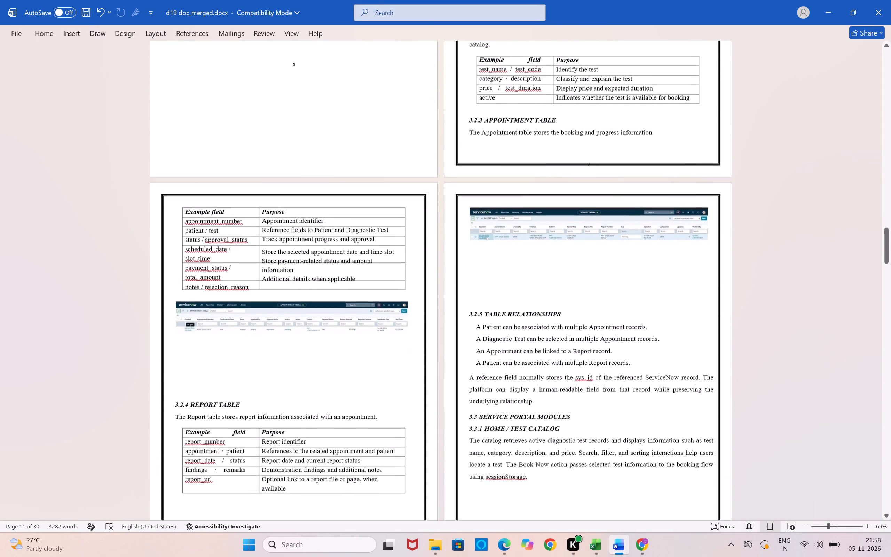
scroll(270, 382, "down", 2)
scroll(279, 415, "down", 1)
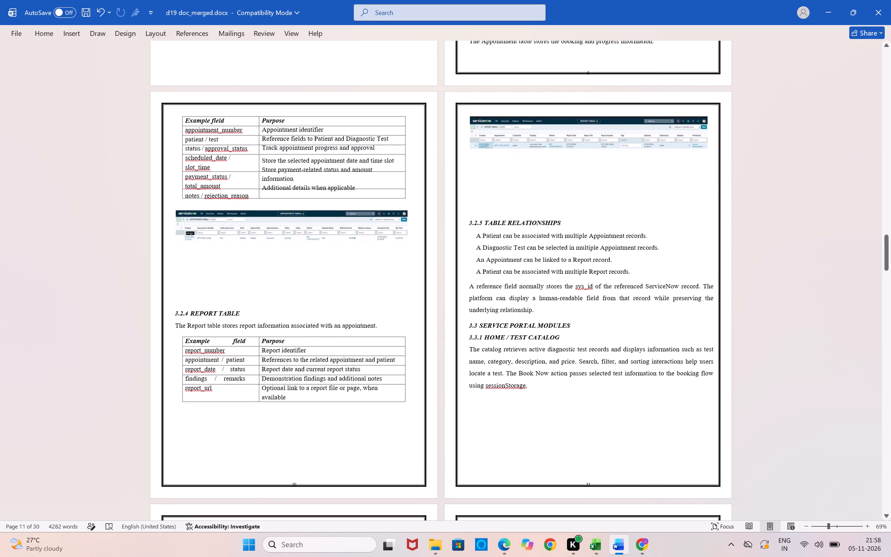
scroll(227, 275, "down", 4)
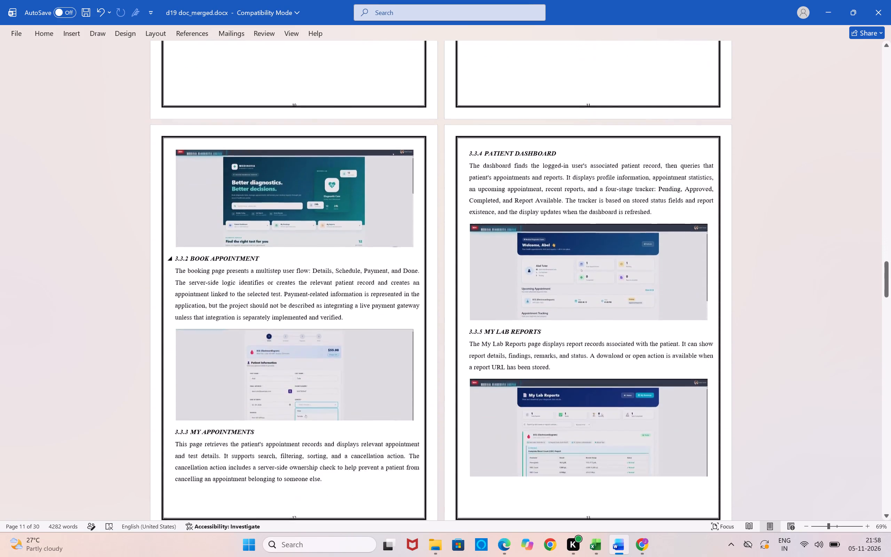
scroll(227, 275, "up", 5)
scroll(227, 275, "down", 1)
scroll(227, 275, "up", 3)
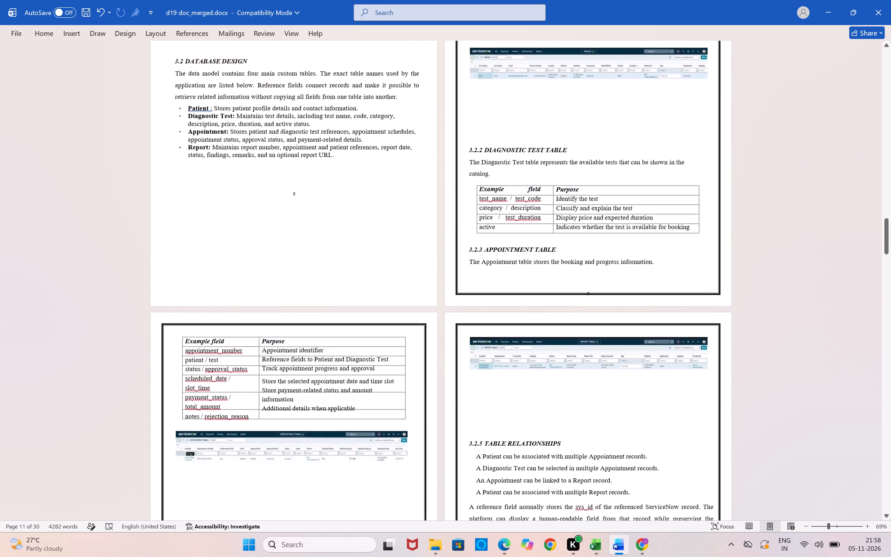
scroll(227, 275, "up", 4)
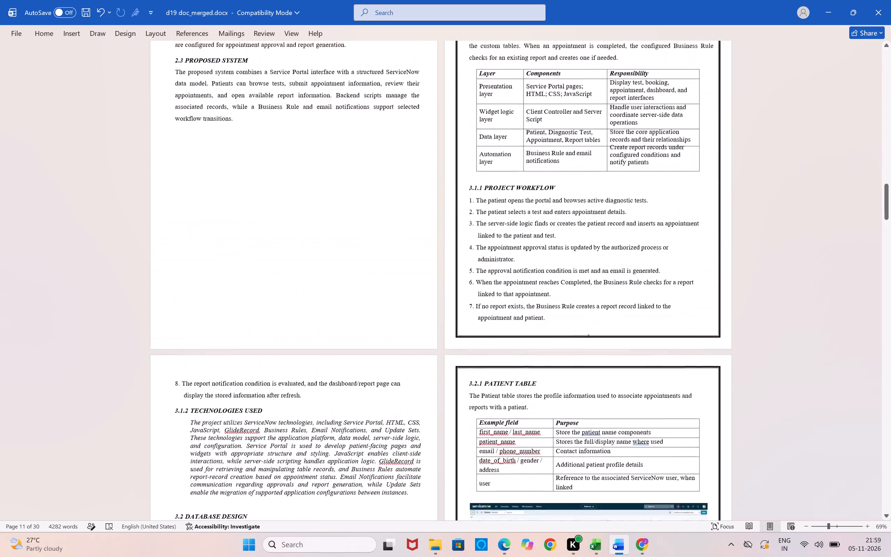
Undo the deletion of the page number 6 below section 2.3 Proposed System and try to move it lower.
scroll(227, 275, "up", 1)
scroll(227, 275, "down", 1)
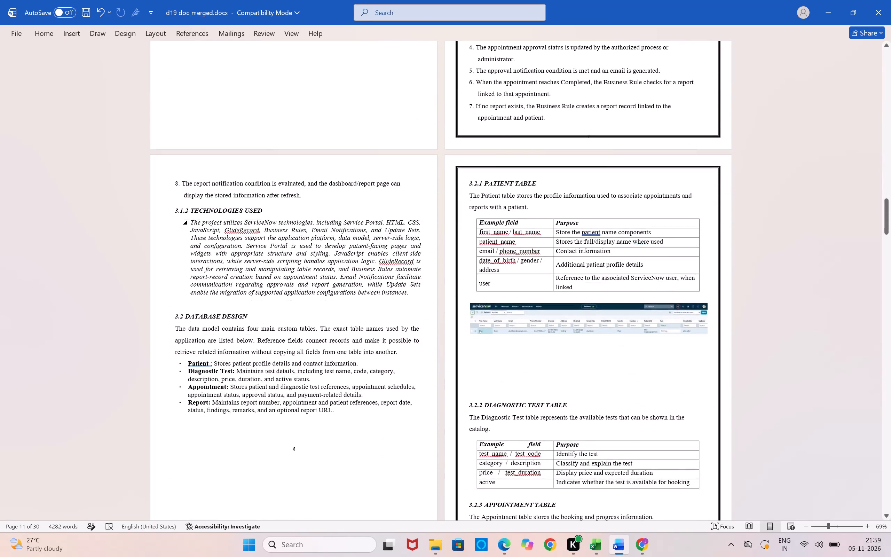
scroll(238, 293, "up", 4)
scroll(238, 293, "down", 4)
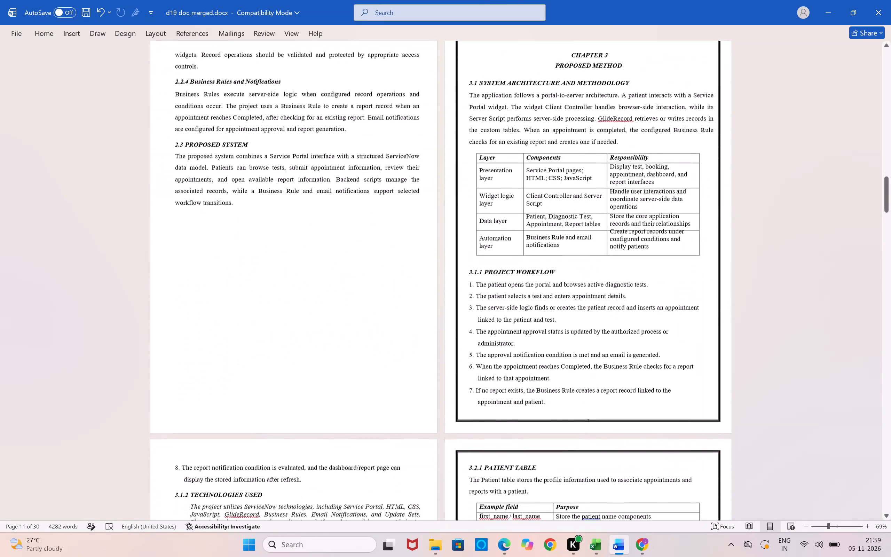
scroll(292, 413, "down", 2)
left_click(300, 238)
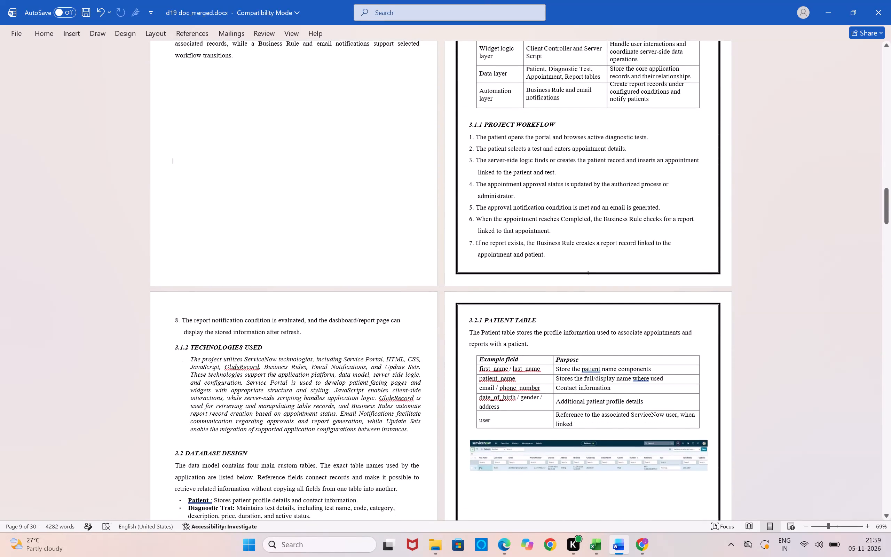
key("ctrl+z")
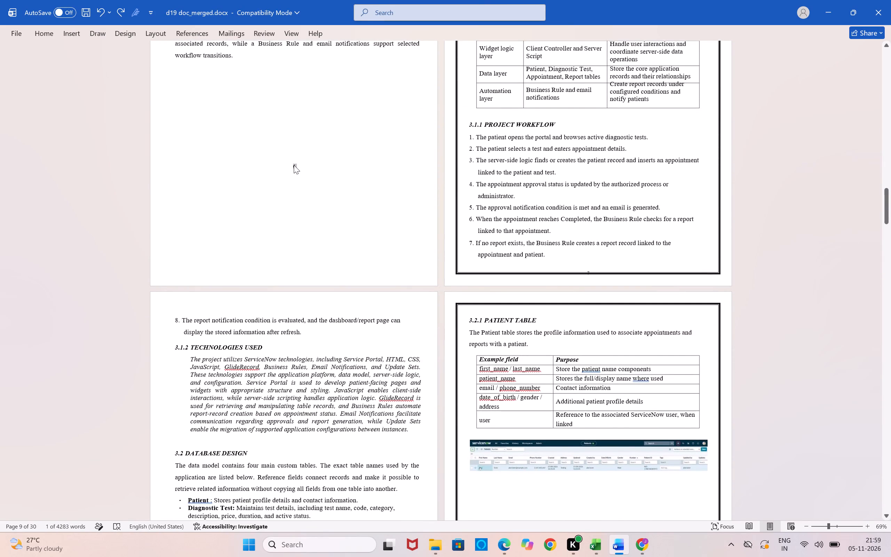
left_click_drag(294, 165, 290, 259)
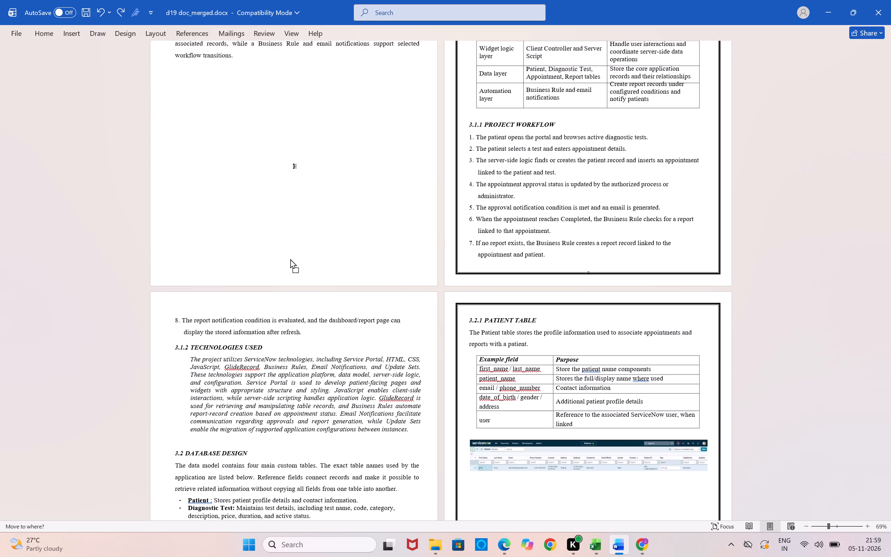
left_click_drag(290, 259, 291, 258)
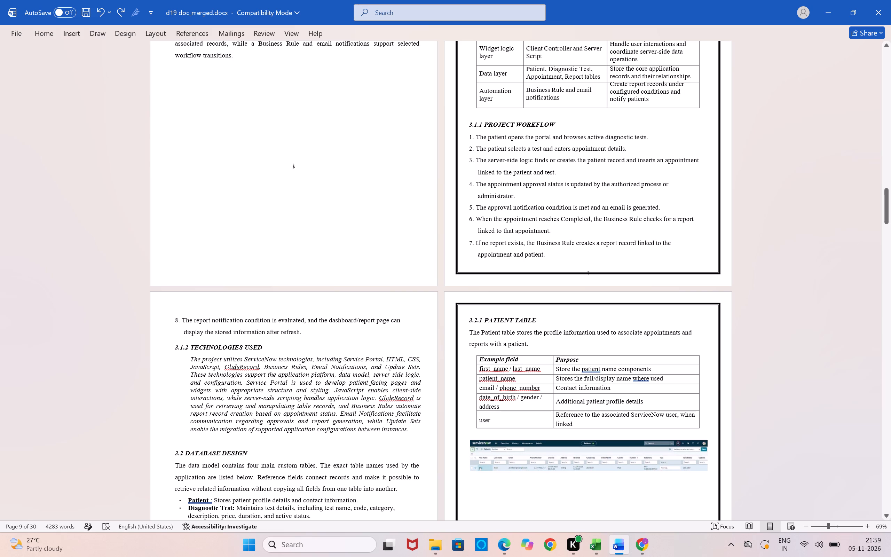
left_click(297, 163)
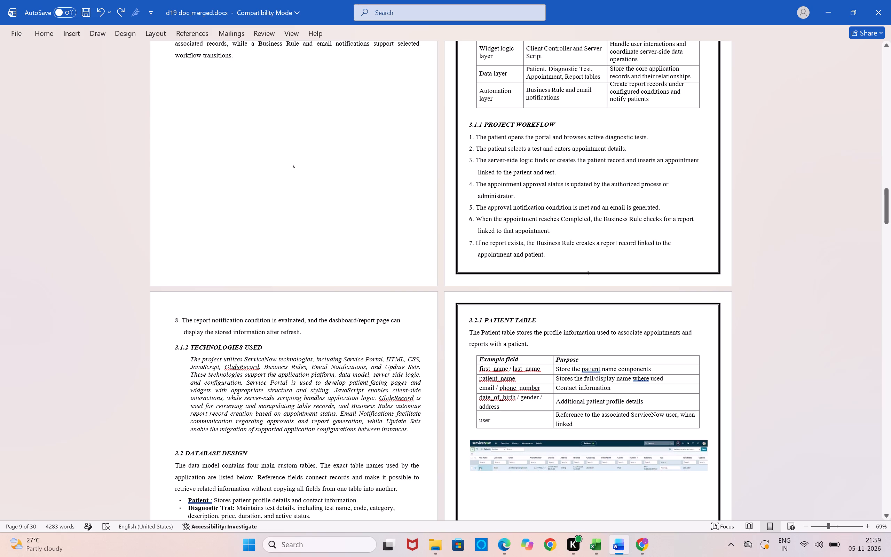
Delete the loose page number 6 on the page with section 2.3 Proposed System.
left_click(299, 166)
key("BackSpace")
key("BackSpace")
key("BackSpace")
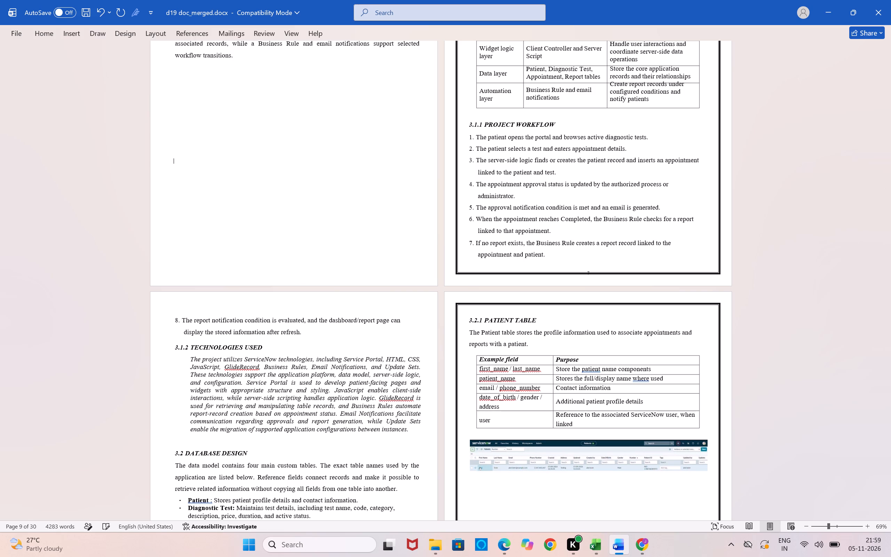
Review the report pages from section 3.1.1 through Chapter 5 to the completion certificates, checking borders, tables and page numbers.
scroll(328, 98, "up", 4)
scroll(328, 98, "down", 7)
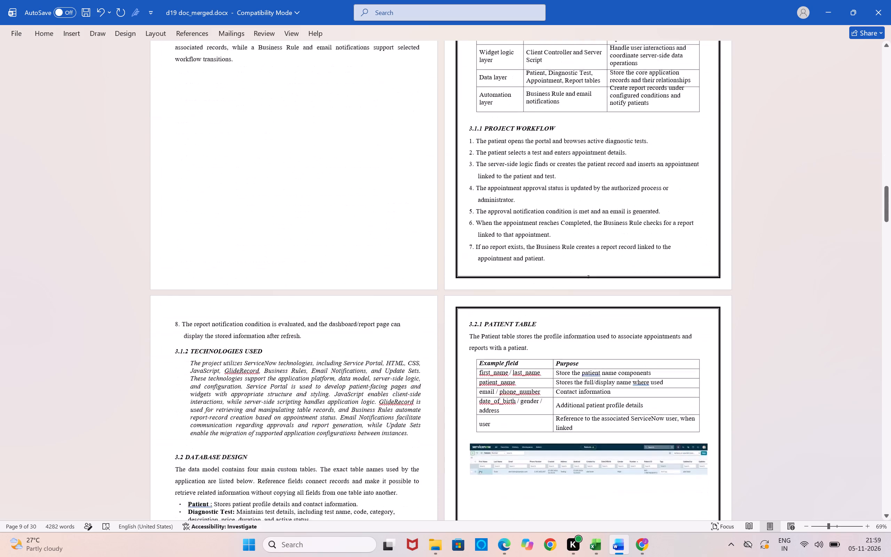
scroll(369, 266, "down", 6)
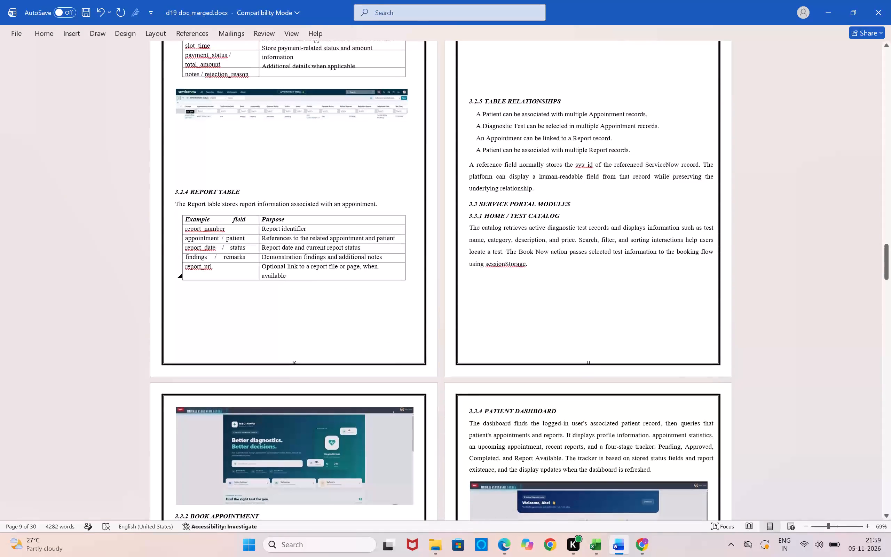
scroll(369, 266, "down", 1)
scroll(265, 145, "down", 2)
scroll(297, 253, "up", 1)
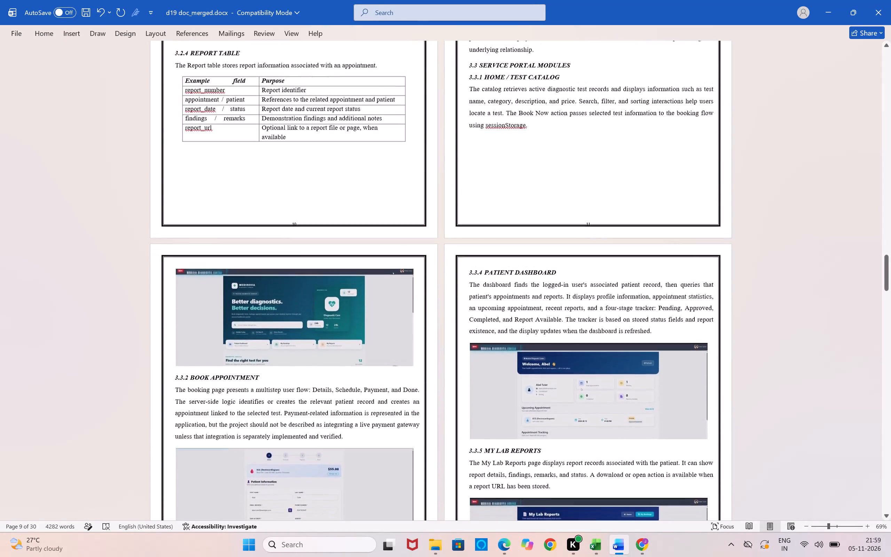
scroll(297, 253, "up", 2)
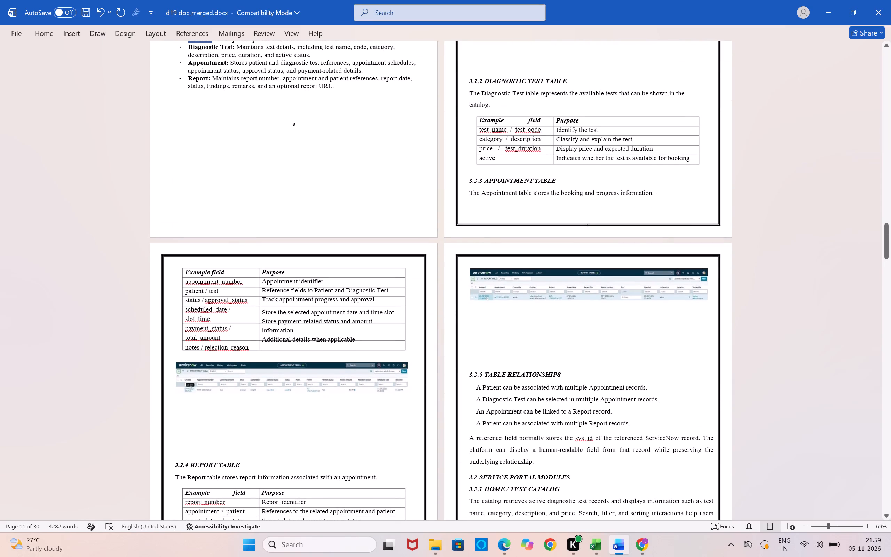
scroll(285, 328, "up", 1)
scroll(347, 316, "up", 1)
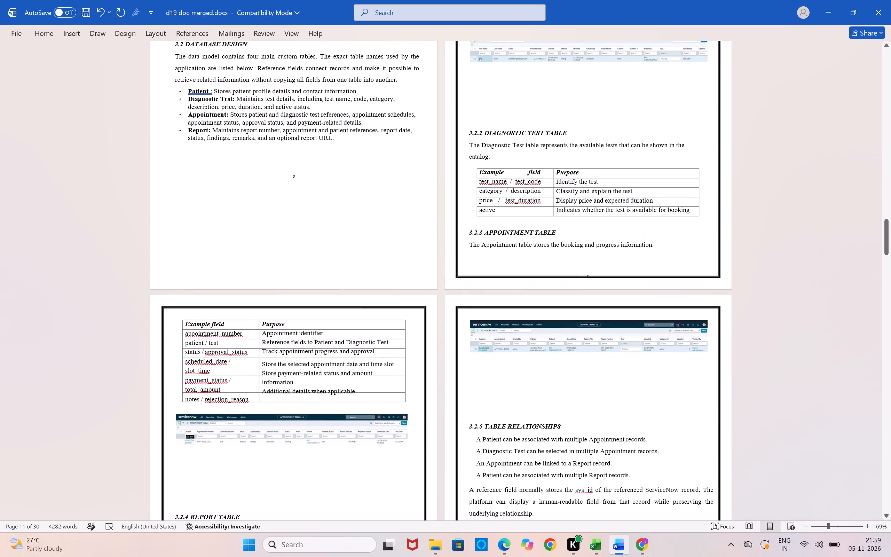
scroll(398, 250, "down", 3)
scroll(339, 353, "down", 3)
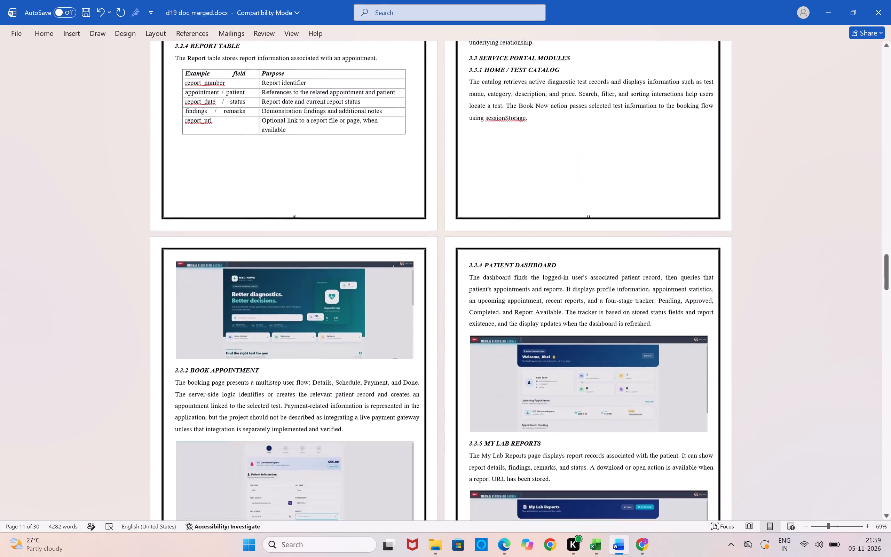
scroll(339, 353, "down", 8)
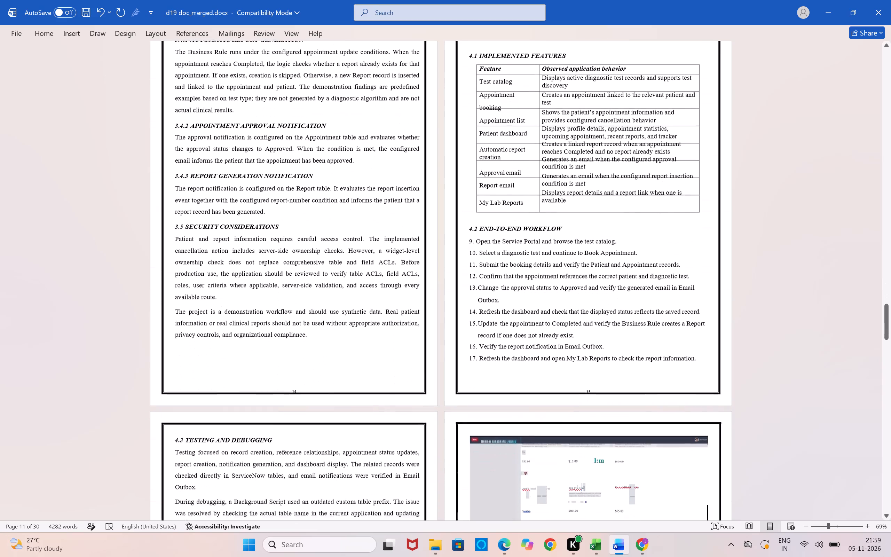
scroll(339, 353, "down", 9)
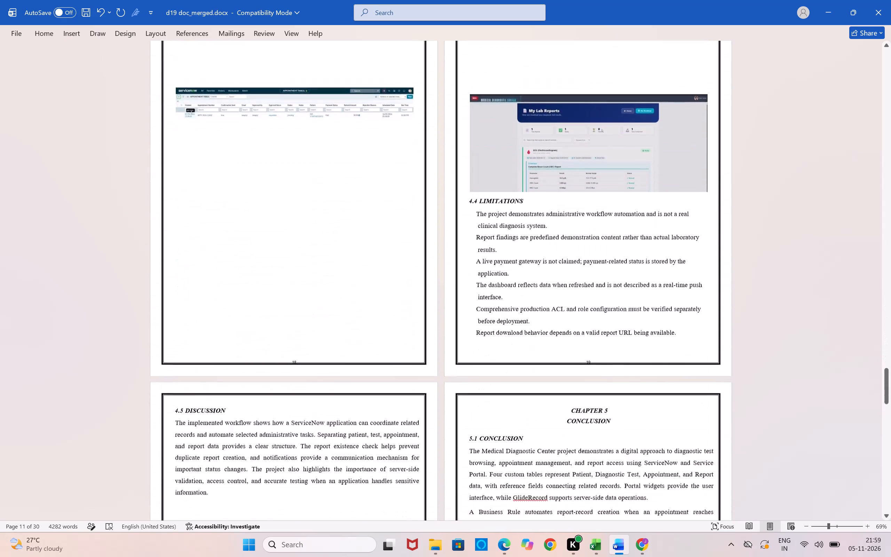
scroll(339, 353, "down", 2)
scroll(339, 353, "up", 4)
scroll(339, 353, "down", 2)
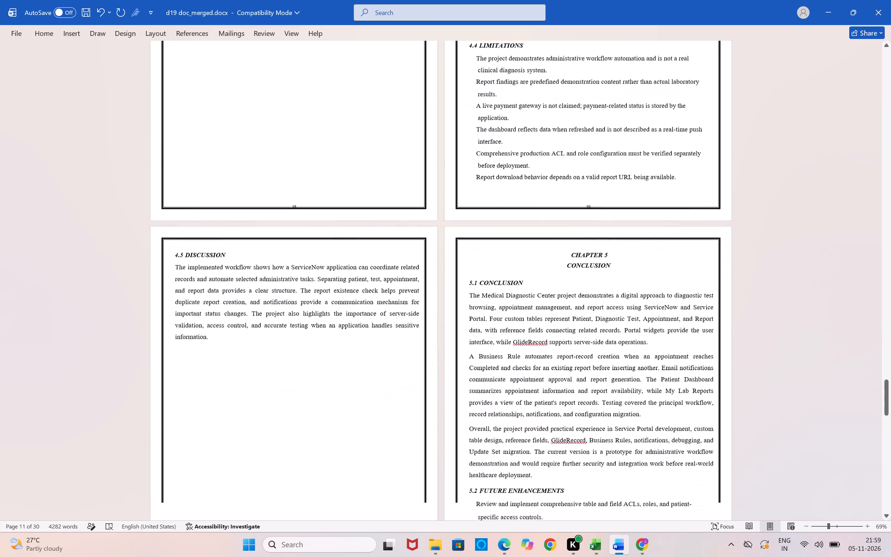
scroll(339, 353, "down", 7)
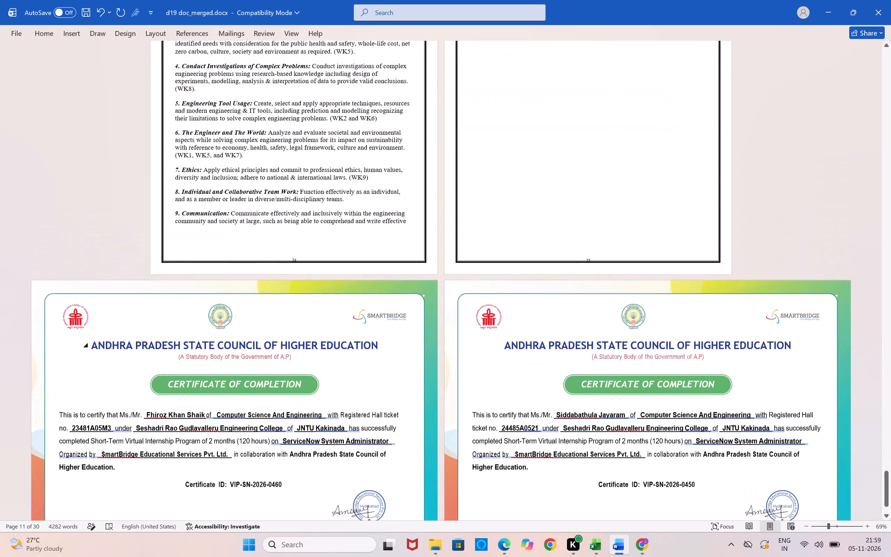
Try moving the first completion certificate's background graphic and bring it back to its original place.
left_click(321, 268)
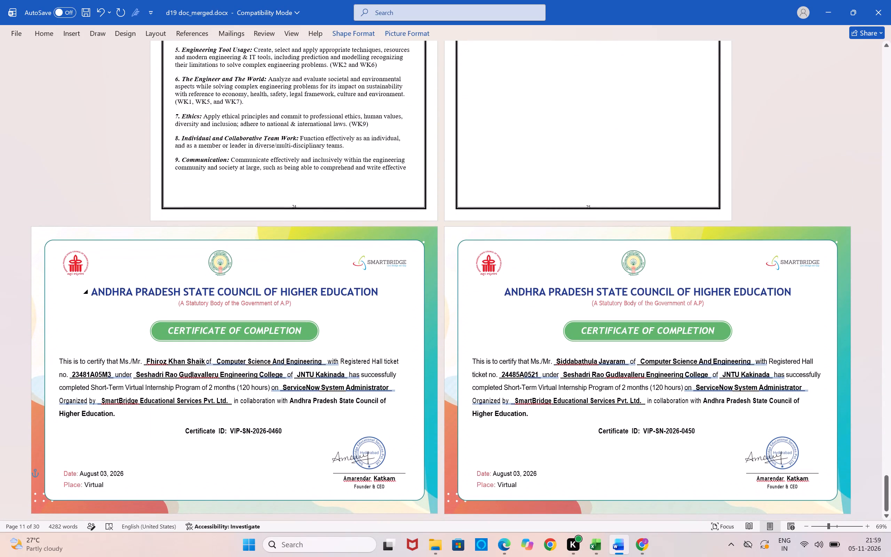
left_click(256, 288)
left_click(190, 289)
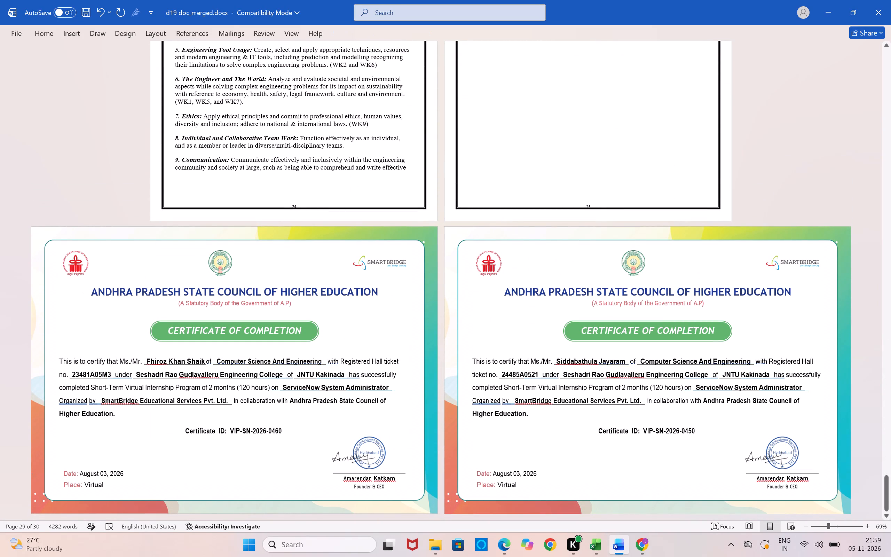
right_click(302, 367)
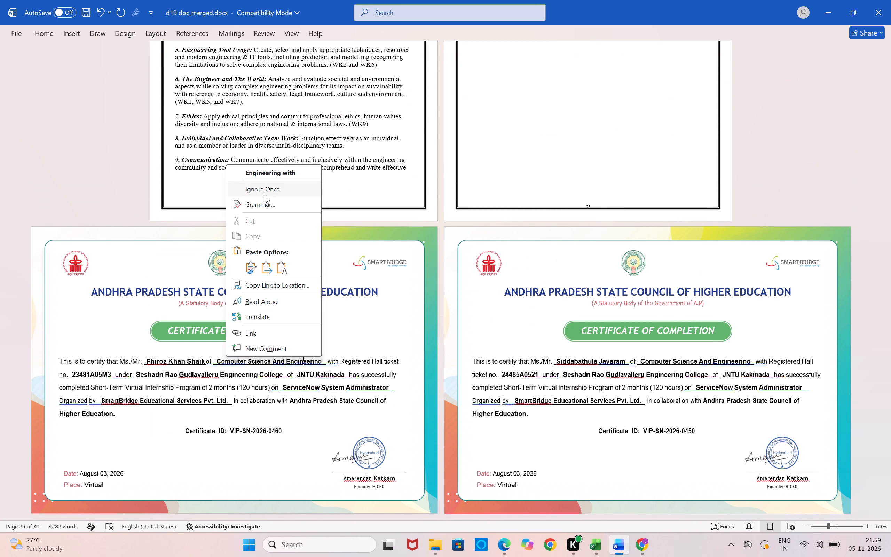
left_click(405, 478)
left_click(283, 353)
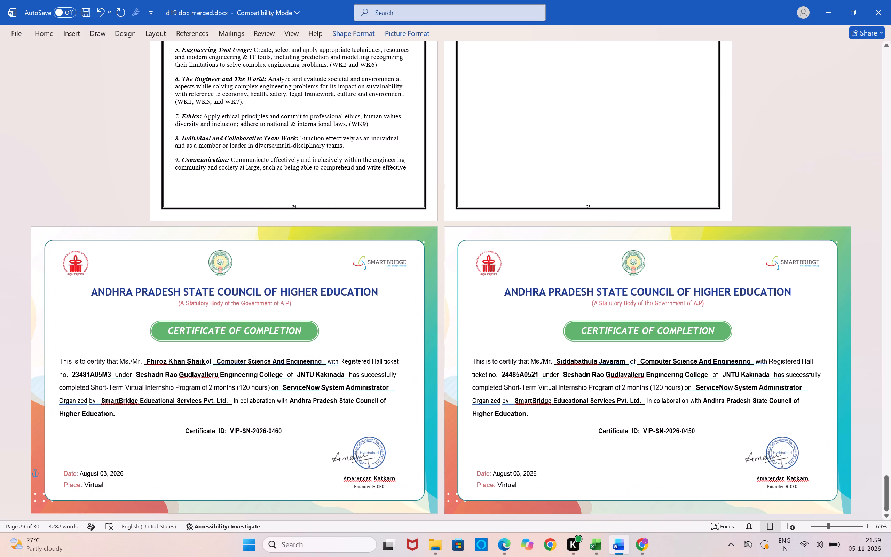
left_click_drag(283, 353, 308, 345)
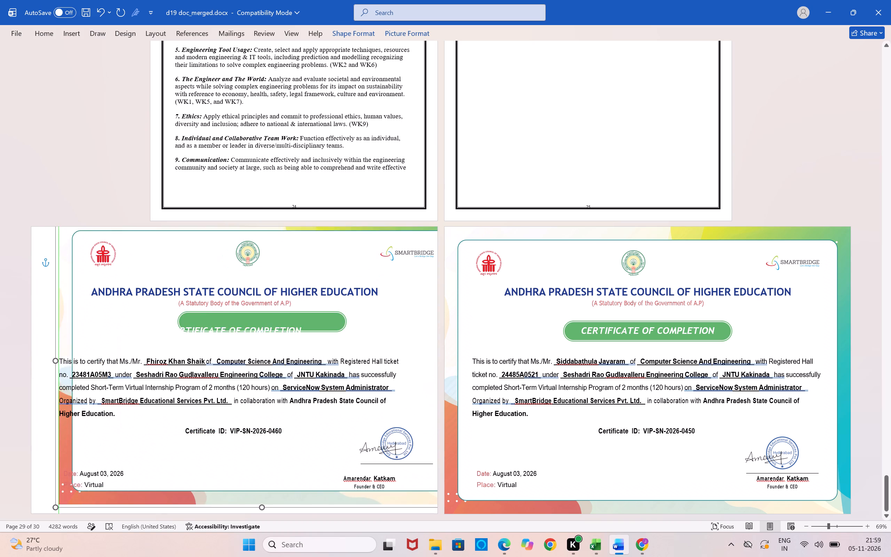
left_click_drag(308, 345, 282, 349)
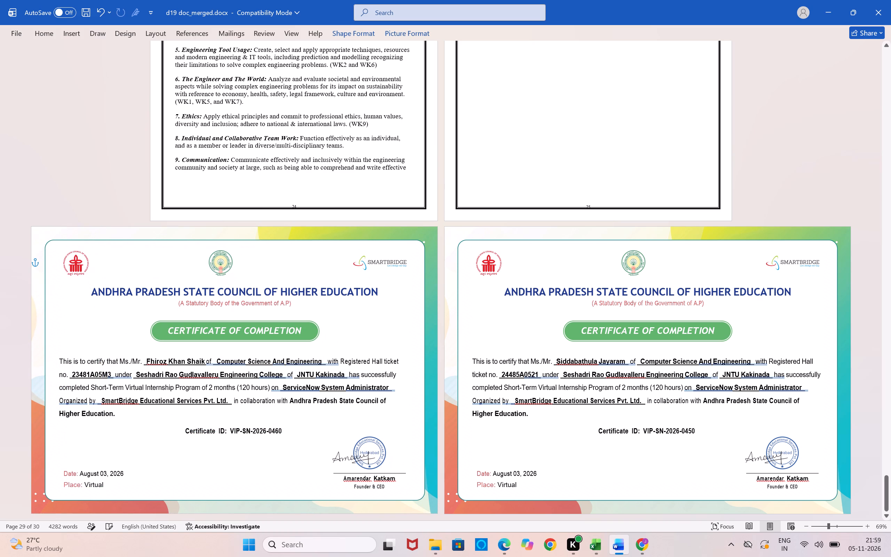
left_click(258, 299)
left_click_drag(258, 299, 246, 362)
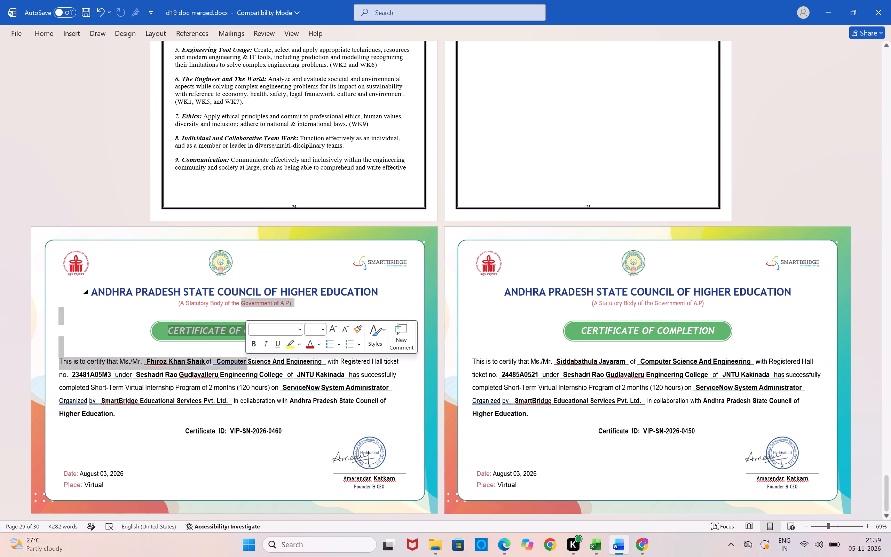
Move the first certificate's background graphic lower on its page and shrink it proportionally from a corner.
left_click_drag(279, 278, 267, 309)
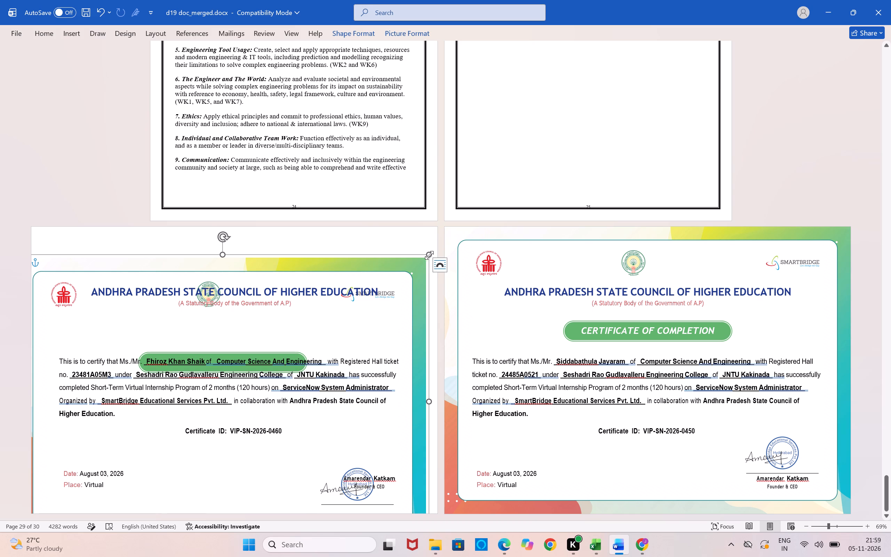
left_click_drag(429, 256, 334, 317)
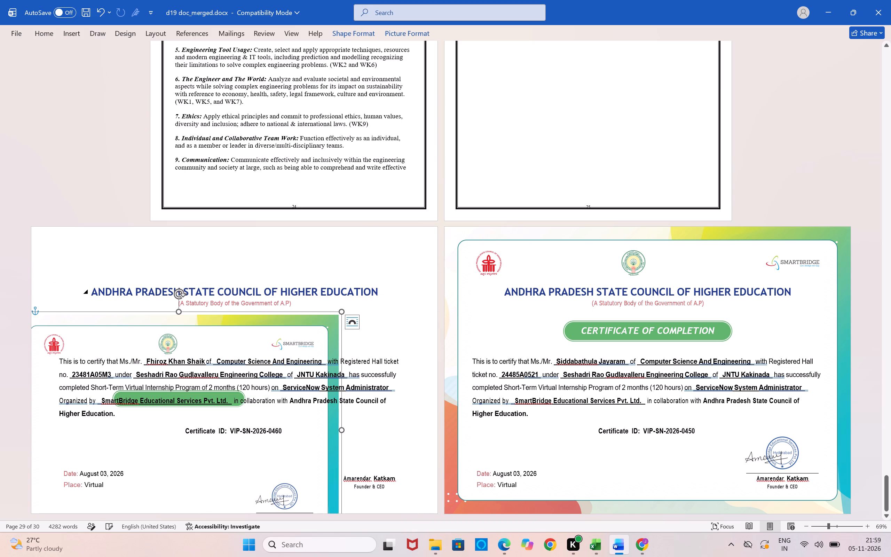
Reposition the reduced background graphic near the lower middle of the first certificate page, behind its text.
left_click_drag(205, 332, 244, 305)
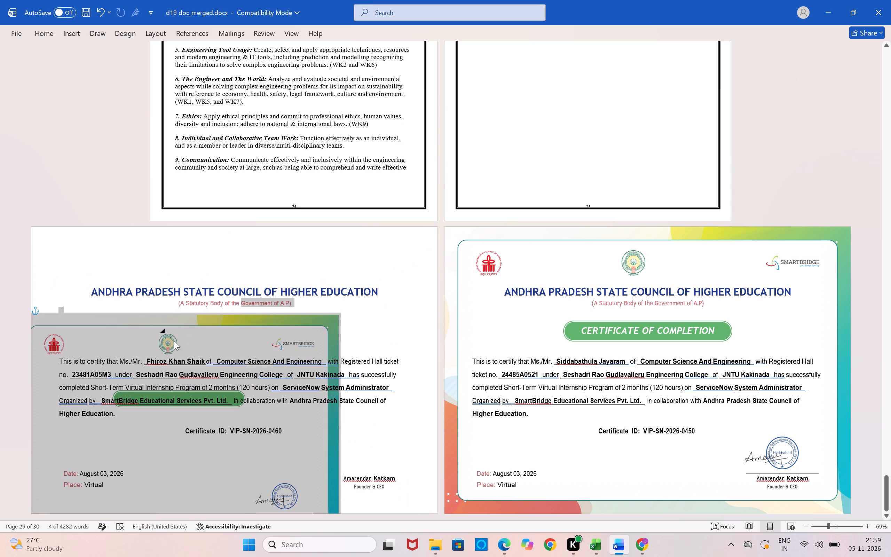
left_click_drag(187, 321, 238, 272)
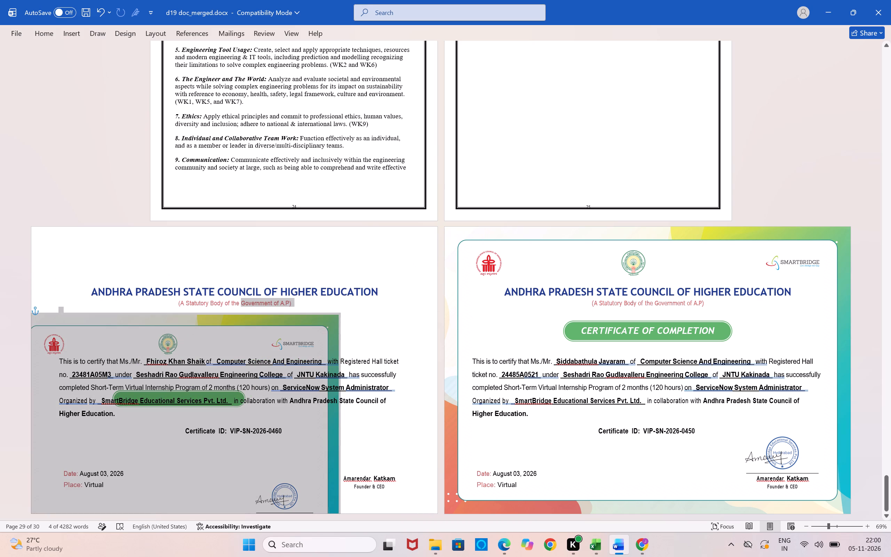
left_click(260, 267)
left_click_drag(188, 463, 205, 429)
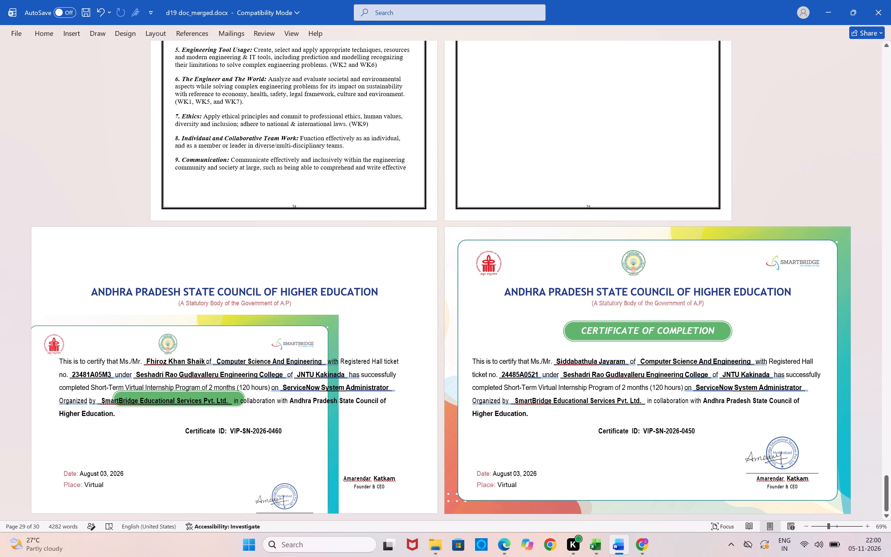
left_click_drag(205, 429, 238, 409)
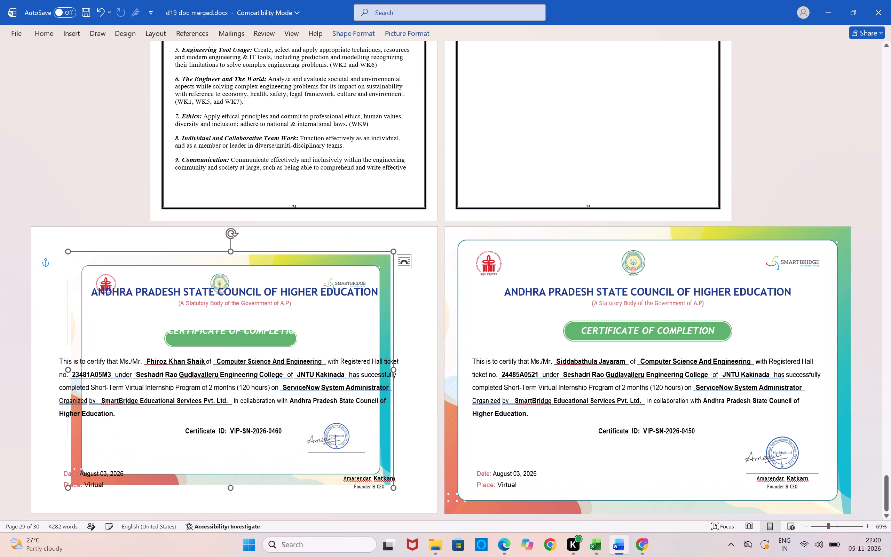
left_click_drag(334, 306, 396, 244)
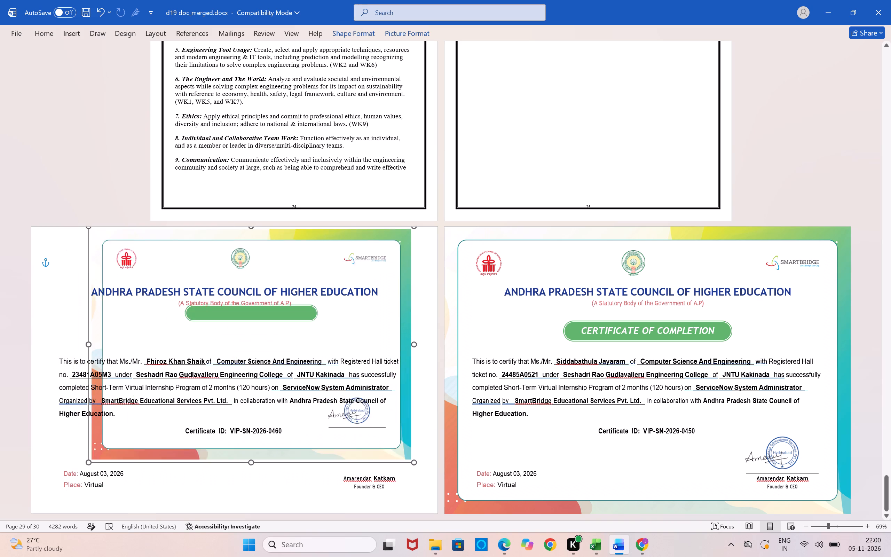
left_click_drag(396, 244, 262, 338)
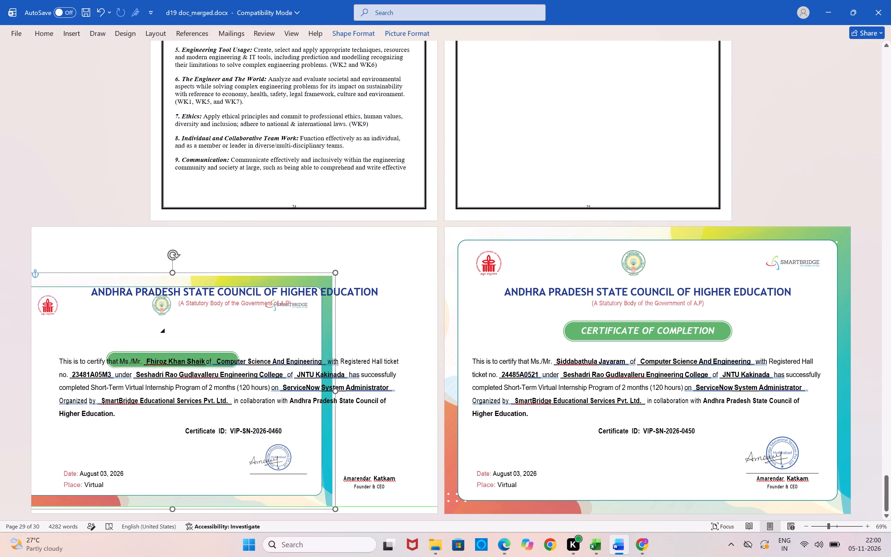
left_click_drag(262, 338, 318, 324)
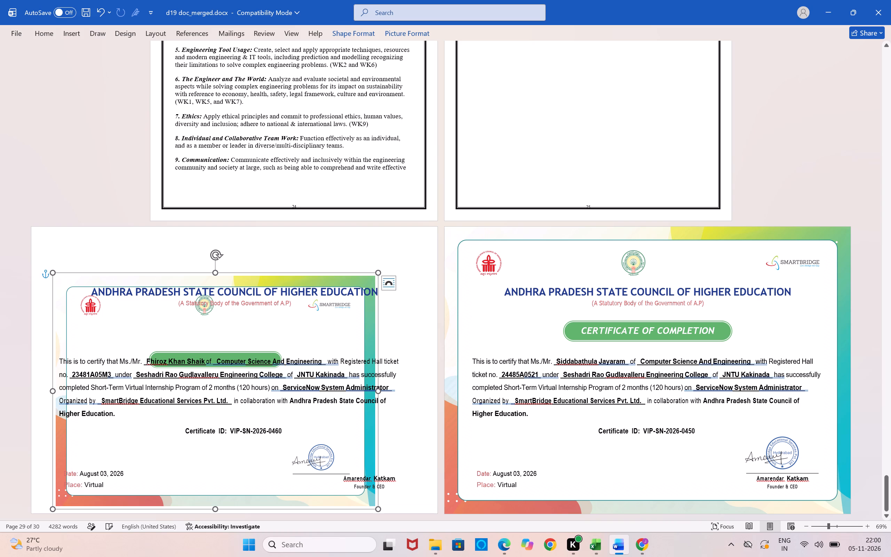
Cut the background graphic from the first completion certificate and delete all of that certificate's text.
right_click(331, 336)
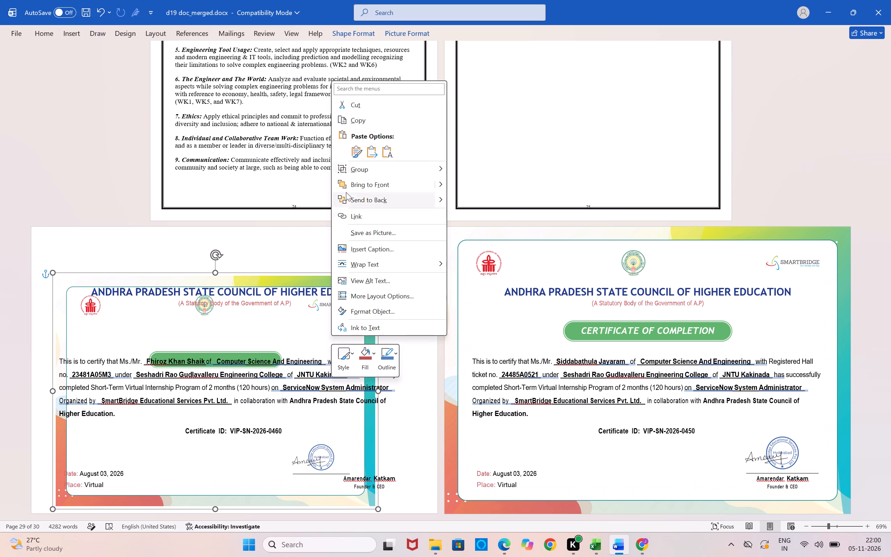
left_click(366, 105)
left_click(268, 356)
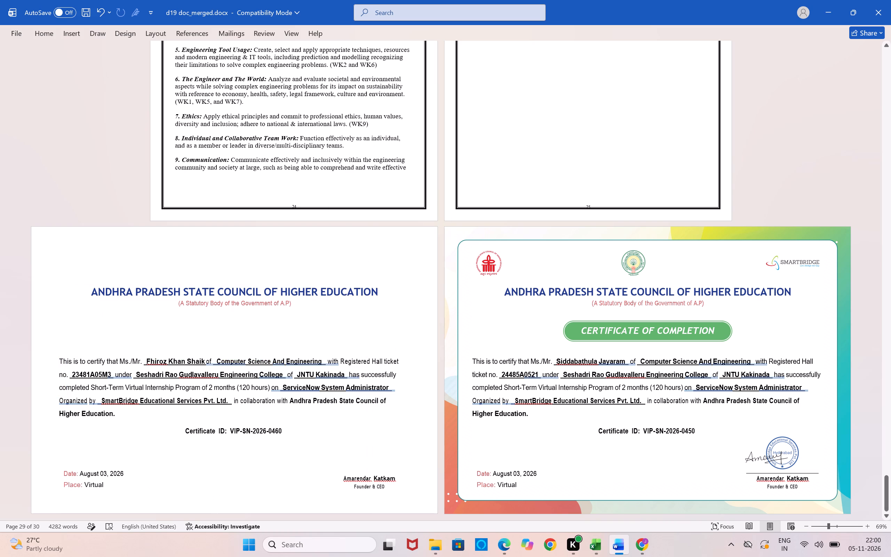
left_click_drag(96, 289, 144, 313)
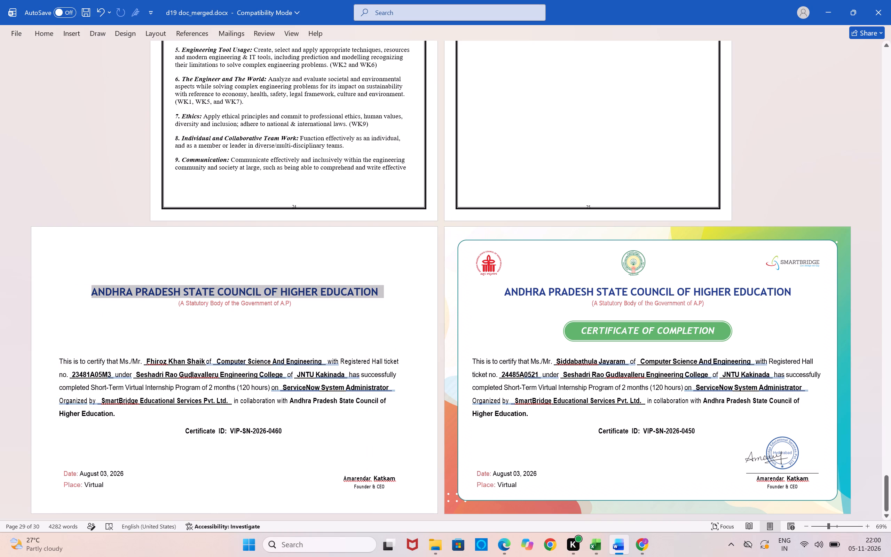
left_click_drag(144, 313, 399, 526)
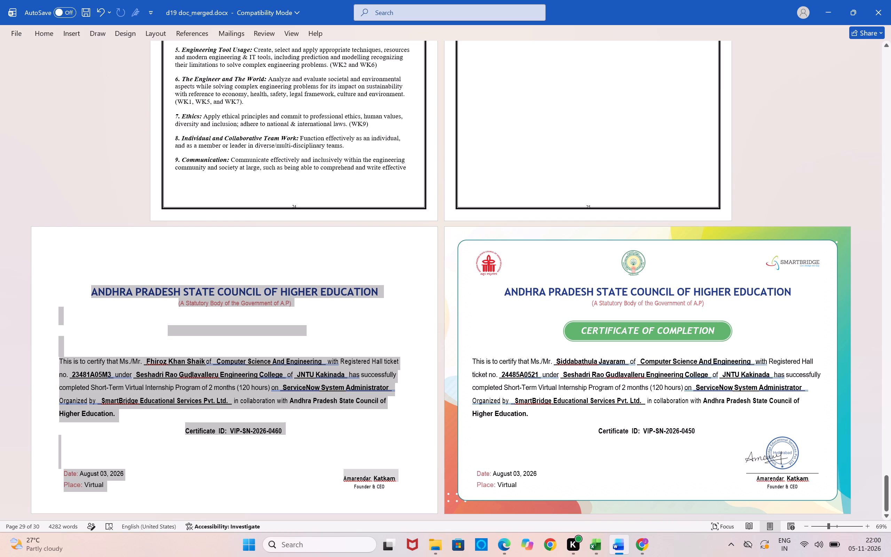
left_click_drag(399, 526, 391, 486)
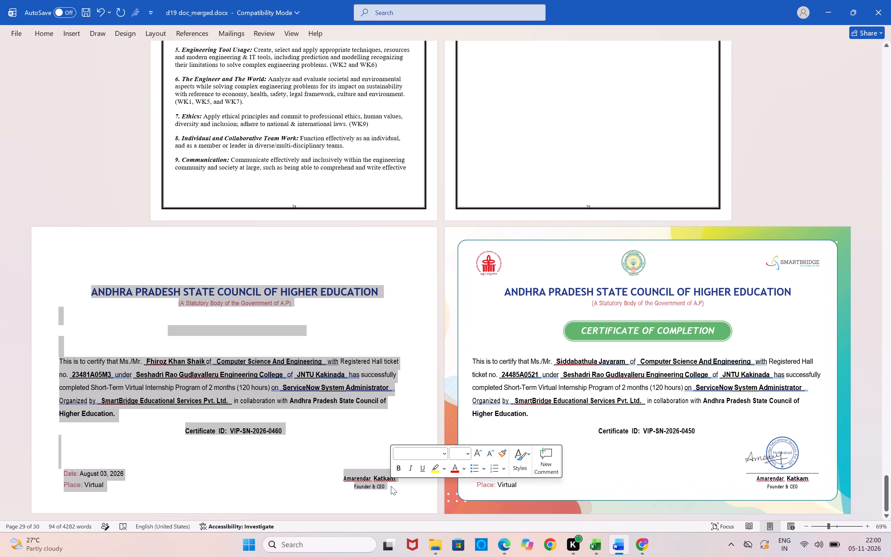
key("Delete")
Delete the second completion certificate's background graphic and all of its text, from the council heading to the signatory lines.
scroll(403, 458, "down", 4)
left_click(574, 342)
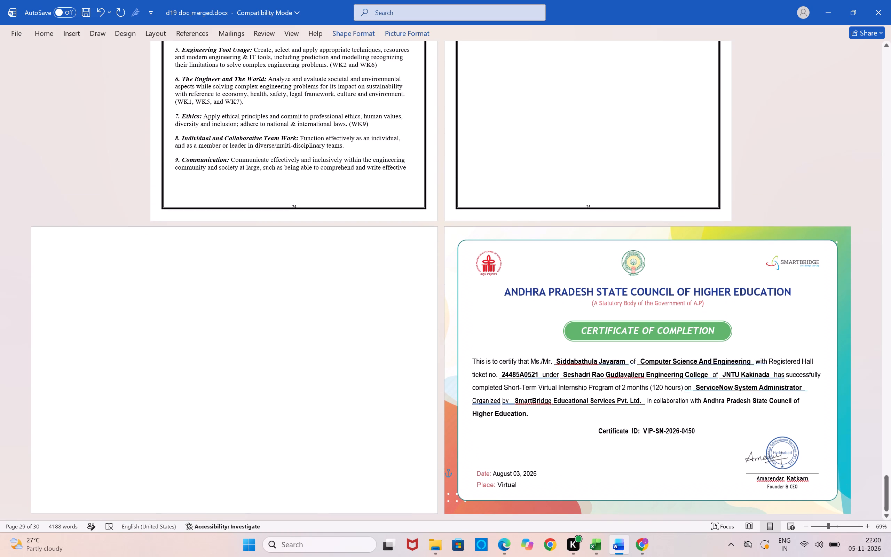
key("Delete")
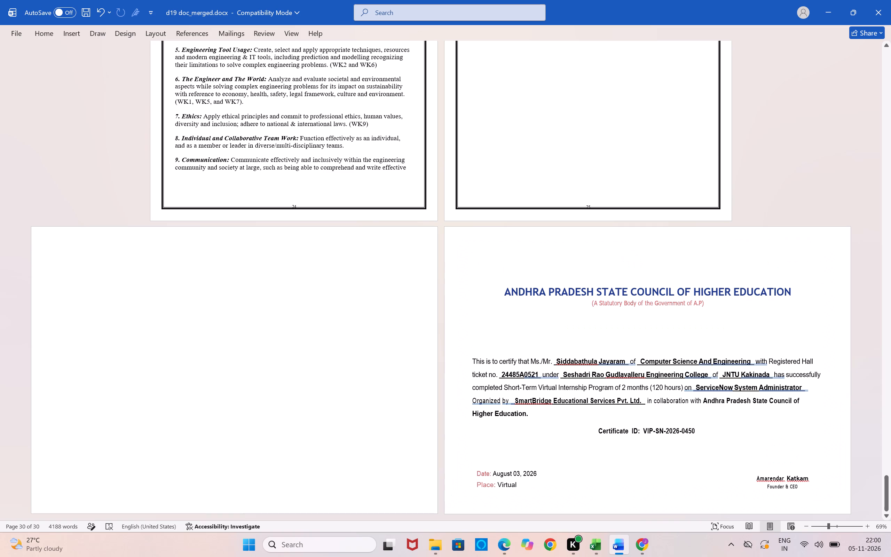
left_click_drag(505, 286, 811, 486)
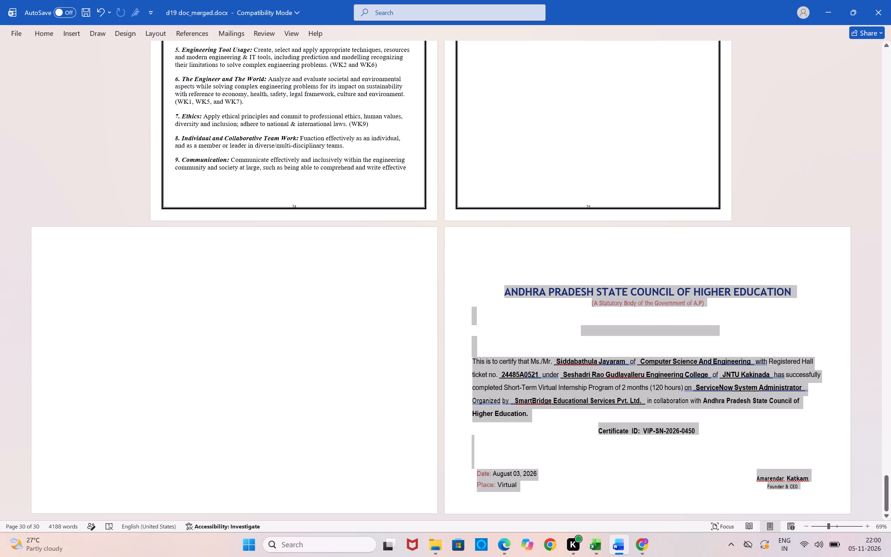
left_click_drag(811, 486, 813, 486)
key("Delete")
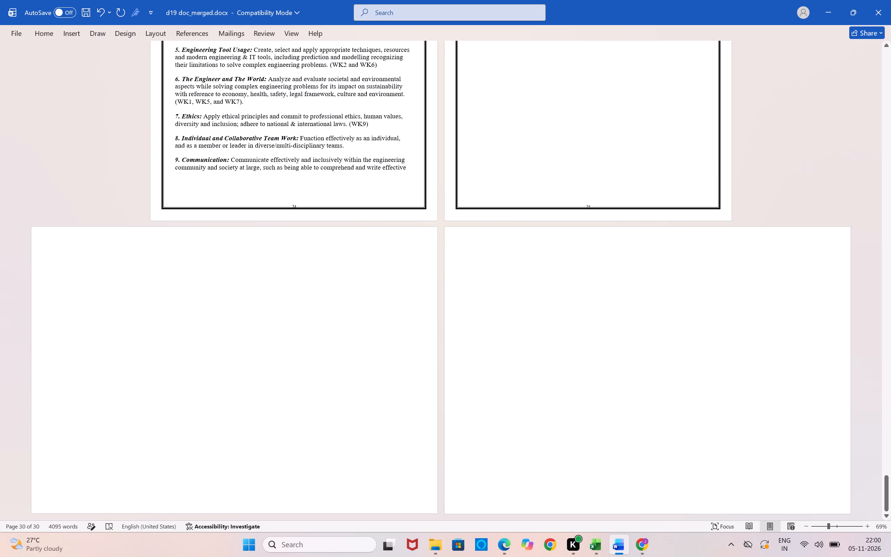
Delete the leftover empty content of the cleared certificate pages so that a single blank landscape page remains at the end.
left_click(218, 321)
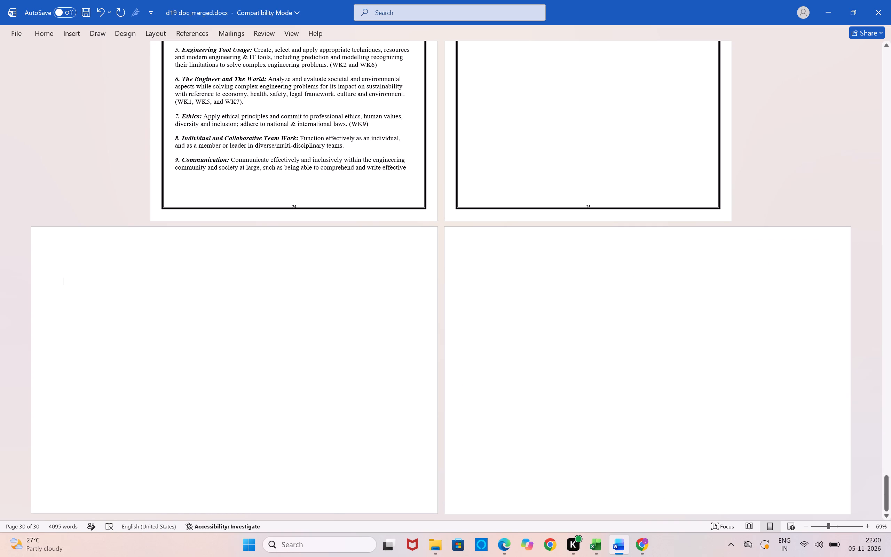
right_click(218, 321)
left_click(392, 356)
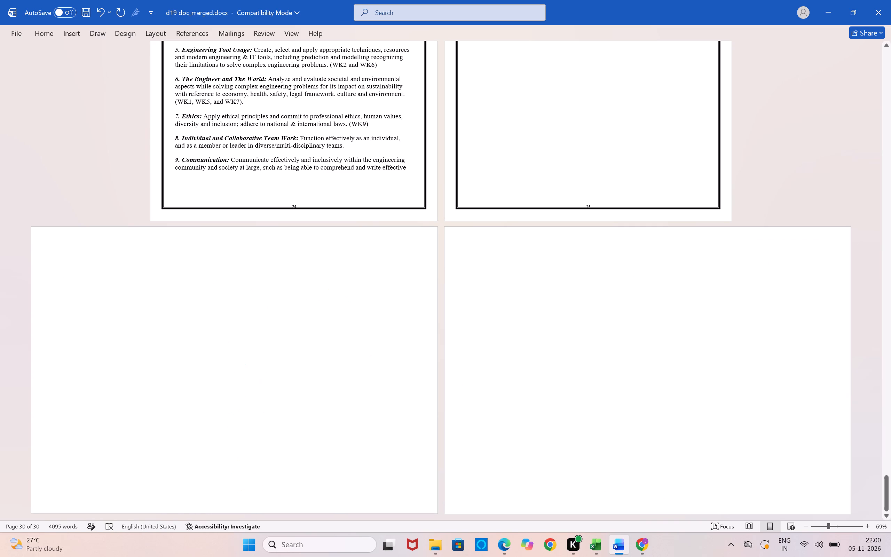
left_click(392, 356)
key("Delete")
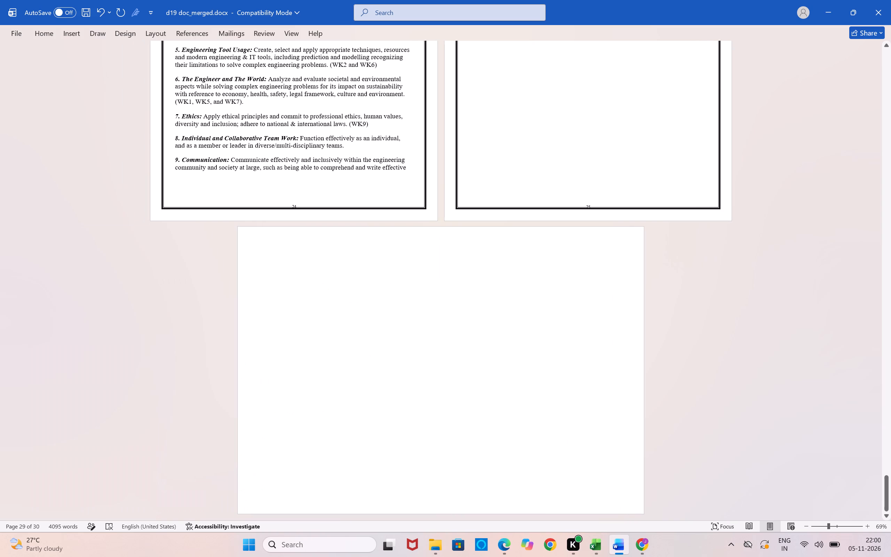
key("Delete")
key("Delete")
left_click(364, 254)
key("Delete")
left_click(375, 343)
scroll(375, 343, "down", 2)
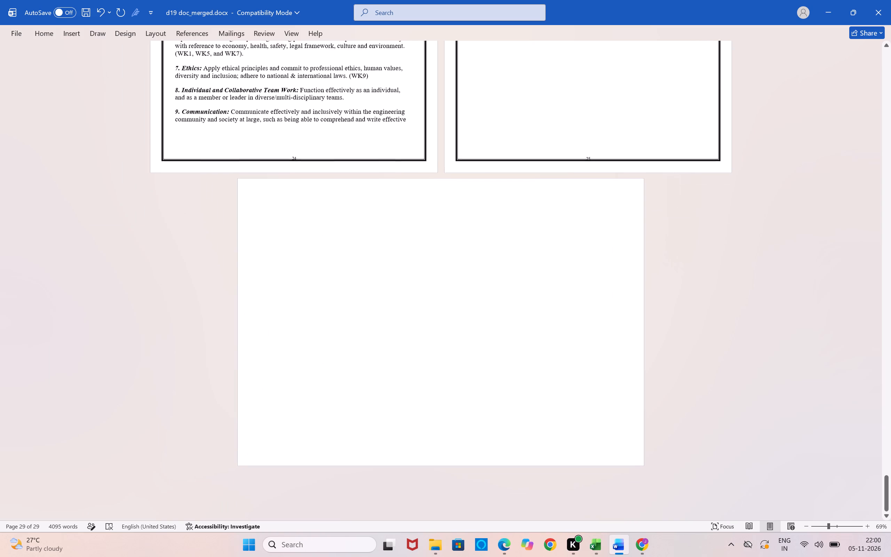
Copy the page border picture from the page with the Program Specific Outcomes (PSOs).
scroll(375, 343, "up", 3)
left_click(534, 295)
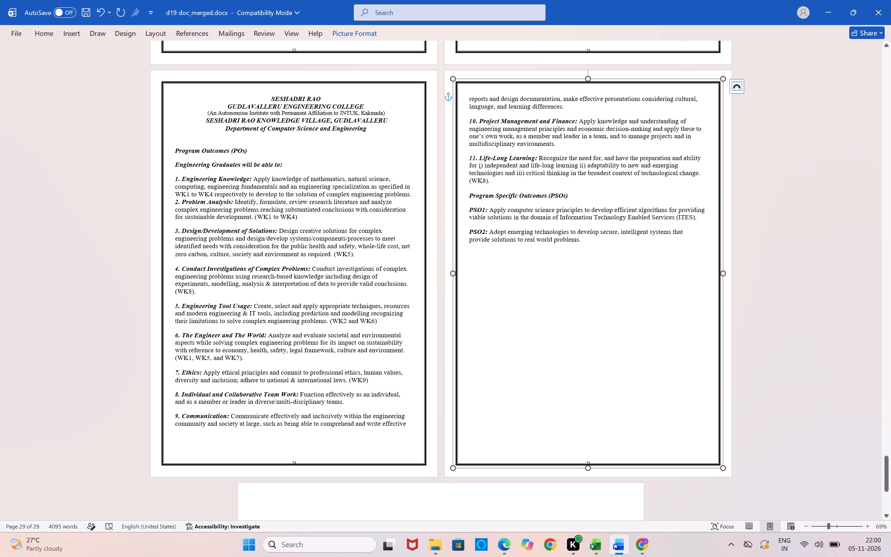
right_click(549, 319)
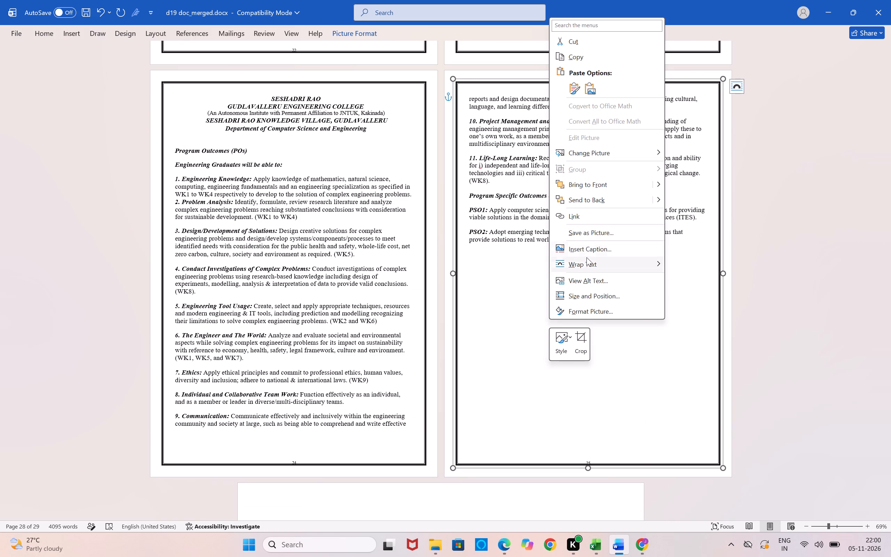
left_click(580, 58)
scroll(565, 350, "down", 5)
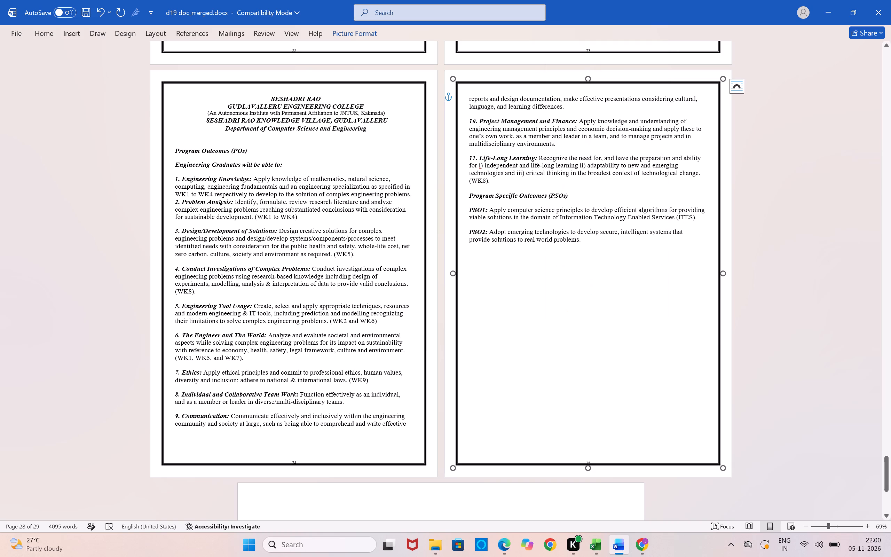
scroll(430, 416, "down", 5)
scroll(584, 297, "down", 2)
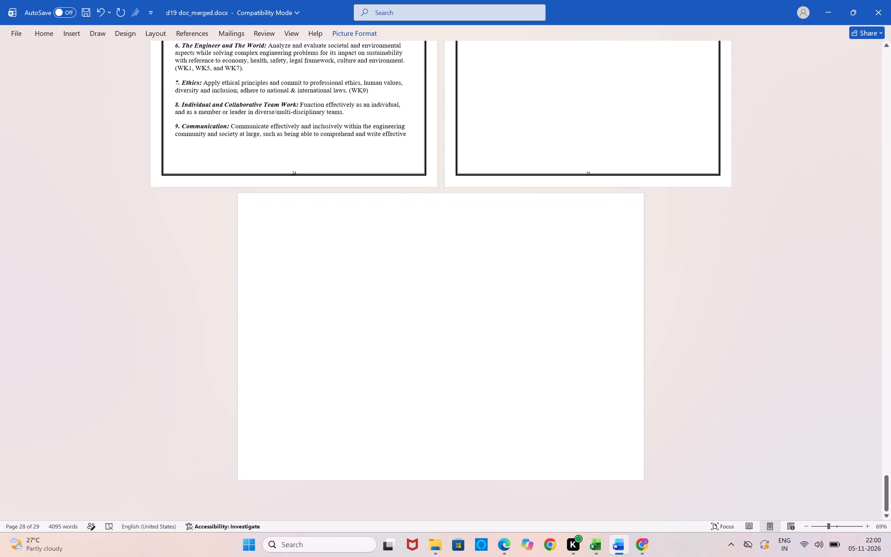
scroll(584, 297, "down", 1)
Insert a blank page at the end of the report, at the remaining empty landscape page.
left_click(538, 338)
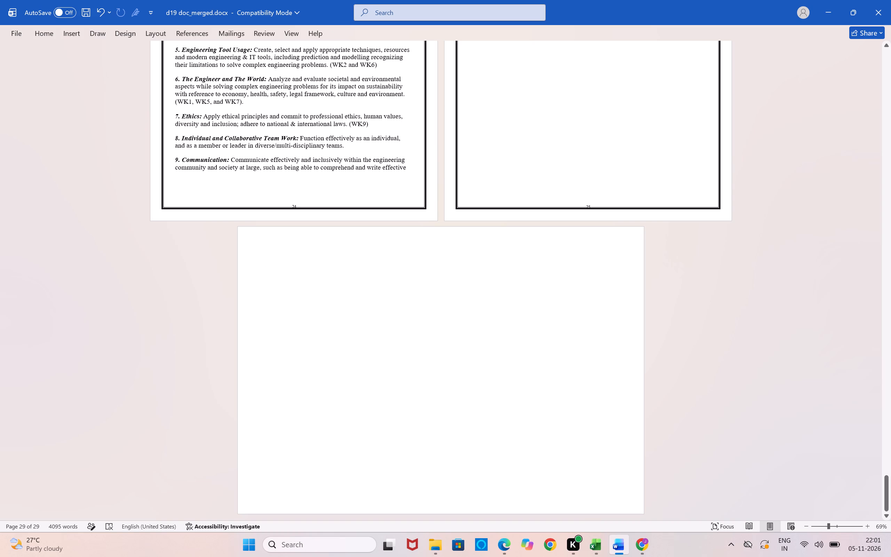
left_click(68, 34)
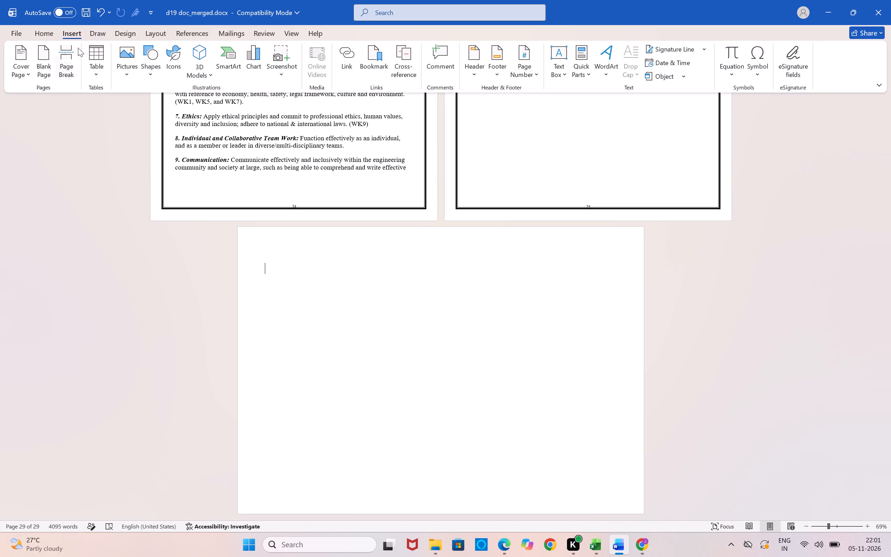
left_click(44, 76)
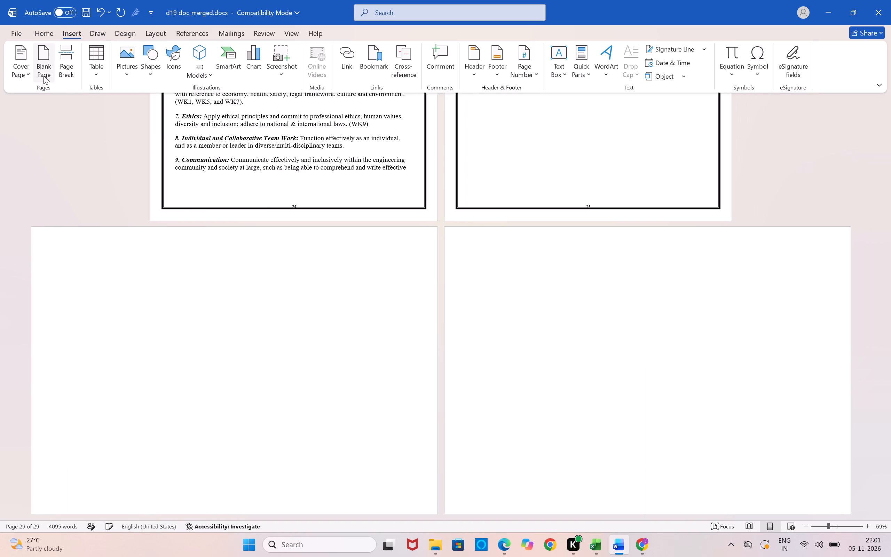
scroll(483, 308, "down", 2)
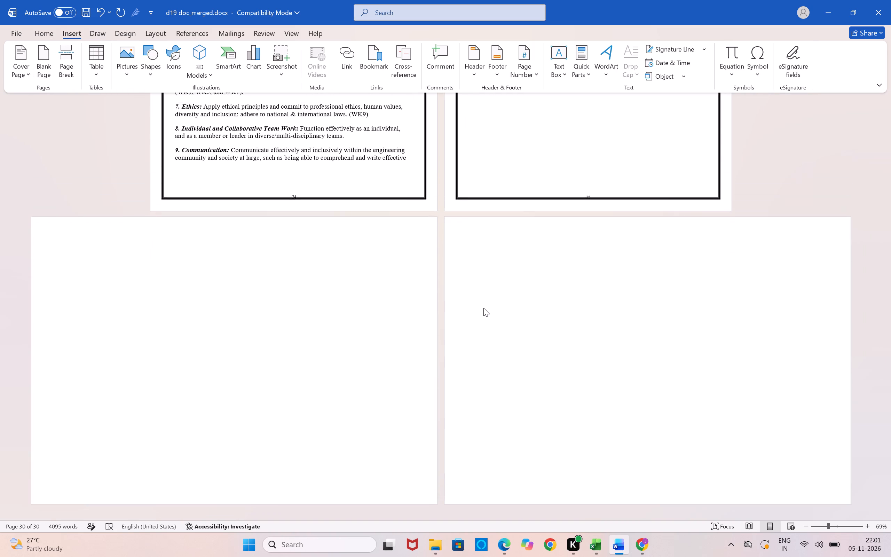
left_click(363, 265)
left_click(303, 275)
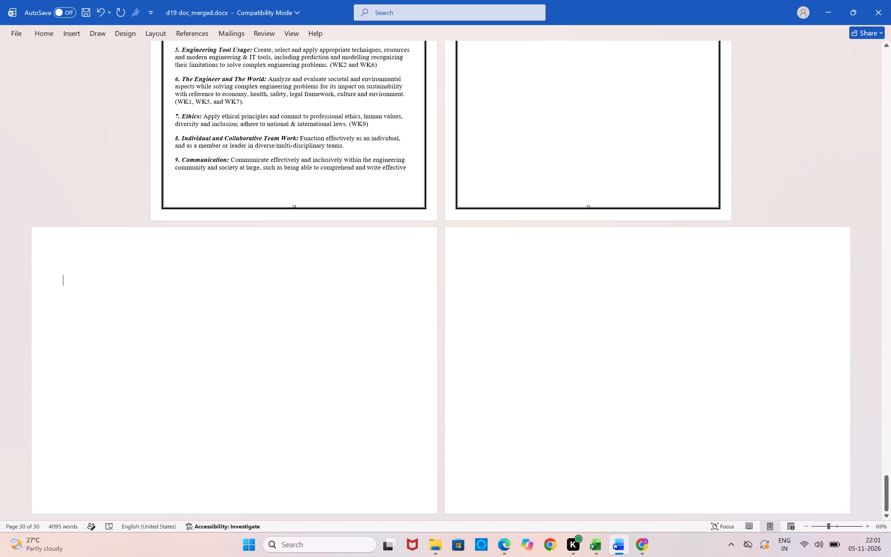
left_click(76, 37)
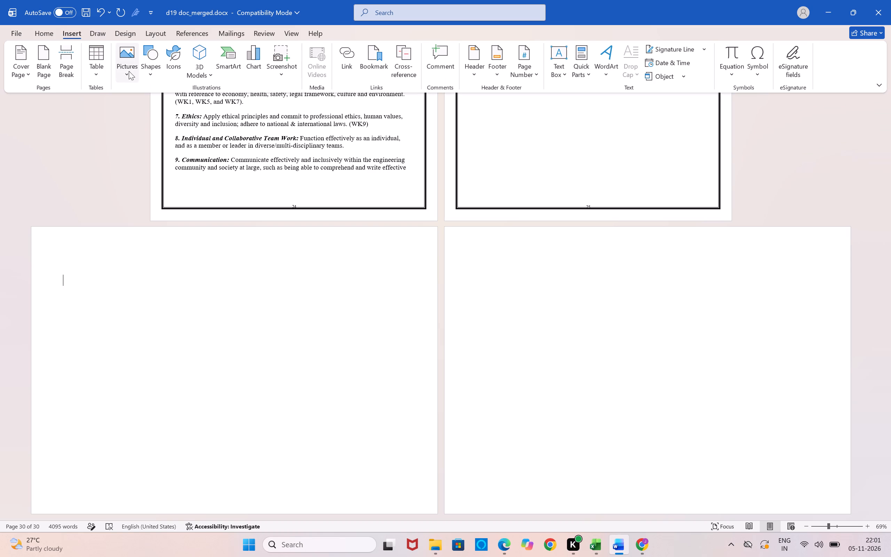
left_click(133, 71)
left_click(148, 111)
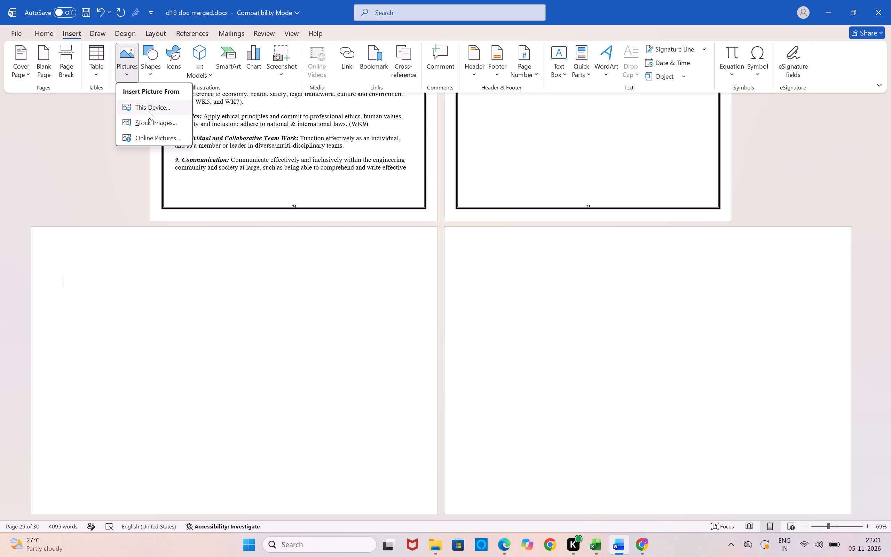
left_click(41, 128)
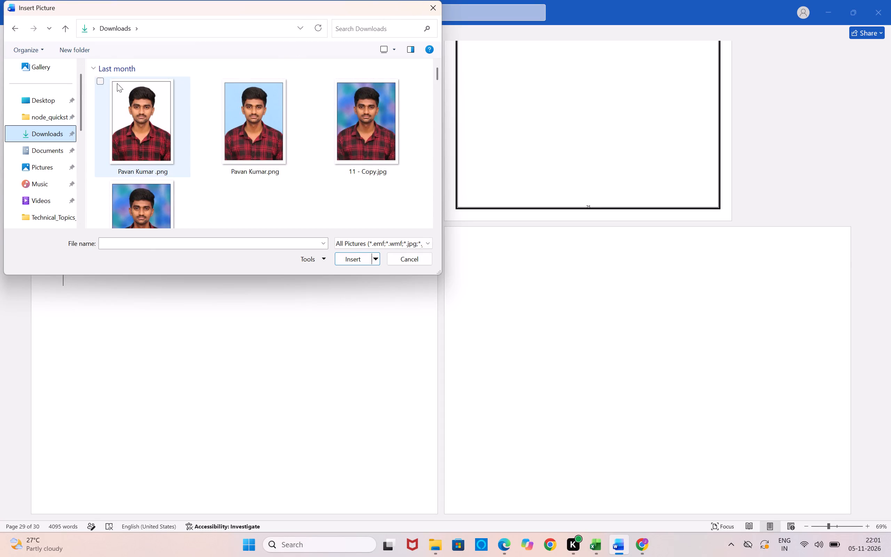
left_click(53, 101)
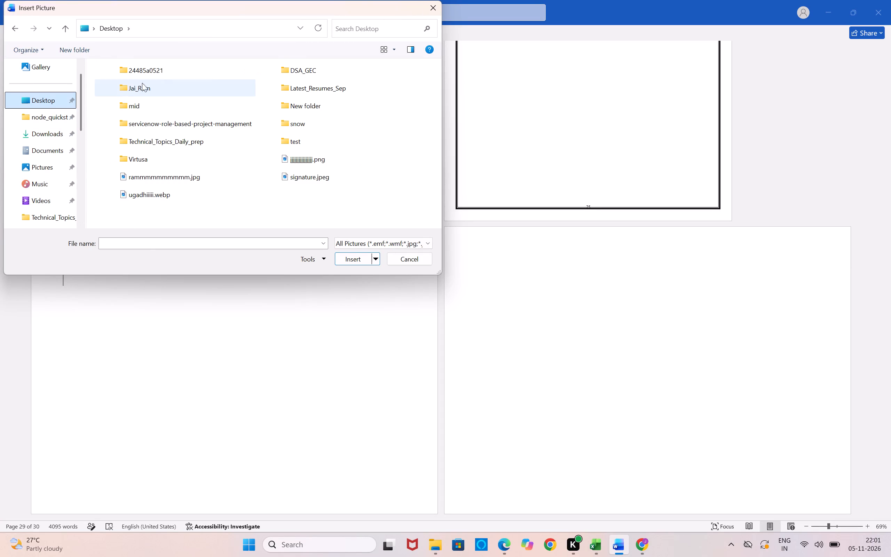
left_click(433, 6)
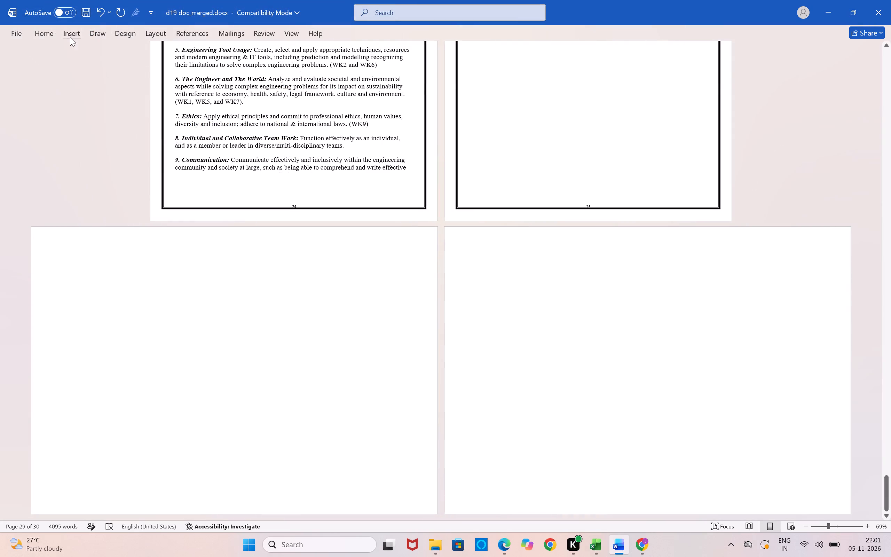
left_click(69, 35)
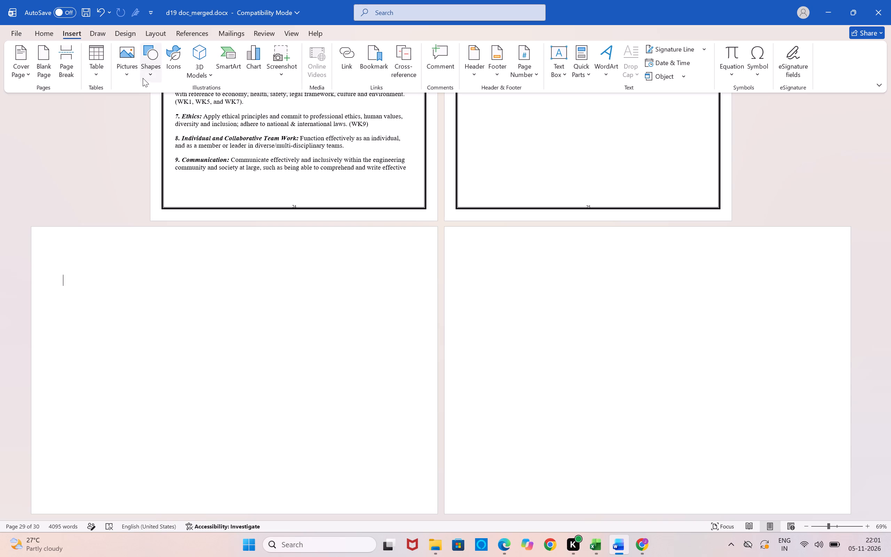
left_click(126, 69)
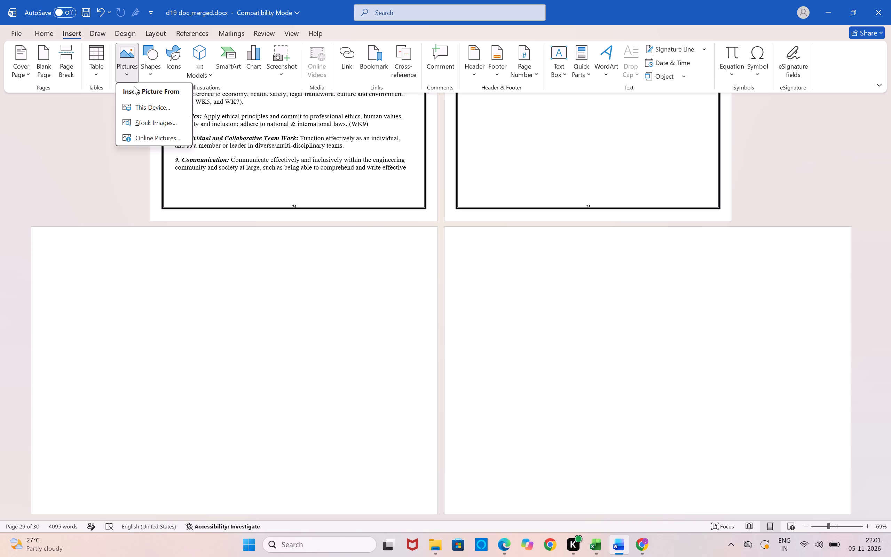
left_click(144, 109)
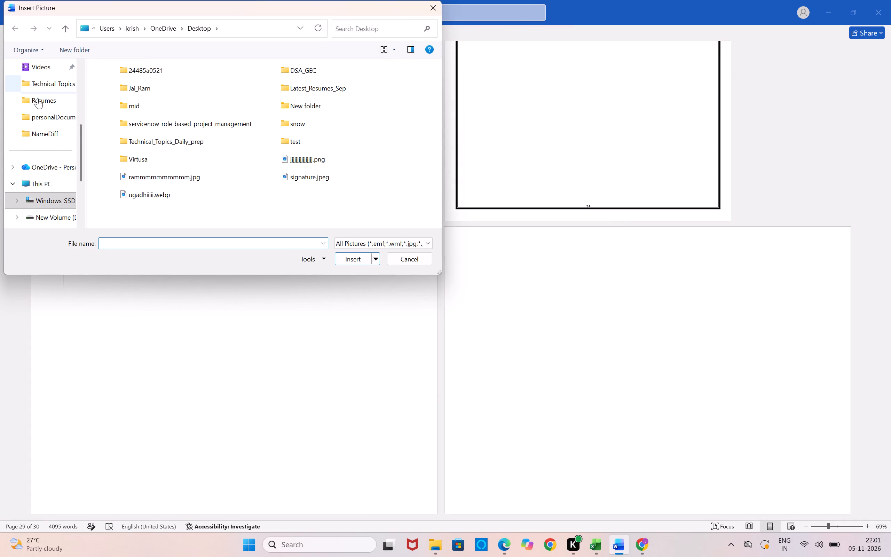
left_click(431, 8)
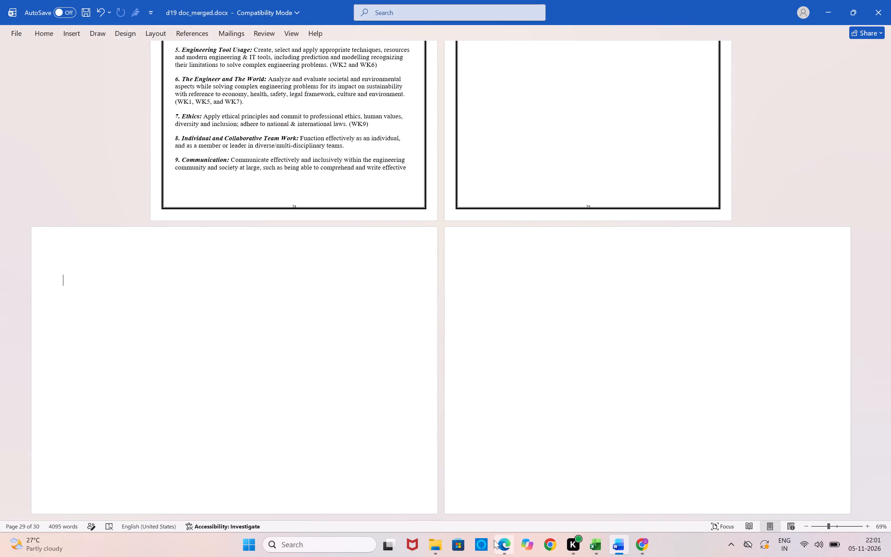
Open certificate (2).pdf from the Downloads folder and capture a screenshot of the whole certificate, cropped to its edges.
double_click(440, 546)
left_click(439, 551)
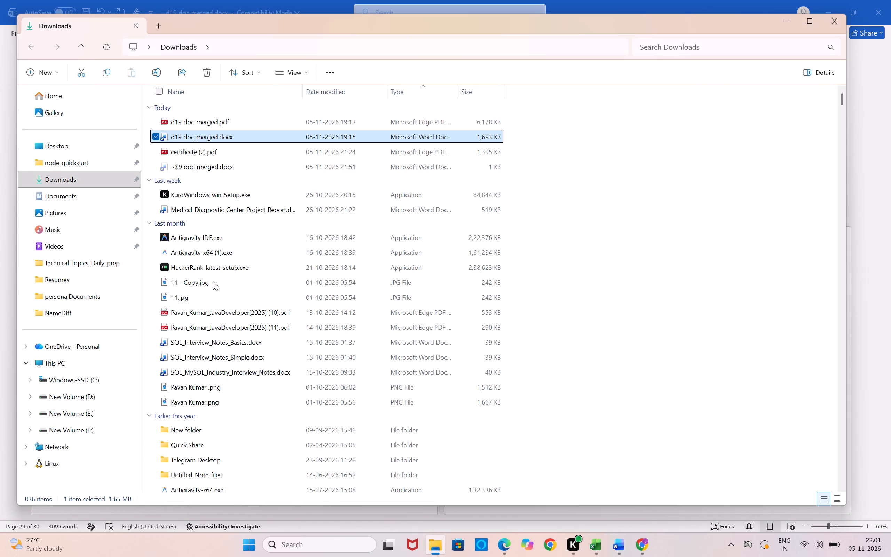
double_click(177, 151)
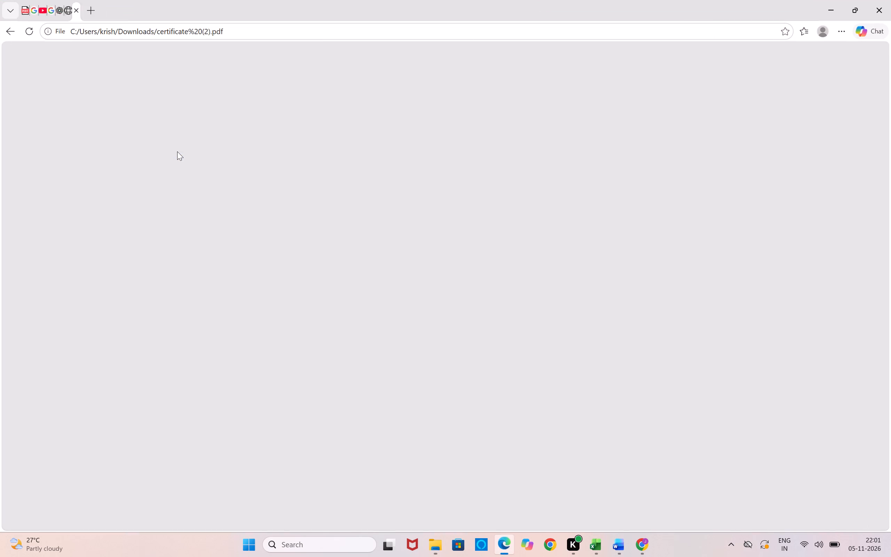
key("shift+super+s")
key("shift+super+s")
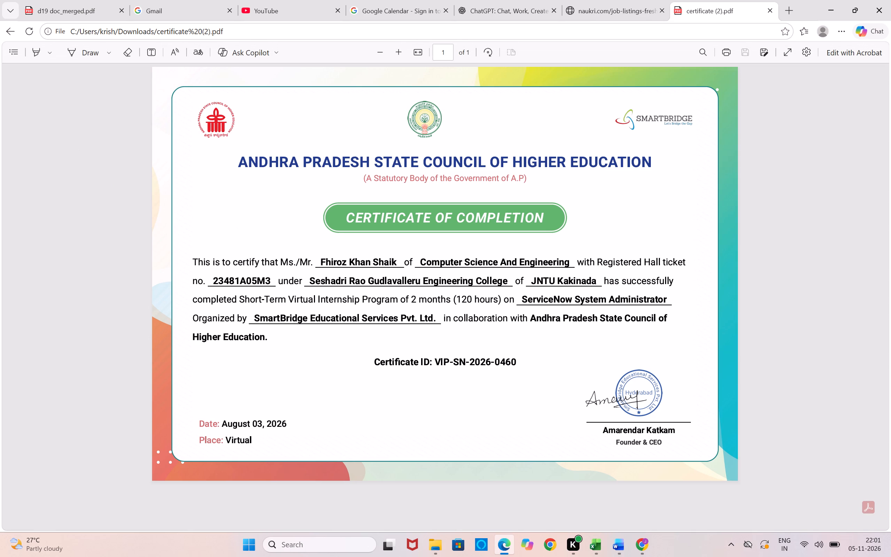
left_click_drag(151, 67, 292, 237)
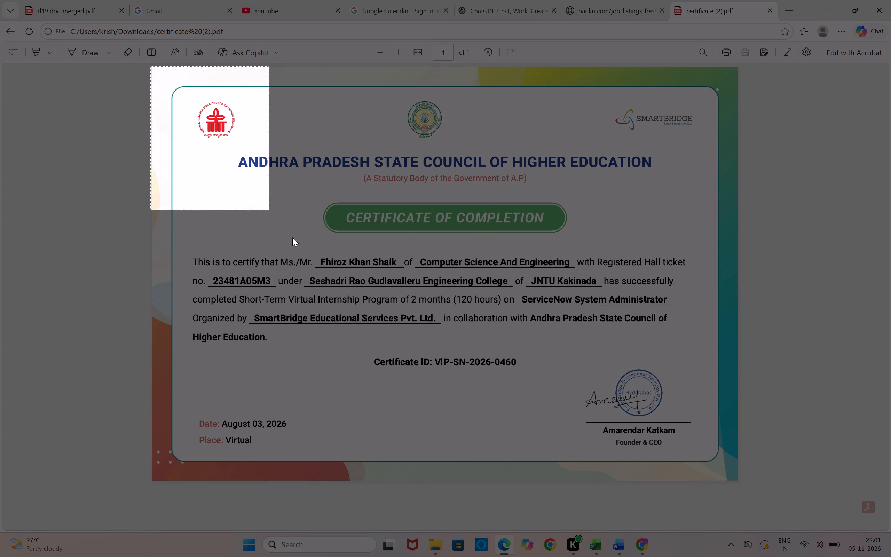
left_click_drag(292, 237, 741, 500)
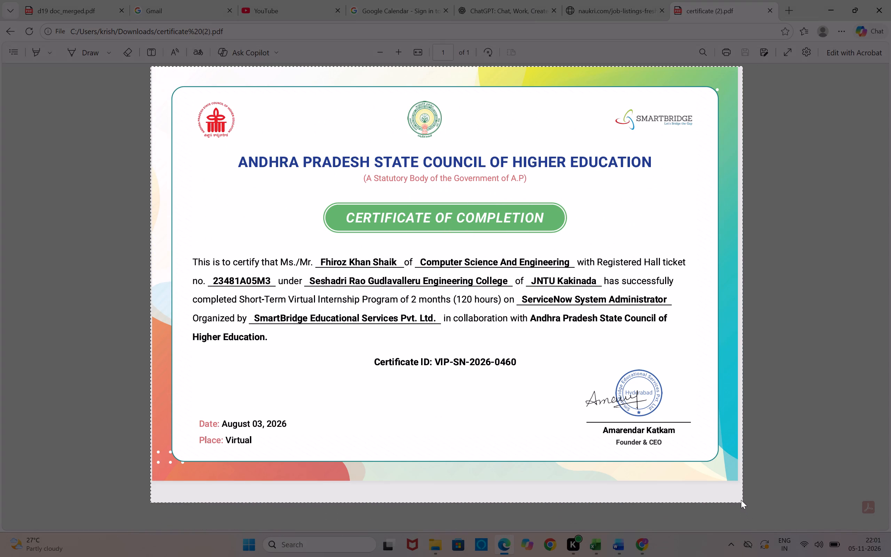
left_click_drag(741, 500, 738, 479)
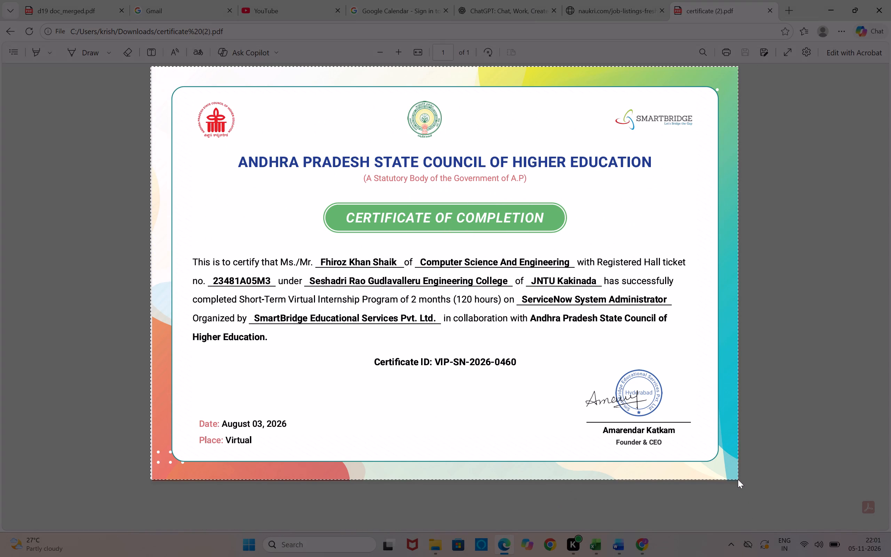
left_click_drag(738, 479, 739, 480)
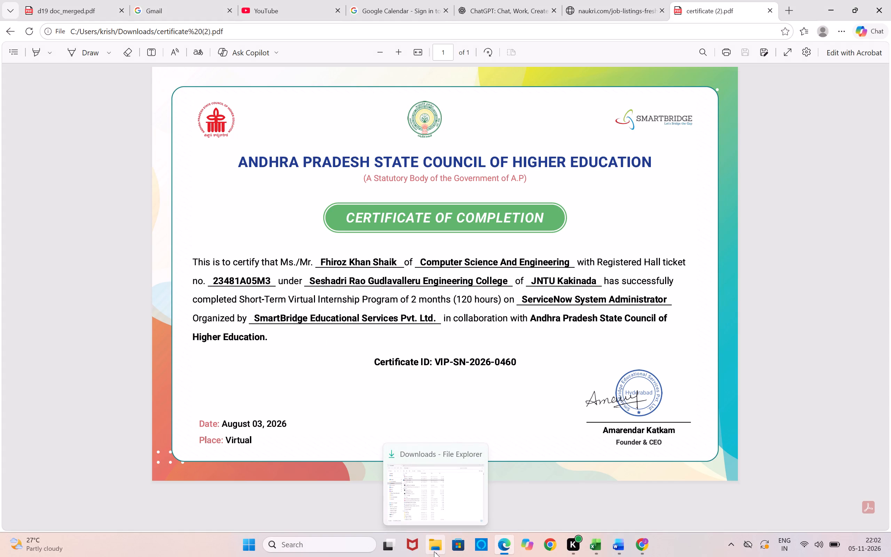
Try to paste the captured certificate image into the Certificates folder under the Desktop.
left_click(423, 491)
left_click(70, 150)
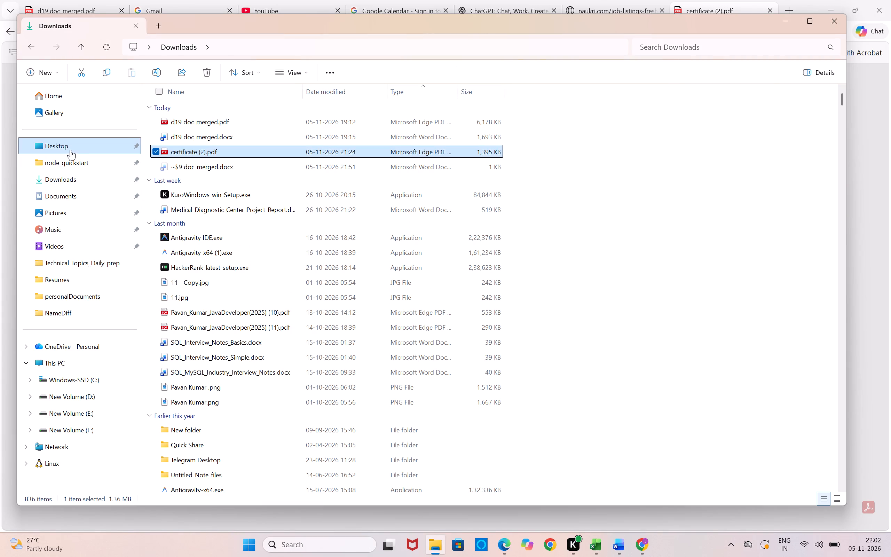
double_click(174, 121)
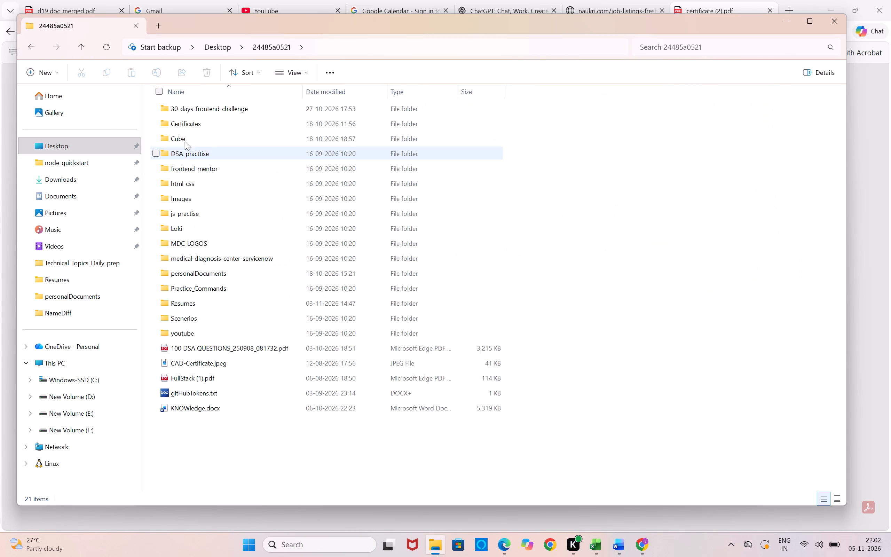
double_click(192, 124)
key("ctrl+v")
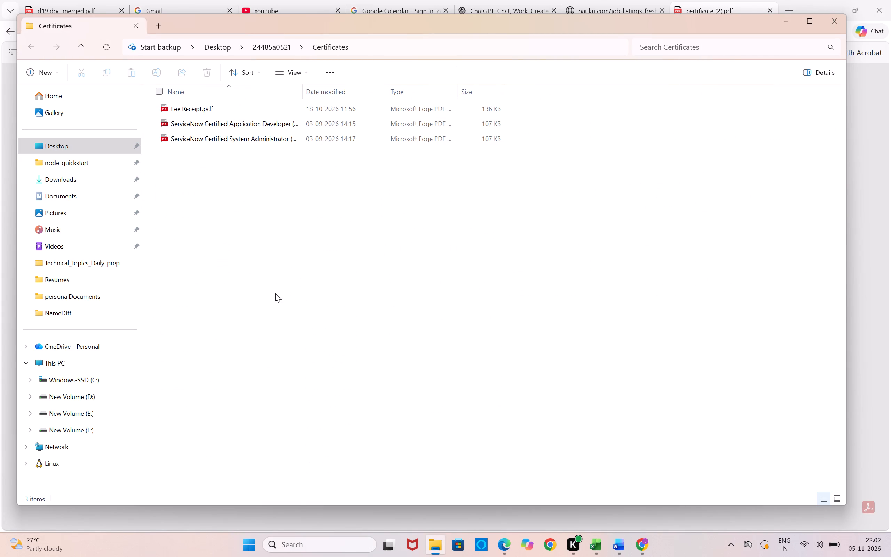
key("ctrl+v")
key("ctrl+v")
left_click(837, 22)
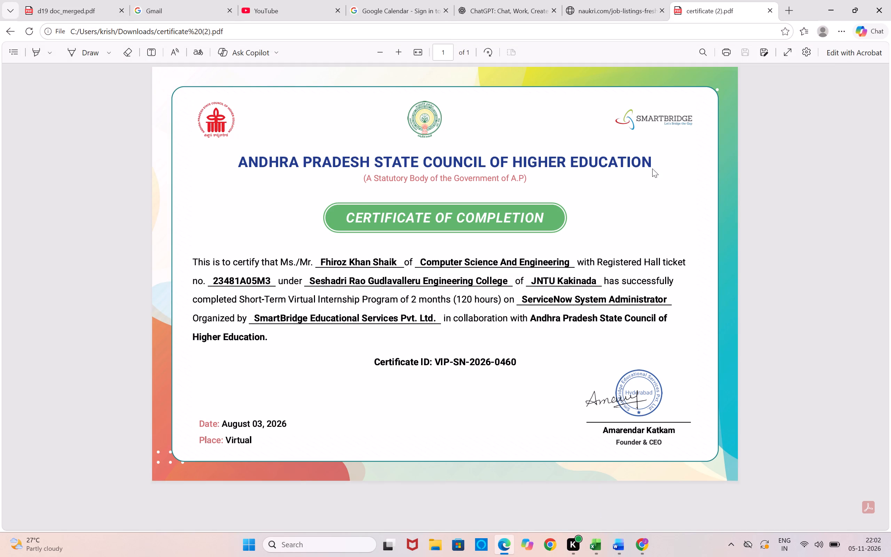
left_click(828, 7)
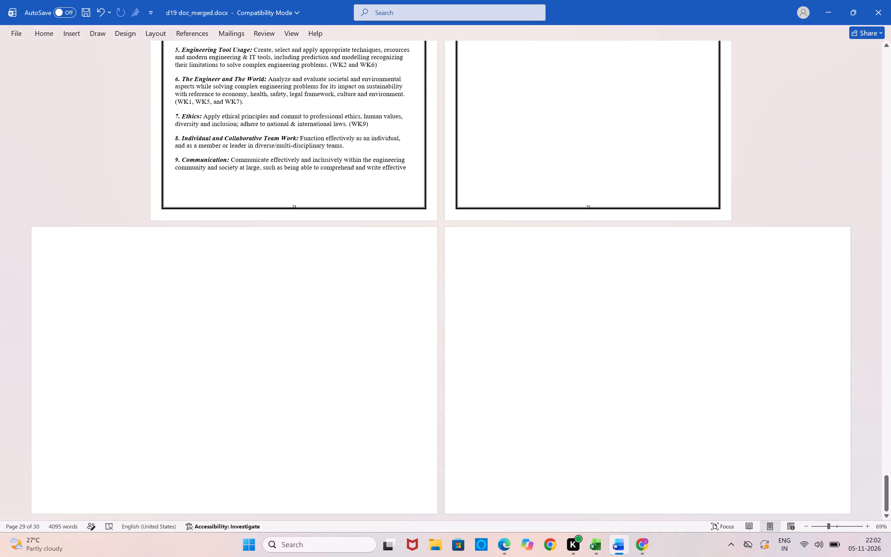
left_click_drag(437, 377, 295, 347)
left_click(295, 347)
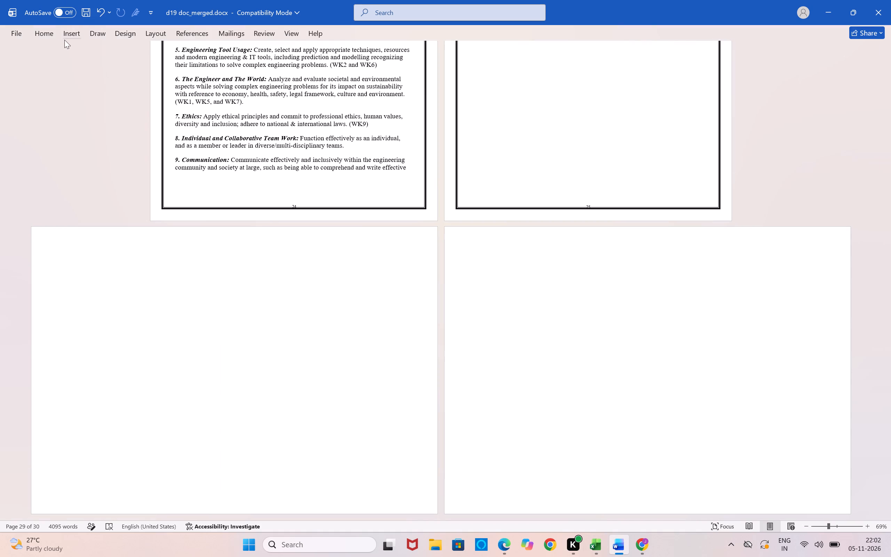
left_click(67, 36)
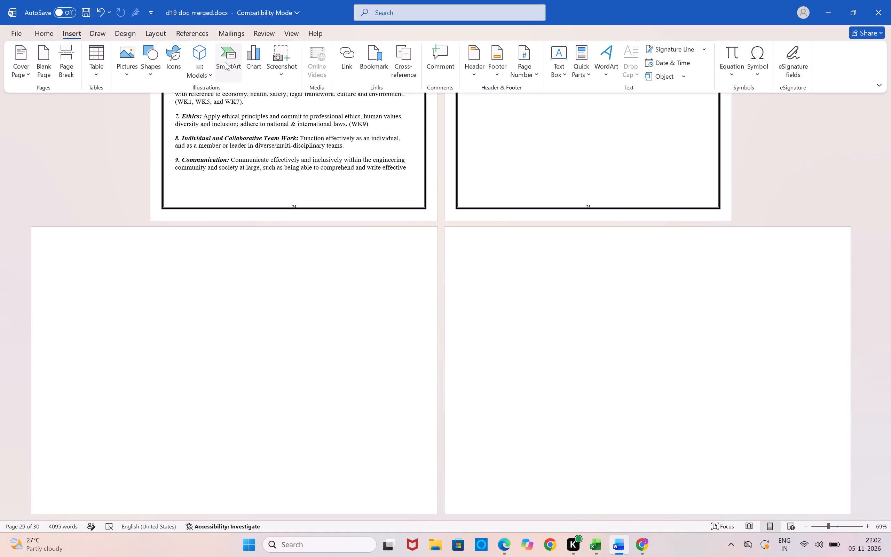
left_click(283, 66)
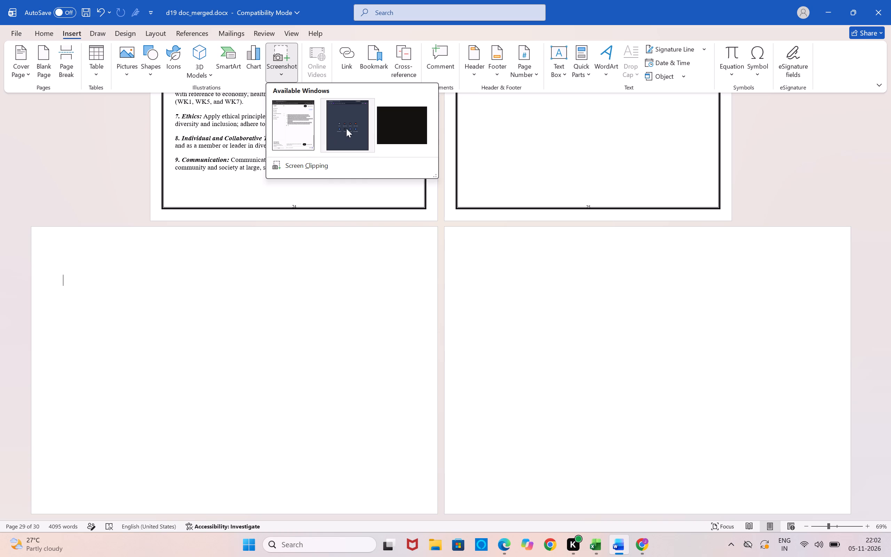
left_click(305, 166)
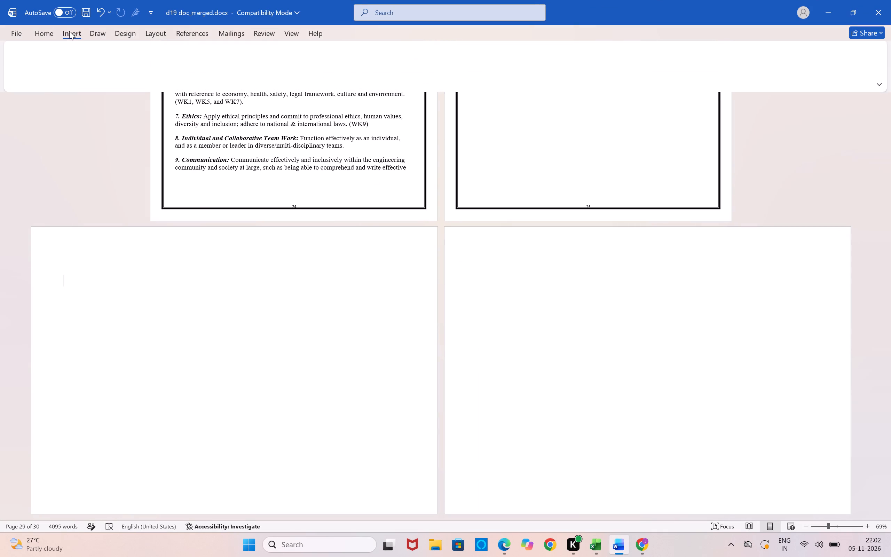
left_click(124, 67)
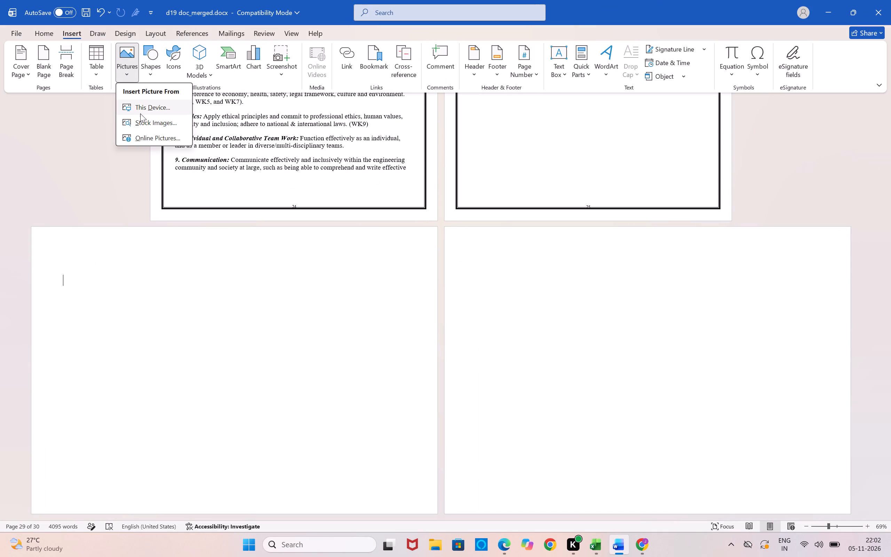
left_click(145, 110)
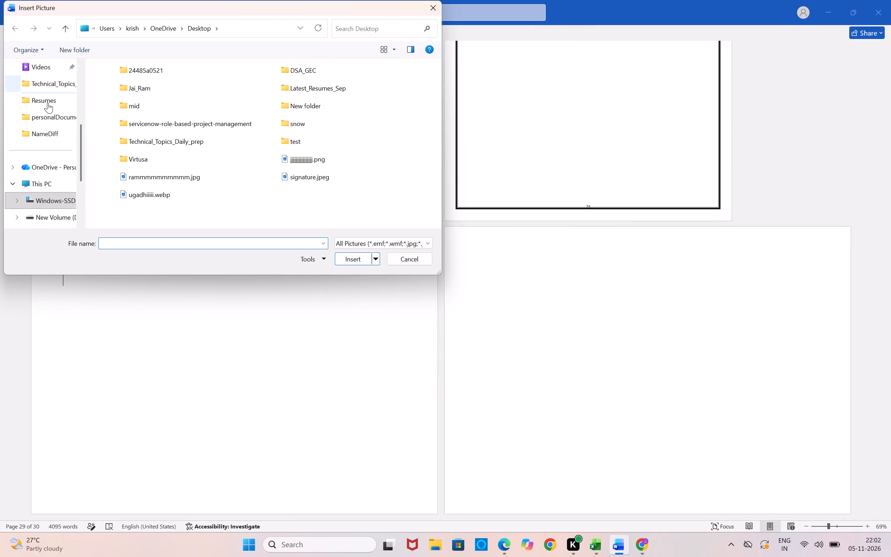
scroll(36, 172, "up", 5)
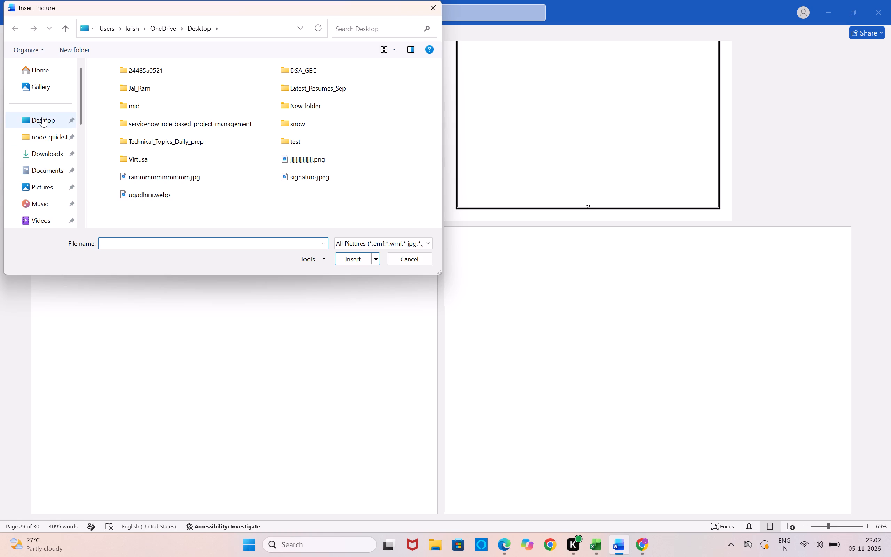
left_click(41, 92)
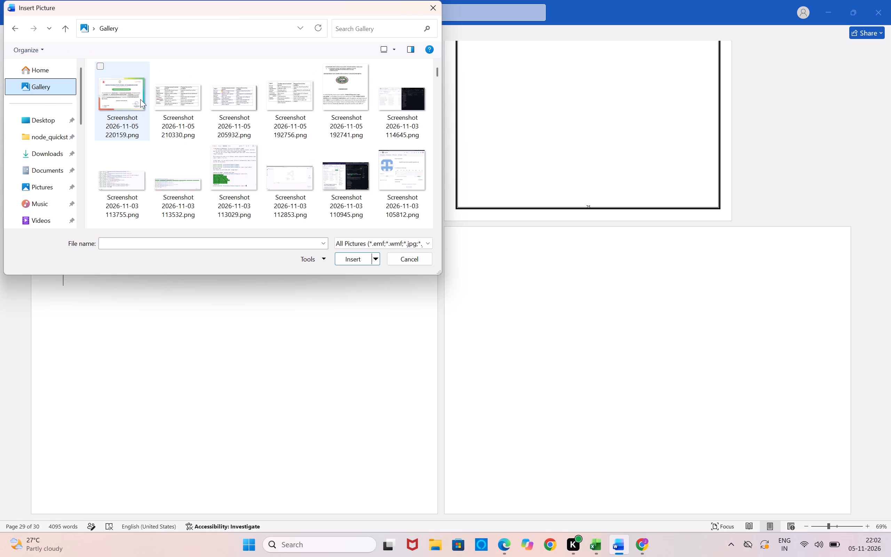
left_click(129, 97)
left_click(353, 259)
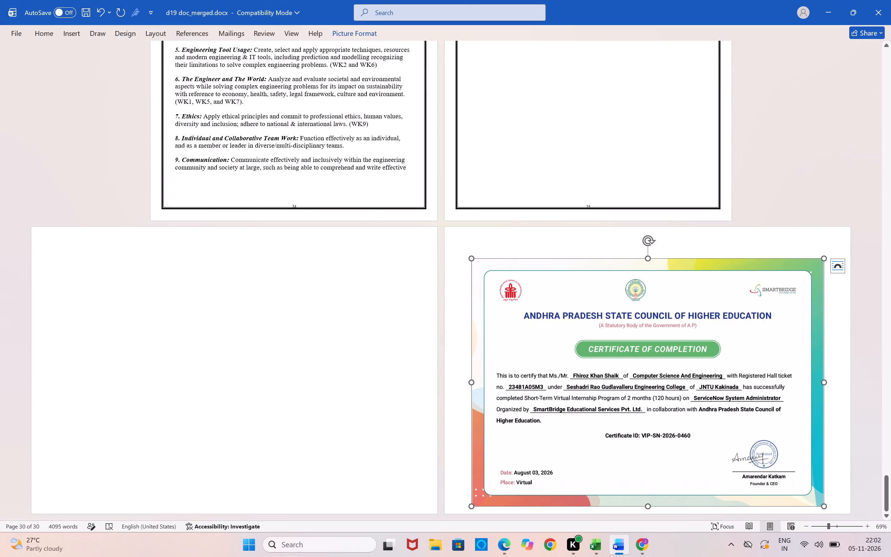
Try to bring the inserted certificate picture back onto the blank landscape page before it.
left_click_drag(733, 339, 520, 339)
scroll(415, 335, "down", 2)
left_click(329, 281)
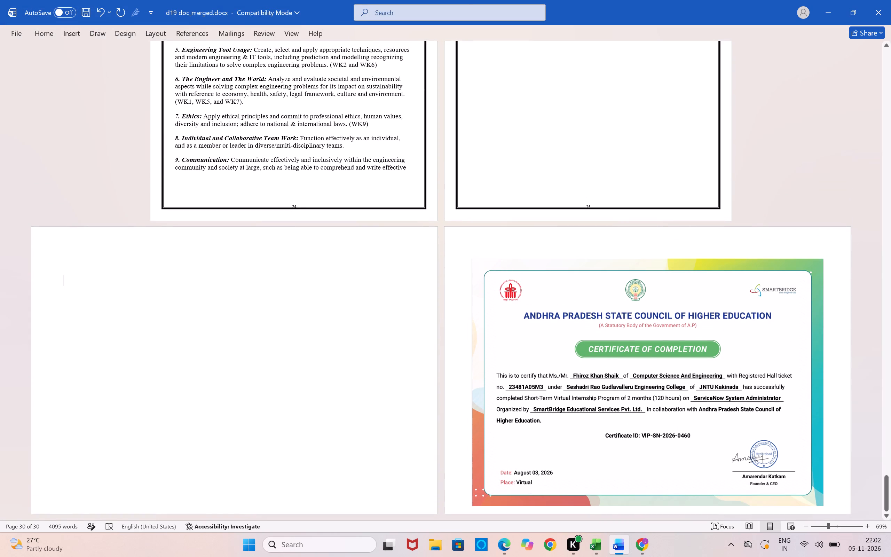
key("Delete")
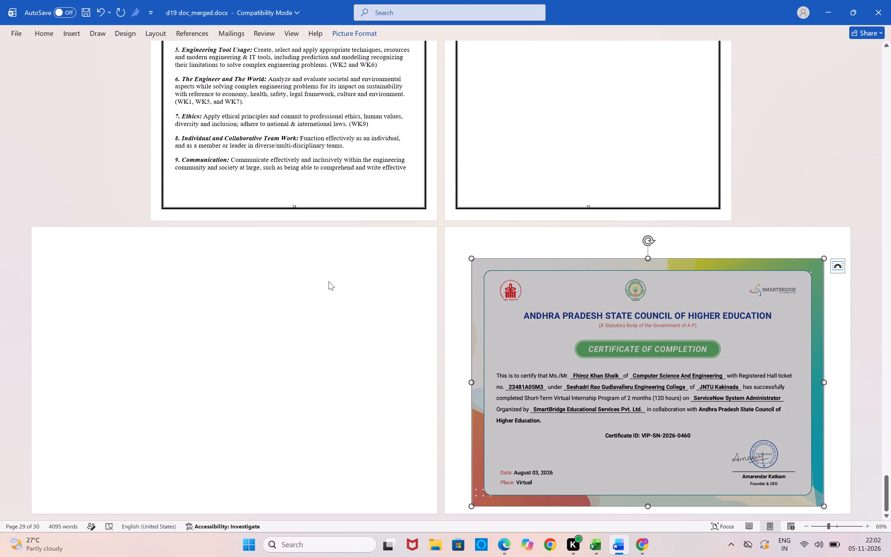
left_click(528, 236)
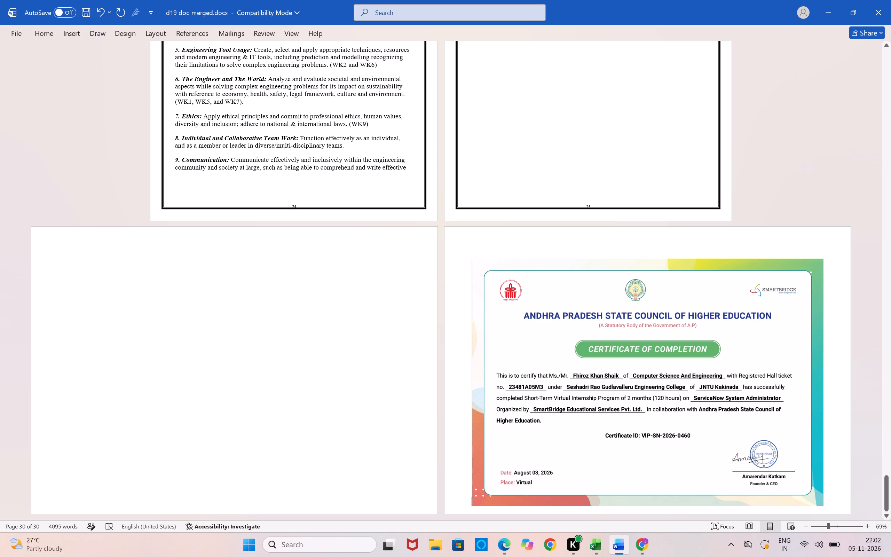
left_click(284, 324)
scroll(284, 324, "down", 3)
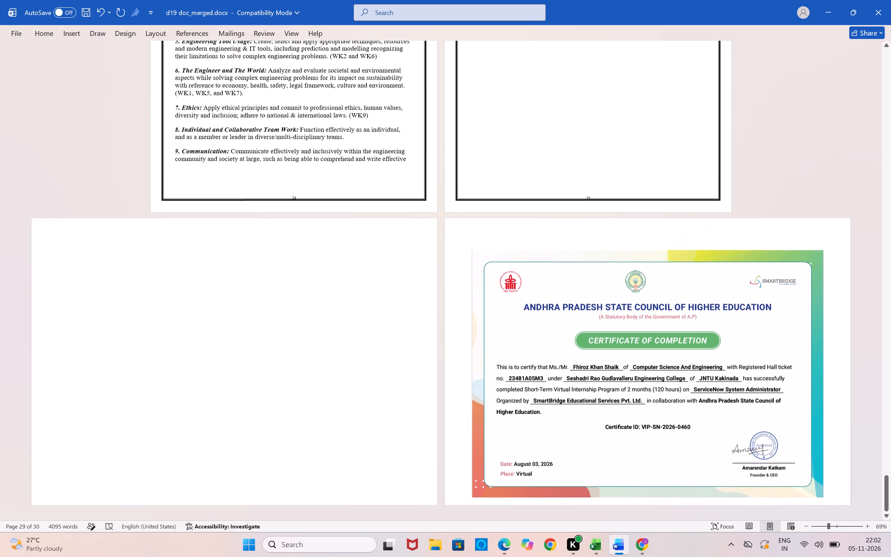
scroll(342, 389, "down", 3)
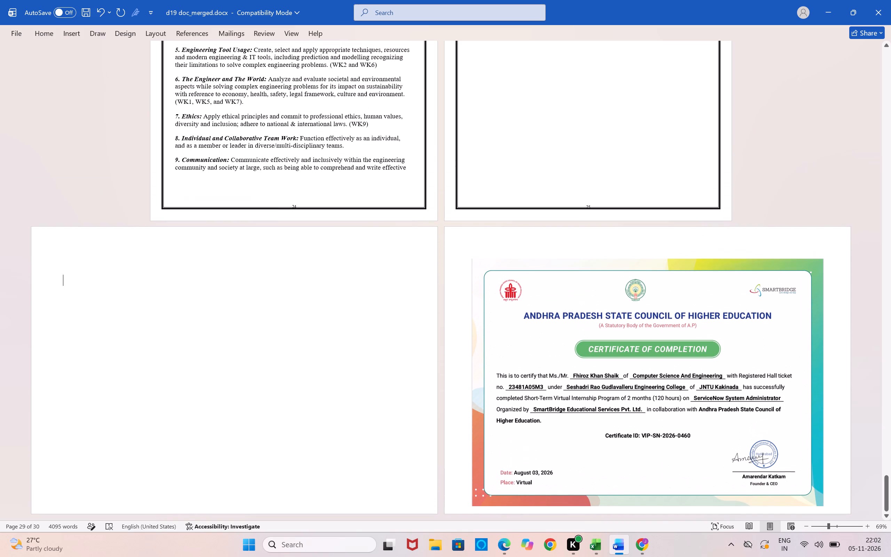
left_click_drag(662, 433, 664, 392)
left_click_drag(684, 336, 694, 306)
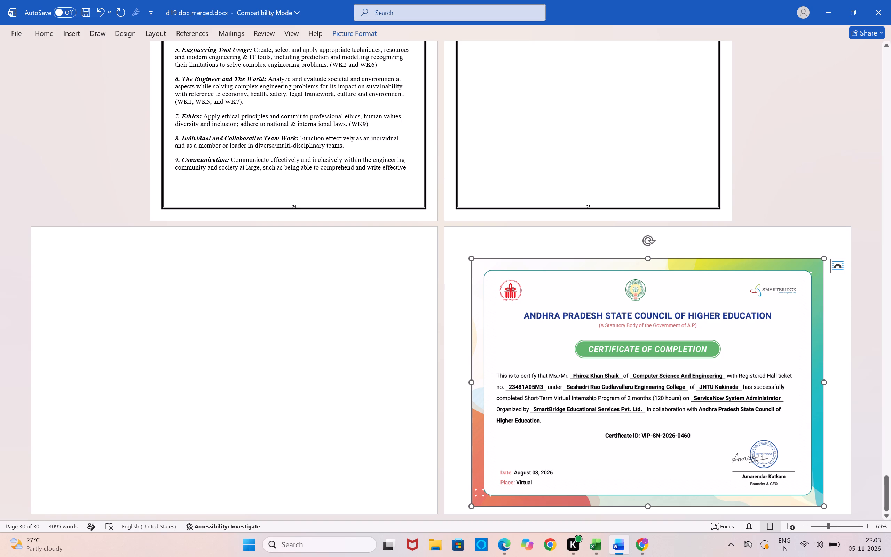
Reduce the height of the certificate picture on the last page slightly, keeping its width.
left_click_drag(646, 255, 648, 269)
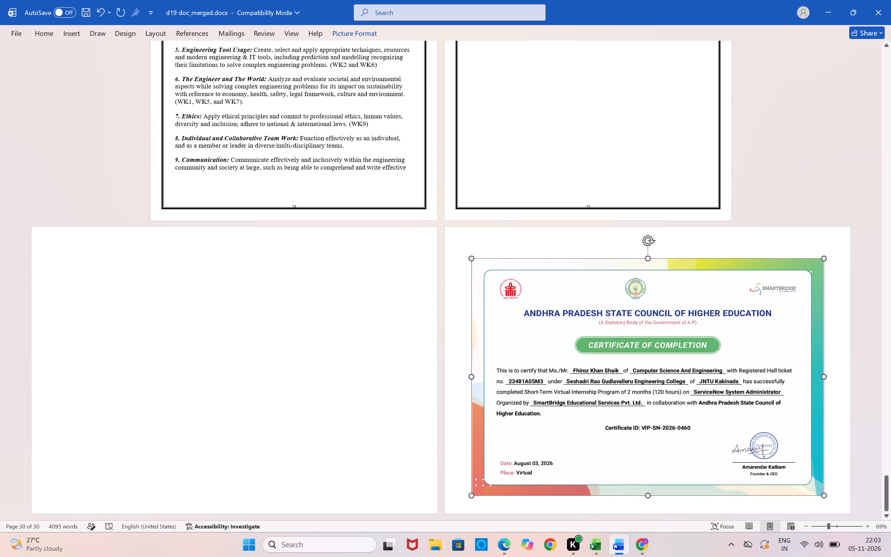
left_click_drag(648, 269, 652, 274)
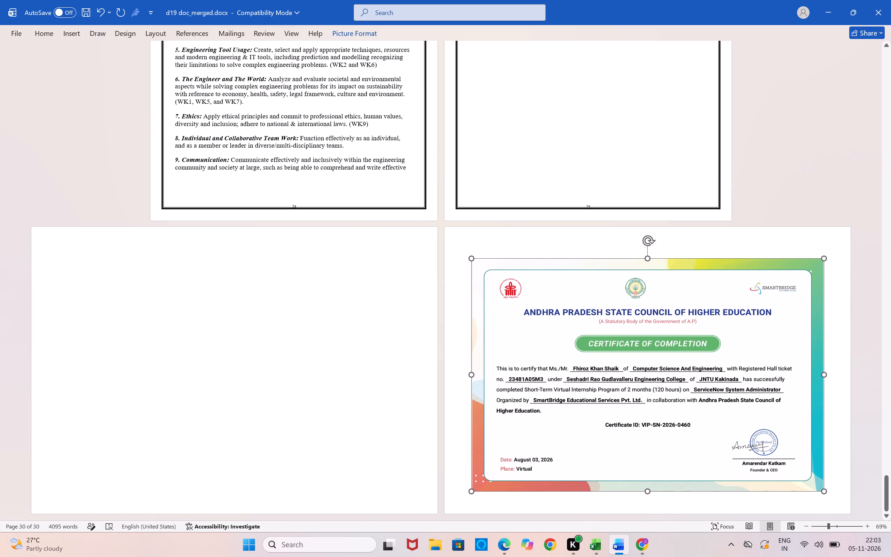
left_click(341, 360)
scroll(341, 360, "down", 4)
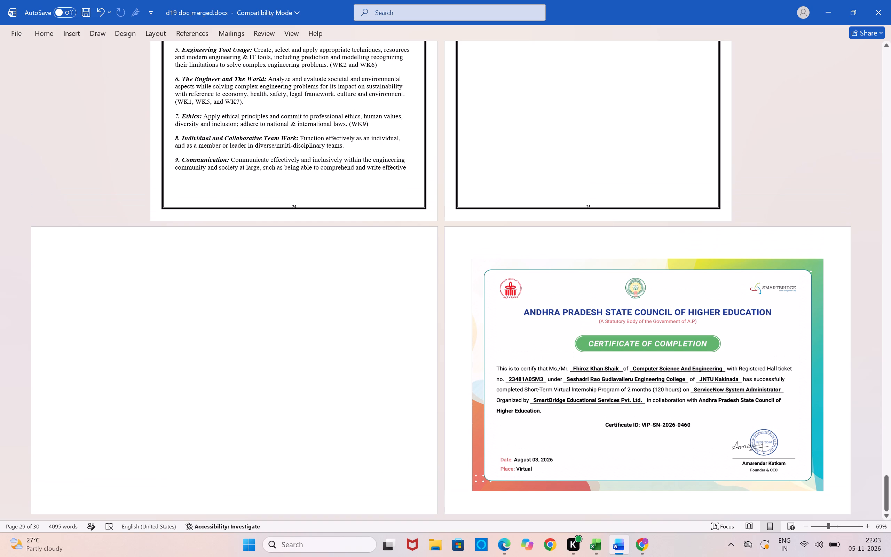
Delete the certificate picture on the last page together with the extra blank landscape page.
key("Delete")
key("Delete")
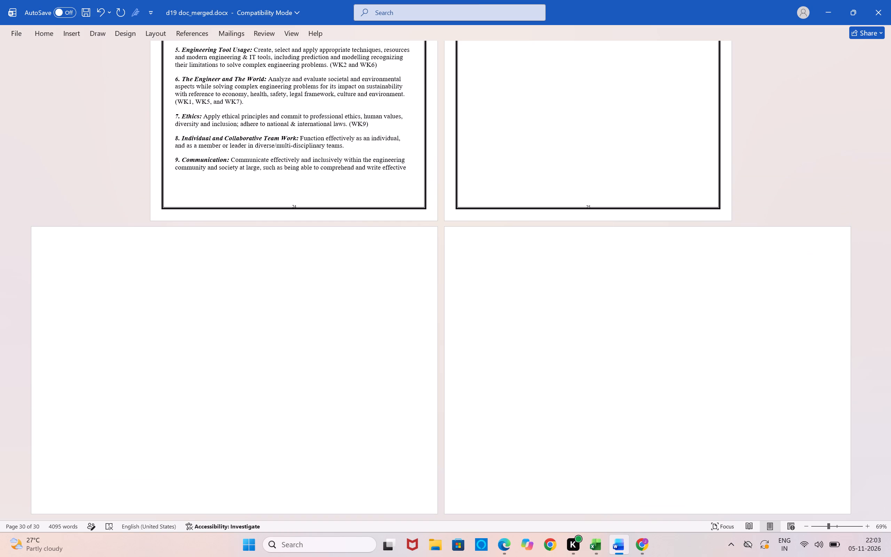
key("Delete")
key("Delete")
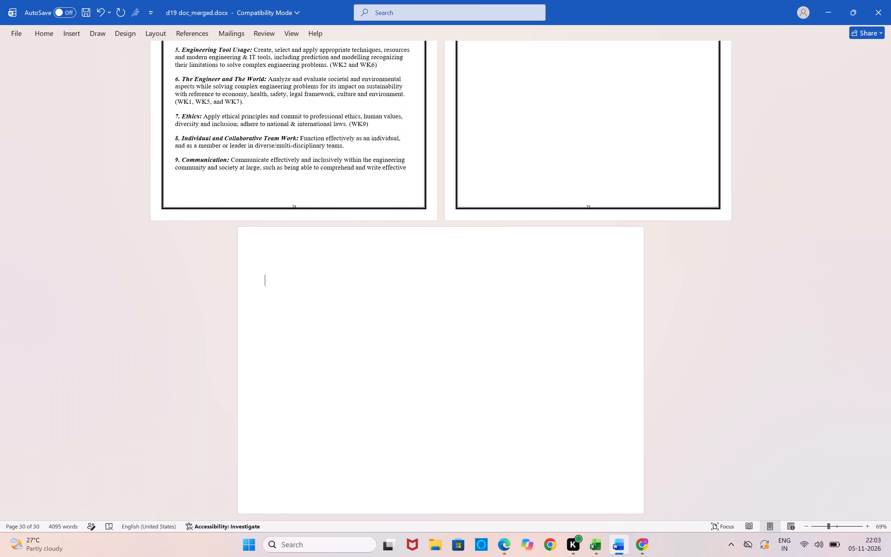
key("Delete")
Insert the certificate picture Screenshot 2026-11-05 220159.png from the Gallery on the blank landscape page at the end of the report.
scroll(311, 236, "up", 3)
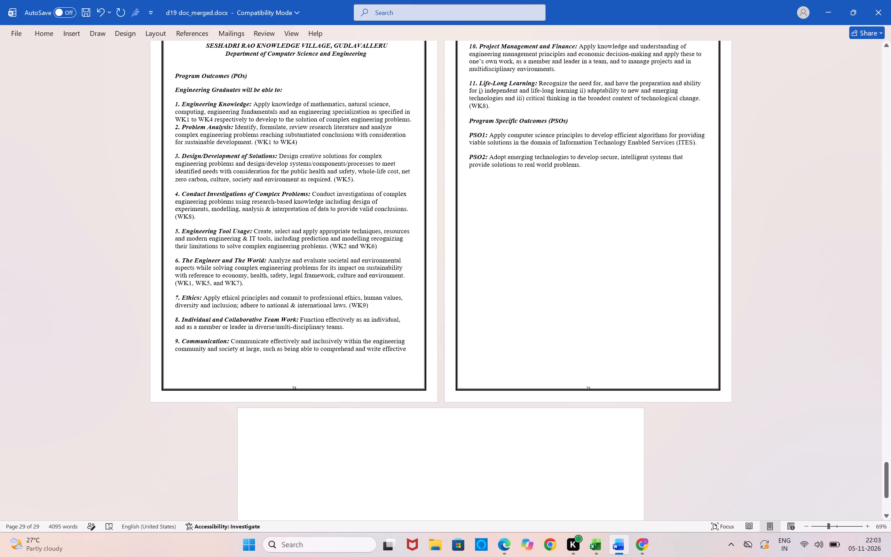
scroll(311, 236, "down", 3)
left_click(74, 32)
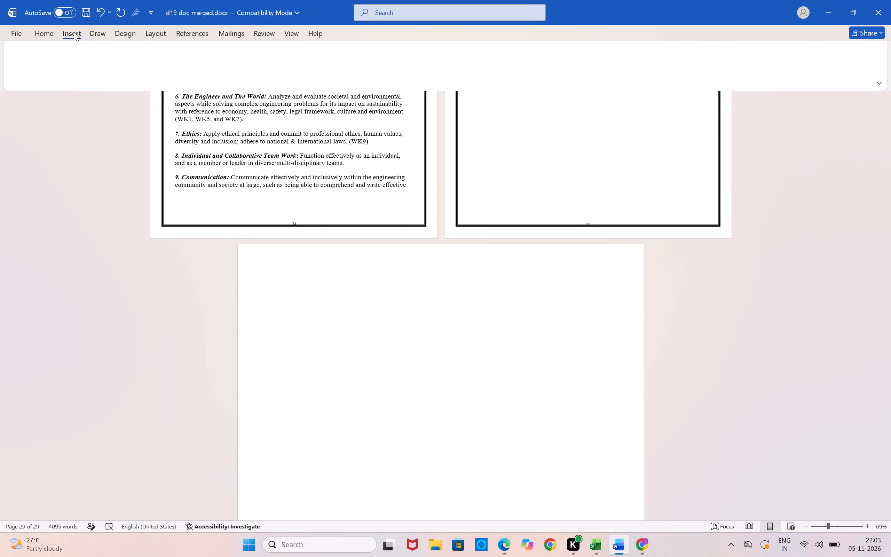
left_click(119, 76)
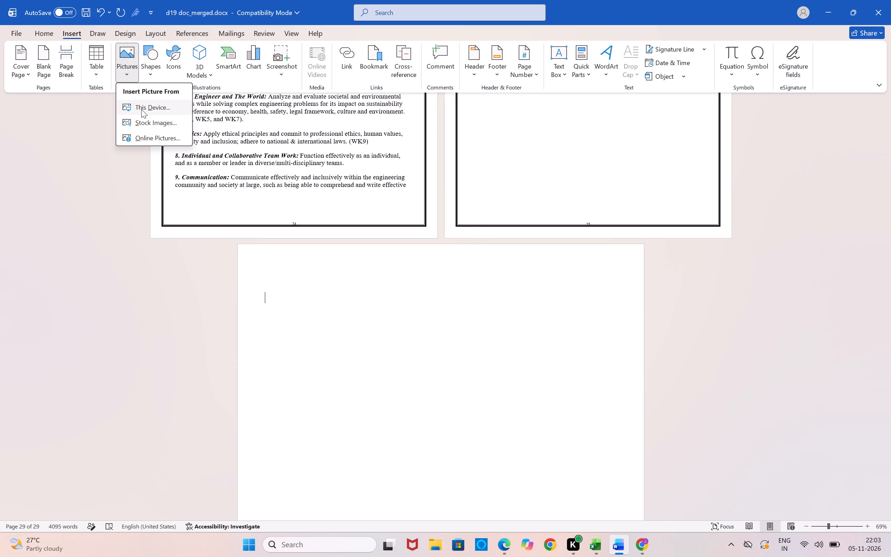
left_click(141, 109)
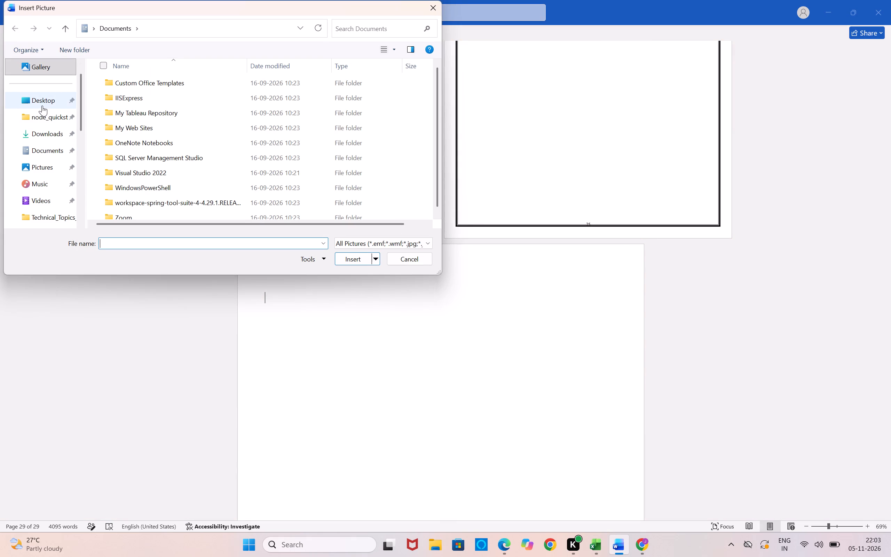
left_click(38, 68)
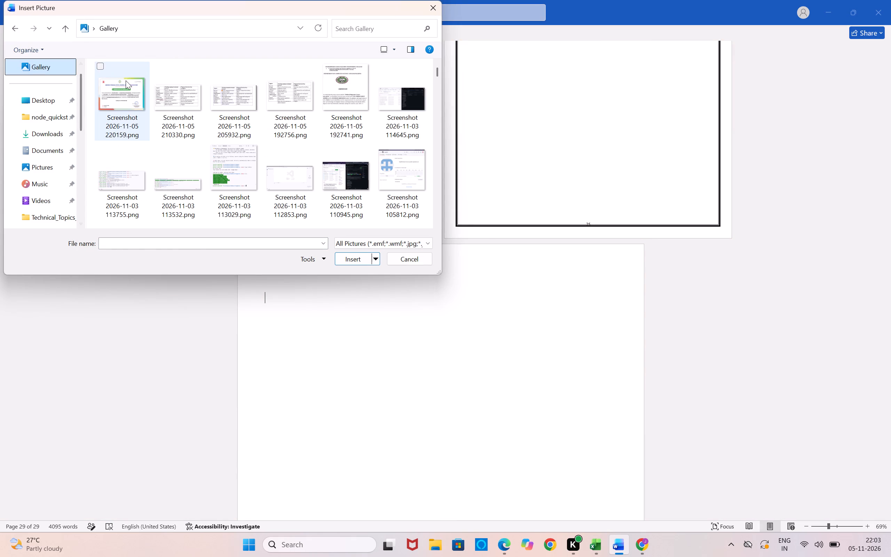
left_click(125, 100)
left_click(355, 260)
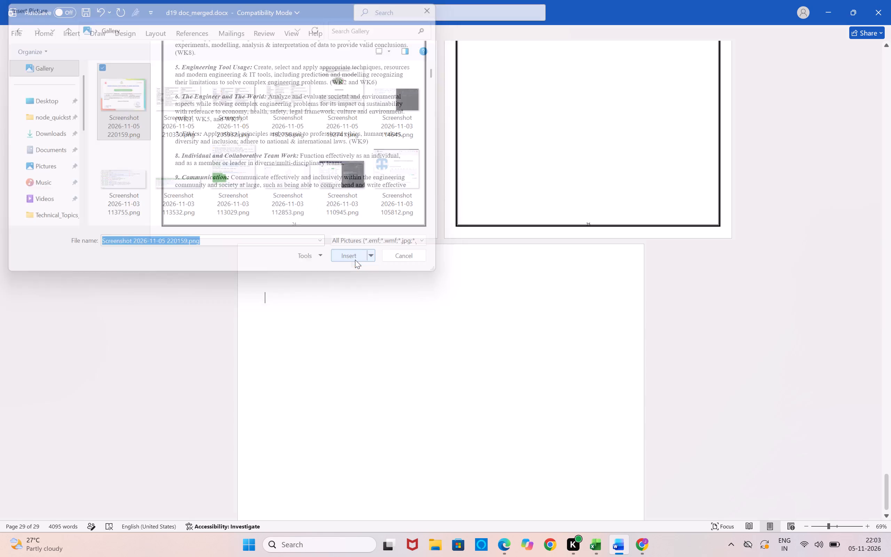
scroll(550, 373, "down", 6)
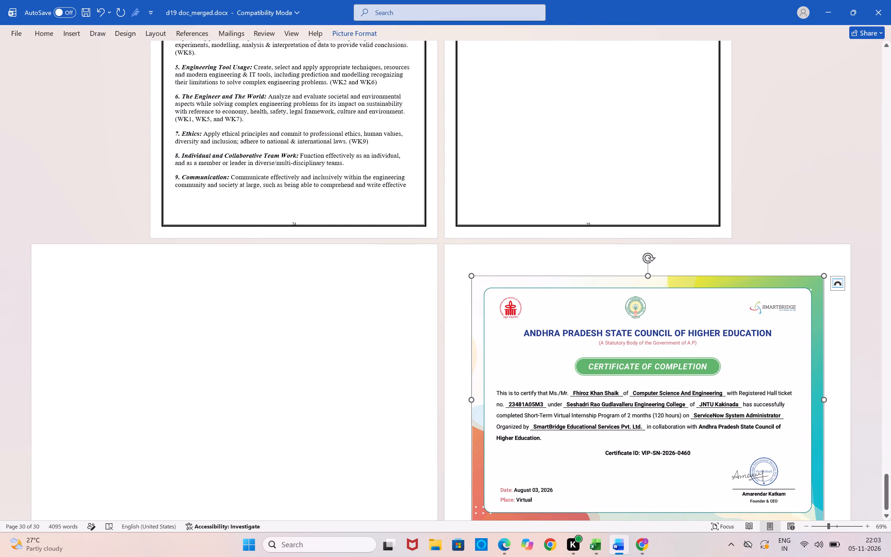
scroll(612, 433, "down", 3)
scroll(475, 253, "up", 6)
scroll(475, 253, "down", 8)
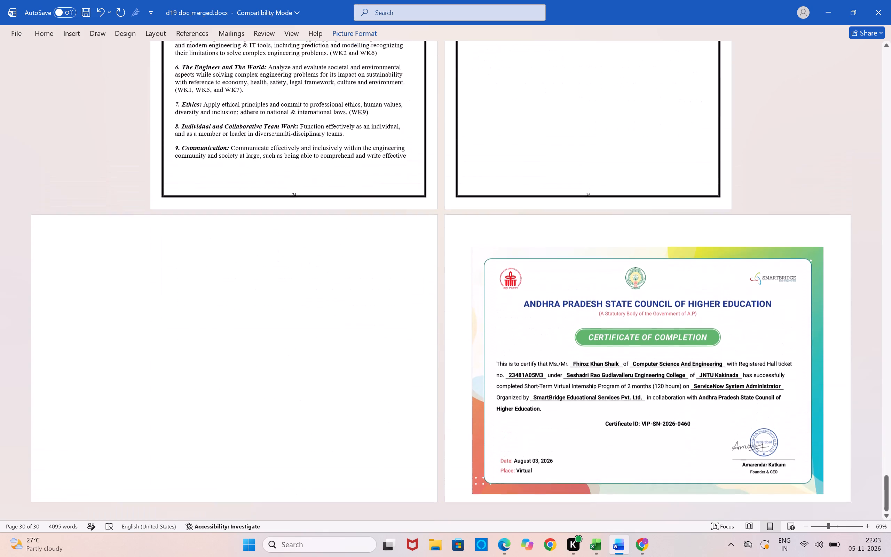
Insert a blank page at the certificate picture at the end of the report.
left_click(20, 31)
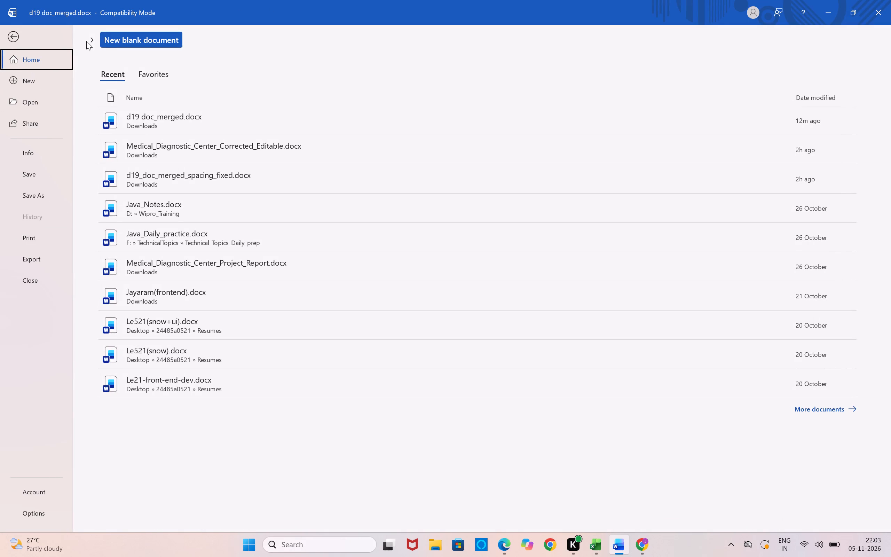
left_click(14, 36)
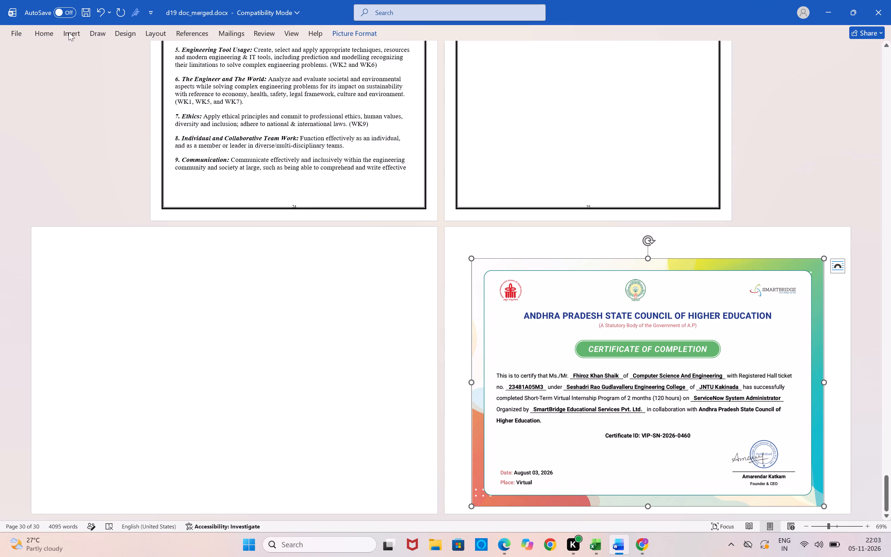
left_click(69, 32)
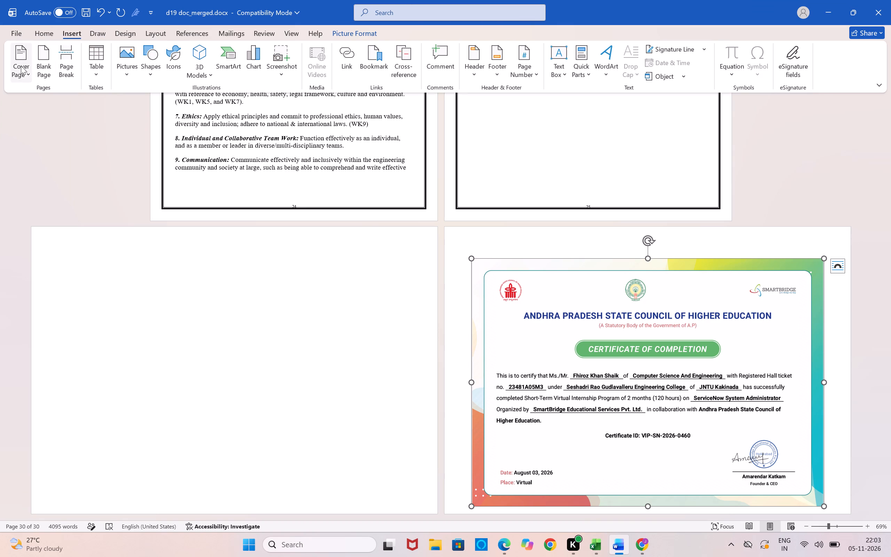
left_click(42, 67)
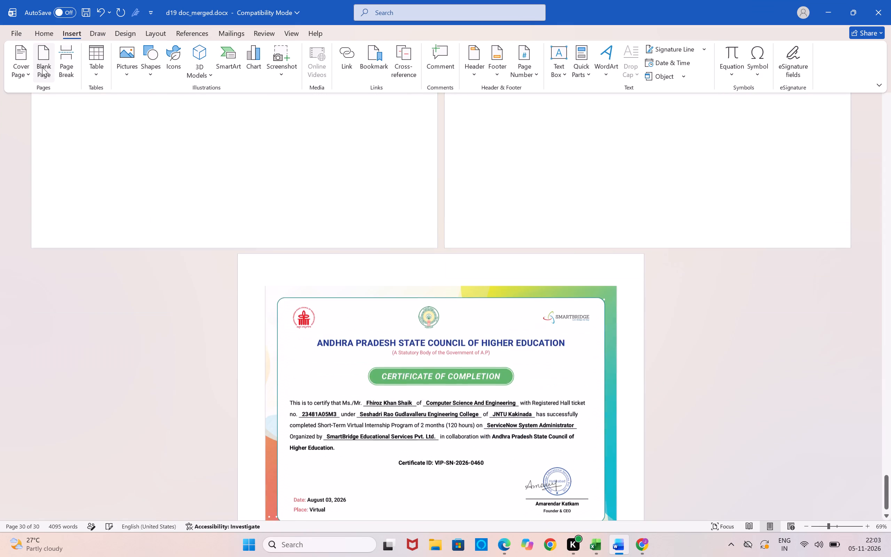
scroll(341, 216, "up", 4)
scroll(341, 216, "down", 6)
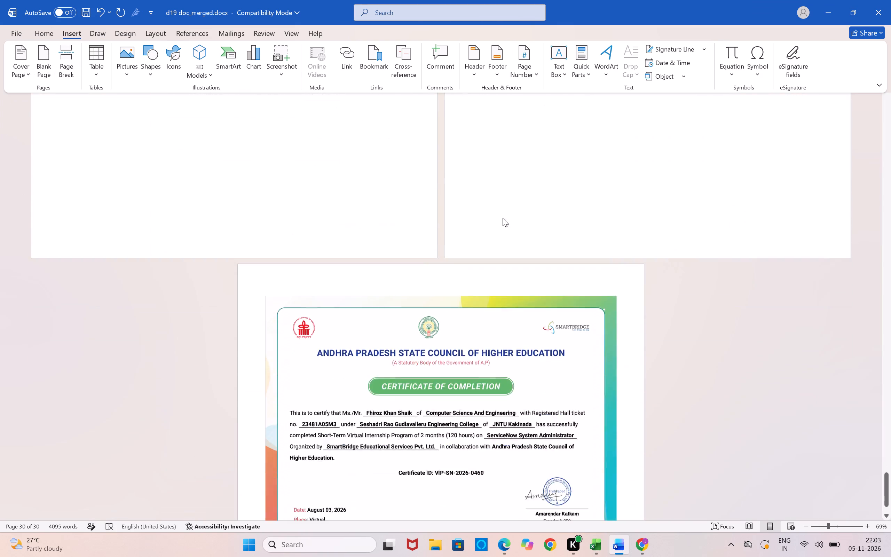
Try to move the certificate picture from the last page up onto the blank landscape page before it.
left_click_drag(486, 327, 490, 253)
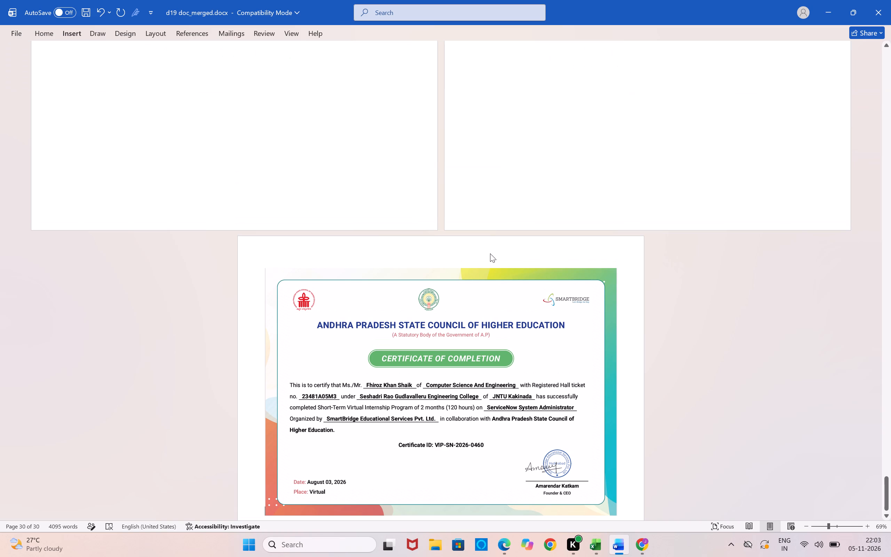
left_click_drag(490, 253, 499, 173)
scroll(460, 223, "up", 3)
left_click(536, 193)
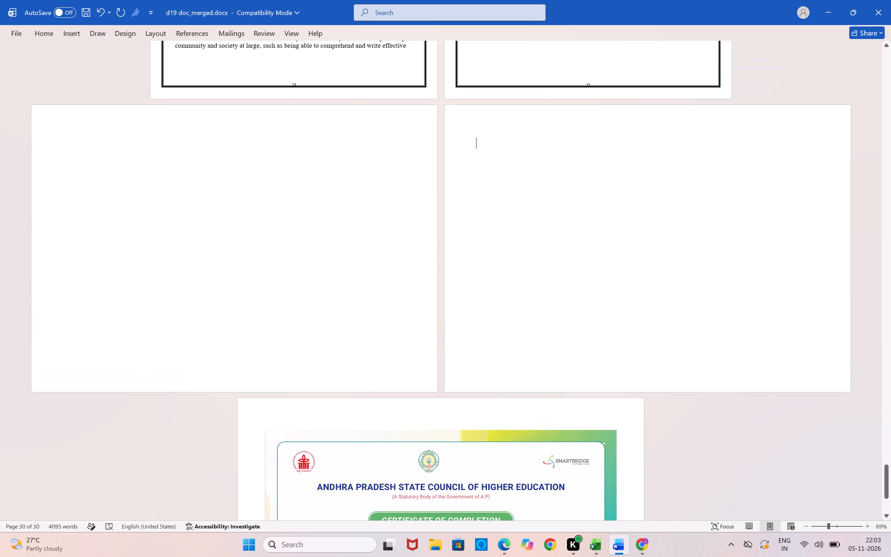
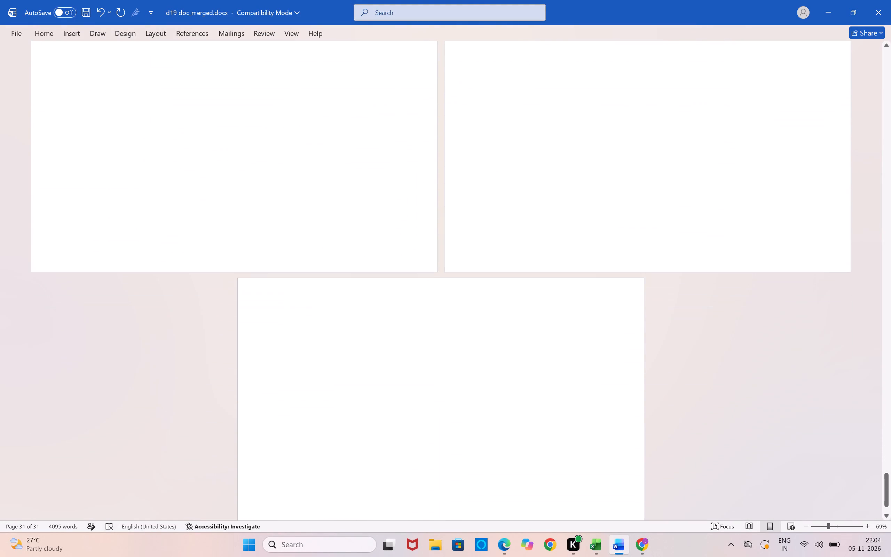
Undo the recent changes at the end of the report back through the insertion of the certificate picture on the landscape page.
key("ctrl+z")
key("ctrl+z")
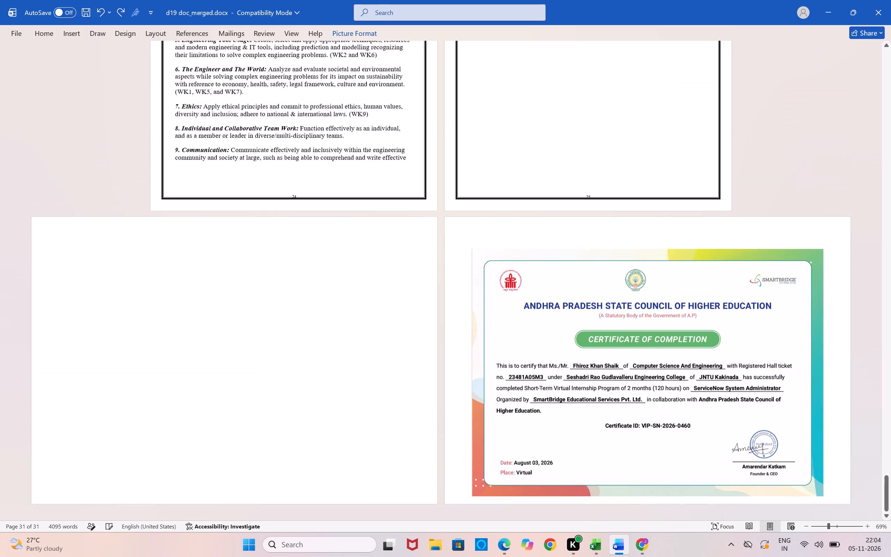
key("ctrl+z")
key("ctrl+z")
key("ctrl+z")
key("ctrl+z")
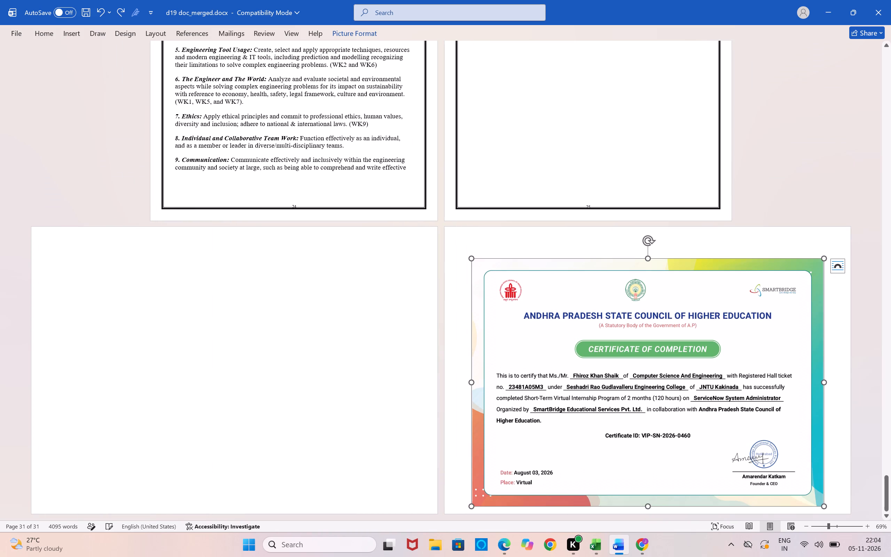
key("ctrl+z")
key("ctrl+z")
key("ctrl+z")
key("ctrl+z")
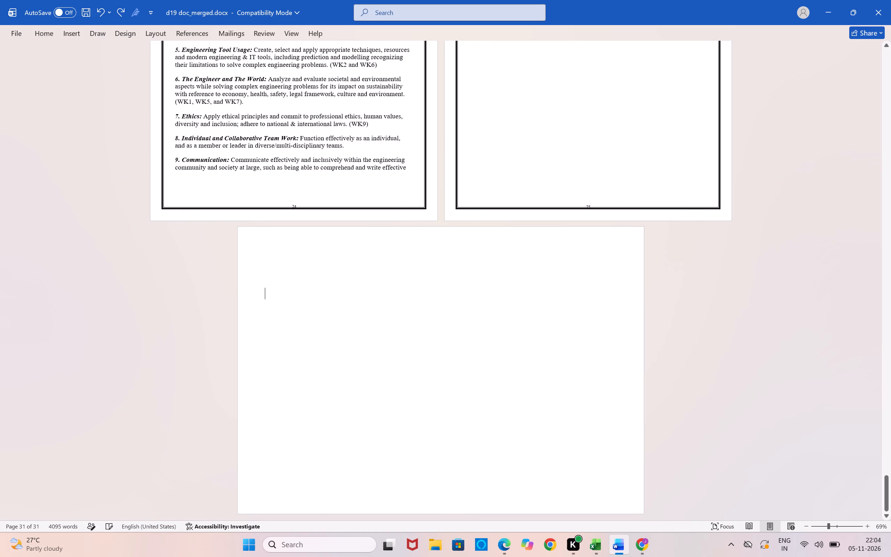
Undo the earlier deletions of the two original certificates on the last landscape pages, including the first certificate's text and background graphic.
key("ctrl+z")
key("ctrl+z")
key("ctrl+z")
key("ctrl+z")
key("ctrl+z")
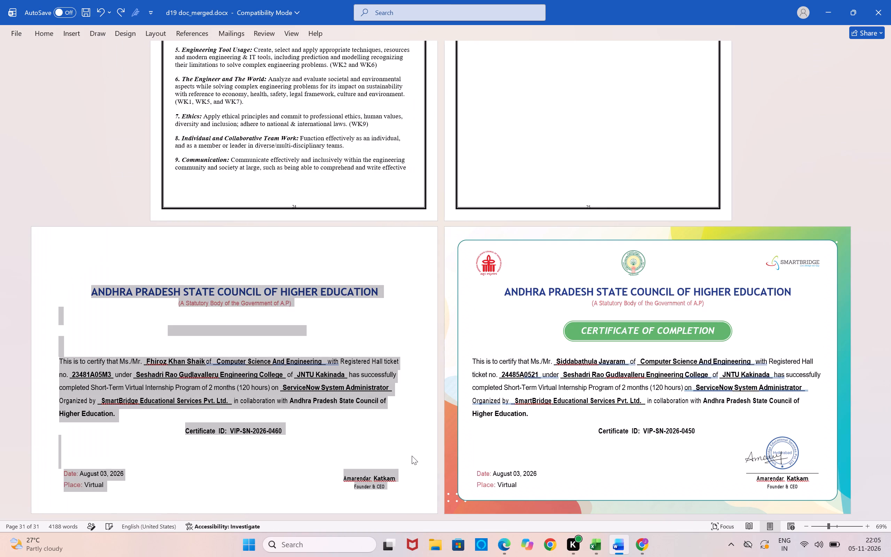
key("ctrl+z")
key("ctrl+z")
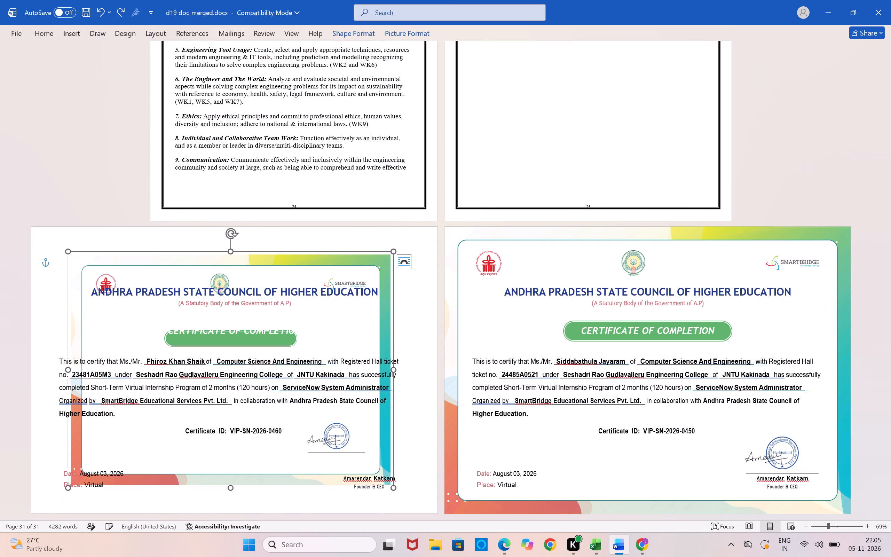
Undo the latest certificate picture move and page changes, restoring the picture to the full landscape page beside the other certificate.
key("ctrl+z")
key("ctrl+z")
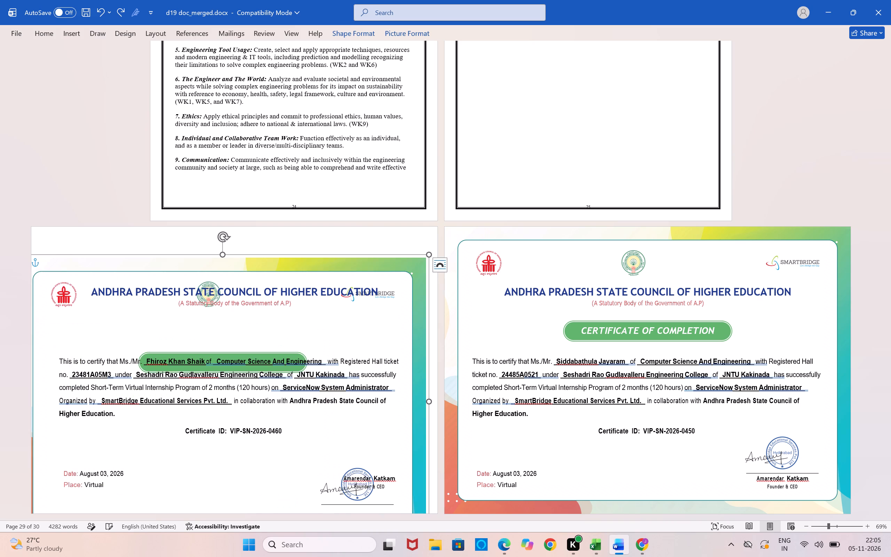
key("ctrl+z")
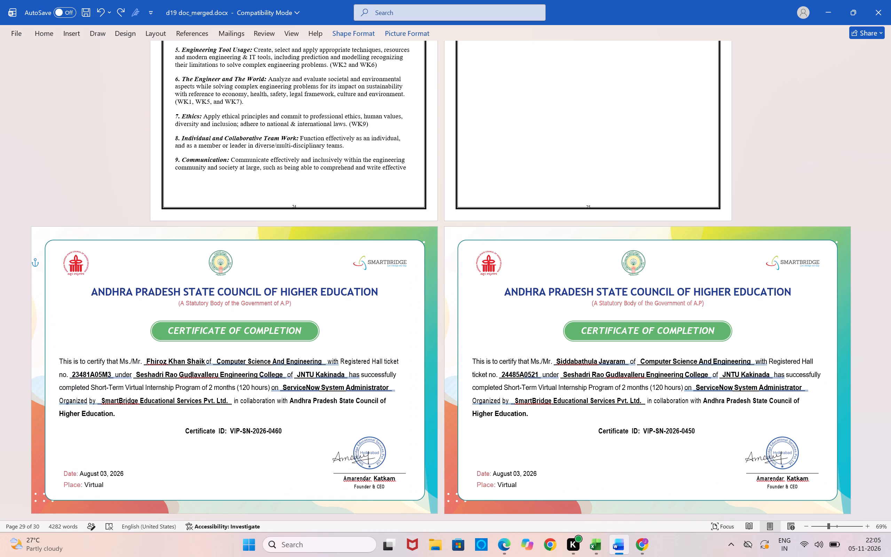
Review the report from the cover page through Chapter 2, examining how each page's border sits relative to its page number.
scroll(404, 328, "down", 4)
scroll(496, 228, "up", 5)
scroll(496, 228, "left", 1)
scroll(496, 228, "up", 15)
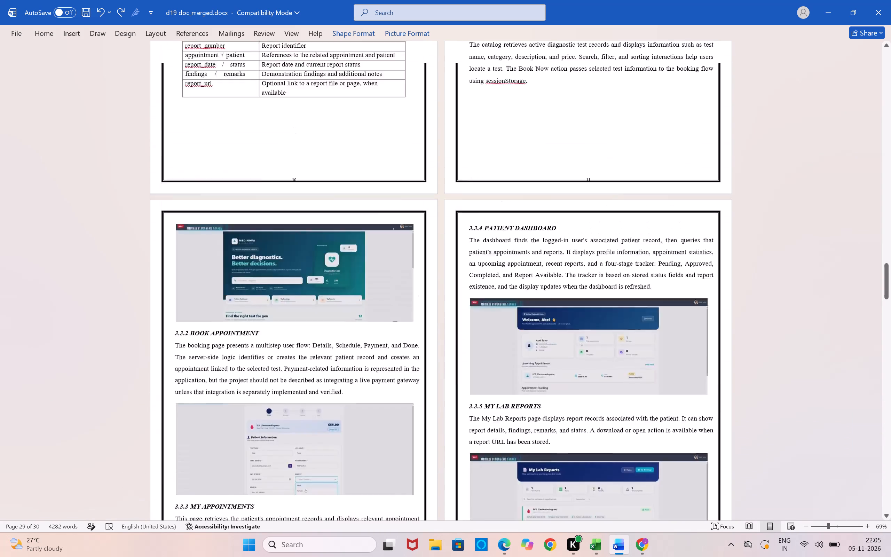
scroll(496, 228, "up", 13)
scroll(496, 228, "up", 11)
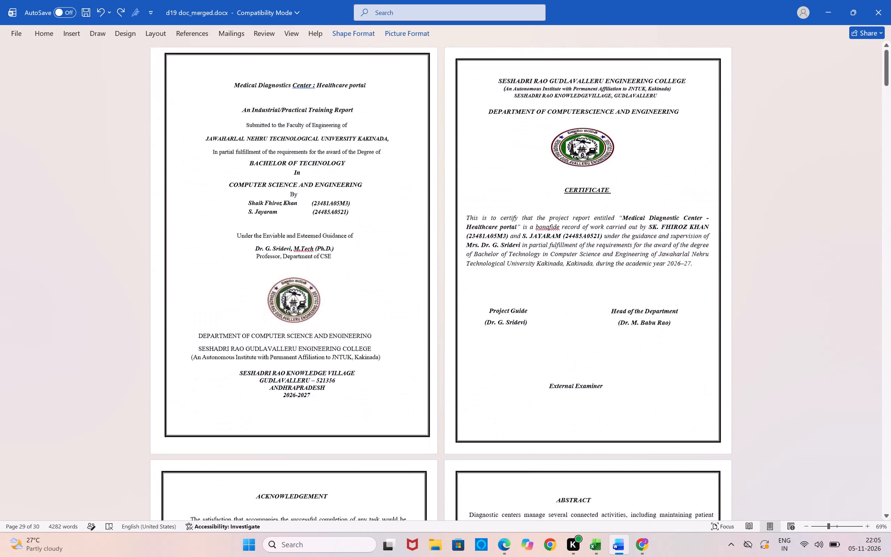
scroll(496, 228, "down", 4)
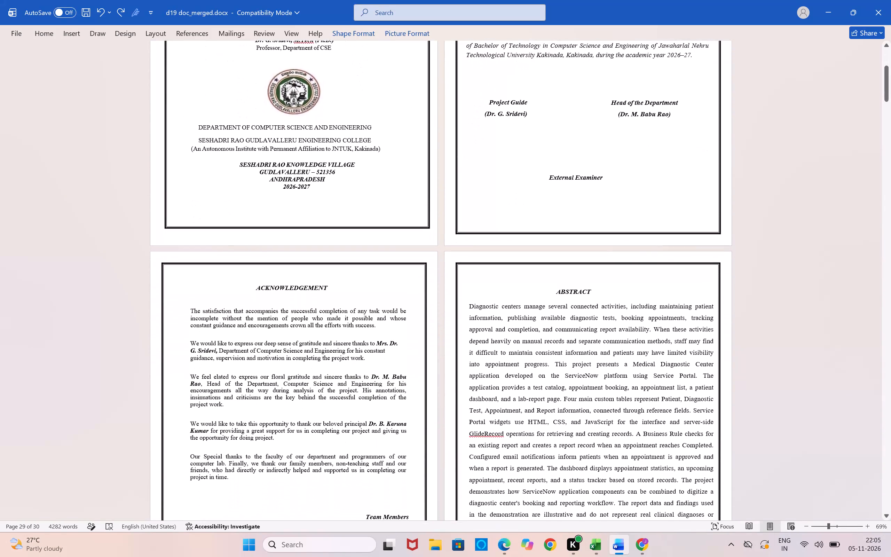
scroll(277, 191, "down", 2)
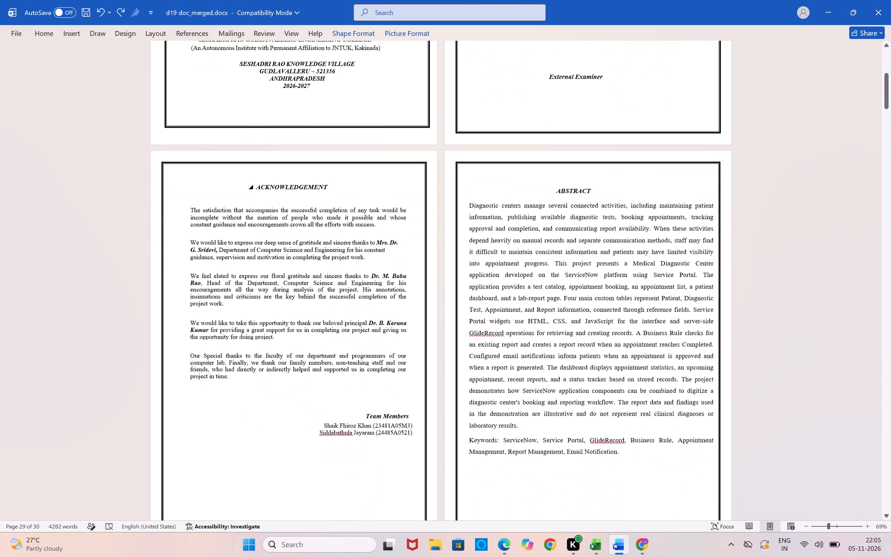
scroll(277, 191, "down", 1)
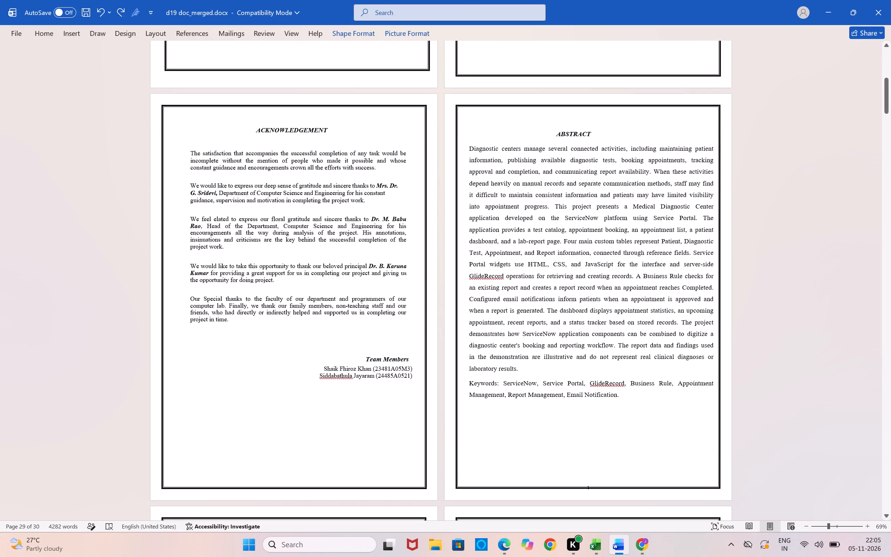
scroll(277, 191, "down", 2)
scroll(305, 307, "down", 1)
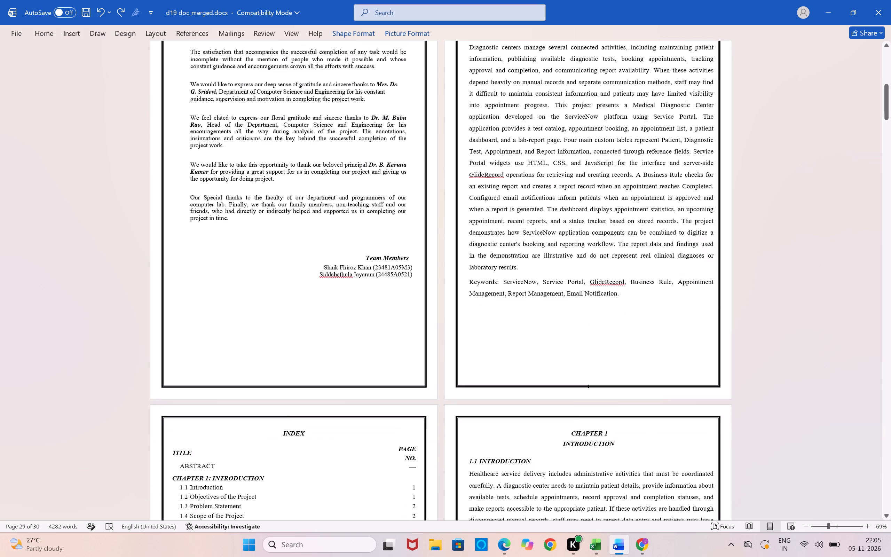
scroll(305, 307, "down", 4)
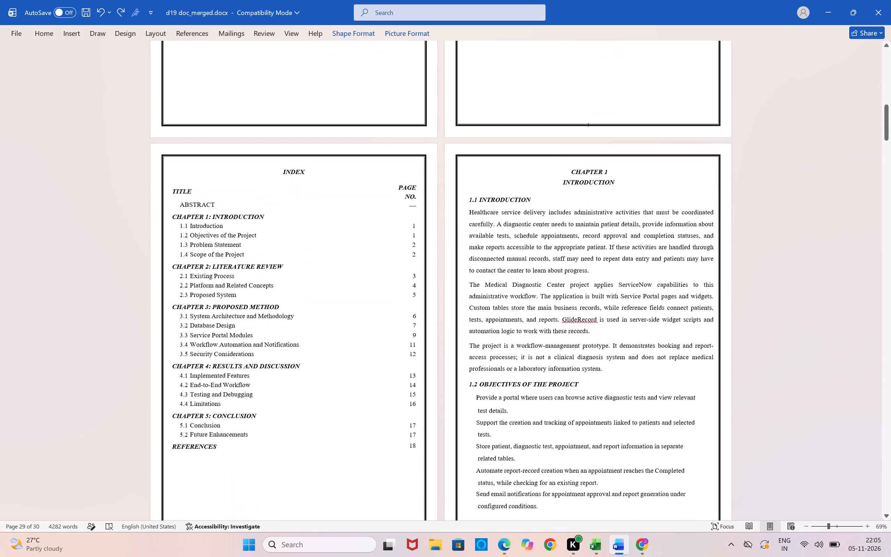
scroll(305, 307, "down", 4)
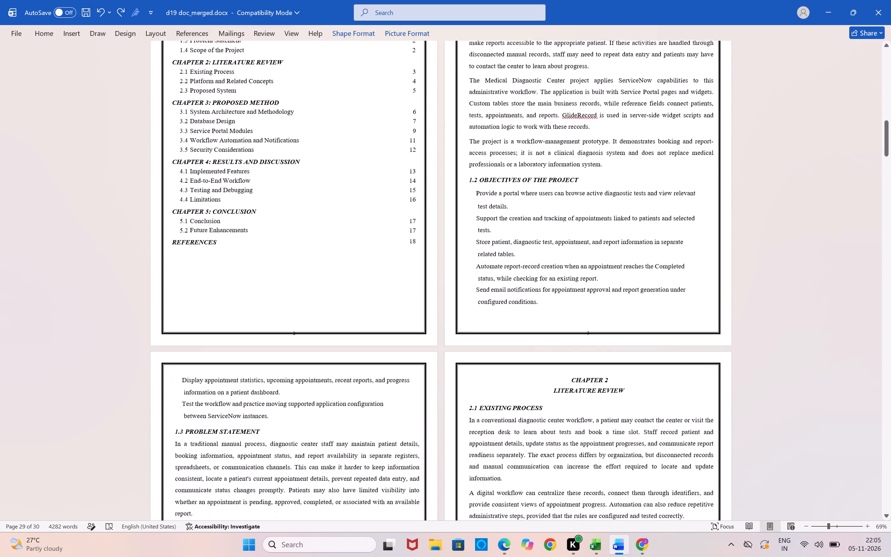
scroll(305, 307, "down", 2)
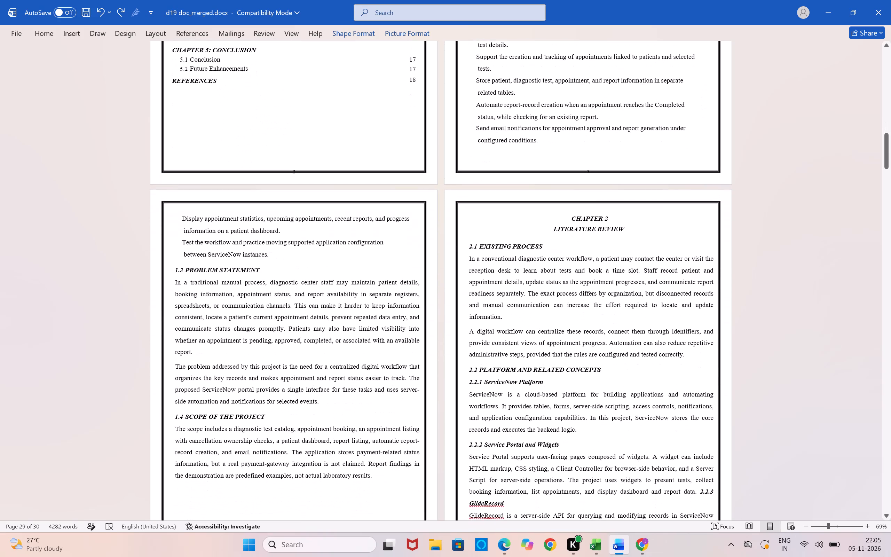
scroll(305, 307, "down", 4)
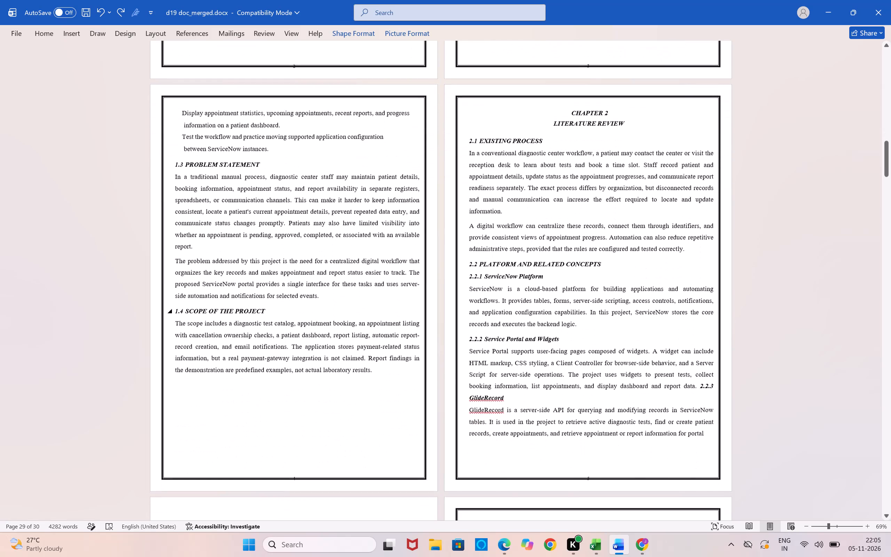
scroll(305, 307, "down", 2)
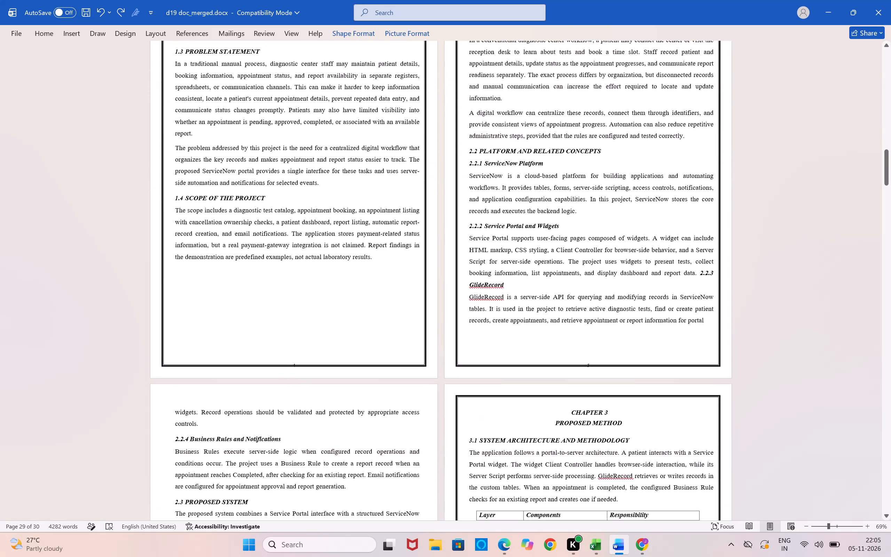
Stretch the border on the 1.3 Problem Statement page downward so its bottom edge lies below page number 4.
left_click_drag(316, 361, 314, 366)
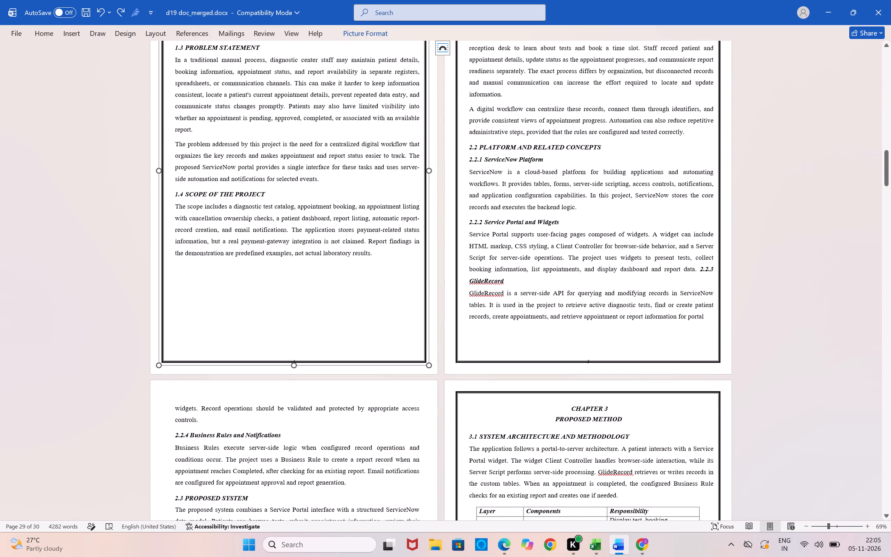
left_click_drag(292, 368, 292, 372)
scroll(305, 309, "up", 1)
scroll(305, 309, "down", 1)
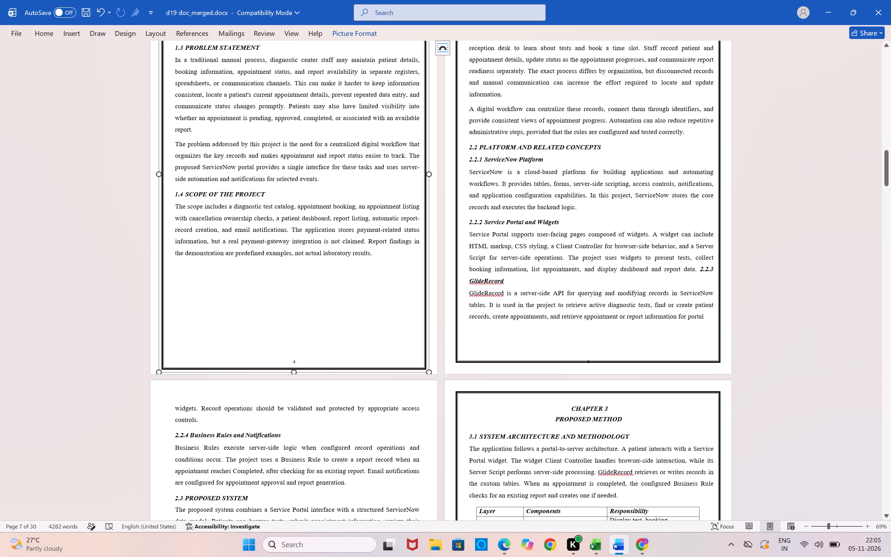
Adjust the INDEX page border's height so its bottom edge sits just above page number 2.
scroll(119, 313, "up", 3)
scroll(119, 313, "down", 2)
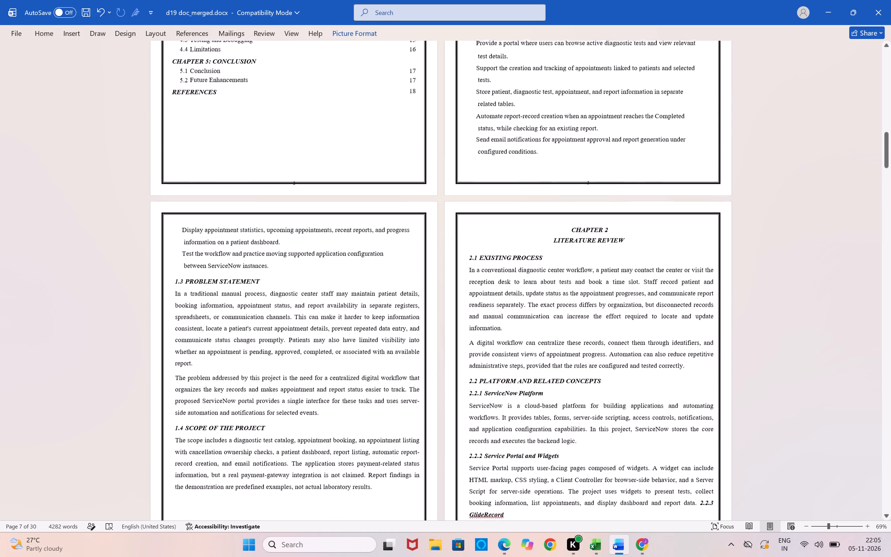
left_click(287, 161)
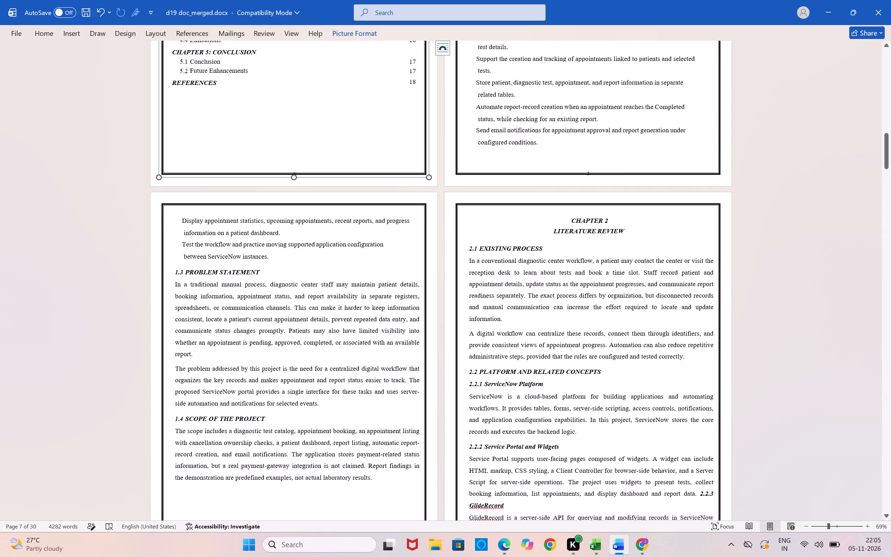
left_click_drag(295, 178, 294, 183)
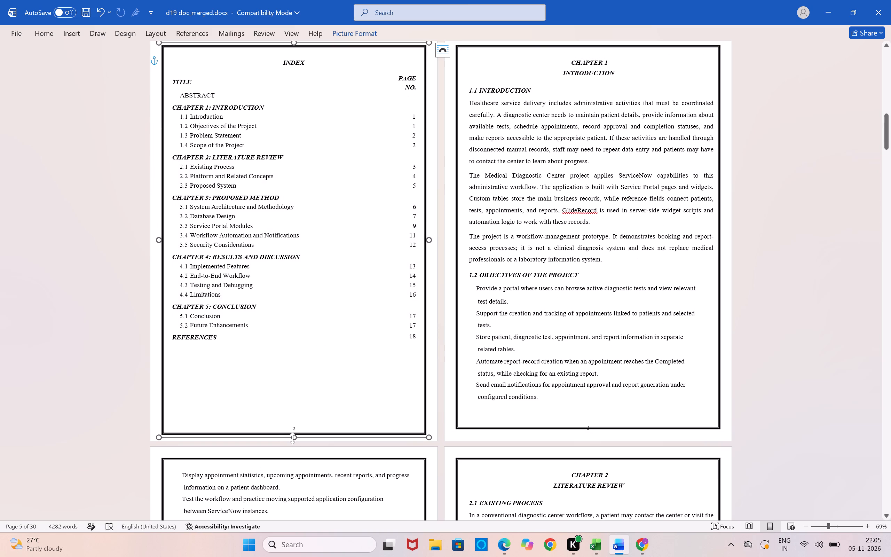
left_click_drag(292, 438, 289, 425)
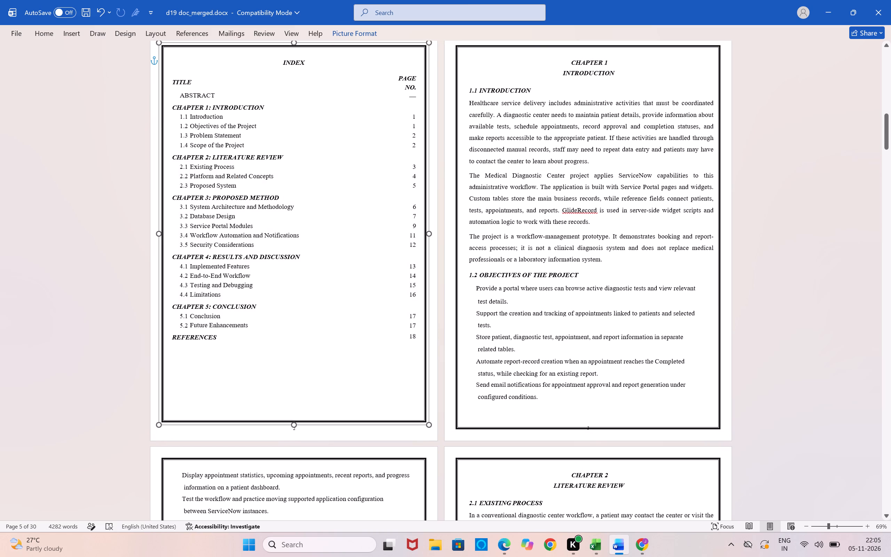
left_click_drag(289, 425, 289, 425)
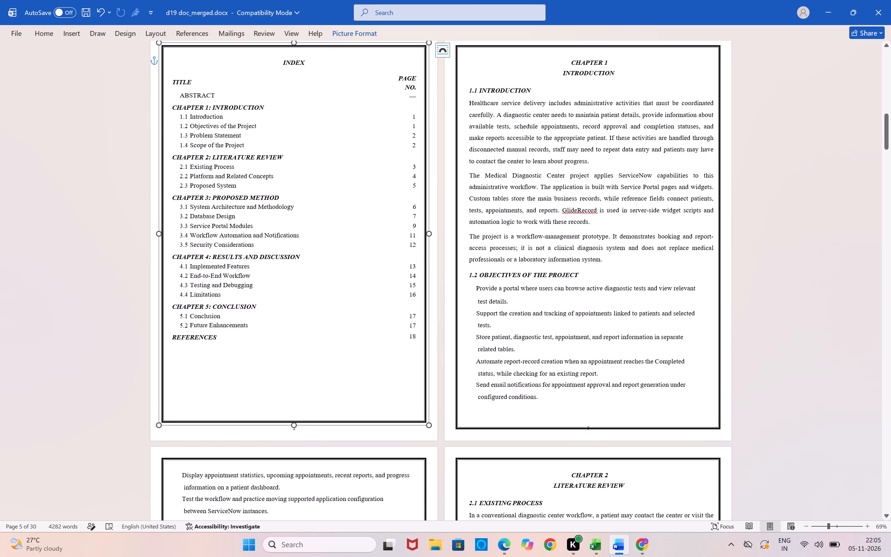
left_click(84, 429)
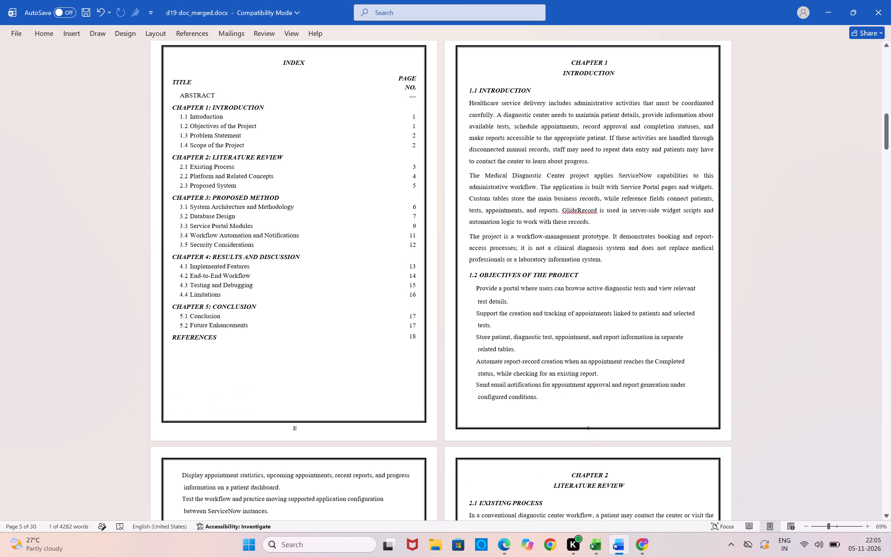
Shorten the border on the ABSTRACT page so its bottom edge sits just above page number 1.
scroll(262, 282, "up", 4)
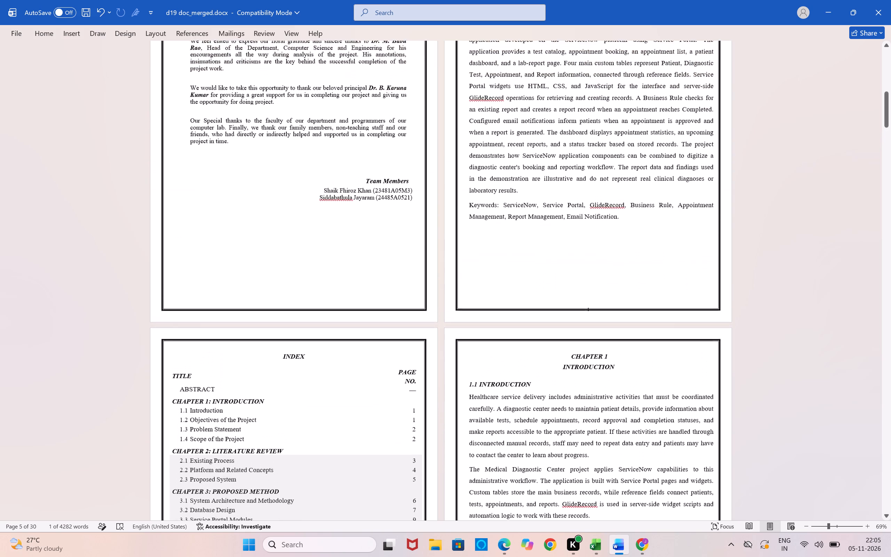
scroll(262, 282, "up", 3)
scroll(366, 420, "down", 6)
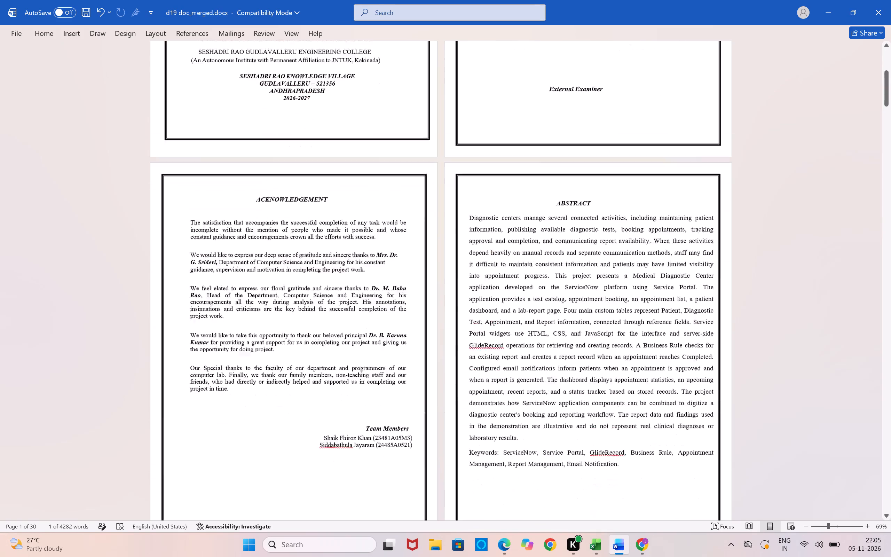
scroll(499, 383, "down", 2)
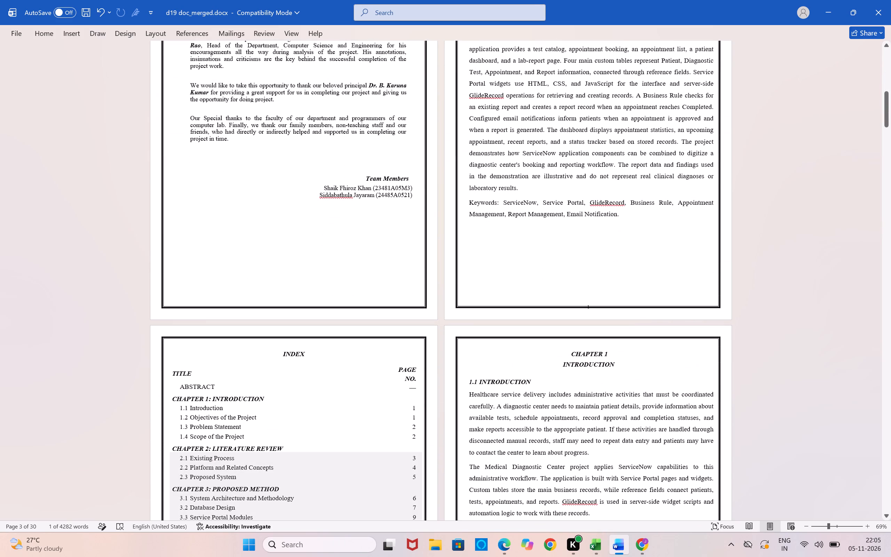
left_click(596, 309)
left_click_drag(589, 311, 589, 303)
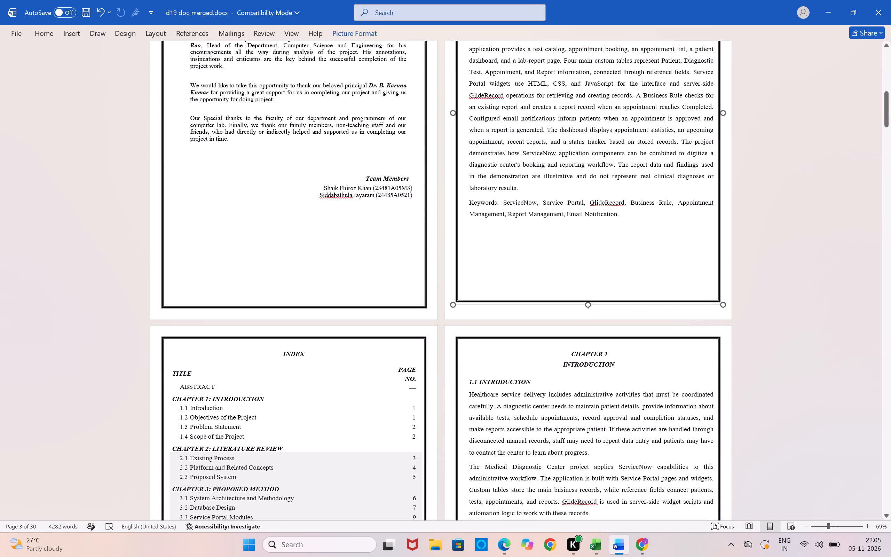
left_click_drag(589, 303, 589, 303)
scroll(616, 403, "down", 1)
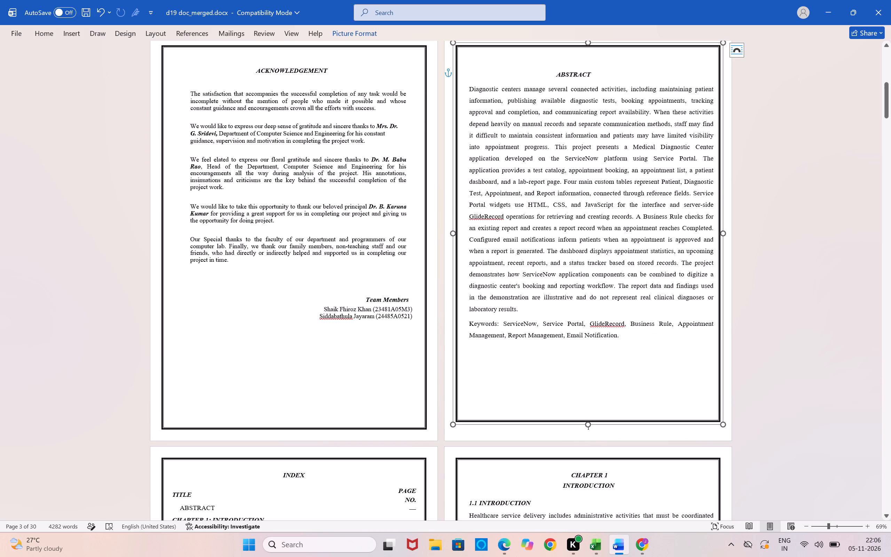
left_click(625, 434)
Shorten the border on the Chapter 1 Introduction page so its bottom edge sits just above page number 3.
scroll(625, 434, "down", 1)
scroll(622, 474, "down", 4)
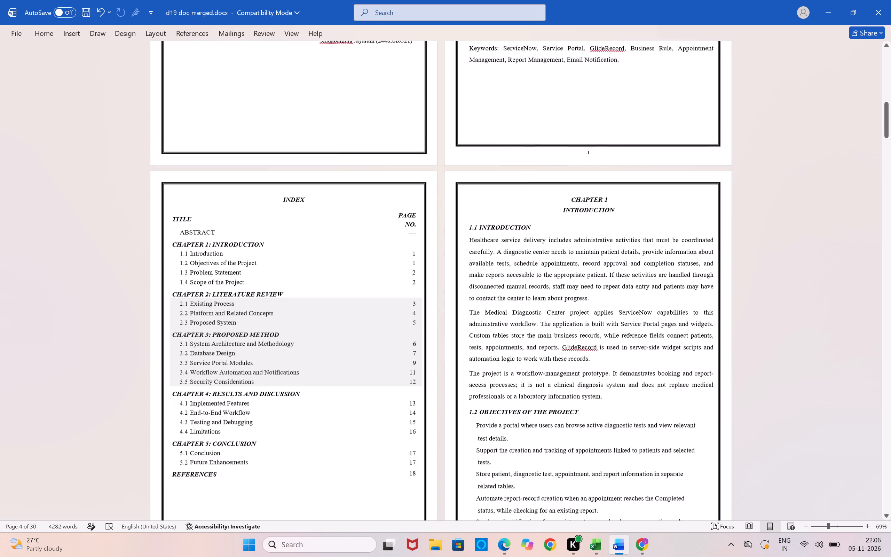
scroll(622, 474, "down", 1)
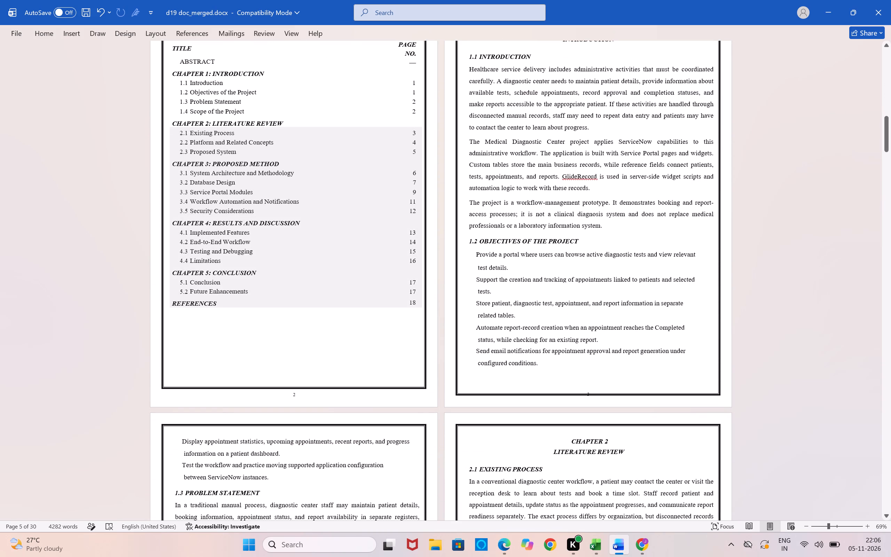
left_click_drag(590, 396, 590, 387)
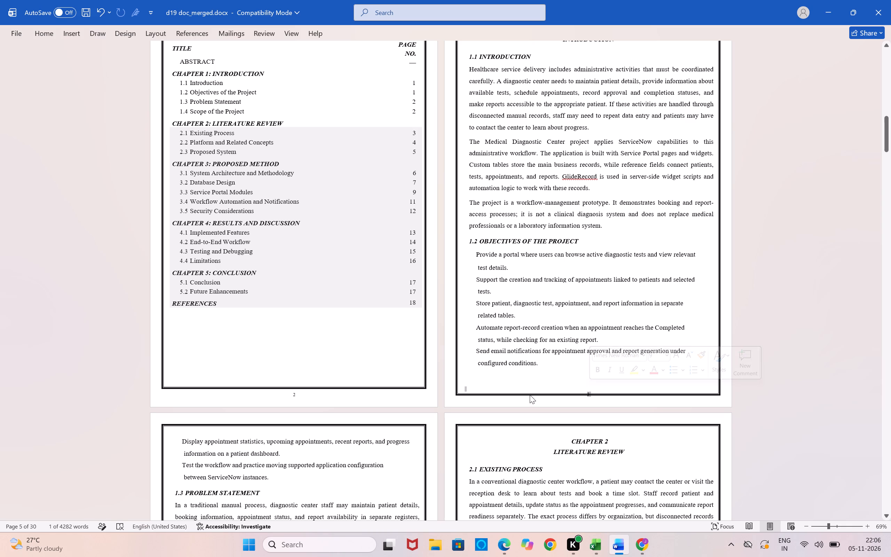
left_click(526, 390)
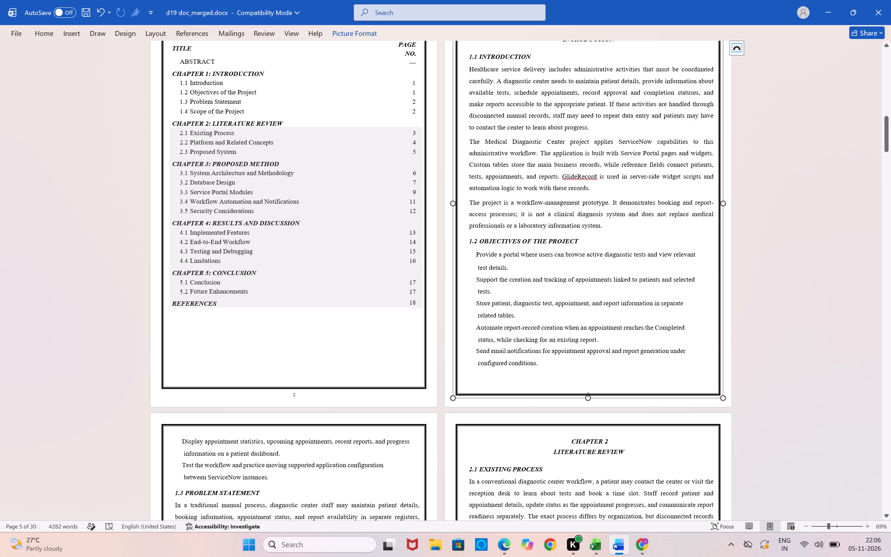
left_click_drag(588, 398, 588, 389)
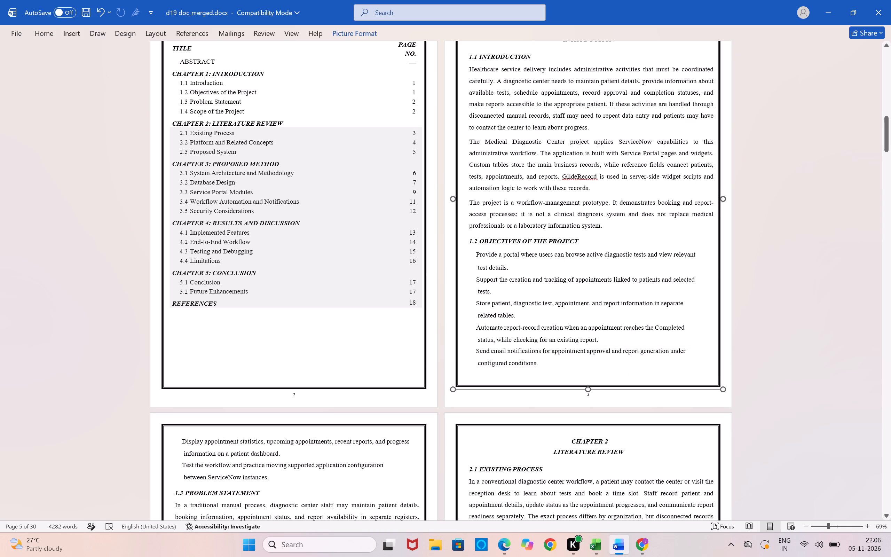
left_click_drag(588, 389, 588, 390)
left_click(607, 407)
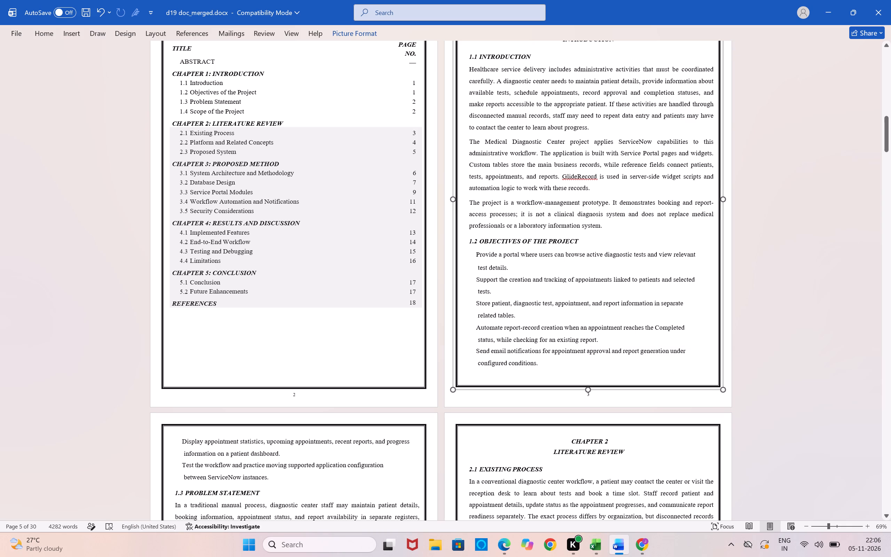
Shorten the border on the 1.3 Problem Statement page so its bottom edge sits just above page number 4.
scroll(588, 442, "down", 5)
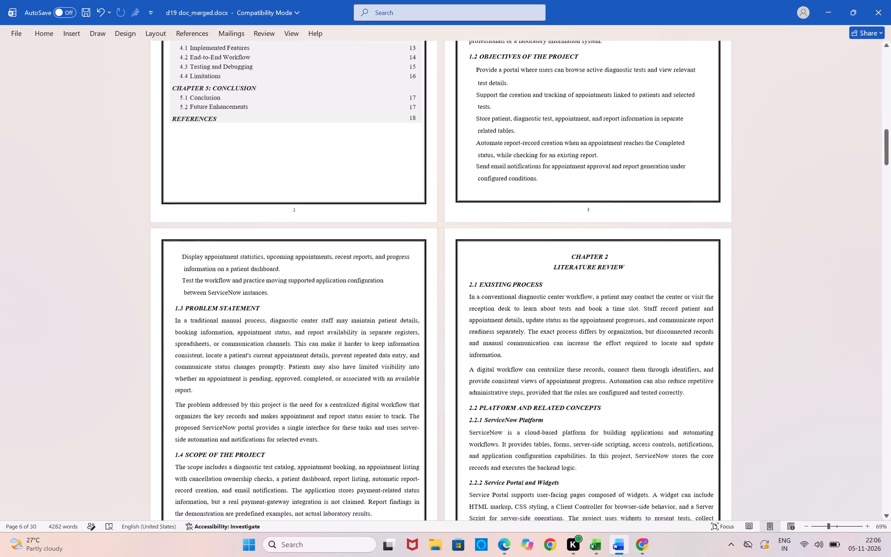
scroll(588, 442, "down", 1)
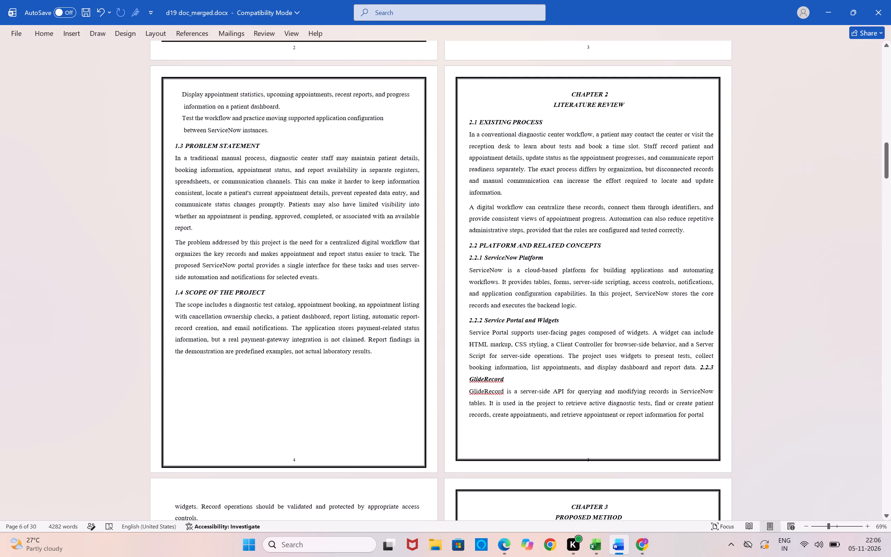
double_click(339, 466)
left_click_drag(293, 471, 289, 456)
Shorten the border on the Chapter 2 Literature Review page so its bottom edge sits just above page number 5.
left_click(558, 460)
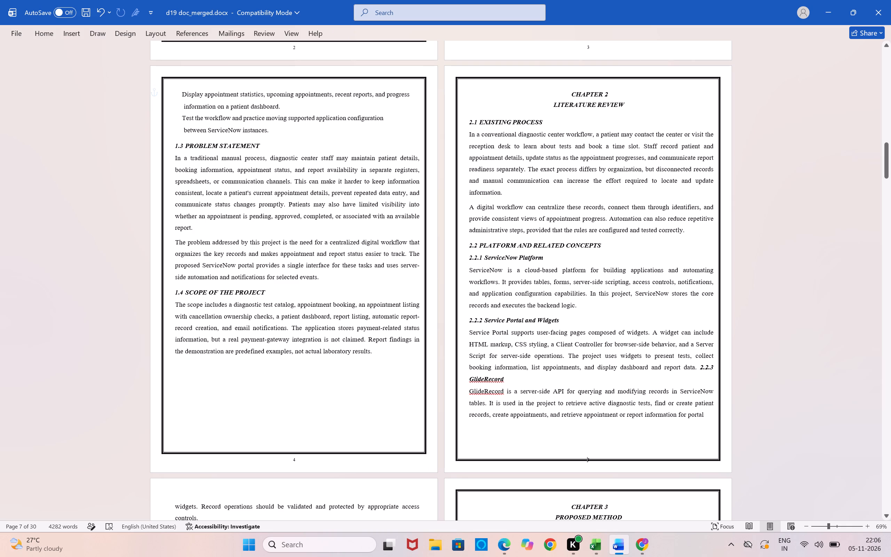
left_click(591, 462)
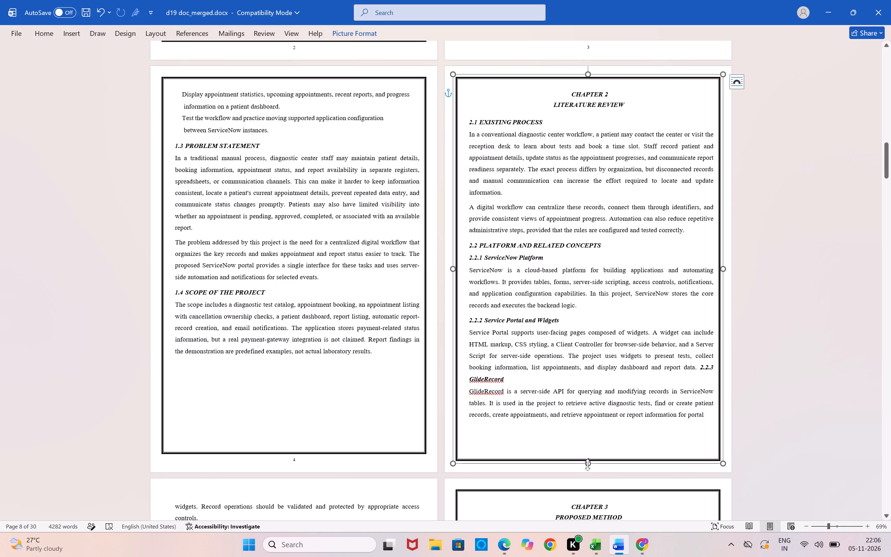
left_click_drag(588, 464, 589, 456)
scroll(408, 483, "down", 3)
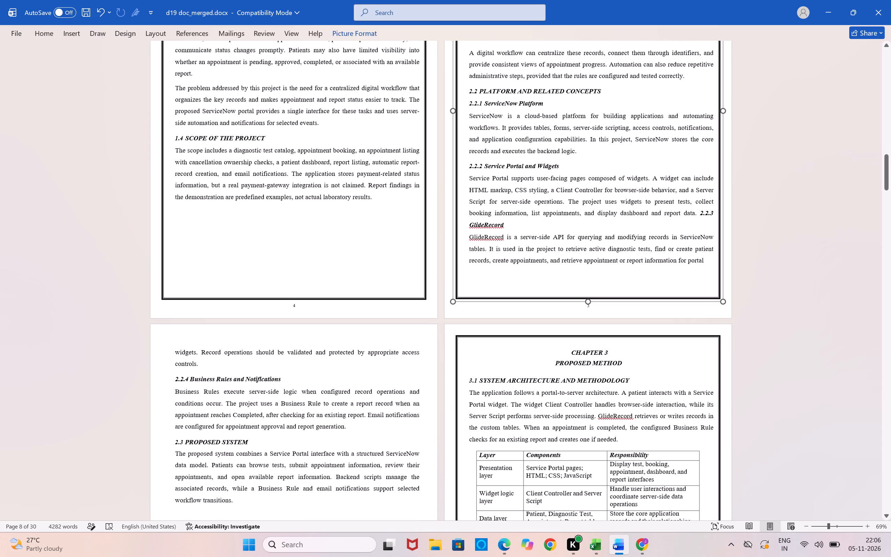
left_click(587, 299)
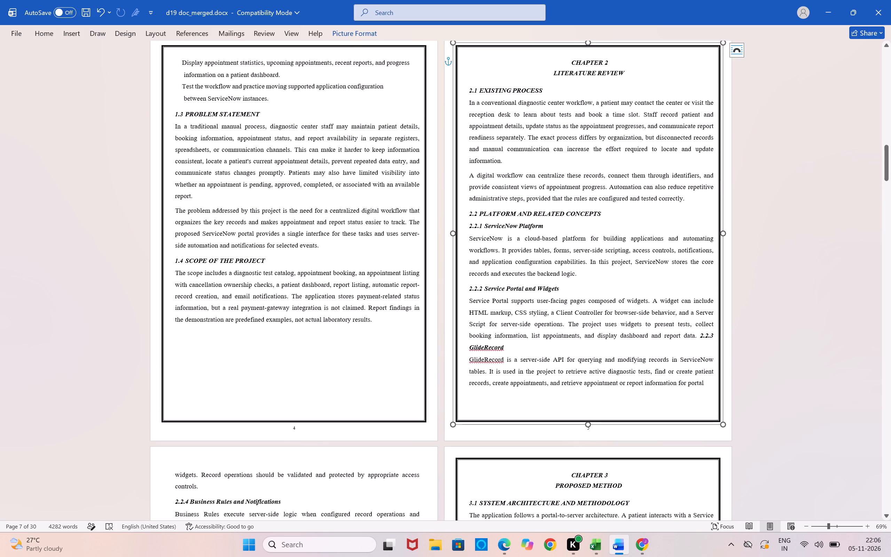
left_click(753, 436)
Copy the border picture from the 1.3 Problem Statement page and paste it onto the borderless 2.3 Proposed System page.
scroll(753, 436, "down", 2)
scroll(560, 424, "down", 1)
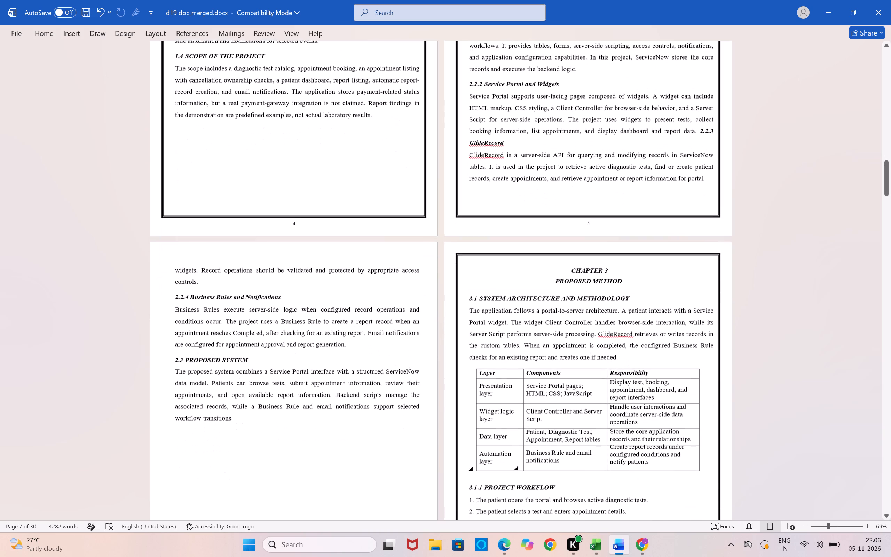
scroll(415, 365, "down", 2)
scroll(321, 328, "down", 1)
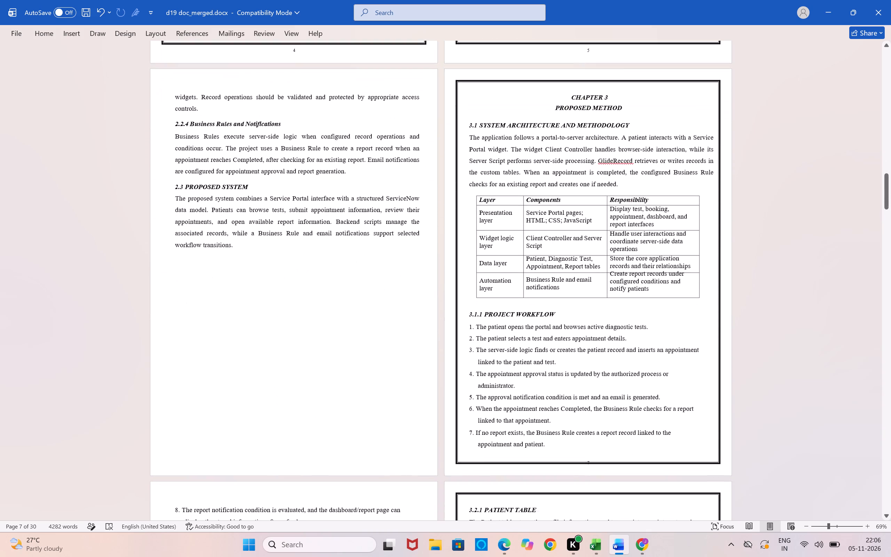
scroll(257, 293, "down", 1)
left_click(296, 317)
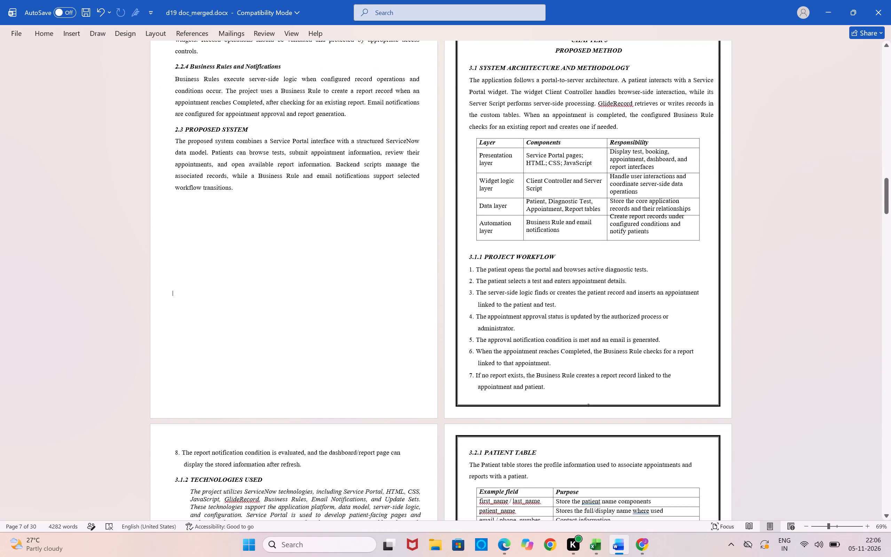
scroll(244, 233, "up", 3)
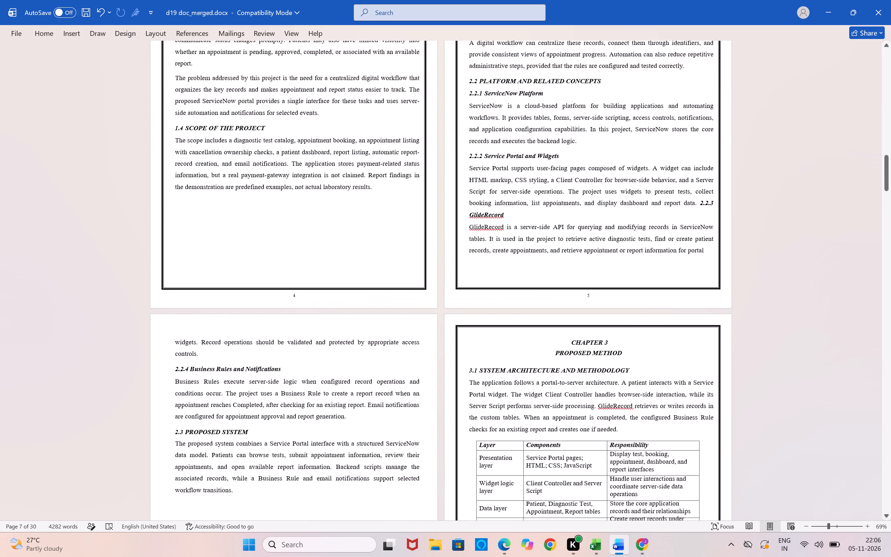
scroll(342, 229, "up", 2)
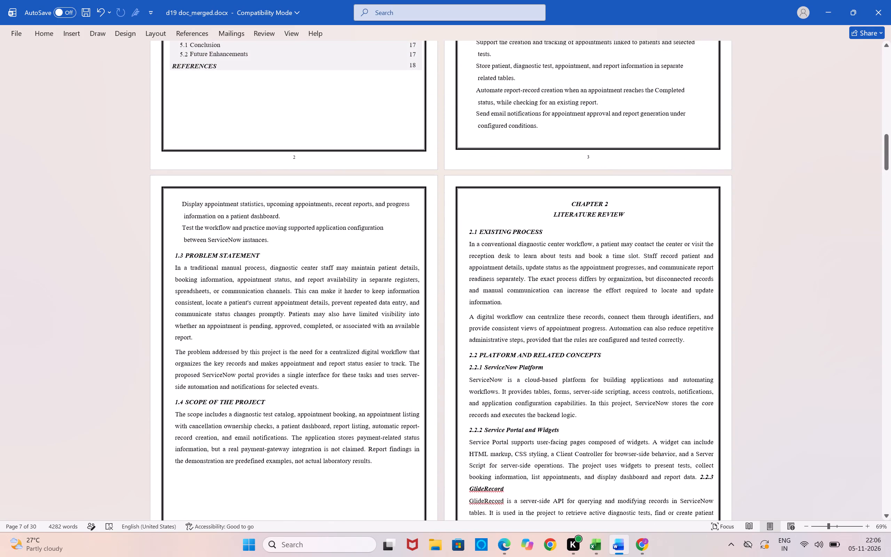
left_click(384, 188)
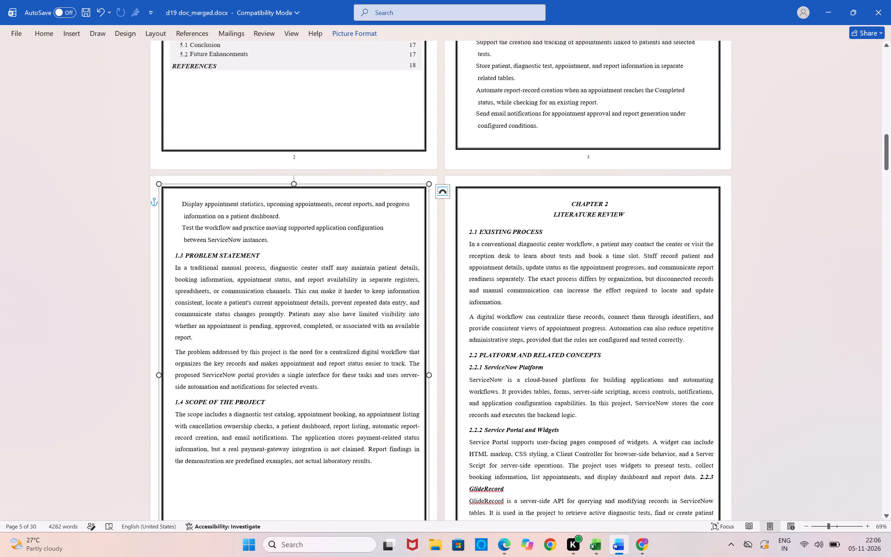
right_click(426, 185)
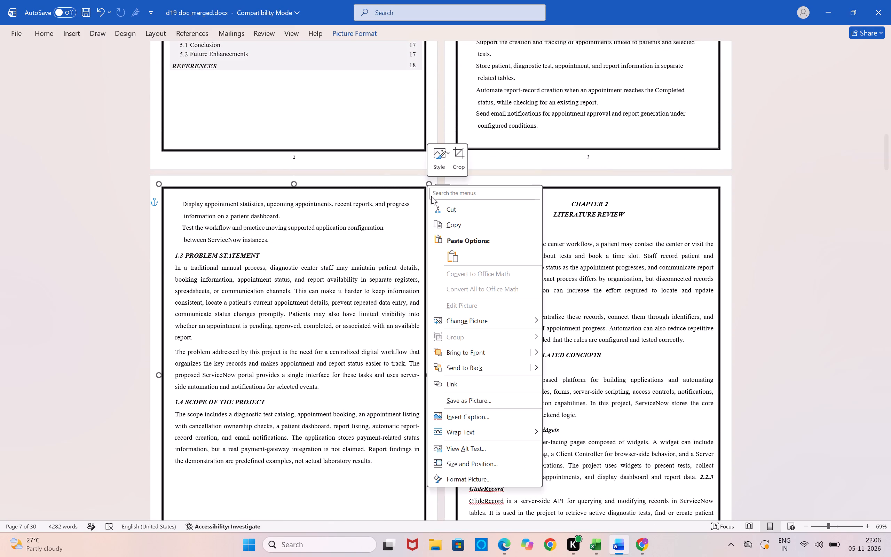
left_click(462, 227)
scroll(309, 269, "down", 2)
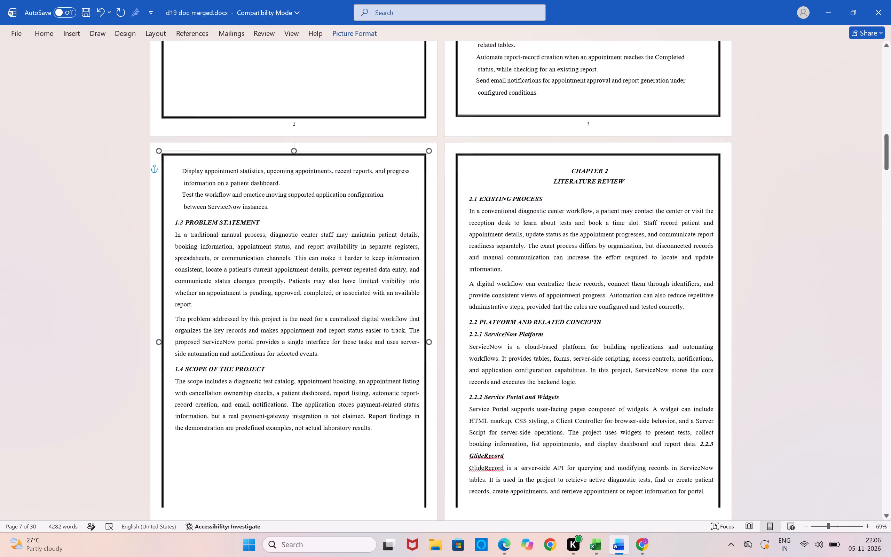
scroll(309, 269, "down", 4)
left_click(316, 366)
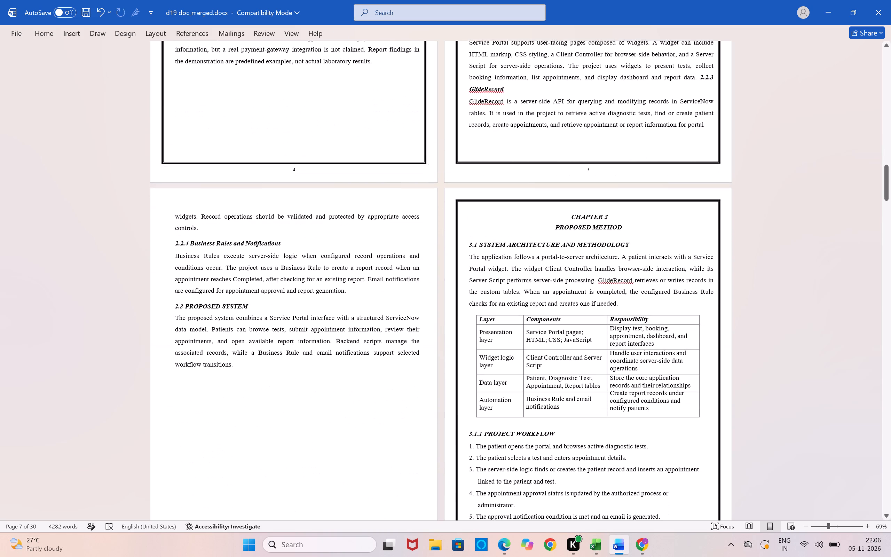
key("ctrl+v")
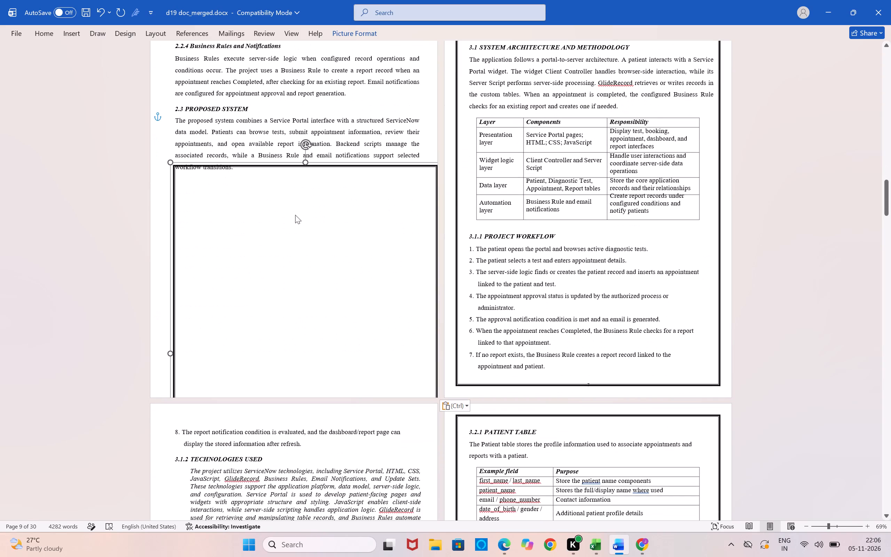
Stretch the pasted border up to the top of the 2.3 Proposed System page and fit its sides around the text within the page.
scroll(328, 178, "up", 2)
scroll(315, 115, "up", 2)
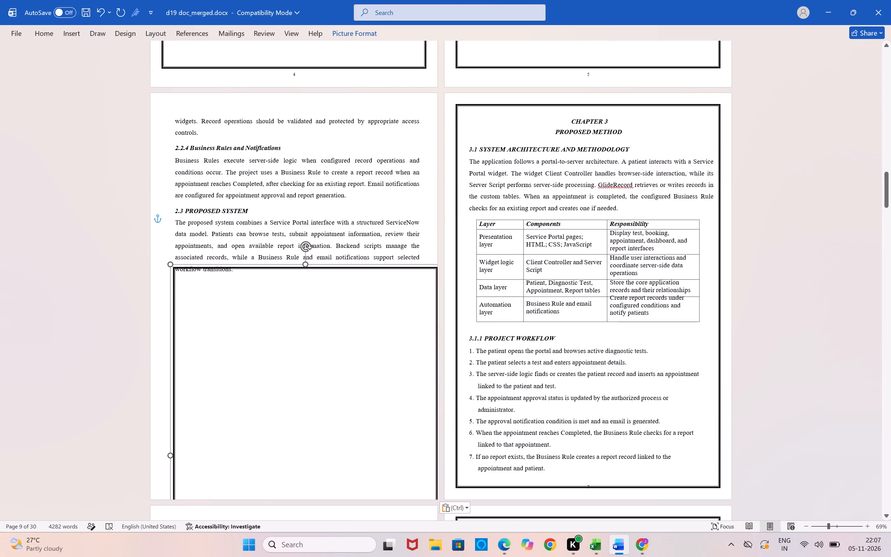
left_click_drag(307, 266, 254, 113)
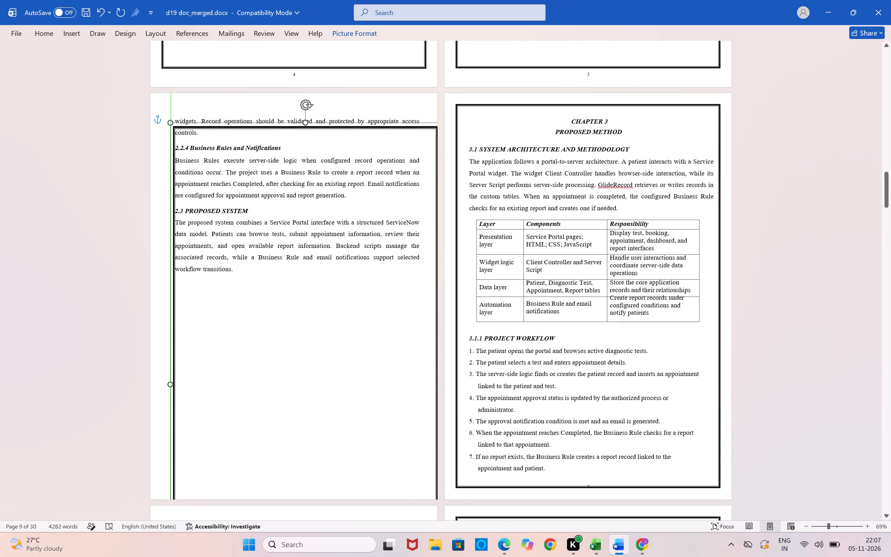
left_click_drag(254, 113, 216, 103)
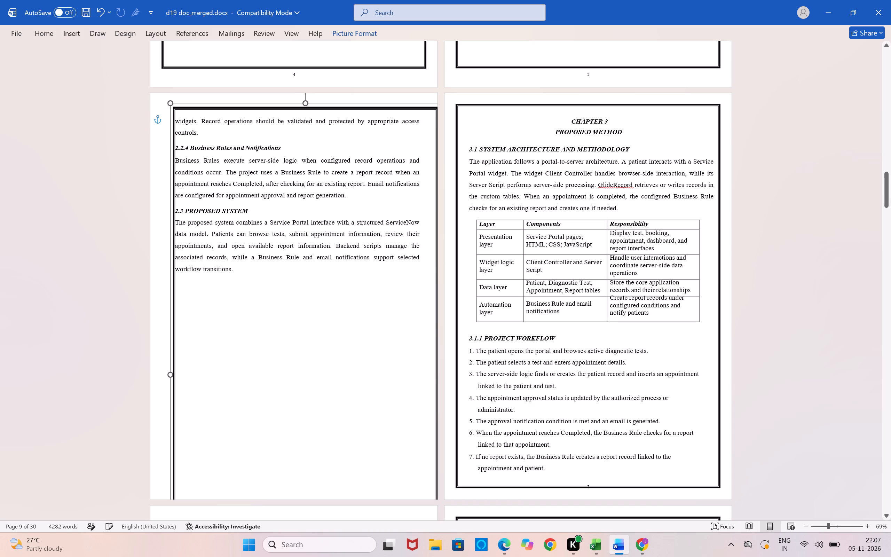
left_click_drag(167, 374, 158, 370)
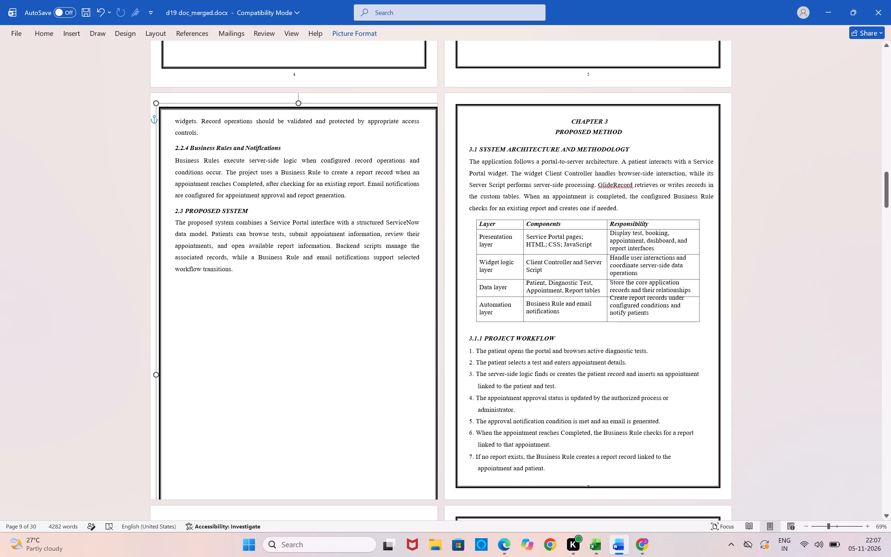
left_click_drag(158, 370, 158, 370)
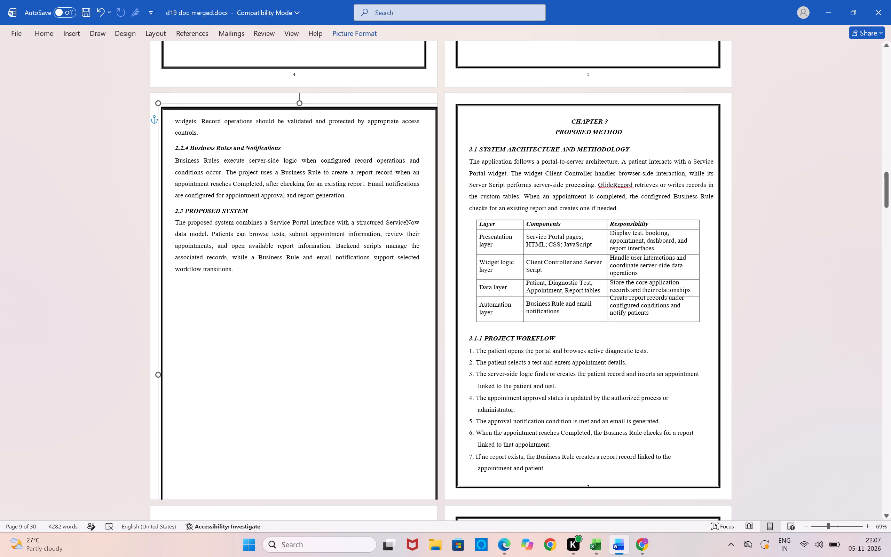
left_click_drag(437, 303, 435, 297)
left_click_drag(437, 368, 433, 361)
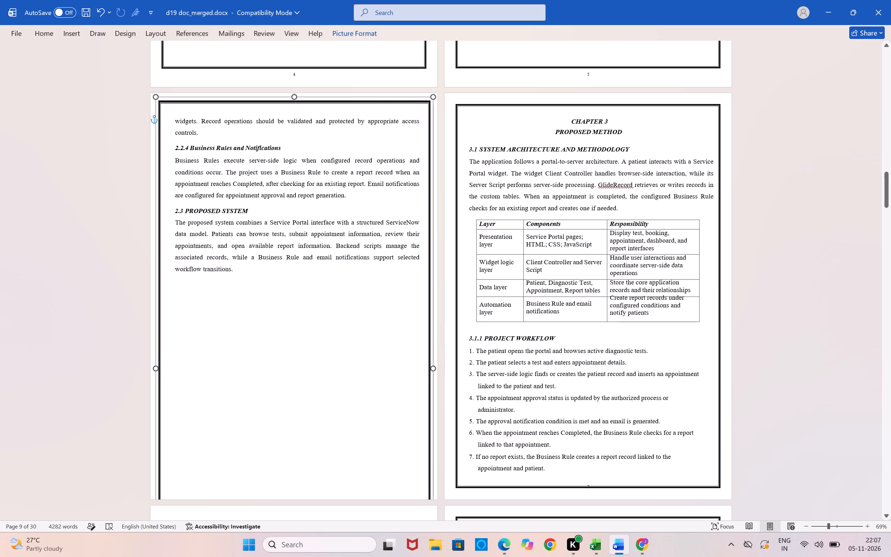
left_click_drag(433, 361, 432, 363)
Shorten the oversized border on the 2.3 Proposed System page by bringing its top edge well down the page.
scroll(333, 359, "down", 2)
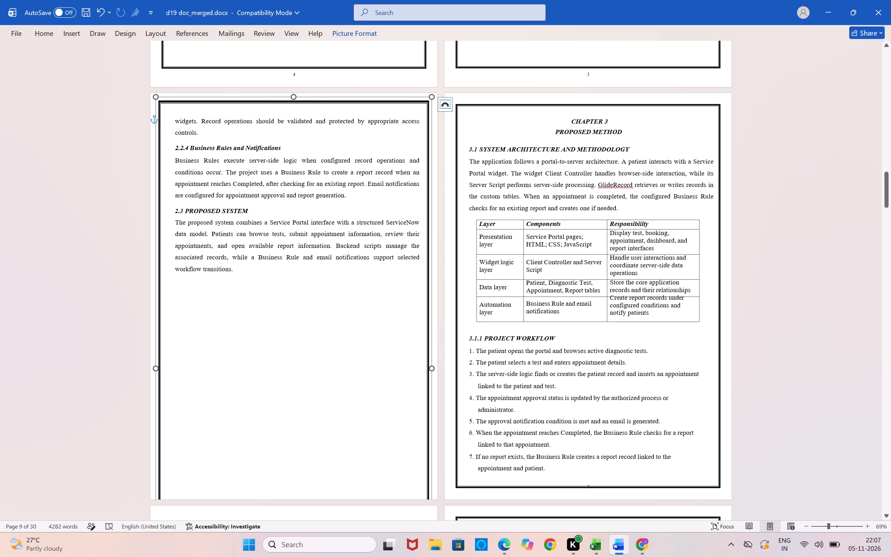
scroll(333, 359, "down", 1)
scroll(281, 493, "down", 1)
scroll(103, 440, "down", 3)
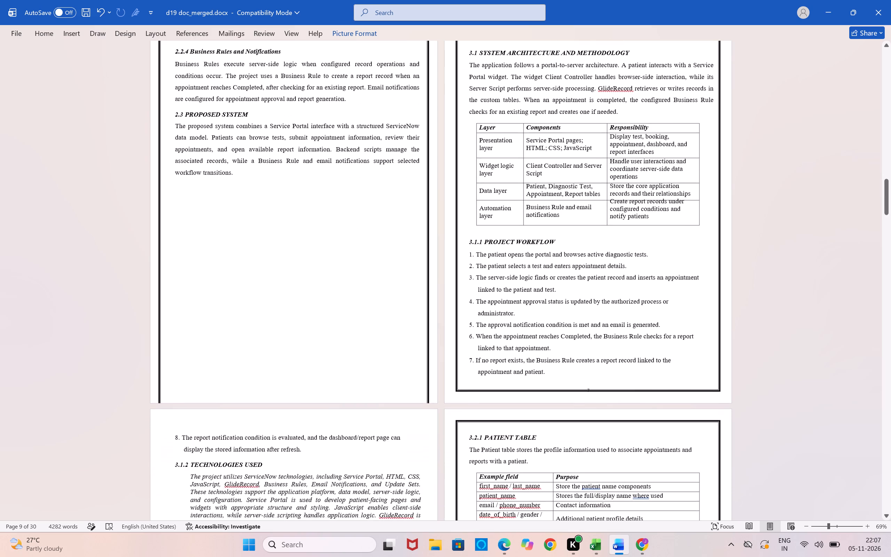
scroll(197, 344, "up", 1)
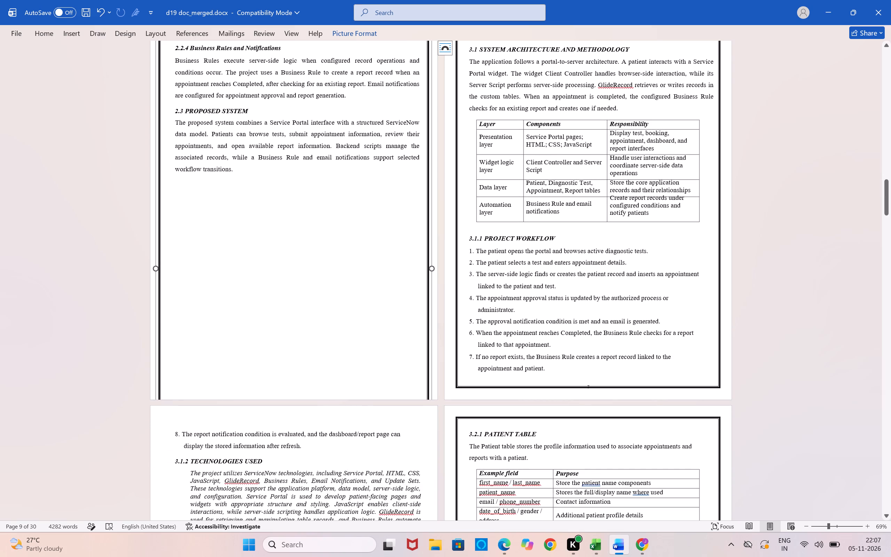
scroll(277, 174, "up", 2)
scroll(298, 407, "down", 2)
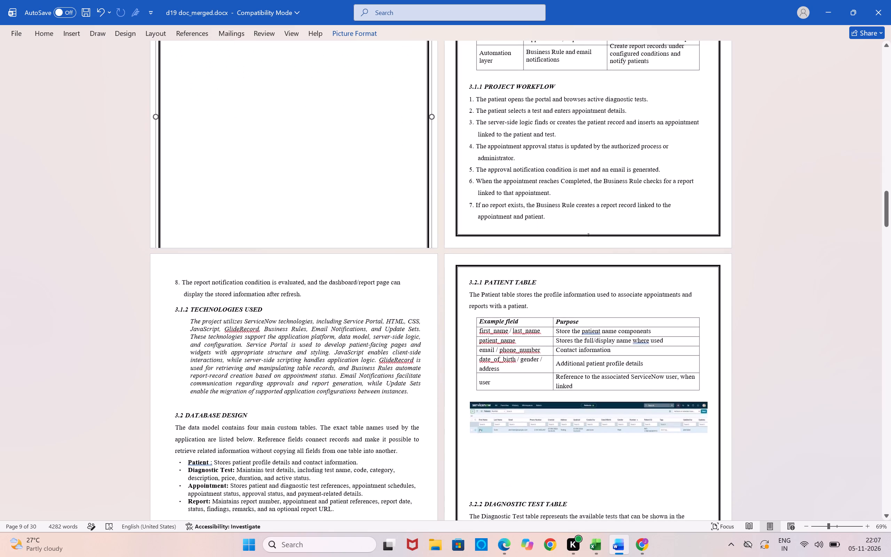
scroll(291, 289, "up", 4)
scroll(274, 185, "up", 1)
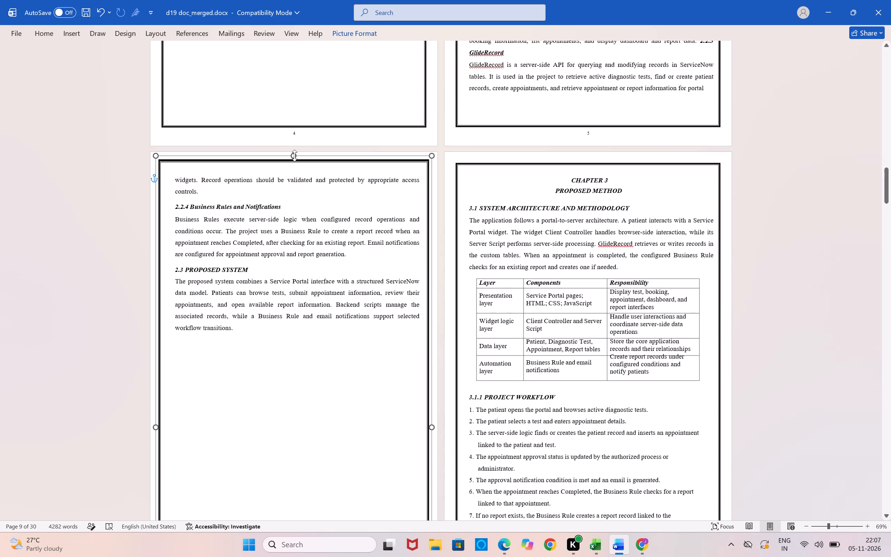
left_click_drag(293, 157, 302, 354)
Move the shortened border up and centre it so the whole frame, including its bottom edge, lies on the 2.3 Proposed System page.
scroll(269, 144, "up", 2)
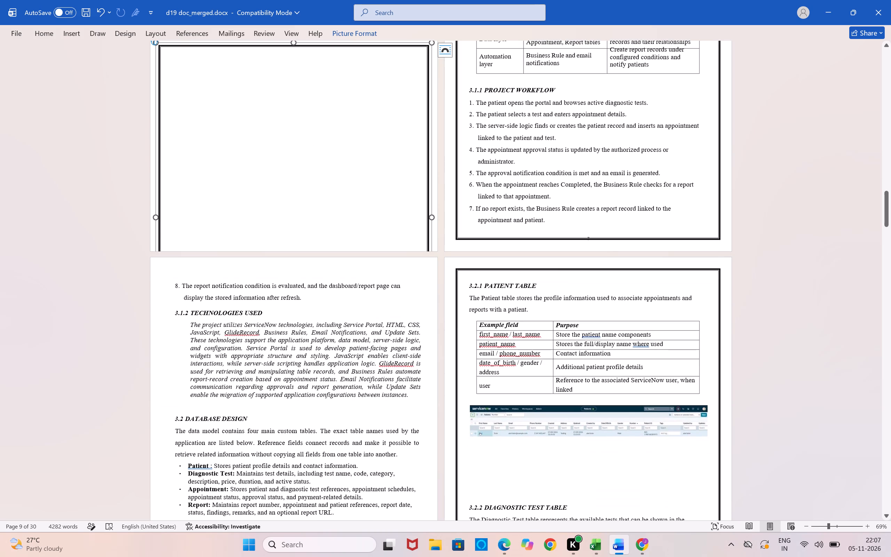
left_click_drag(280, 123, 273, 58)
scroll(142, 174, "up", 3)
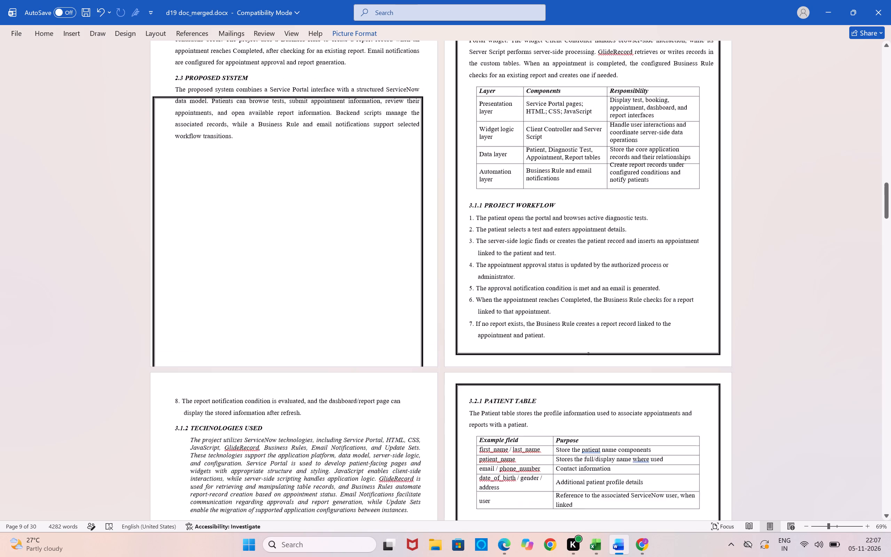
left_click_drag(277, 226, 280, 149)
scroll(280, 149, "right", 1)
left_click_drag(307, 238, 310, 180)
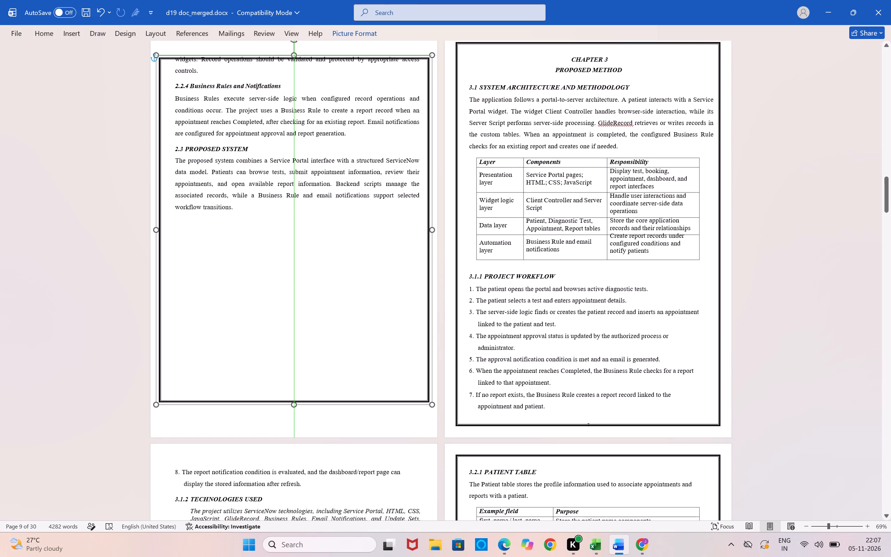
left_click_drag(310, 180, 309, 177)
Raise the border's top edge above the first text line, level with the Chapter 3 page's border, and bring its left edge slightly inward.
scroll(309, 177, "up", 2)
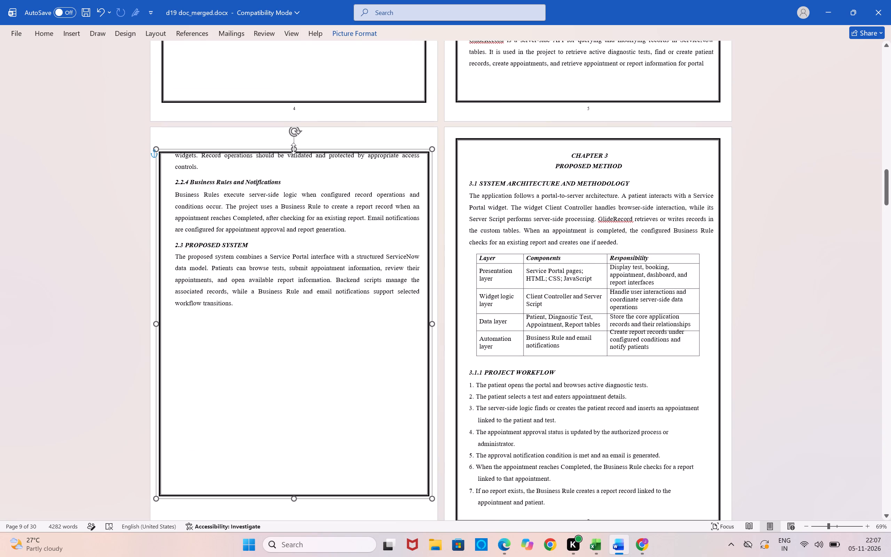
left_click_drag(293, 149, 300, 136)
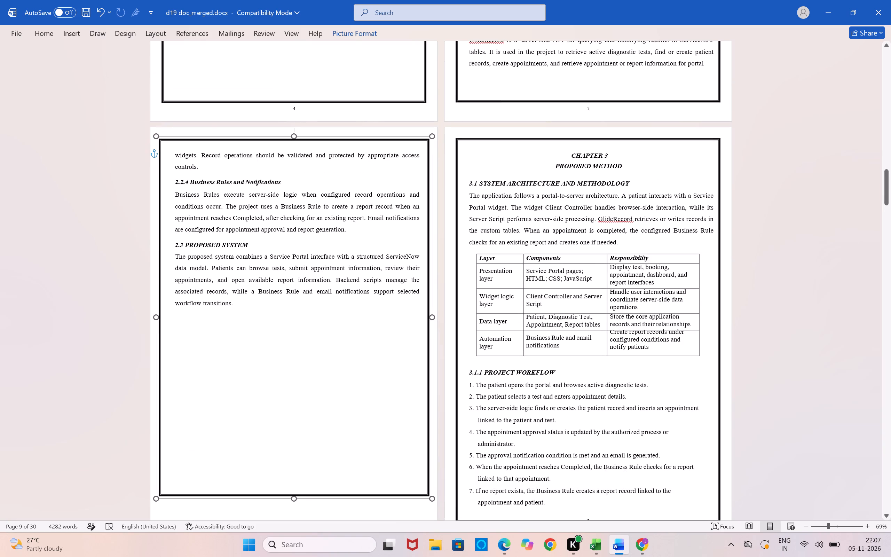
left_click_drag(300, 136, 301, 136)
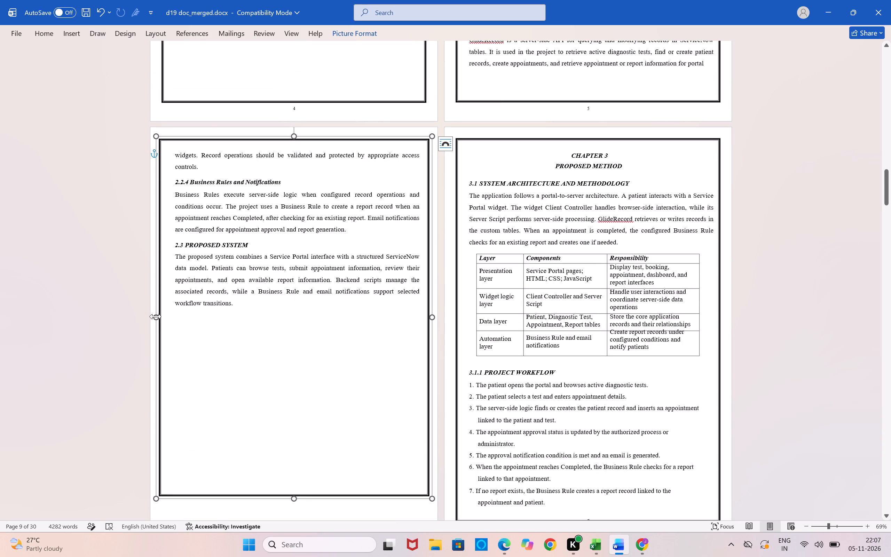
left_click_drag(157, 316, 160, 316)
scroll(211, 390, "down", 2)
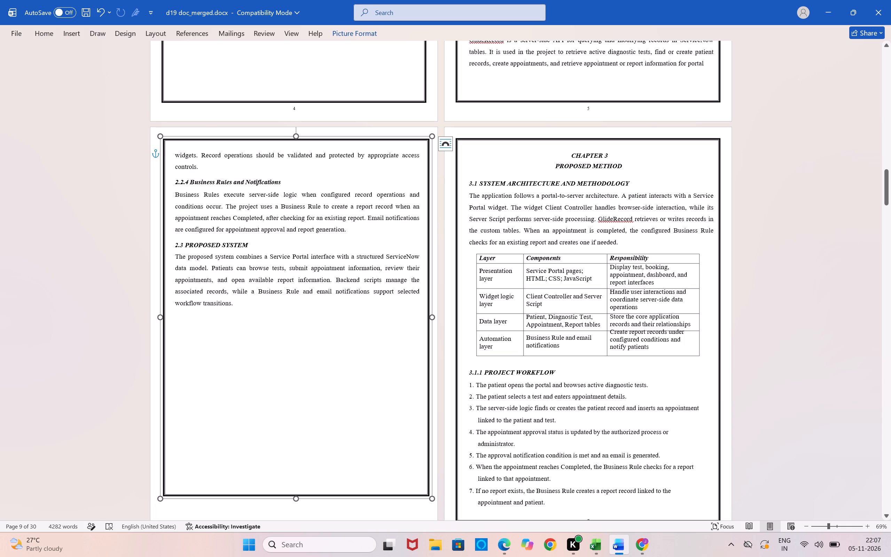
Lower the bottom edge of the border on the 2.3 Proposed System page to about level with the Chapter 3 page's border.
scroll(265, 455, "down", 2)
scroll(133, 496, "down", 3)
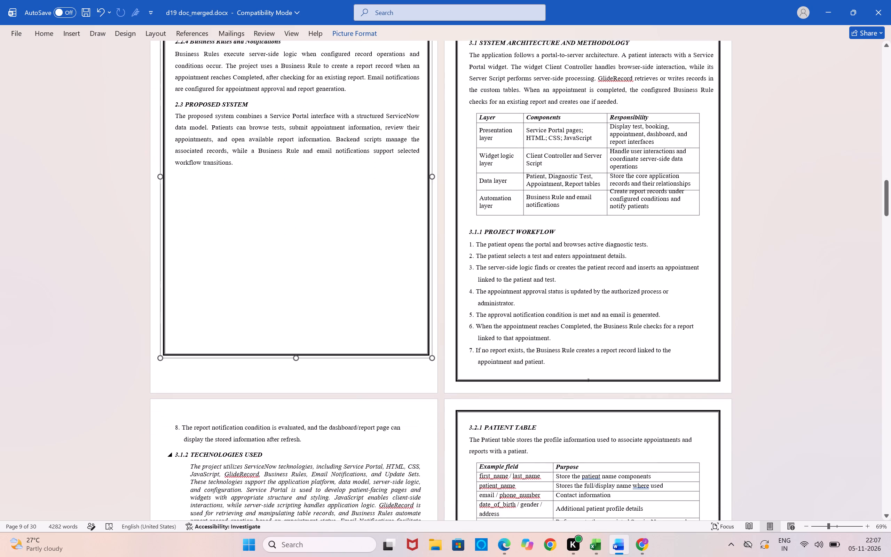
scroll(276, 399, "down", 1)
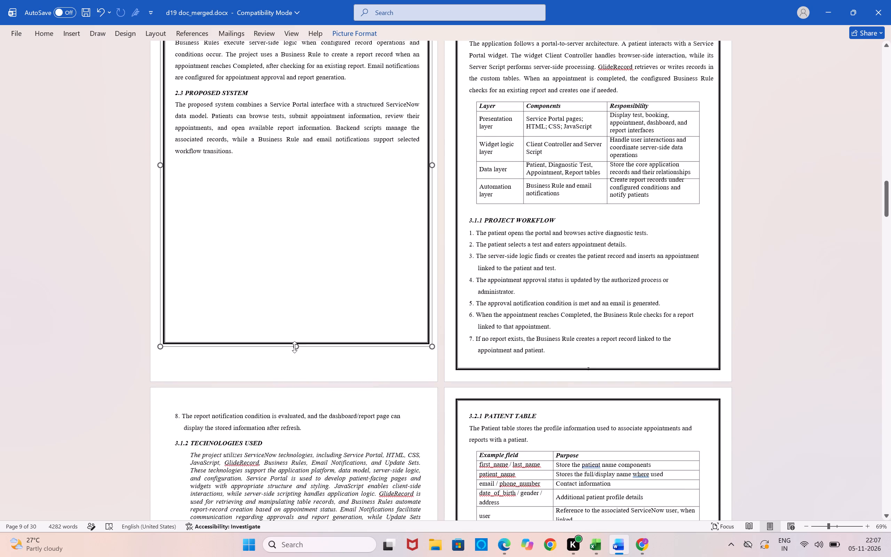
left_click_drag(294, 347, 294, 364)
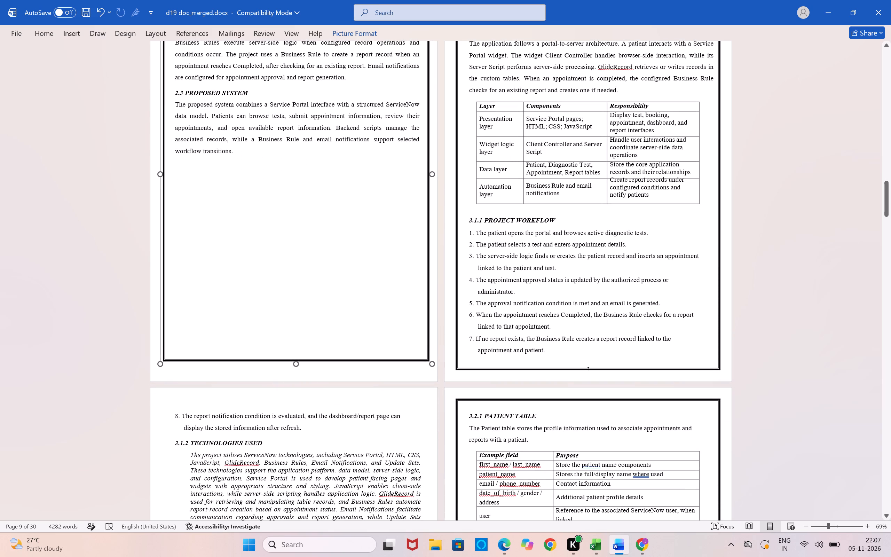
left_click_drag(294, 364, 294, 367)
scroll(286, 275, "up", 3)
scroll(140, 128, "up", 2)
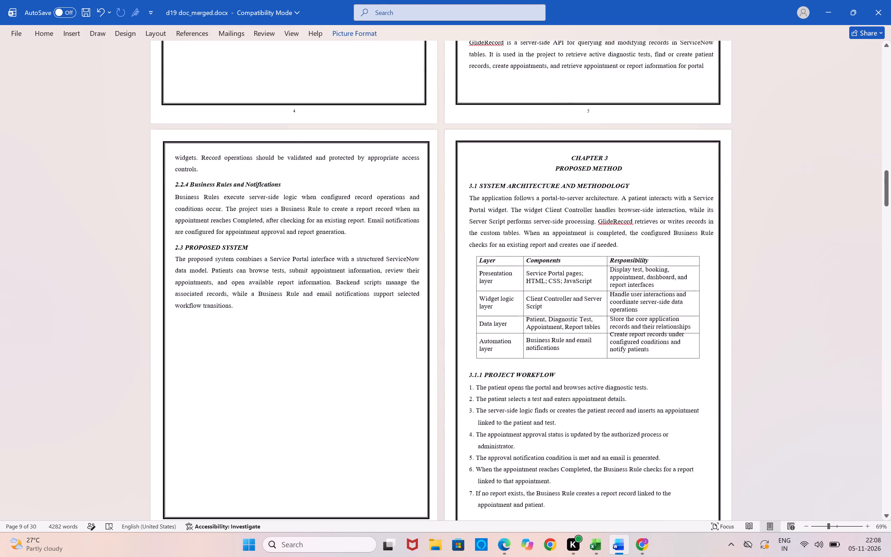
scroll(140, 128, "up", 1)
scroll(141, 152, "down", 2)
scroll(186, 290, "down", 1)
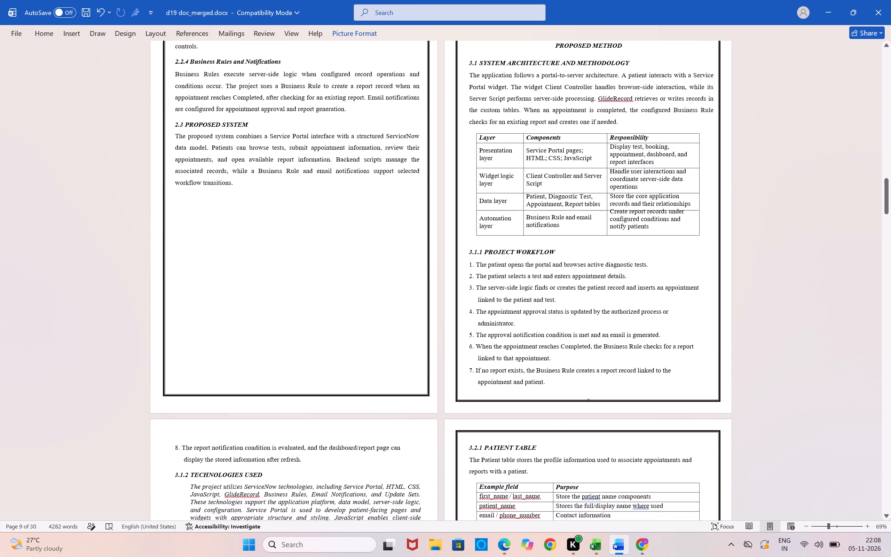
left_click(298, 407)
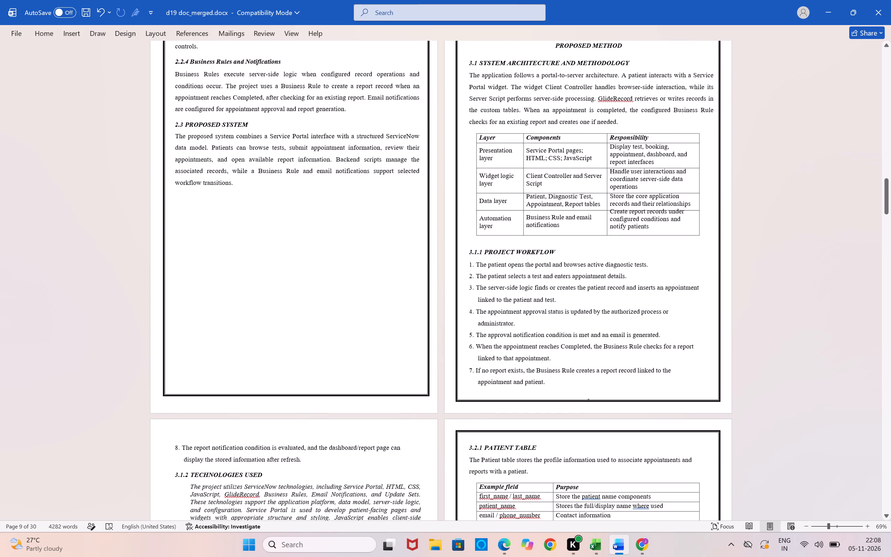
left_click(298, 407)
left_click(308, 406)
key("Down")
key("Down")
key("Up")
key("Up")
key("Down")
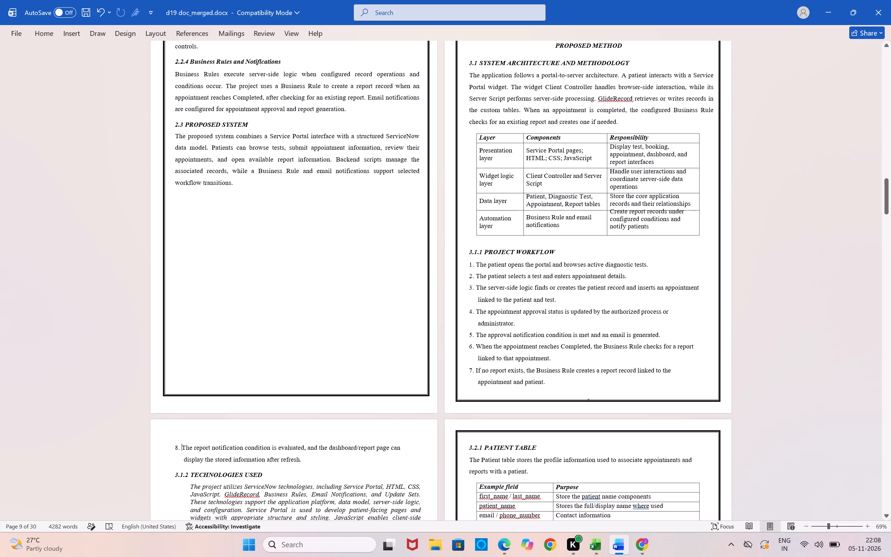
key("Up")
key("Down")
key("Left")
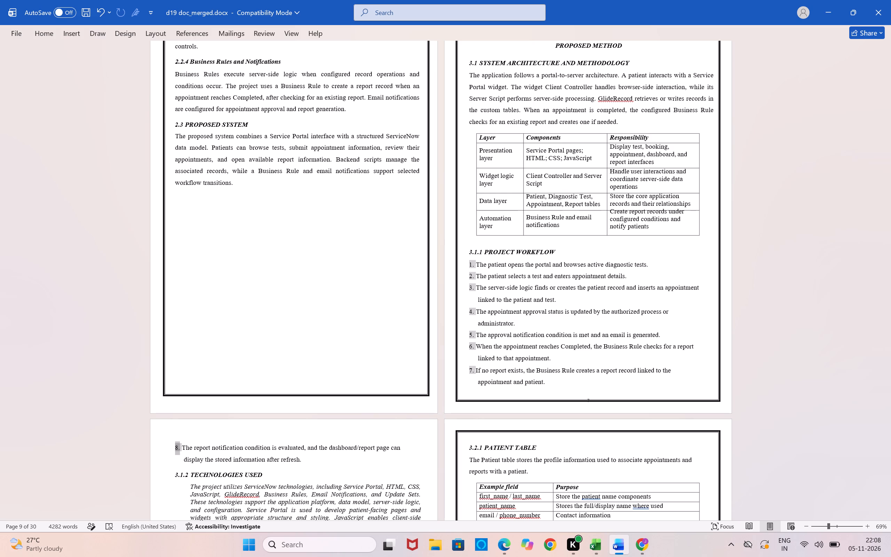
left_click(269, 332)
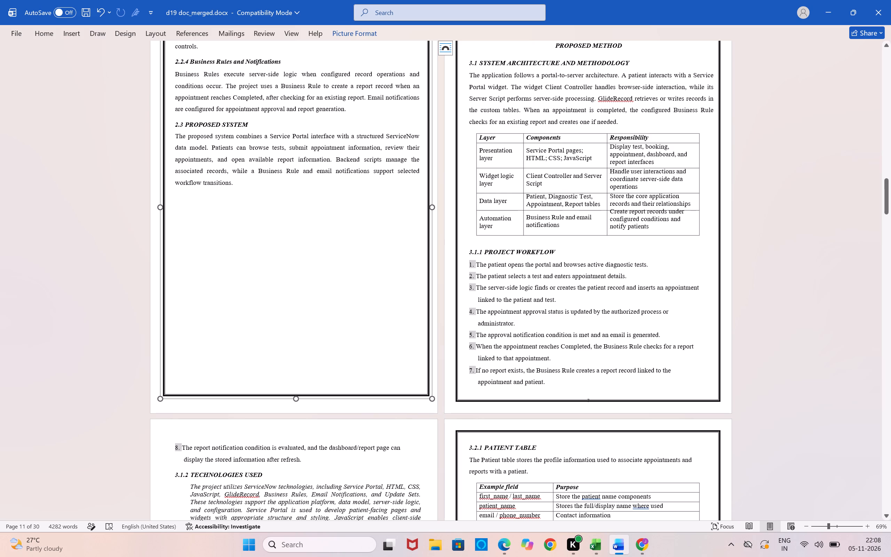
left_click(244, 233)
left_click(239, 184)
Raise the bottom edge of the Chapter 3 Proposed Method page's border so it clears the page number beneath it.
left_click(599, 399)
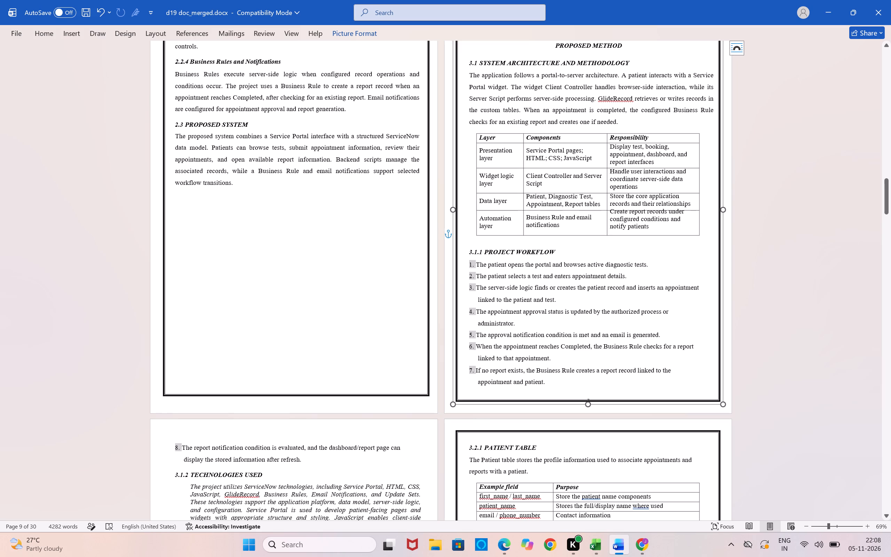
left_click_drag(588, 406, 588, 395)
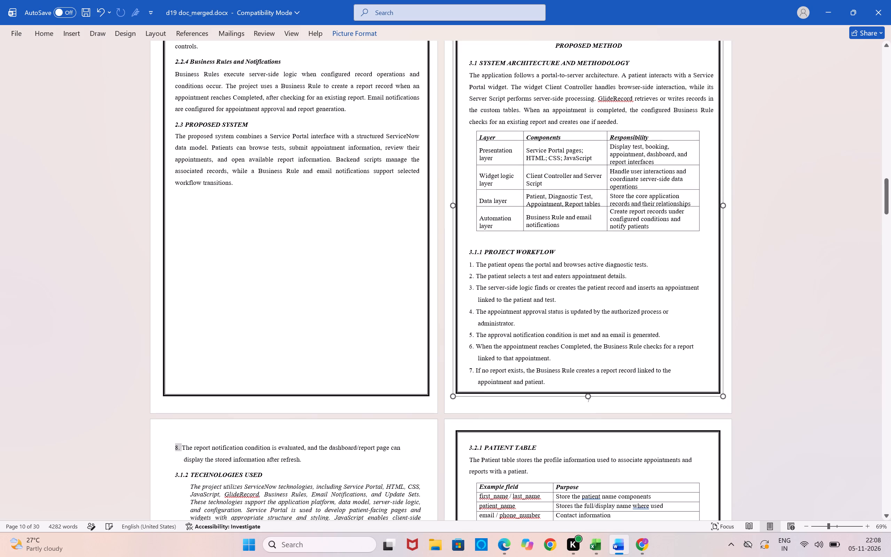
left_click_drag(588, 395, 586, 397)
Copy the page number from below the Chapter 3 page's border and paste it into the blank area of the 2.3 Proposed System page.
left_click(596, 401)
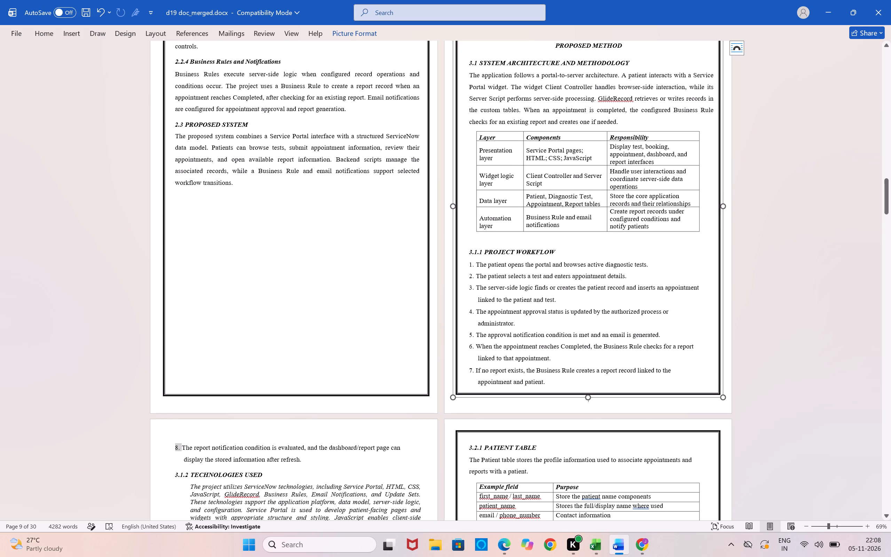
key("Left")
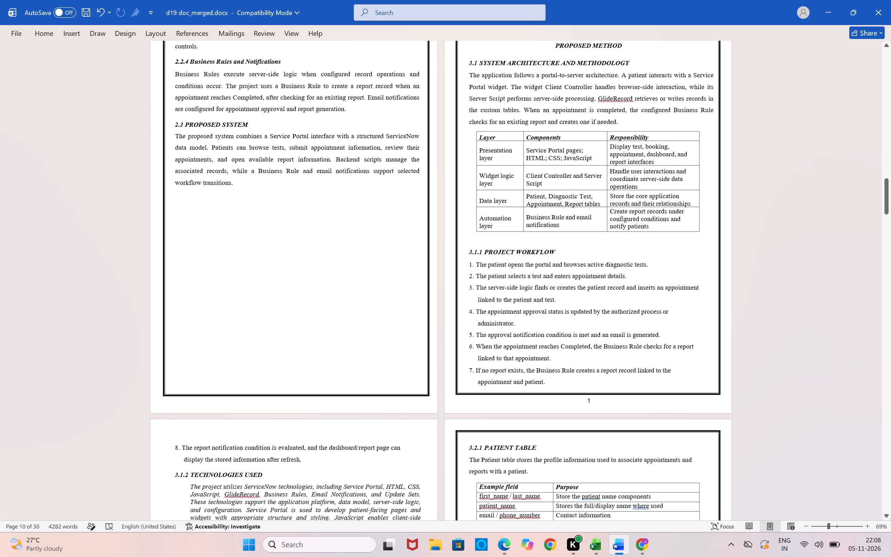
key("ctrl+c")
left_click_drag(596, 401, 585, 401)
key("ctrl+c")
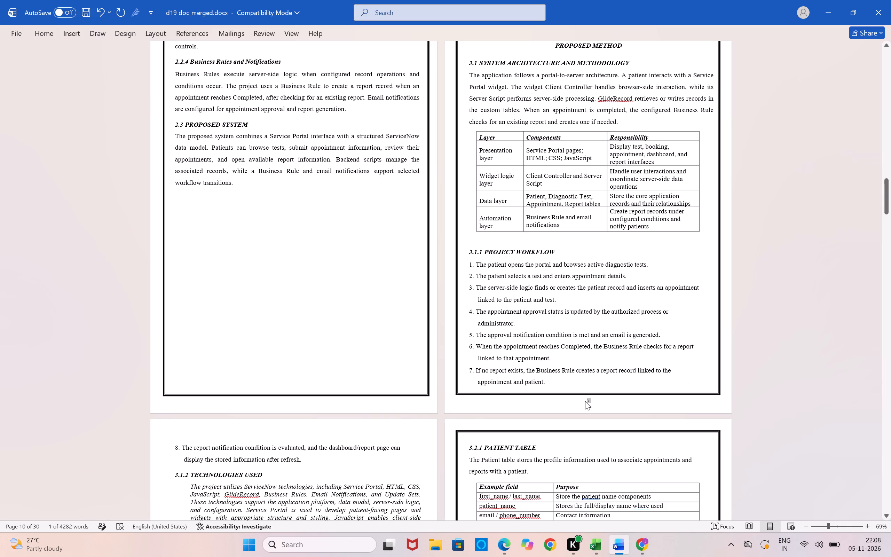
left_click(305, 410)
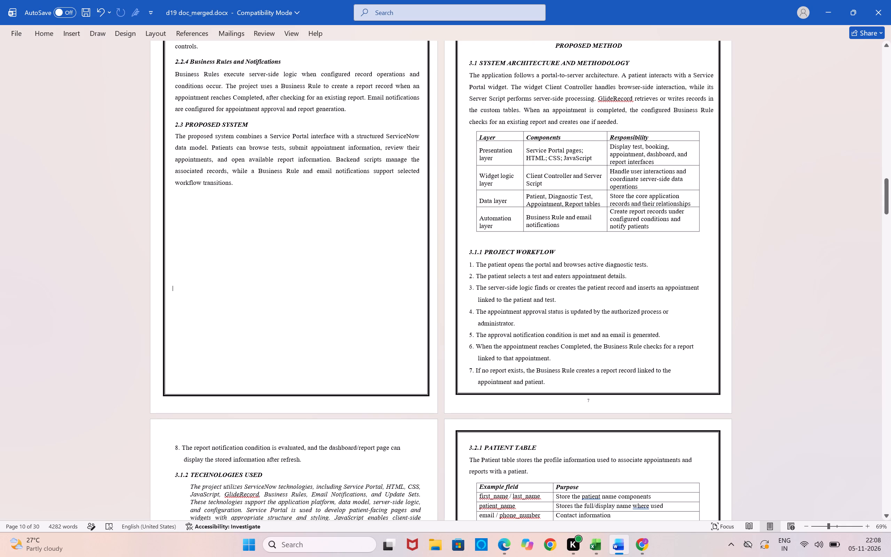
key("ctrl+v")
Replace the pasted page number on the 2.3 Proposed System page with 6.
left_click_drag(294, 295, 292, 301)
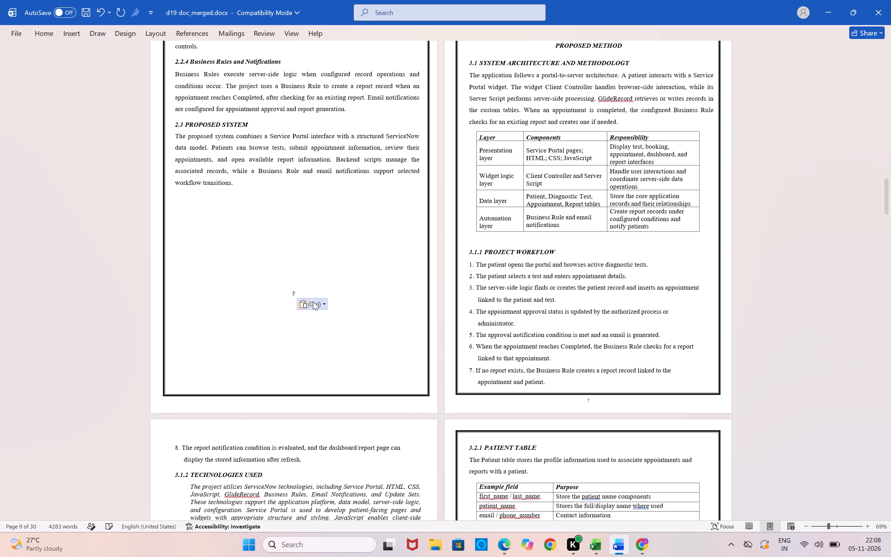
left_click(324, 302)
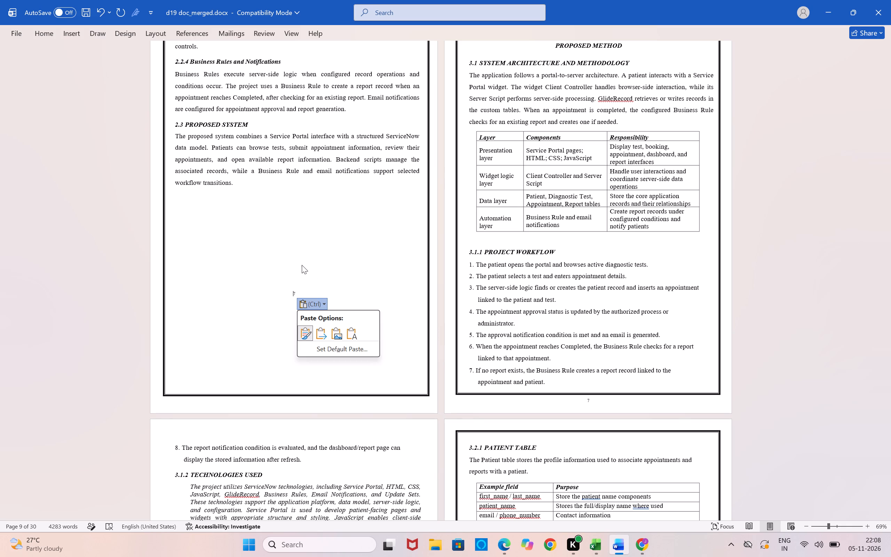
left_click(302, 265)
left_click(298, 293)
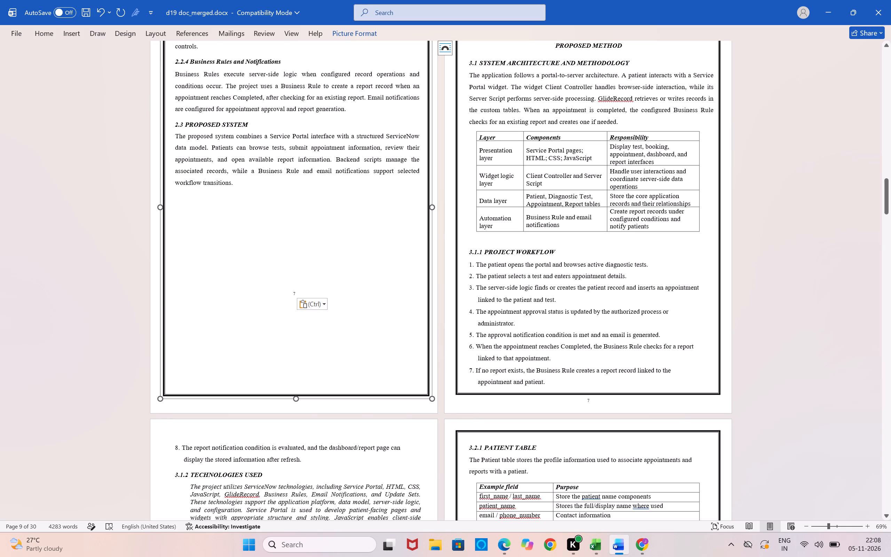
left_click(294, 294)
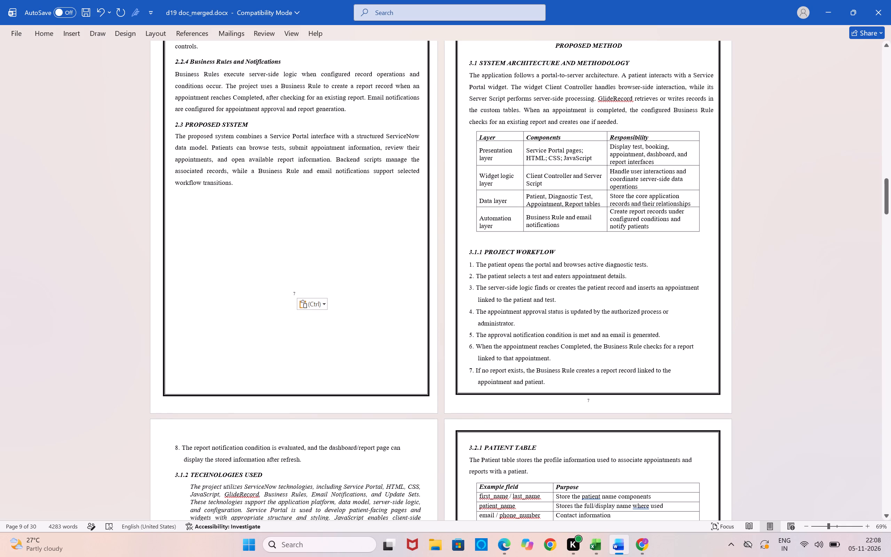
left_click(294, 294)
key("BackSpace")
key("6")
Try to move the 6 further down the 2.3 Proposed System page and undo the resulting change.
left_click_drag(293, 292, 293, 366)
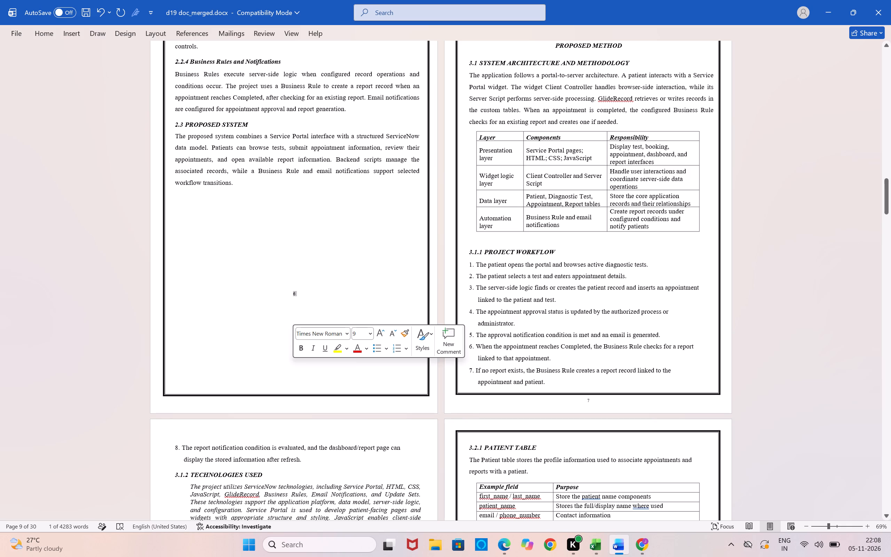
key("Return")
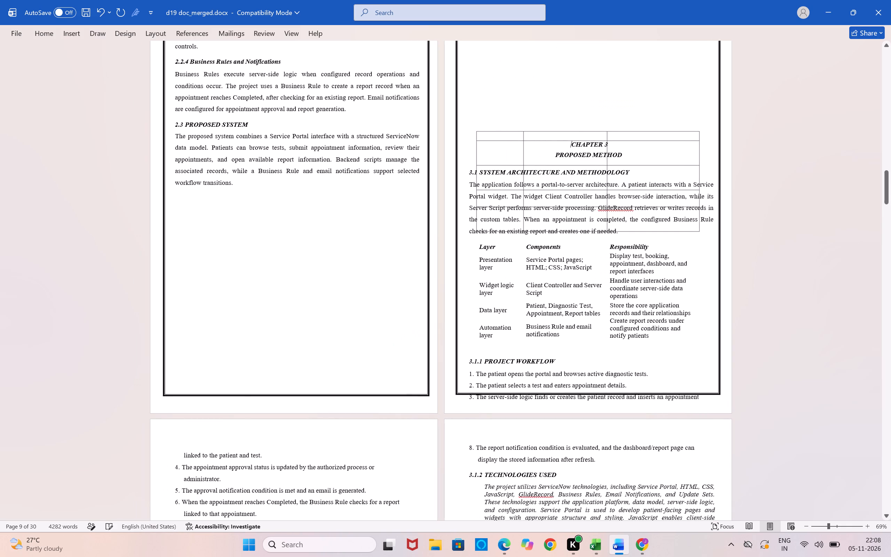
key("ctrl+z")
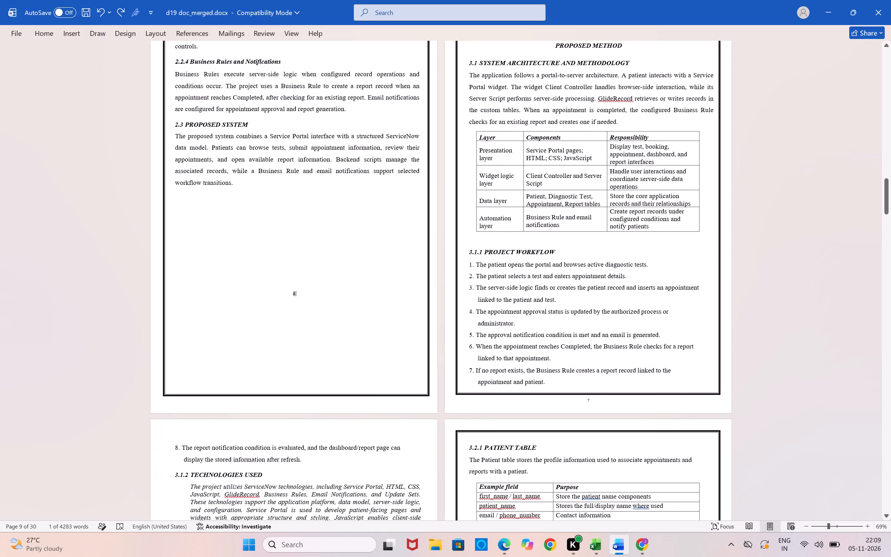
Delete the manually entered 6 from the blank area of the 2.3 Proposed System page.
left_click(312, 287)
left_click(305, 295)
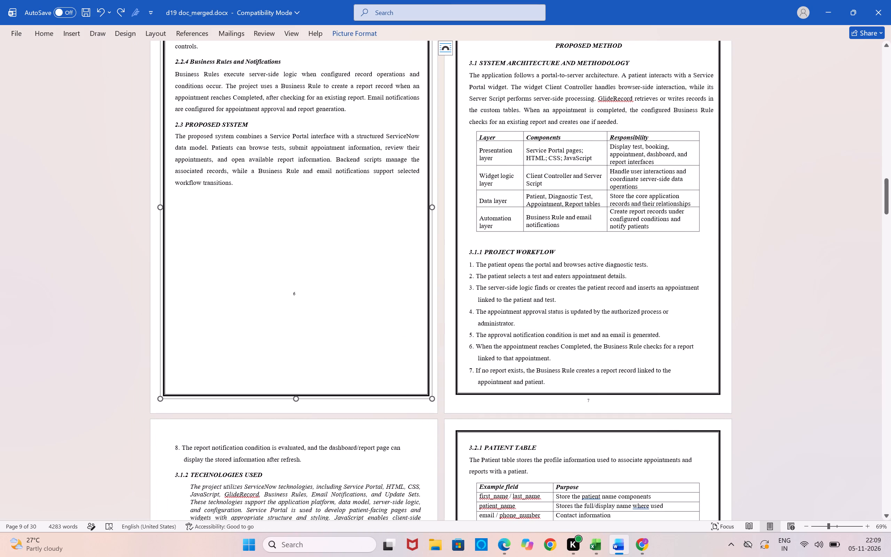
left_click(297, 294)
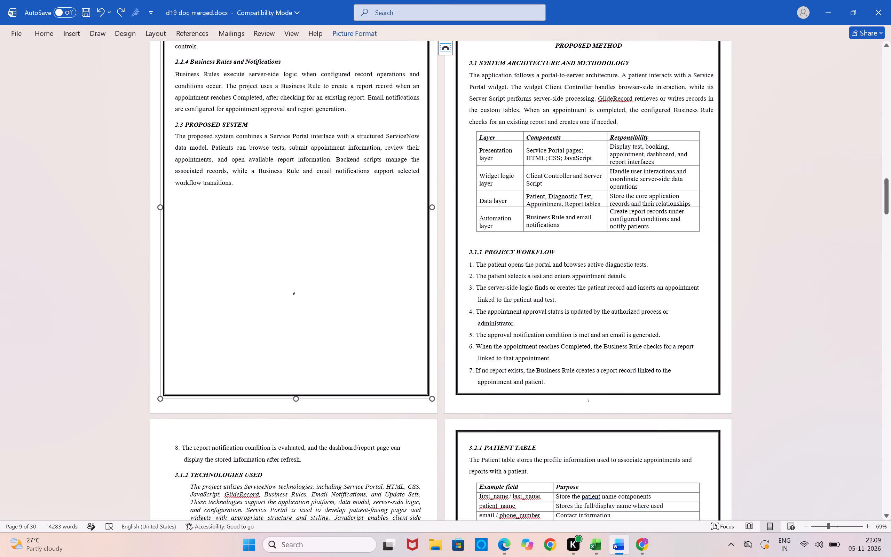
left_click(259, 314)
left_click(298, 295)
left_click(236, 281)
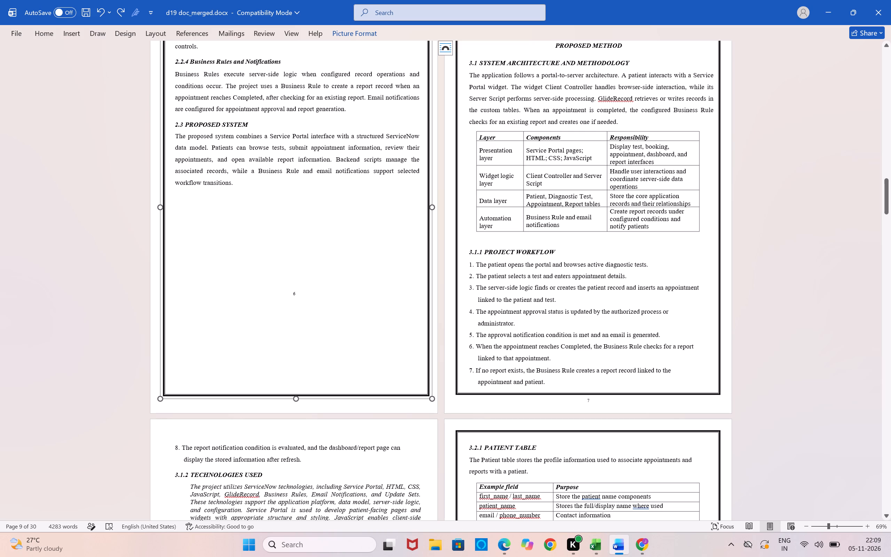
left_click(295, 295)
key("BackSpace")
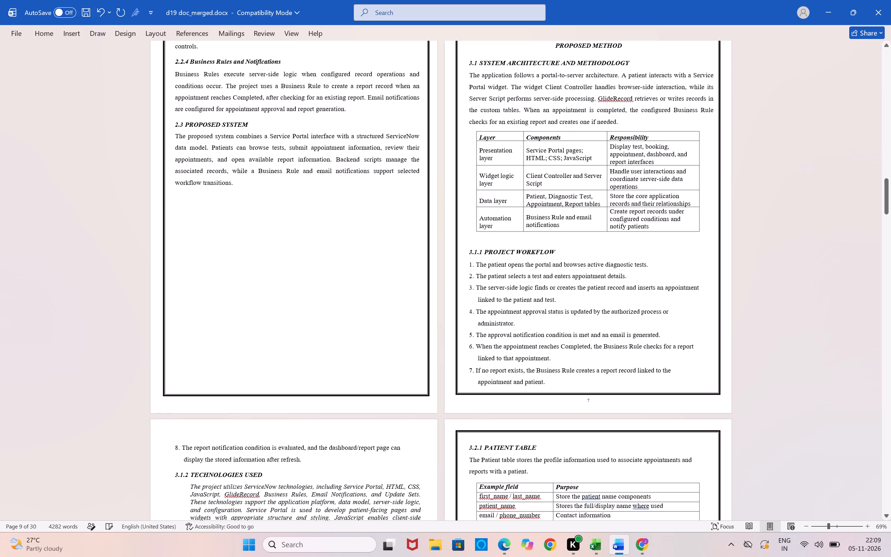
Push the page number 8 down to the bottom of the 3.2 Database Design page by adding blank lines above it.
scroll(317, 357, "down", 1)
scroll(325, 414, "down", 3)
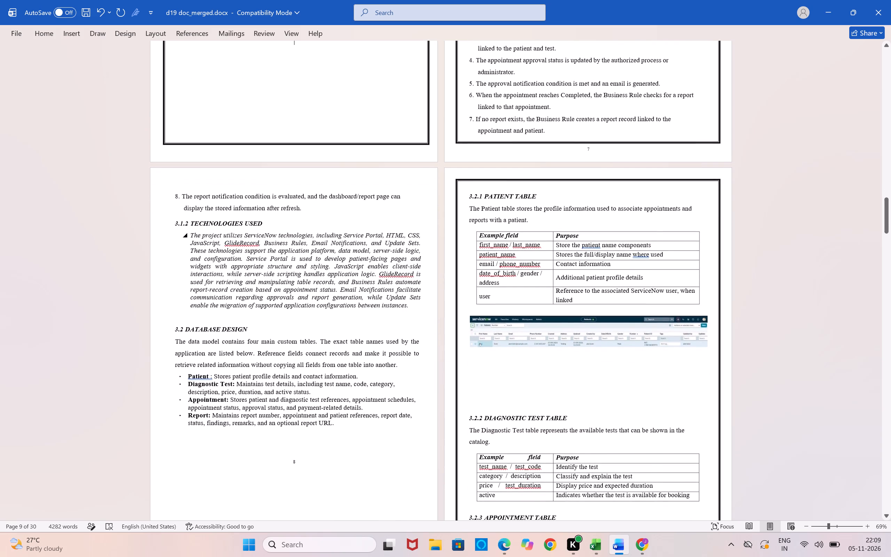
scroll(255, 234, "down", 2)
scroll(265, 323, "up", 2)
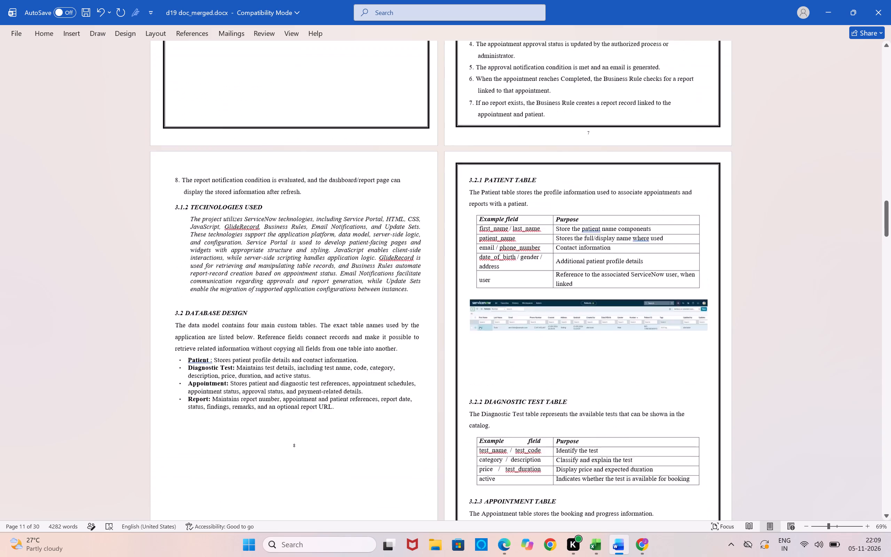
scroll(265, 323, "up", 1)
scroll(281, 161, "up", 1)
scroll(281, 161, "down", 4)
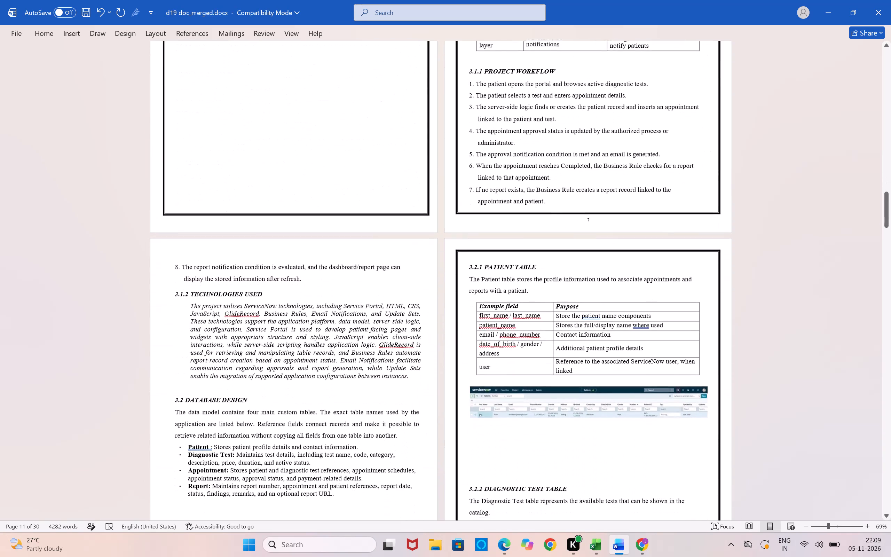
scroll(292, 280, "down", 2)
scroll(309, 417, "down", 1)
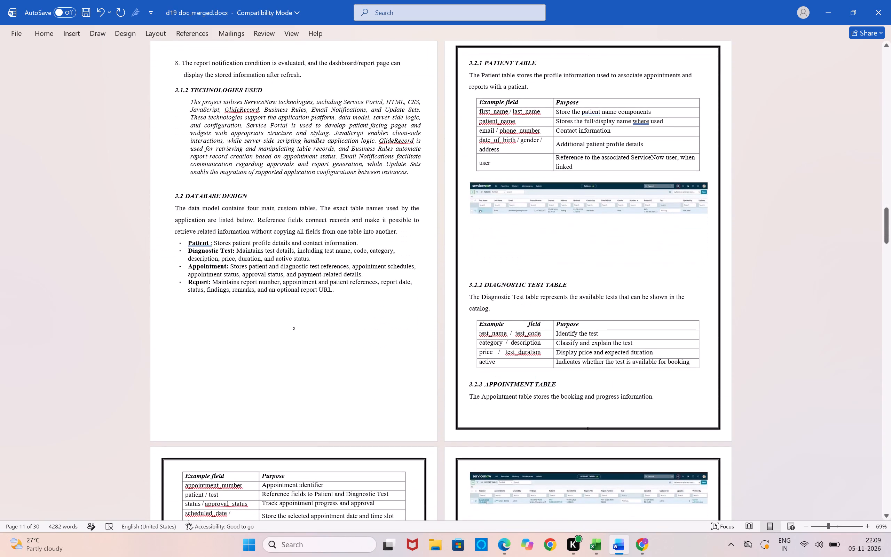
left_click(294, 329)
key("Left")
key("Return")
key("Return")
key("Return")
key("Return")
key("Return")
key("Return")
key("Return")
key("Return")
key("Return")
key("Return")
key("Return")
key("Return")
key("Return")
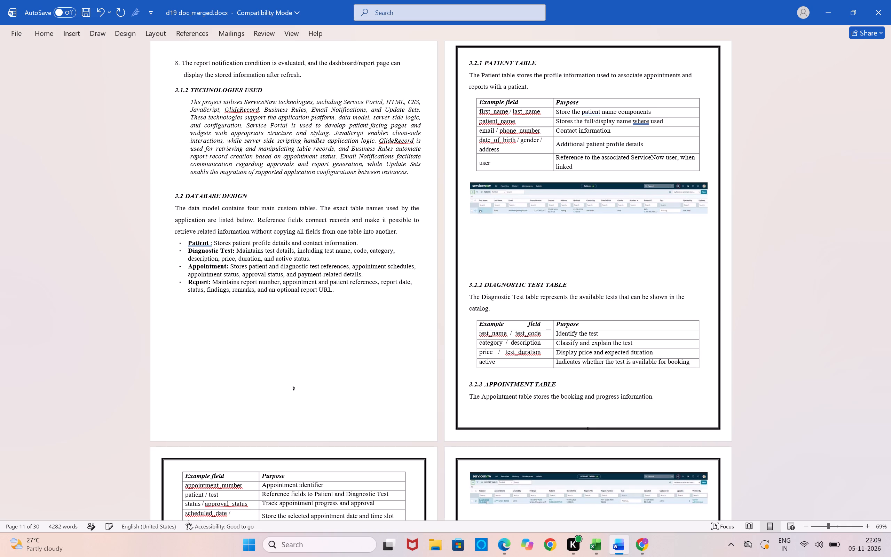
key("Return")
key("Return")
key("Return")
key("Return")
key("Return")
key("Return")
key("Return")
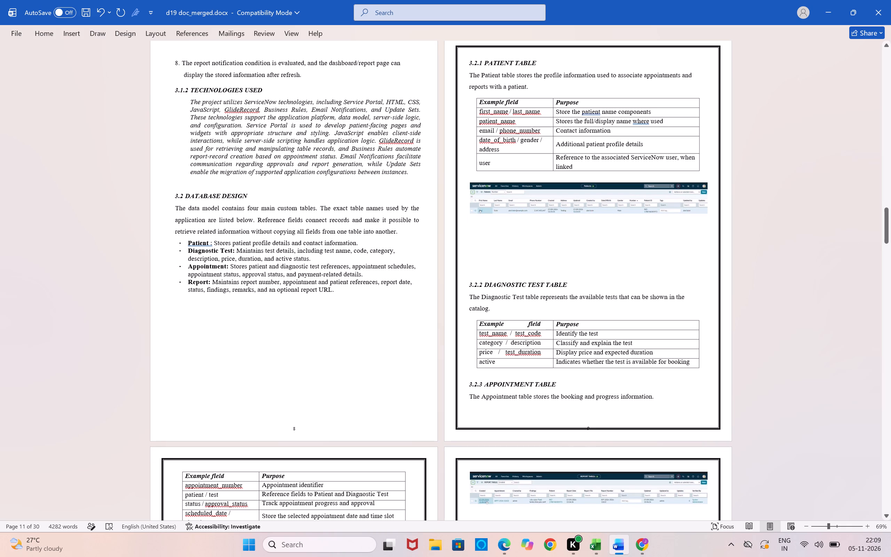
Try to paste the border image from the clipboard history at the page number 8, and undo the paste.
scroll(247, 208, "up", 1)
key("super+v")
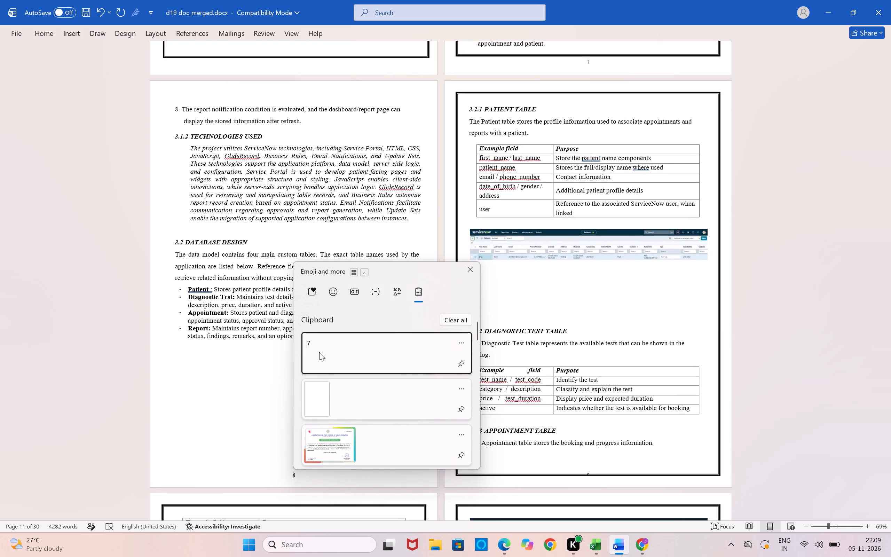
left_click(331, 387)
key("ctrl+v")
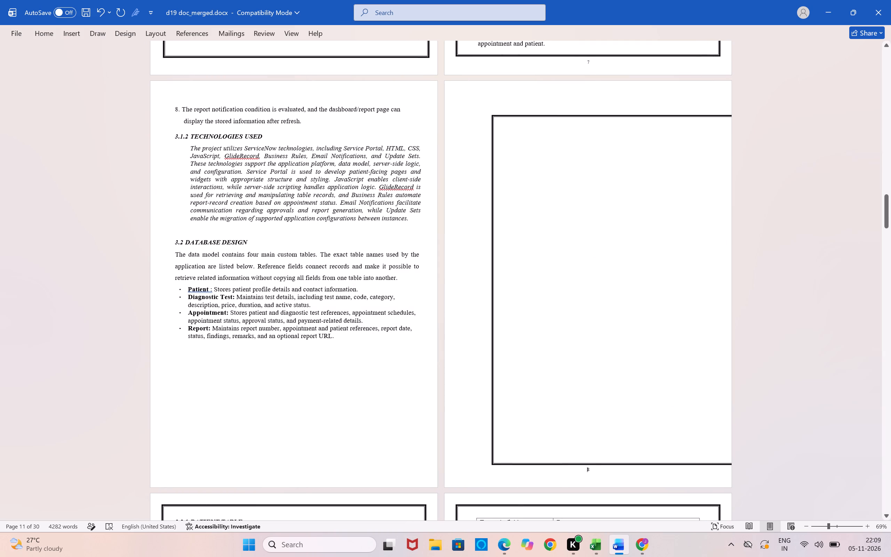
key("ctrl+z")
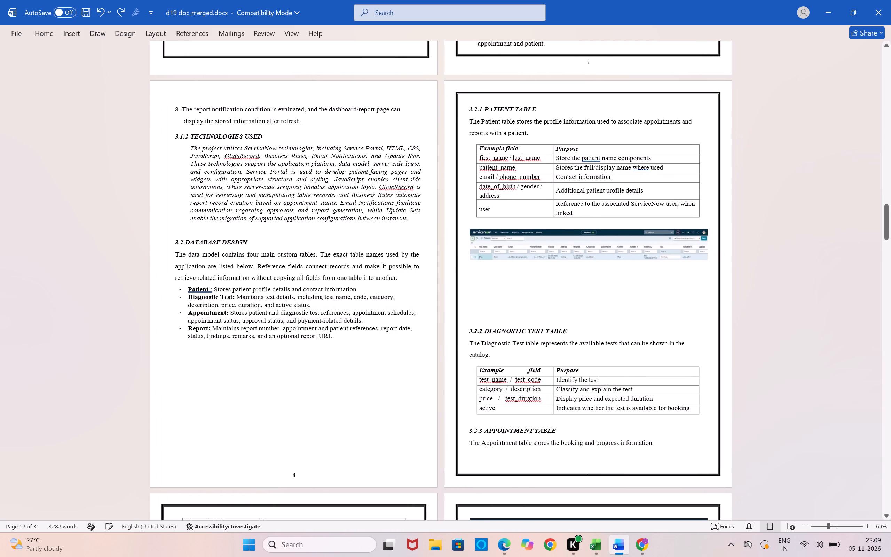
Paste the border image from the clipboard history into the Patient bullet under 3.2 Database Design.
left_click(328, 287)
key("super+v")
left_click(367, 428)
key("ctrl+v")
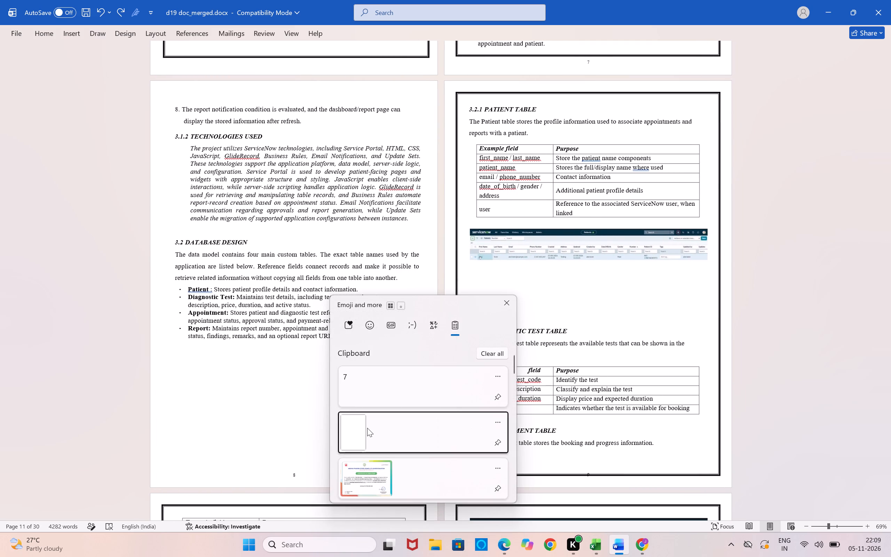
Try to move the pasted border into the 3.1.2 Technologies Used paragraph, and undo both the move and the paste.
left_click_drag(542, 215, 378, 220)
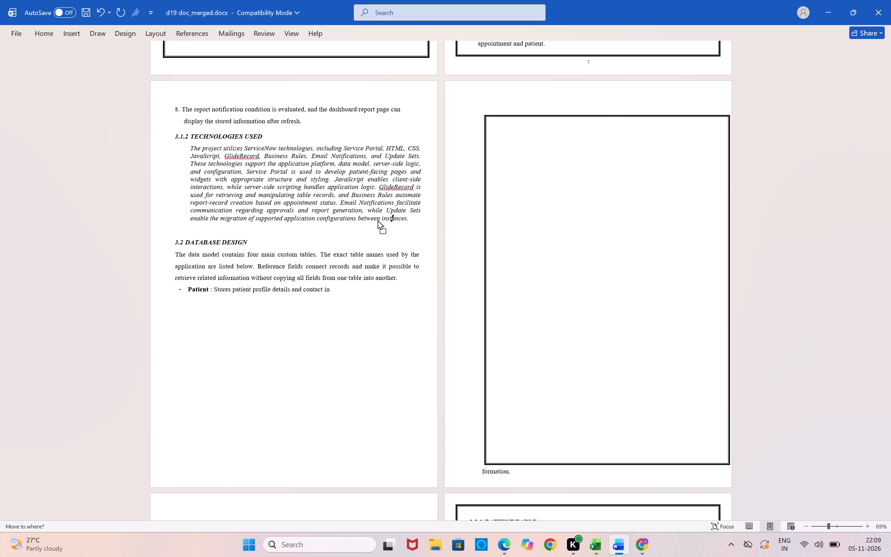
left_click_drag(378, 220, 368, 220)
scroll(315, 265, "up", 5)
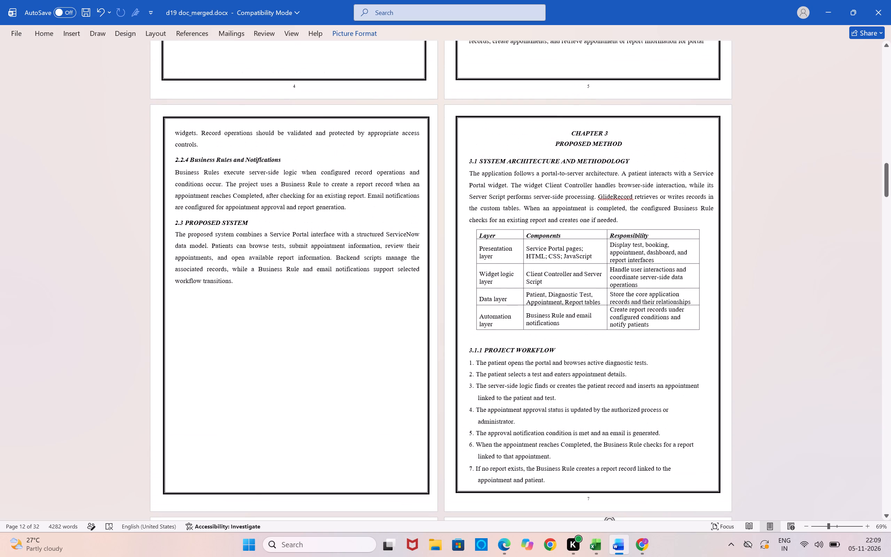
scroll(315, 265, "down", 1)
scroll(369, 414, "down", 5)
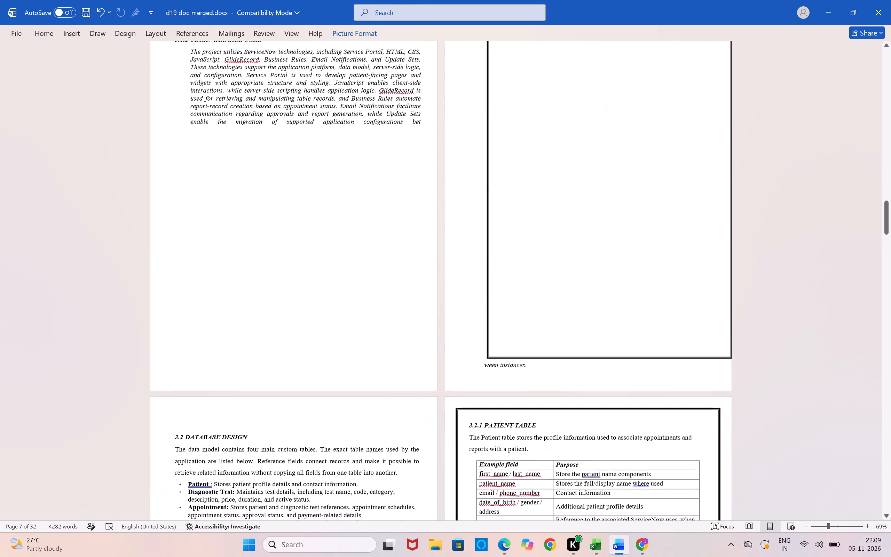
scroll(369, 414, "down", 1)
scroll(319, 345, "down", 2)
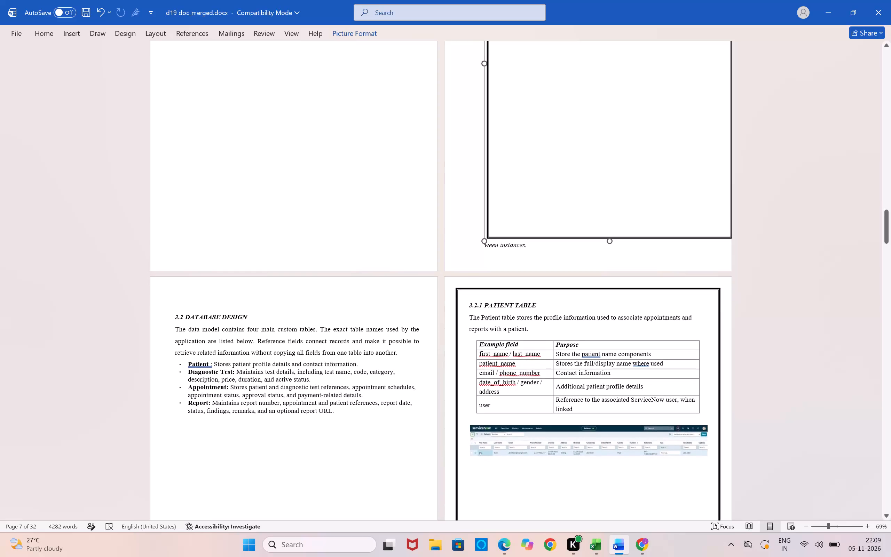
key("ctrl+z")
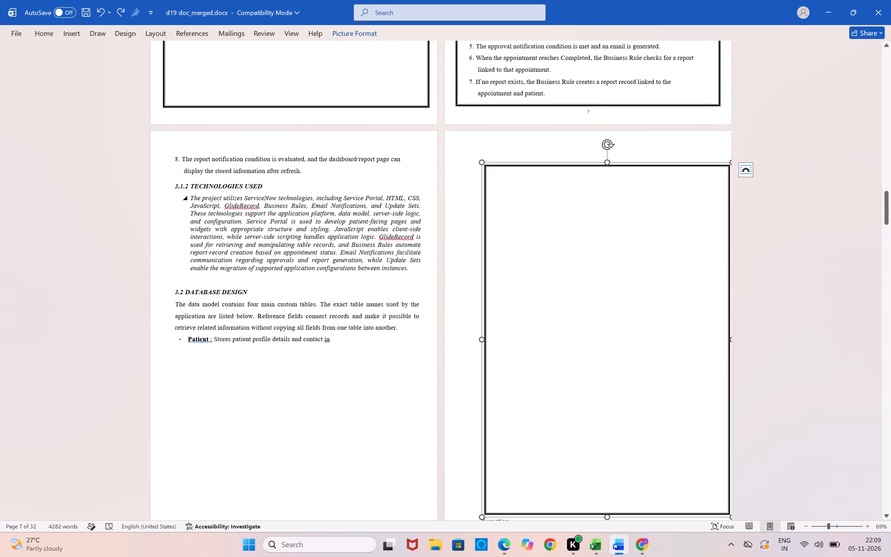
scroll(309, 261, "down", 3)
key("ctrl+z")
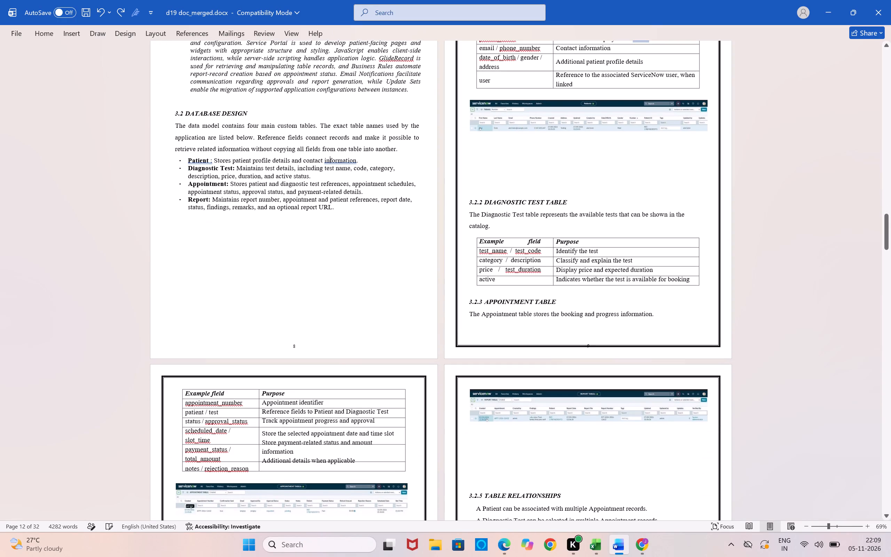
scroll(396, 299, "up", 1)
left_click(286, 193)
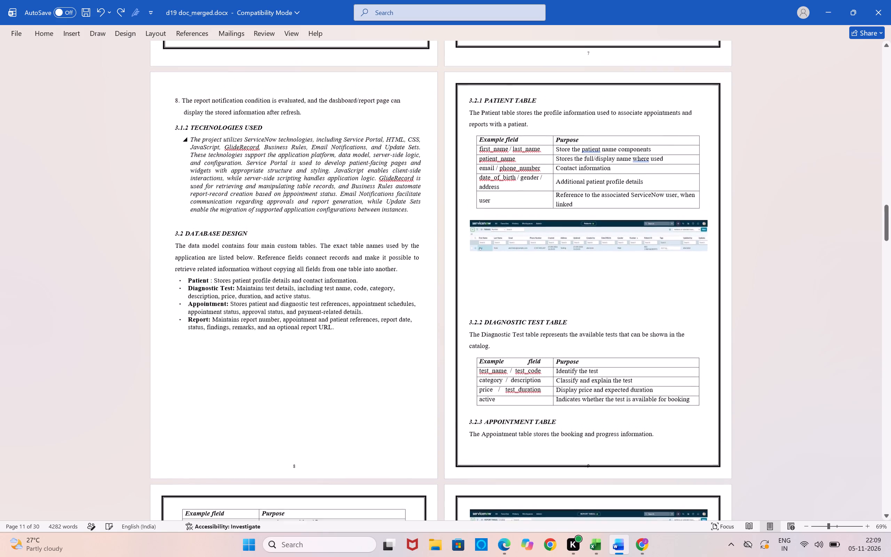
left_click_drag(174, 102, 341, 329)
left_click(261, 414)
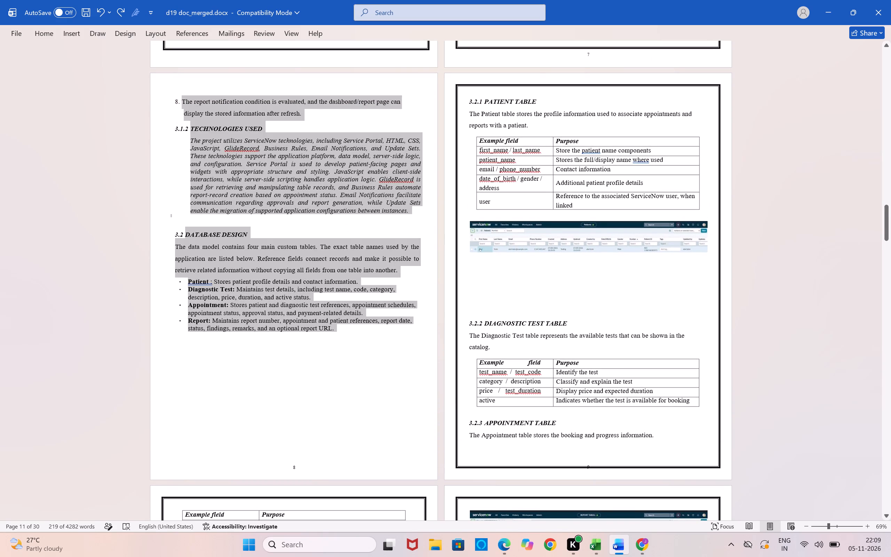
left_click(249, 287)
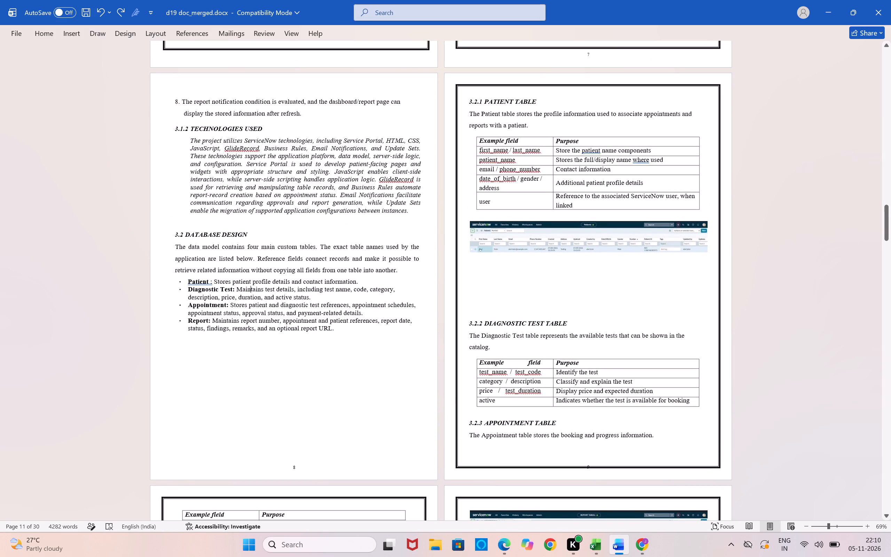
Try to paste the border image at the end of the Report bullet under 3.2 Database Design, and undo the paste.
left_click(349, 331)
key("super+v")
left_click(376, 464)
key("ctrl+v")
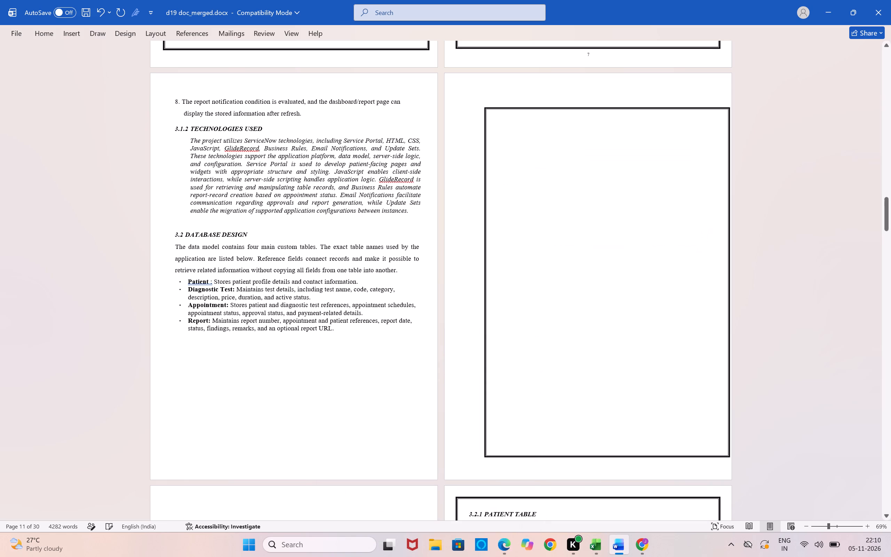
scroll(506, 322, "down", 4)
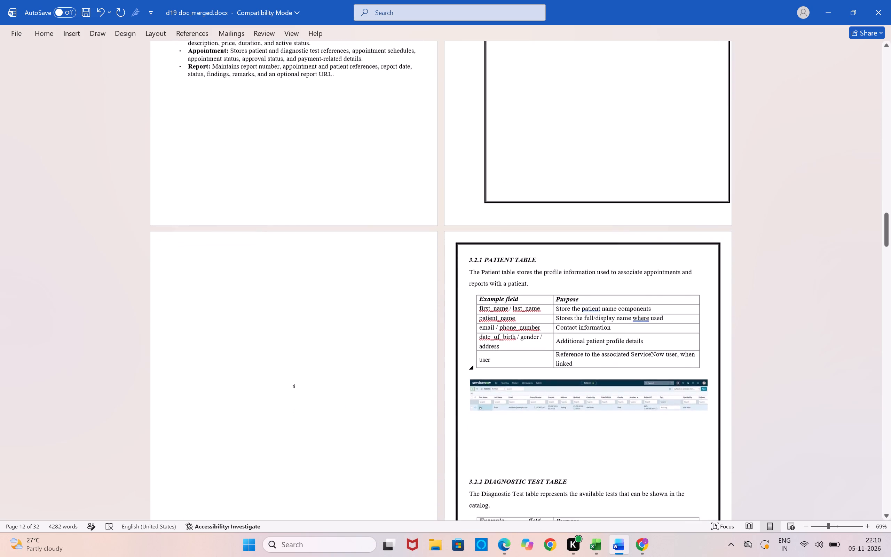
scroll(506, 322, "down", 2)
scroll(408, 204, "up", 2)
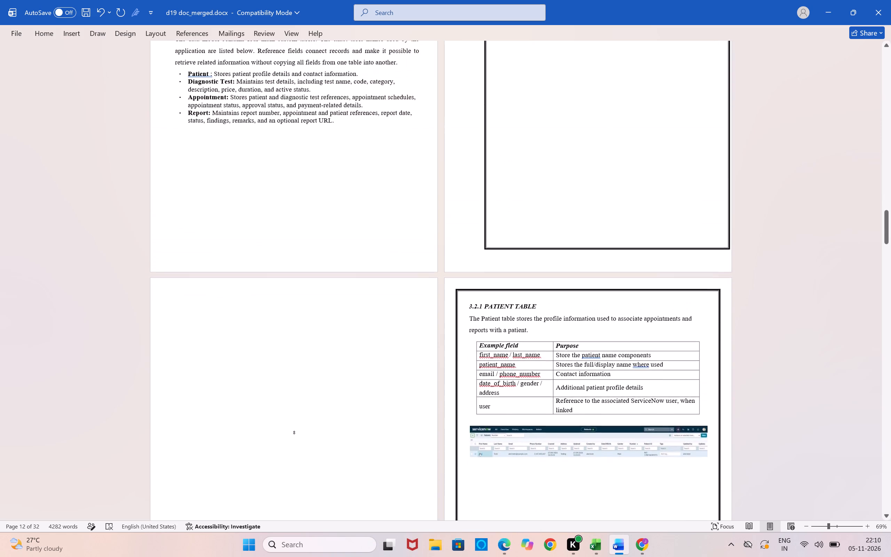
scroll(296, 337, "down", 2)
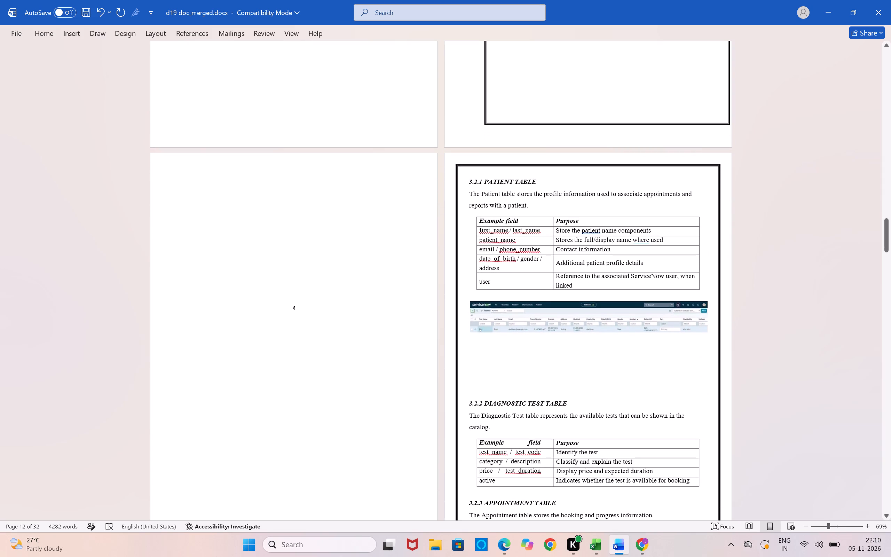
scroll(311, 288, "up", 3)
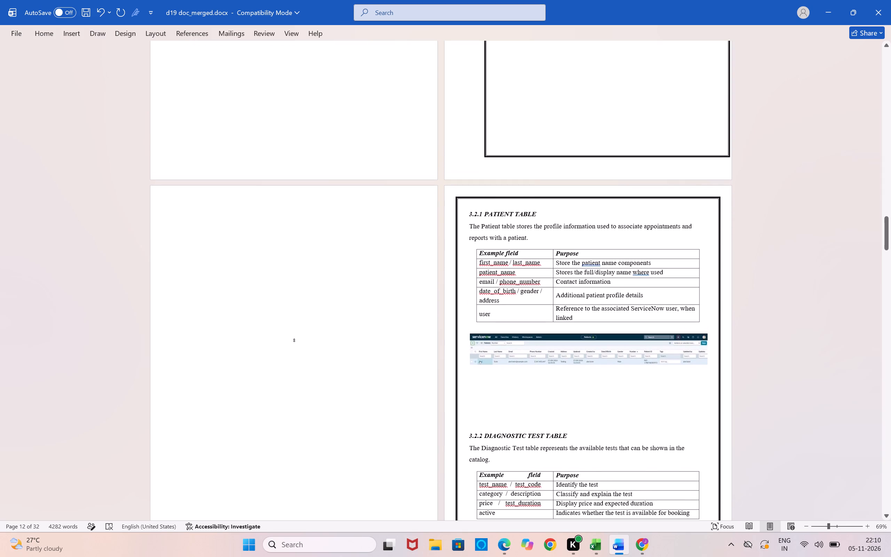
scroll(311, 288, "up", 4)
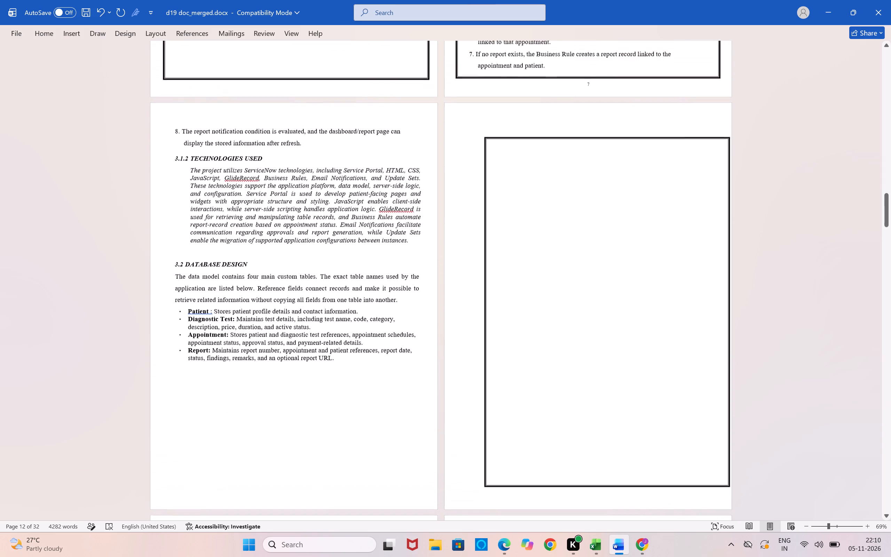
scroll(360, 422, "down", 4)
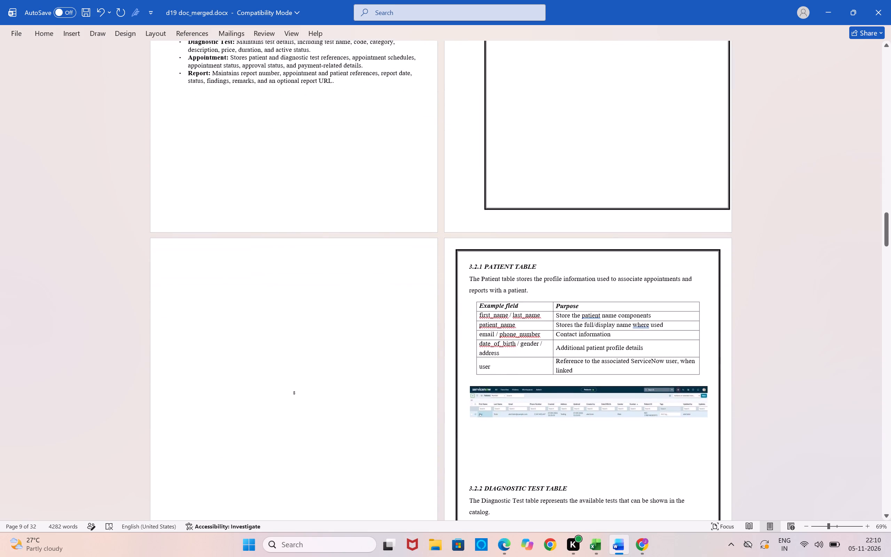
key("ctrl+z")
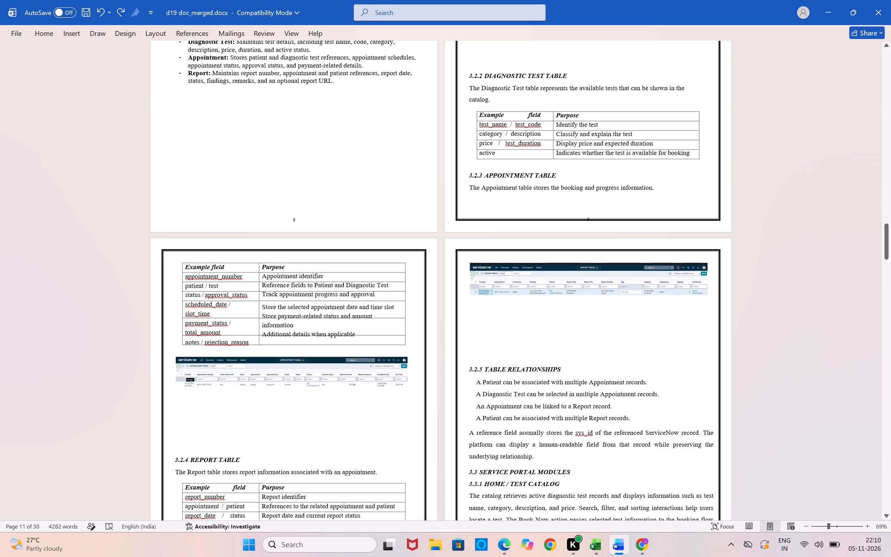
Delete the blank lines between the Report bullet under 3.2 Database Design and the page number 8.
scroll(309, 238, "up", 3)
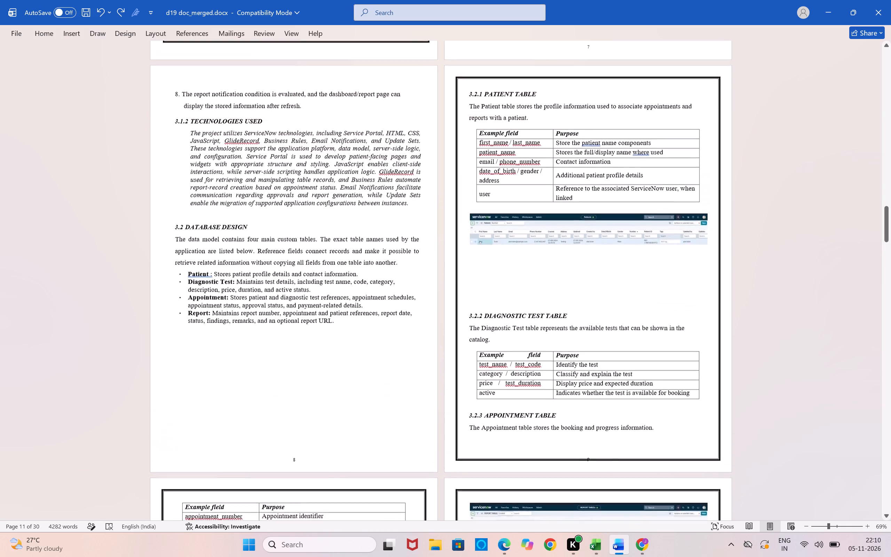
scroll(309, 238, "down", 3)
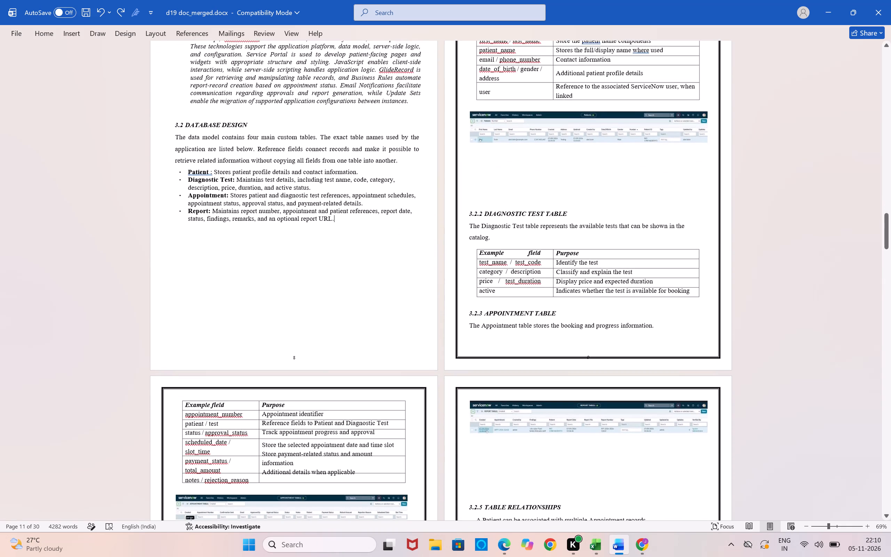
left_click(313, 362)
key("BackSpace")
left_click(298, 338)
key("BackSpace")
key("BackSpace")
key("BackSpace")
key("BackSpace")
key("BackSpace")
key("BackSpace")
key("BackSpace")
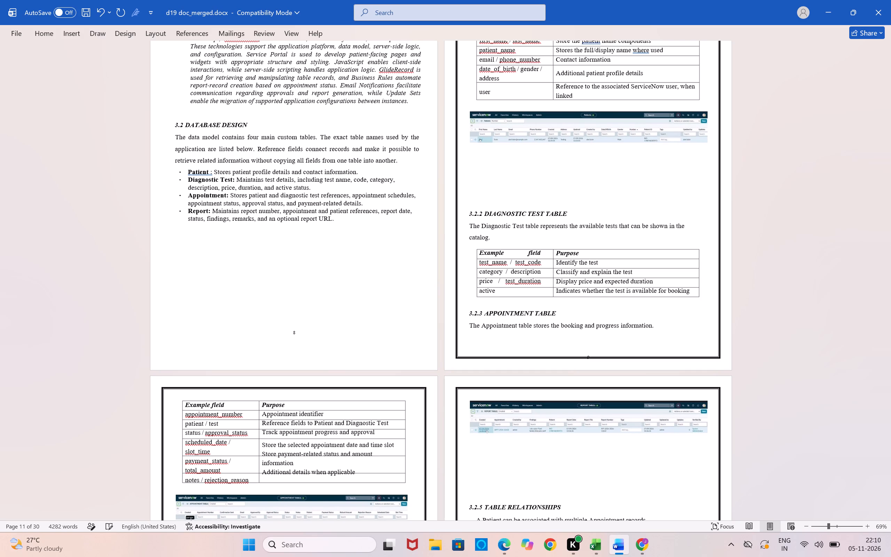
key("BackSpace")
key("BackSpace")
key("BackSpace")
key("BackSpace")
key("BackSpace")
key("BackSpace")
key("BackSpace")
key("BackSpace")
key("BackSpace")
key("BackSpace")
key("BackSpace")
key("BackSpace")
key("BackSpace")
key("BackSpace")
key("BackSpace")
key("BackSpace")
key("BackSpace")
Paste the border image from the clipboard history below the Report bullet under 3.2 Database Design.
key("super+v")
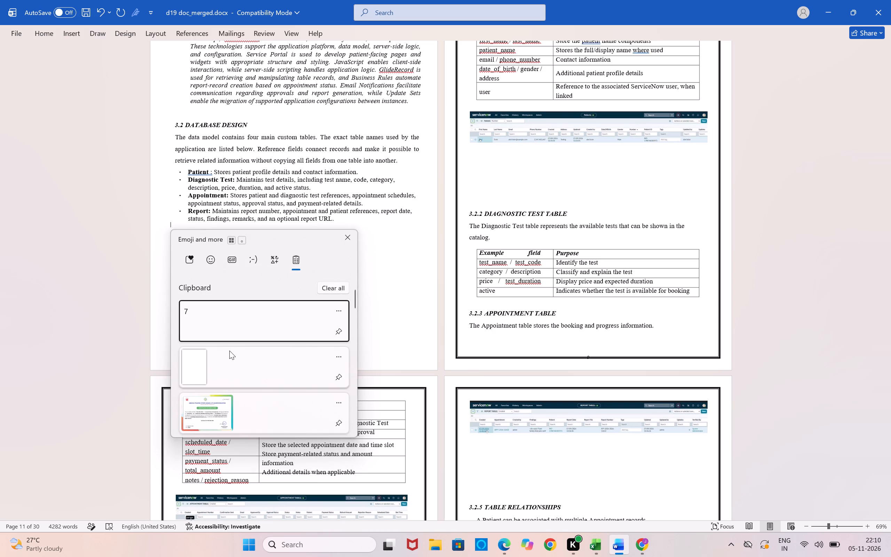
left_click(229, 351)
key("ctrl+v")
scroll(363, 256, "up", 2)
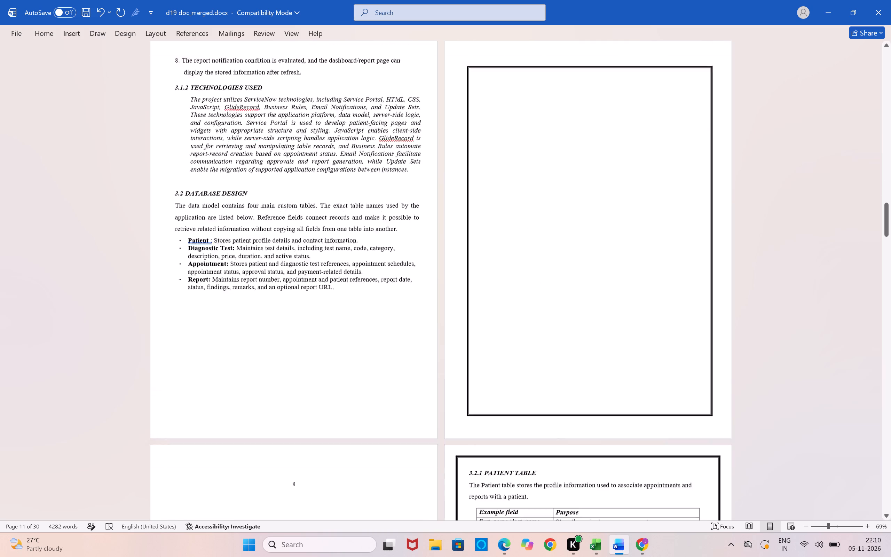
scroll(363, 256, "up", 1)
scroll(363, 256, "down", 2)
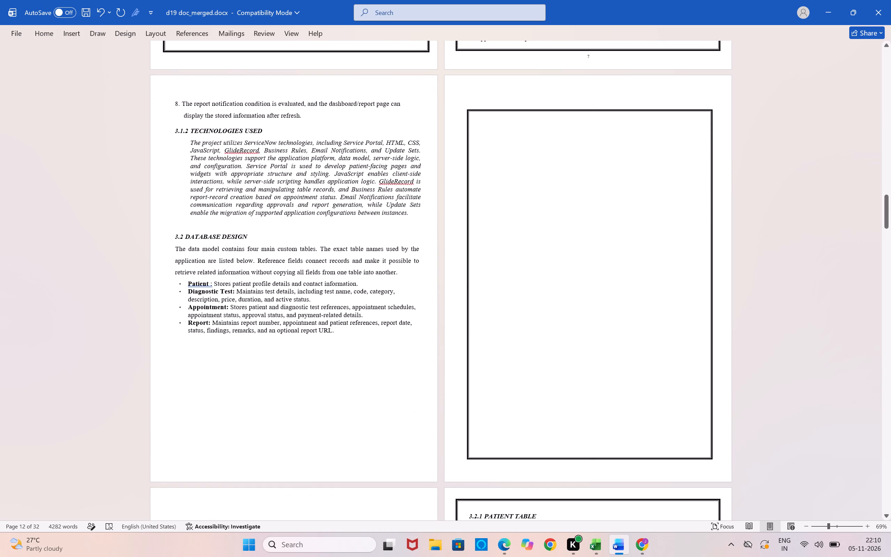
left_click(646, 198)
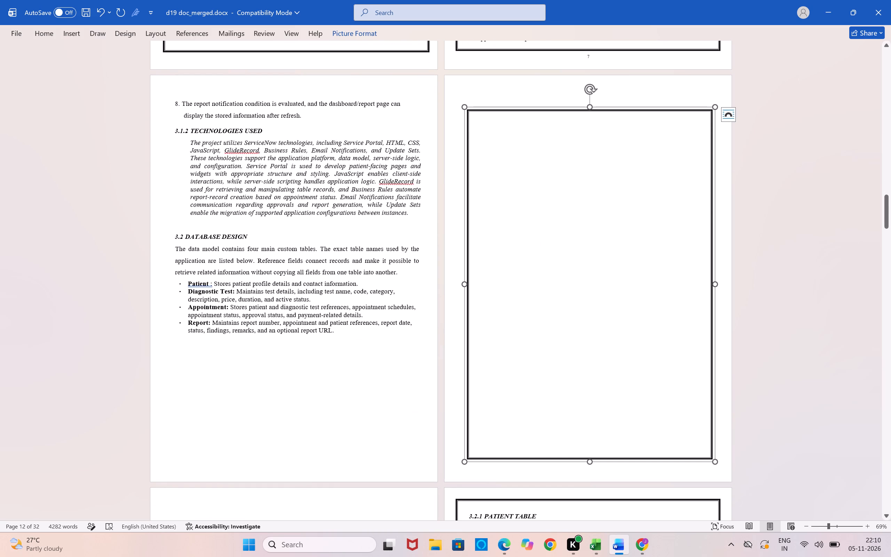
Cut the page's text from workflow item 8 through the Report bullet under 3.2 Database Design.
left_click_drag(171, 103, 340, 400)
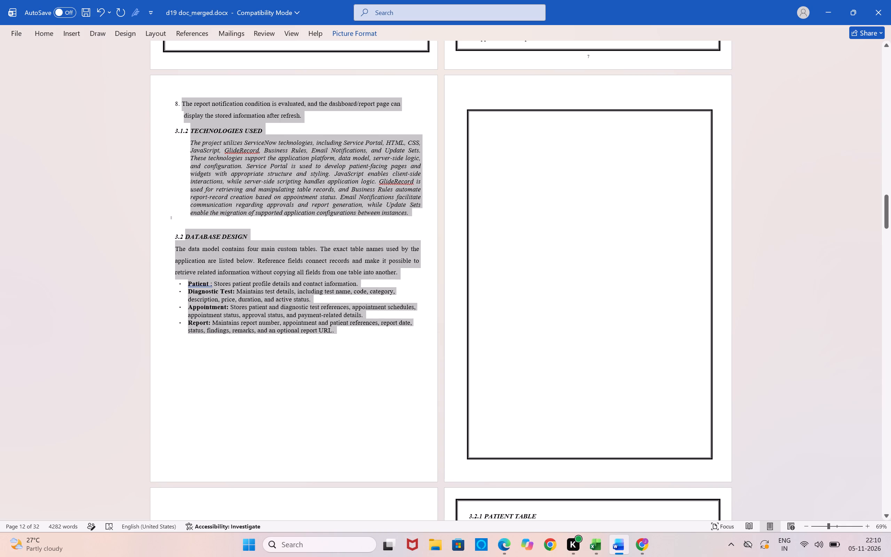
left_click_drag(340, 400, 340, 437)
key("ctrl+x")
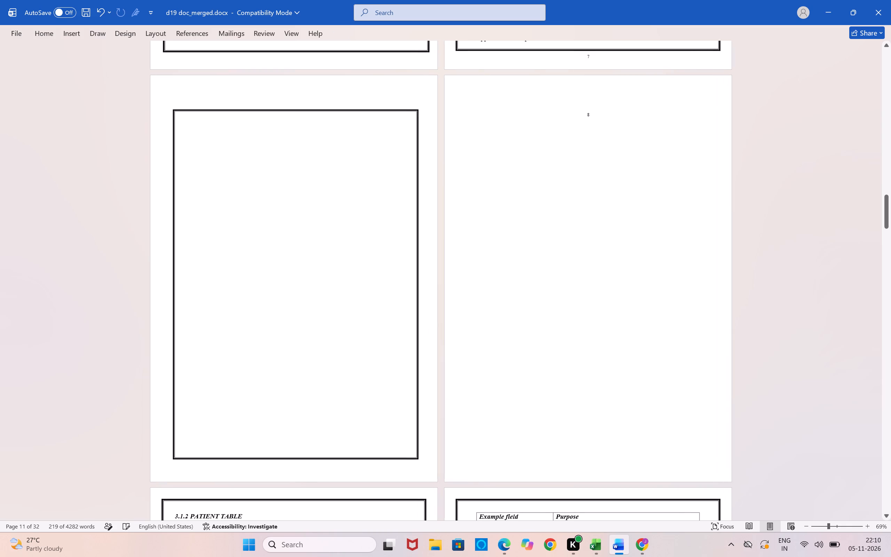
Enter the page number 8 centred below the pasted border image.
scroll(518, 272, "up", 5)
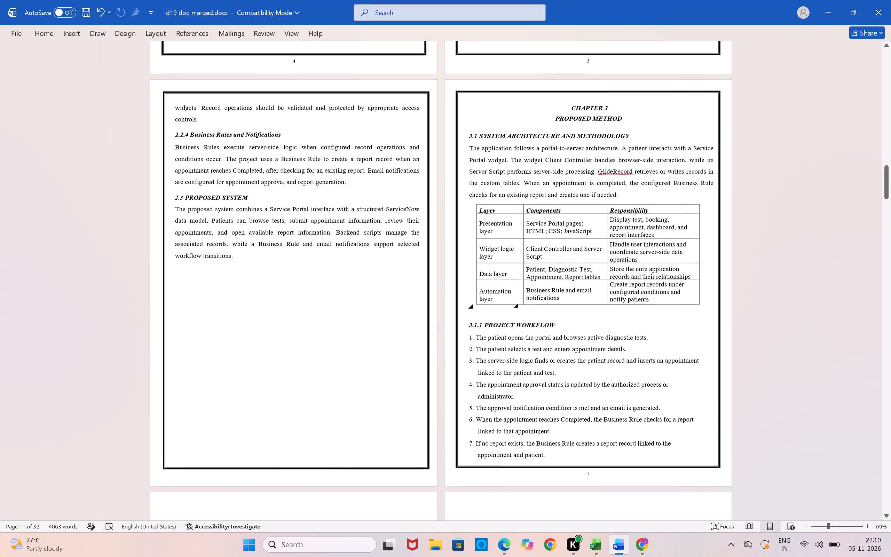
scroll(518, 272, "down", 6)
left_click(339, 340)
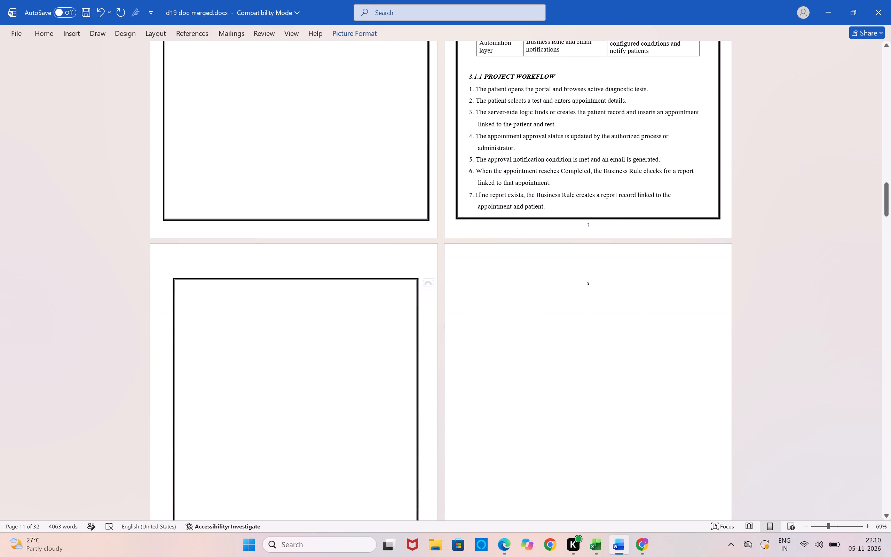
scroll(316, 311, "down", 3)
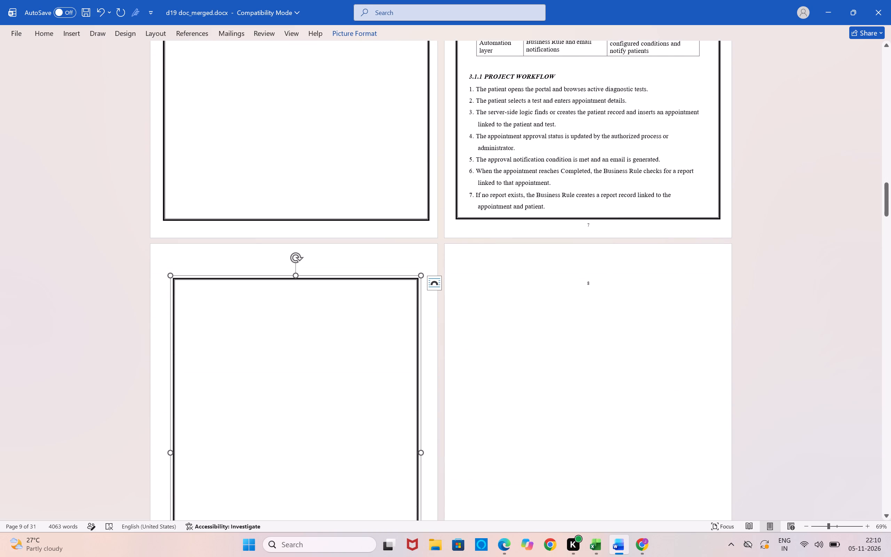
scroll(194, 260, "down", 4)
left_click(291, 419)
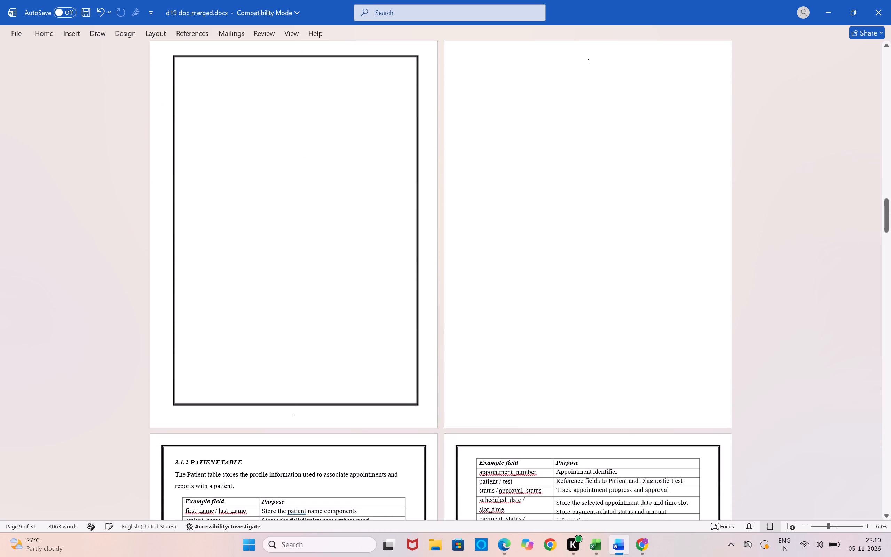
left_click(292, 190)
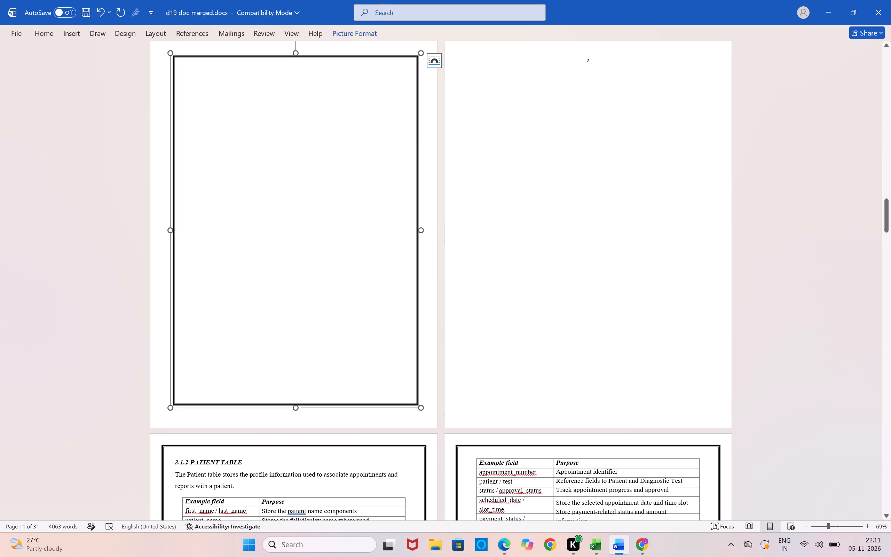
left_click(307, 416)
key("8")
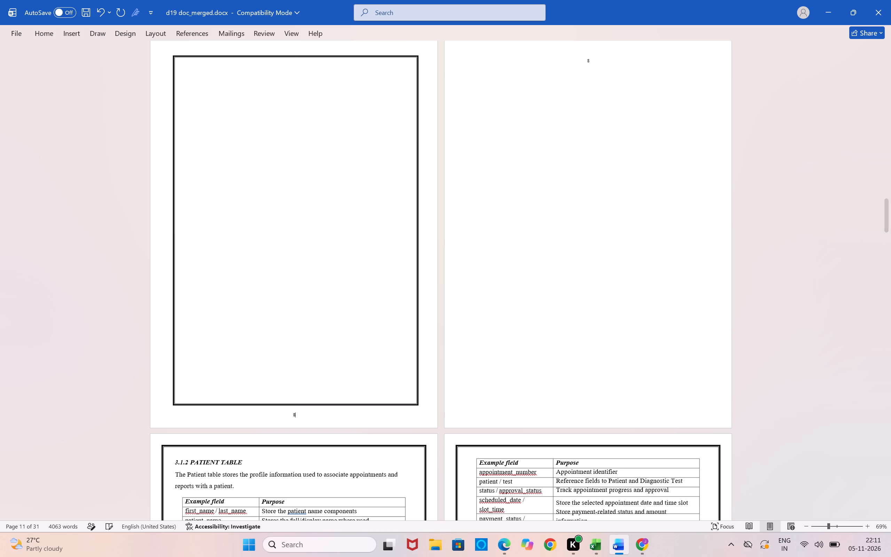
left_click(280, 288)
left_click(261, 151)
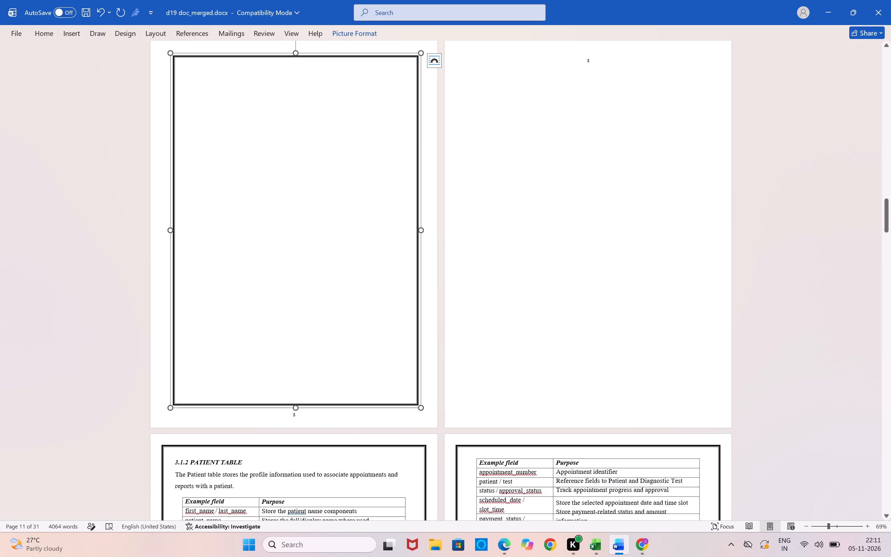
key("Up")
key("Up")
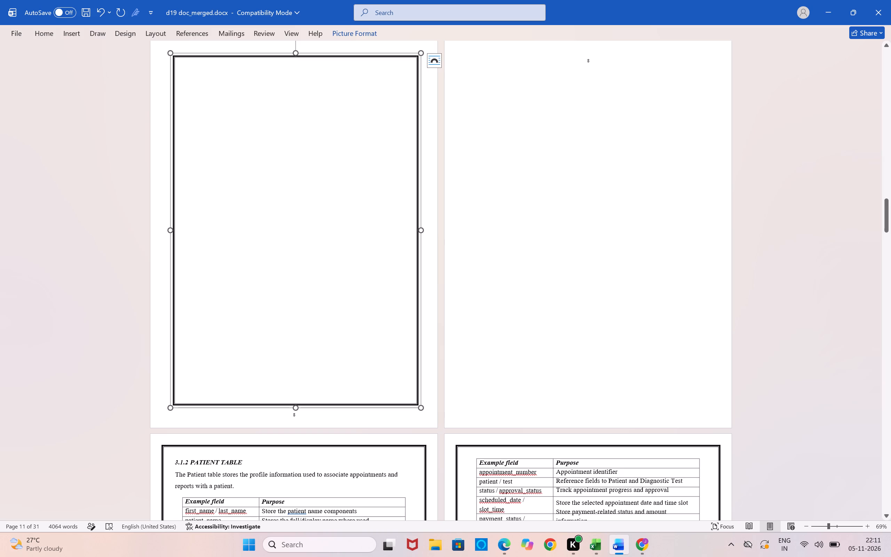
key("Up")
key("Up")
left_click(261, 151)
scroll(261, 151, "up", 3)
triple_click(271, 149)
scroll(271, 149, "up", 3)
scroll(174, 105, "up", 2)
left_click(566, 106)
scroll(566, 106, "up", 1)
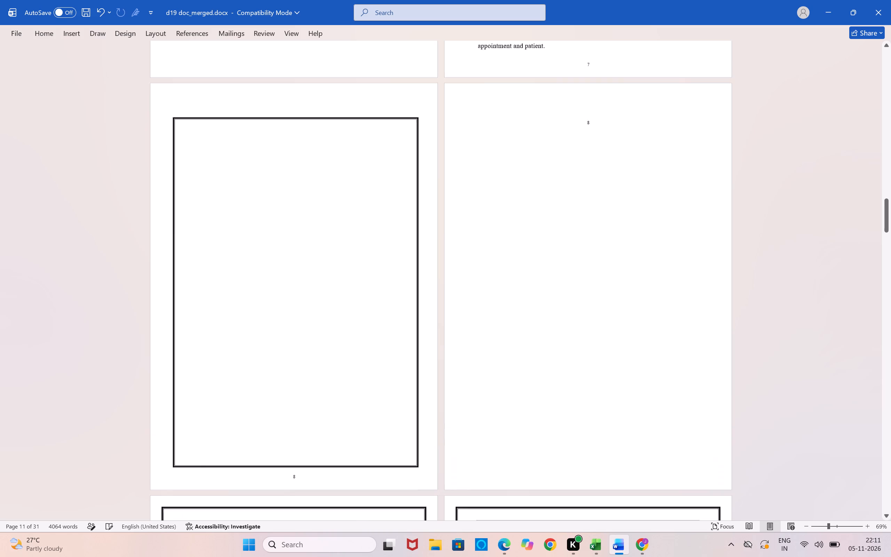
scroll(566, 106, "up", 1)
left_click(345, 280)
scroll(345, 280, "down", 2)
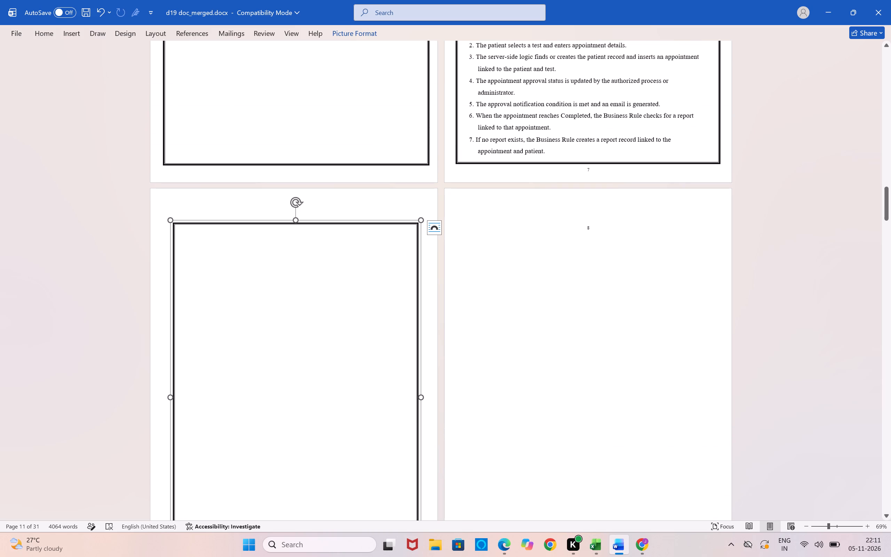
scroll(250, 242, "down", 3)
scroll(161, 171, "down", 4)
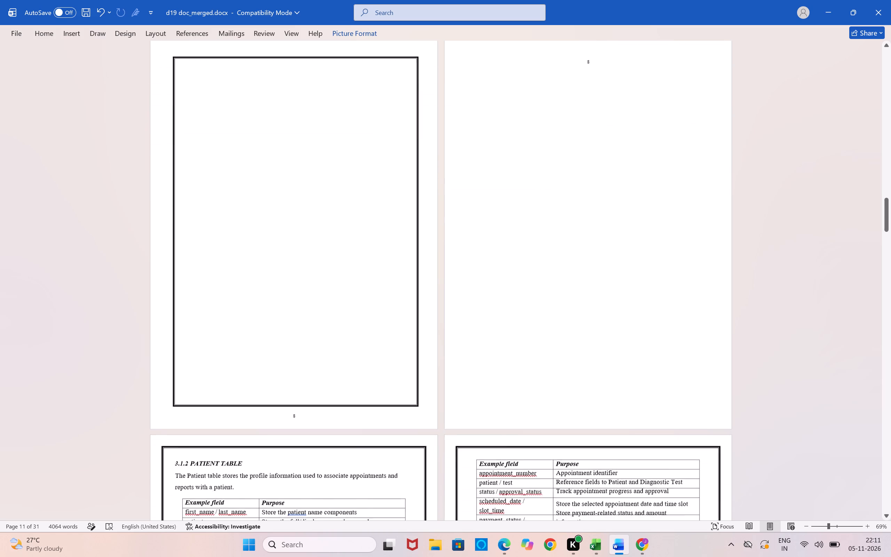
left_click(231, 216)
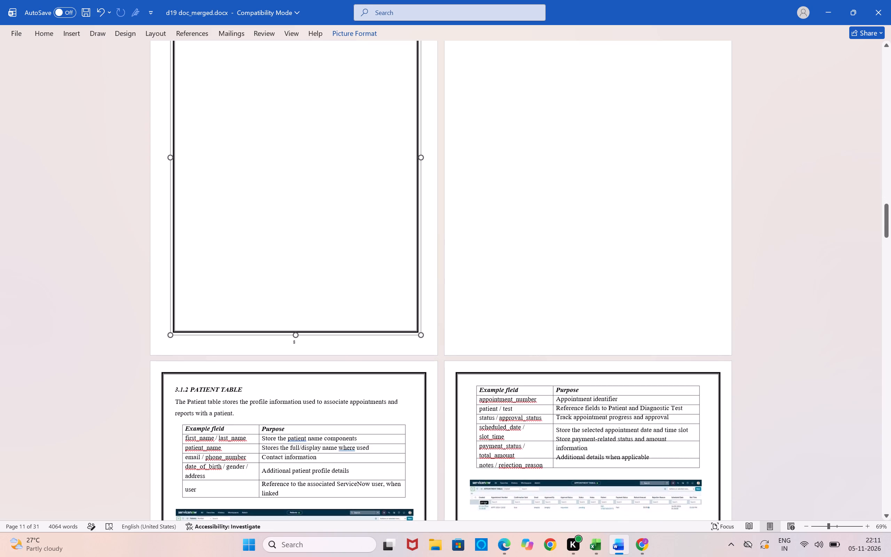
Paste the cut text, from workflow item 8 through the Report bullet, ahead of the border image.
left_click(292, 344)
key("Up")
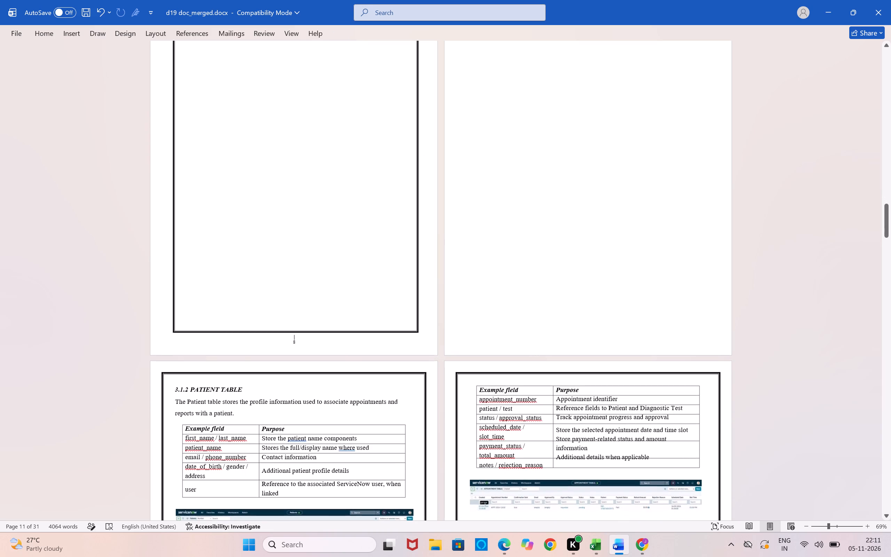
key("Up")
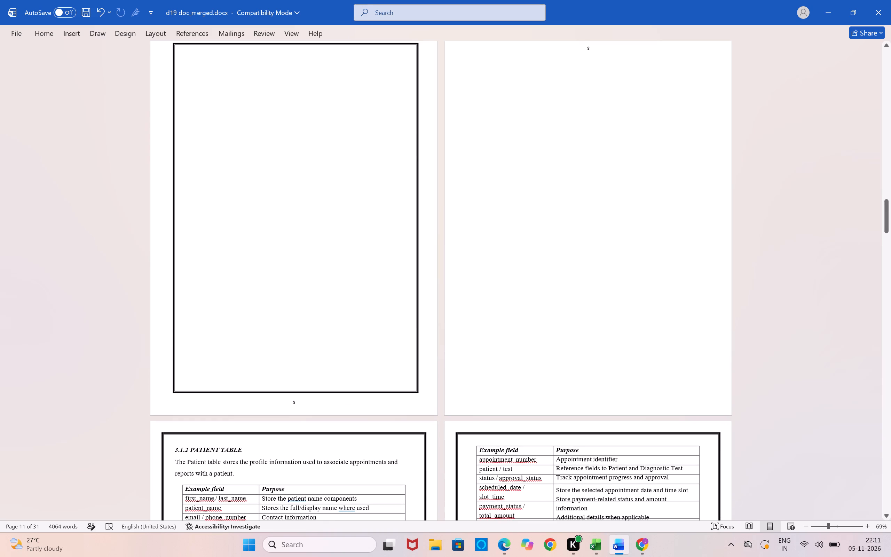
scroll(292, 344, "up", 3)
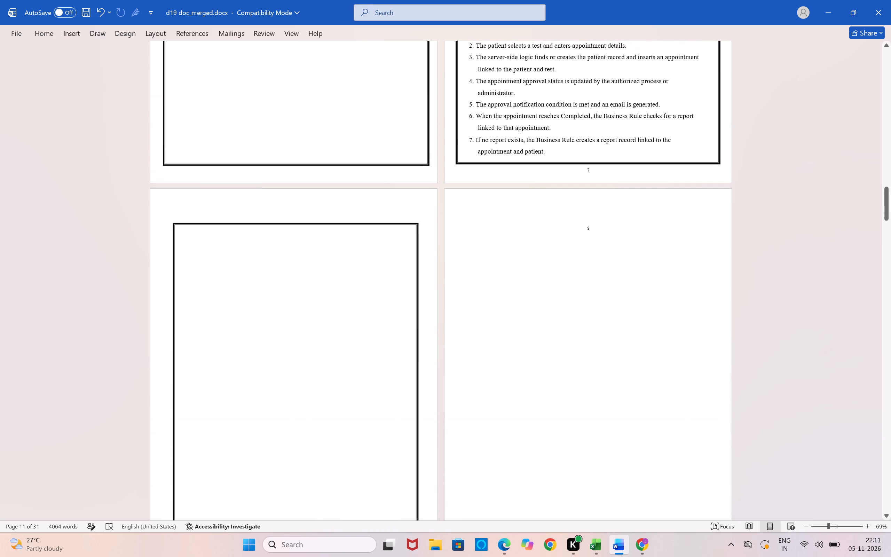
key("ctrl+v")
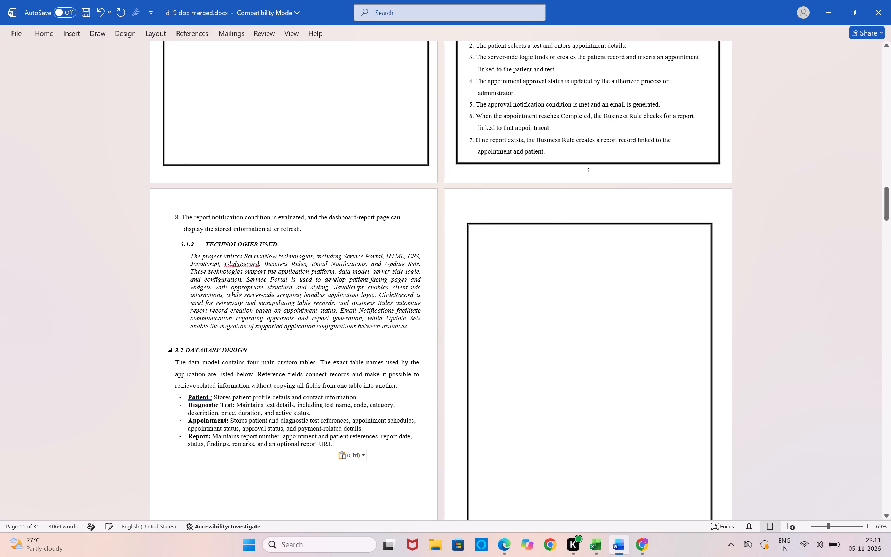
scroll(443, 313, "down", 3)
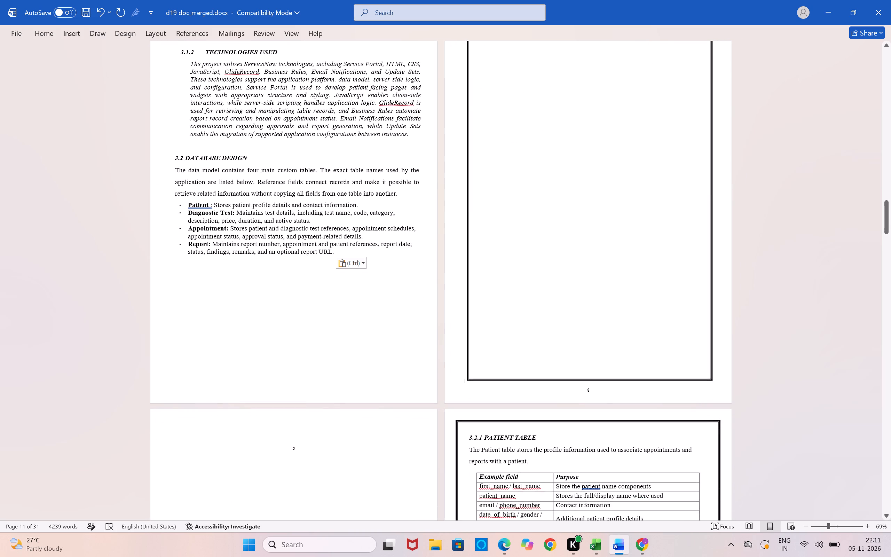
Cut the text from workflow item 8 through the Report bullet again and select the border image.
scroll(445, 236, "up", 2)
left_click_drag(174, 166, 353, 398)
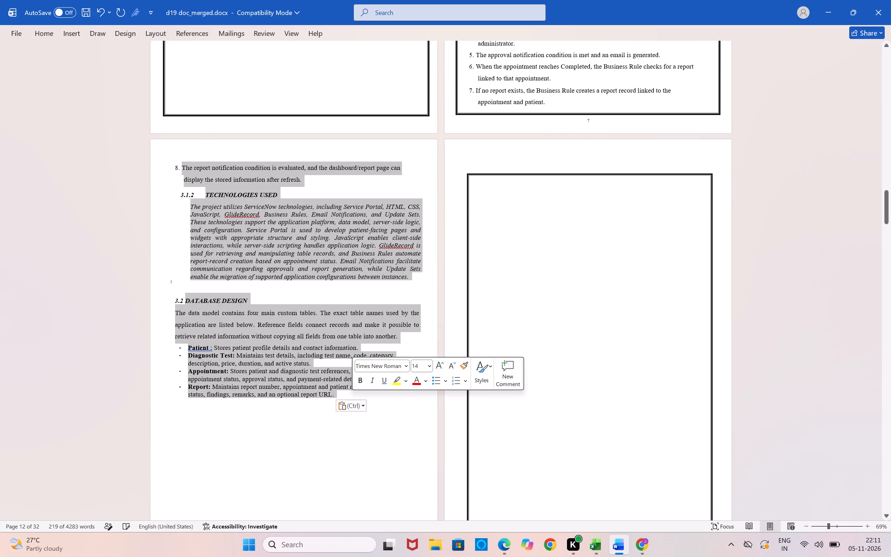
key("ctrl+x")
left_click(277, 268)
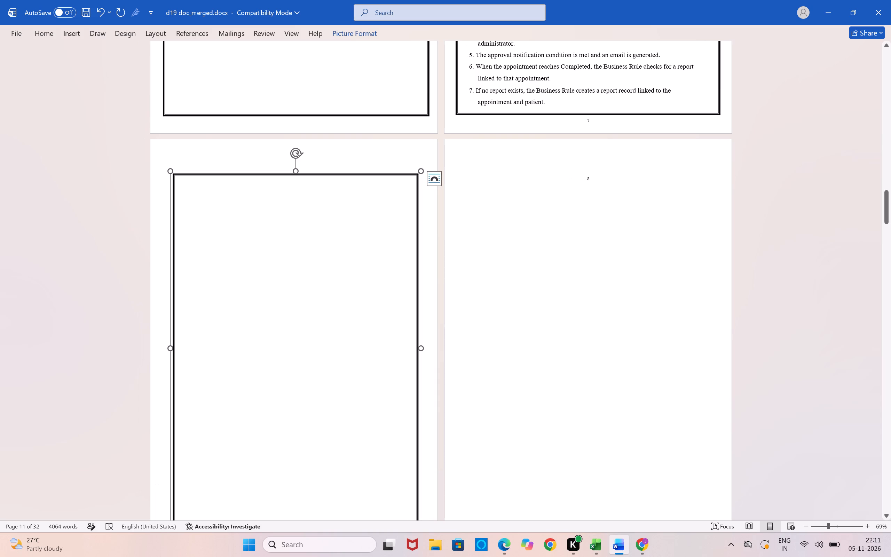
Review the pages around the emptied bordered page, from Chapter 3 Proposed Method through the Report Table section.
left_click(198, 178)
scroll(286, 198, "up", 5)
scroll(430, 136, "up", 4)
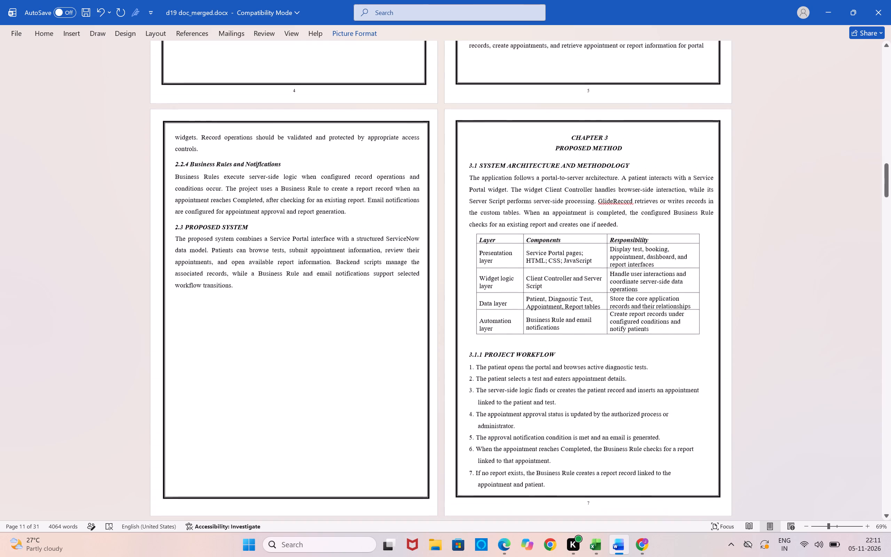
scroll(430, 136, "down", 1)
scroll(368, 332, "down", 2)
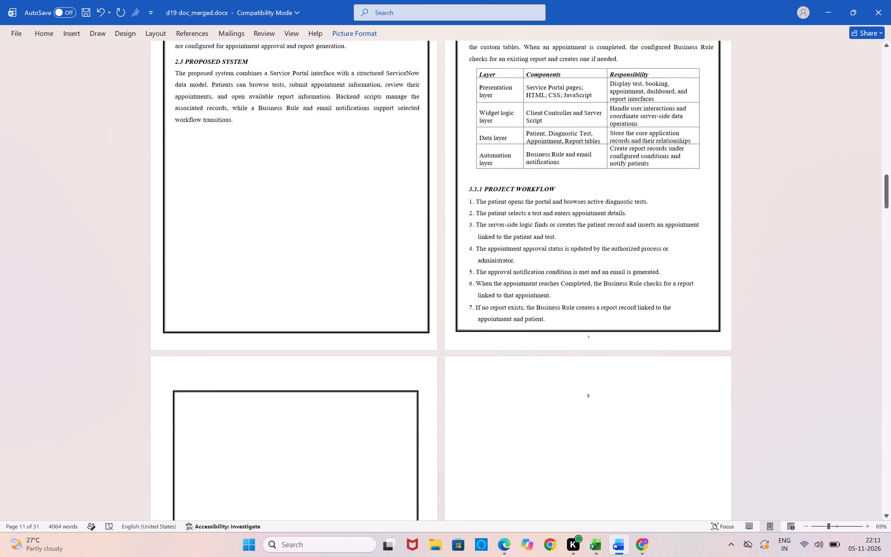
scroll(368, 332, "down", 3)
scroll(453, 338, "down", 2)
scroll(364, 209, "down", 2)
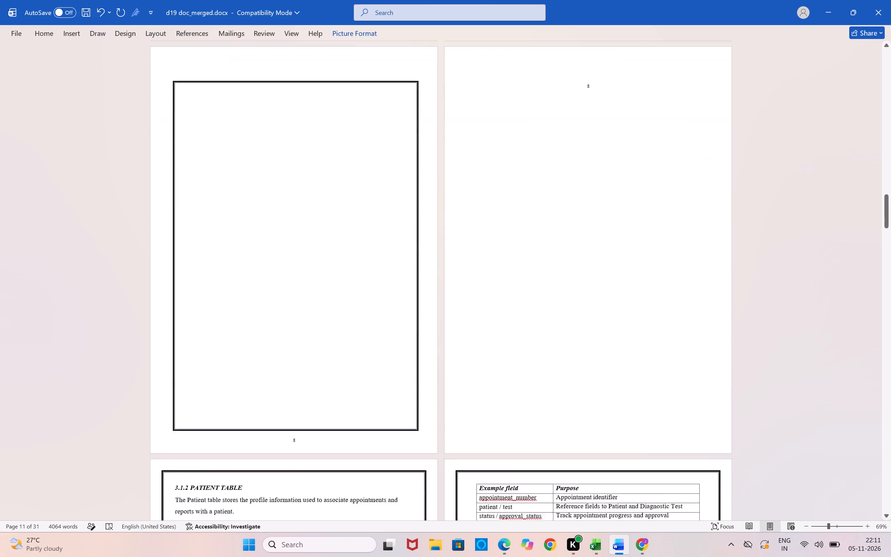
scroll(364, 209, "down", 2)
scroll(294, 253, "down", 1)
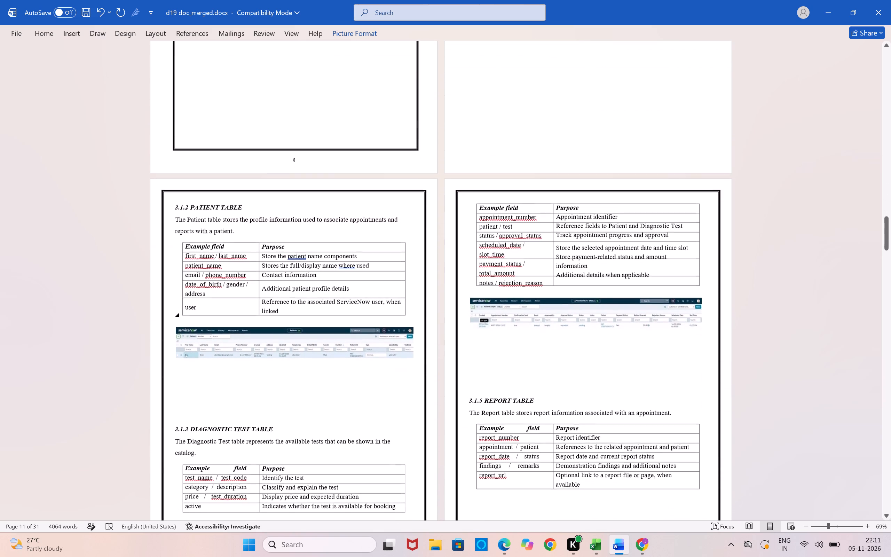
scroll(294, 253, "up", 4)
scroll(294, 253, "down", 1)
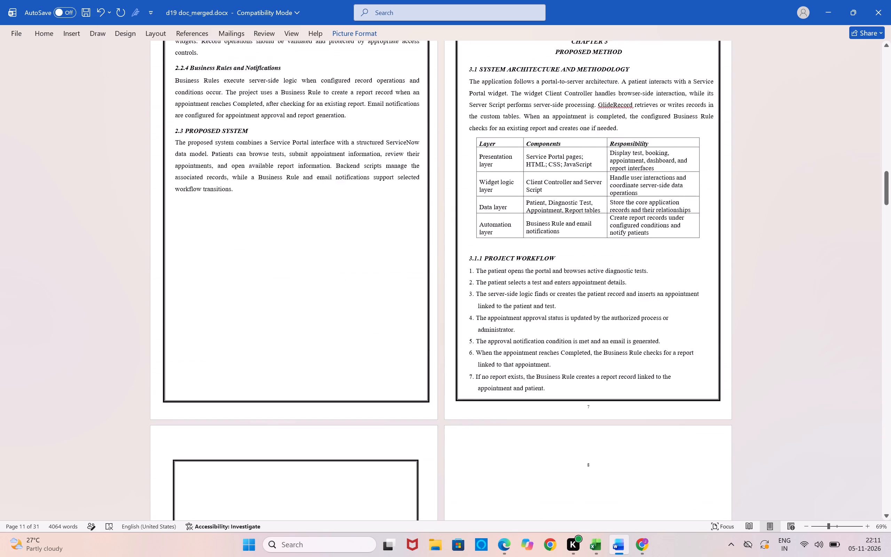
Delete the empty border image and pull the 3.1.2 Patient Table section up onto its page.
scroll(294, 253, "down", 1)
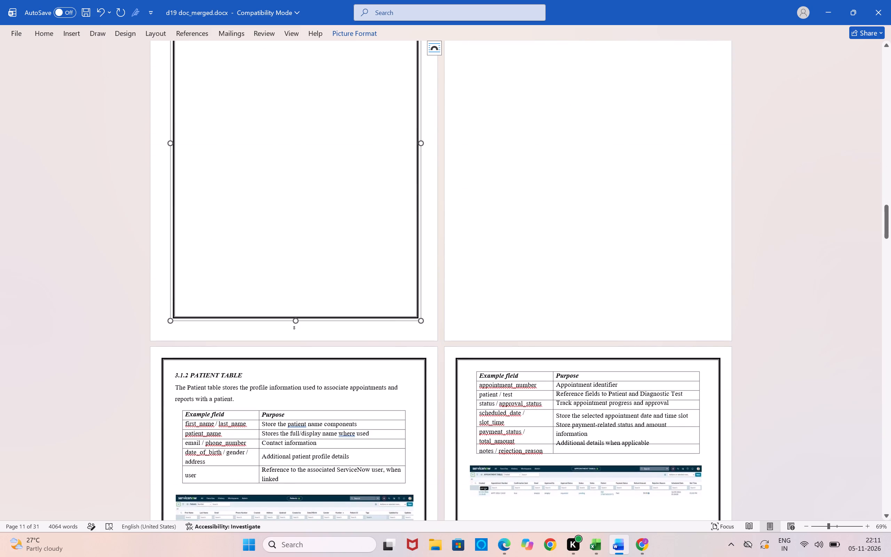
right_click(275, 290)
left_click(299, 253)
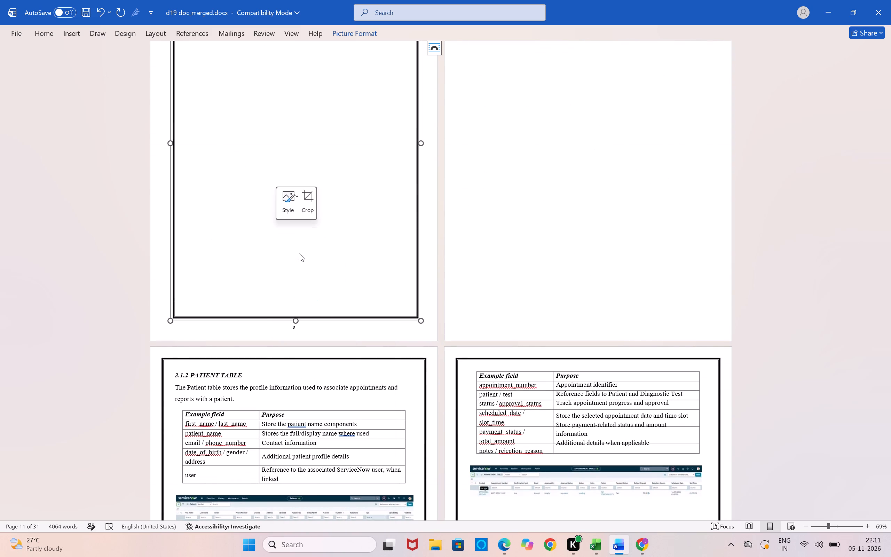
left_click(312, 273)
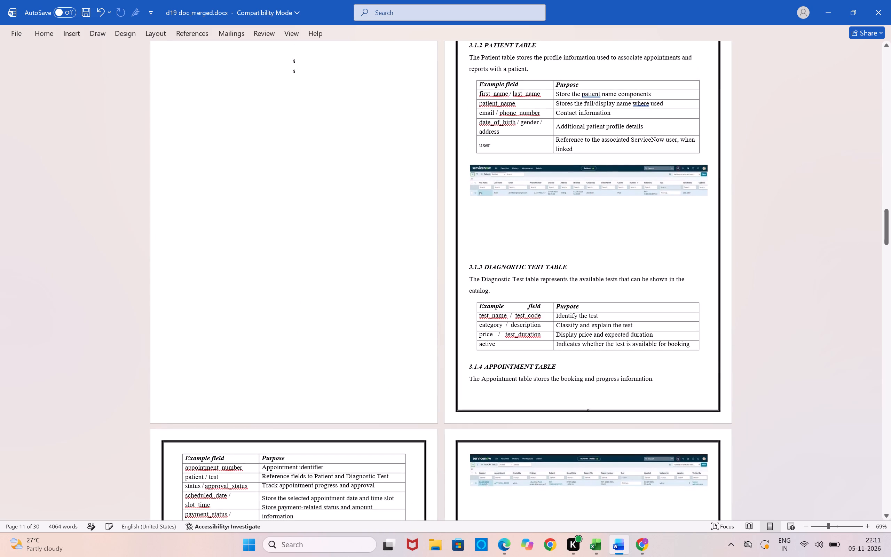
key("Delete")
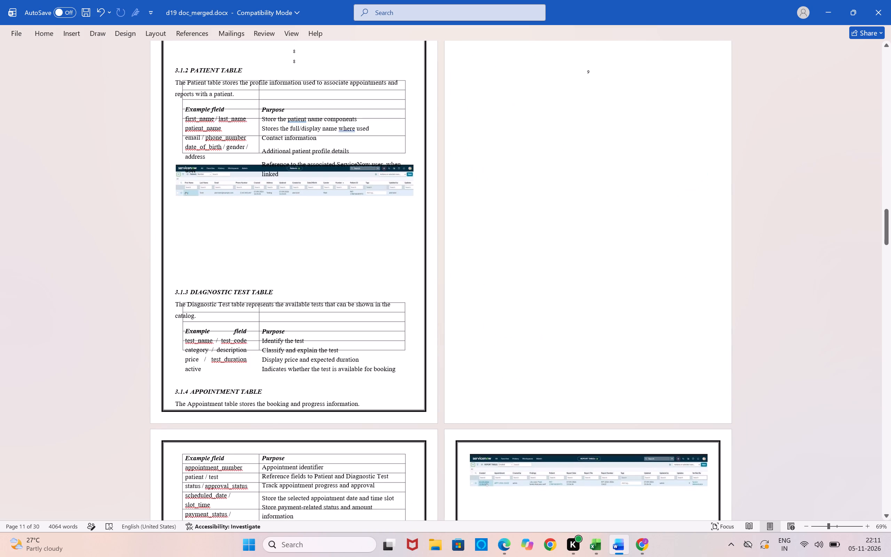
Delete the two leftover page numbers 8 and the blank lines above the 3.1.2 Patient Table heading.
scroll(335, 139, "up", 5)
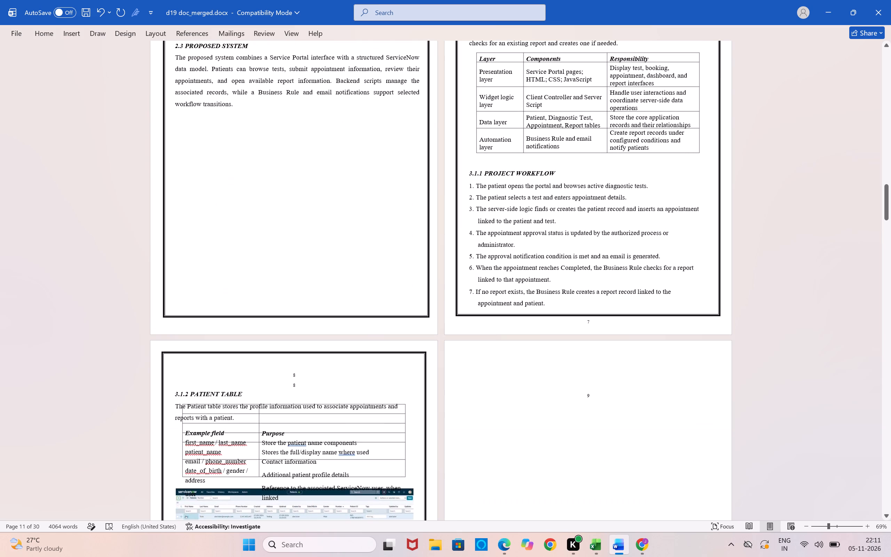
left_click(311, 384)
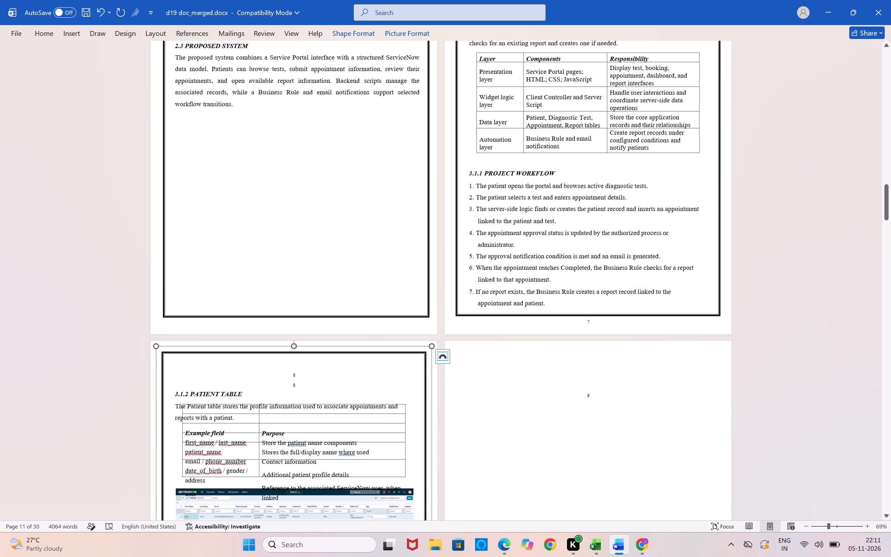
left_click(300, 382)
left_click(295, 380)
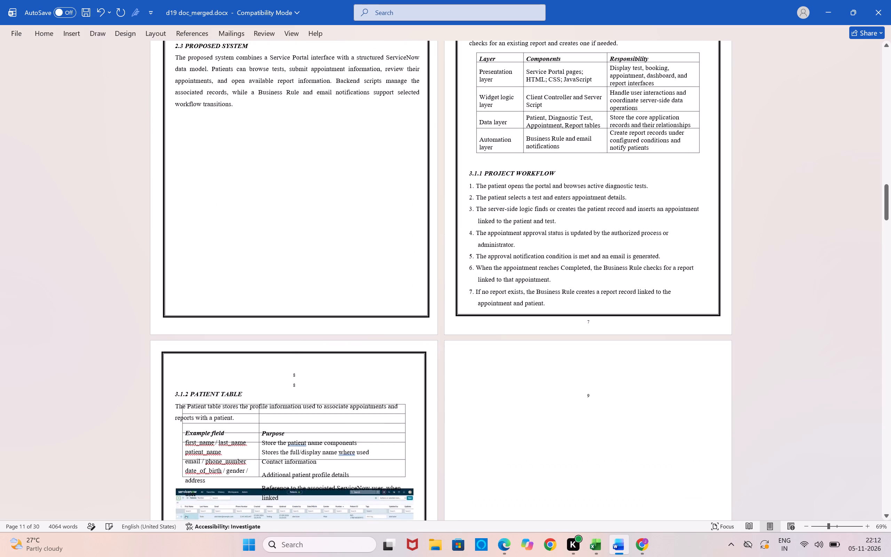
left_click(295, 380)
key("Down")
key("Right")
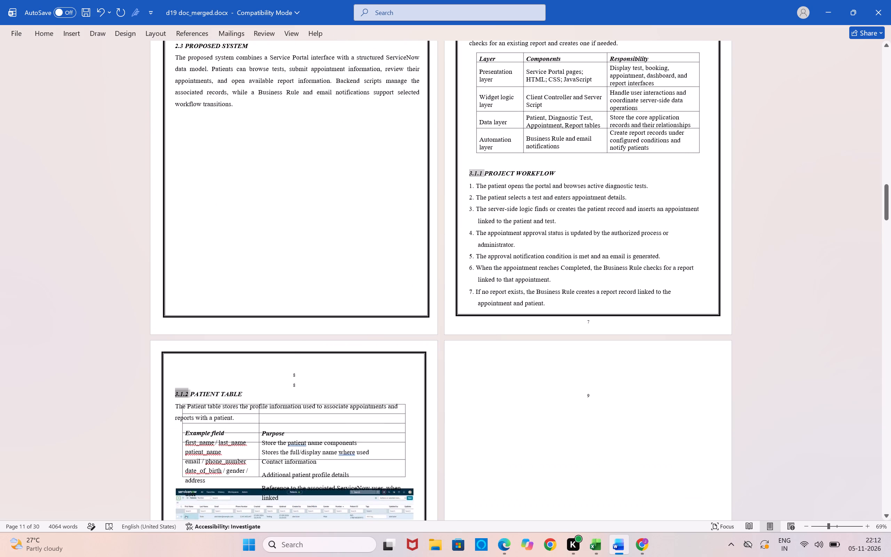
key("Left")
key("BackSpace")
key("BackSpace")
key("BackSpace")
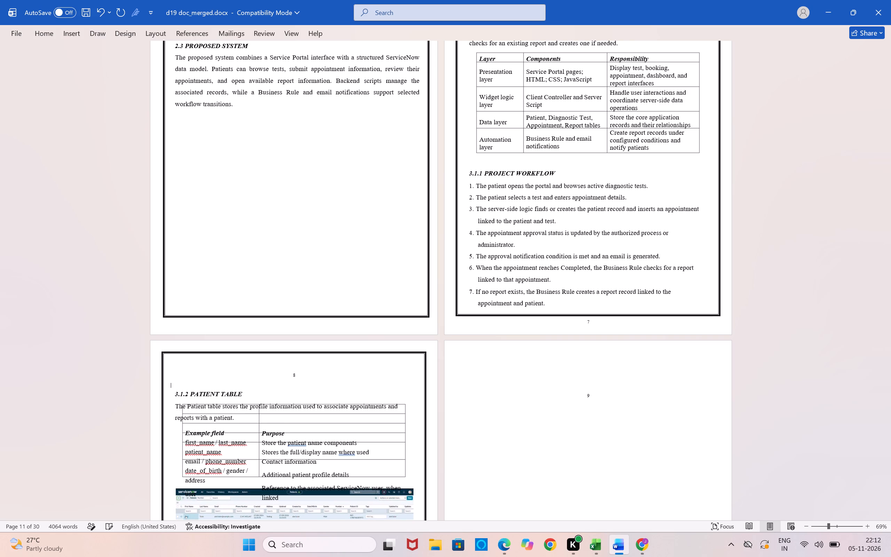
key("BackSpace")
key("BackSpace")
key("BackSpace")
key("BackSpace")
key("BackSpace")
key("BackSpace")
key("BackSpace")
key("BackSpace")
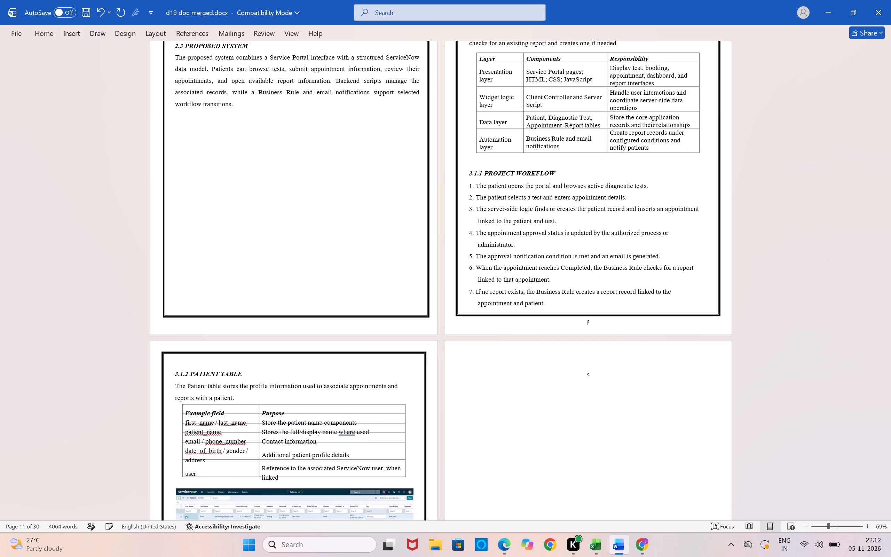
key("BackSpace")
Check the layout of the pages from 2.3 Proposed System through 3.1.6 Table Relationships.
scroll(325, 171, "down", 1)
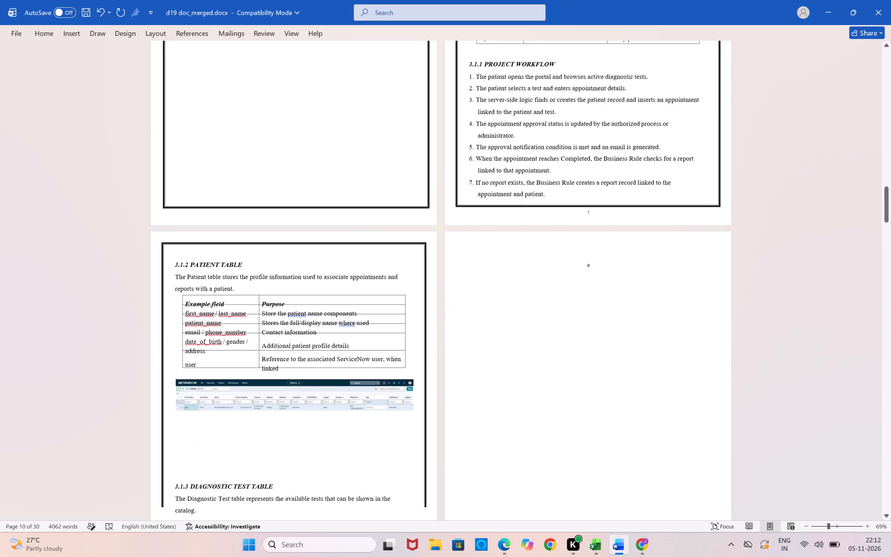
scroll(325, 171, "down", 1)
scroll(510, 203, "down", 2)
scroll(405, 289, "up", 1)
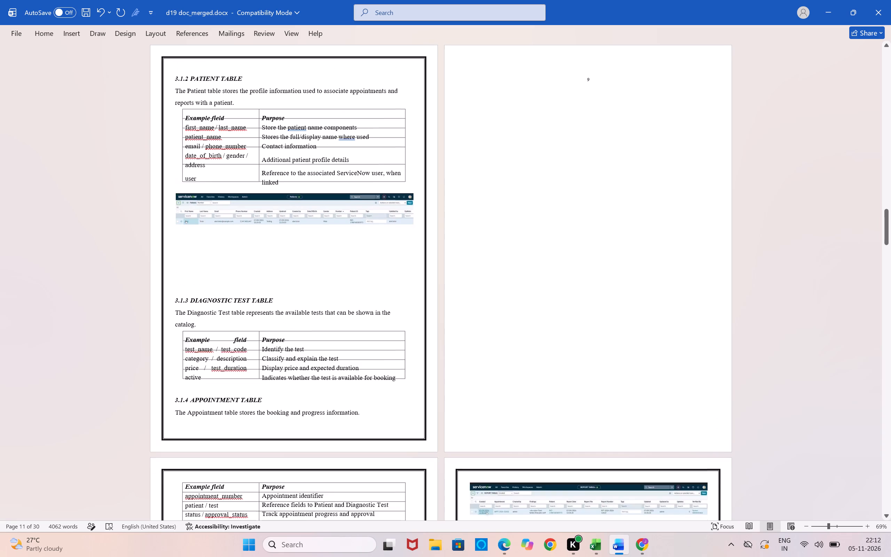
scroll(405, 289, "up", 2)
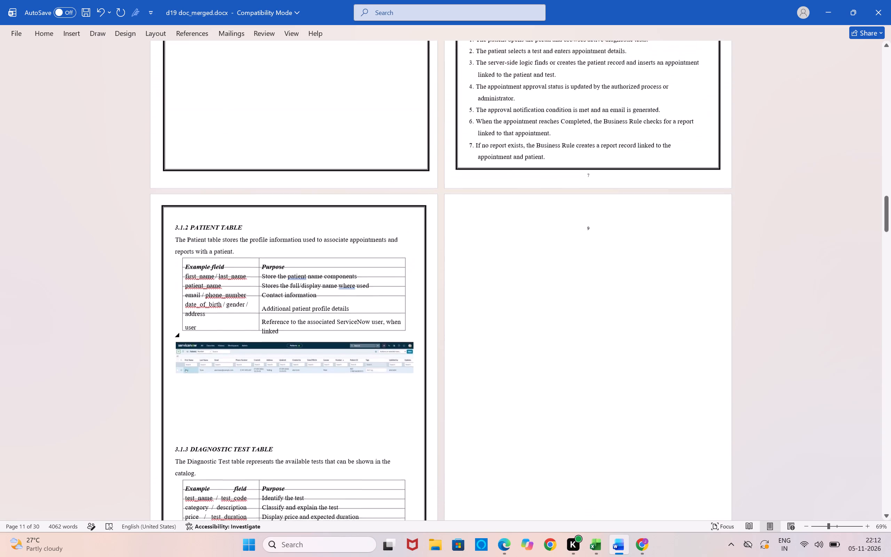
scroll(405, 289, "up", 3)
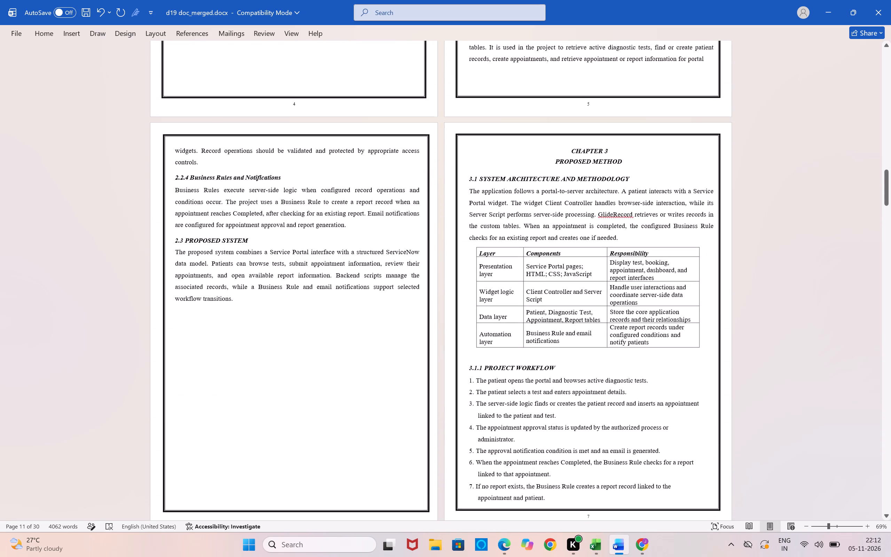
scroll(405, 289, "up", 1)
scroll(405, 289, "down", 6)
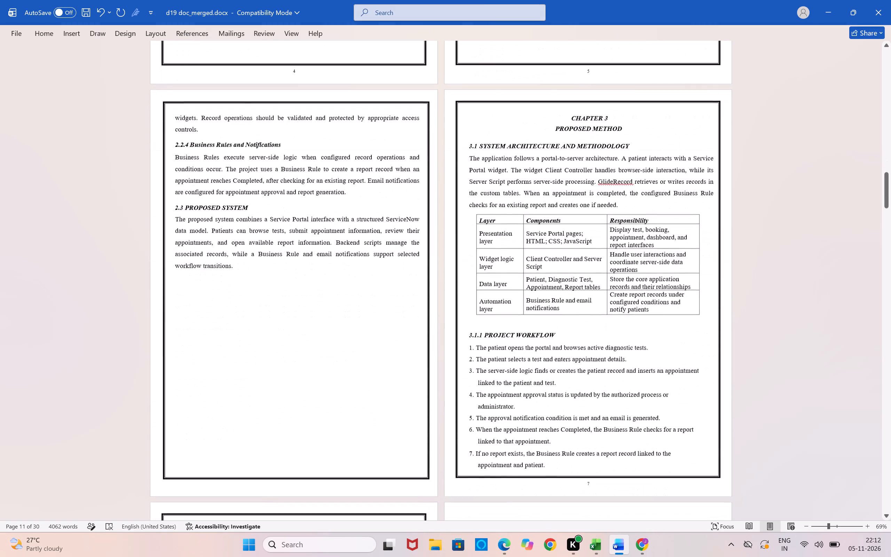
scroll(405, 289, "down", 4)
scroll(322, 366, "down", 3)
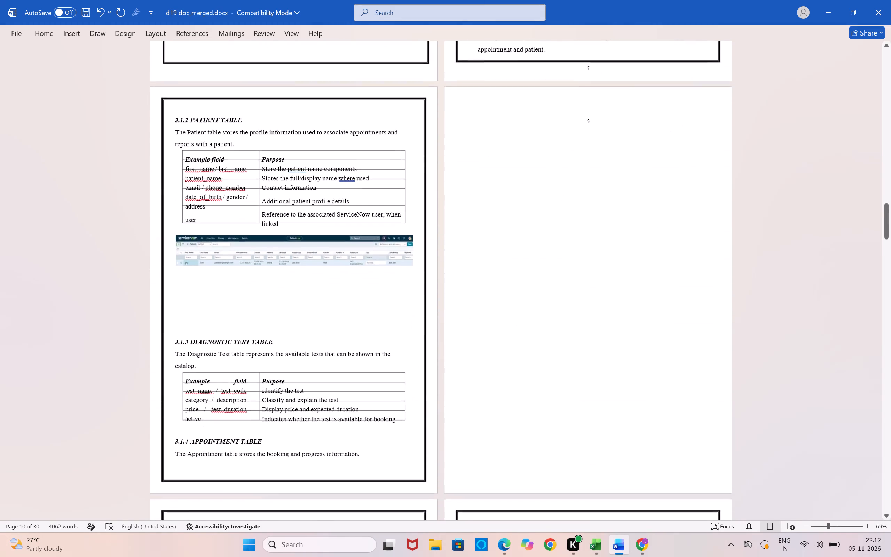
scroll(322, 366, "down", 3)
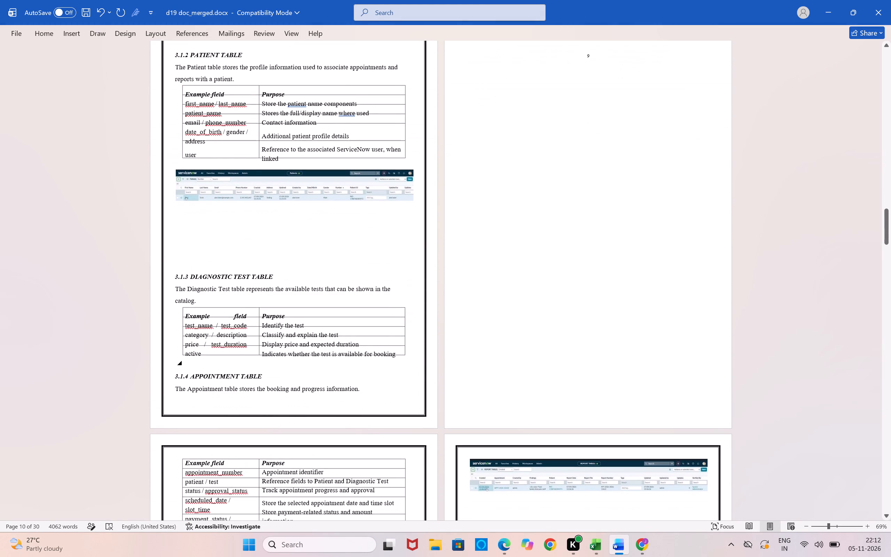
scroll(422, 256, "up", 1)
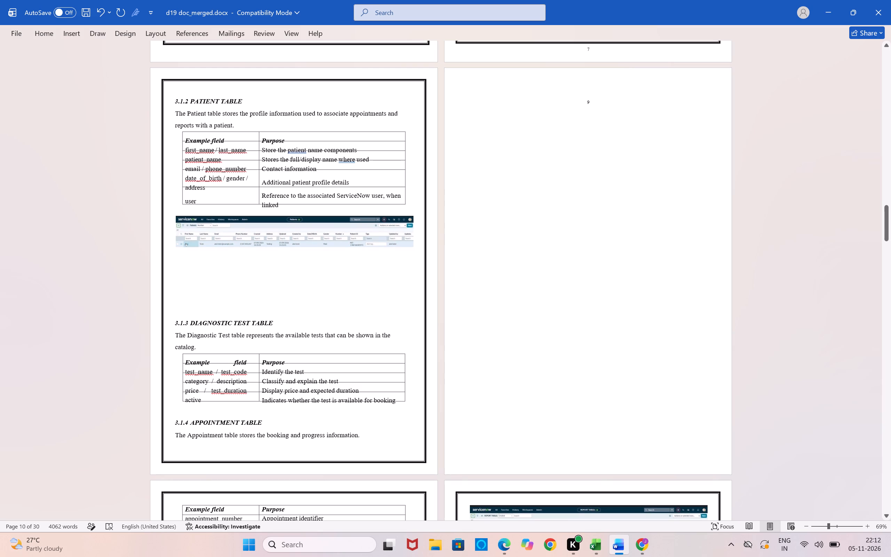
scroll(588, 159, "down", 2)
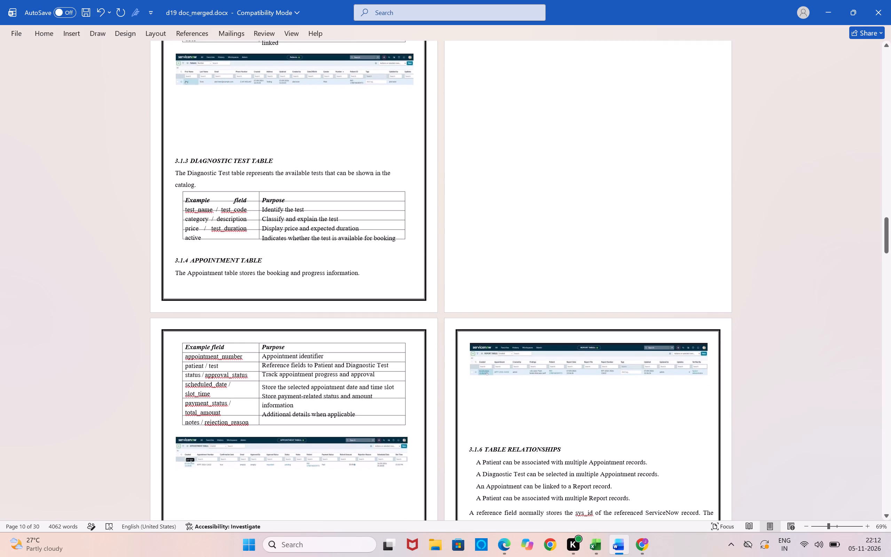
scroll(588, 159, "down", 2)
scroll(565, 160, "up", 1)
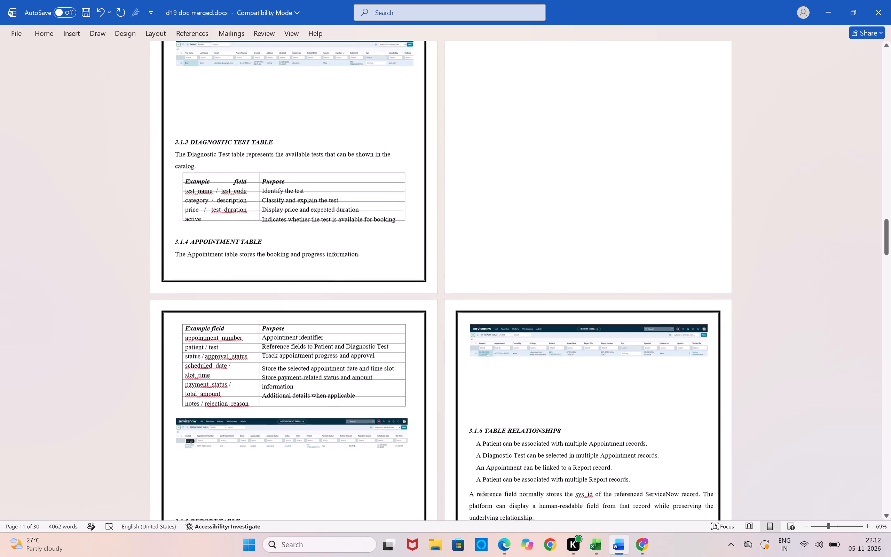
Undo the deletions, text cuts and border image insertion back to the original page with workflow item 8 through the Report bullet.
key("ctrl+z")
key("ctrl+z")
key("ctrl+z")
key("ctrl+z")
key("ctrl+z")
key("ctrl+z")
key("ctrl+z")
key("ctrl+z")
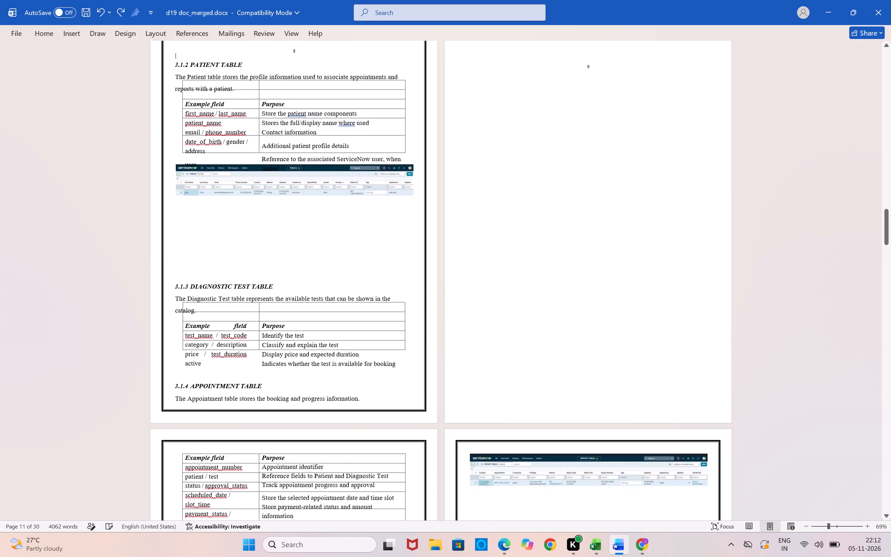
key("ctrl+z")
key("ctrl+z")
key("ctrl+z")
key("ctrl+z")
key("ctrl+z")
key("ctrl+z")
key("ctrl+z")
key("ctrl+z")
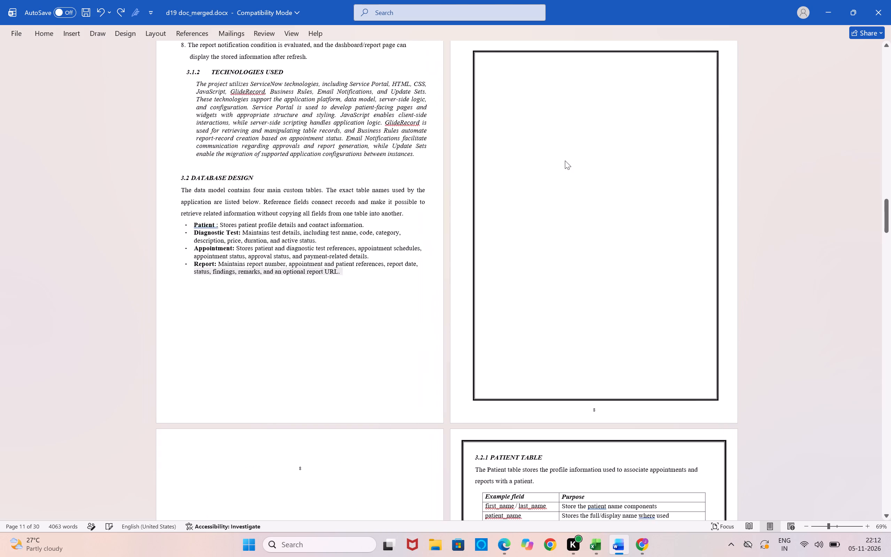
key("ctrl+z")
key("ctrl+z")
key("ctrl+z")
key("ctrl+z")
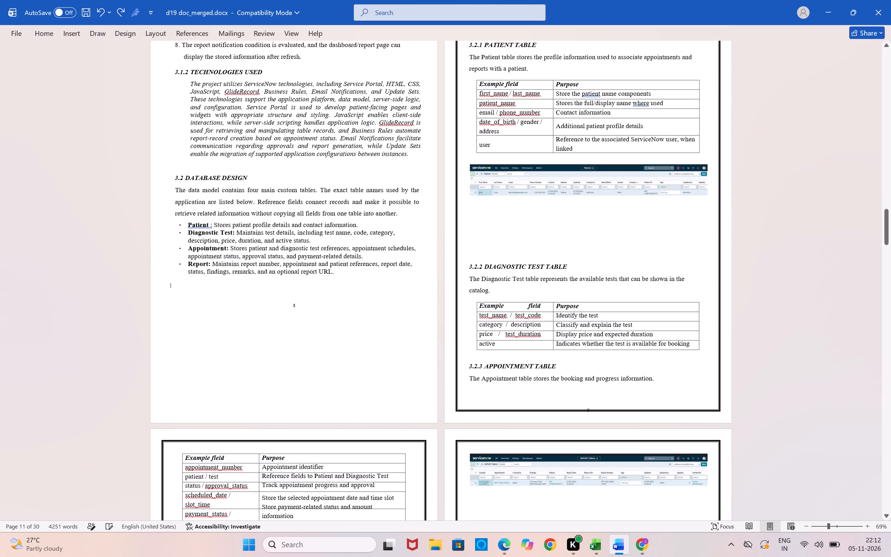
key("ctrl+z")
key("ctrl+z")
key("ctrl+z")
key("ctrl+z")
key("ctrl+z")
Delete the page number 8 below the Report bullet under 3.2 Database Design.
scroll(427, 173, "up", 4)
scroll(427, 173, "down", 4)
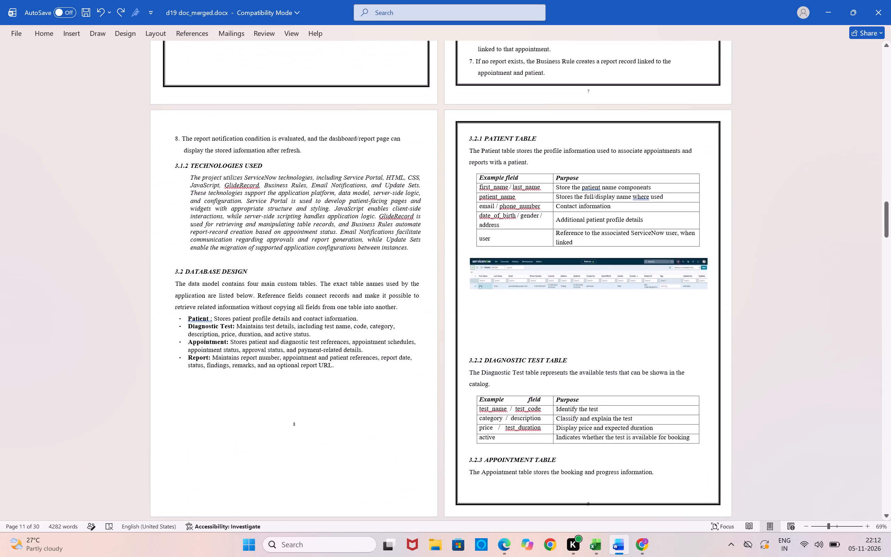
left_click(309, 426)
key("BackSpace")
key("BackSpace")
scroll(282, 361, "up", 3)
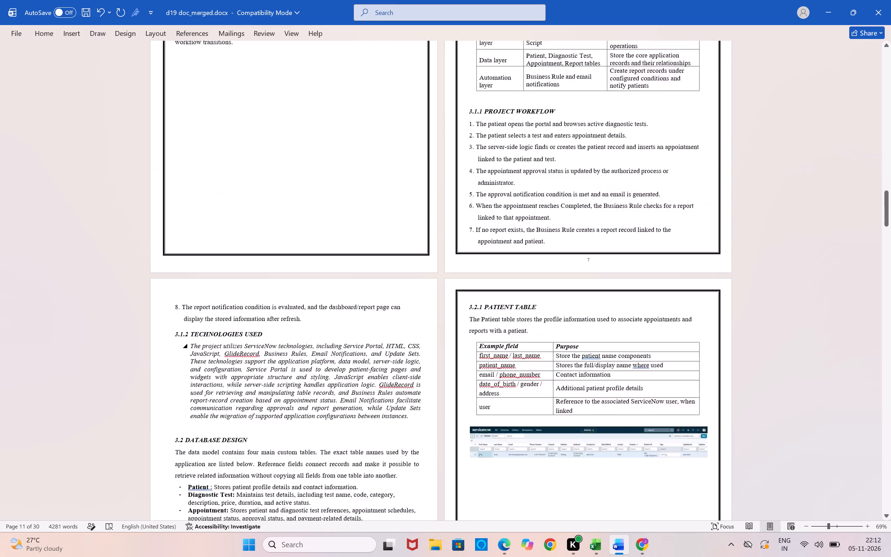
scroll(282, 361, "down", 3)
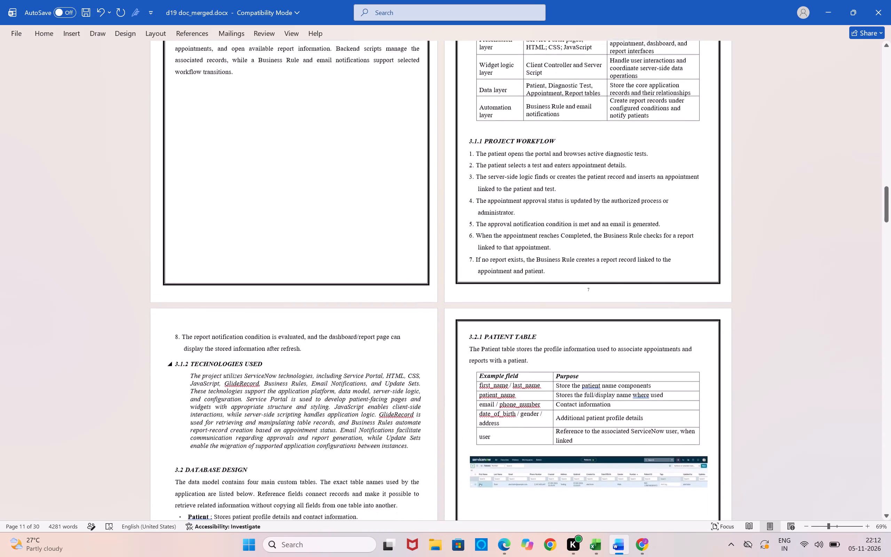
Review the page borders and page numbers from 3.1.2 Technologies Used through Chapter 5 Conclusion.
scroll(282, 361, "down", 6)
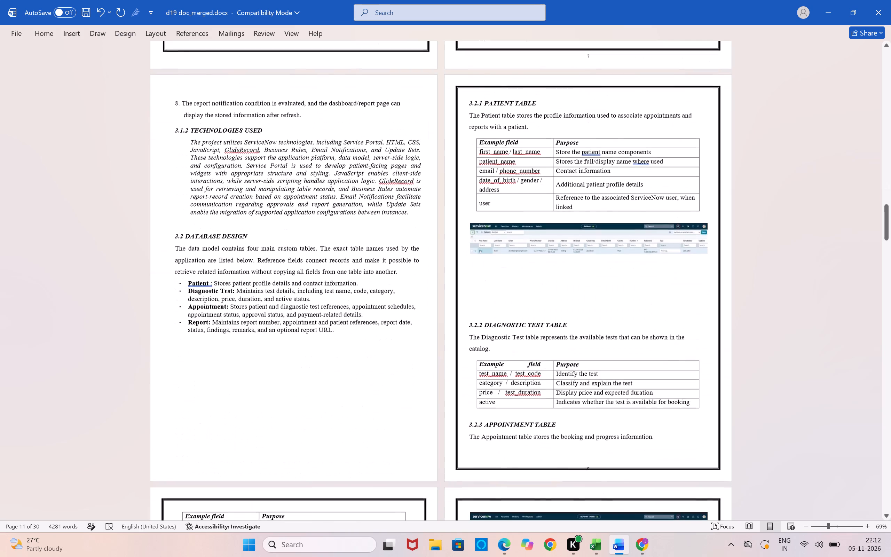
scroll(282, 361, "down", 6)
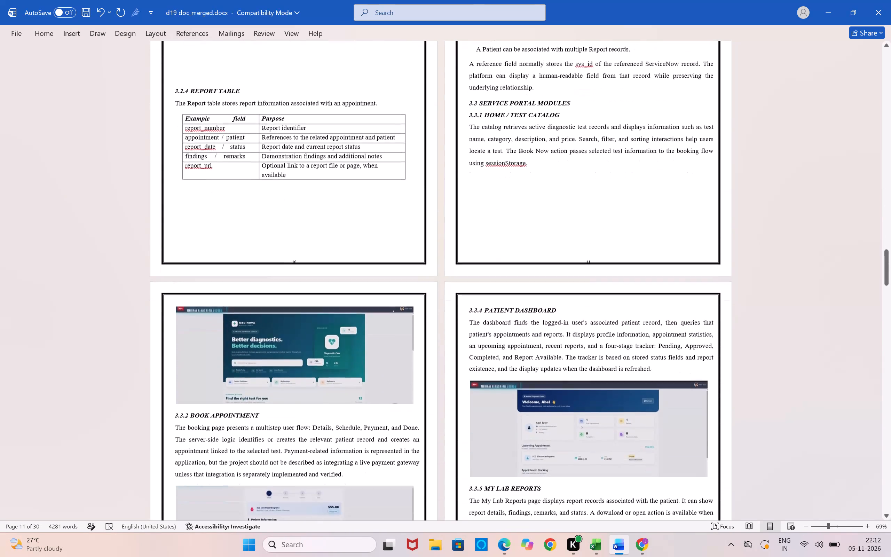
scroll(282, 361, "down", 11)
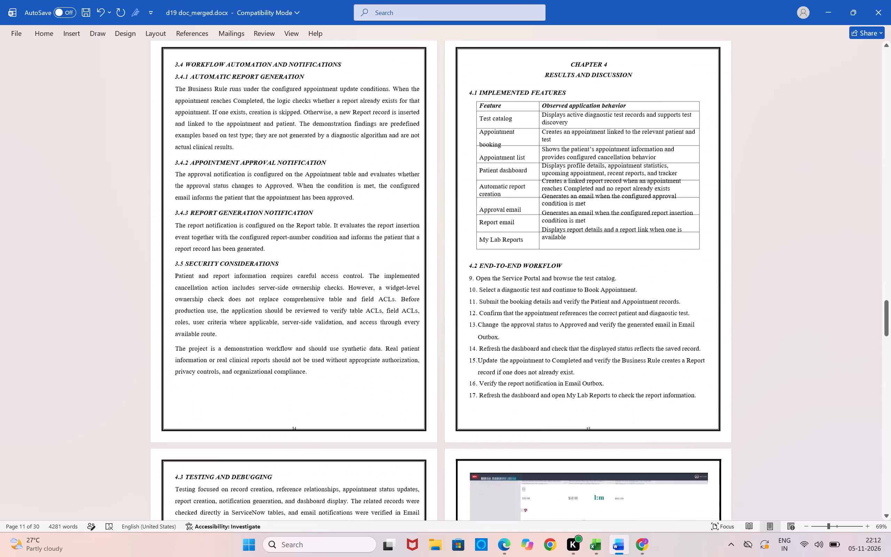
scroll(282, 361, "down", 5)
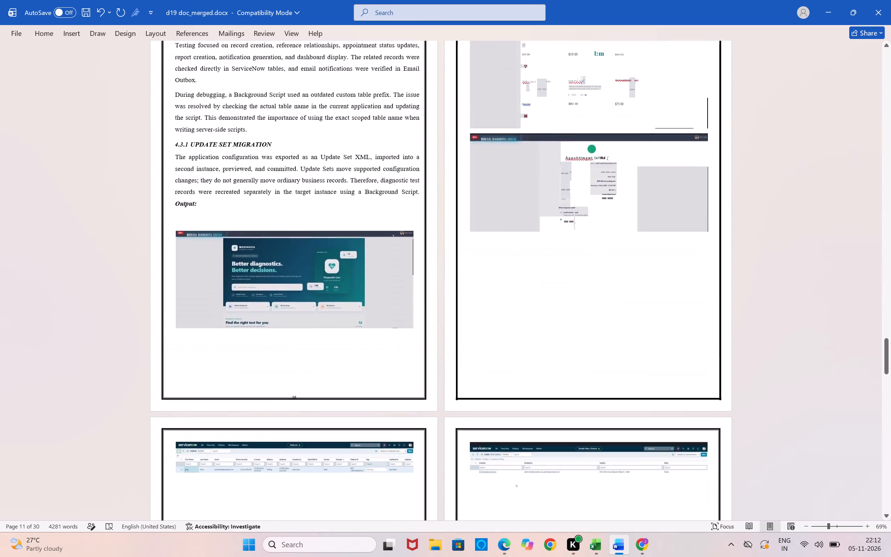
scroll(282, 361, "down", 1)
scroll(282, 361, "up", 1)
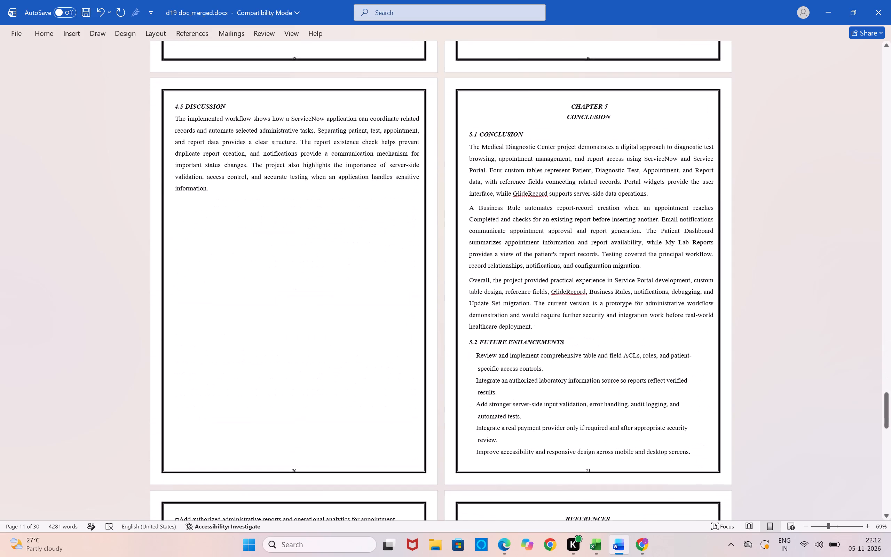
scroll(282, 361, "up", 8)
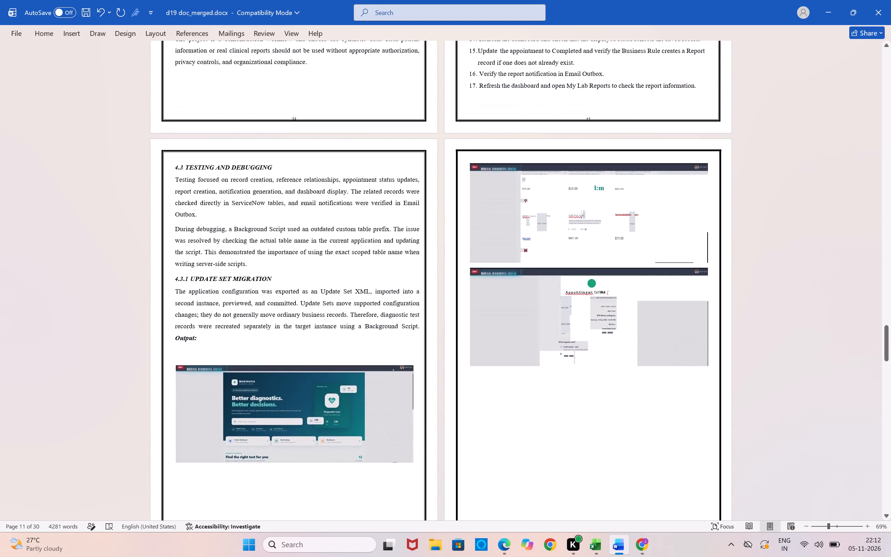
Delete a stray text fragment at the bottom of the appointment confirmation screenshot on the page after 4.3.1 Update Set Migration.
left_click(559, 182)
scroll(532, 352, "down", 3)
scroll(545, 290, "down", 1)
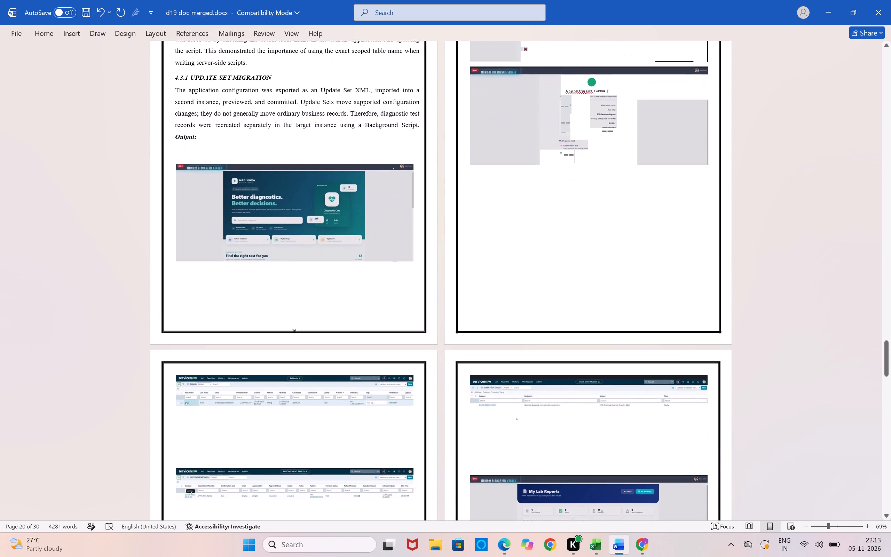
scroll(578, 242, "up", 2)
scroll(539, 346, "down", 1)
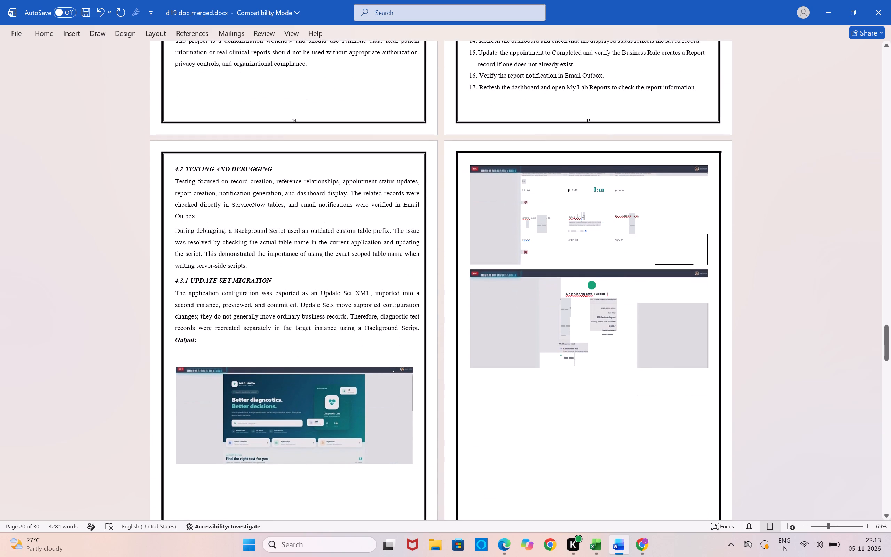
right_click(578, 301)
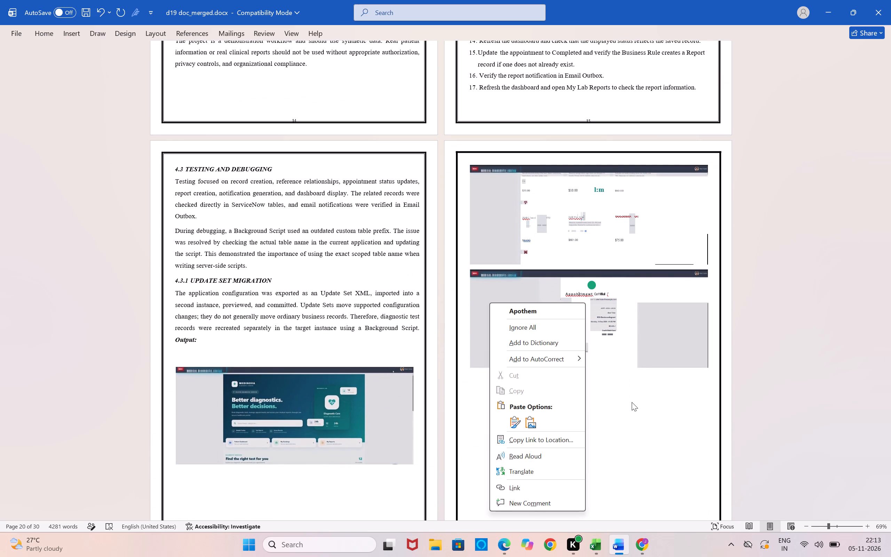
right_click(632, 402)
left_click(557, 447)
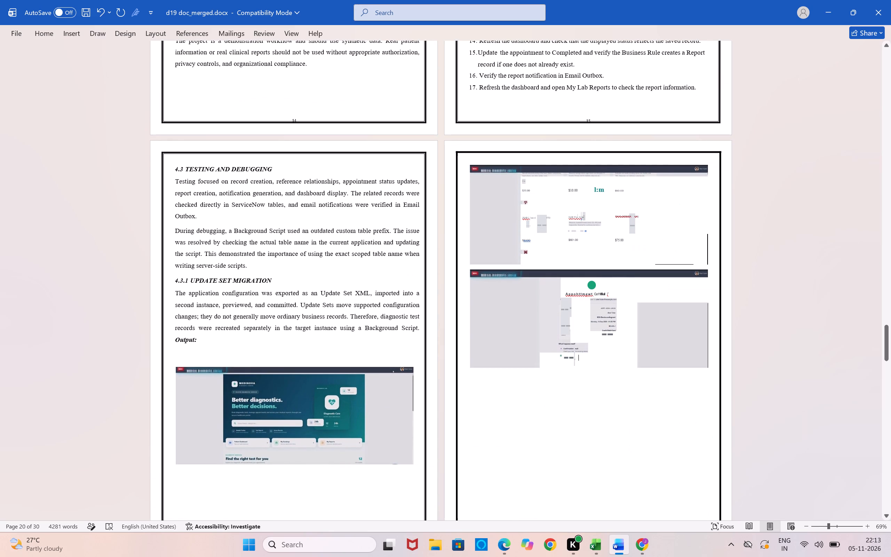
left_click(557, 447)
key("Delete")
key("Delete")
right_click(610, 457)
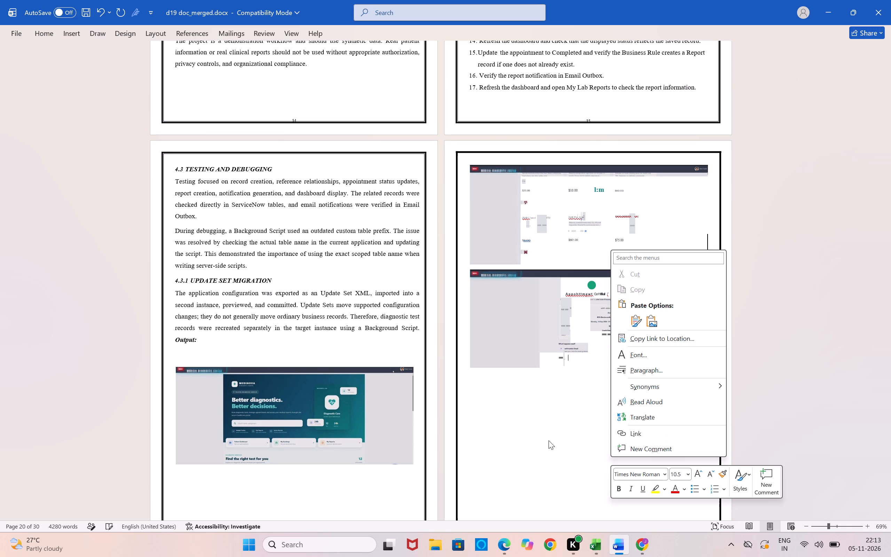
scroll(569, 486, "down", 2)
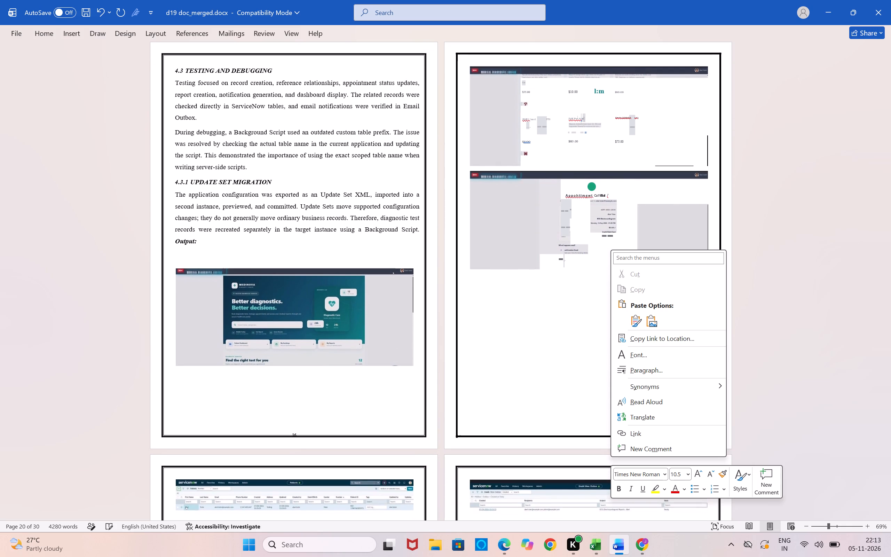
left_click(498, 400)
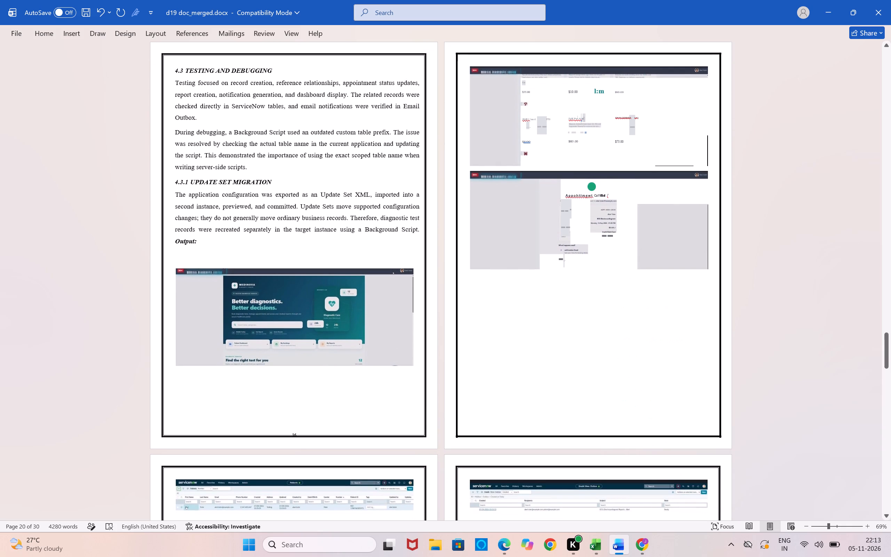
Check the borders and page numbers on the output screenshot pages, 4.4 Limitations and the preceding pages back to Chapter 3.
scroll(535, 416, "down", 1)
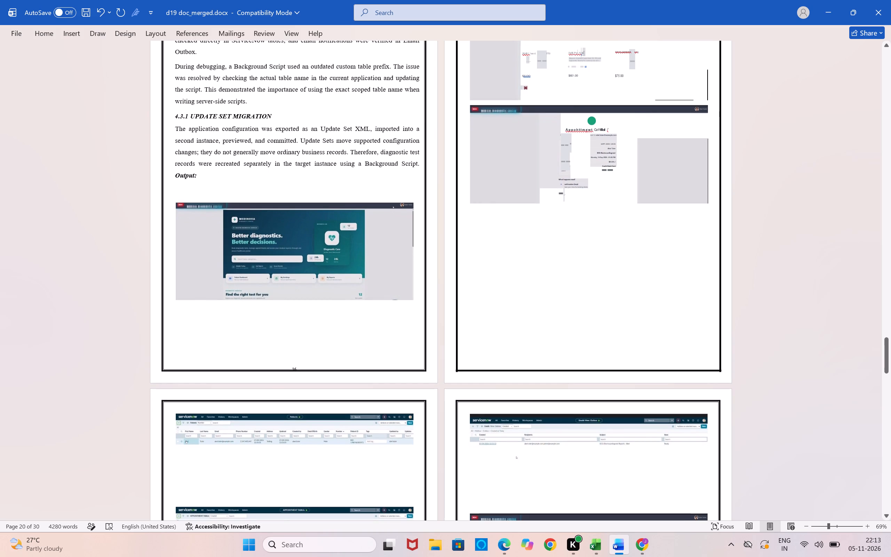
scroll(523, 336, "down", 5)
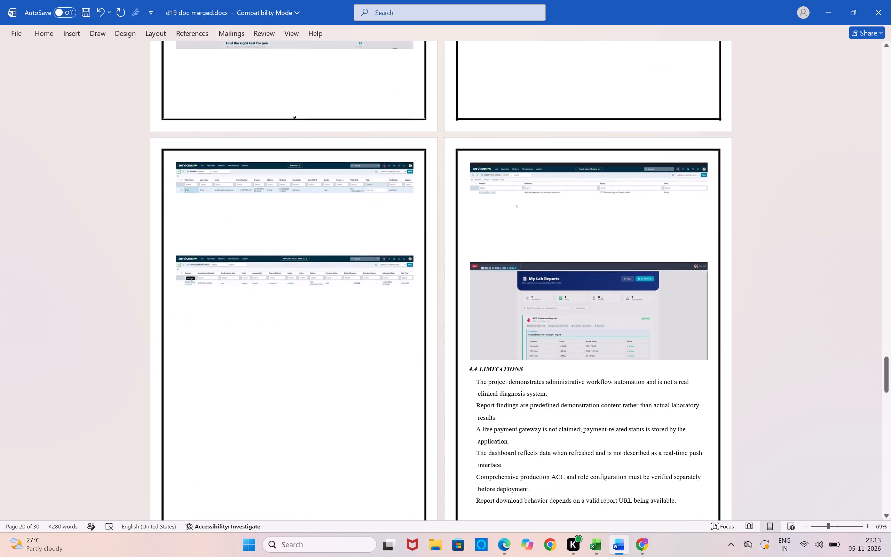
scroll(523, 336, "down", 1)
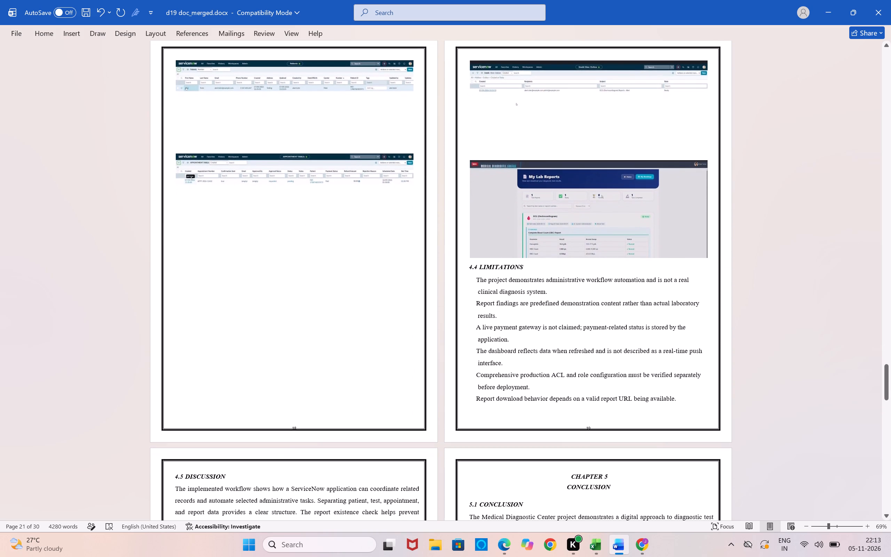
scroll(387, 297, "up", 6)
scroll(345, 228, "up", 2)
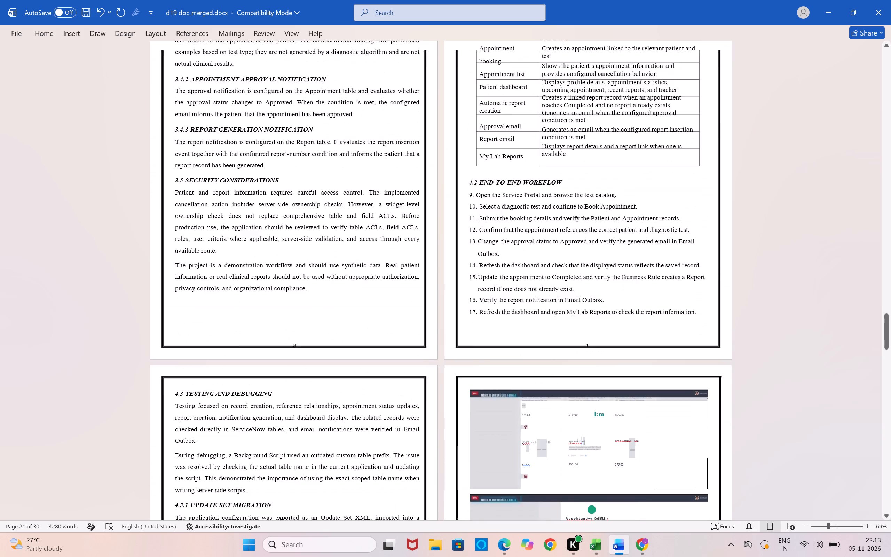
scroll(345, 228, "up", 9)
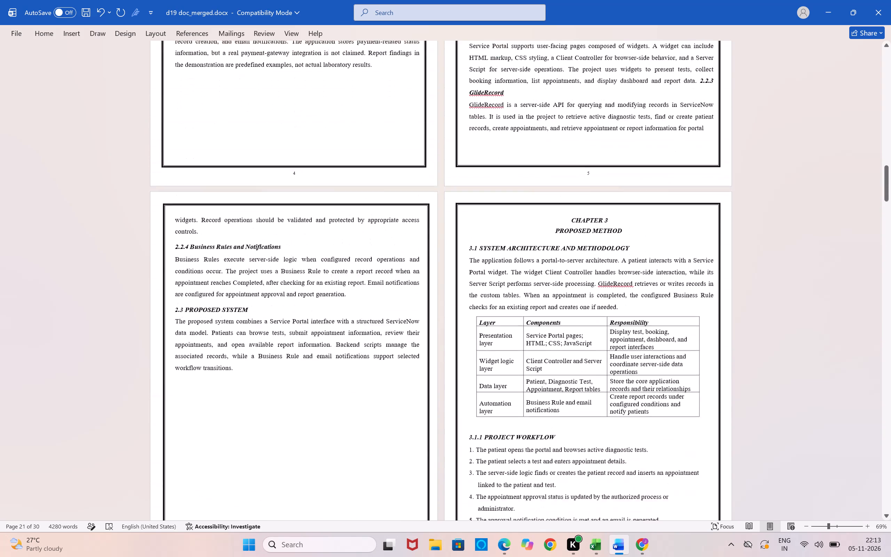
Shorten the border graphic on the 3.2.1 Patient Table page so its bottom edge sits above page number 9.
scroll(345, 228, "down", 6)
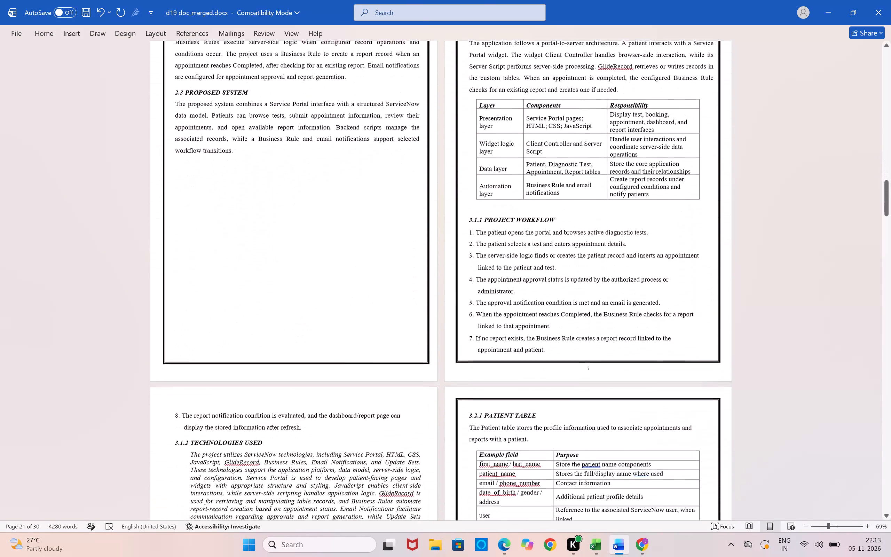
scroll(345, 228, "down", 1)
scroll(341, 318, "down", 4)
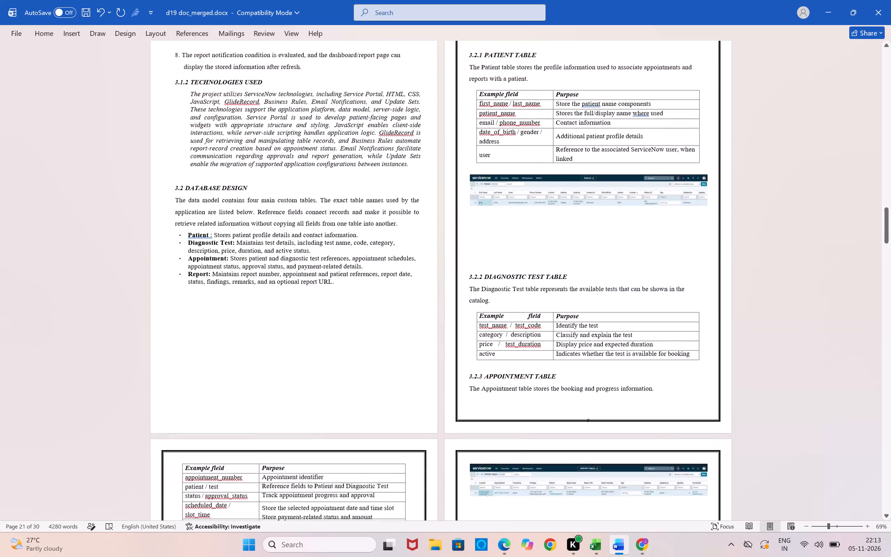
scroll(387, 339, "down", 2)
left_click(500, 343)
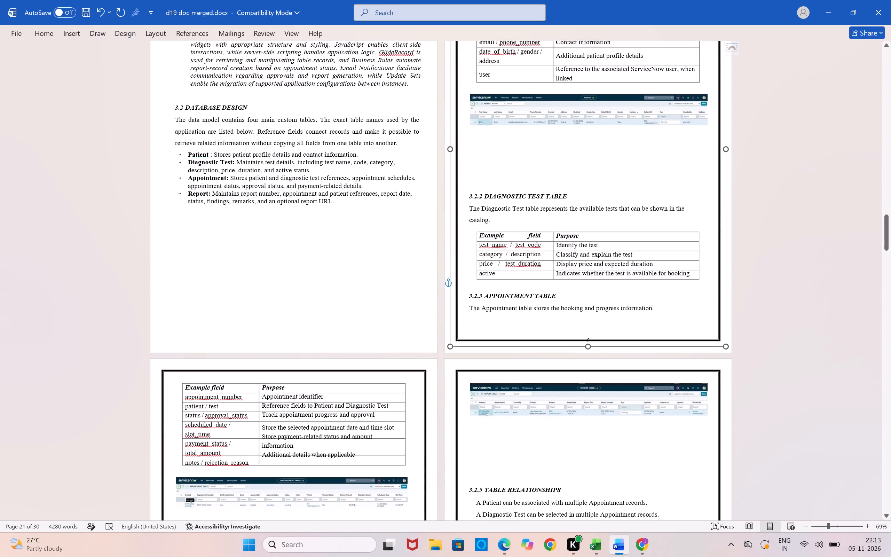
left_click_drag(588, 349, 587, 336)
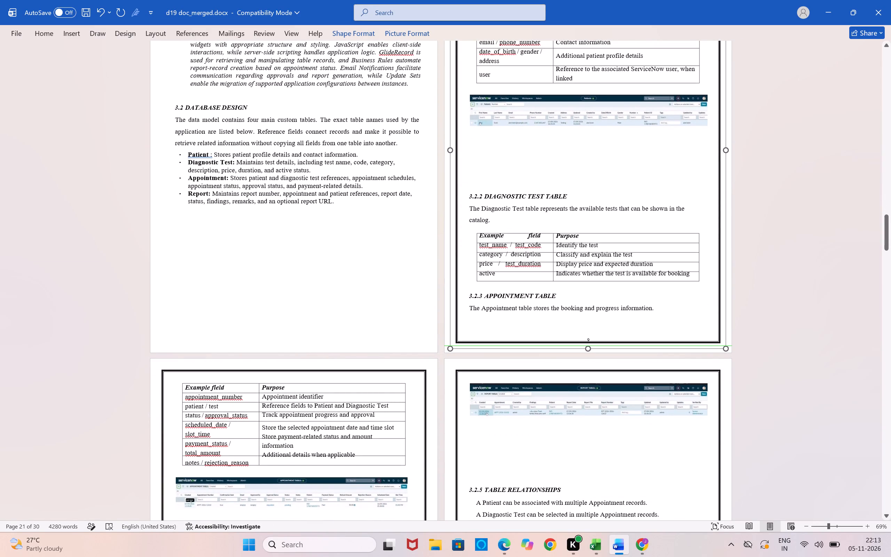
left_click_drag(587, 336, 585, 338)
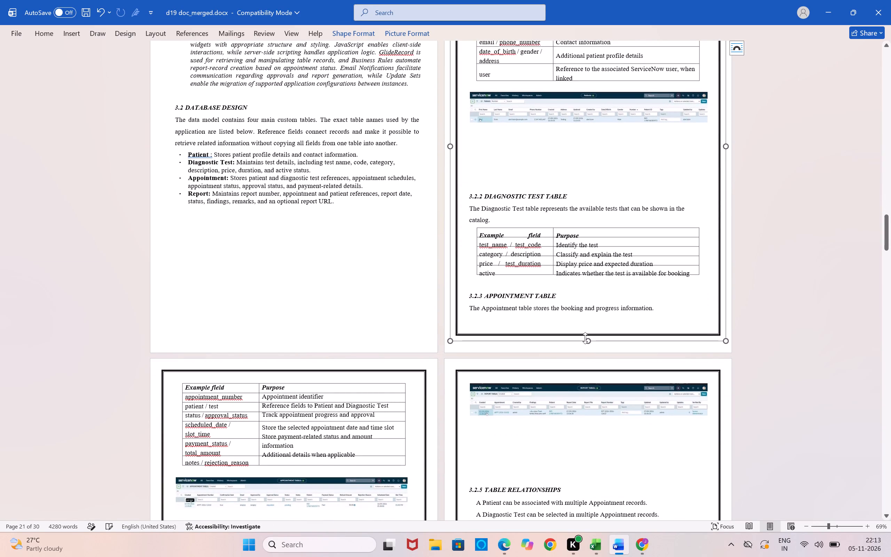
left_click(761, 330)
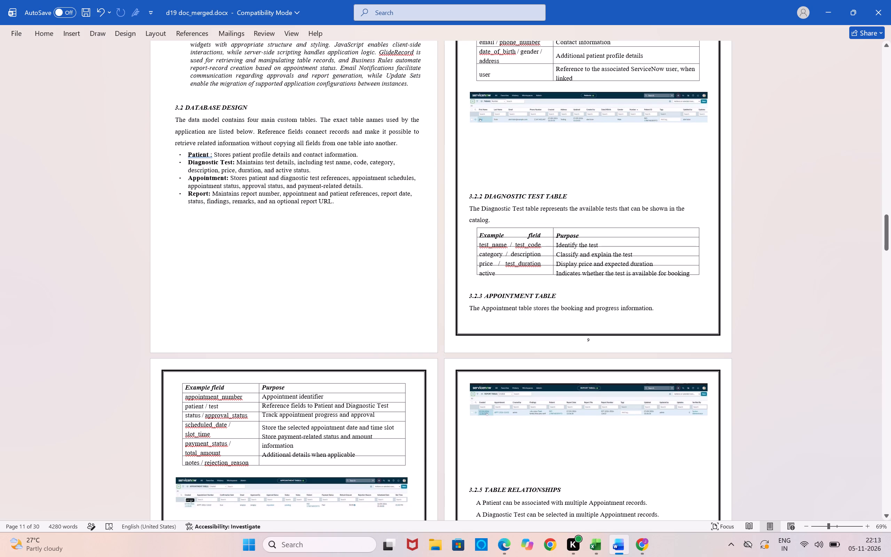
Shorten the border graphics on the 3.2.4 Report Table and 3.2.5 Table Relationships pages to clear page numbers 10 and 11.
scroll(584, 387, "down", 4)
scroll(341, 358, "down", 3)
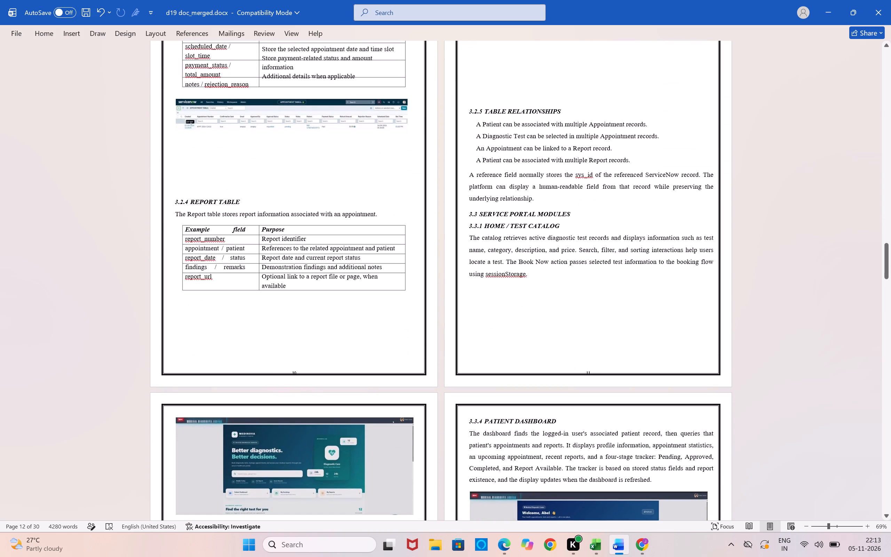
left_click(292, 372)
left_click(297, 372)
left_click(328, 319)
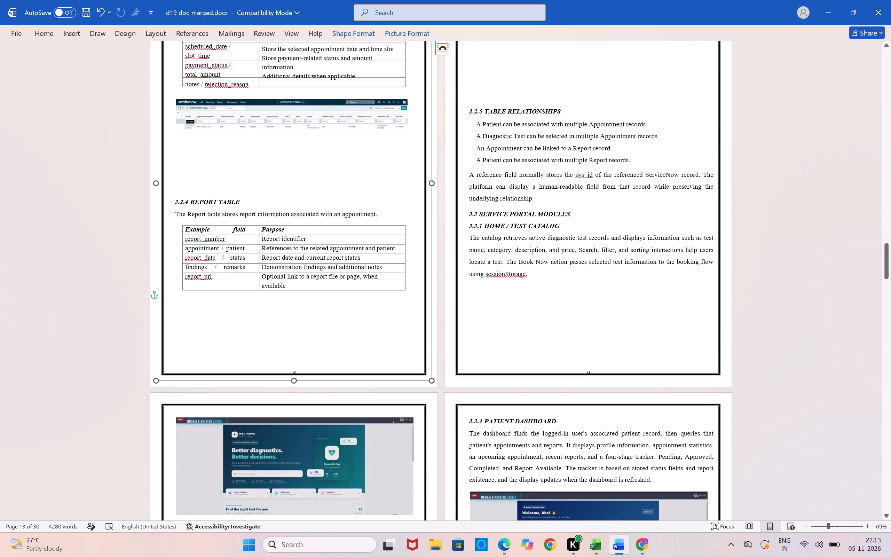
left_click_drag(292, 379, 292, 372)
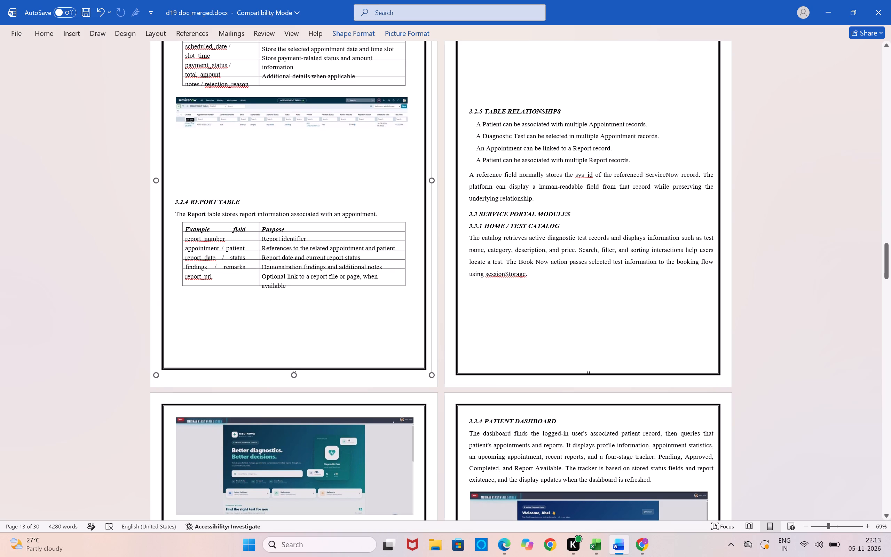
left_click(562, 328)
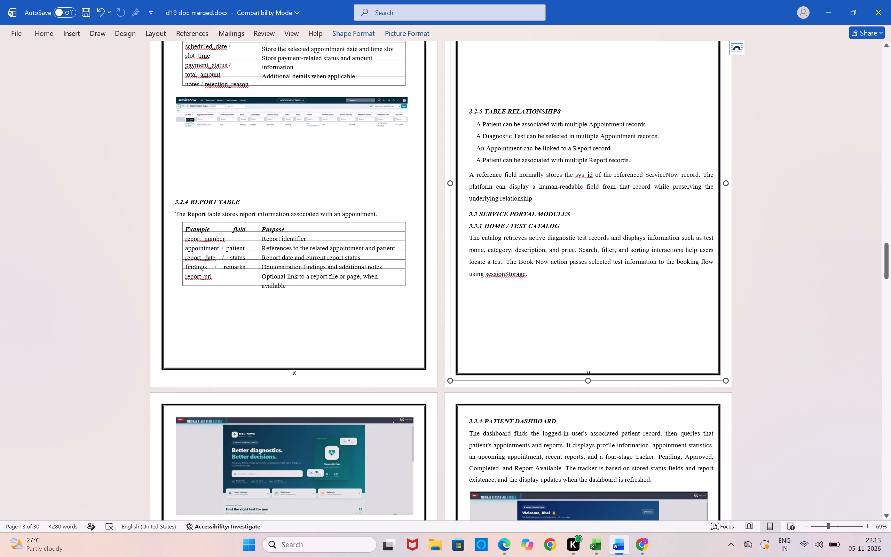
left_click_drag(587, 382, 587, 369)
left_click(638, 394)
Shorten the border graphics on the 3.3.2 Book Appointment and 3.3.4 Patient Dashboard pages to clear page numbers 12 and 13.
scroll(638, 394, "down", 3)
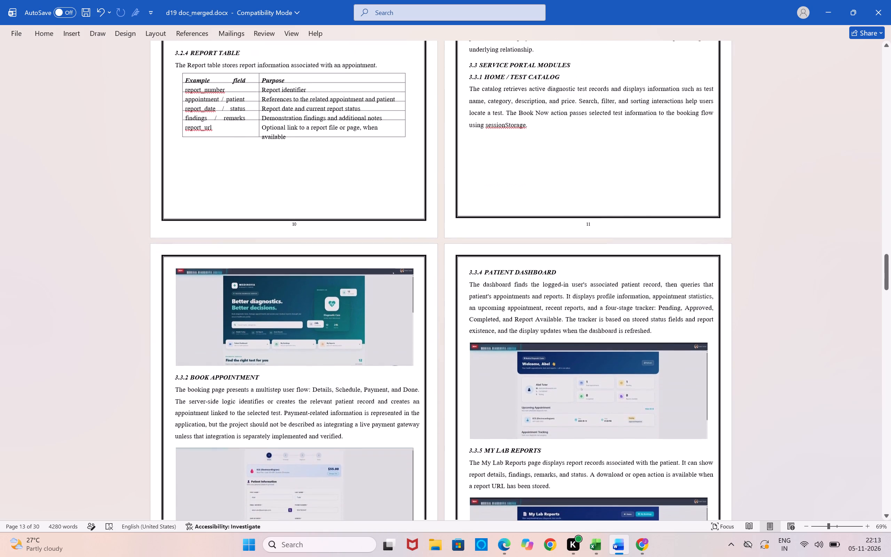
scroll(420, 350, "down", 1)
scroll(323, 330, "down", 2)
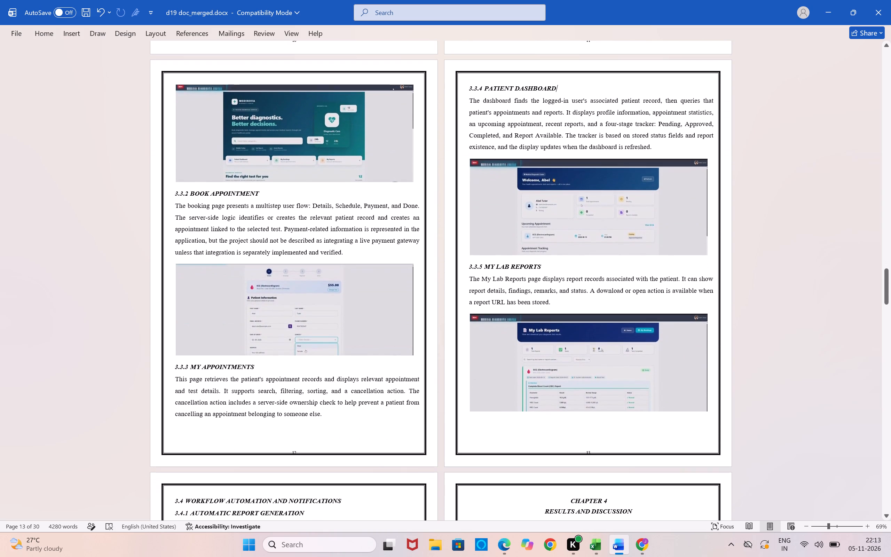
left_click(302, 409)
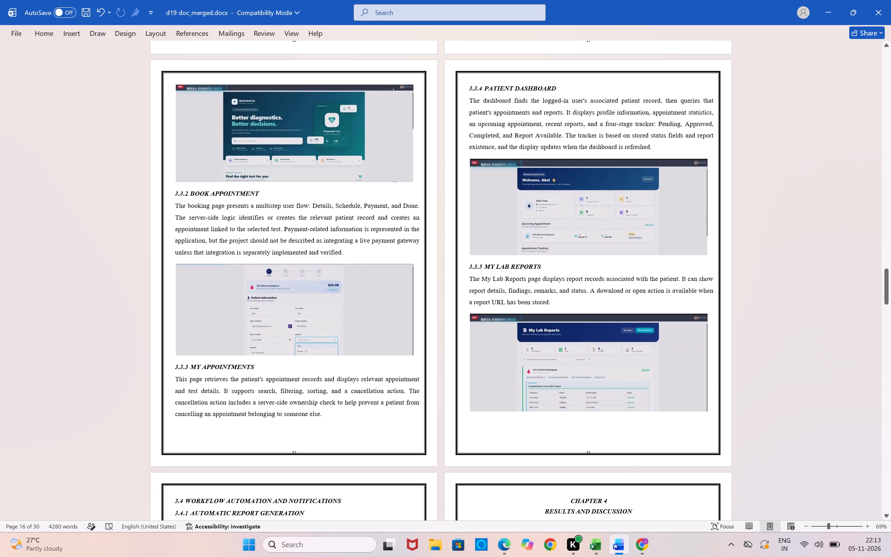
left_click(296, 451)
left_click(342, 320)
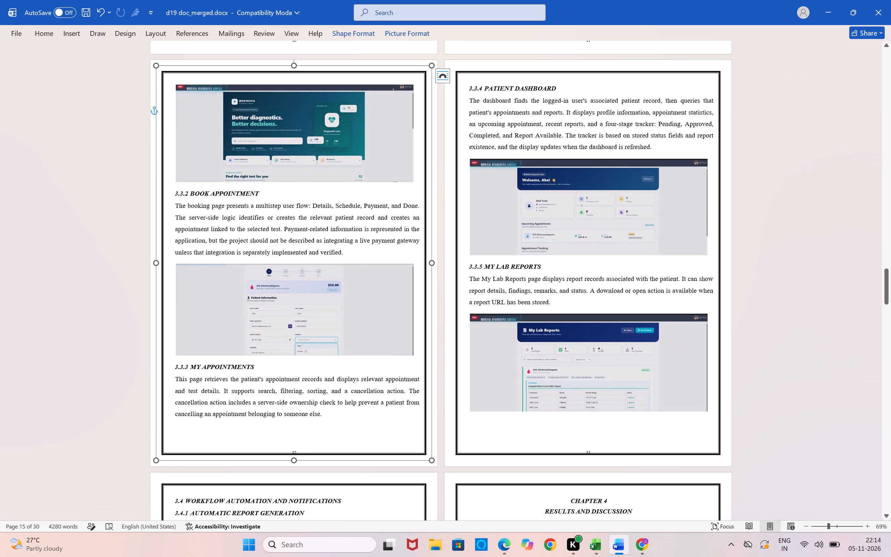
left_click_drag(294, 462, 294, 456)
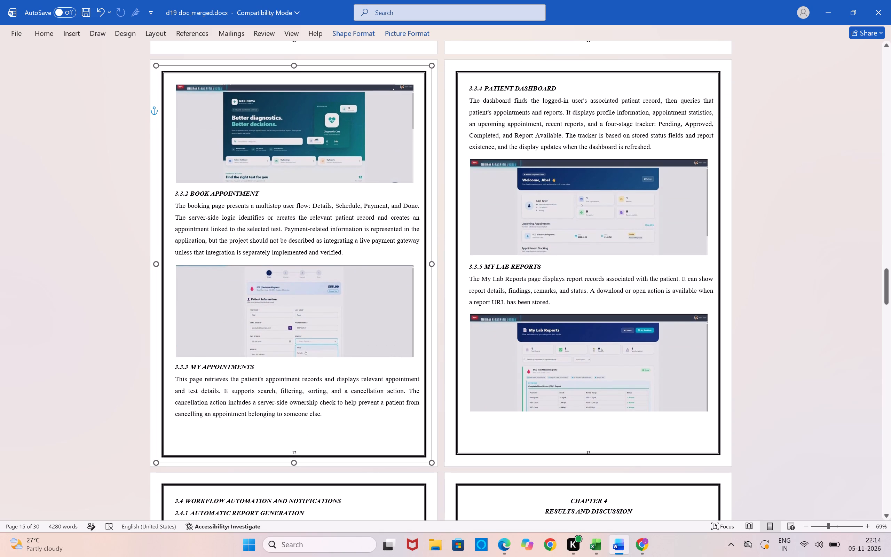
left_click_drag(294, 456, 295, 448)
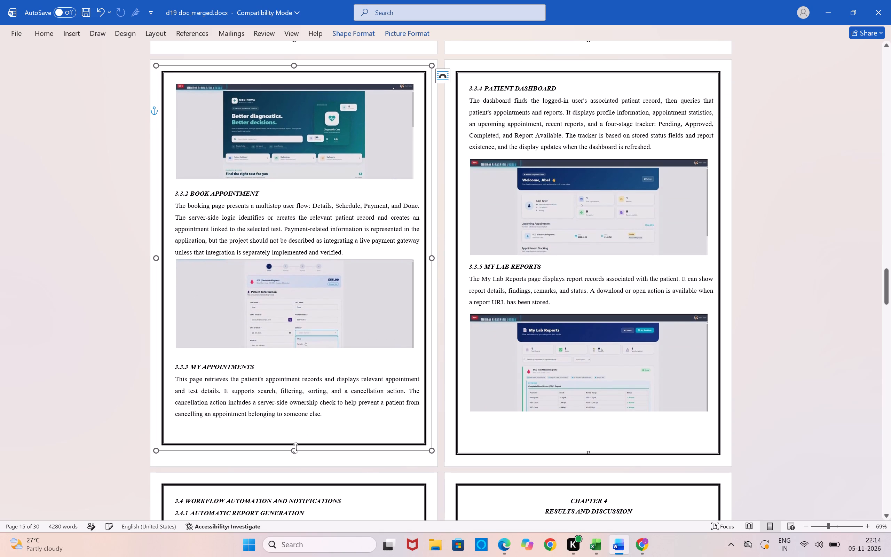
scroll(410, 419, "down", 1)
left_click(612, 388)
left_click_drag(589, 460, 589, 458)
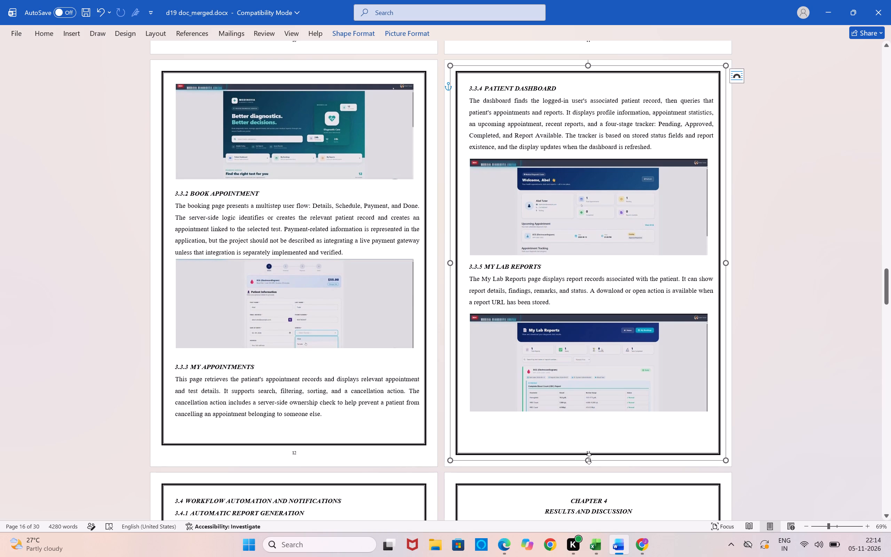
left_click_drag(589, 458, 589, 444)
Shorten the borders on the 3.4 Workflow Automation and Chapter 4 Results and Discussion pages to clear page numbers 14 and 15.
scroll(589, 444, "down", 3)
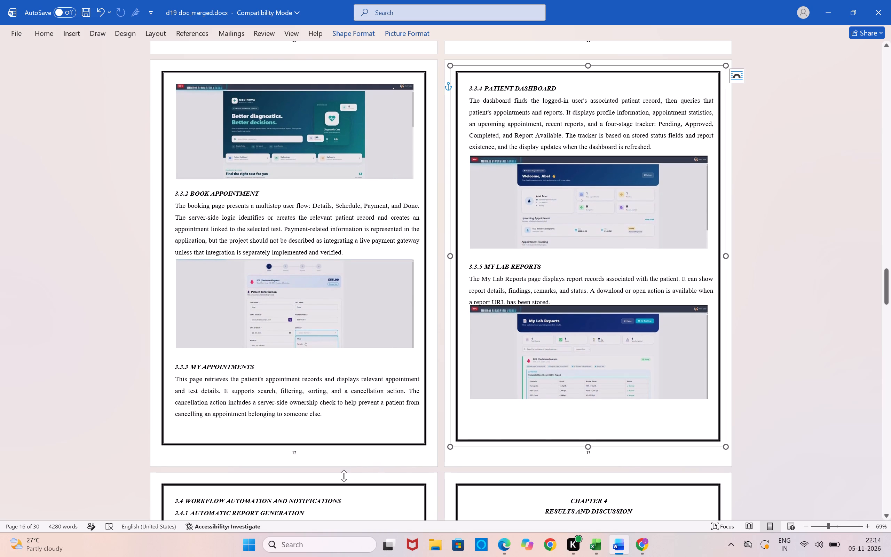
scroll(341, 478, "down", 4)
scroll(259, 346, "down", 4)
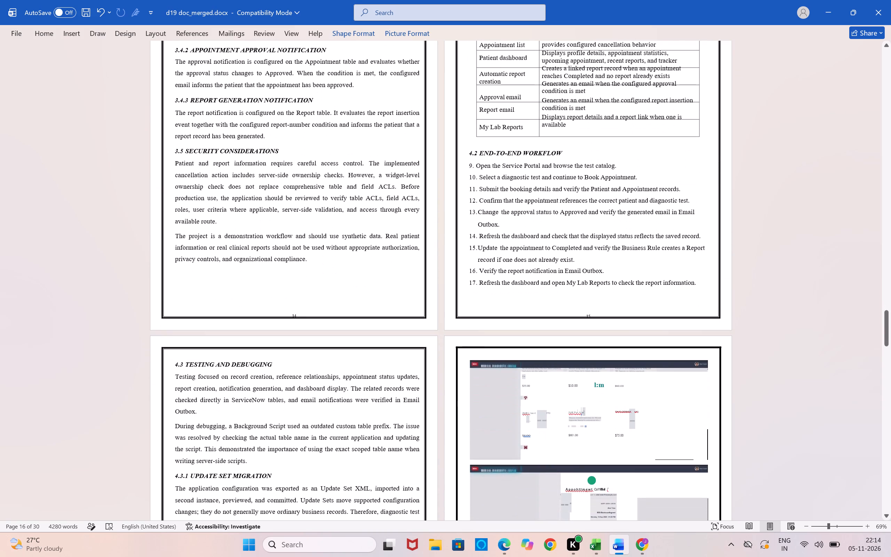
left_click(292, 320)
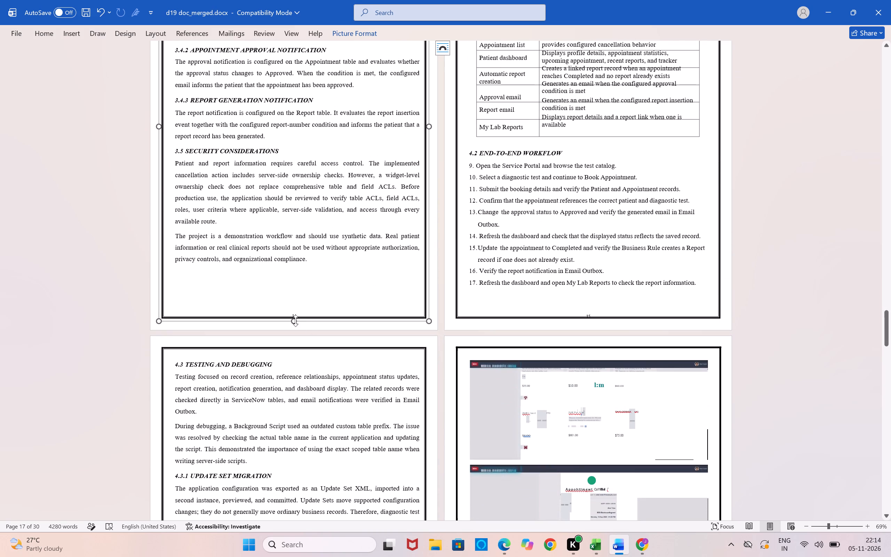
left_click_drag(295, 321, 295, 312)
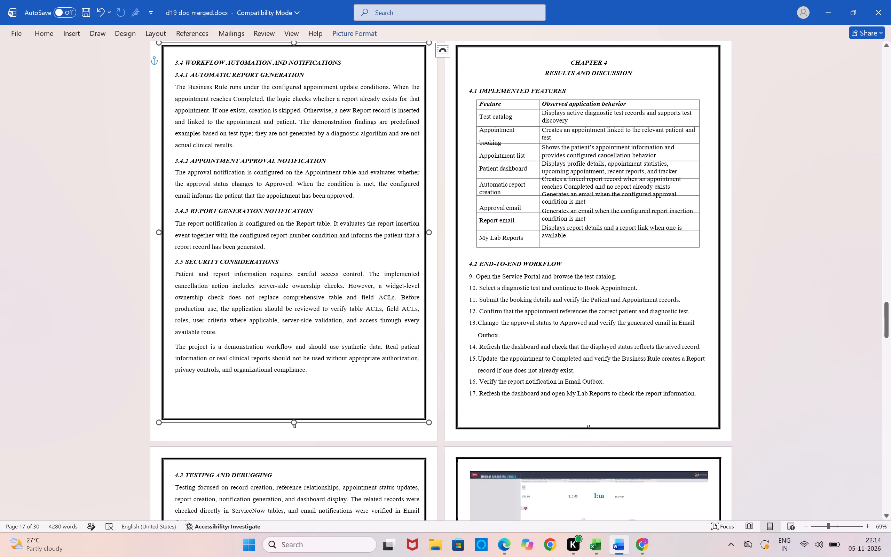
left_click(567, 394)
left_click(588, 430)
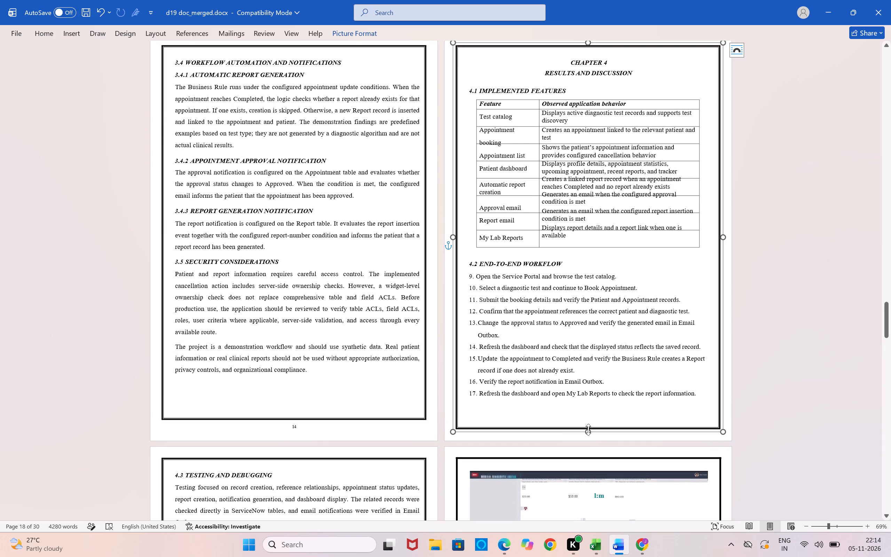
left_click_drag(588, 432, 588, 423)
Shorten the border graphic on the 4.3 Testing and Debugging page so its bottom edge sits above page number 16.
scroll(545, 445, "down", 3)
scroll(453, 370, "down", 1)
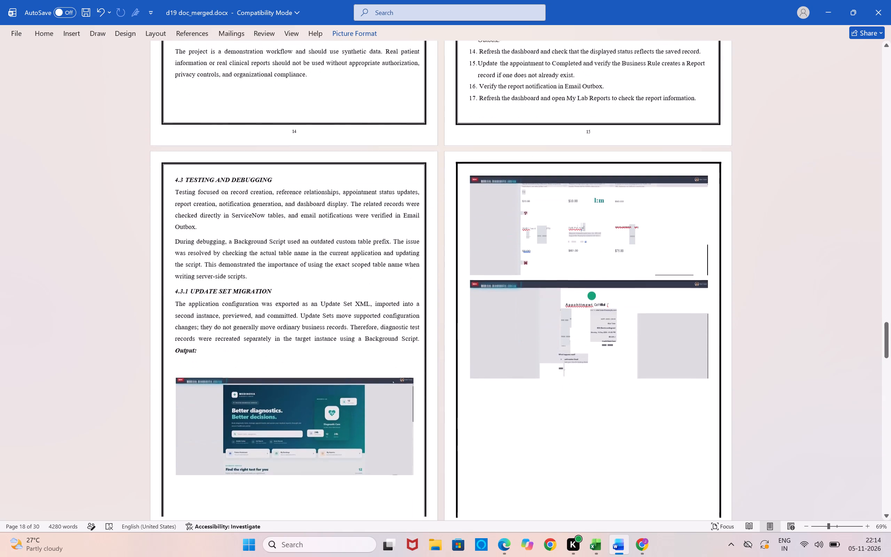
scroll(453, 370, "down", 1)
scroll(392, 235, "down", 1)
scroll(311, 262, "down", 1)
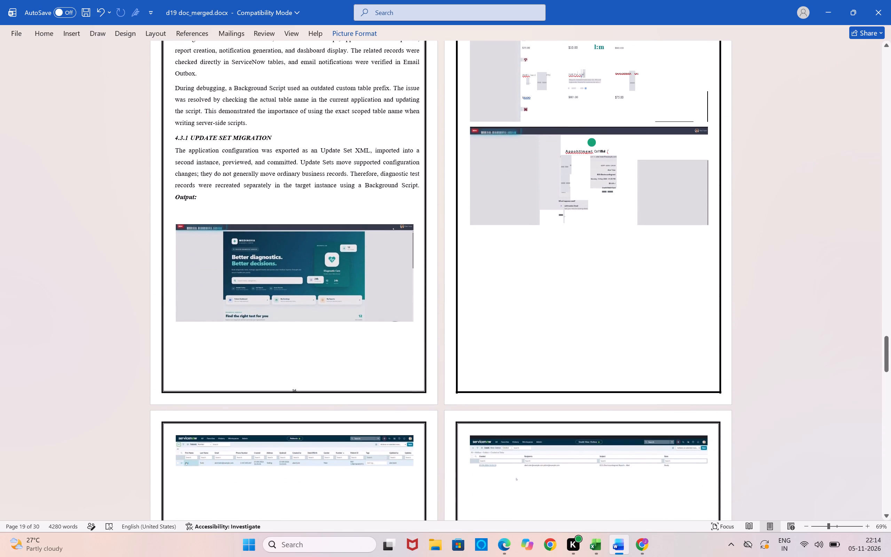
left_click(309, 354)
left_click_drag(293, 400, 294, 397)
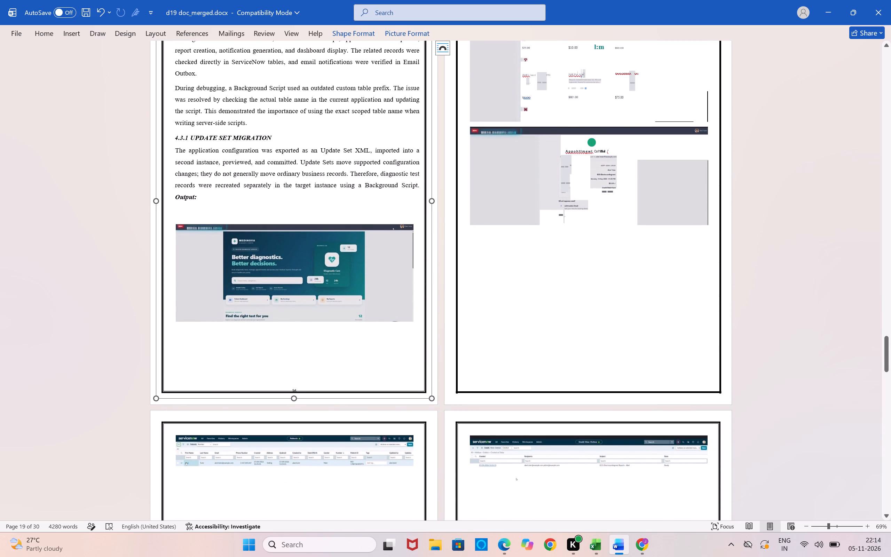
left_click_drag(294, 397, 294, 390)
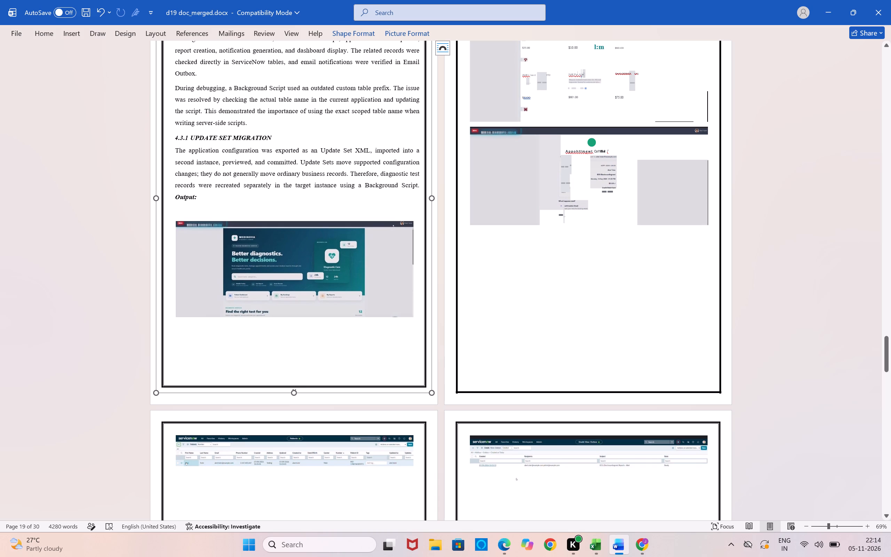
Slightly shorten the border graphic on the appointment confirmation screenshot page following 4.3.1 Update Set Migration by raising its bottom edge.
left_click(534, 371)
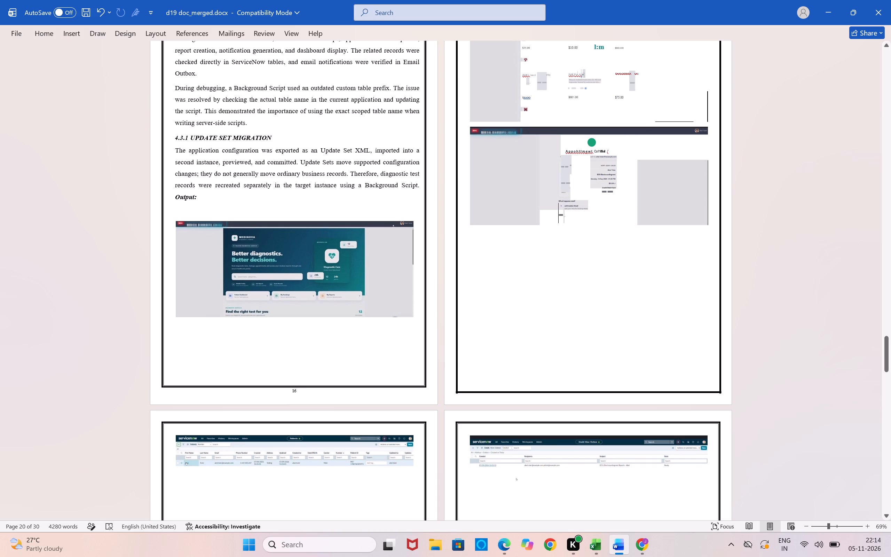
left_click(587, 364)
left_click(582, 384)
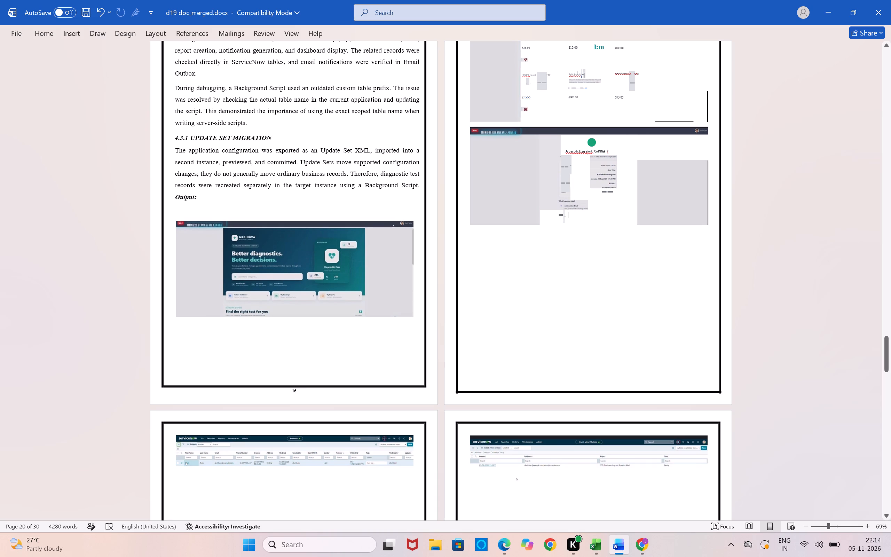
left_click(567, 270)
left_click(567, 270)
left_click(625, 166)
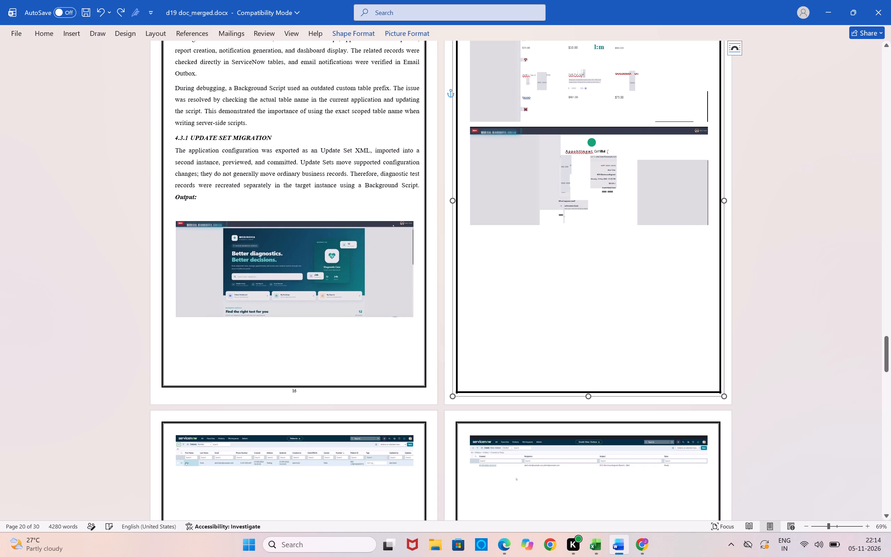
left_click(622, 302)
left_click(603, 339)
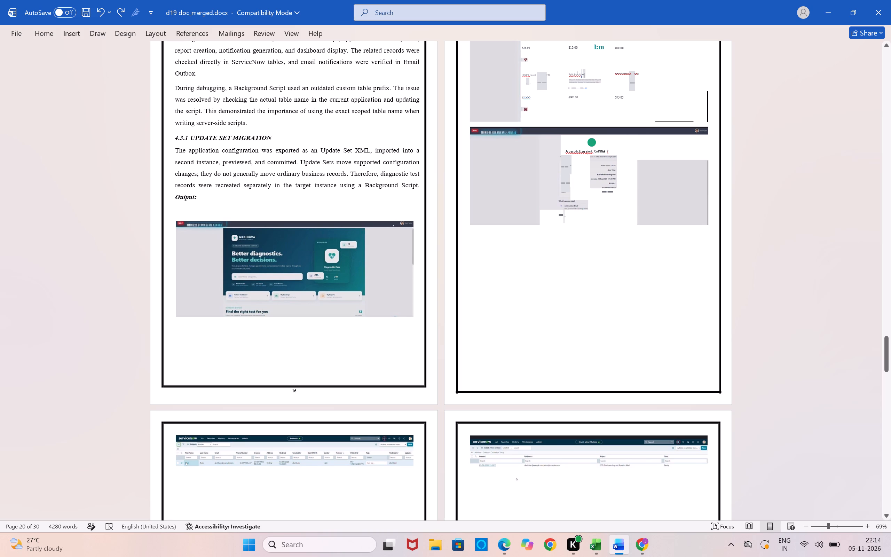
left_click(609, 357)
left_click(615, 306)
left_click(626, 299)
left_click(626, 154)
left_click_drag(587, 397, 587, 396)
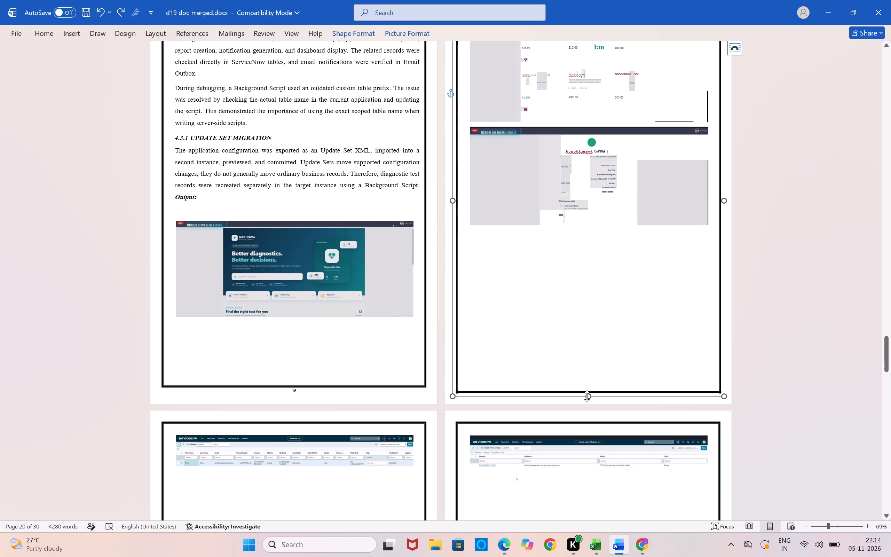
left_click_drag(587, 396, 585, 388)
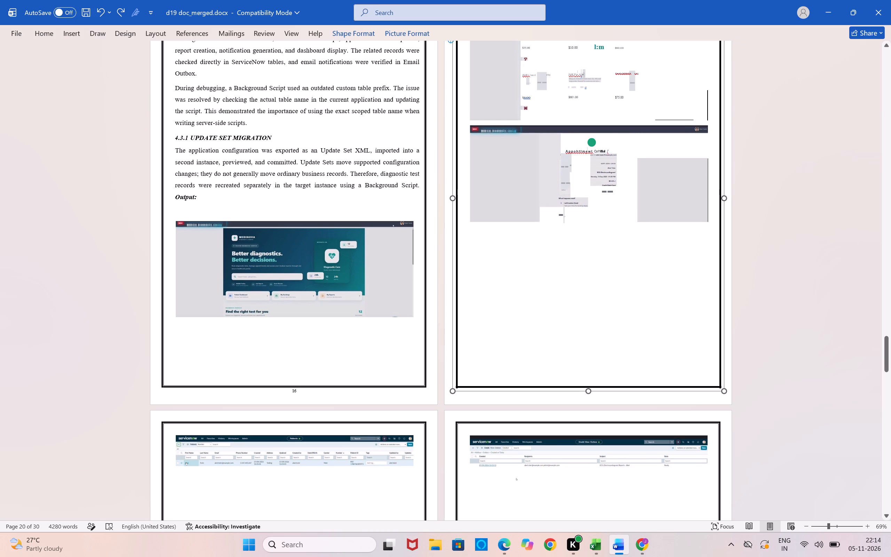
left_click_drag(585, 388, 584, 389)
left_click(665, 283)
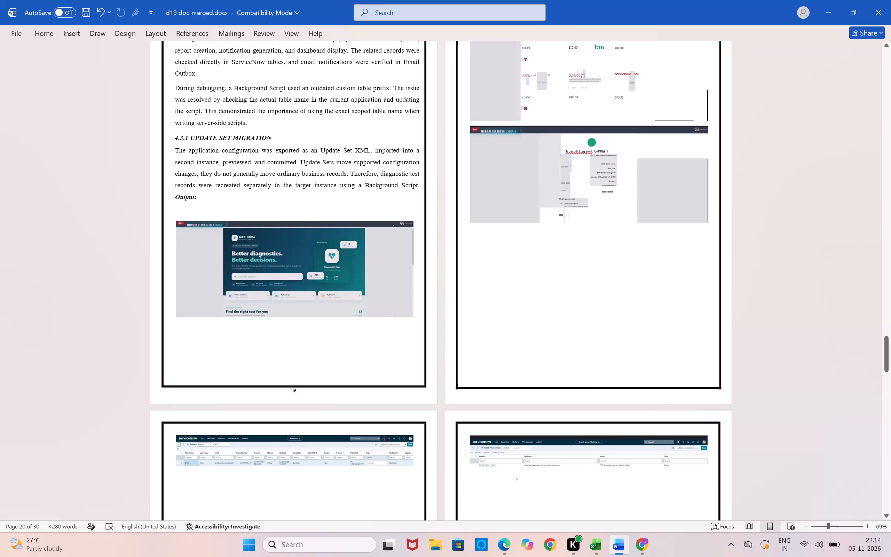
Shorten the border graphics on the ServiceNow table screenshots page and the 4.4 Limitations page to clear page numbers 18 and 19.
scroll(665, 283, "up", 3)
scroll(665, 283, "down", 2)
scroll(535, 328, "down", 3)
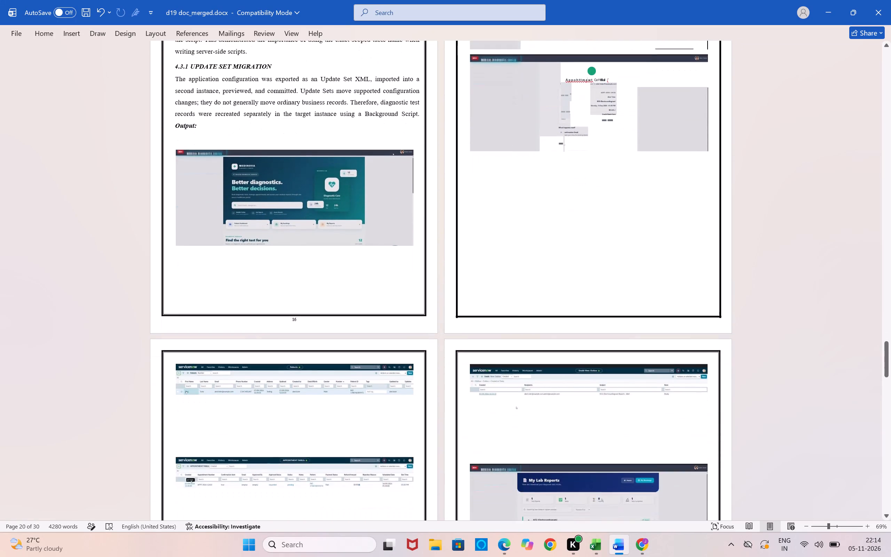
scroll(535, 328, "down", 1)
scroll(401, 340, "down", 1)
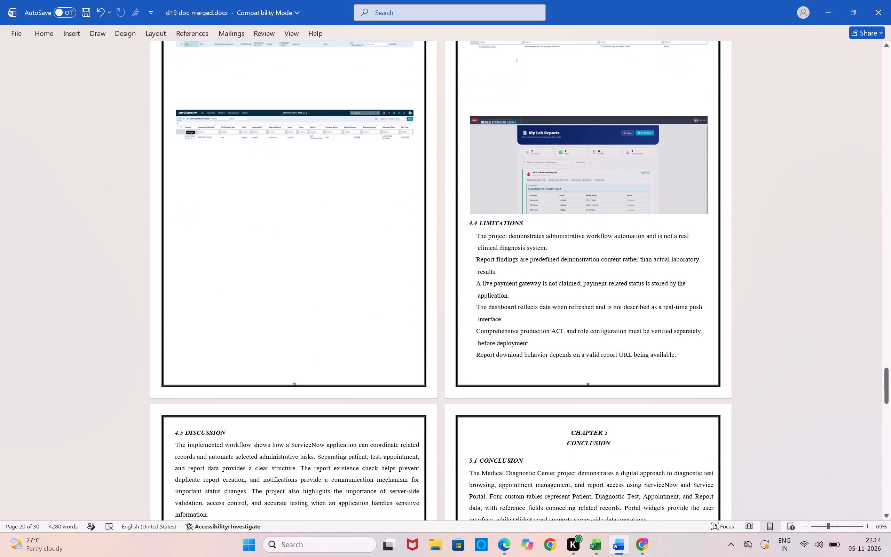
left_click(302, 368)
left_click_drag(293, 392, 294, 380)
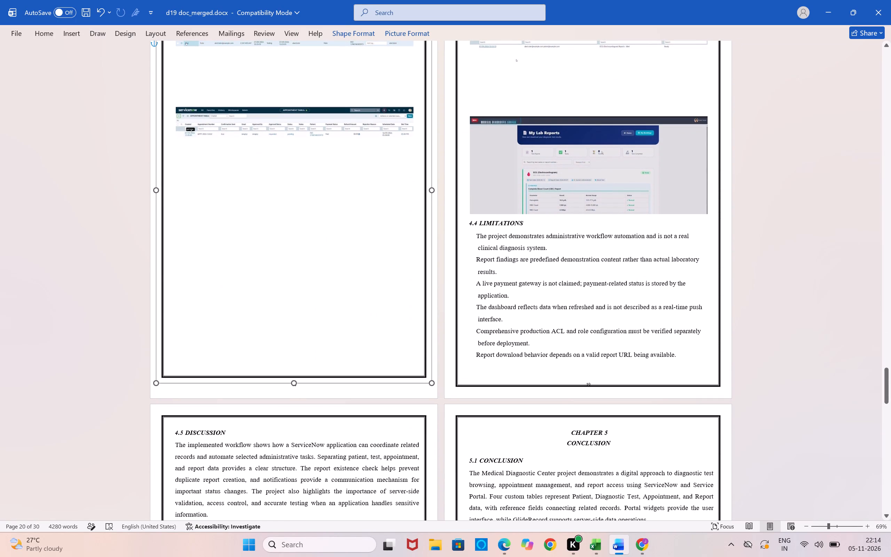
left_click_drag(294, 380, 294, 378)
left_click(584, 357)
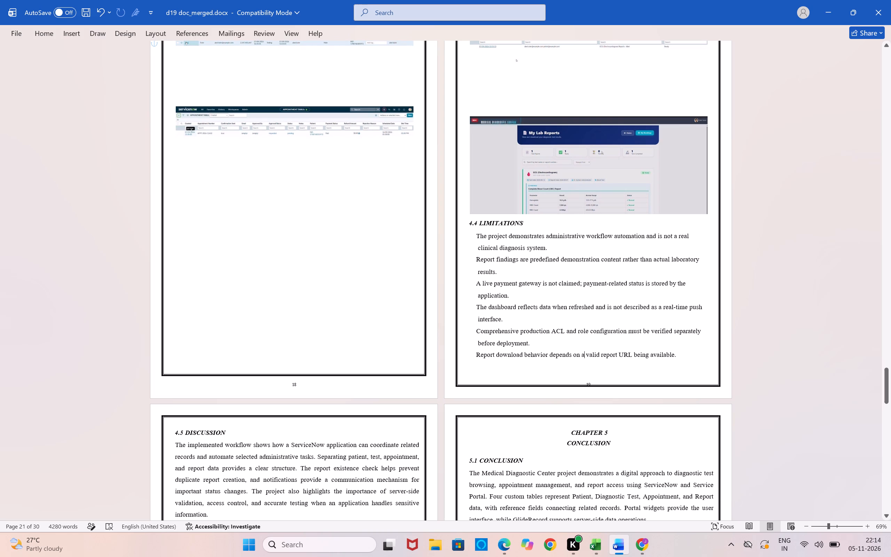
left_click(589, 387)
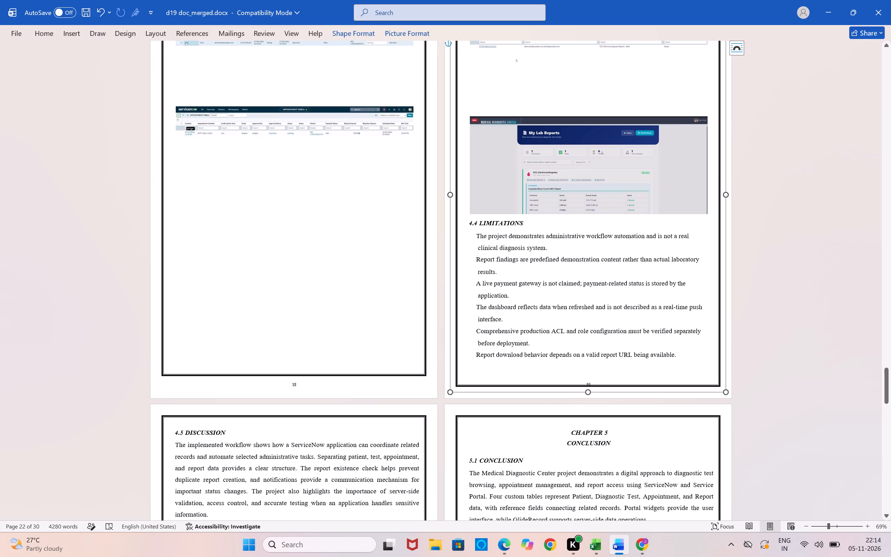
left_click_drag(589, 394, 589, 380)
left_click(505, 412)
Shorten the borders on the 4.5 Discussion and Chapter 5 Conclusion pages so their bottom edges clear page numbers 20 and 21.
scroll(505, 412, "down", 2)
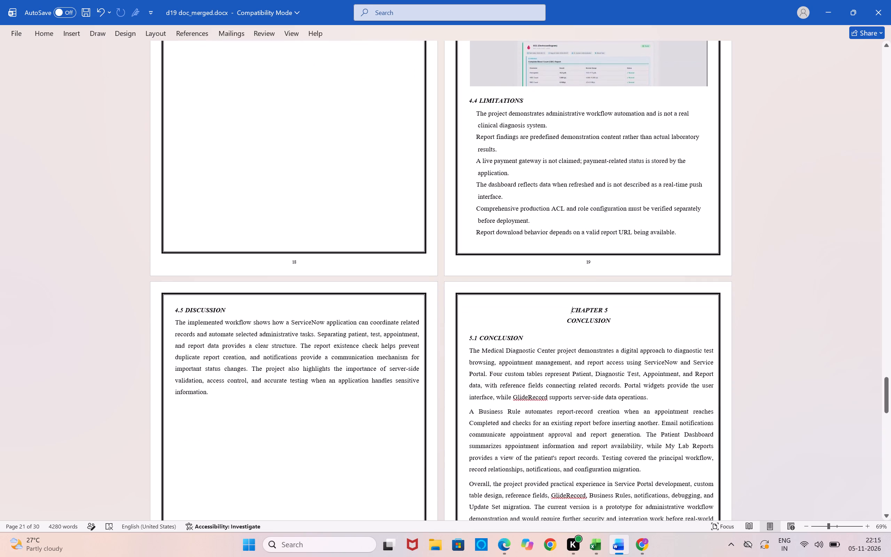
scroll(412, 362, "down", 3)
scroll(320, 336, "down", 1)
left_click(299, 375)
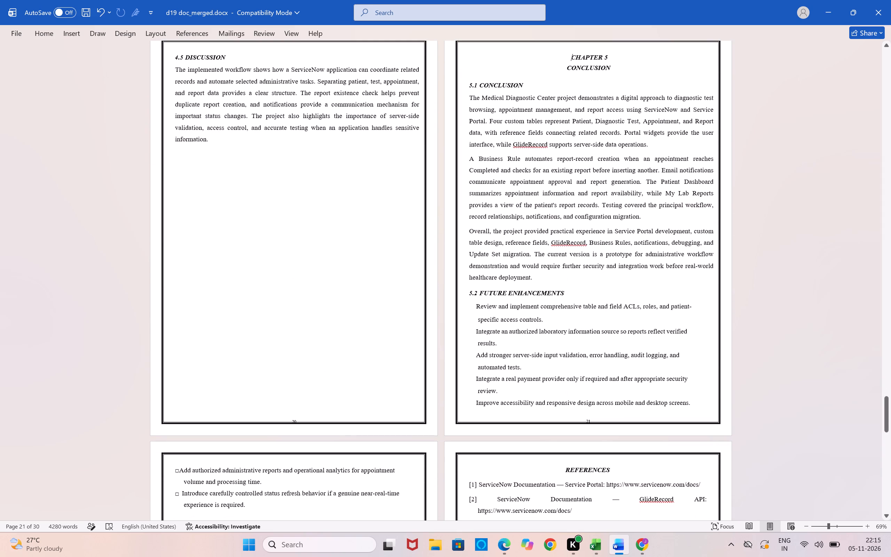
left_click_drag(293, 426, 292, 413)
left_click(526, 382)
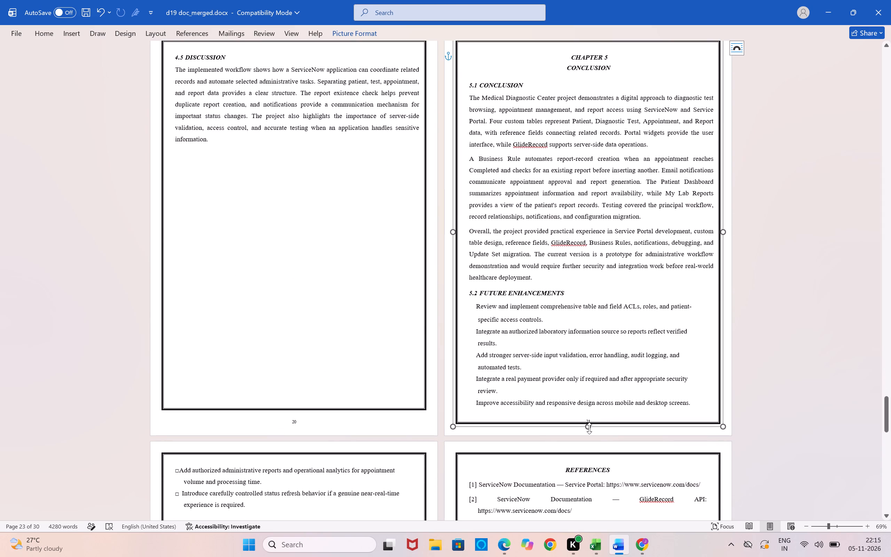
left_click_drag(589, 428, 591, 416)
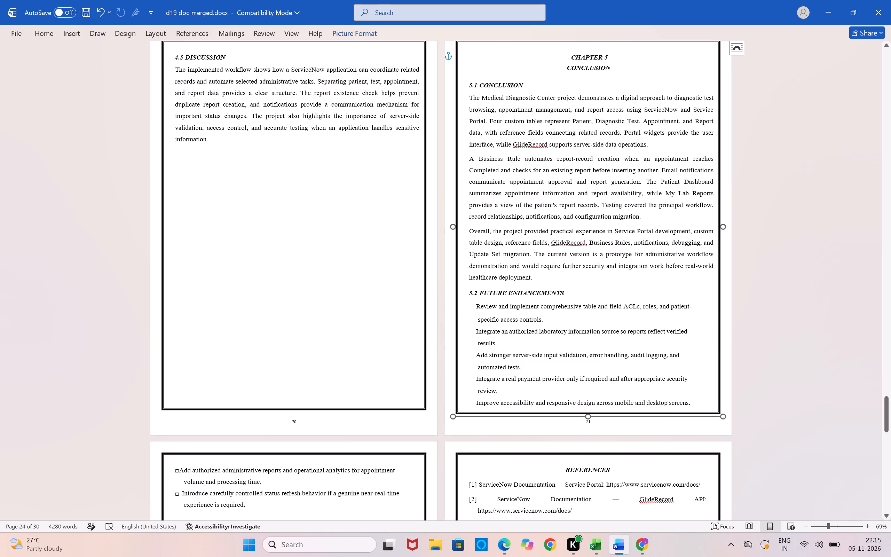
Shorten the border graphics on the page before References and the References page so their bottom edges clear page numbers 22 and 23.
scroll(471, 437, "down", 3)
scroll(354, 418, "down", 4)
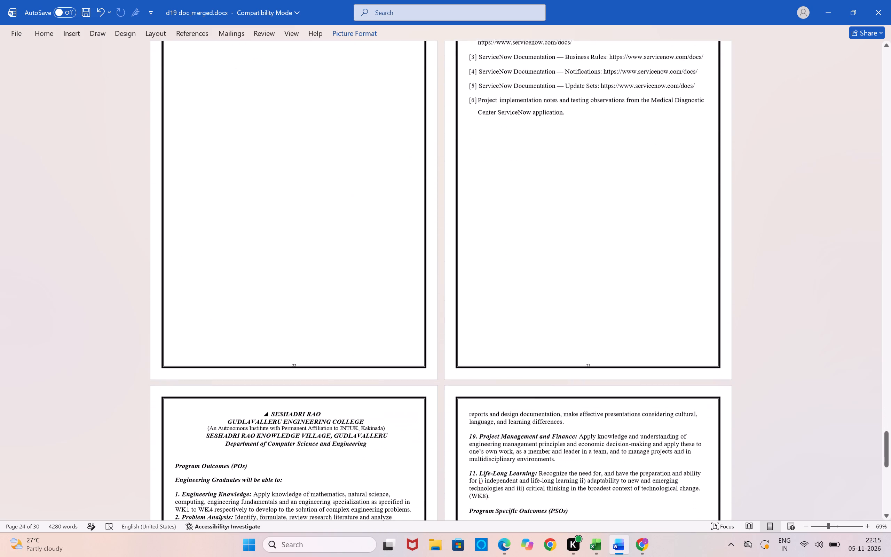
left_click(318, 281)
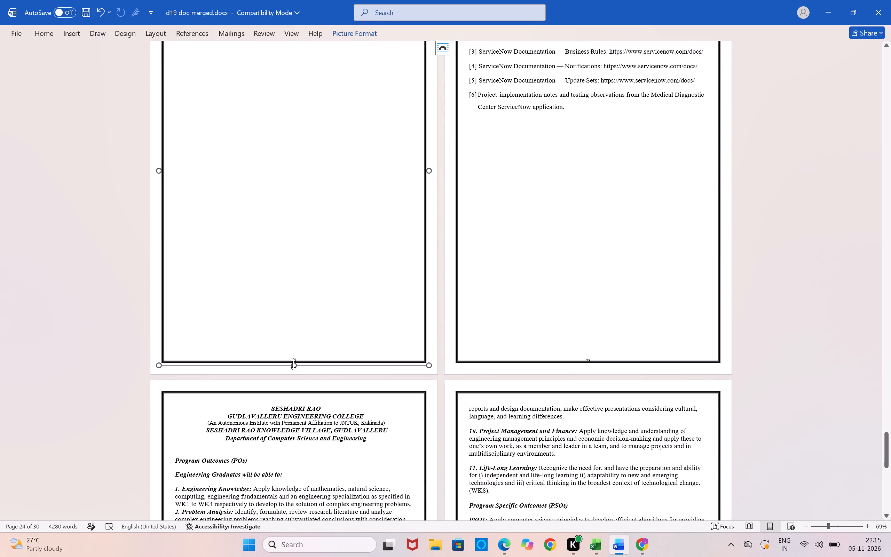
left_click_drag(293, 364, 295, 356)
left_click(549, 339)
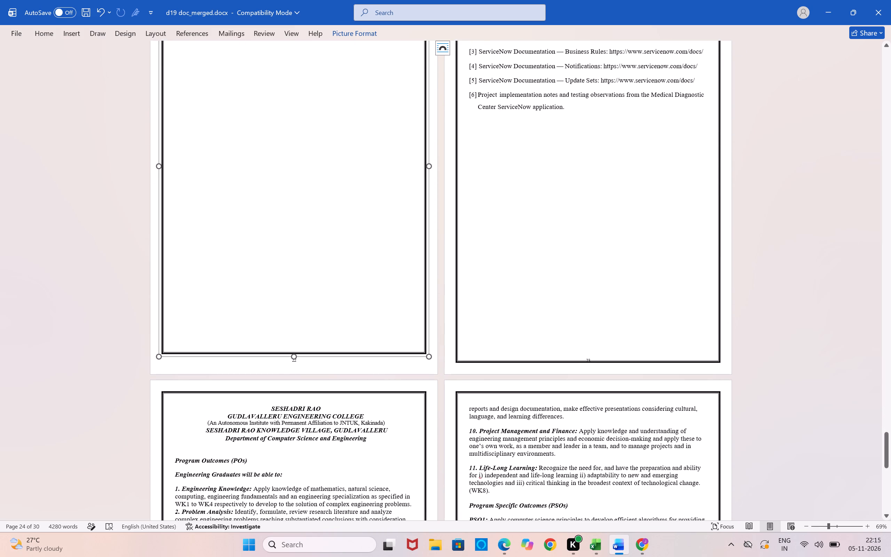
left_click_drag(594, 368, 594, 356)
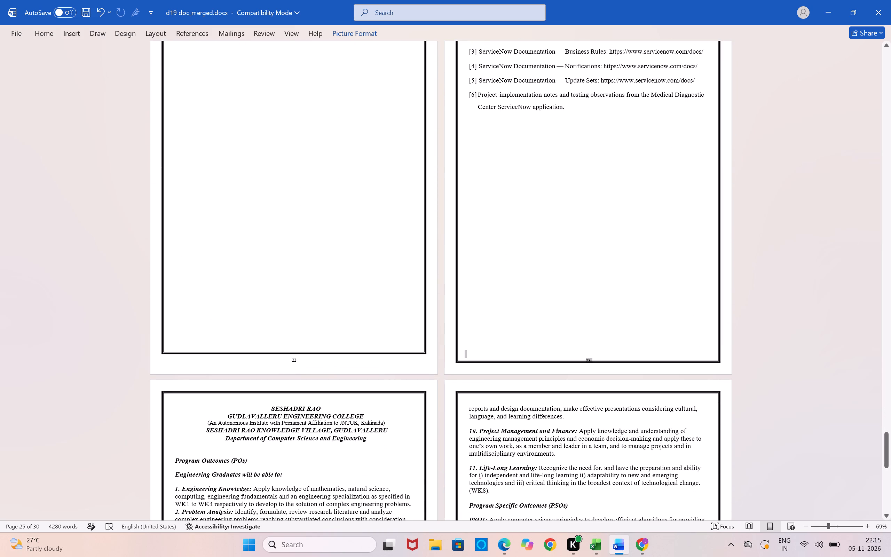
left_click_drag(594, 356, 594, 354)
left_click(545, 278)
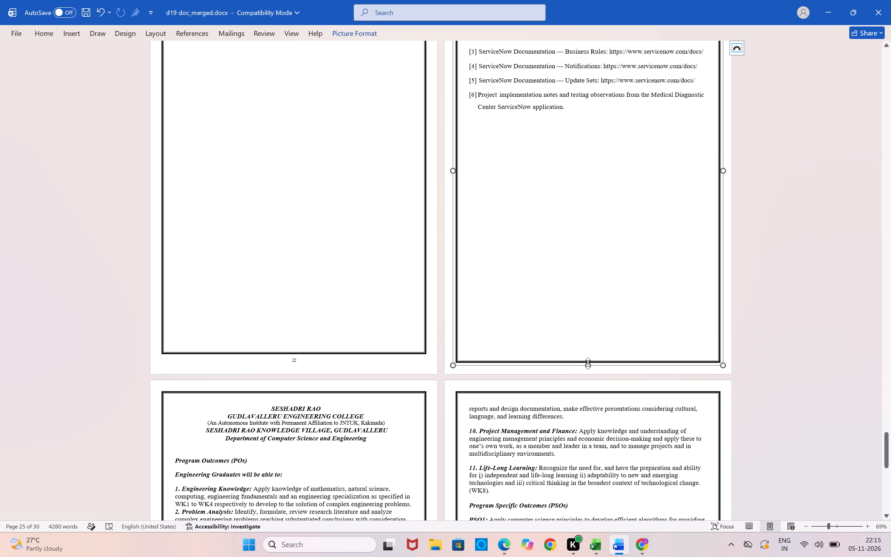
left_click_drag(590, 367, 590, 355)
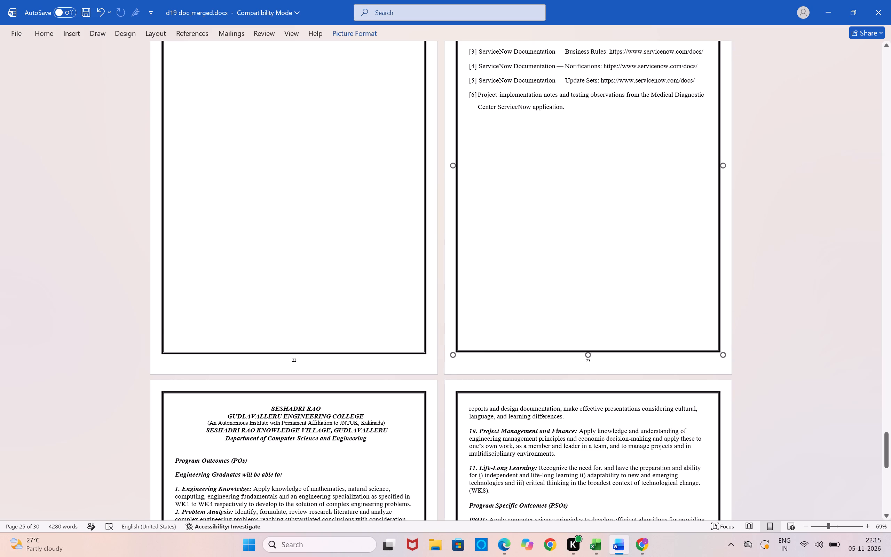
Shorten the borders on the two Program Outcomes pages so their bottom edges sit above page numbers 24 and 25.
scroll(509, 398, "down", 4)
scroll(421, 377, "down", 3)
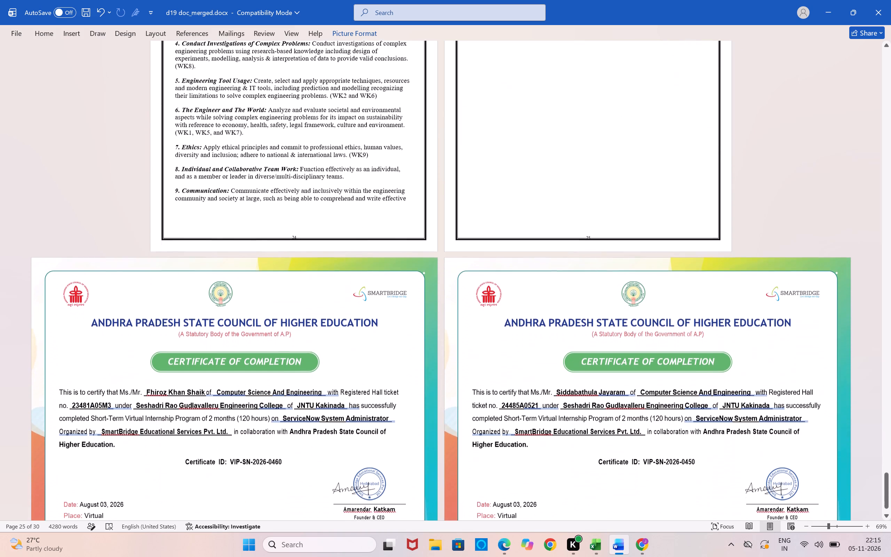
left_click(317, 200)
left_click(299, 230)
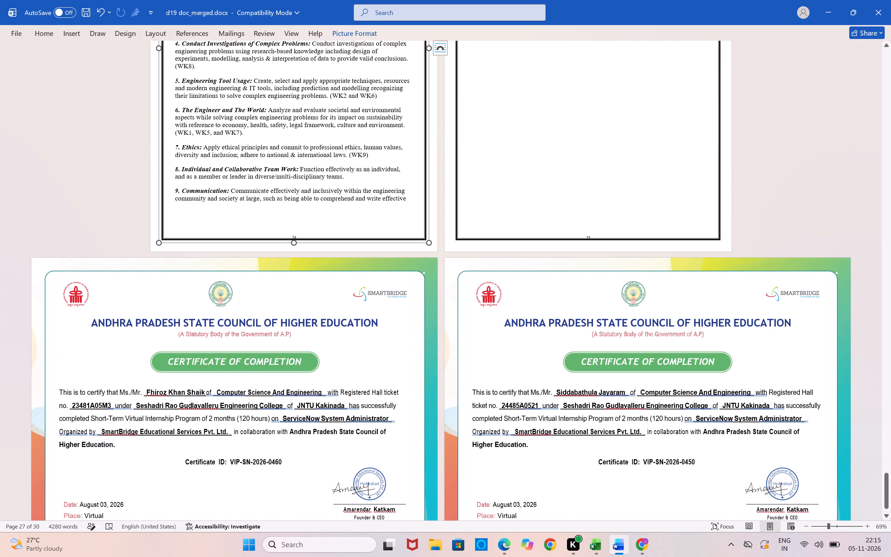
left_click_drag(294, 244, 296, 235)
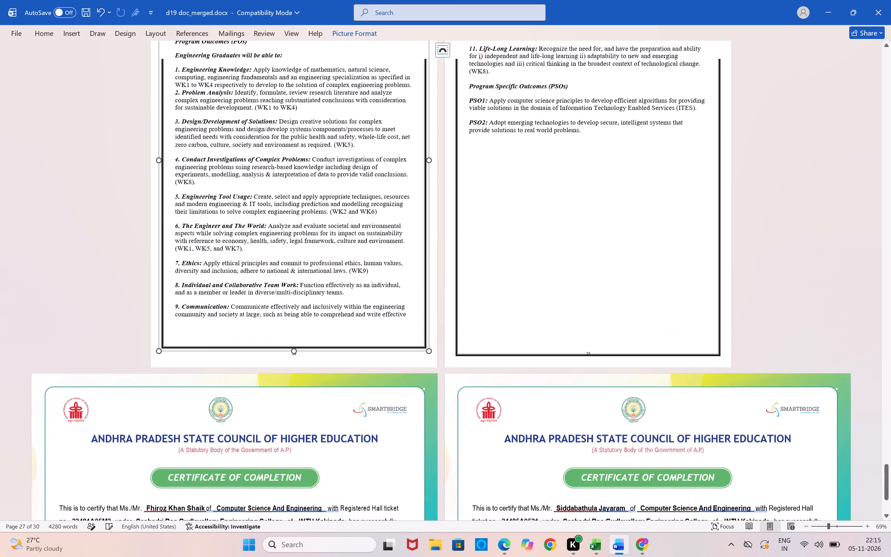
left_click(589, 274)
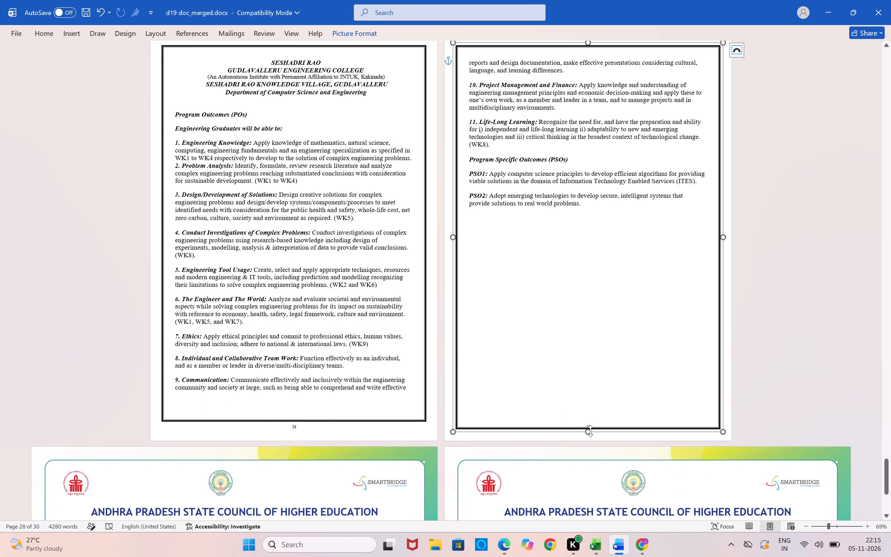
left_click_drag(590, 431, 592, 421)
Review the pages from the certificates back to Chapter 2 for missing borders and borders that overlap page numbers.
scroll(361, 354, "down", 3)
scroll(330, 385, "down", 1)
scroll(338, 246, "down", 2)
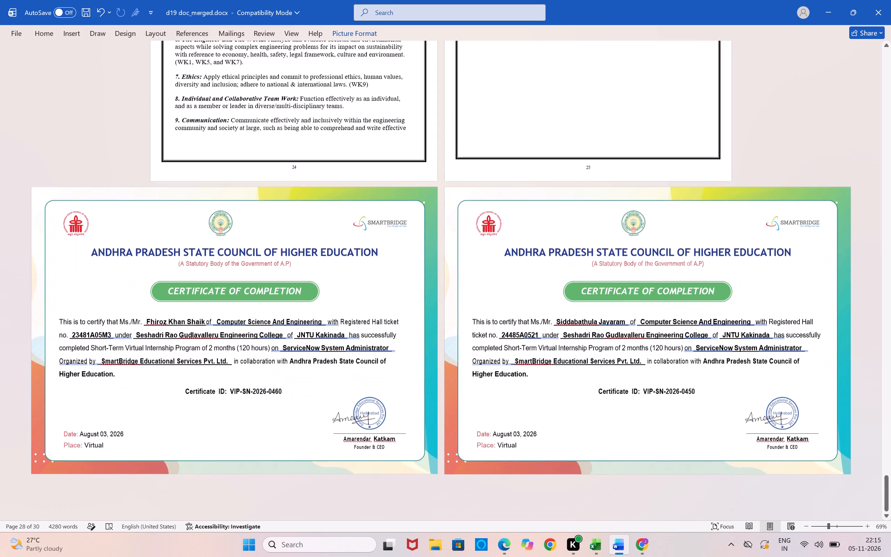
scroll(338, 246, "up", 12)
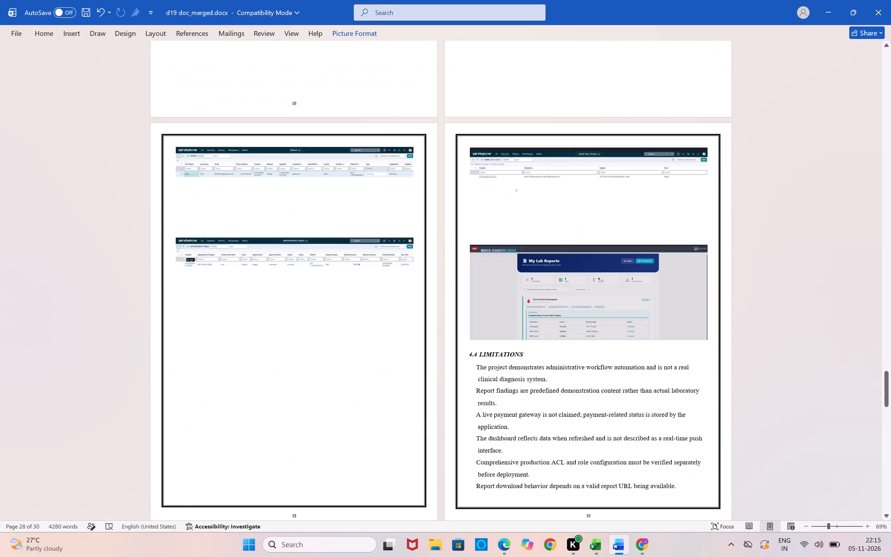
scroll(338, 246, "up", 6)
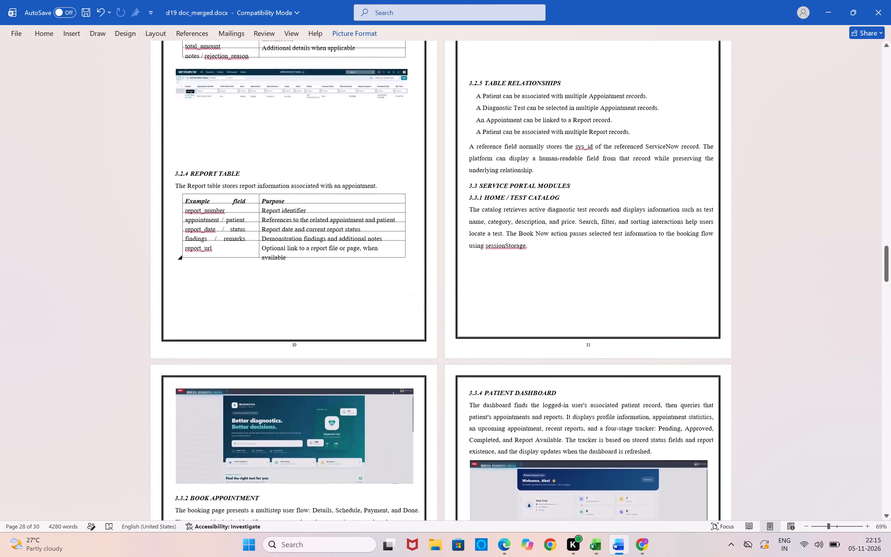
scroll(338, 246, "up", 5)
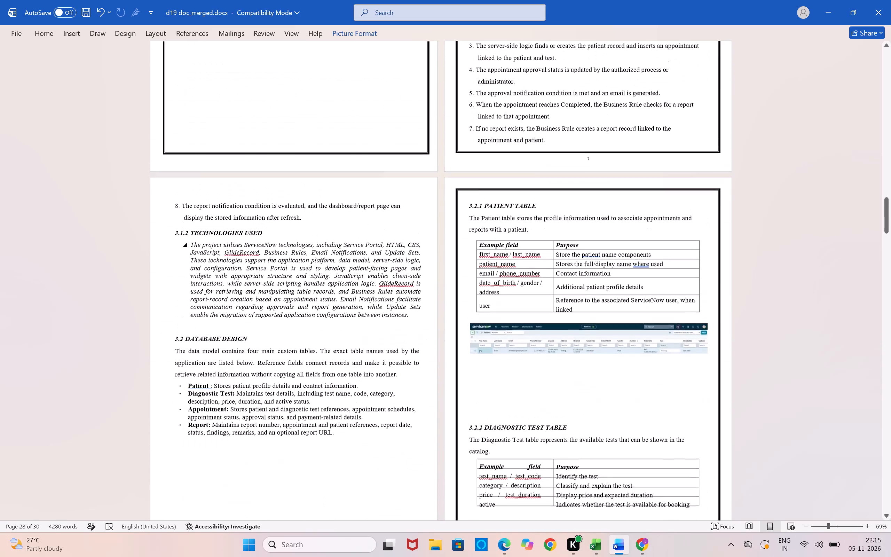
scroll(338, 246, "up", 4)
scroll(338, 246, "down", 2)
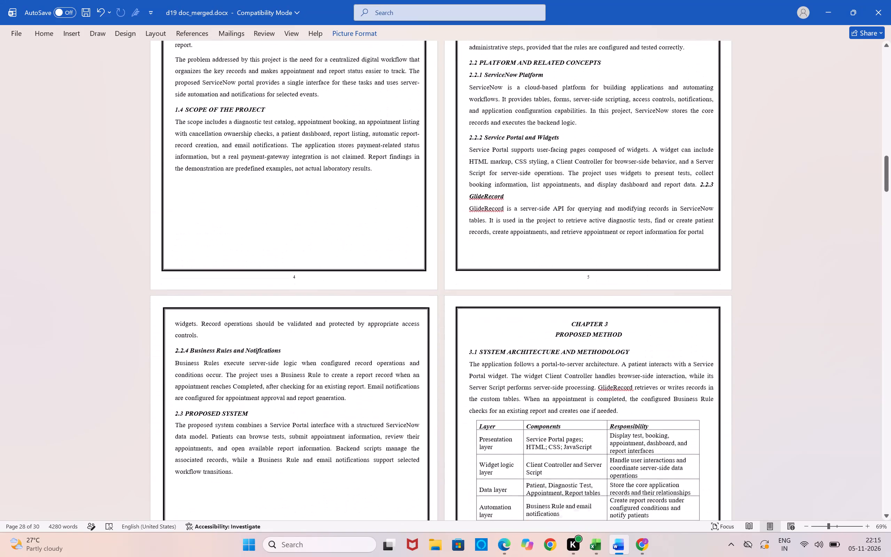
scroll(338, 246, "down", 2)
scroll(297, 370, "down", 3)
scroll(297, 370, "up", 1)
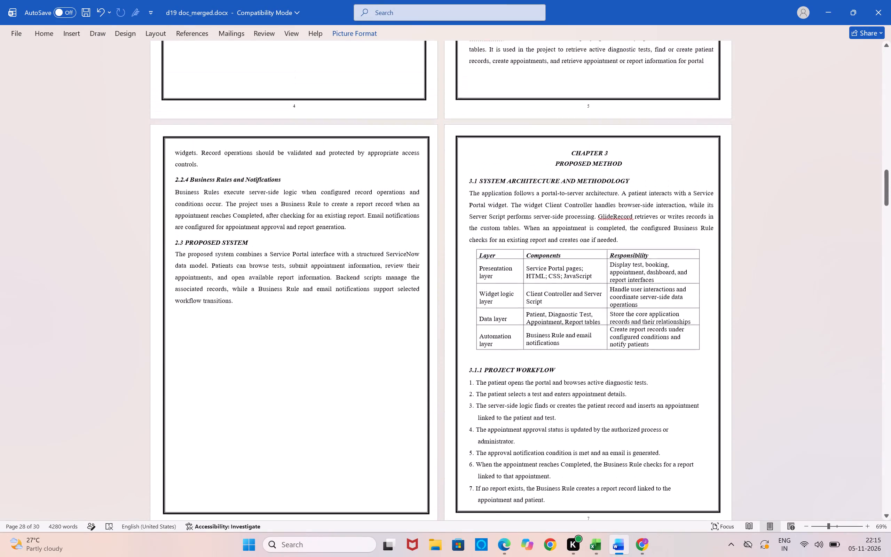
scroll(284, 296, "up", 2)
scroll(284, 296, "down", 1)
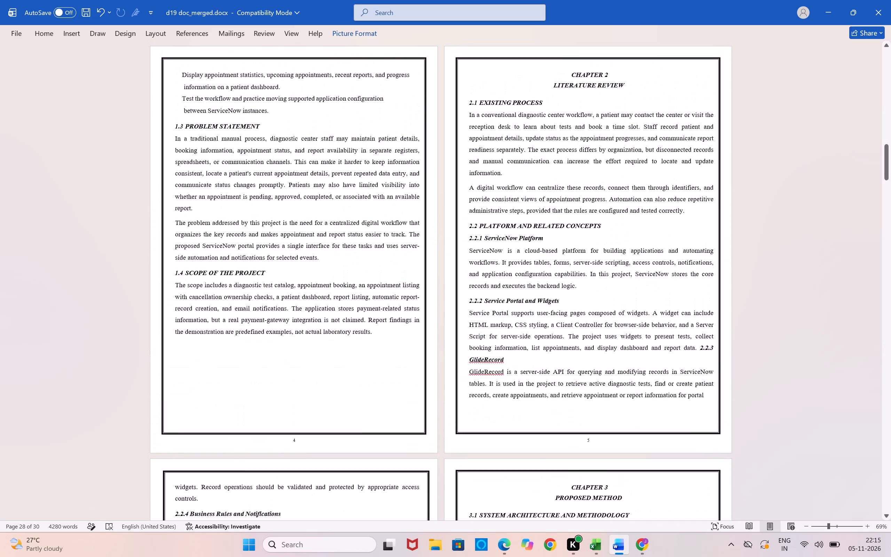
scroll(284, 296, "down", 1)
Copy the border graphic from the 2.3 Proposed System page and paste it onto the borderless 3.1.2 Technologies Used page.
left_click(247, 376)
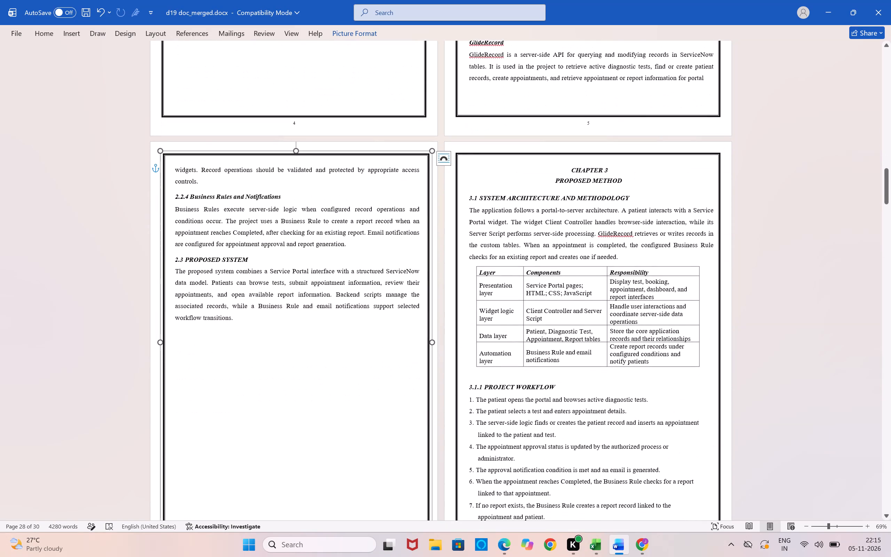
key("ctrl+c")
scroll(247, 376, "down", 5)
scroll(119, 257, "down", 4)
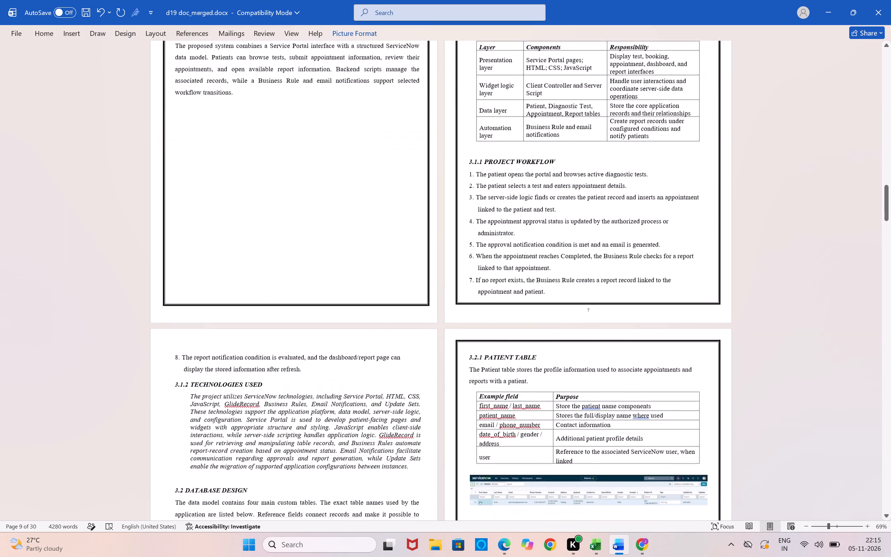
scroll(255, 368, "down", 3)
left_click(255, 410)
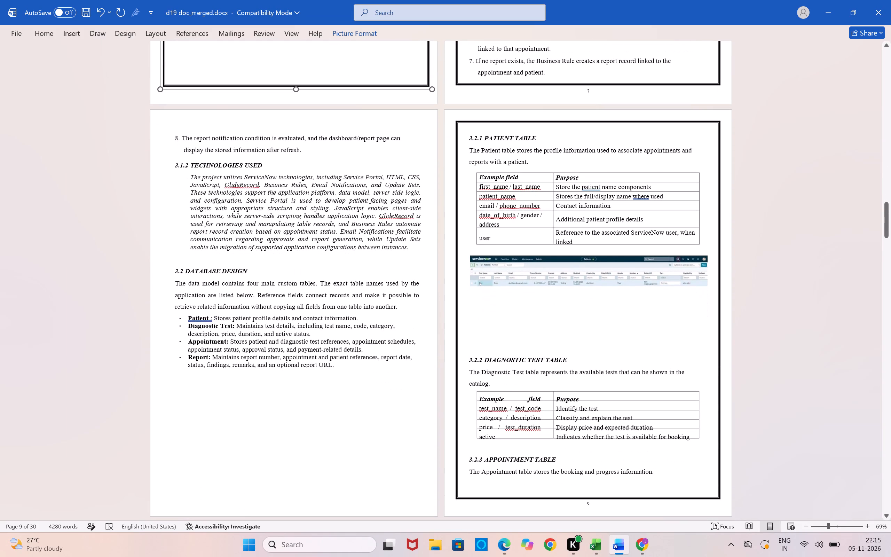
key("ctrl+v")
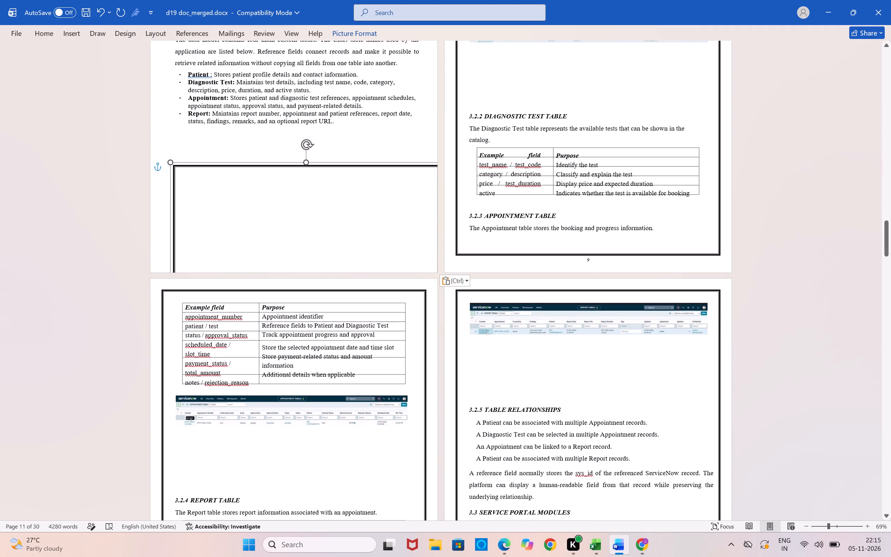
Move the pasted border so it frames all the text on the 3.1.2 Technologies Used and 3.2 Database Design page.
scroll(277, 232, "down", 2)
scroll(277, 232, "up", 4)
scroll(237, 151, "up", 4)
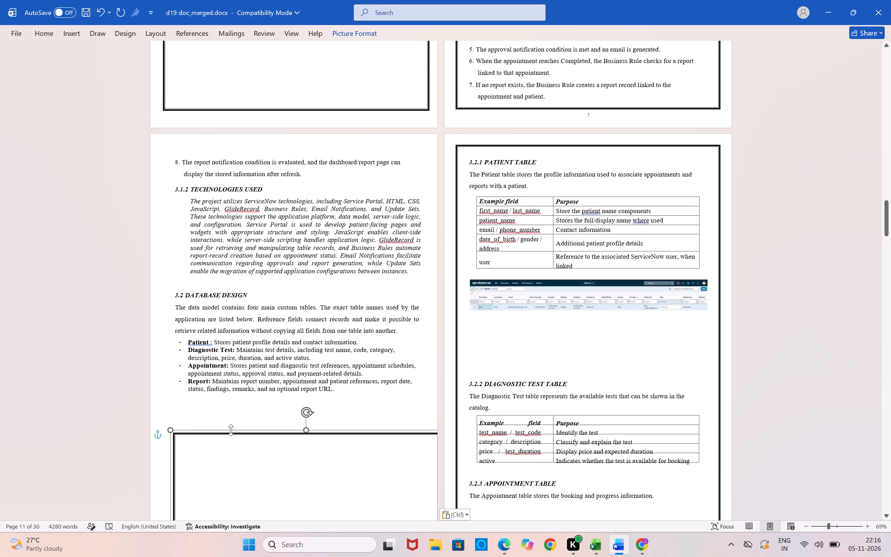
left_click_drag(349, 472, 312, 292)
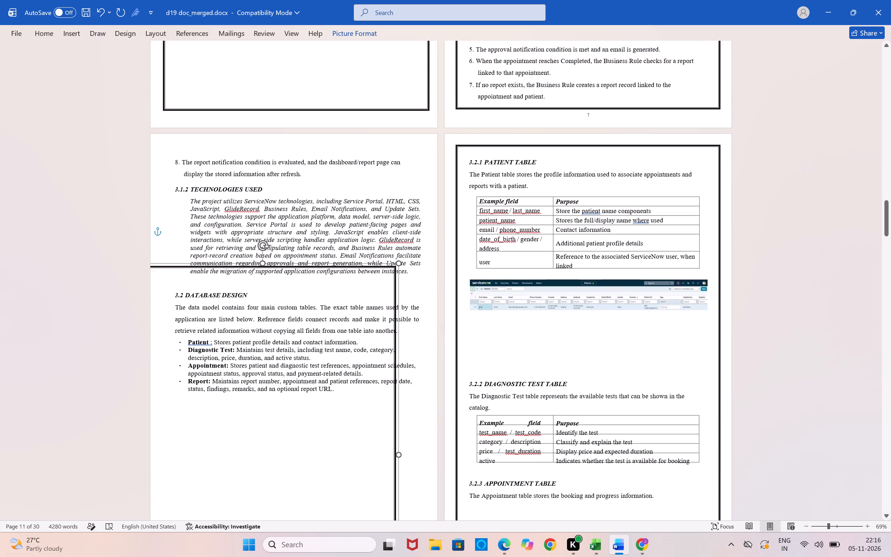
left_click_drag(312, 292, 342, 171)
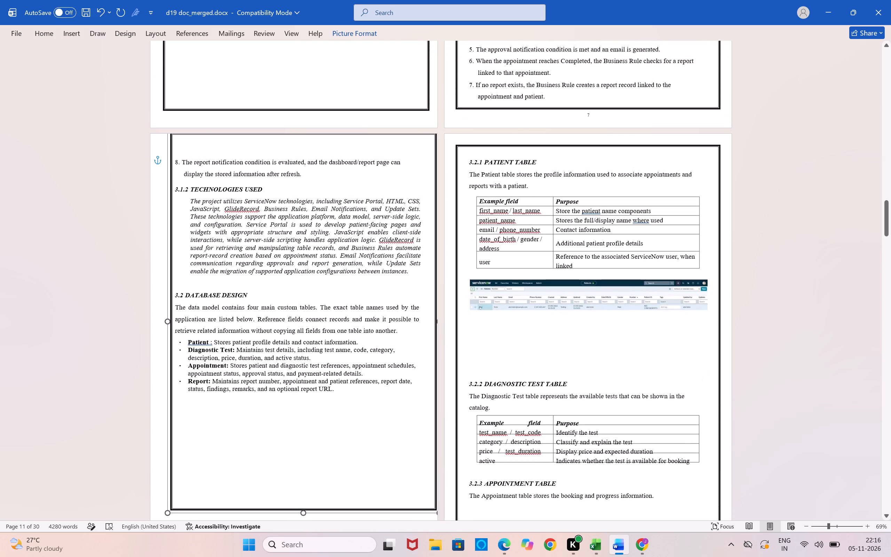
left_click_drag(342, 171, 340, 185)
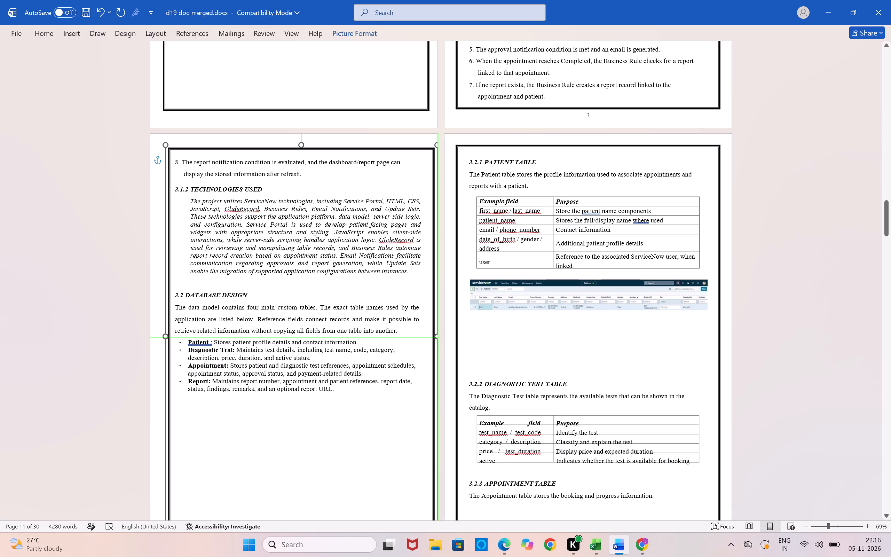
left_click_drag(340, 185, 337, 182)
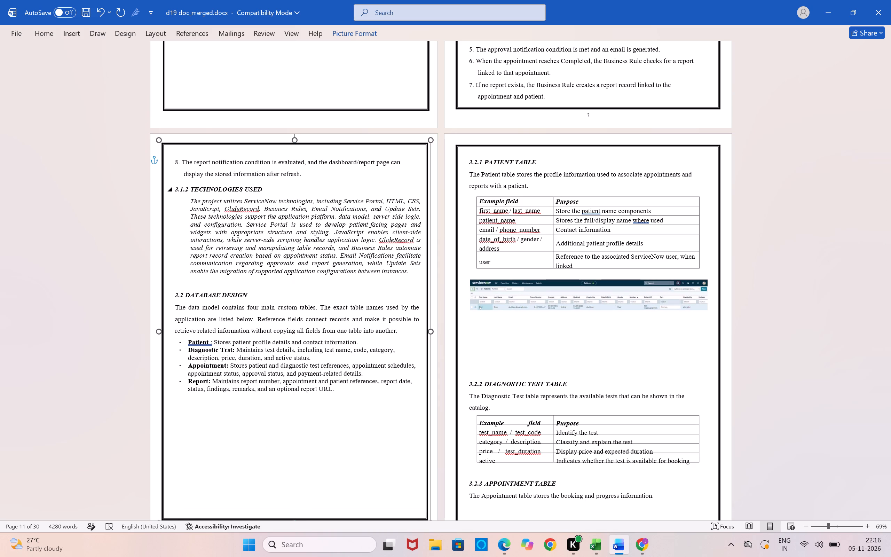
left_click_drag(337, 182, 337, 181)
left_click(111, 257)
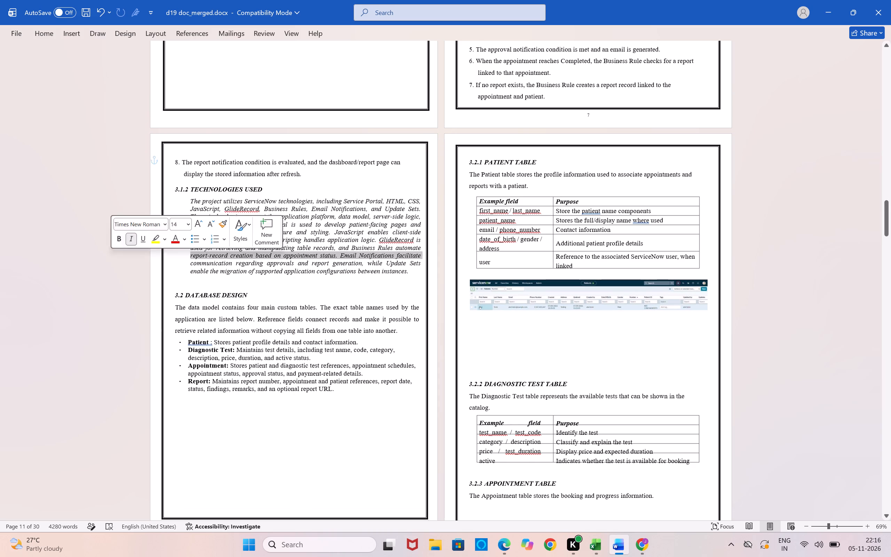
Check the borders and page numbers on the pages from Chapter 2 through the 3.3 Service Portal Modules section.
scroll(111, 257, "up", 3)
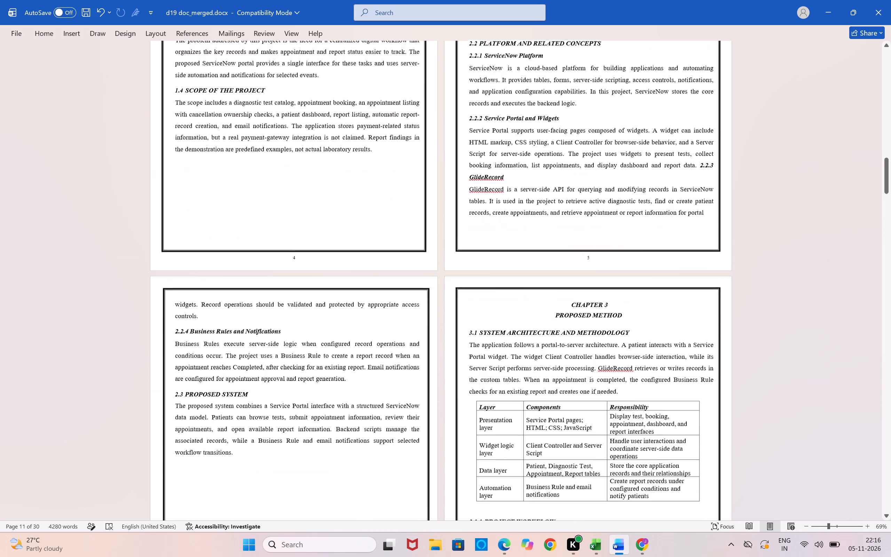
scroll(111, 257, "down", 8)
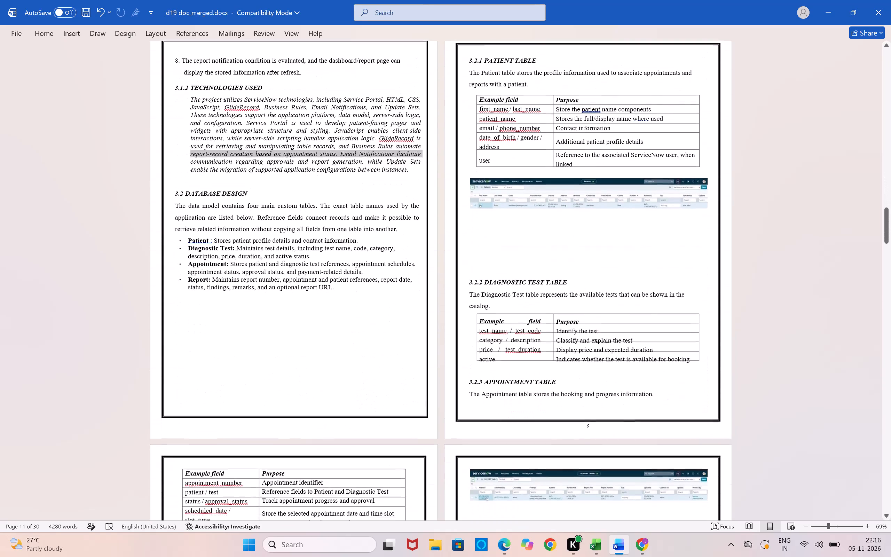
scroll(111, 257, "down", 7)
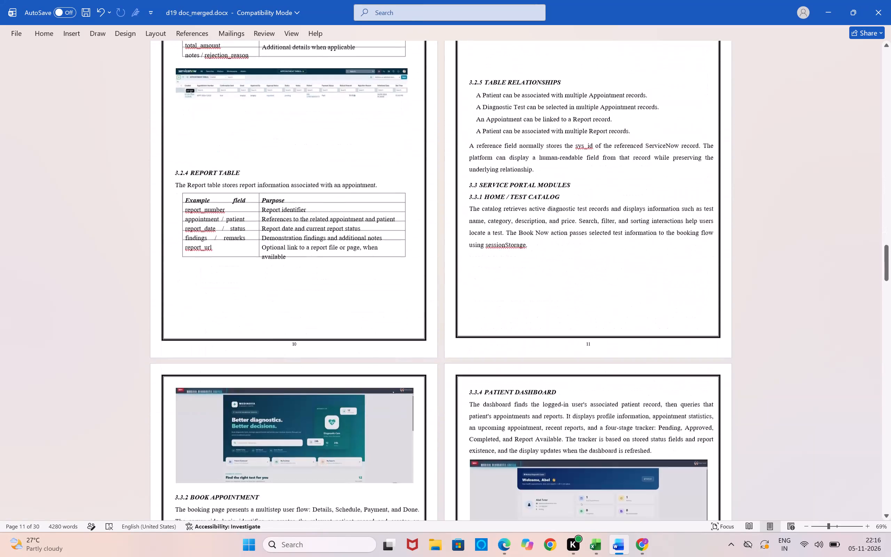
scroll(111, 257, "down", 2)
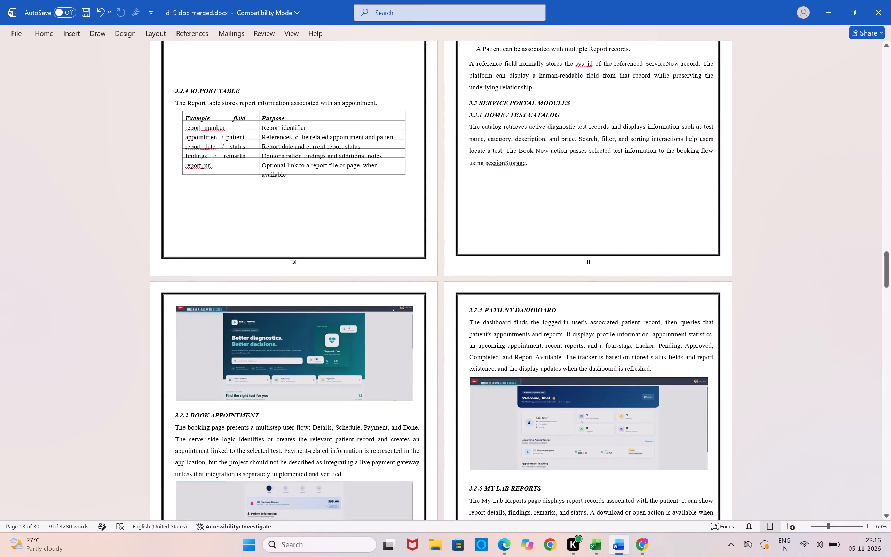
scroll(293, 168, "up", 1)
scroll(293, 168, "down", 1)
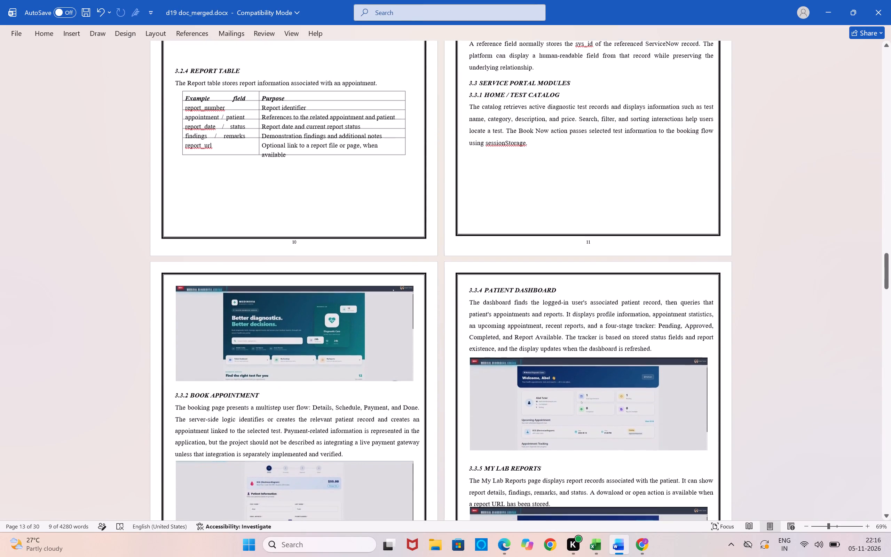
scroll(283, 188, "up", 8)
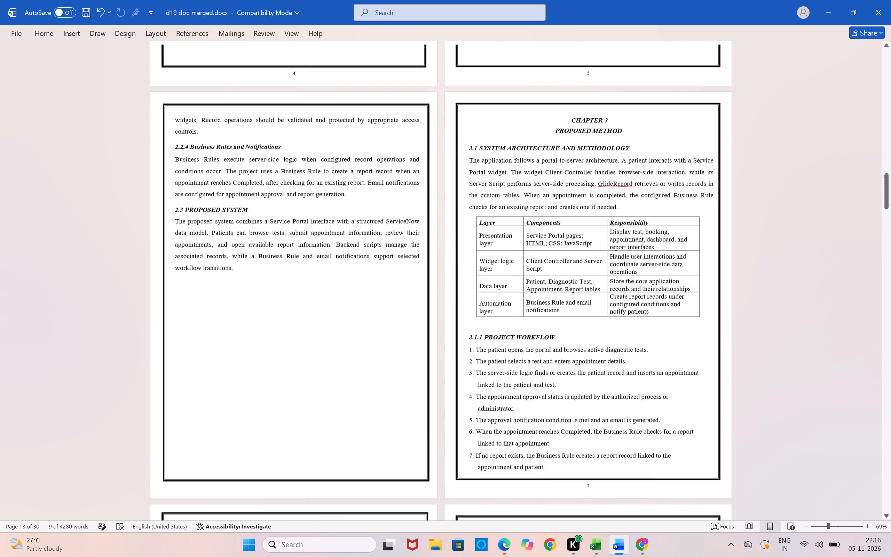
scroll(283, 188, "down", 5)
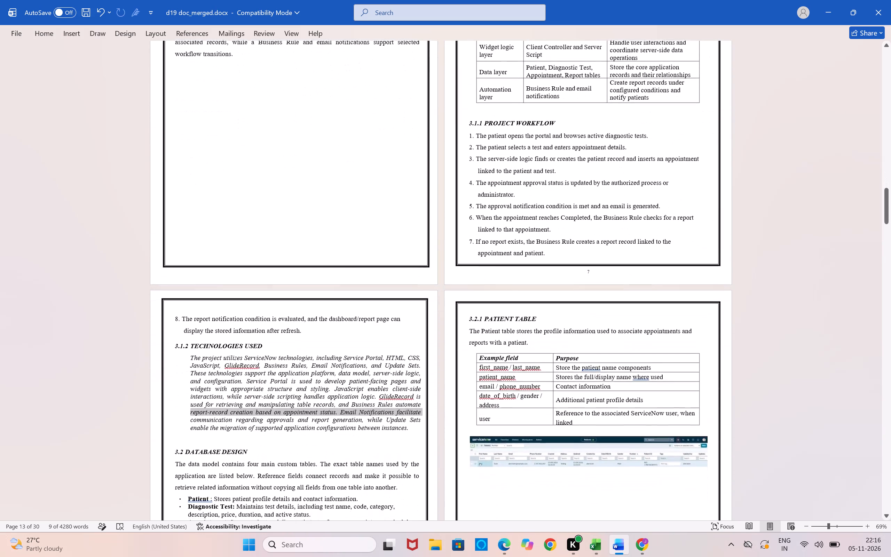
scroll(283, 188, "down", 1)
scroll(283, 188, "up", 1)
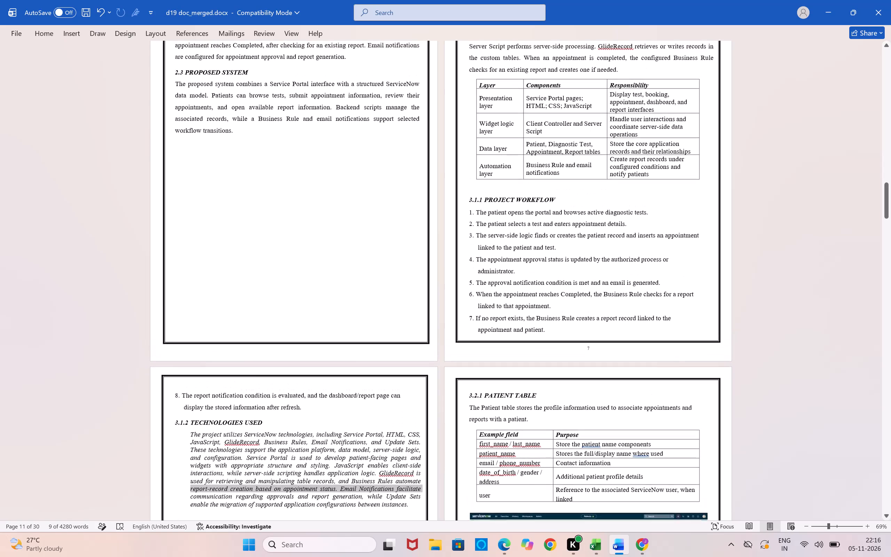
scroll(283, 188, "up", 6)
scroll(283, 188, "down", 3)
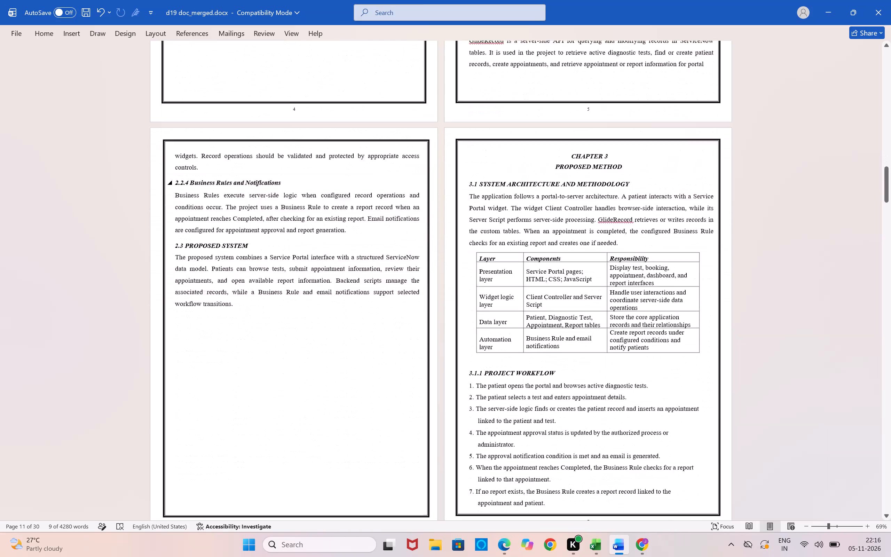
scroll(283, 188, "down", 6)
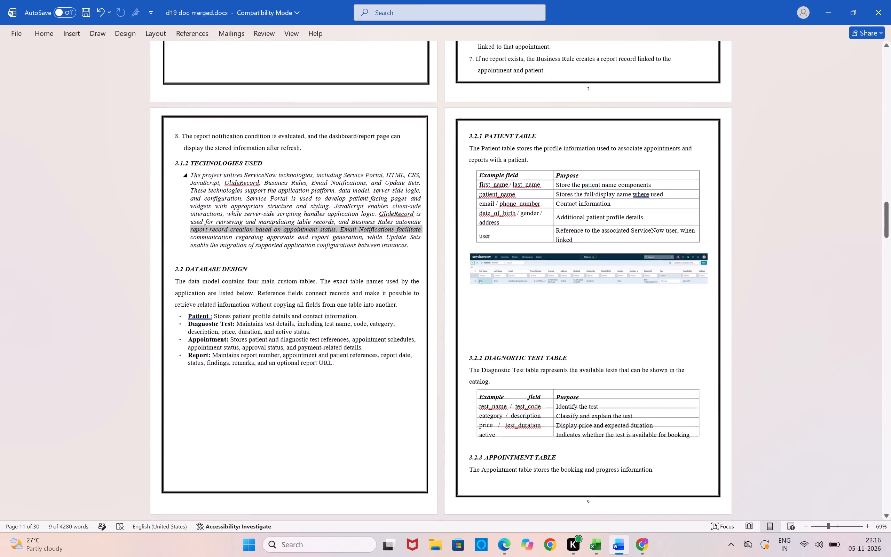
scroll(314, 263, "down", 1)
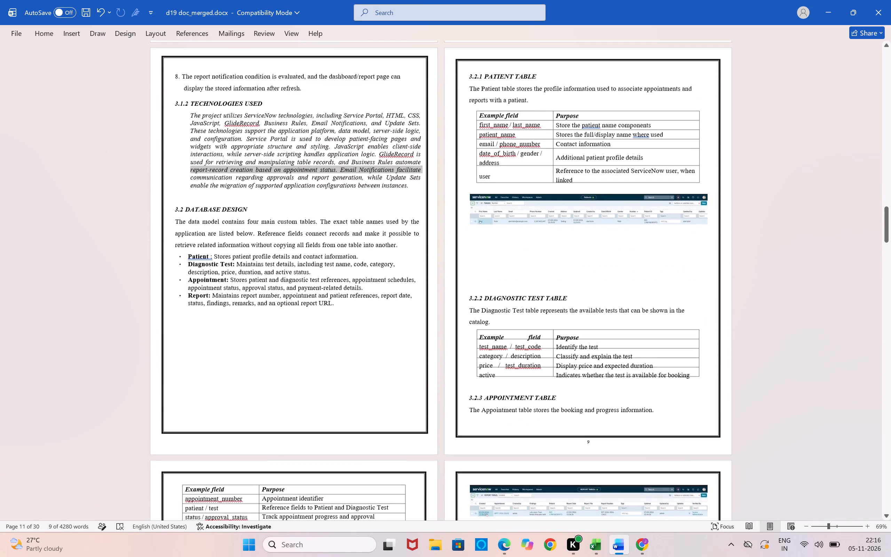
Copy all the text of the Example field and Purpose table under 3.2.2 Diagnostic Test Table.
scroll(393, 263, "down", 1)
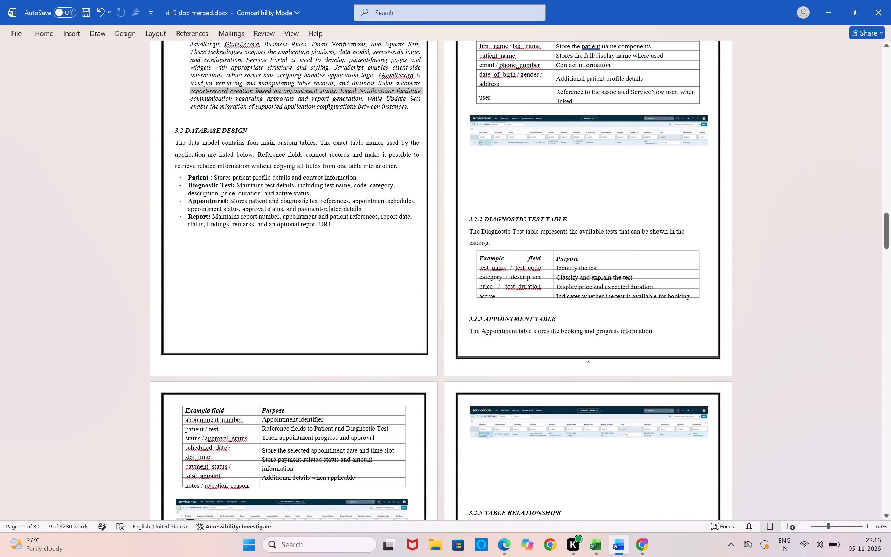
scroll(481, 361, "down", 1)
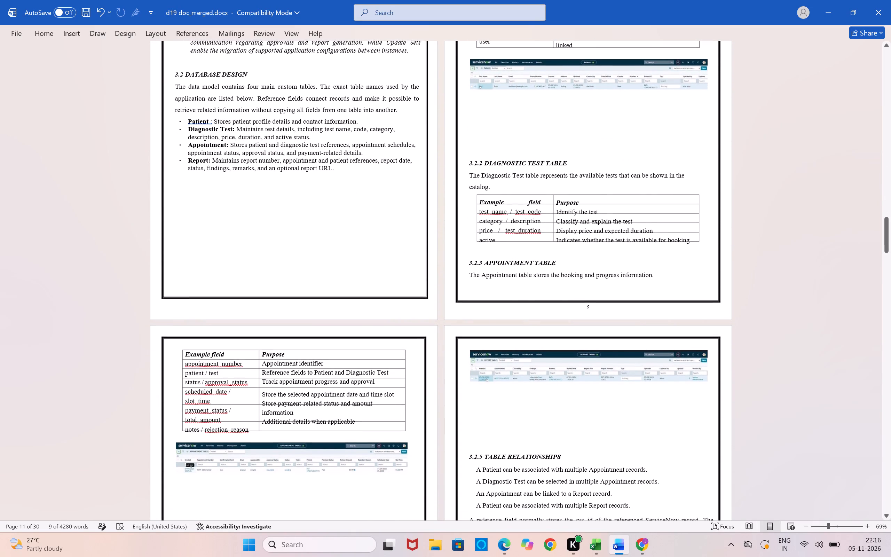
scroll(487, 208, "down", 1)
scroll(450, 315, "down", 1)
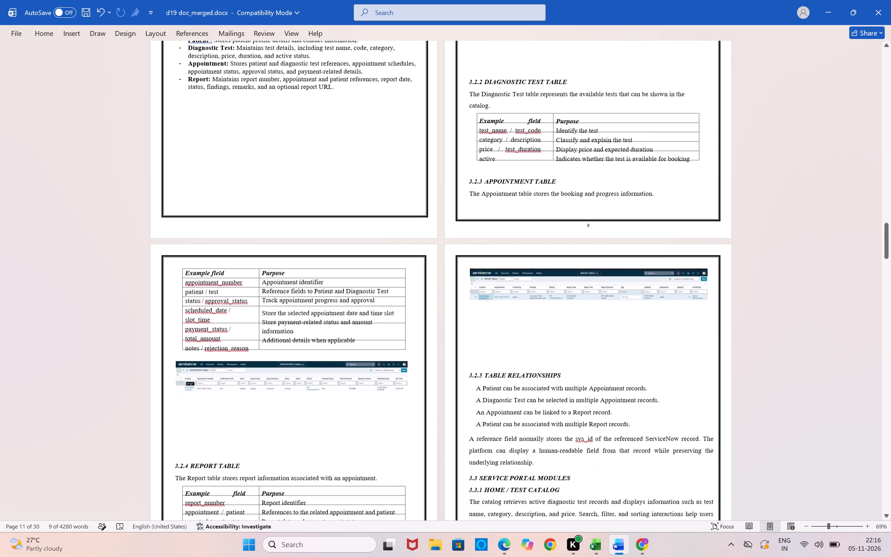
left_click_drag(476, 110, 509, 134)
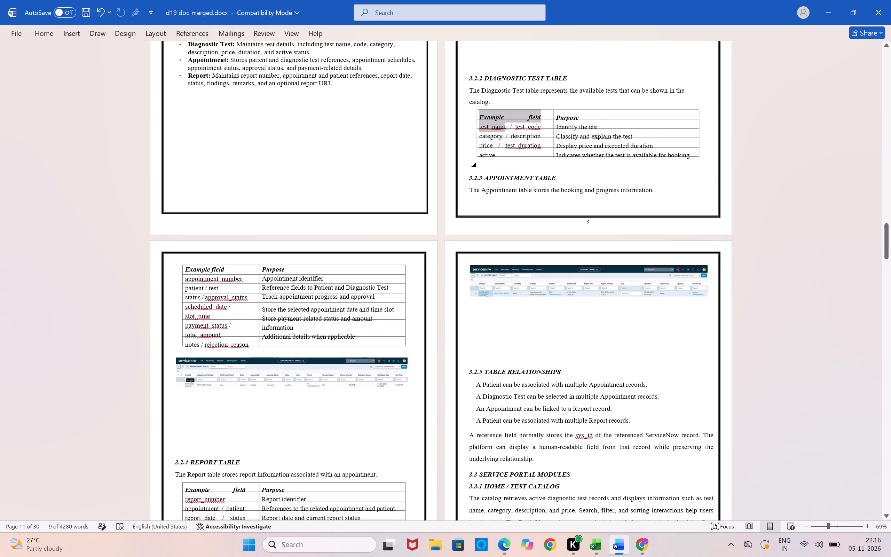
left_click_drag(509, 134, 692, 156)
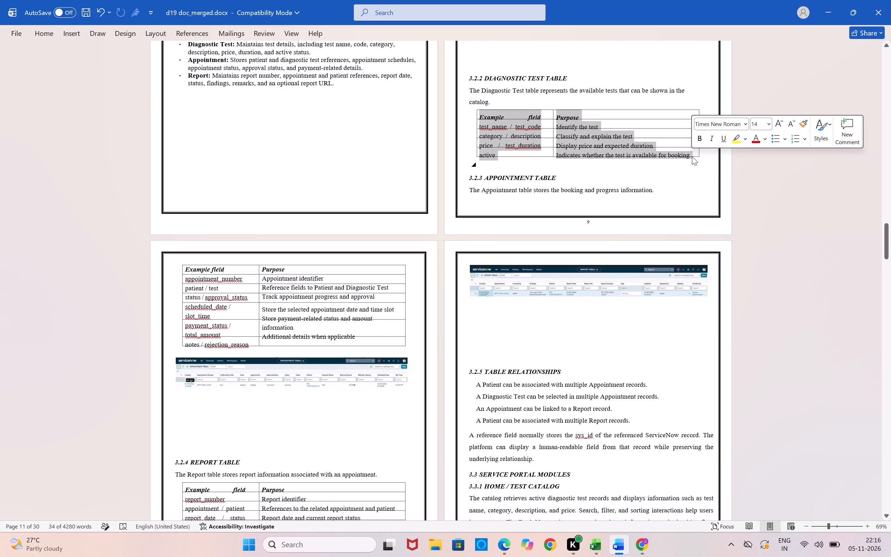
key("ctrl+c")
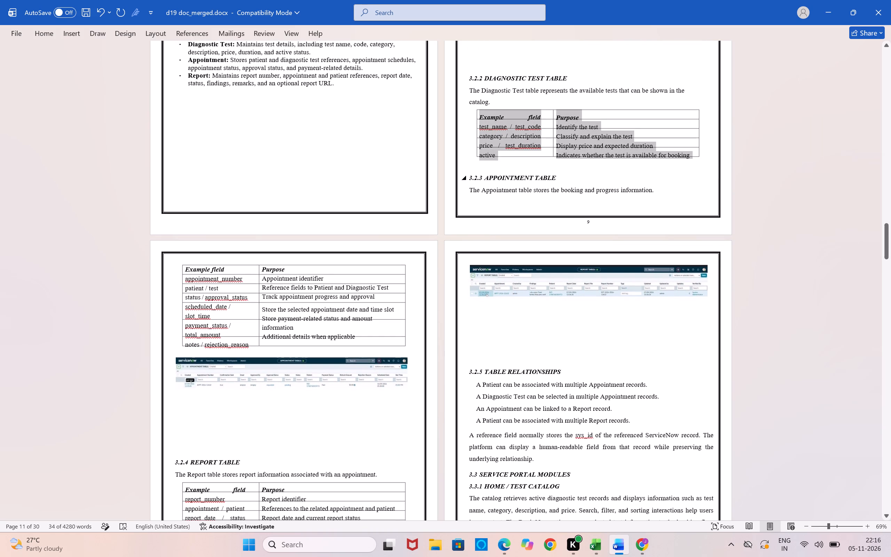